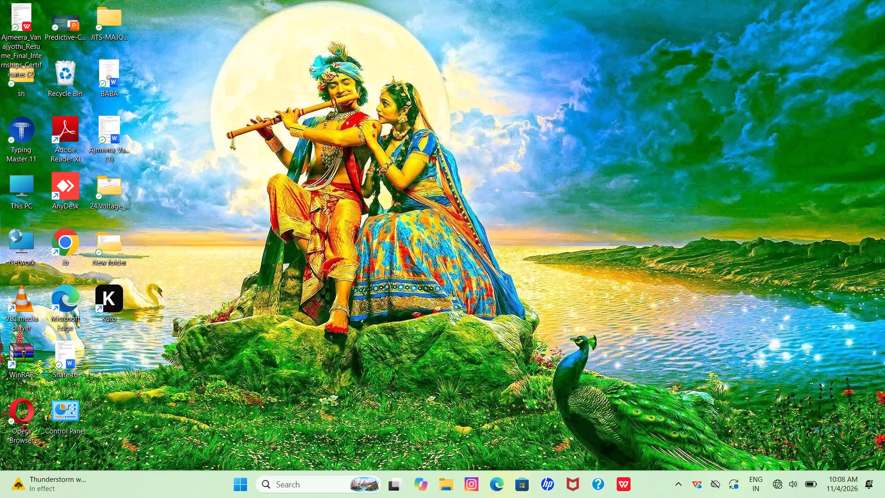
Refresh the desktop.
right_click(507, 142)
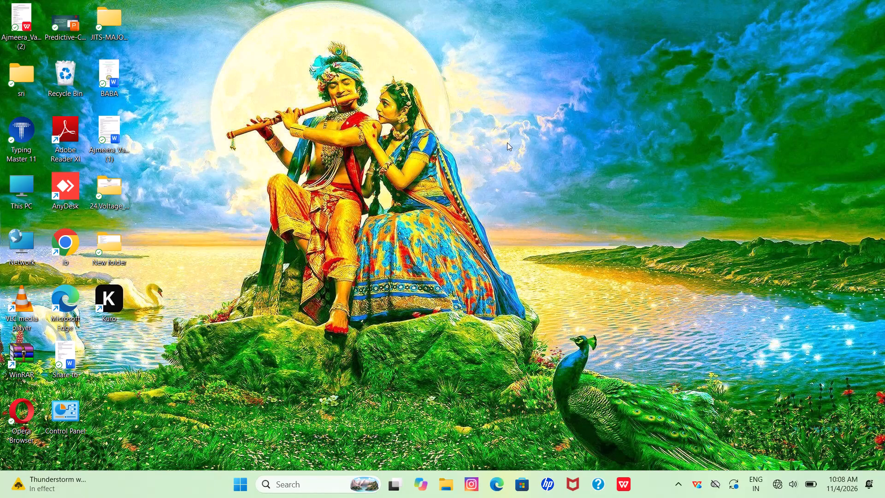
right_click(507, 142)
click(503, 143)
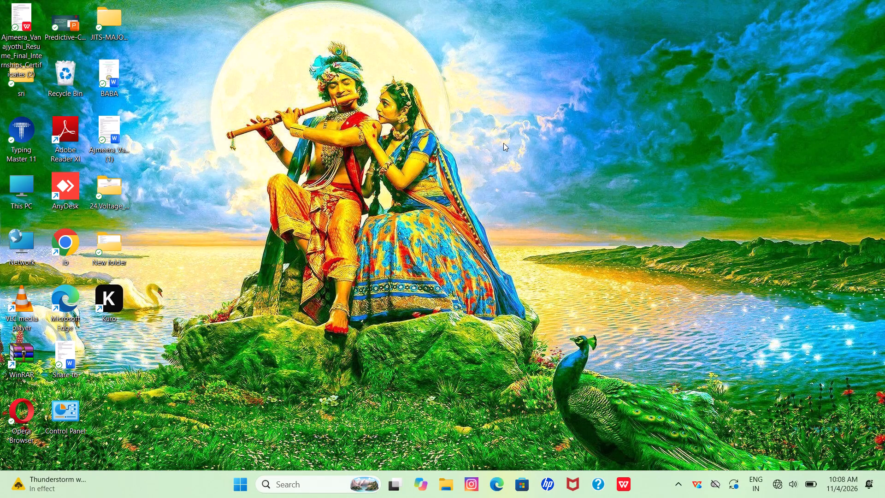
right_click(503, 143)
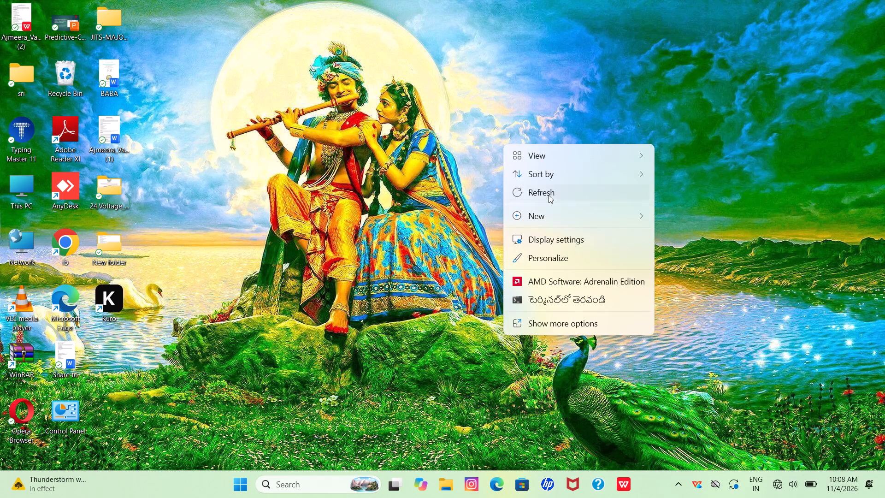
Refresh the desktop.
click(549, 195)
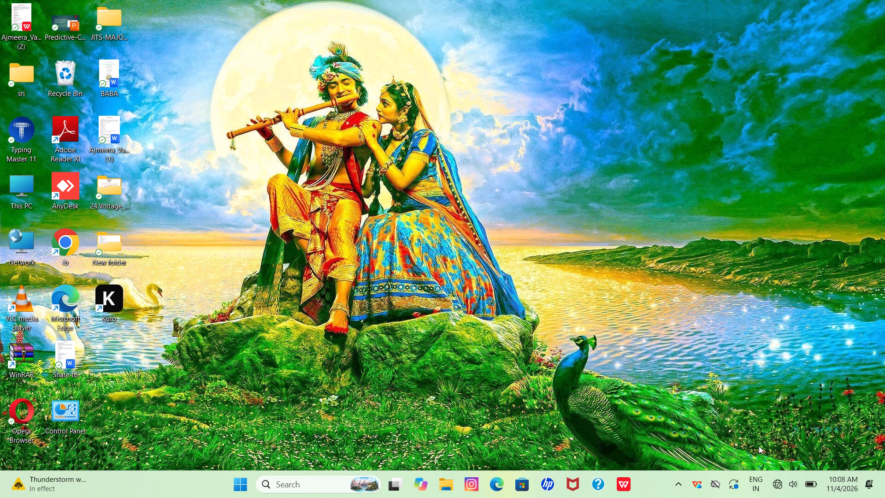
Connect the computer to the Awfis-temp Wi-Fi network and close the network list.
click(777, 487)
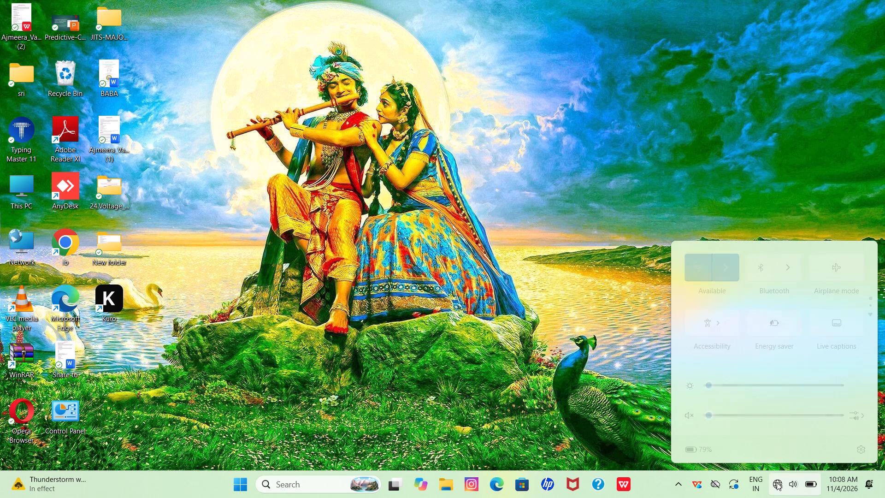
click(720, 262)
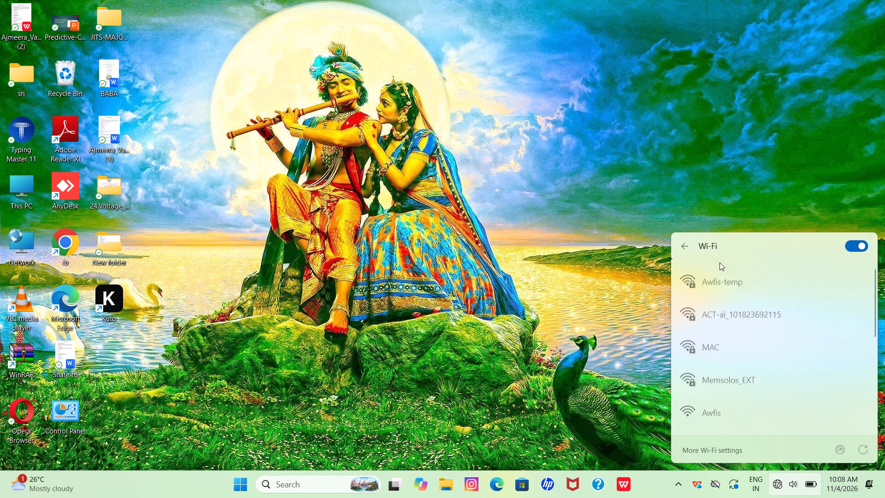
click(721, 269)
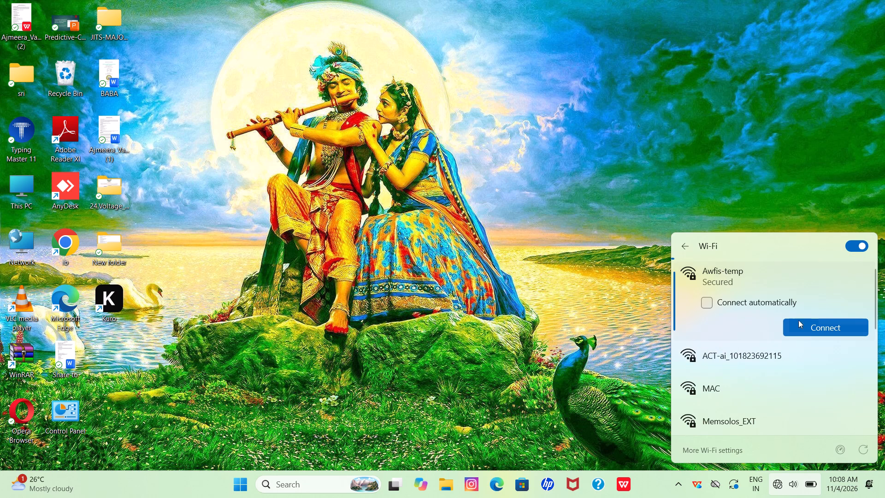
click(808, 328)
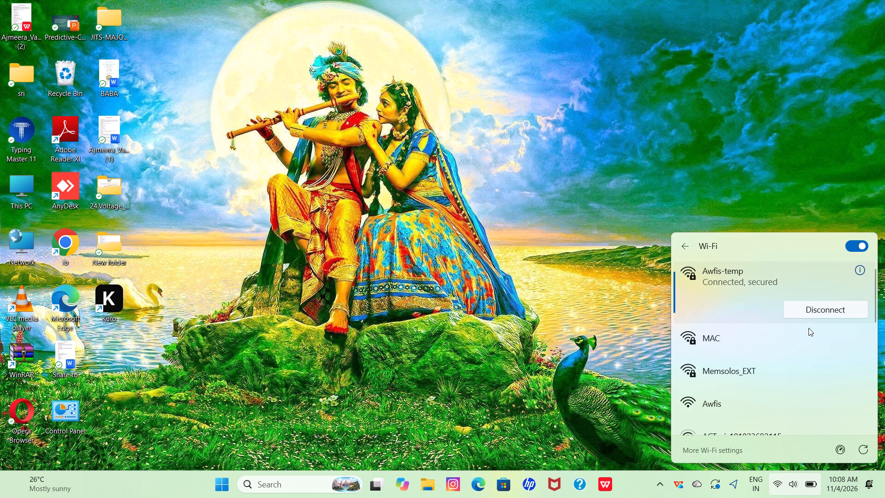
double_click(700, 136)
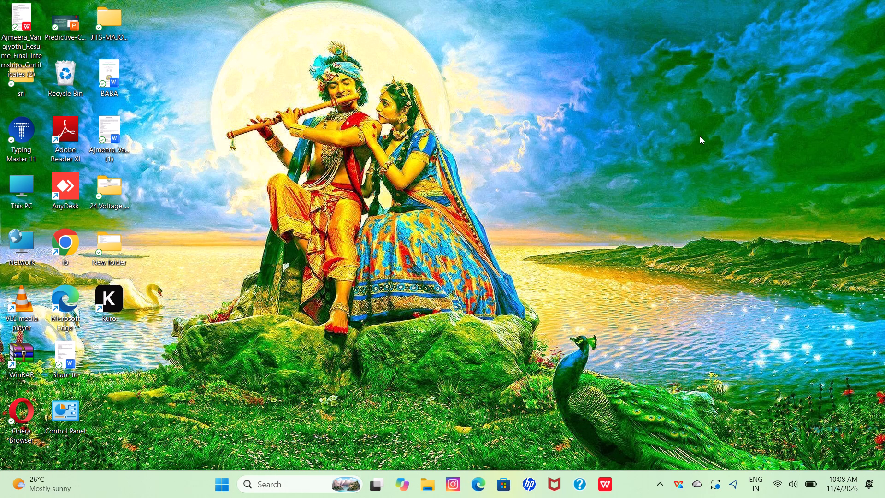
Refresh the desktop again.
click(495, 152)
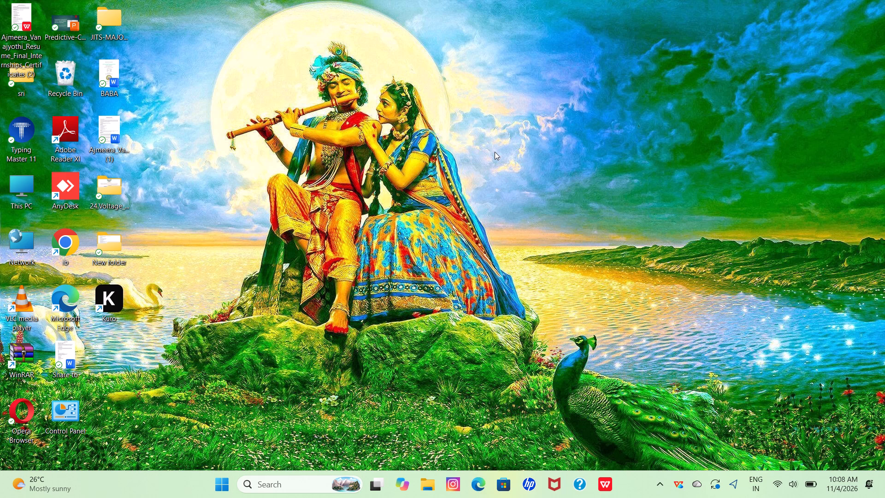
right_click(495, 152)
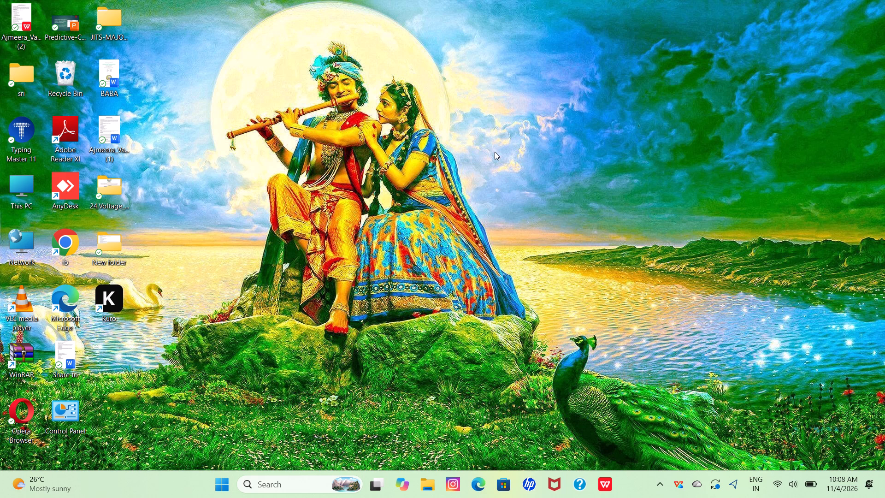
click(519, 203)
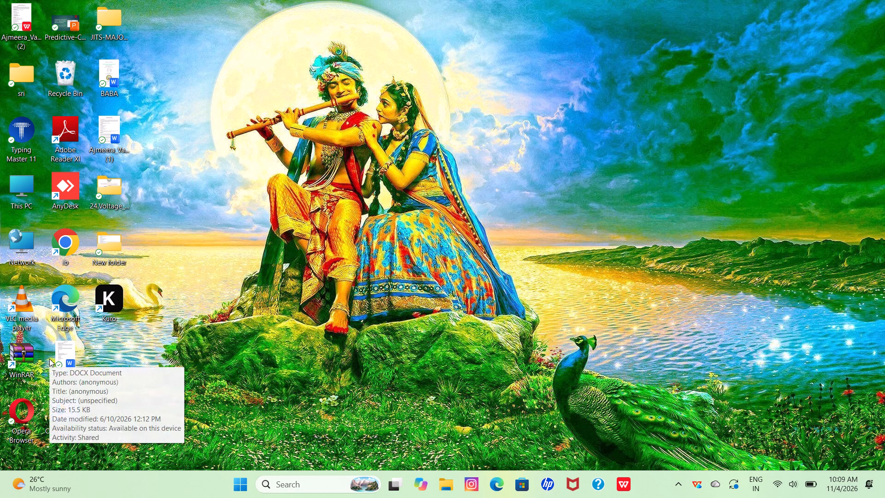
Launch Google Chrome and choose the profile labelled Your Chrome.
click(242, 480)
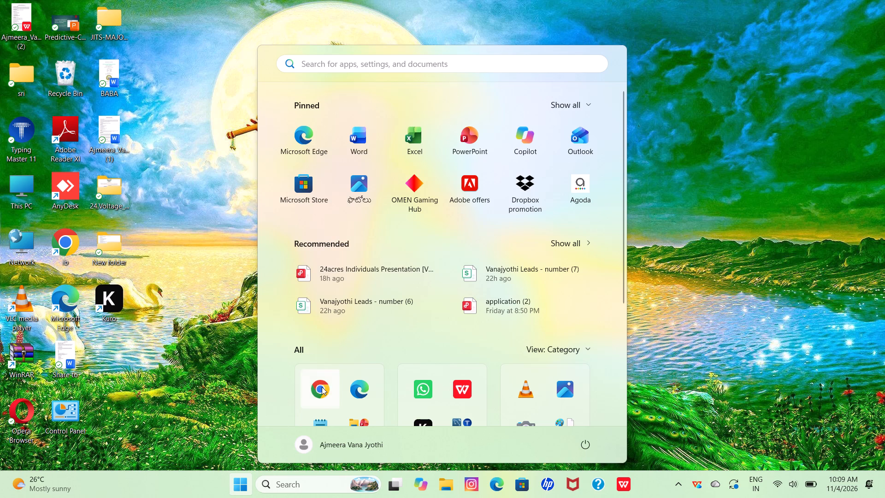
click(322, 387)
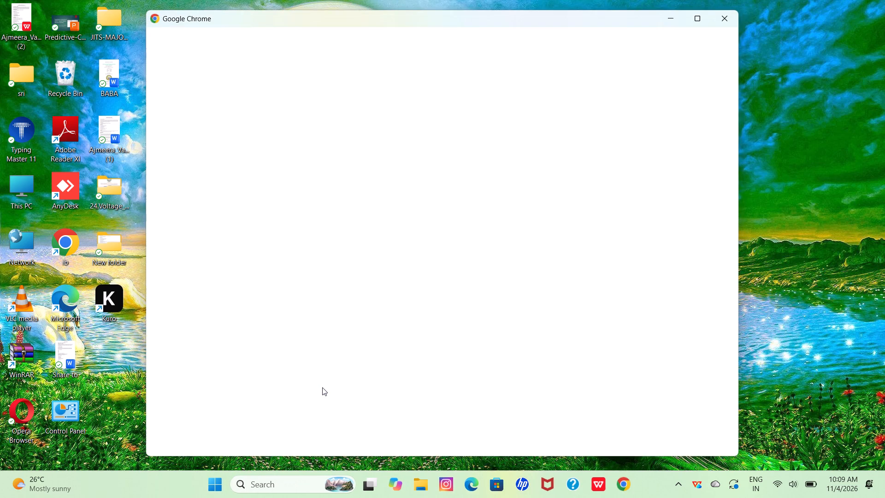
double_click(510, 302)
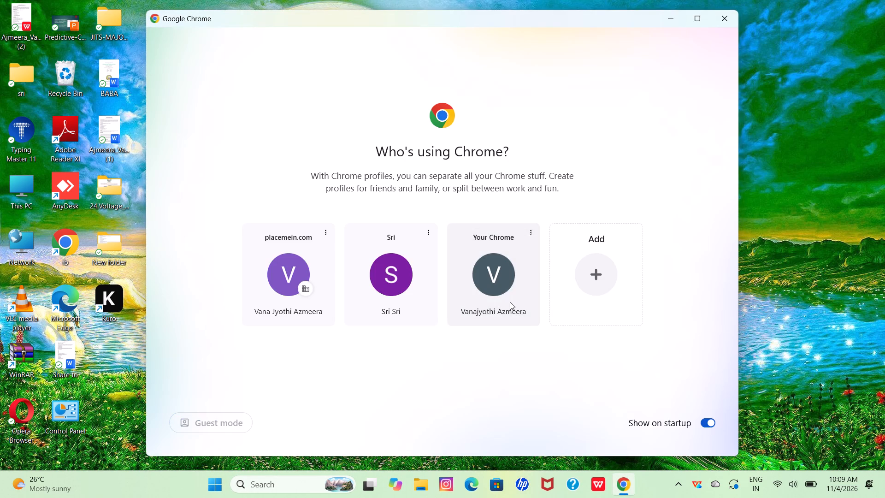
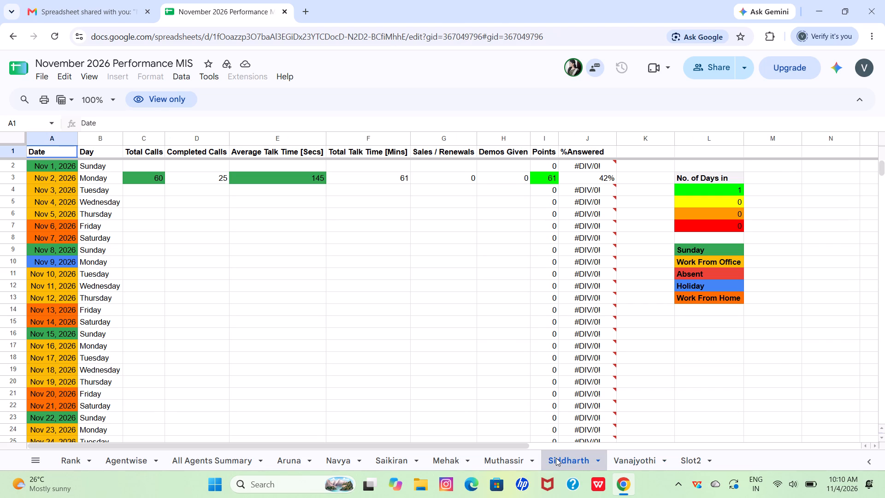
Review the daily call performance on the Muthassir, Aruna, Navya and Saikiran sheets of the November 2026 Performance MIS spreadsheet.
click(501, 456)
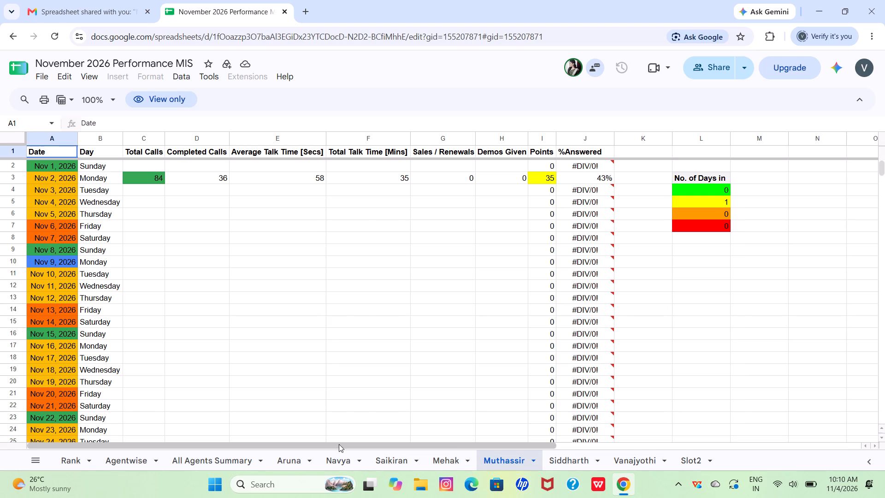
click(299, 462)
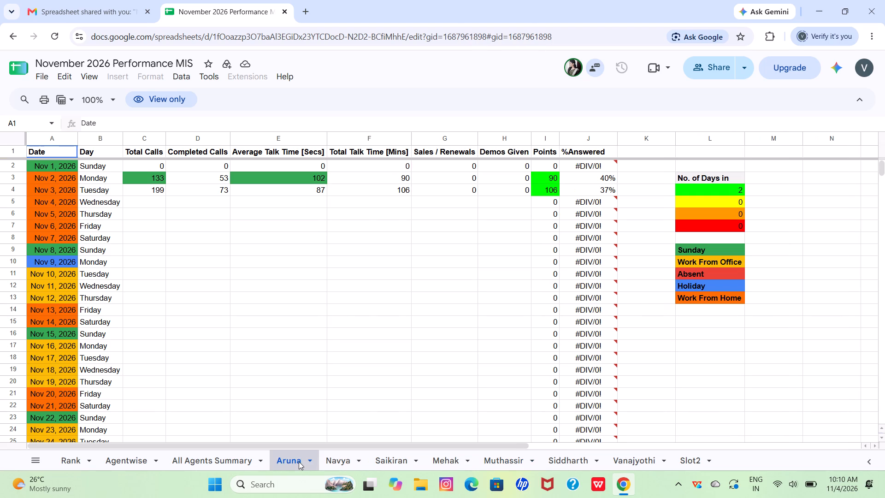
click(334, 465)
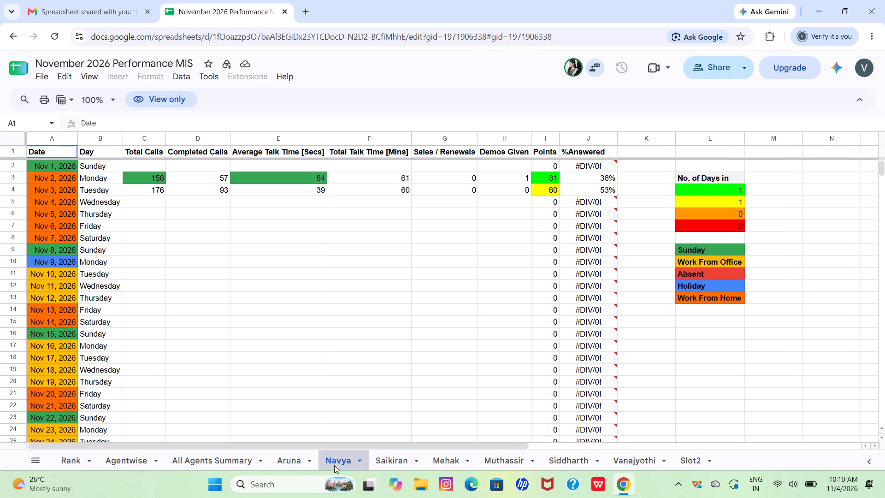
click(394, 462)
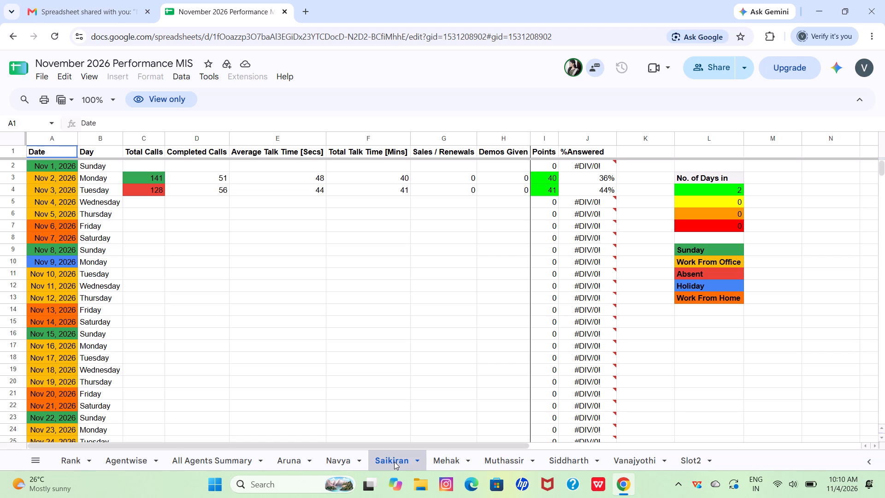
Review the daily call performance on the Mehak sheet of the November 2026 Performance MIS spreadsheet.
click(457, 459)
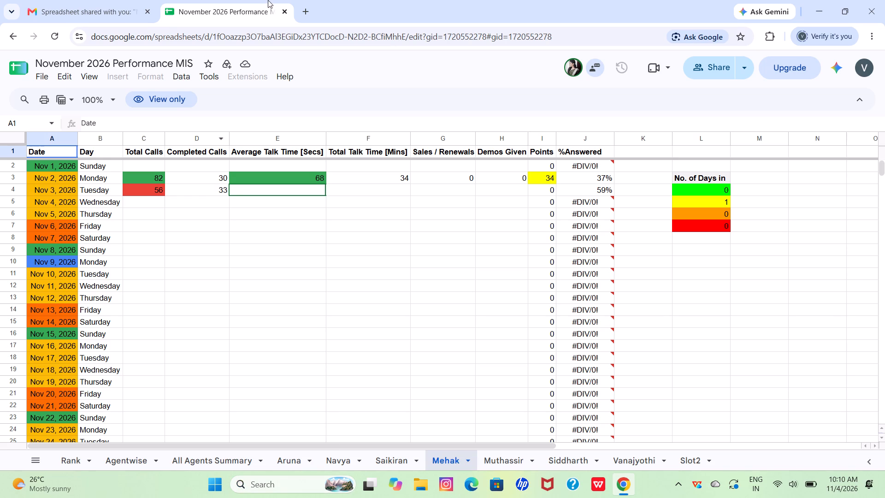
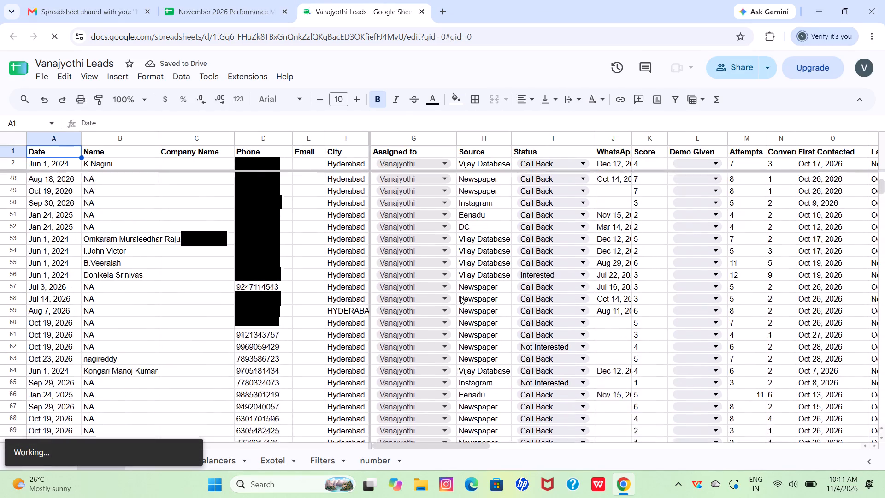
Turn on a filter for the data on the Leads sheet of the Vanajyothi Leads spreadsheet.
scroll(460, 296, left, 4)
scroll(460, 296, up, 9)
scroll(460, 296, right, 8)
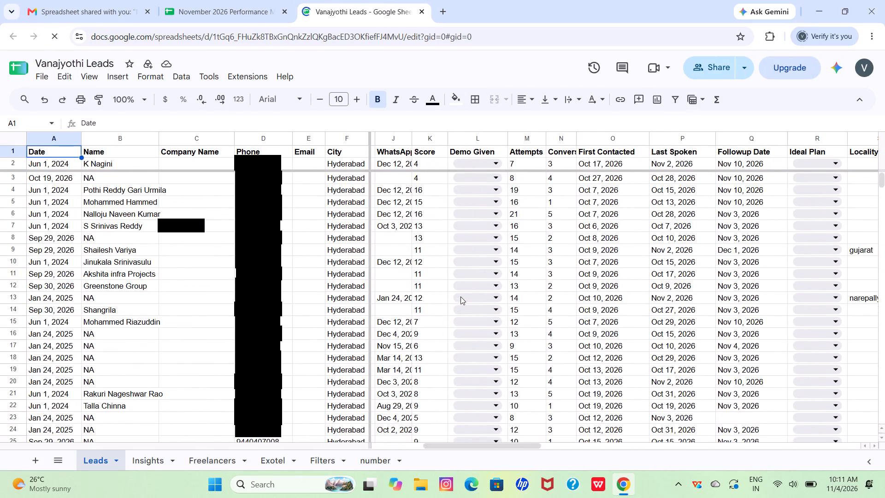
scroll(460, 296, right, 7)
scroll(460, 296, up, 4)
scroll(460, 296, left, 7)
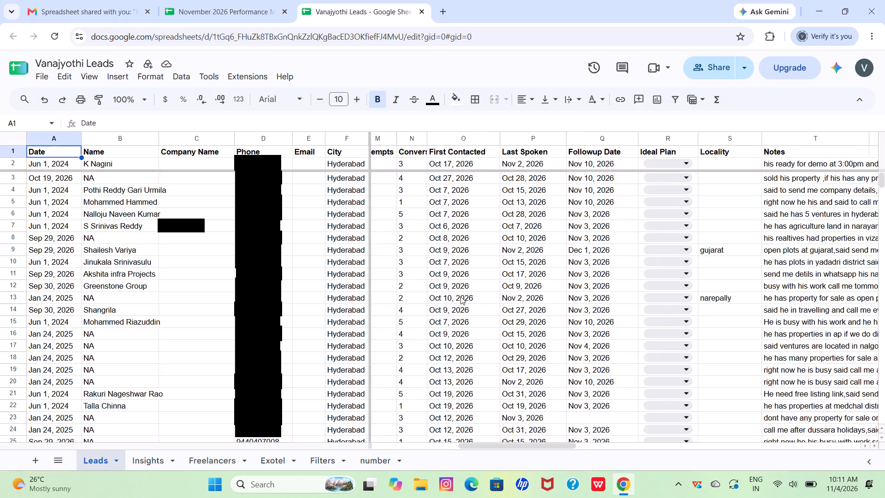
scroll(460, 296, right, 1)
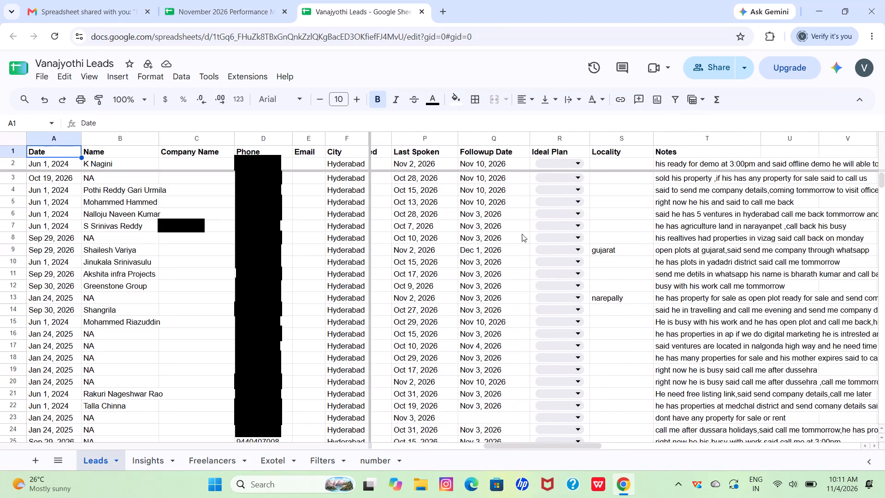
click(677, 99)
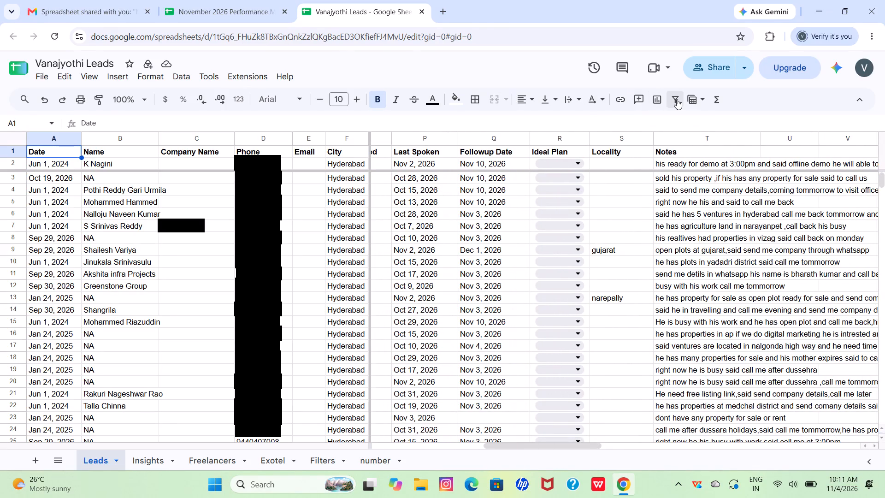
click(677, 99)
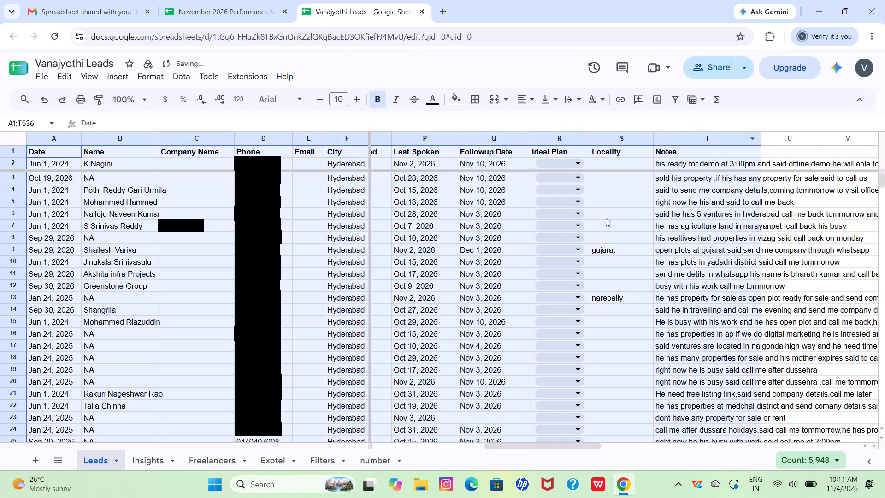
scroll(486, 300, up, 6)
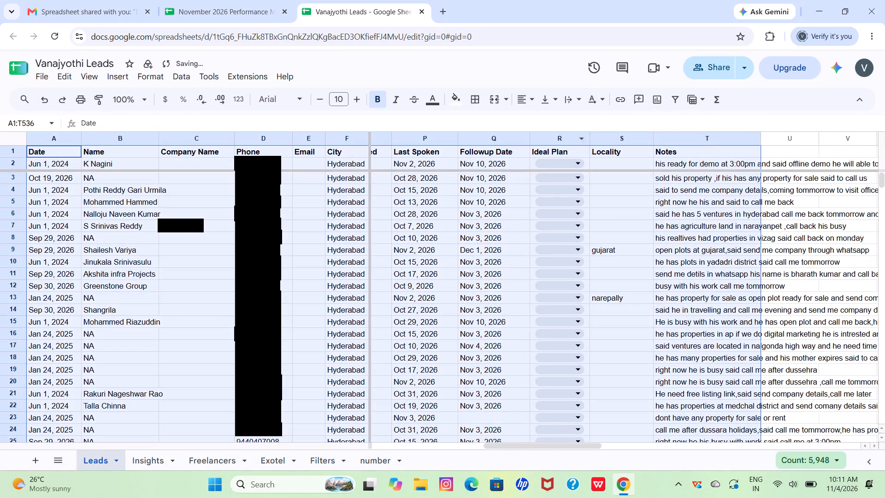
double_click(587, 127)
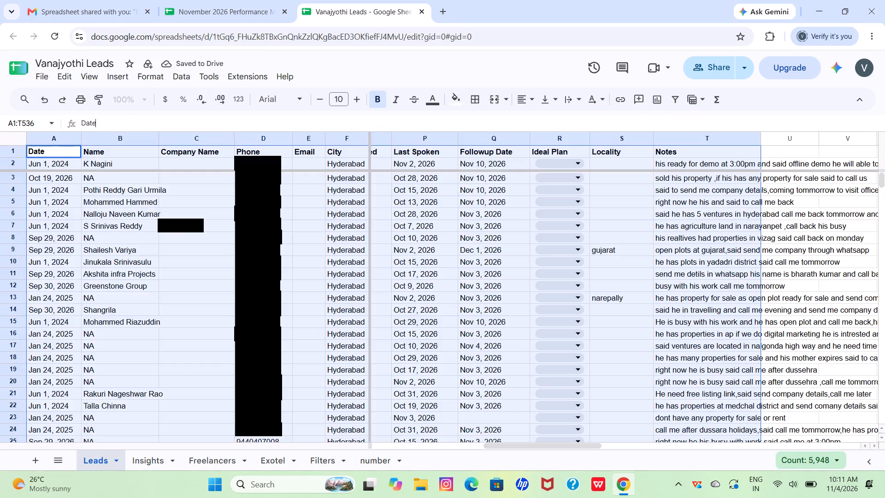
triple_click(590, 120)
click(674, 102)
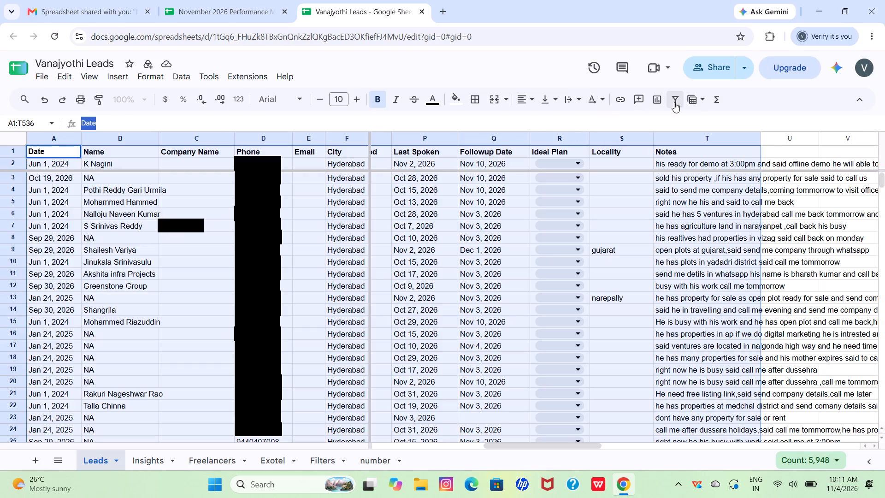
double_click(674, 102)
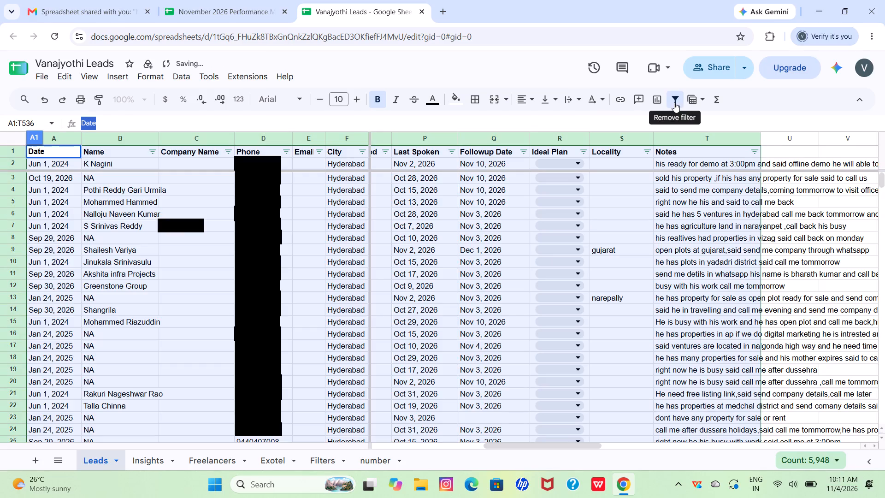
double_click(801, 121)
click(791, 164)
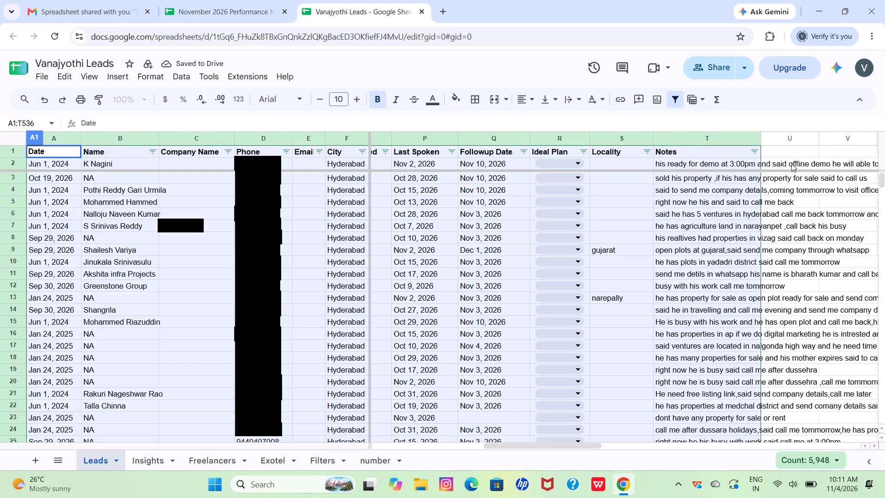
Set the Followup Date in row 6 of the Leads sheet to Nov 4, 2026.
click(495, 213)
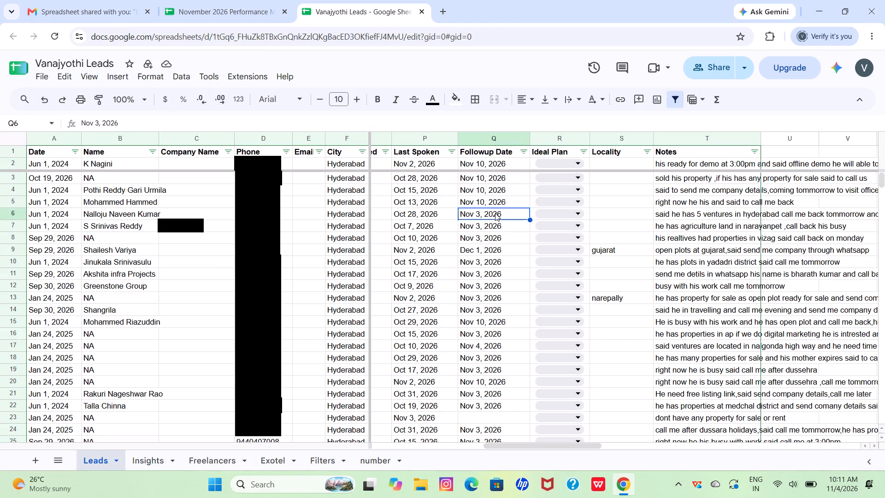
key(ctrl+c)
drag(489, 214, 490, 238)
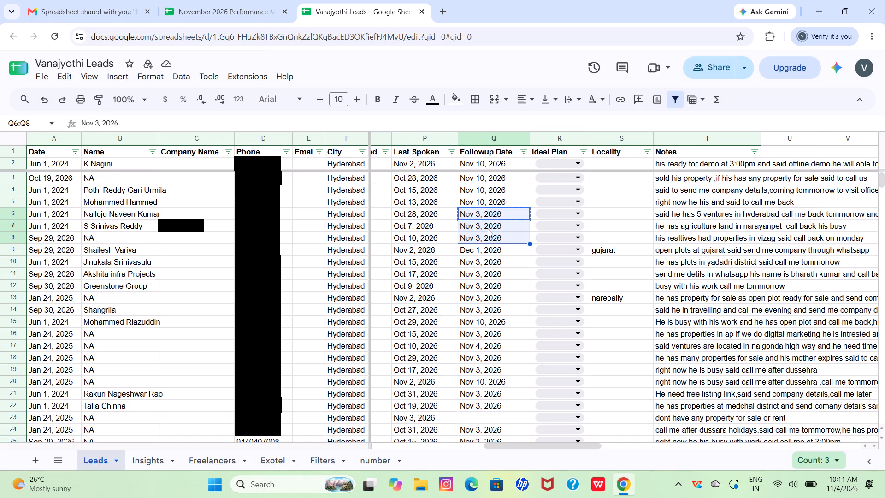
click(501, 221)
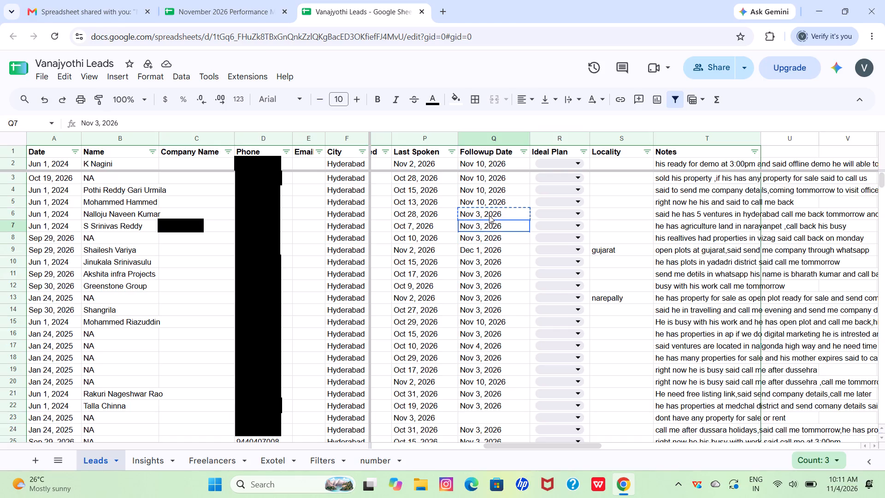
double_click(489, 215)
click(490, 267)
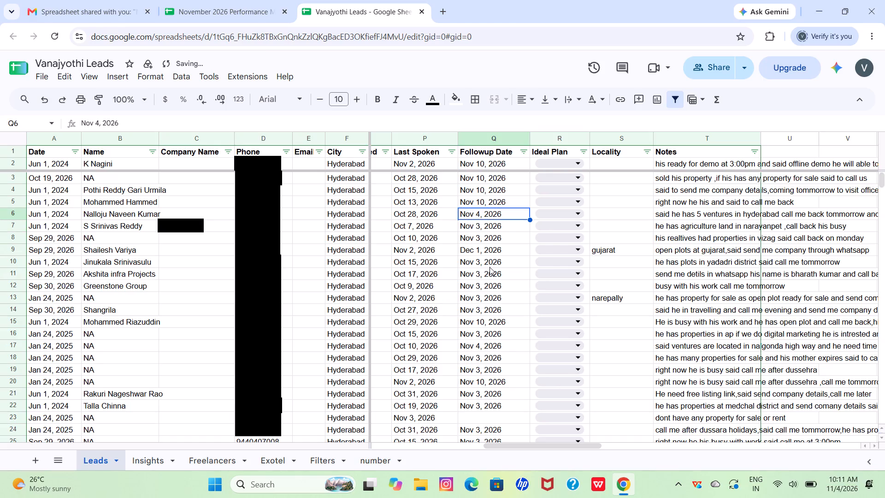
Copy the Nov 4, 2026 follow-up date from row 6 into rows 7 and 8 and rows 10 to 14.
drag(469, 226, 474, 237)
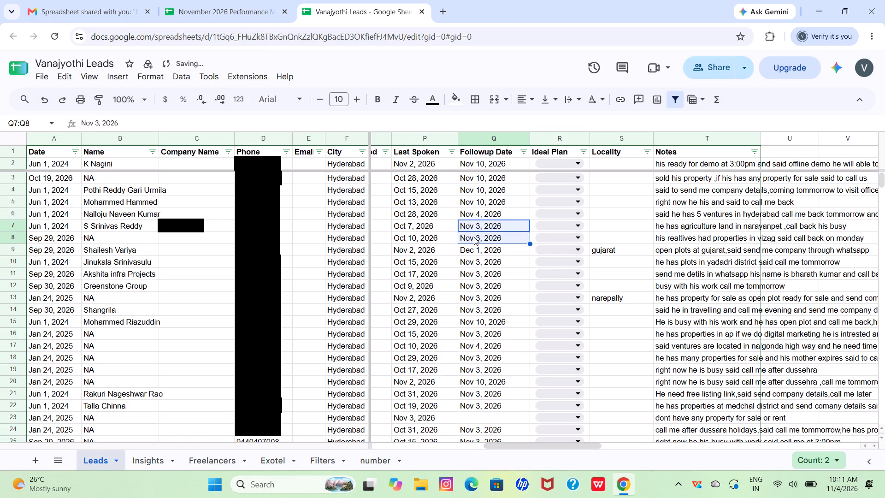
click(473, 216)
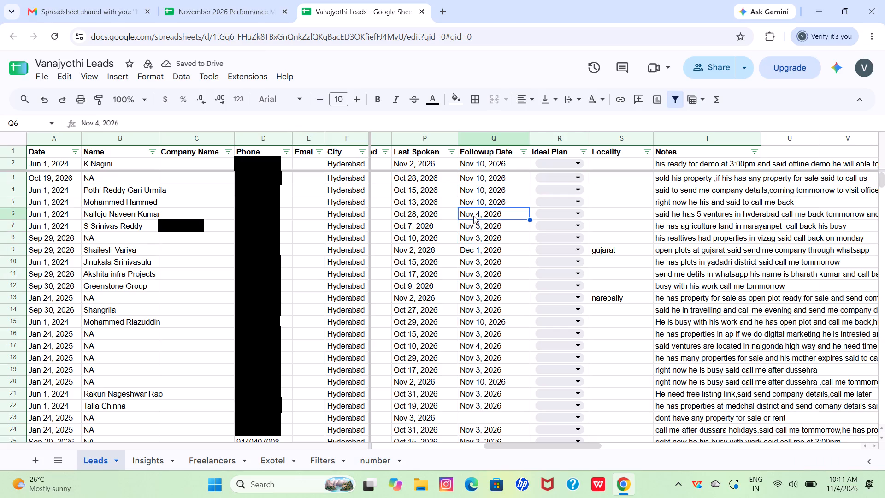
key(ctrl+c)
drag(474, 225, 484, 239)
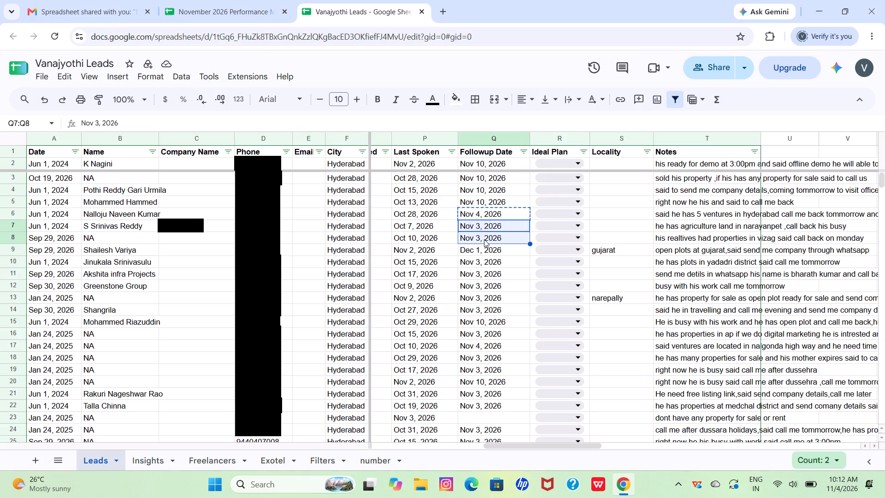
key(ctrl+v)
scroll(484, 239, down, 1)
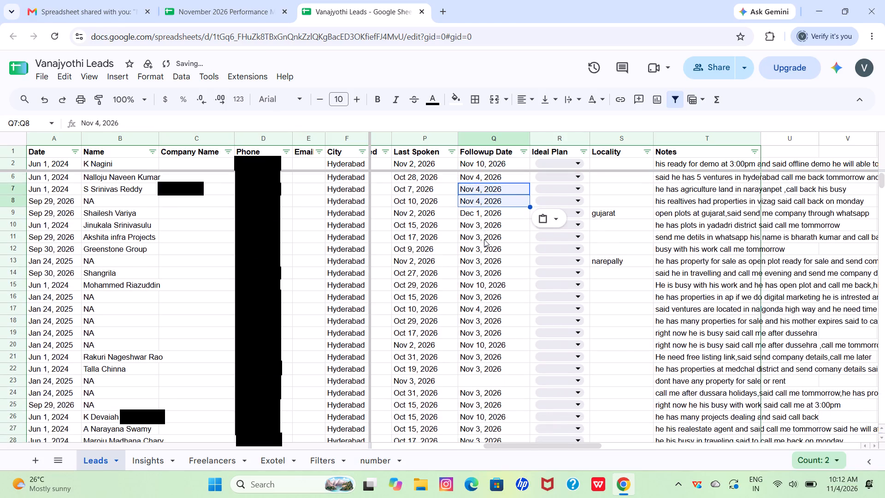
drag(472, 229, 487, 259)
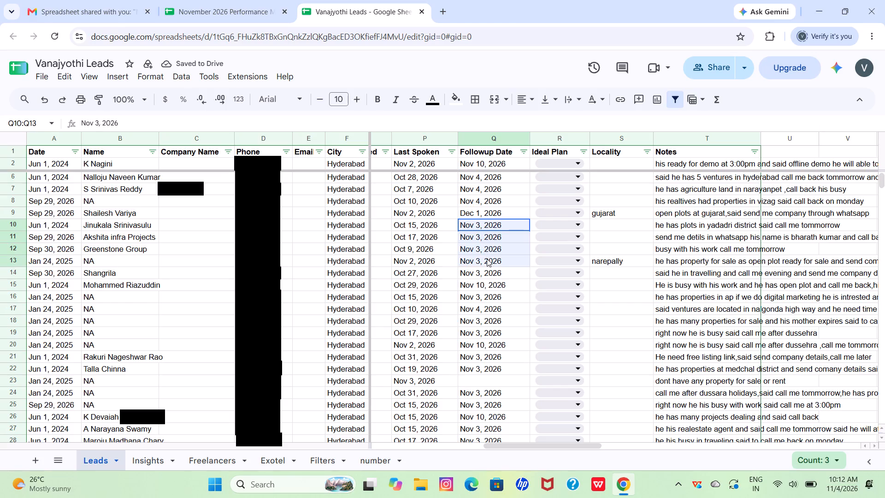
drag(487, 259, 490, 273)
key(ctrl+v)
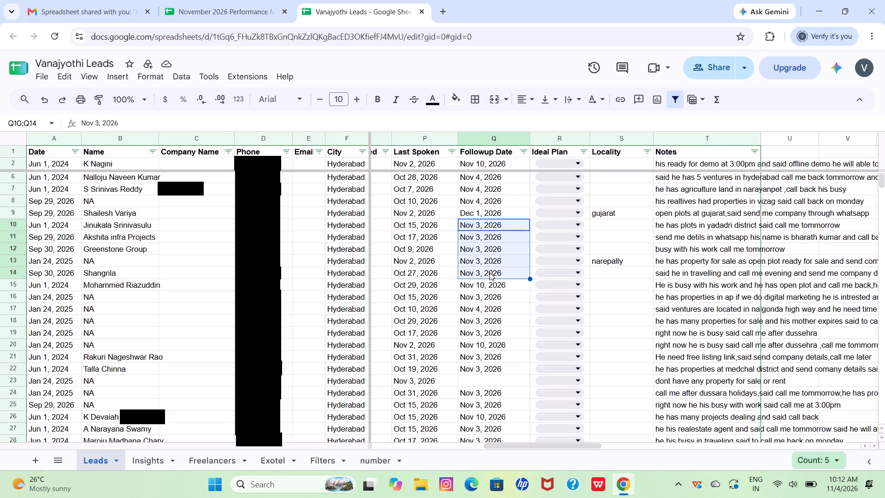
Set the Followup Date in row 16 to Nov 4, 2026.
scroll(490, 273, down, 1)
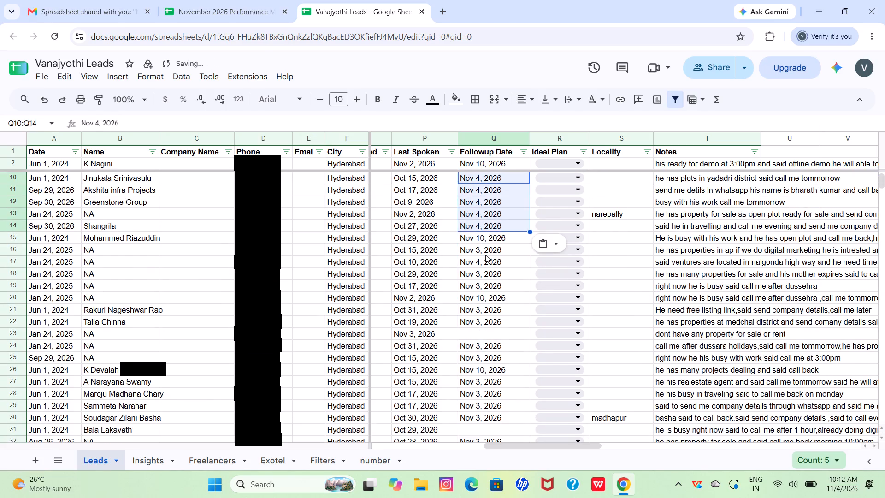
double_click(485, 254)
click(496, 303)
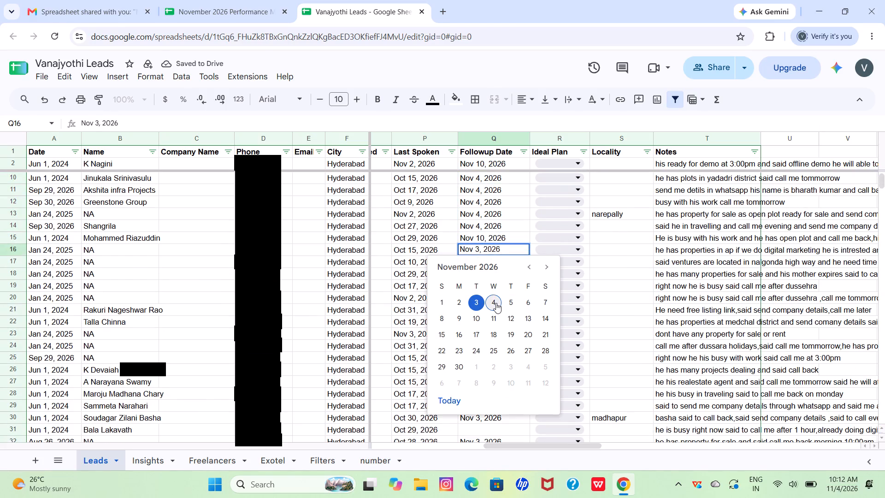
click(474, 275)
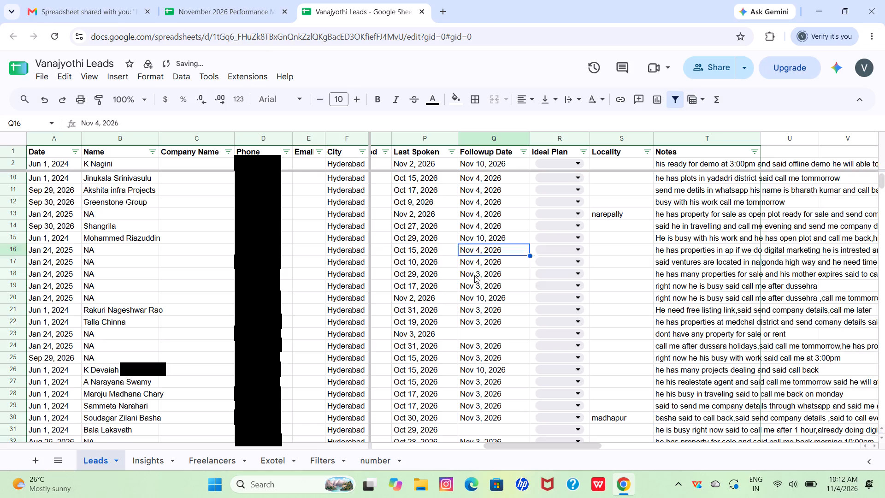
Remove and reapply the sheet's filter, and filter the Status column to show only Call Back leads.
click(676, 99)
click(676, 100)
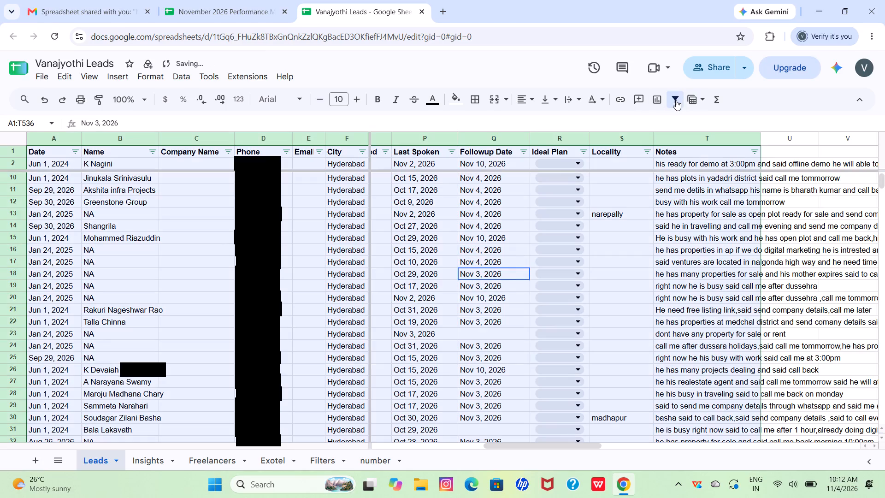
scroll(501, 271, right, 7)
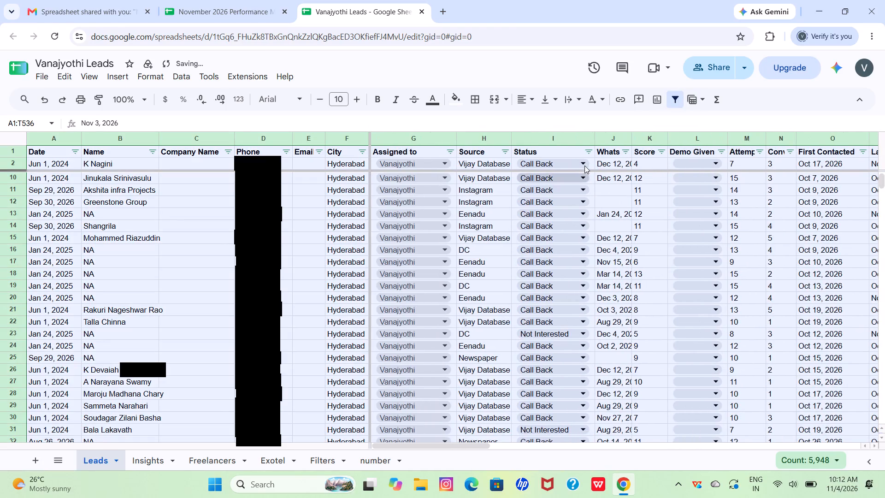
click(589, 150)
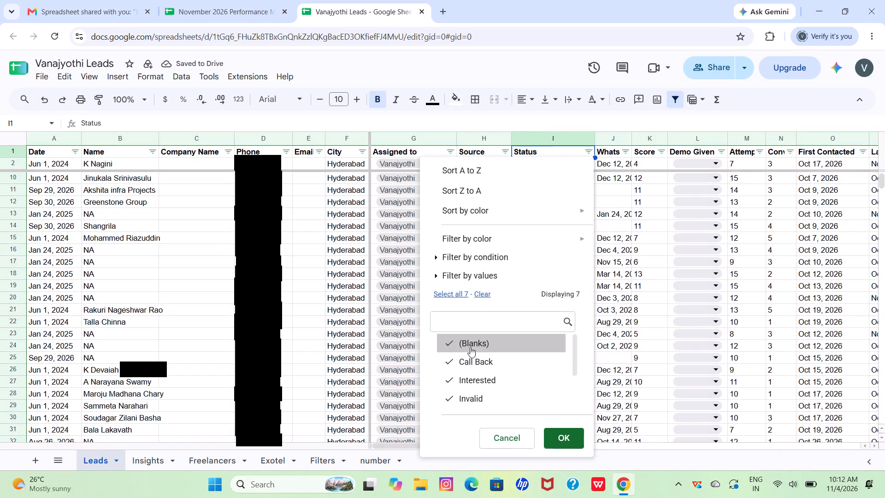
click(484, 285)
click(478, 365)
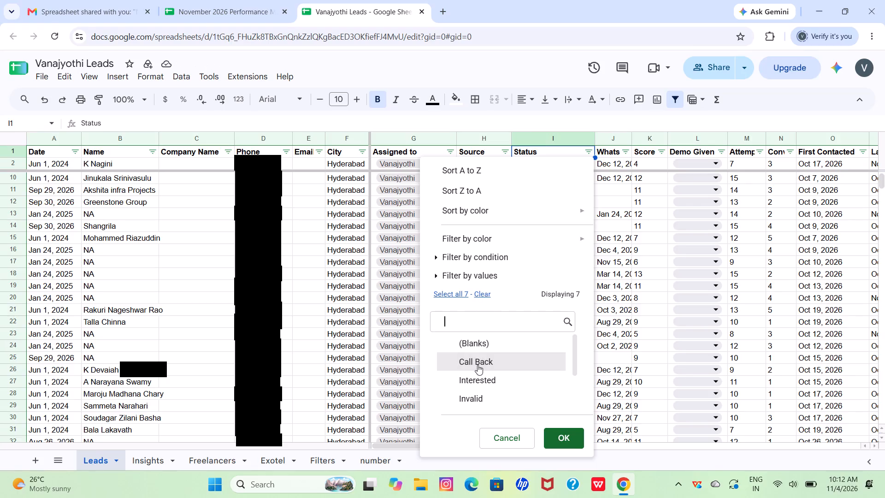
click(565, 437)
Copy the Nov 4, 2026 follow-up date from row 16 into rows 18 and 19.
scroll(565, 437, left, 3)
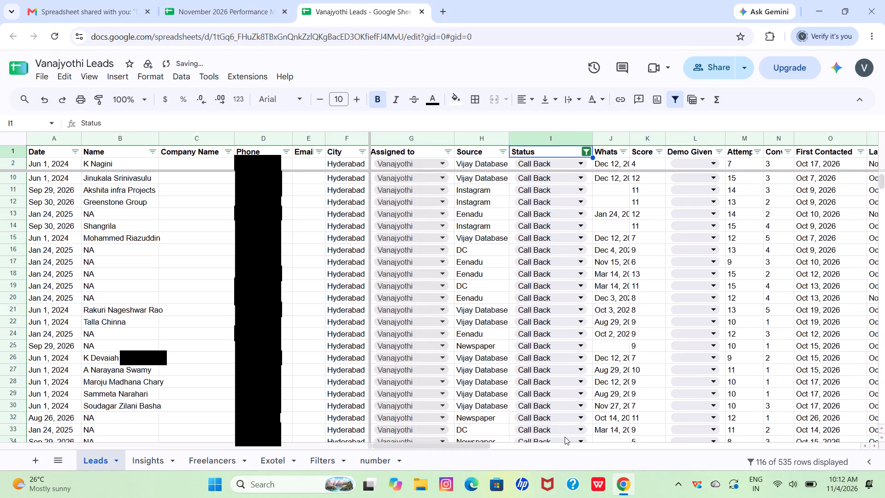
scroll(565, 437, left, 3)
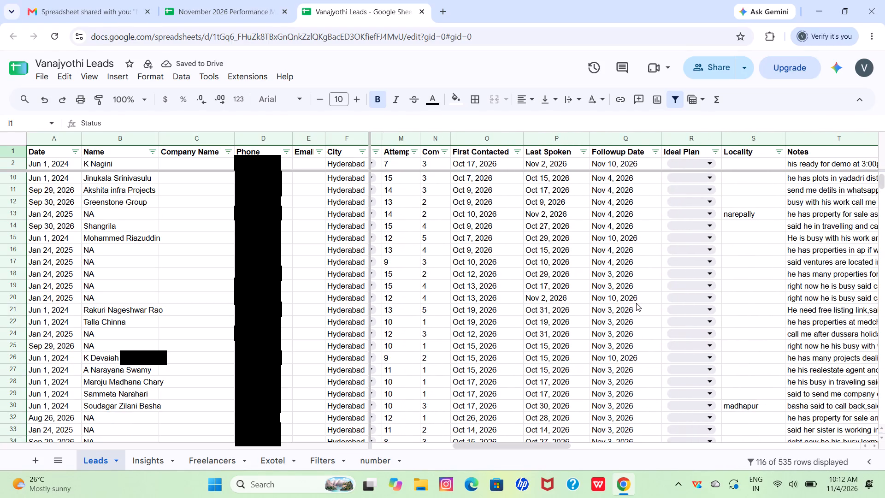
drag(612, 273, 620, 286)
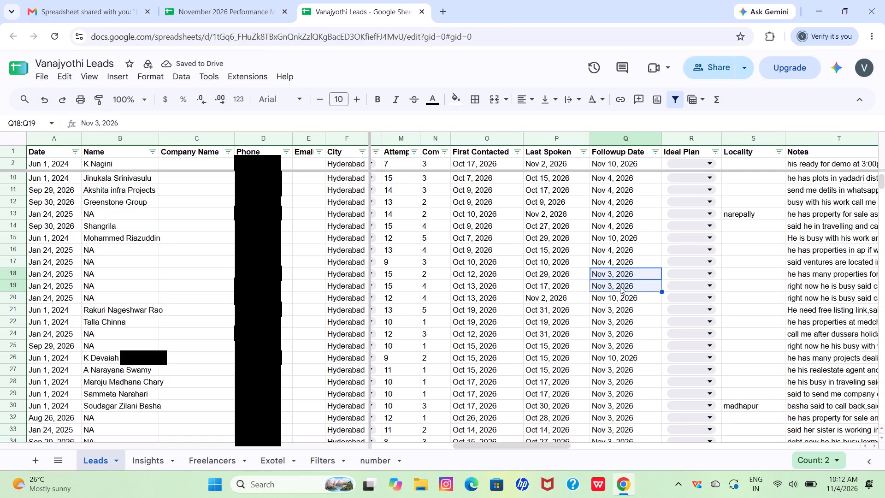
click(615, 255)
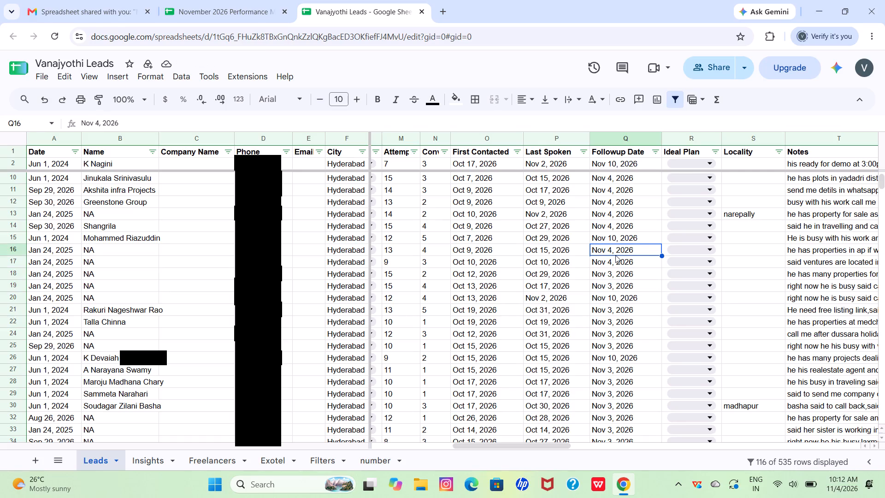
key(ctrl+c)
drag(610, 274, 619, 288)
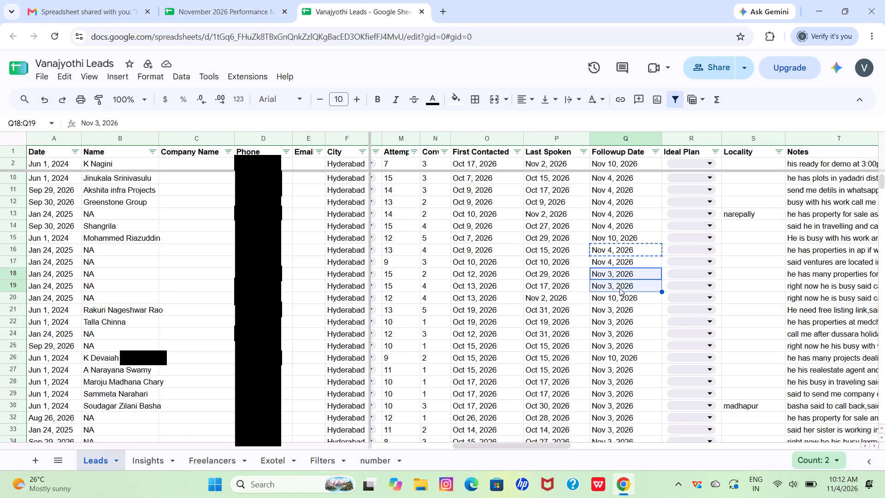
key(ctrl+v)
Paste the copied Nov 4, 2026 follow-up date into the visible rows 21 to 25 and 27 to 40.
drag(608, 310, 616, 343)
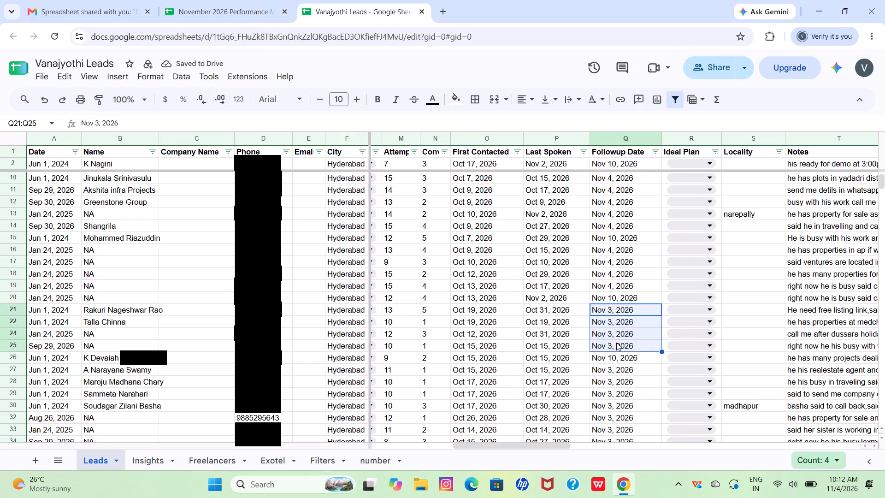
key(ctrl+v)
scroll(616, 343, down, 2)
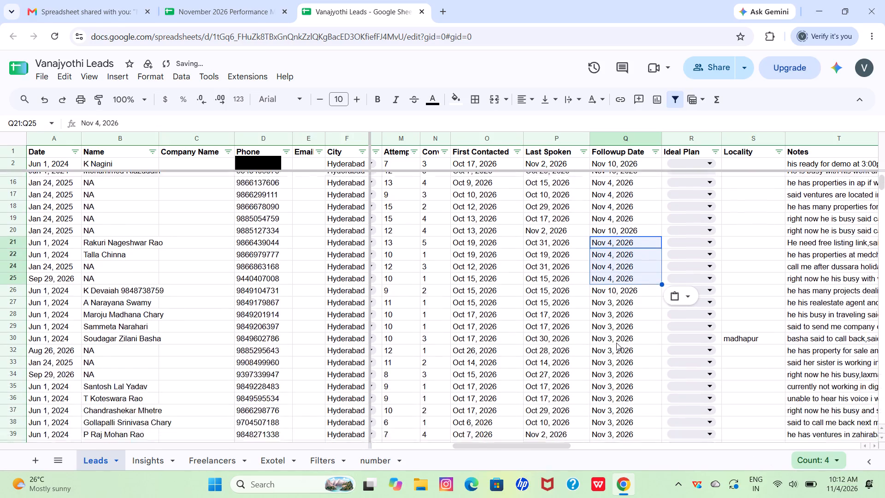
scroll(616, 343, down, 2)
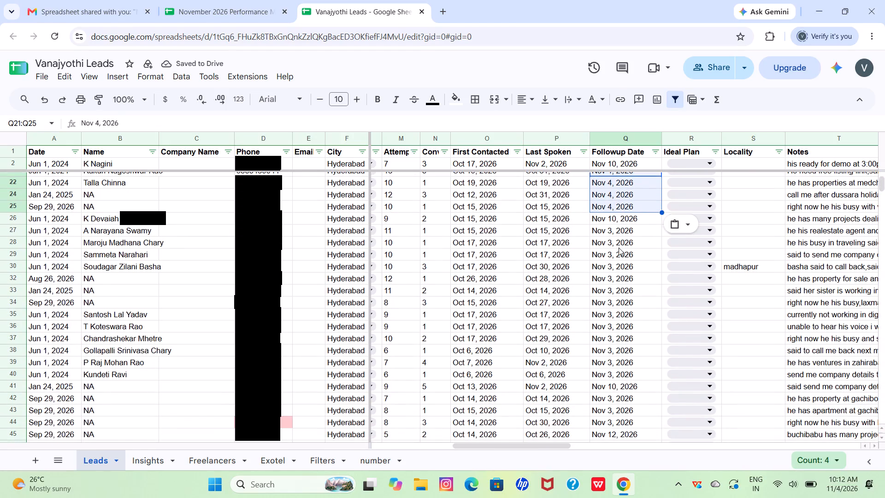
drag(608, 233, 631, 273)
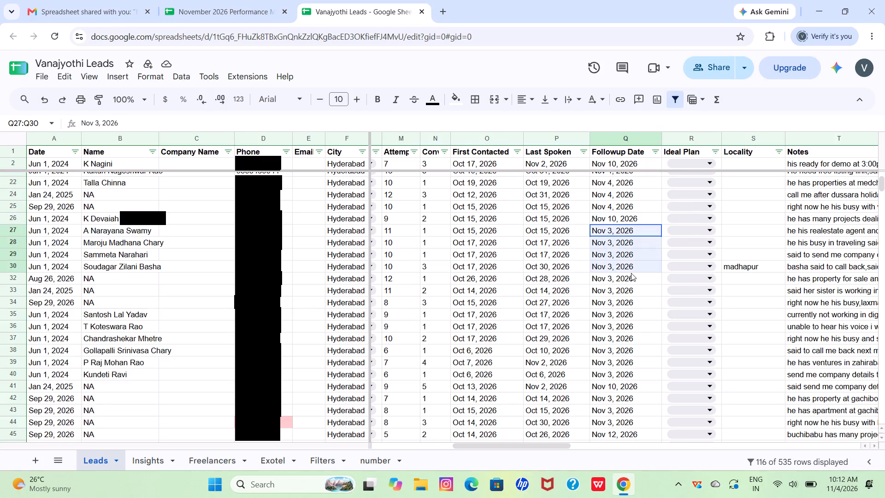
drag(631, 273, 631, 373)
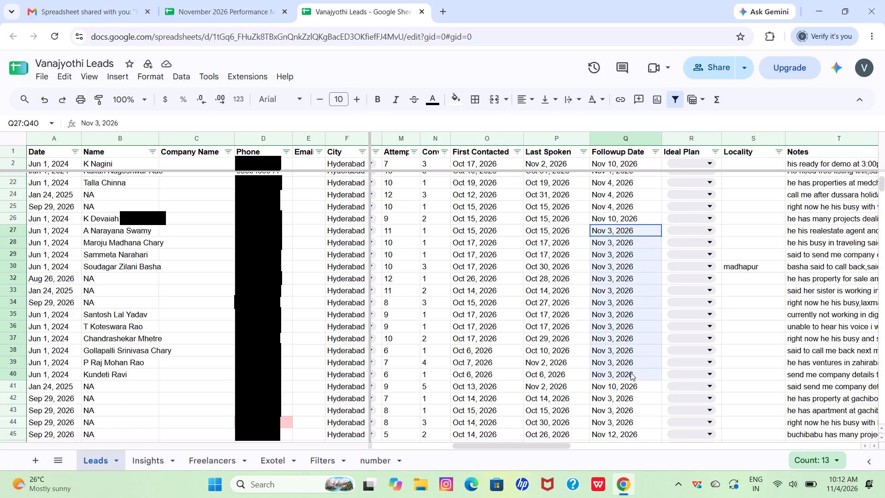
drag(631, 373, 631, 372)
key(ctrl+v)
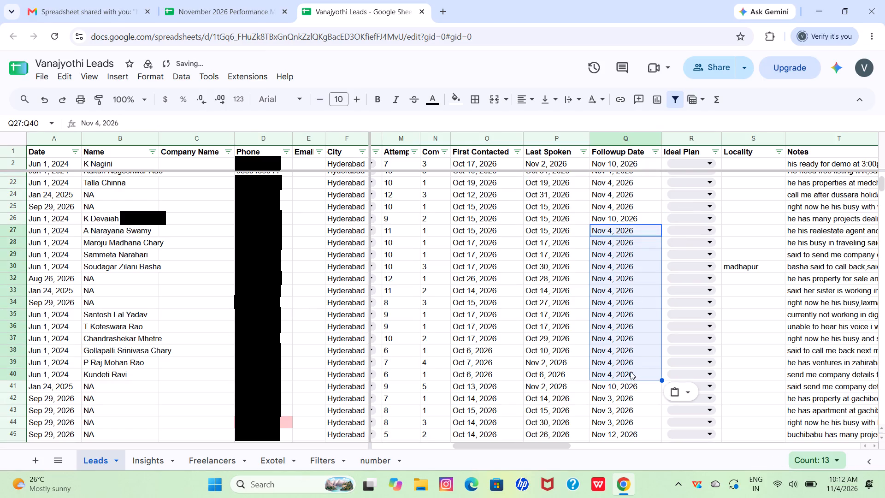
Paste the Nov 4, 2026 follow-up date into rows 42 to 44 and rows 47 to 49.
scroll(631, 372, down, 5)
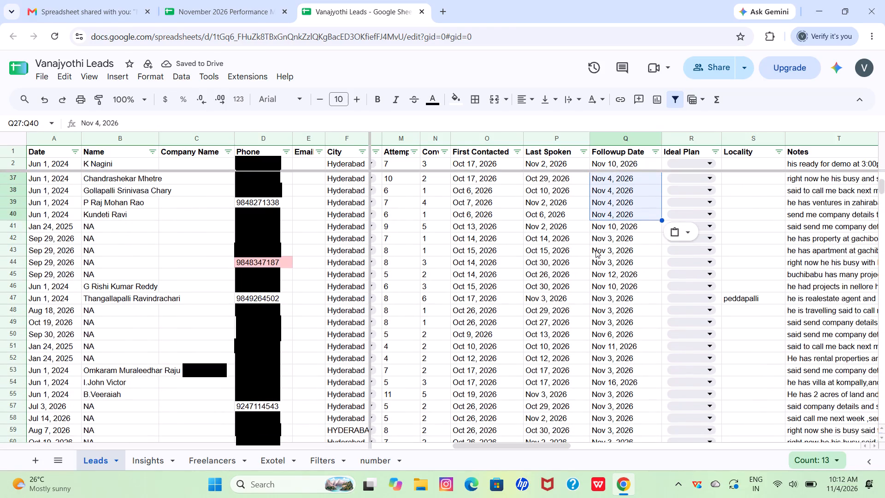
drag(594, 237, 616, 272)
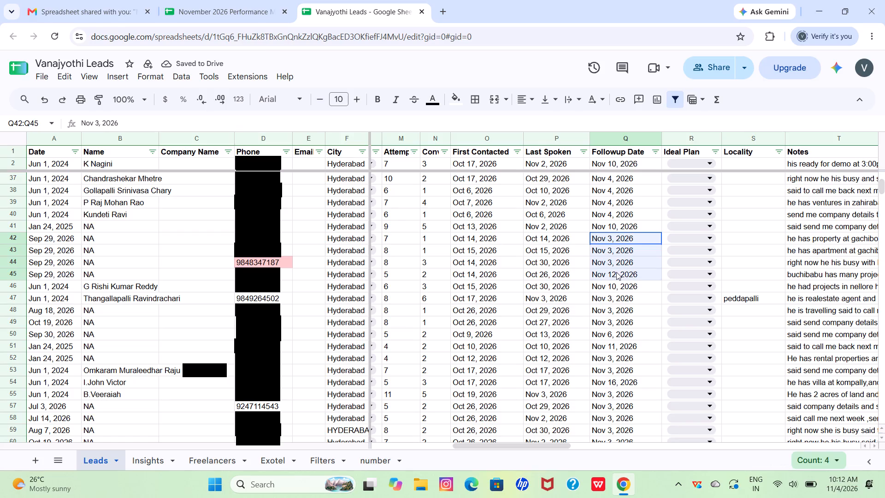
drag(616, 272, 618, 266)
key(ctrl+v)
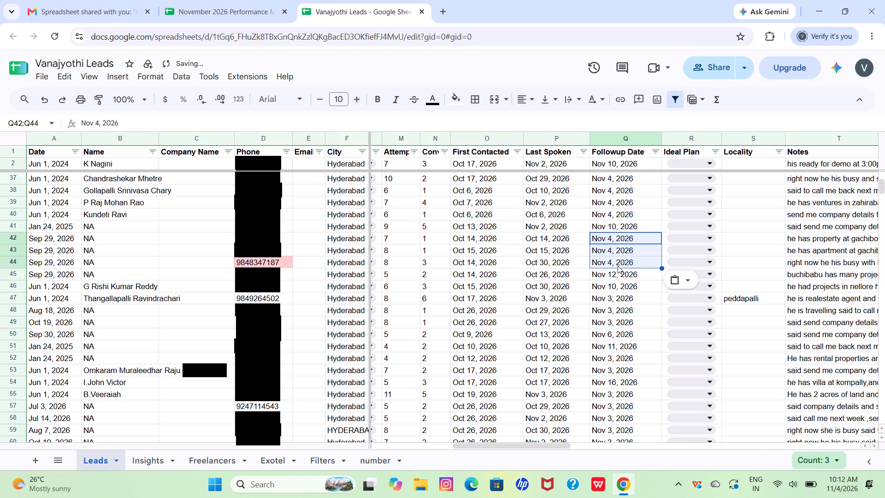
scroll(618, 266, down, 2)
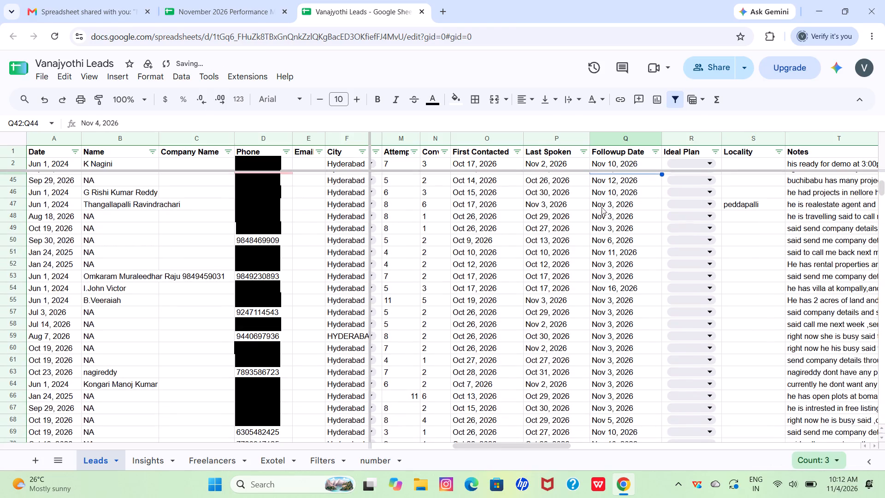
drag(600, 202, 618, 227)
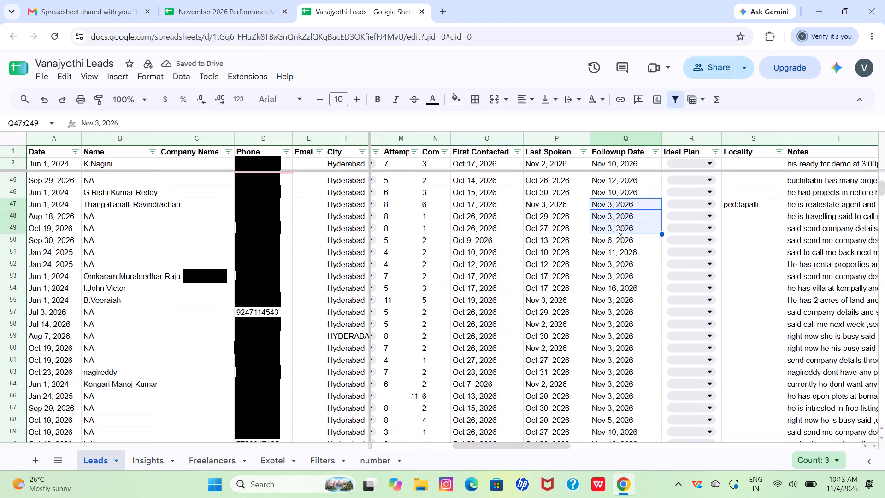
key(ctrl+v)
Paste the Nov 4, 2026 follow-up date into rows 52 and 53 and the visible rows 55 to 67.
scroll(618, 227, down, 1)
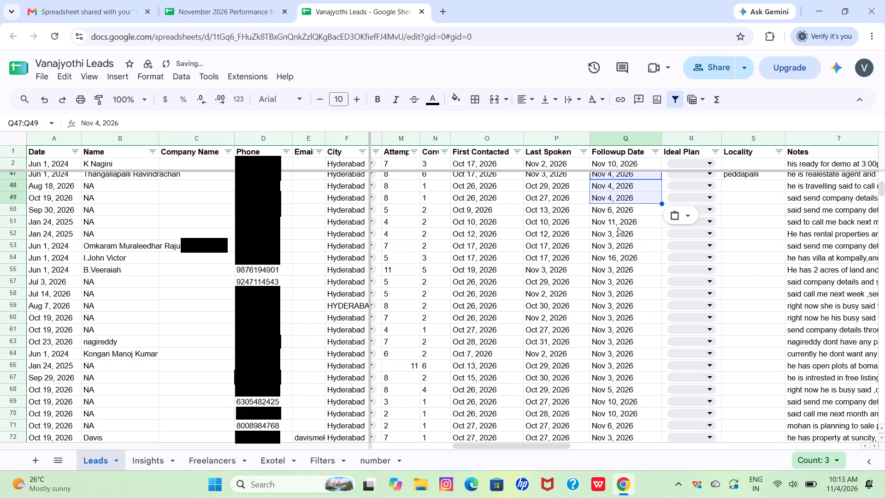
click(617, 236)
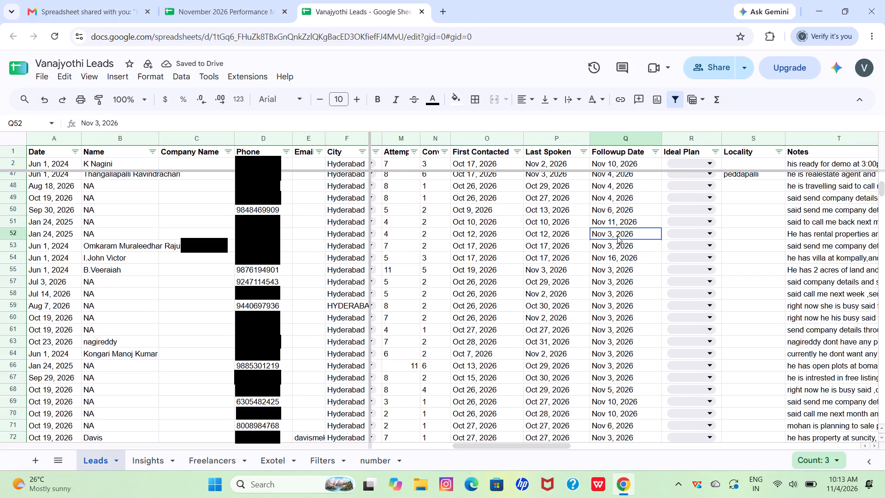
drag(611, 233, 624, 245)
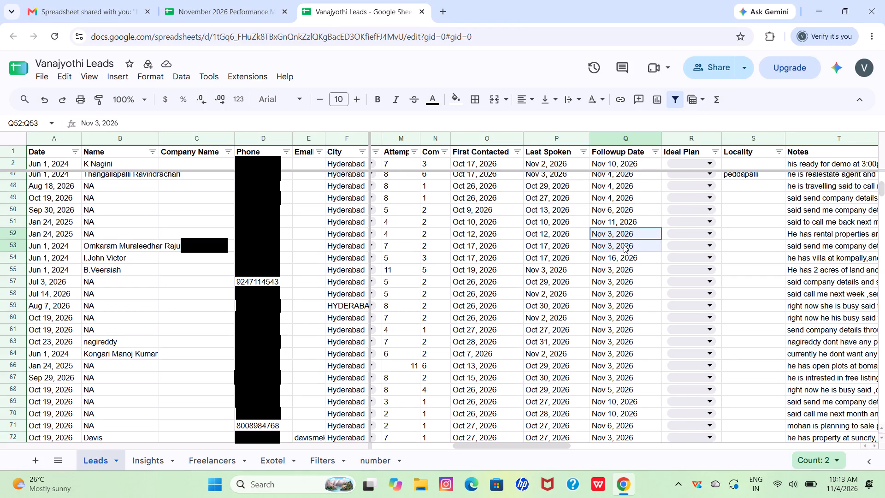
drag(624, 245, 623, 245)
key(ctrl+v)
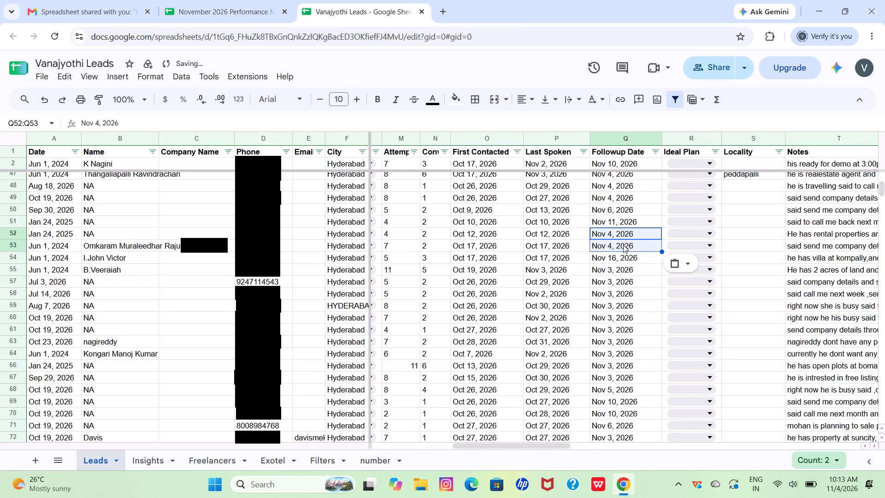
scroll(623, 245, down, 1)
drag(601, 237, 612, 254)
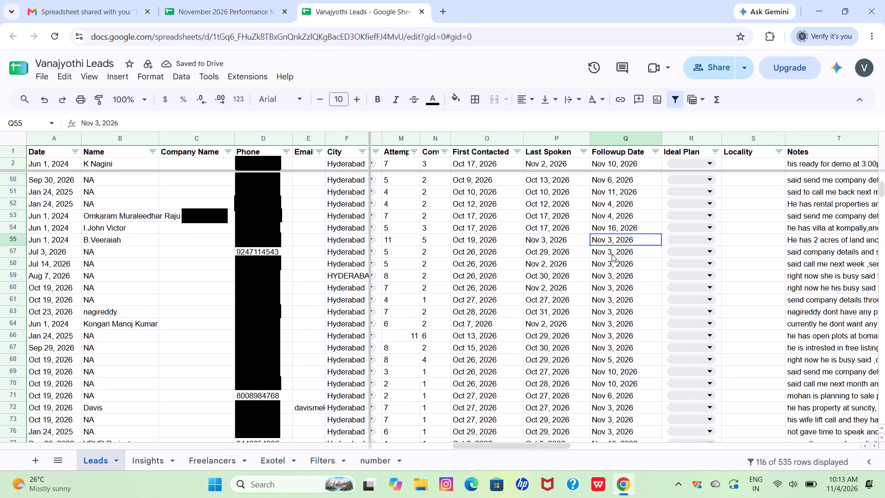
drag(612, 254, 617, 354)
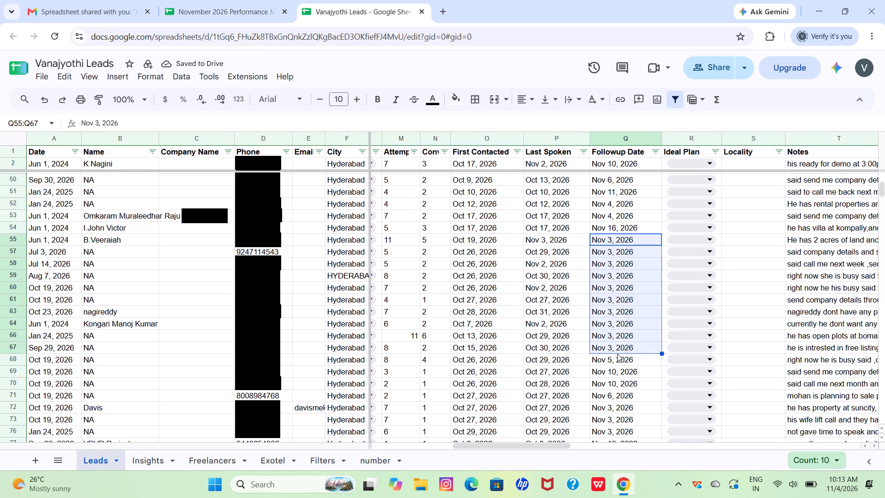
key(ctrl+v)
Paste the Nov 4, 2026 follow-up date into rows 72, 73 and 76.
scroll(617, 354, down, 1)
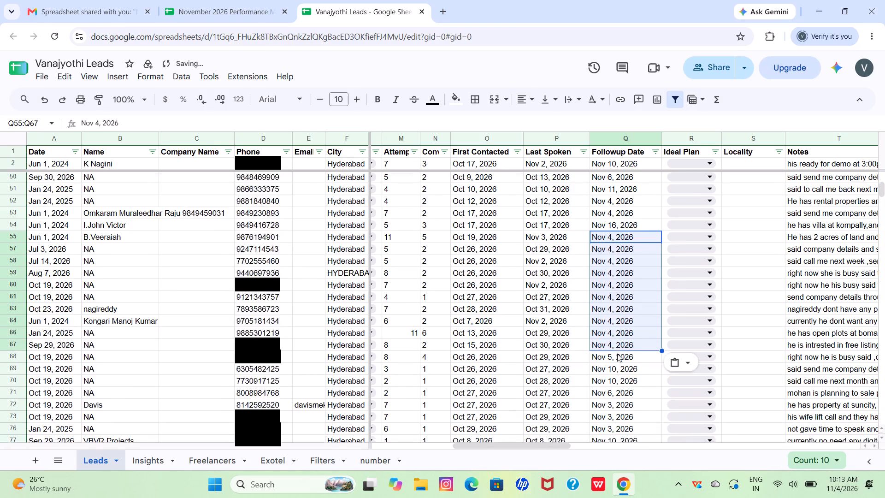
scroll(617, 354, down, 5)
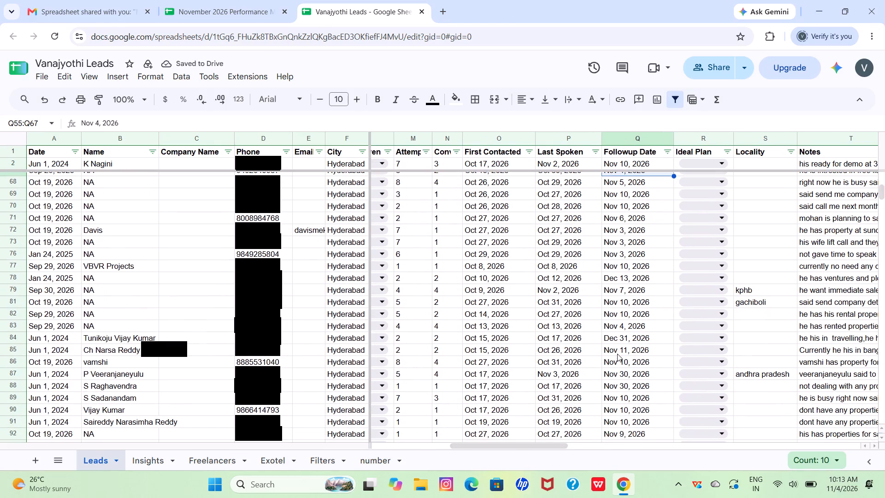
drag(616, 231, 627, 242)
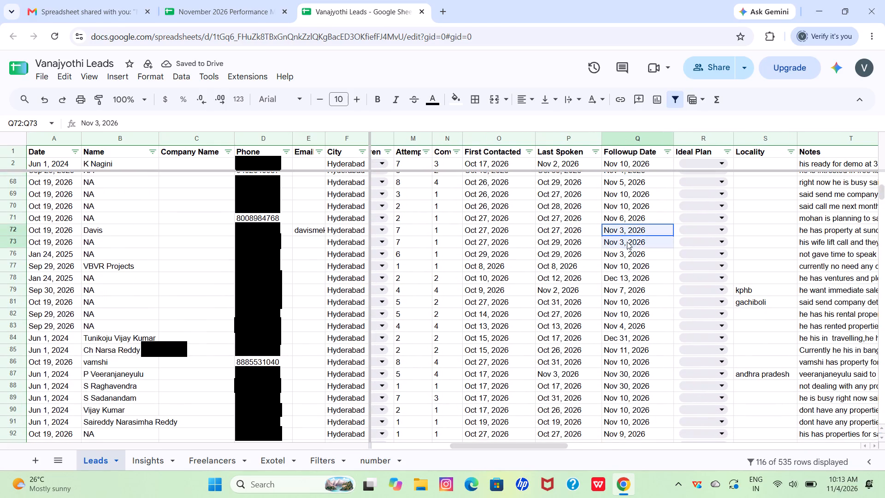
drag(627, 242, 629, 251)
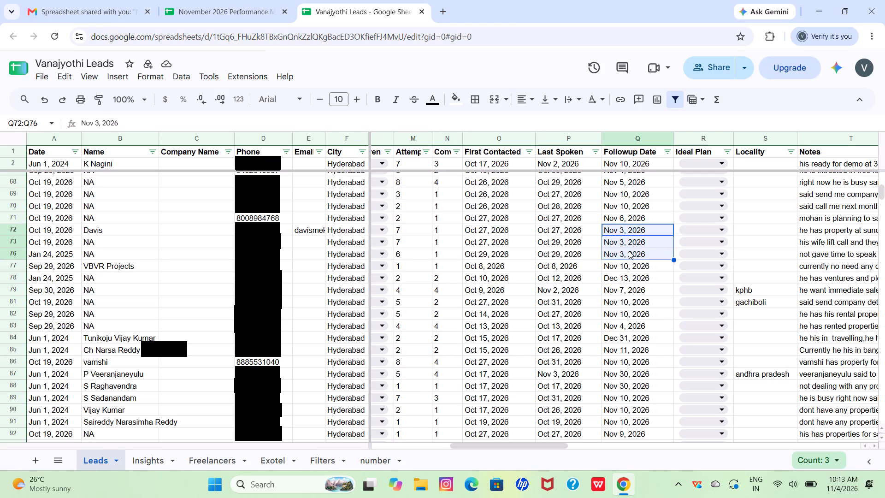
key(ctrl+v)
Set the Followup Date in rows 83 and 93 to Nov 4, 2026.
scroll(629, 251, down, 1)
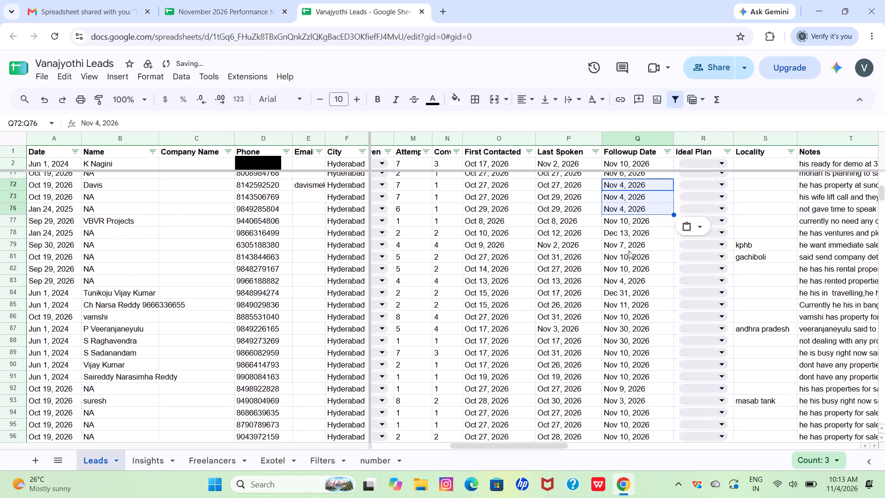
scroll(629, 251, down, 1)
double_click(629, 251)
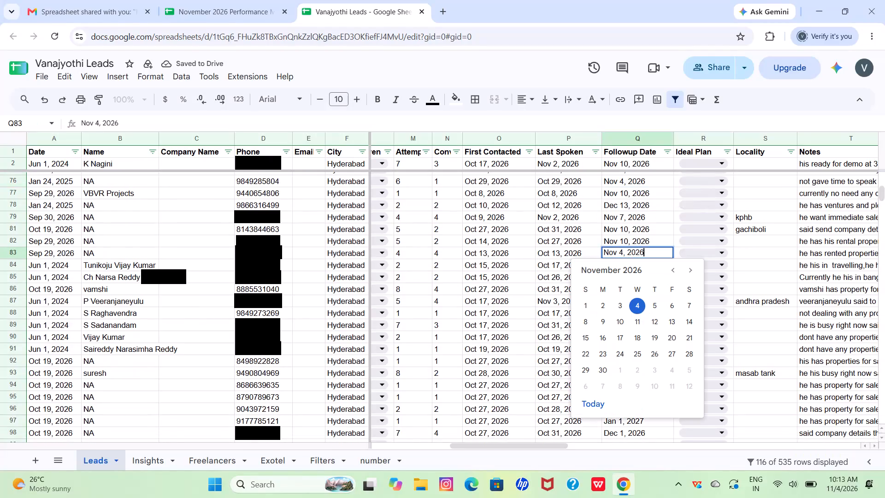
click(638, 304)
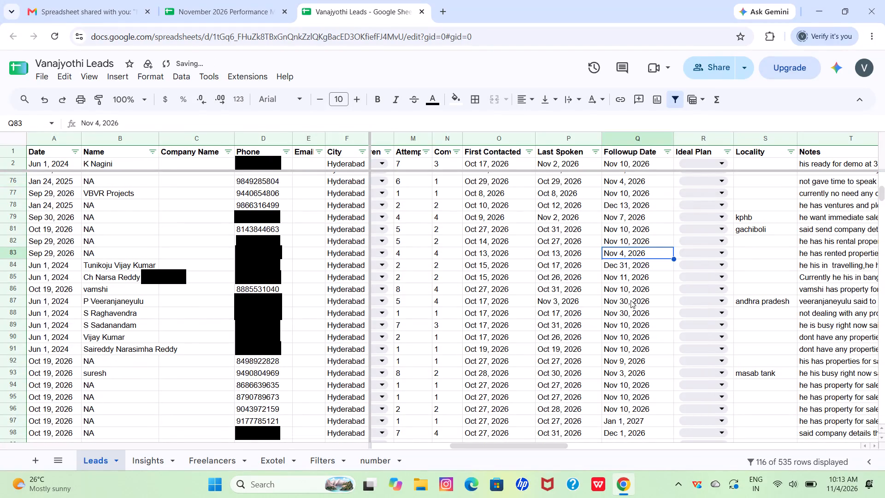
scroll(616, 380, down, 1)
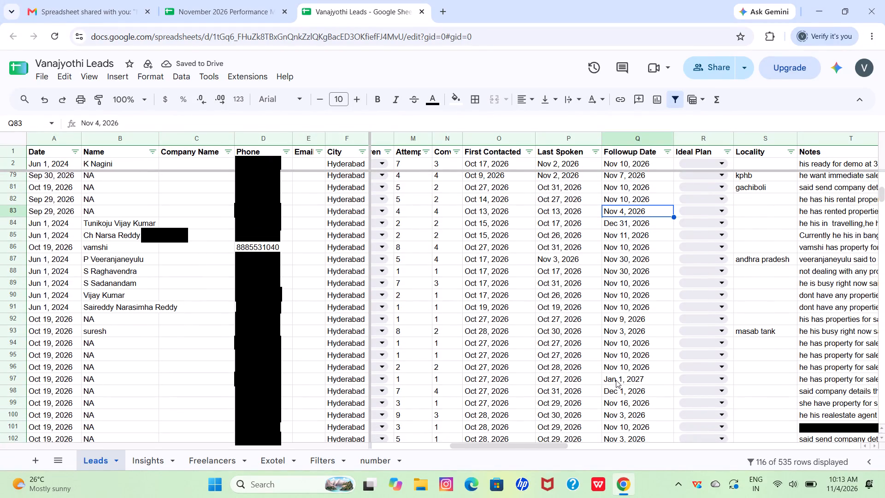
double_click(623, 335)
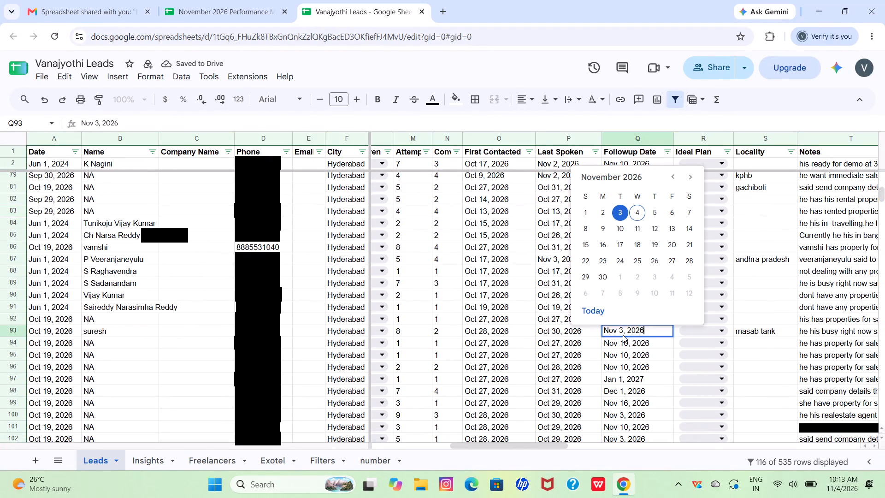
click(638, 213)
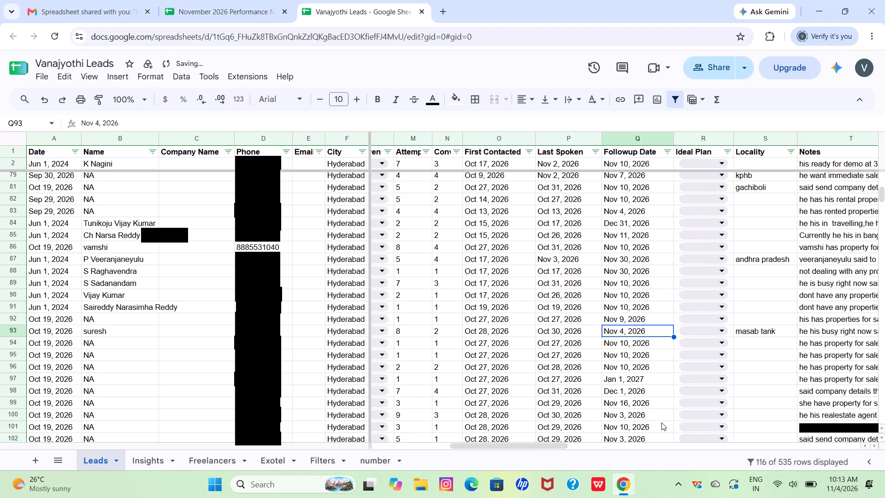
Set the Followup Date in rows 100, 102, 104 and 106 to Nov 4, 2026.
scroll(661, 422, down, 3)
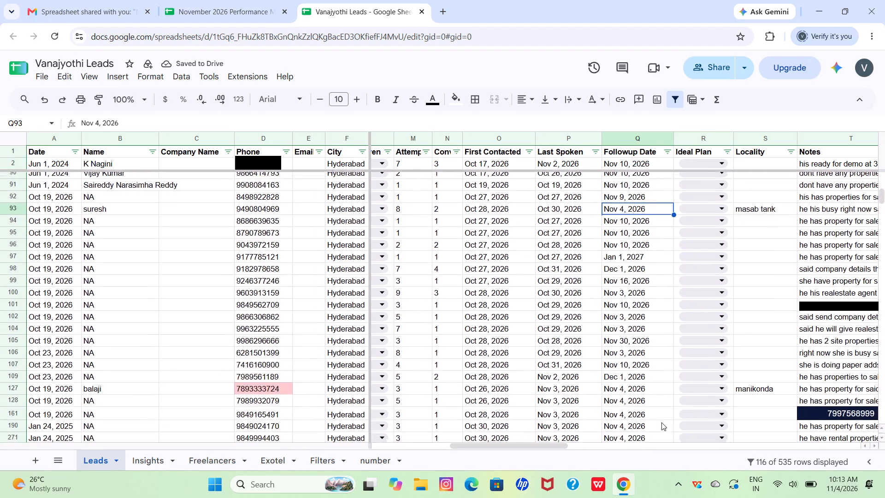
scroll(661, 422, down, 3)
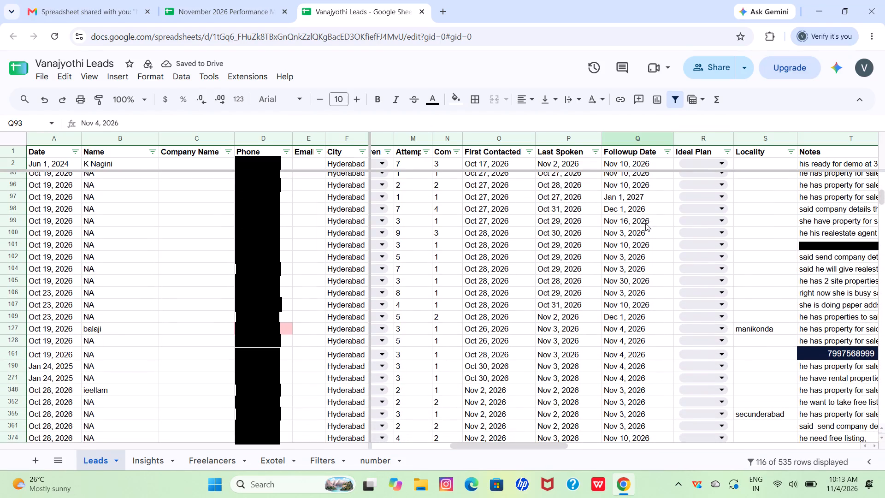
double_click(623, 231)
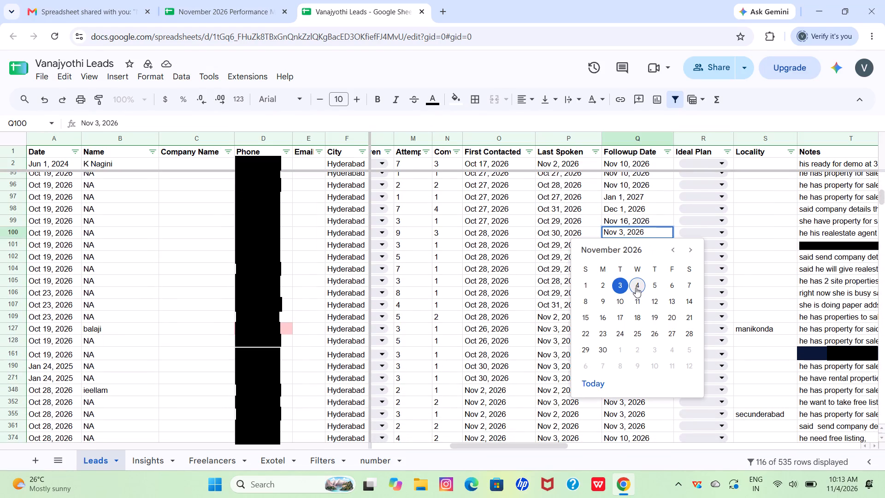
click(636, 287)
drag(628, 258, 631, 274)
key(ctrl+v)
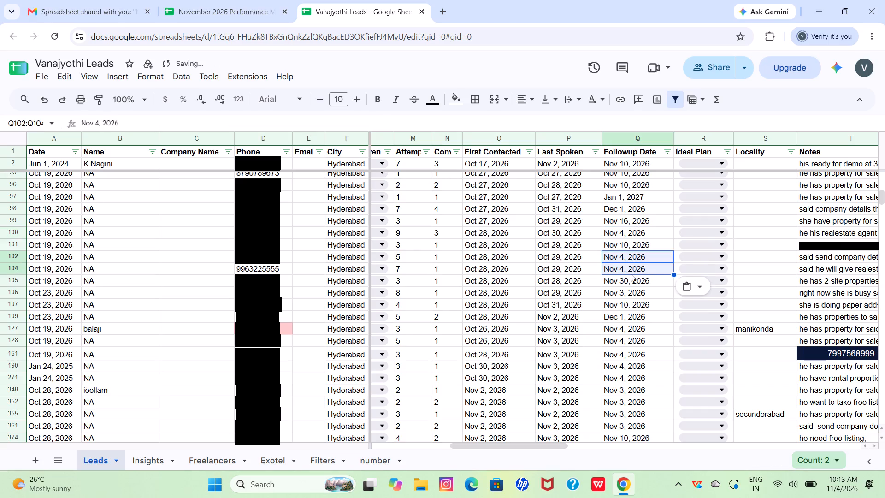
double_click(627, 292)
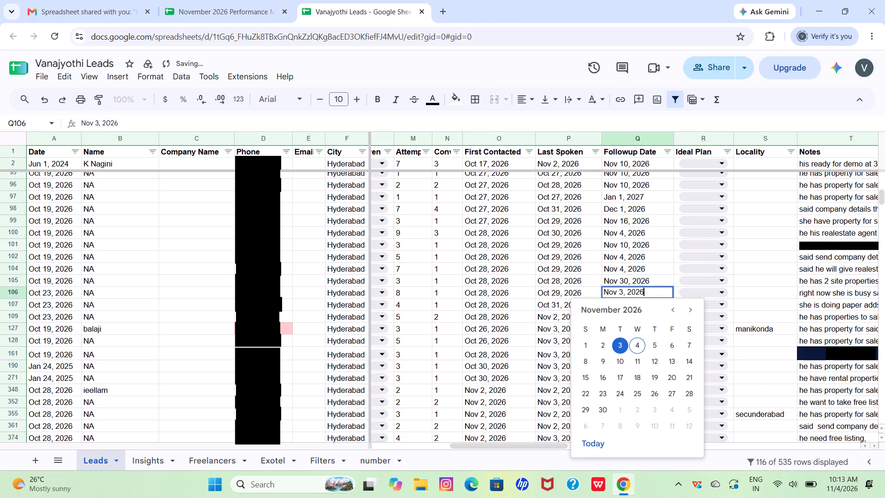
click(635, 344)
Paste the Nov 4, 2026 follow-up date into rows 348, 352, 355, 361, 414, 420, 422 and 425.
scroll(635, 344, down, 1)
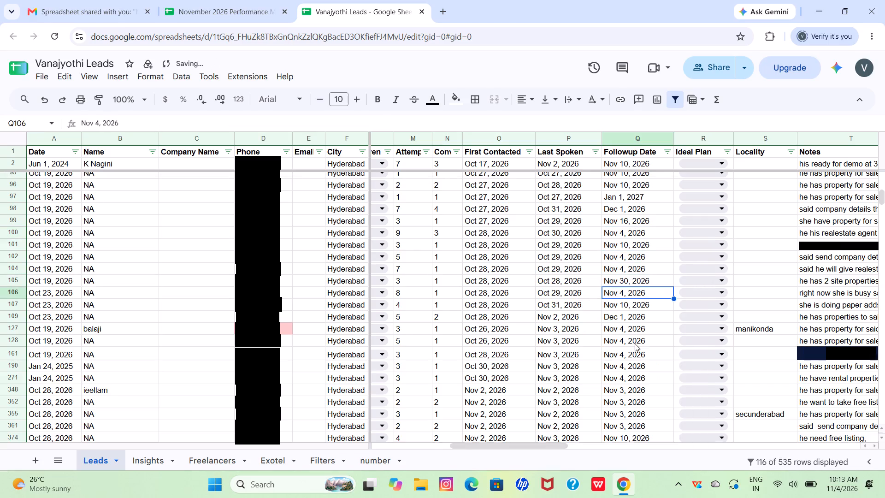
scroll(635, 344, down, 1)
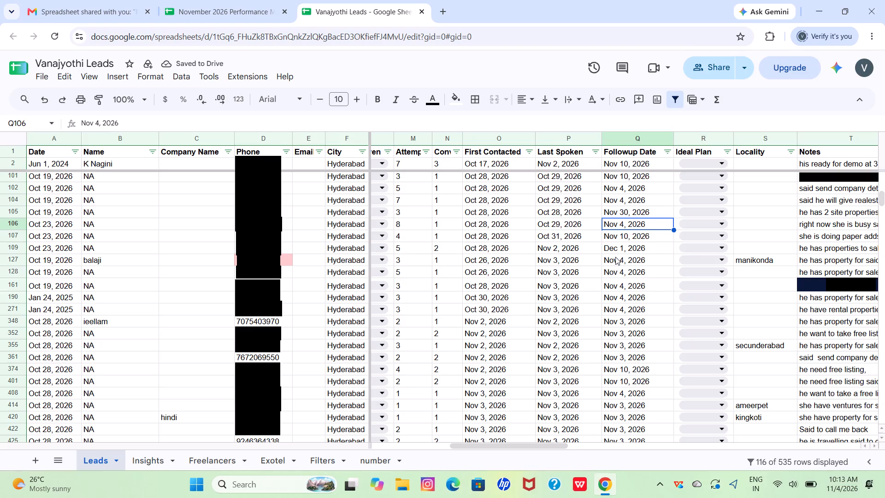
drag(620, 322, 630, 342)
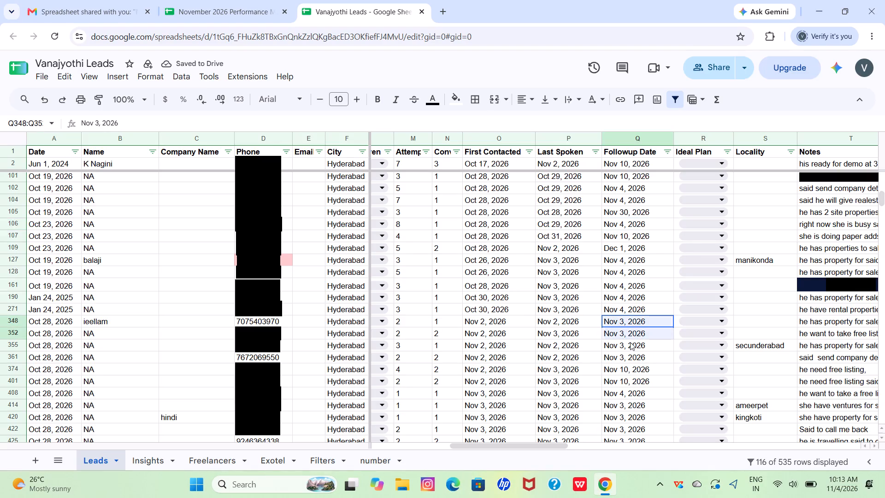
drag(630, 342, 631, 357)
key(ctrl+v)
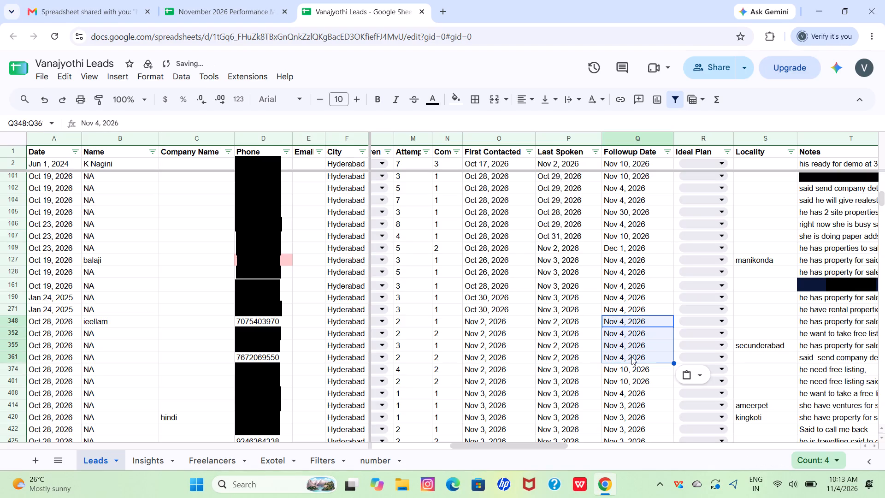
scroll(631, 357, down, 3)
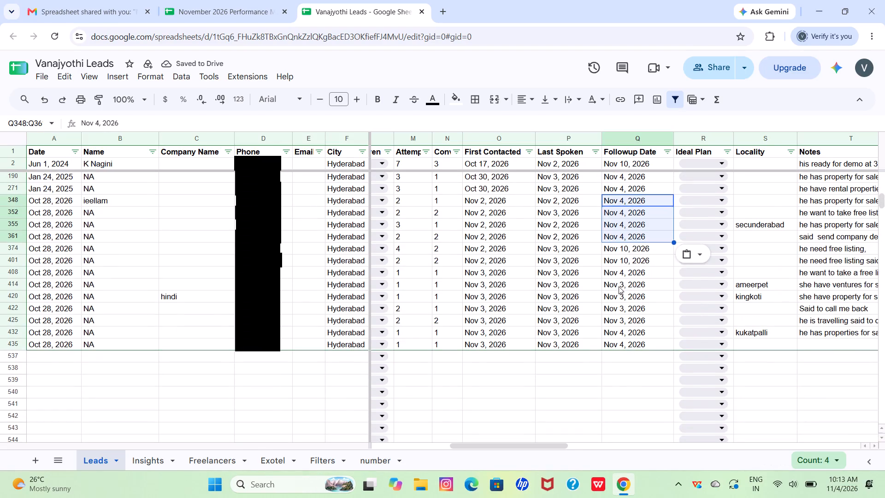
drag(619, 286, 635, 324)
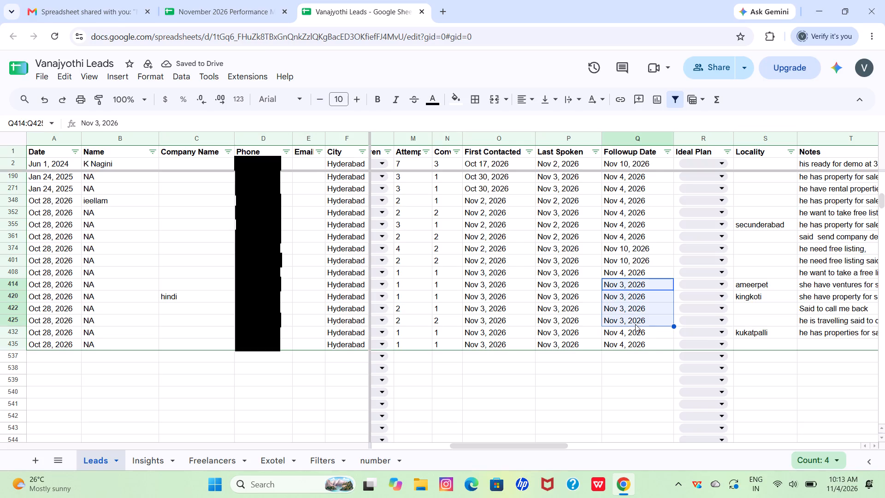
key(ctrl+v)
click(663, 200)
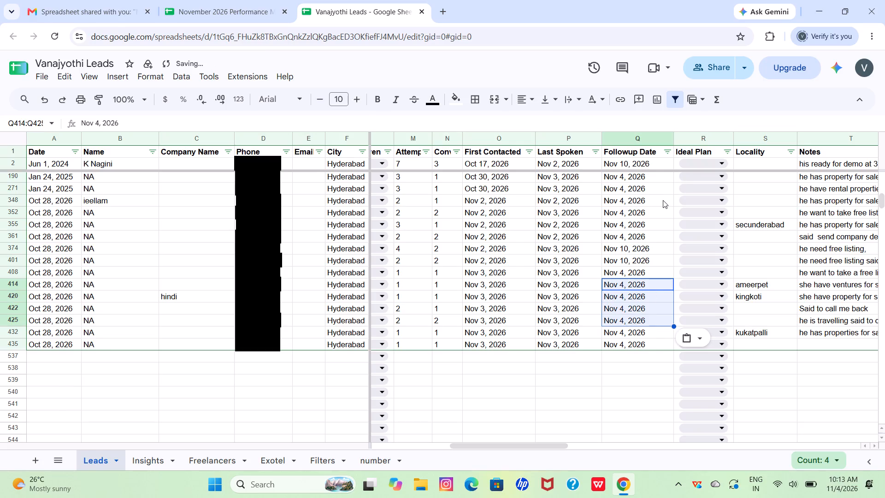
Check the Followup Date column of the filtered Call Back leads from the first row to the last for remaining Nov 3, 2026 dates.
scroll(663, 200, up, 19)
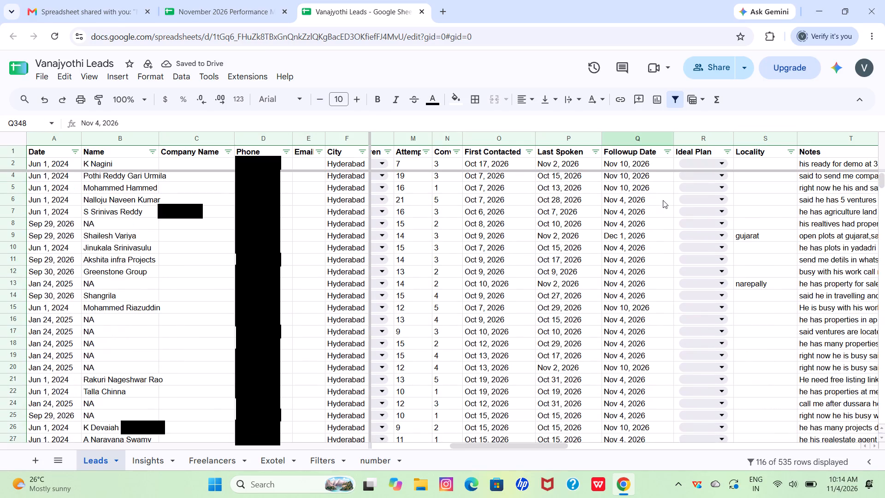
scroll(663, 200, down, 4)
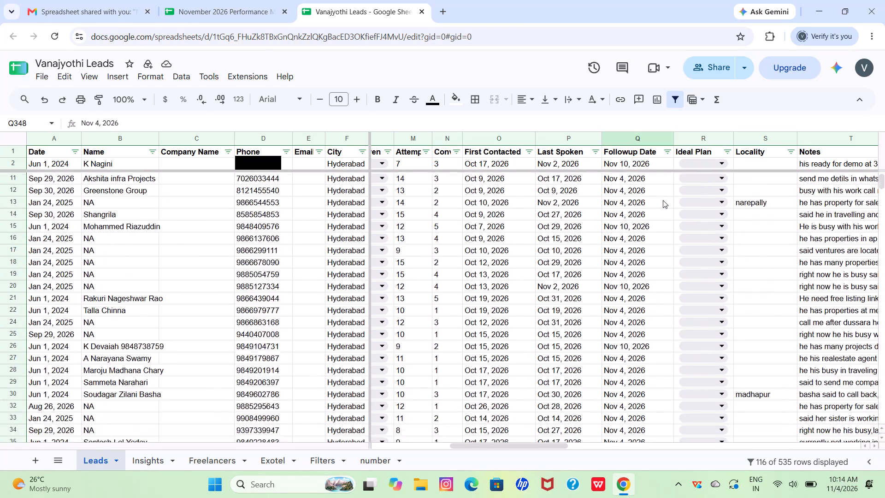
scroll(663, 200, down, 6)
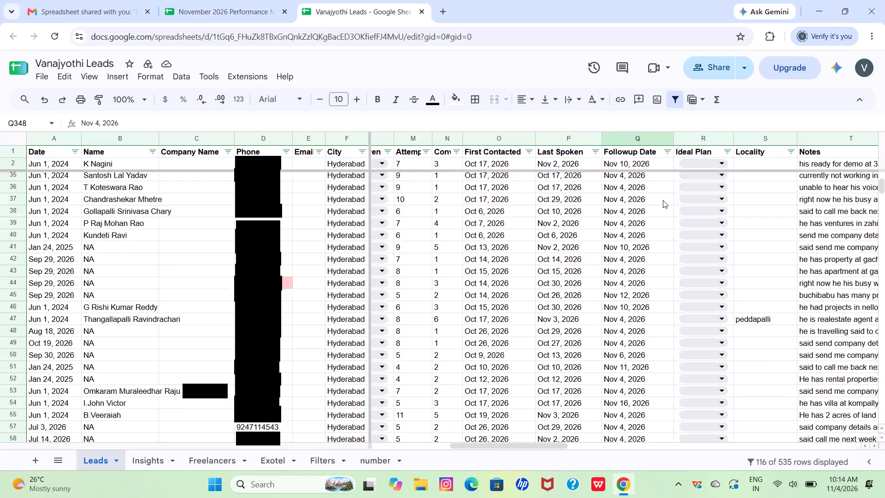
scroll(663, 200, down, 4)
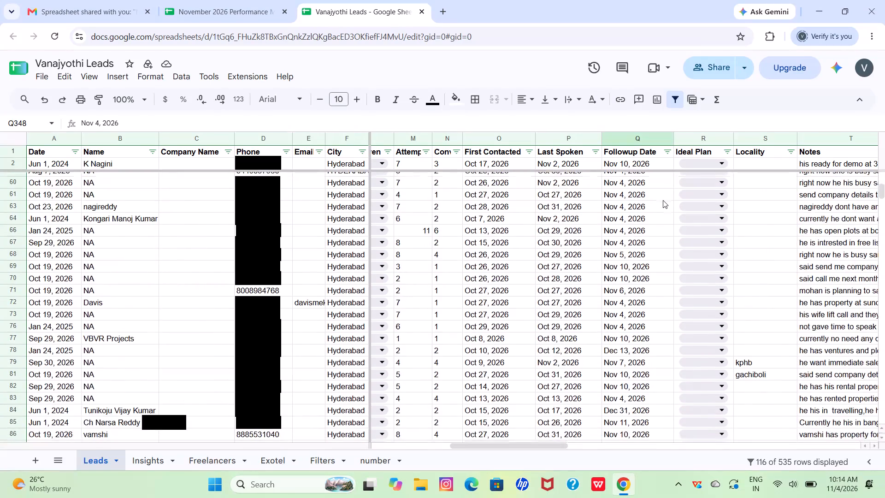
scroll(663, 200, down, 3)
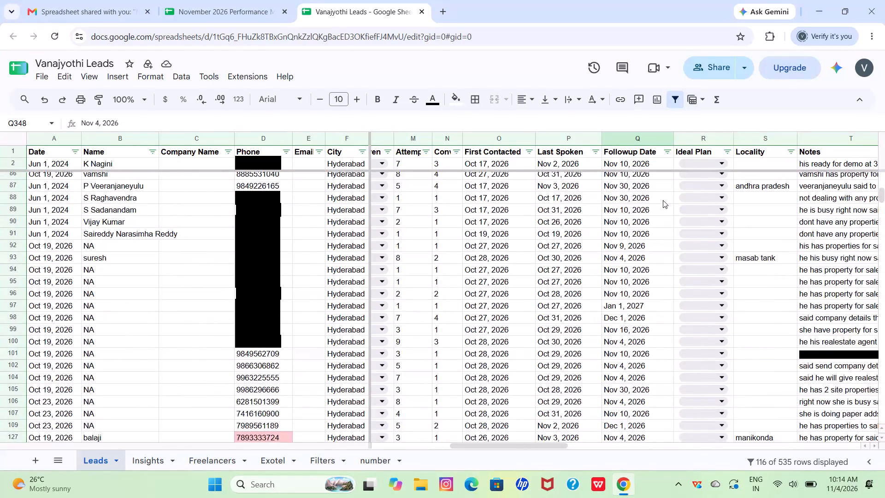
scroll(663, 200, down, 2)
scroll(663, 200, right, 3)
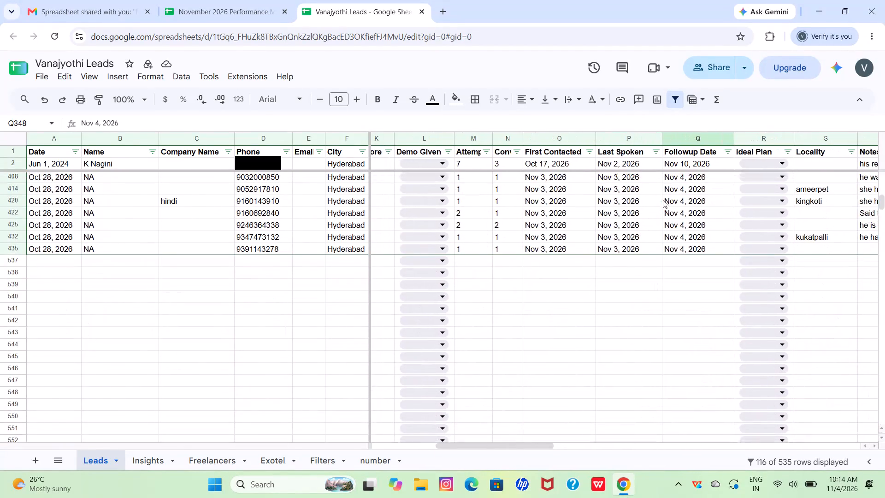
Remove the Call Back filter from the Leads sheet and create a fresh filter over the whole leads table.
scroll(663, 200, right, 1)
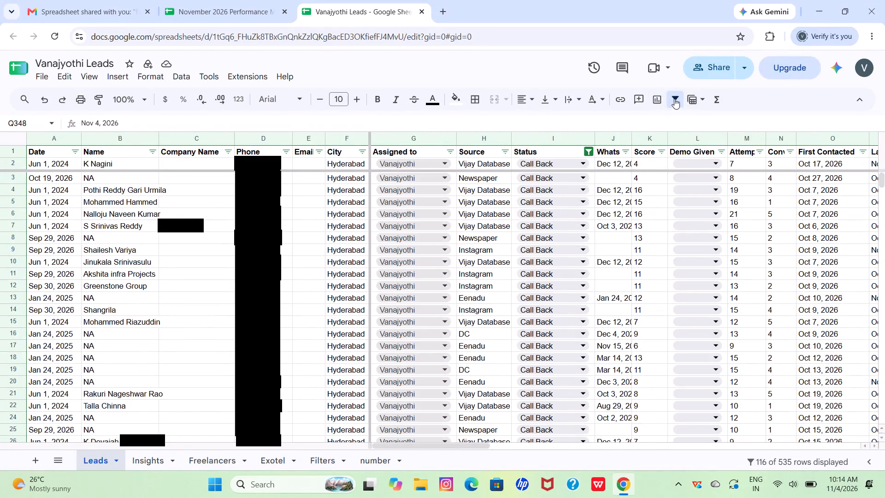
click(674, 99)
scroll(567, 217, up, 1)
scroll(567, 217, left, 1)
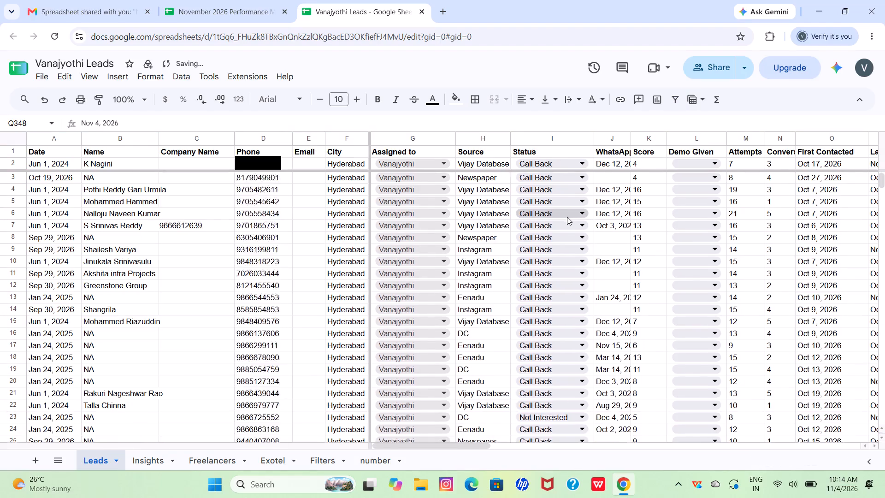
scroll(567, 217, left, 1)
click(673, 96)
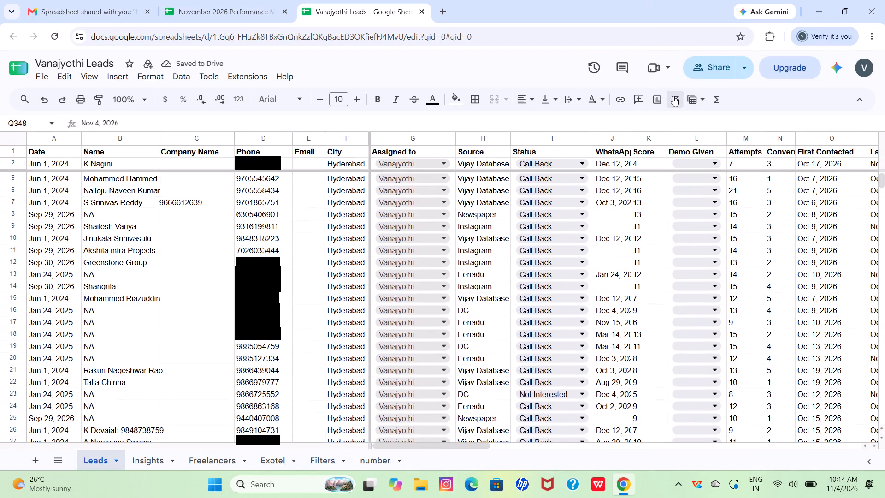
Filter the Status column to show only the leads with a blank status.
scroll(482, 216, right, 3)
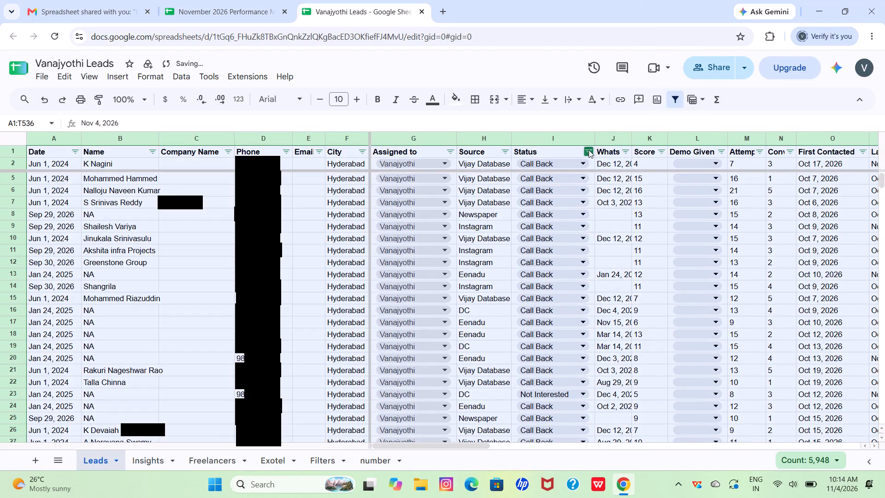
click(590, 153)
click(487, 287)
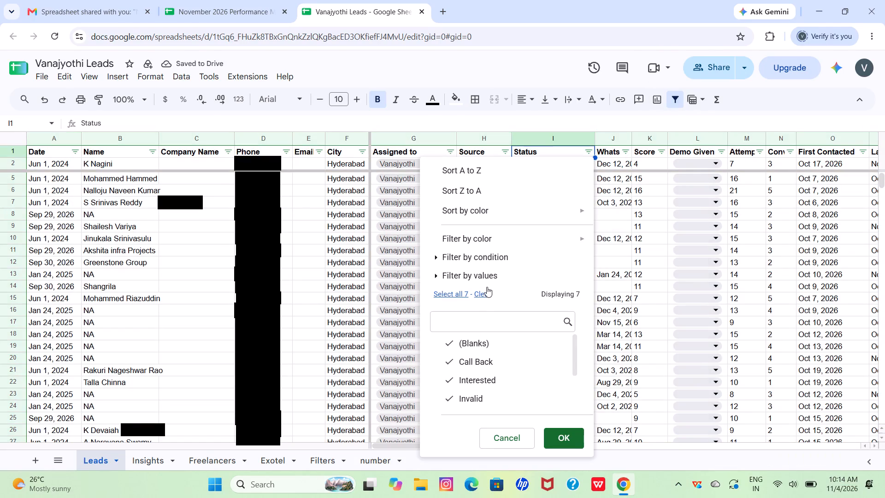
click(474, 345)
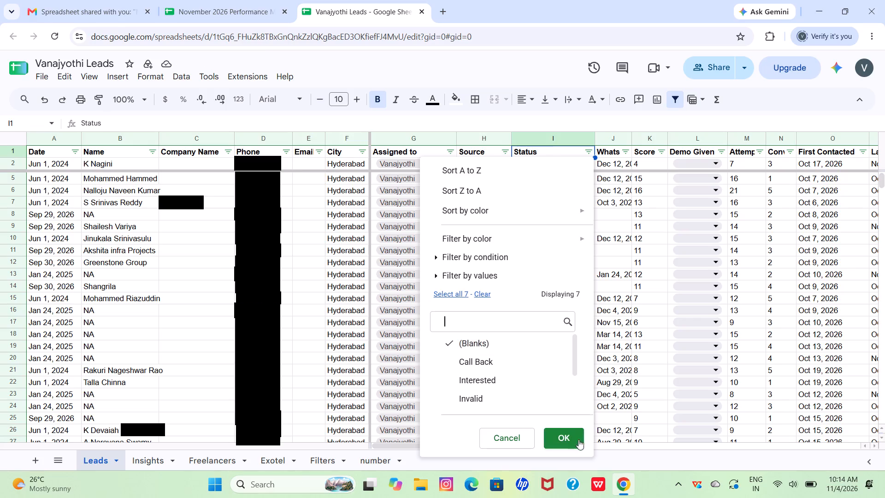
click(573, 439)
scroll(573, 439, down, 1)
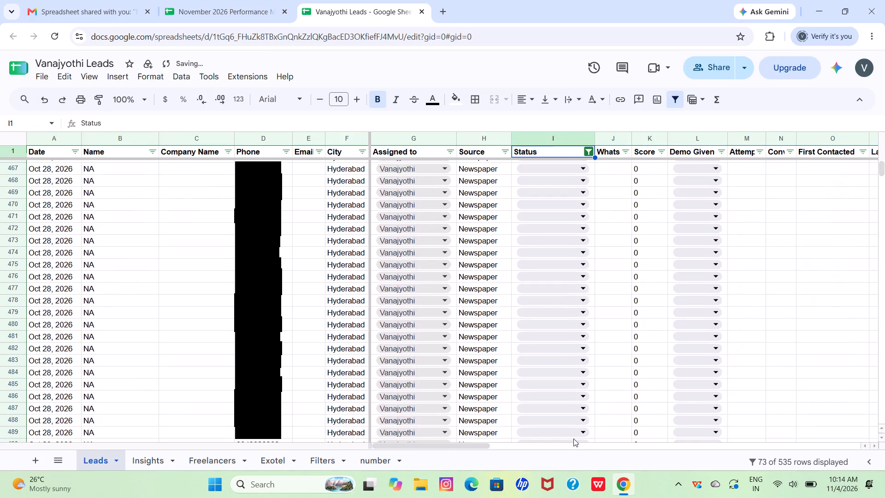
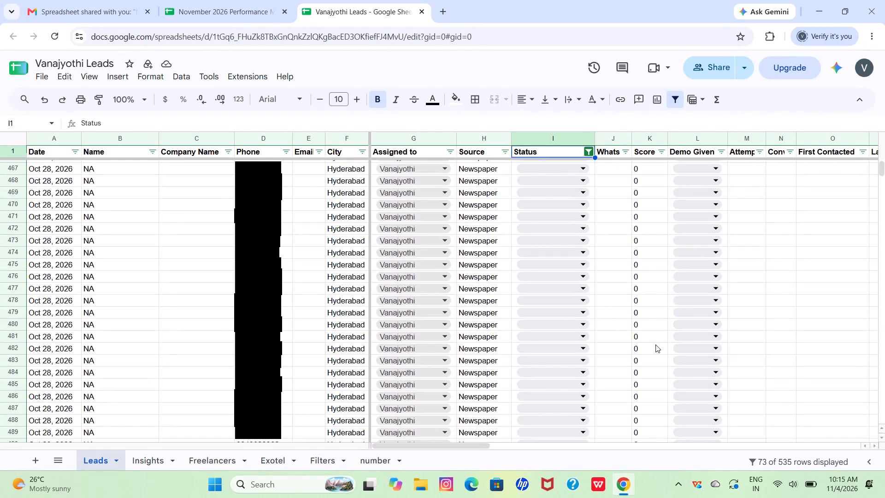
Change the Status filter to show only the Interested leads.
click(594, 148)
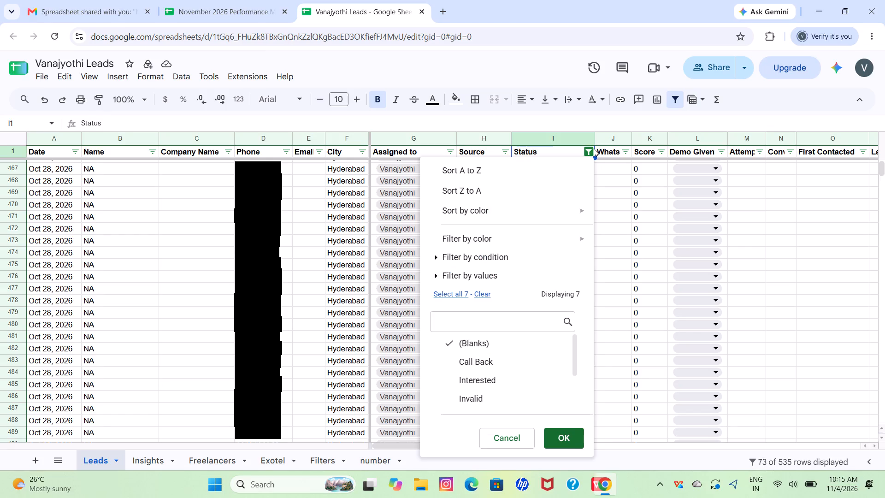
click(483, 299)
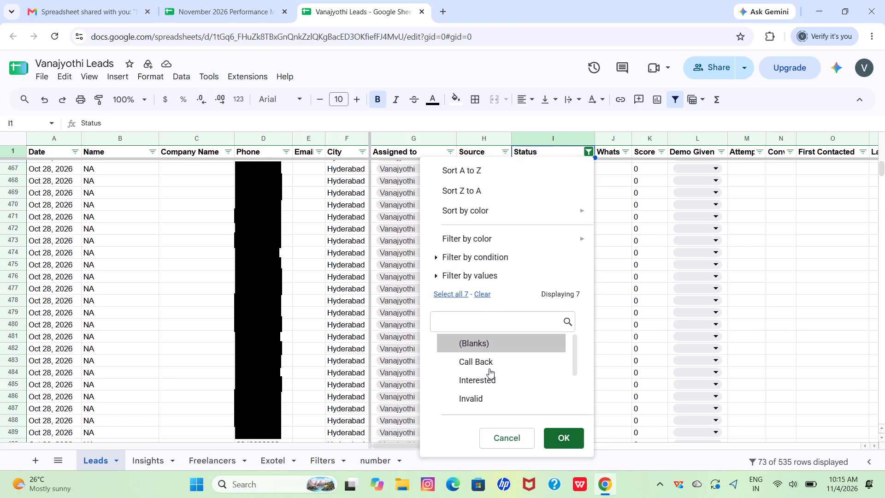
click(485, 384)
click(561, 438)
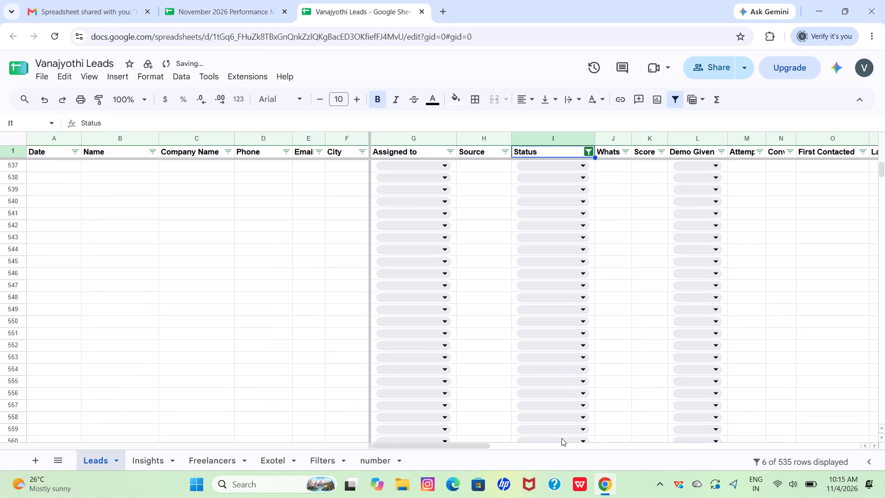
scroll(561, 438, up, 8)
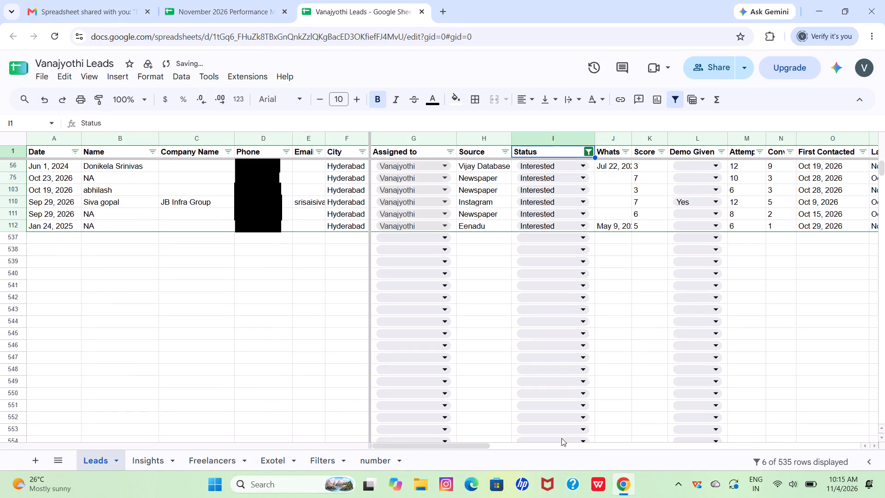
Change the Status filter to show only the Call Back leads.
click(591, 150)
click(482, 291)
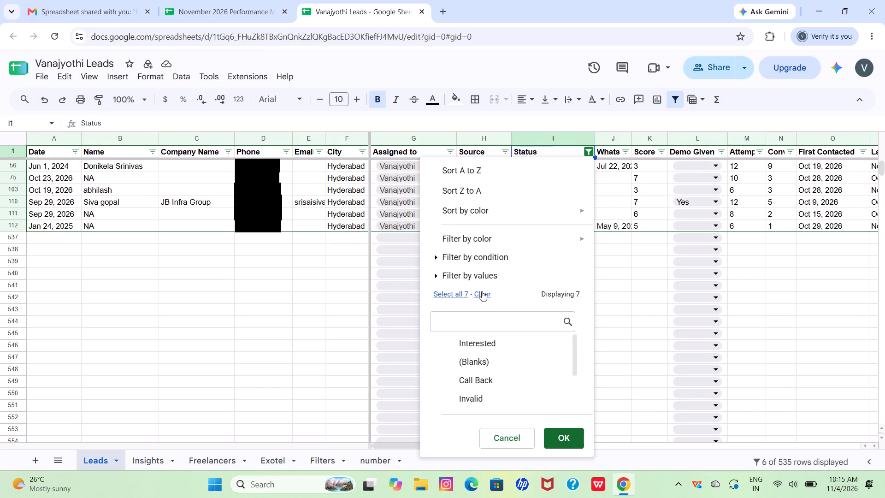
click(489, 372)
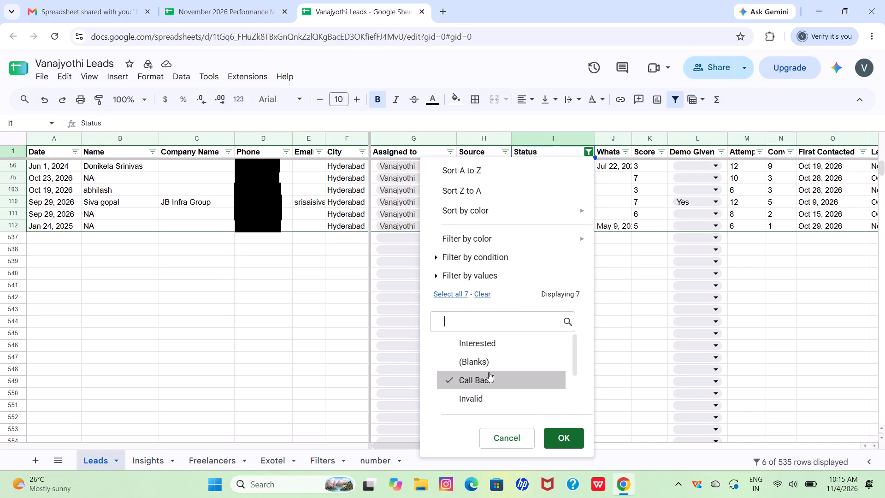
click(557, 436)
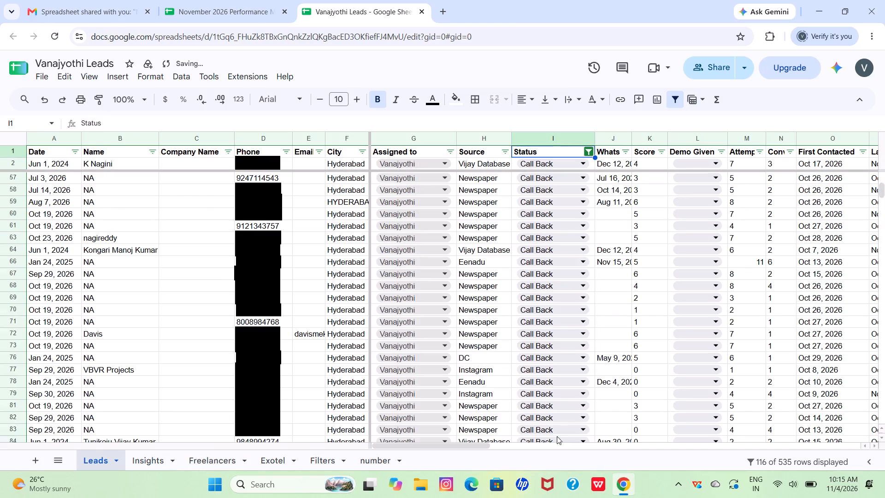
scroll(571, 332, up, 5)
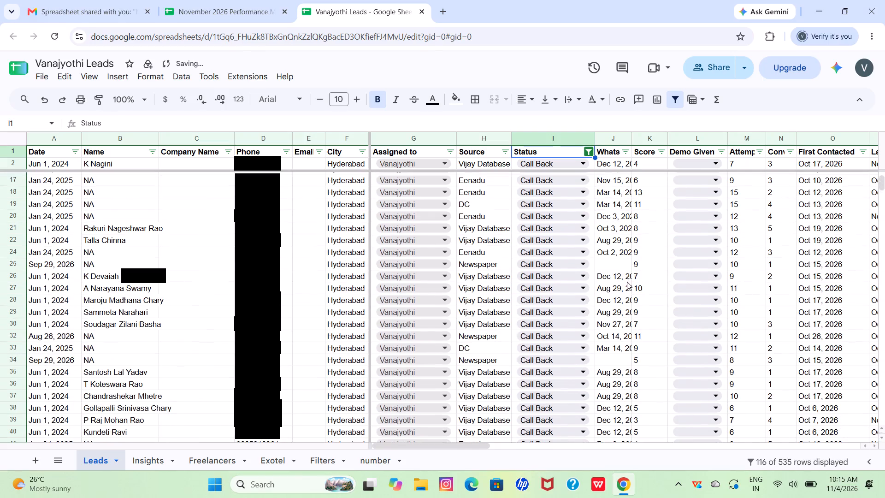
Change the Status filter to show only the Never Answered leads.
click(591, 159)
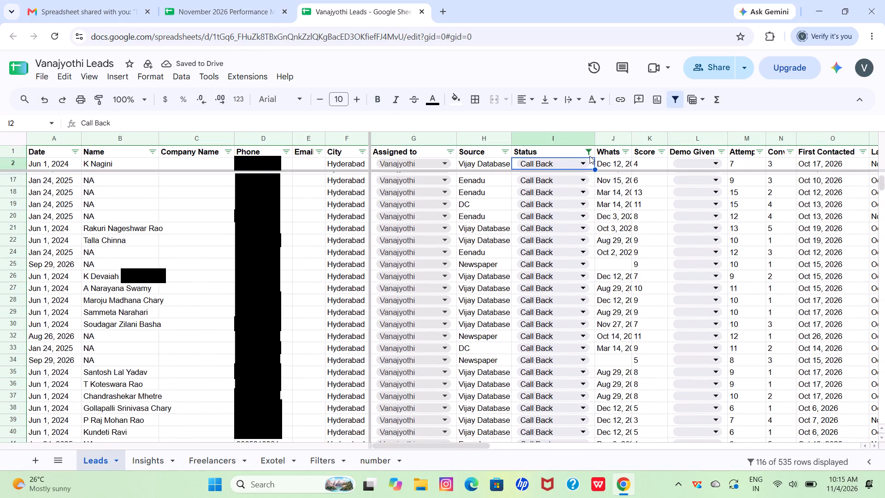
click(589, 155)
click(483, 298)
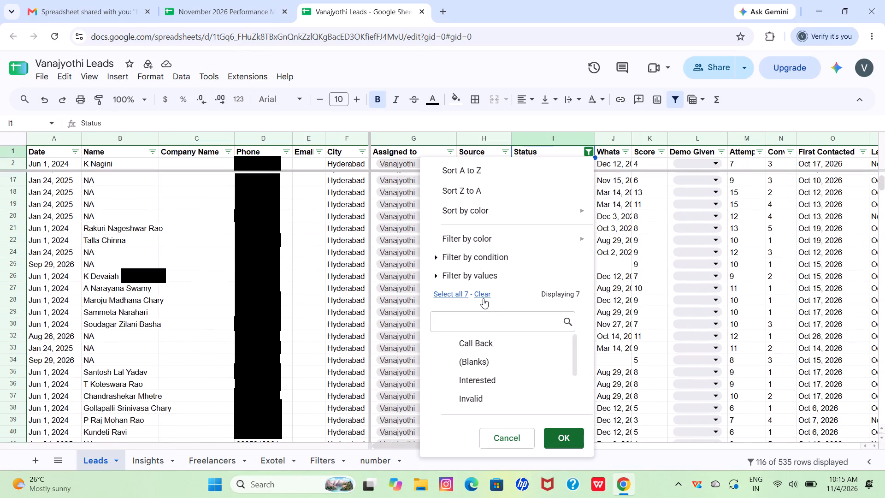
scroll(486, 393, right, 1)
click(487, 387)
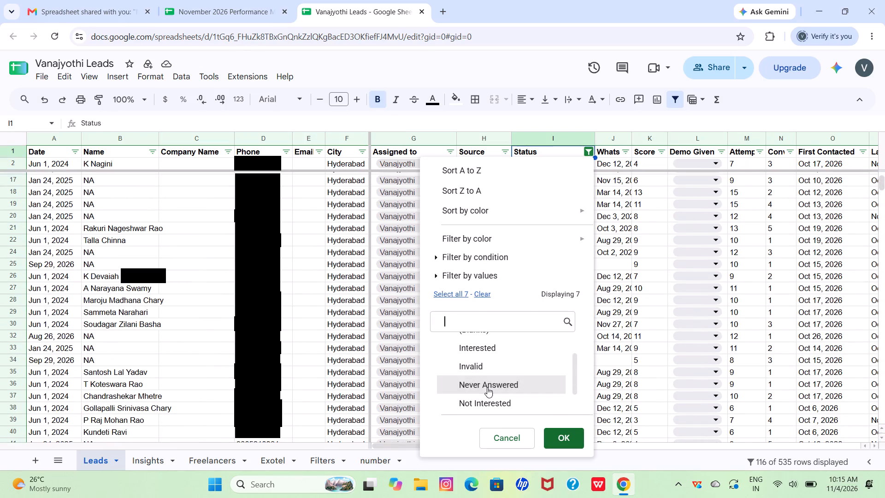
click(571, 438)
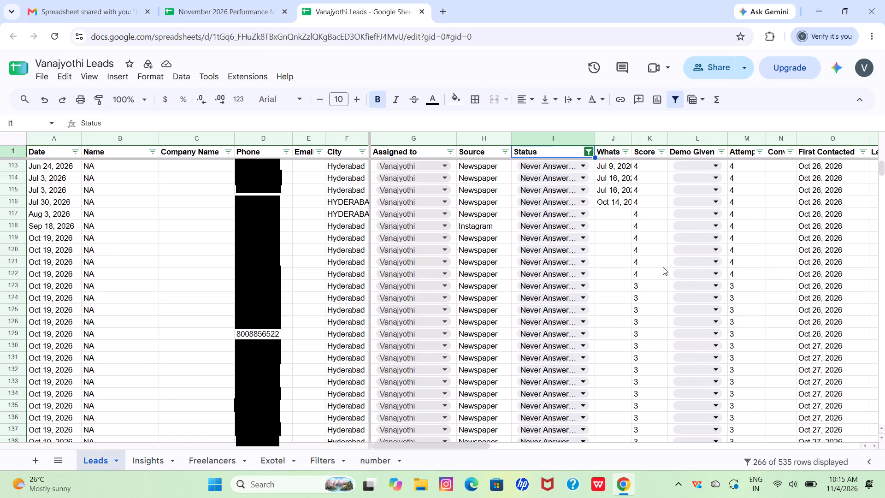
Switch the Status filter from Never Answered to only the Call Back leads.
click(590, 154)
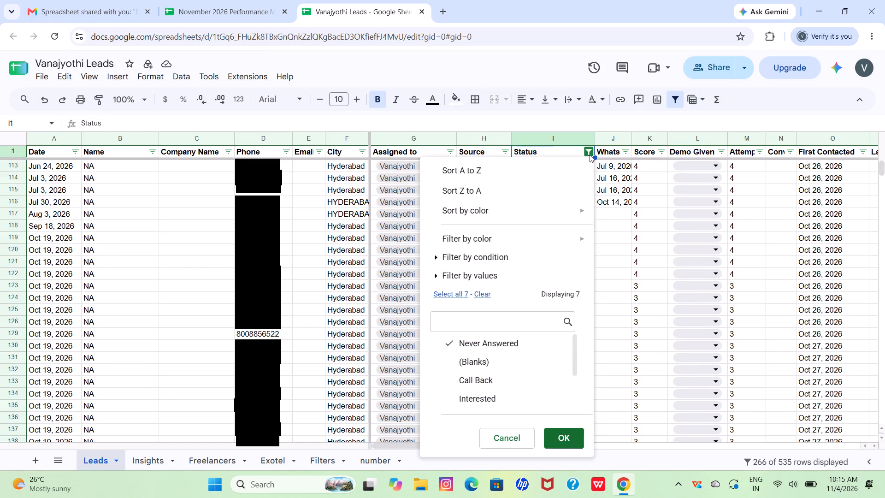
click(481, 290)
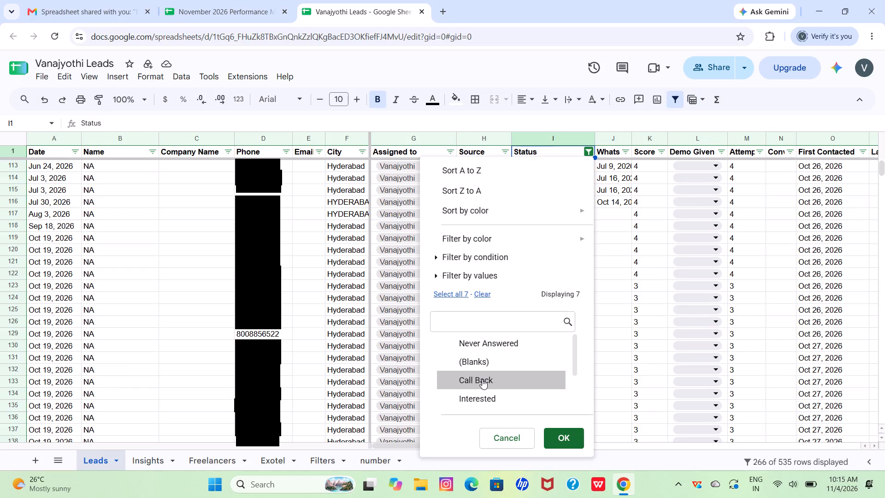
scroll(482, 379, right, 1)
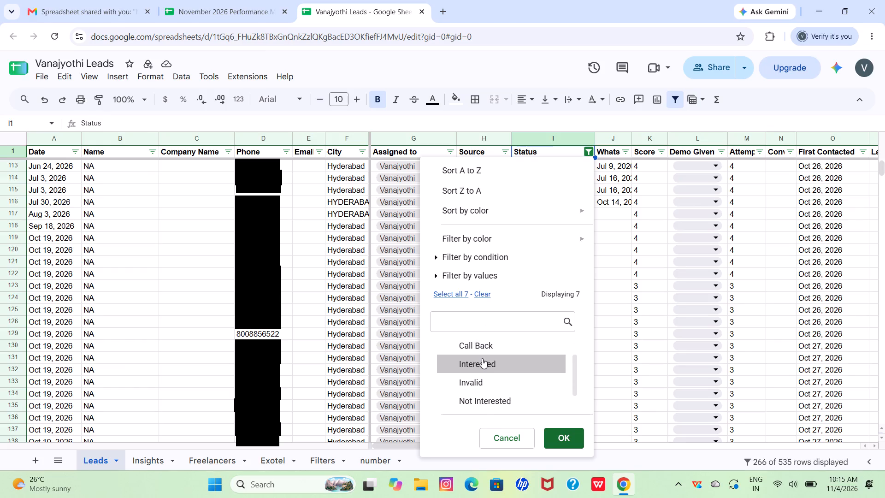
click(481, 341)
click(568, 438)
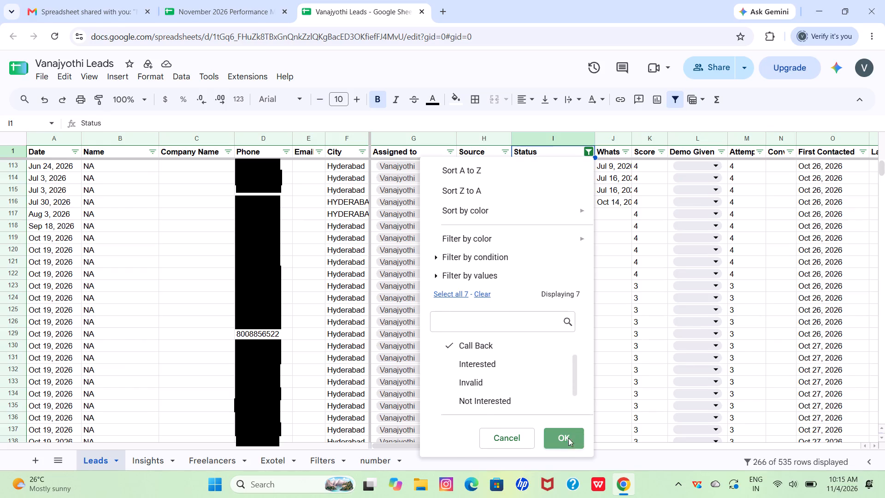
scroll(604, 225, up, 11)
scroll(604, 225, up, 17)
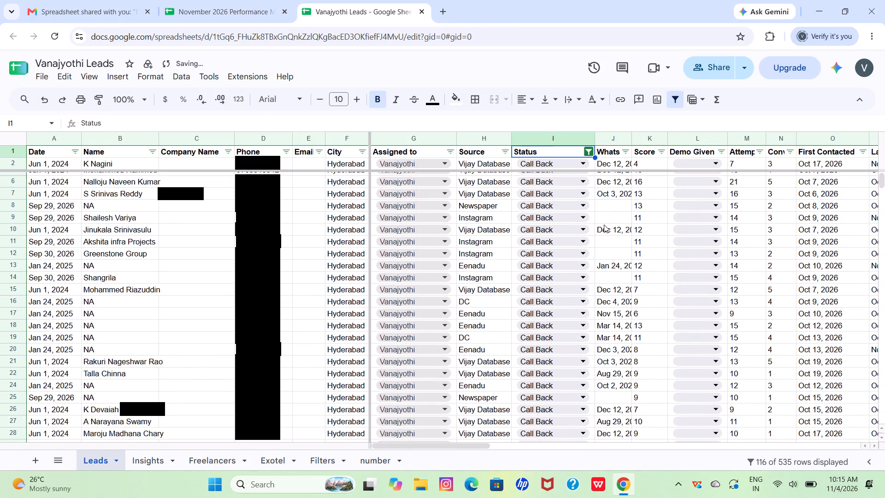
Filter the Score column of the Call Back leads to the scores 0, 1, 2 and 3.
click(663, 151)
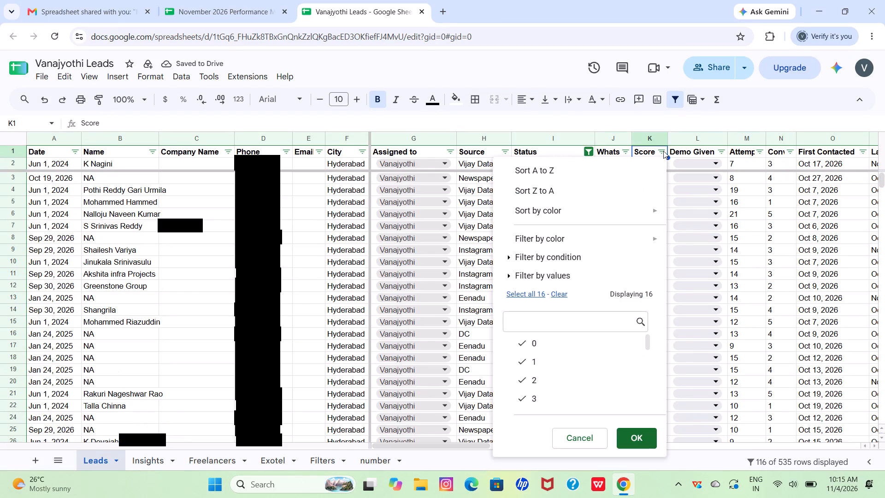
click(559, 293)
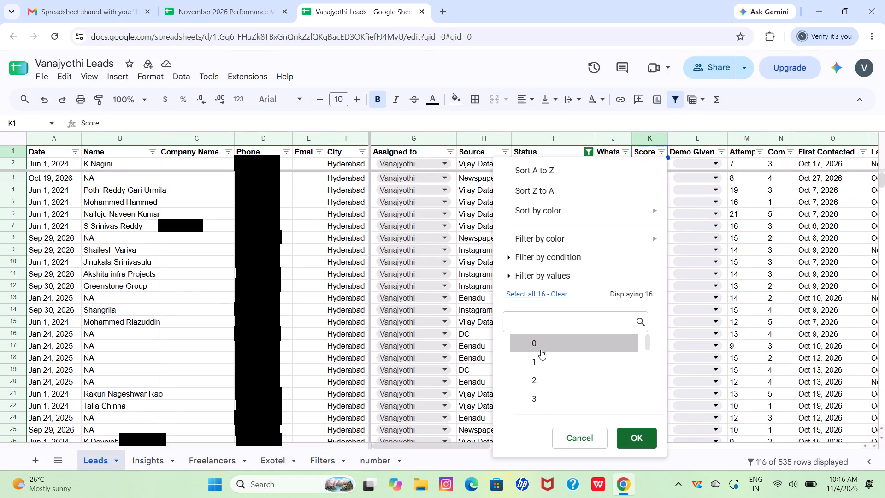
click(541, 348)
click(542, 367)
click(542, 385)
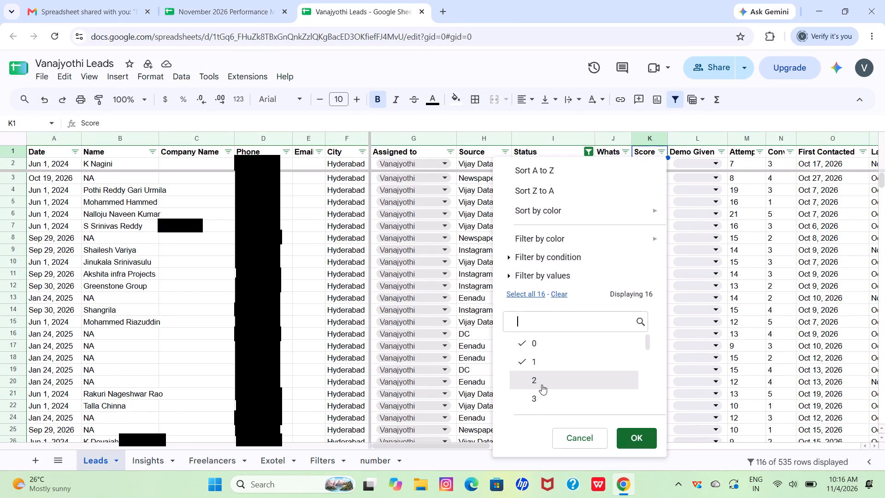
click(542, 392)
click(639, 440)
Filter the Followup Date column to show only leads dated Nov 4, 2026.
scroll(722, 387, left, 4)
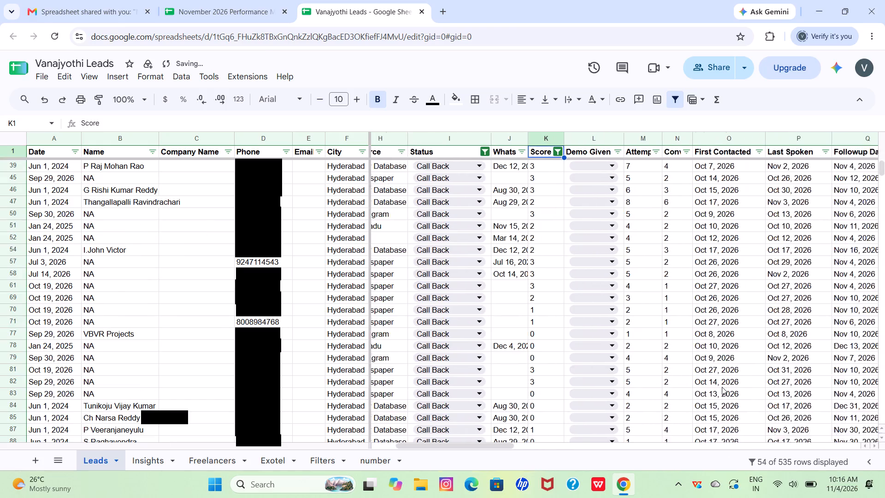
scroll(722, 387, left, 5)
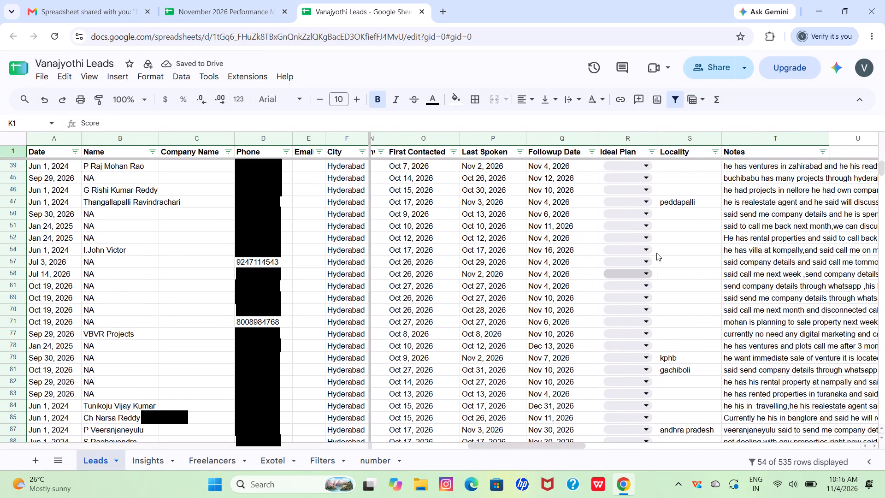
click(588, 153)
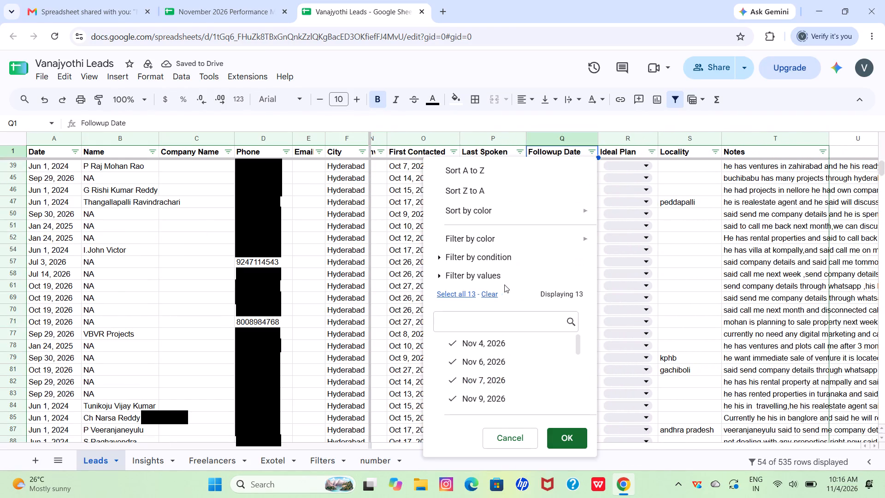
click(489, 287)
click(492, 348)
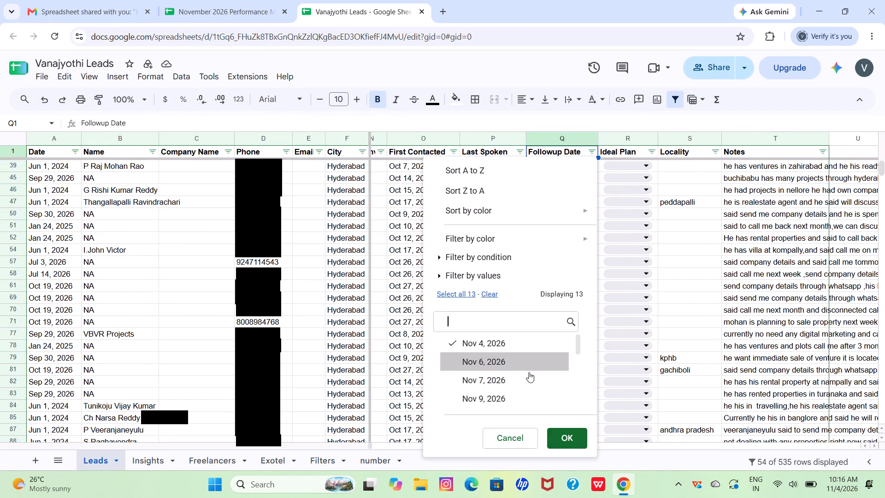
click(568, 435)
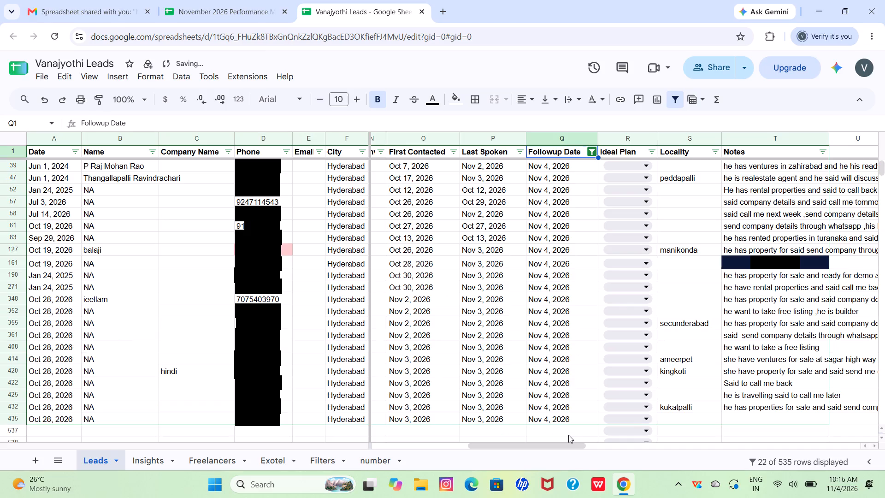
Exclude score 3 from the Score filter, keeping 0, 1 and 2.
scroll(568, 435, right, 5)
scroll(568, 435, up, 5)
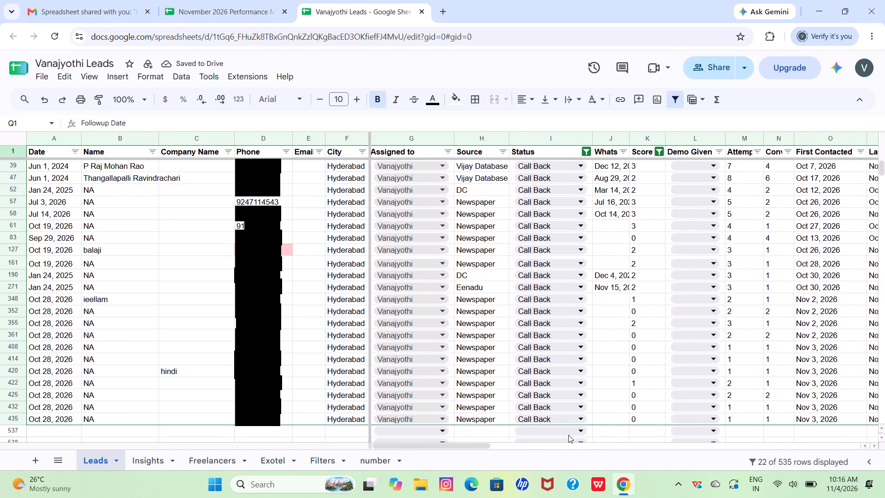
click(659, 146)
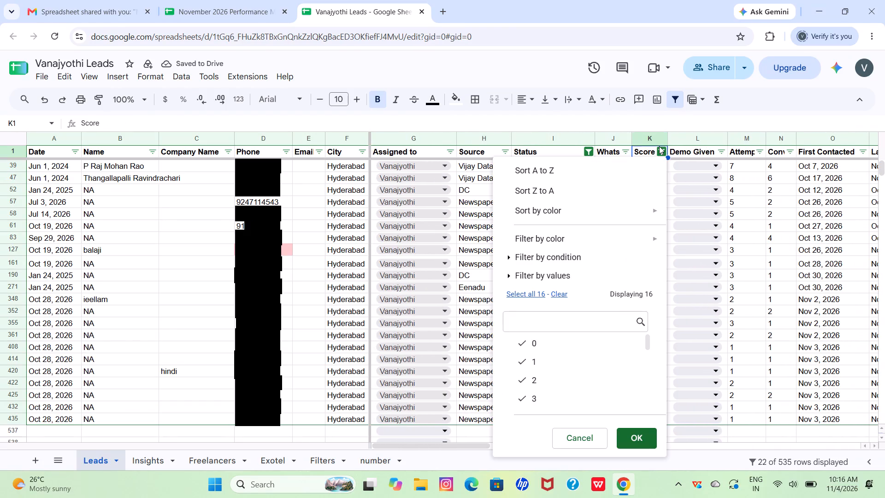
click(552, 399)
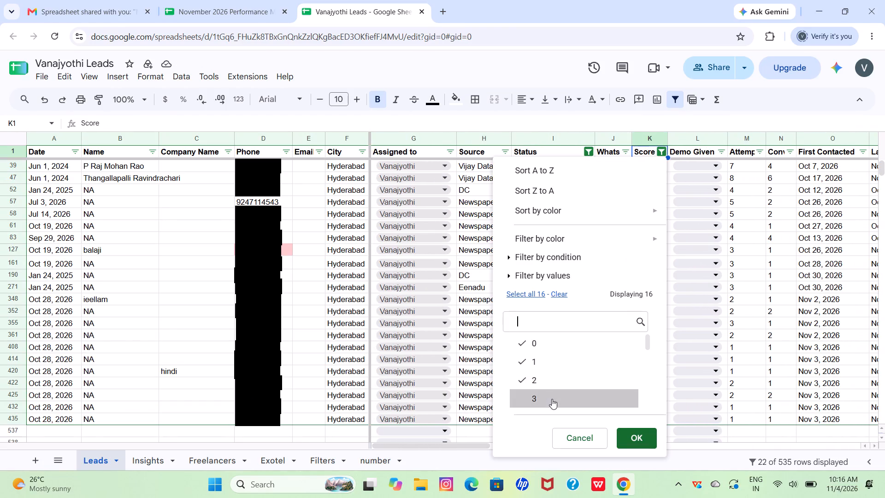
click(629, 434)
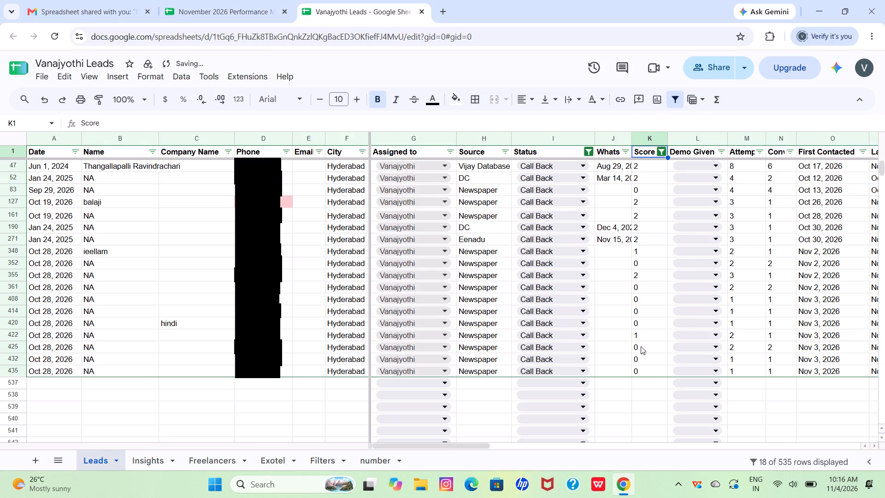
Add scores 3 and 4 to the Score filter so it includes 0 through 4.
click(663, 149)
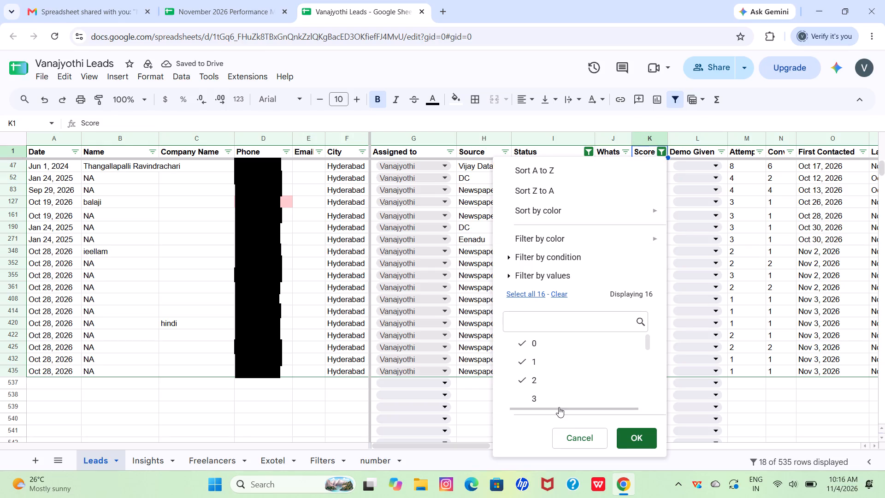
click(559, 407)
click(553, 401)
scroll(578, 389, right, 1)
scroll(613, 386, down, 1)
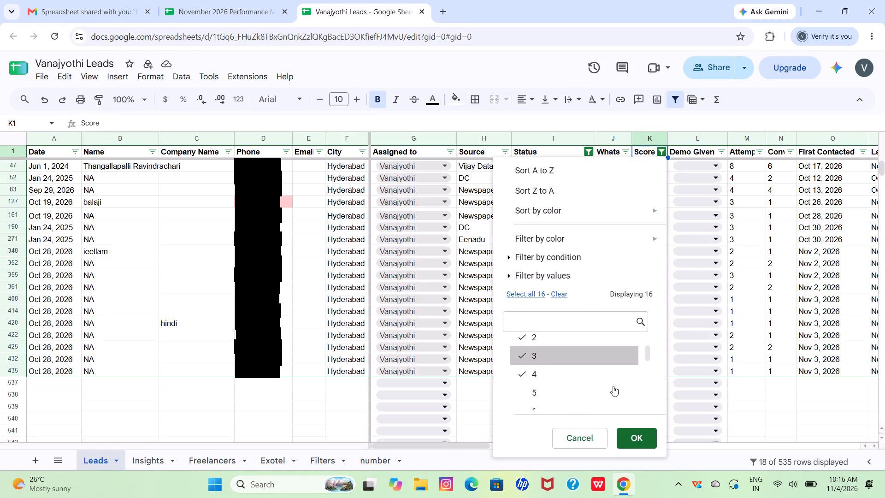
scroll(613, 386, down, 1)
click(638, 441)
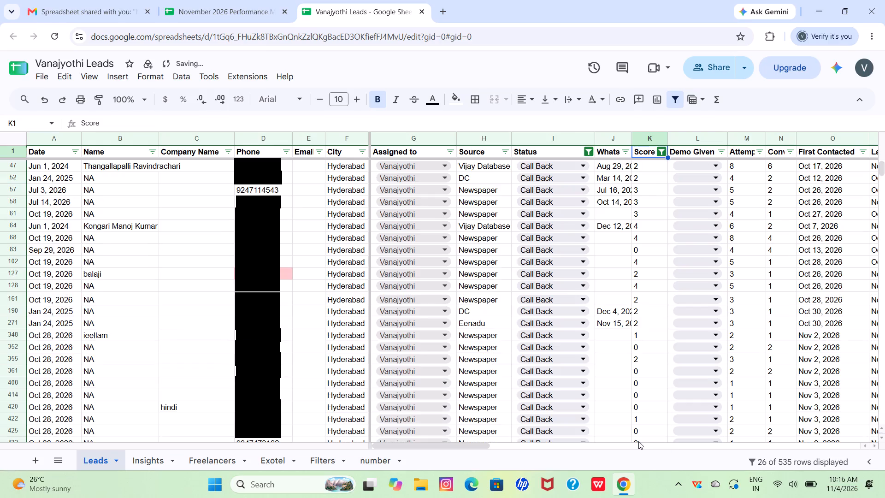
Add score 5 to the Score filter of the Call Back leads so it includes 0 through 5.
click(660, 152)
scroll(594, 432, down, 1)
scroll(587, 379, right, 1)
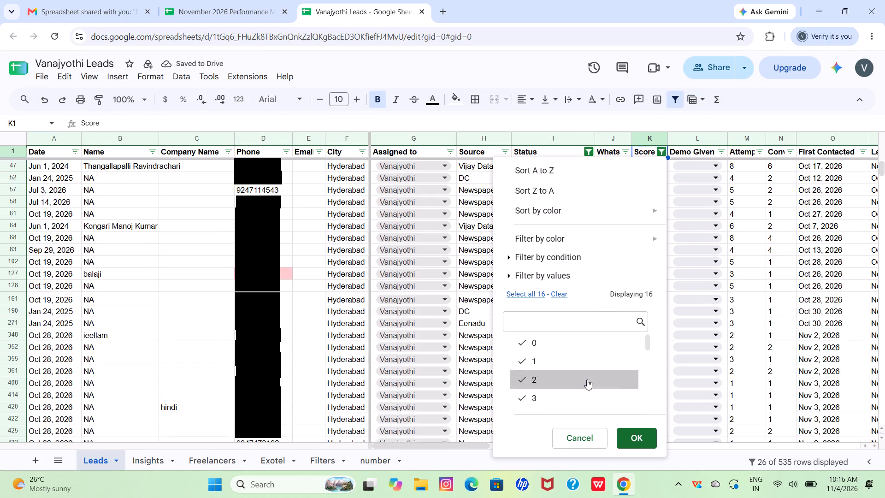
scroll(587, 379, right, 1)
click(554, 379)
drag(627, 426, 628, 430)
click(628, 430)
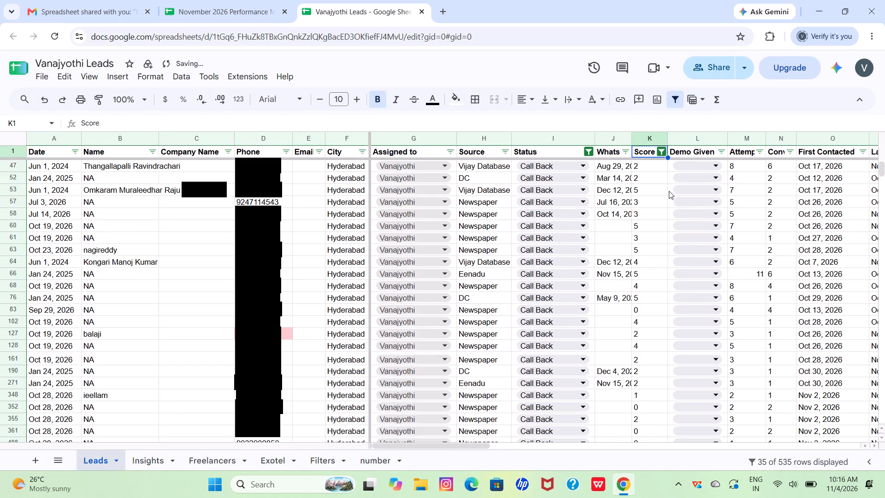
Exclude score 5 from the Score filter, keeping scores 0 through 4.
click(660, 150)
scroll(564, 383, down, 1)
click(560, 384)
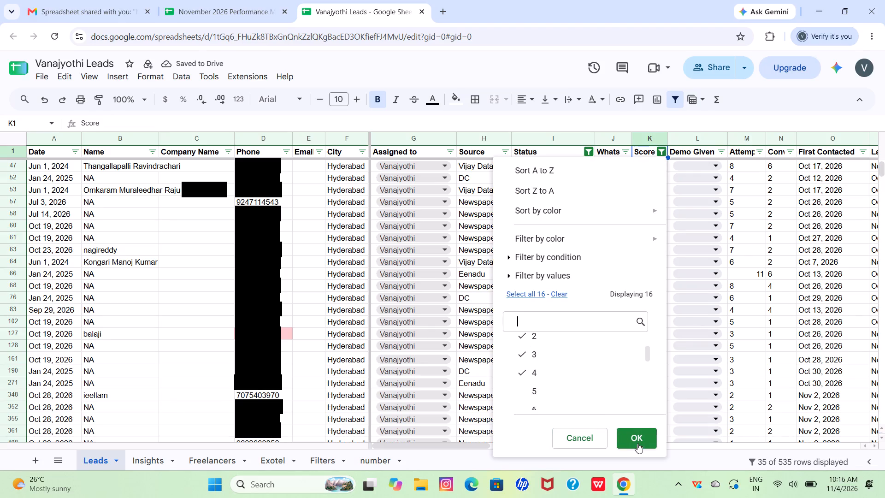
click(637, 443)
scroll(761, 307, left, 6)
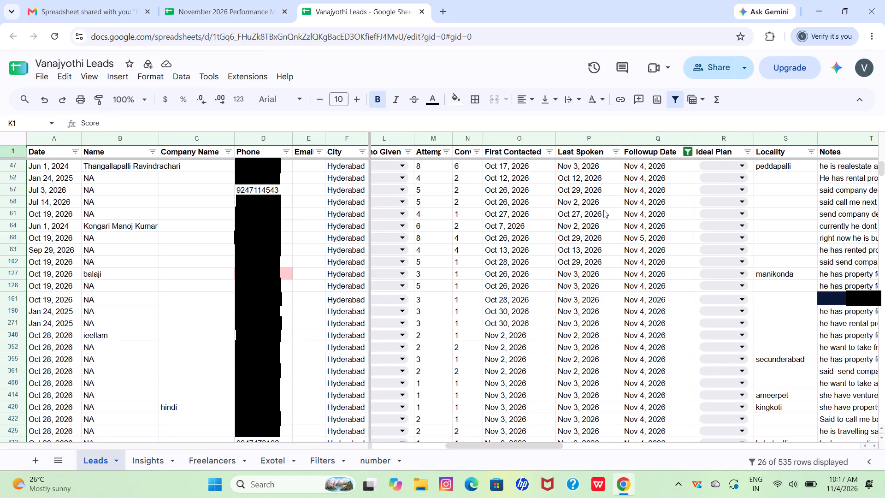
Switch to the November 2026 Performance MIS spreadsheet and examine the Muthassir, Siddharth, Vanajyothi and Rank sheets for daily call performance and final ranks.
click(268, 0)
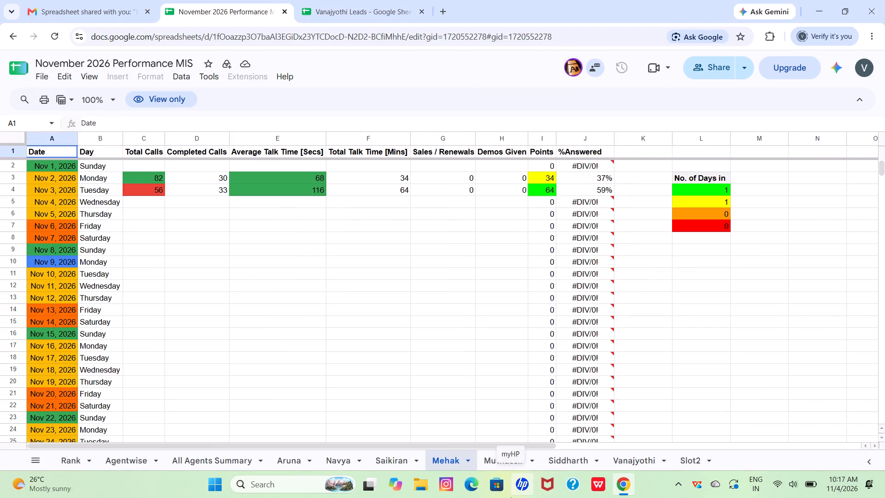
click(507, 464)
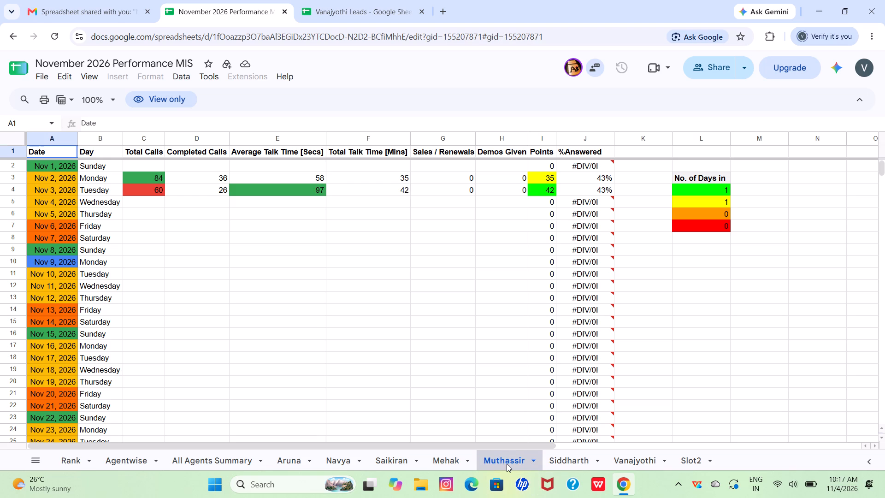
click(571, 461)
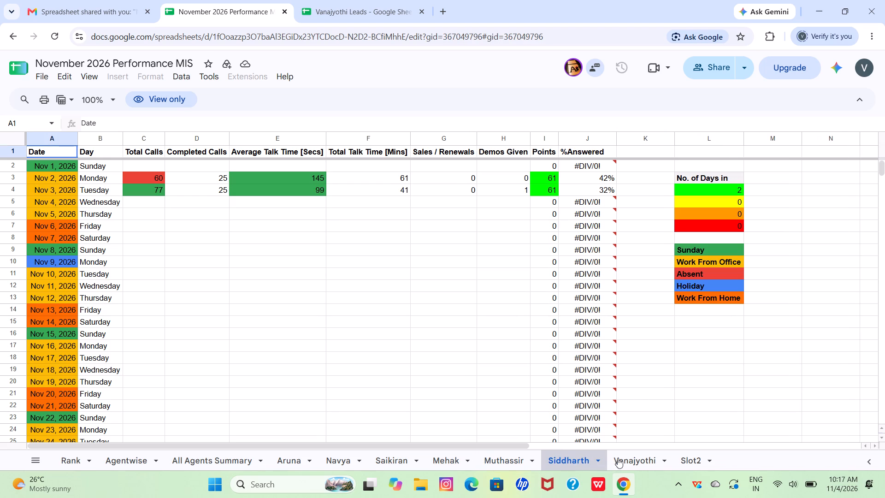
click(628, 458)
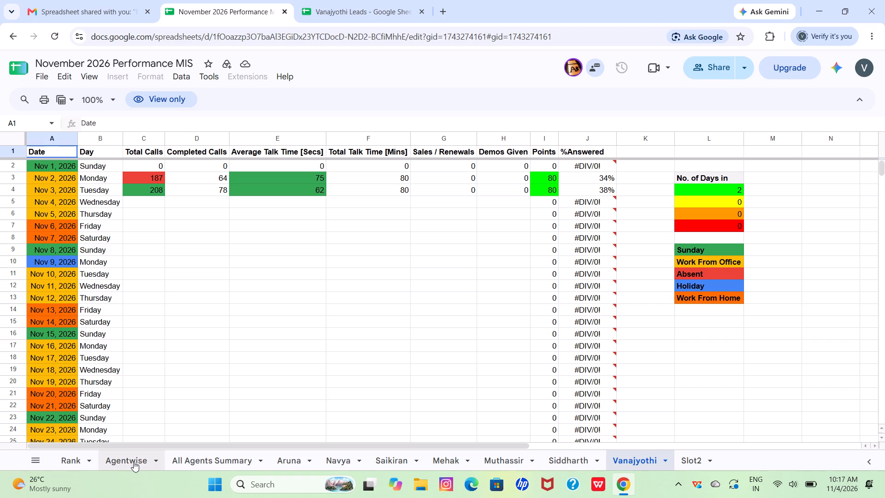
click(74, 462)
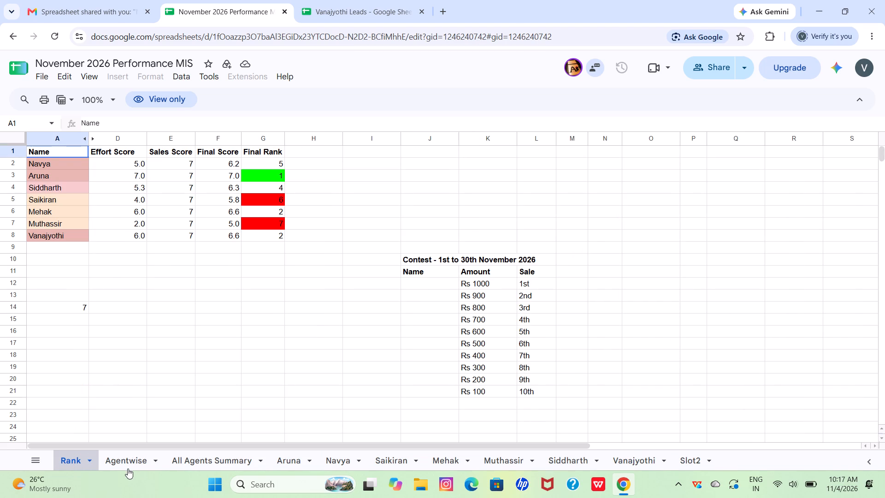
click(135, 446)
click(642, 459)
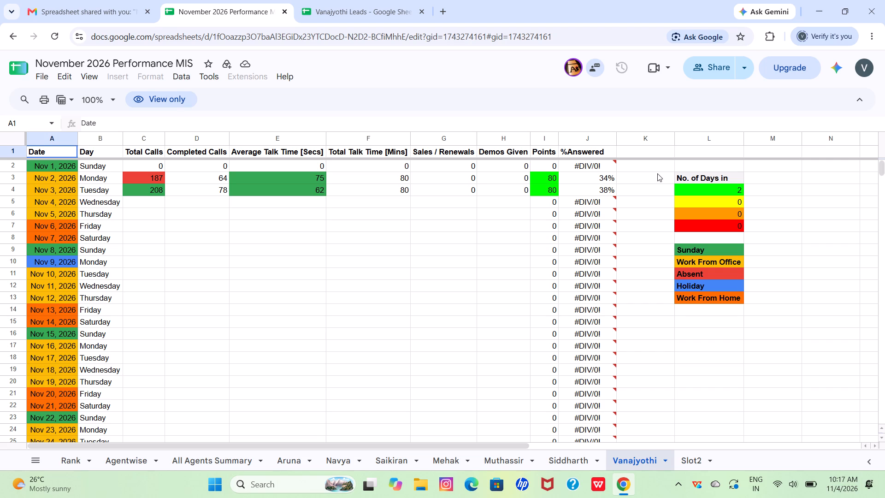
Close the November 2026 Performance MIS spreadsheet and return to the Vanajyothi Leads spreadsheet.
click(283, 12)
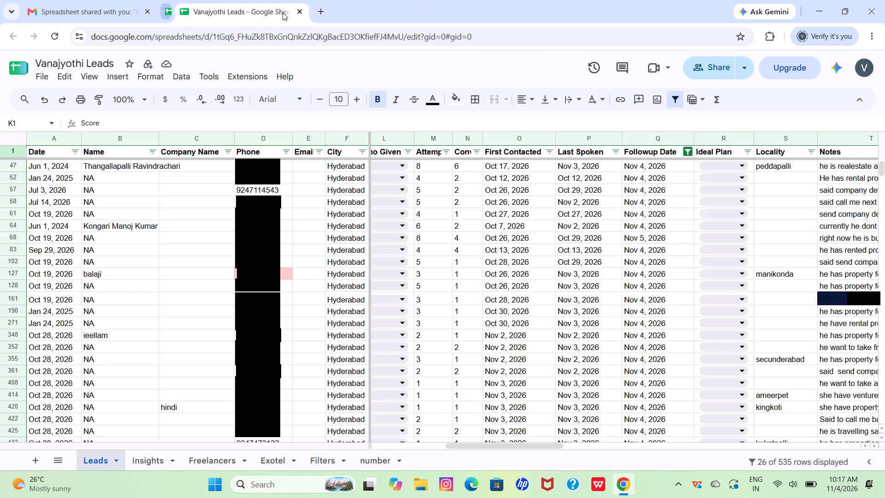
Open a new blank browser tab alongside the Vanajyothi Leads spreadsheet.
click(301, 10)
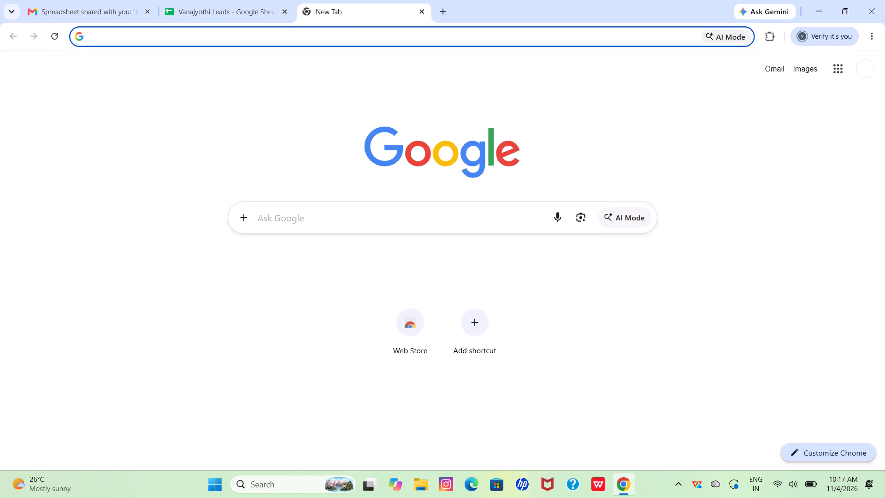
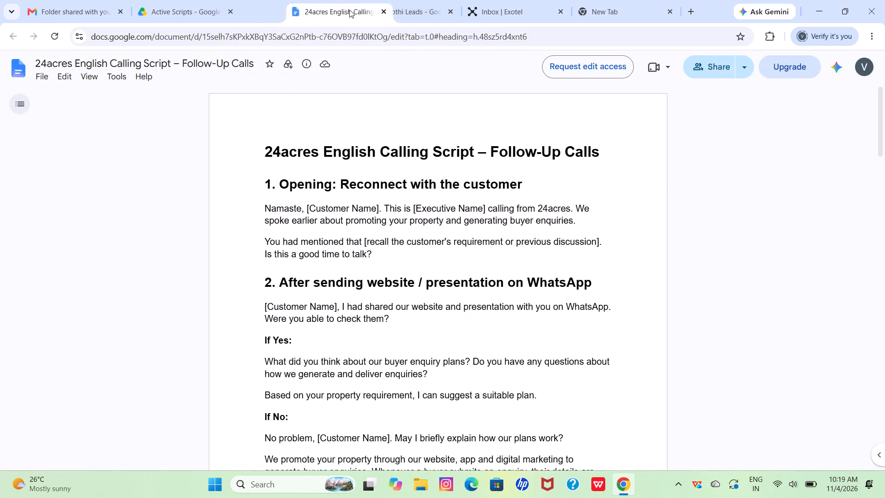
Move the 24acres English Calling Script document to the end of the open browser pages and close the blank New Tab page.
drag(349, 10, 620, 0)
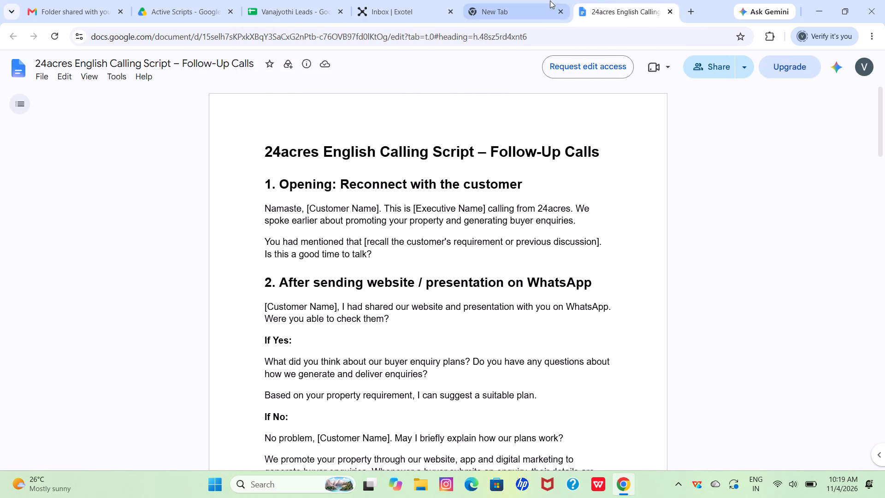
click(558, 11)
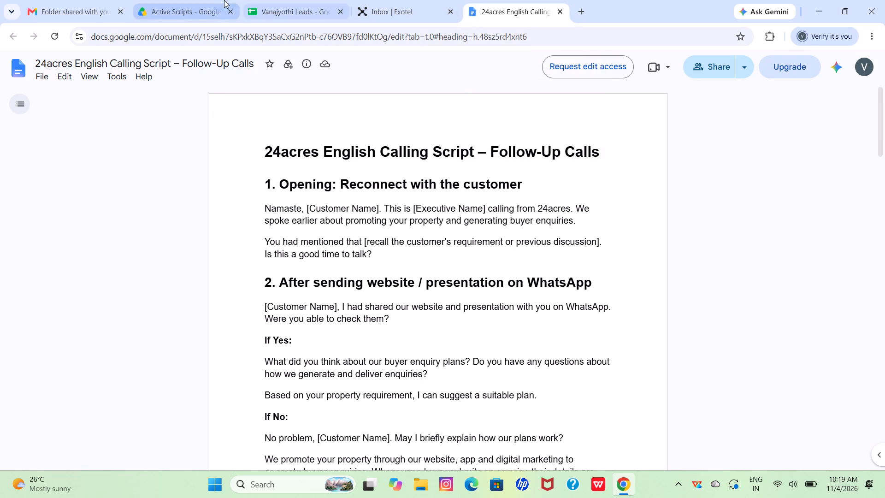
Open the 24acres Calling Script - First Call from the Active Scripts folder and place its tab after the follow-up script.
click(201, 2)
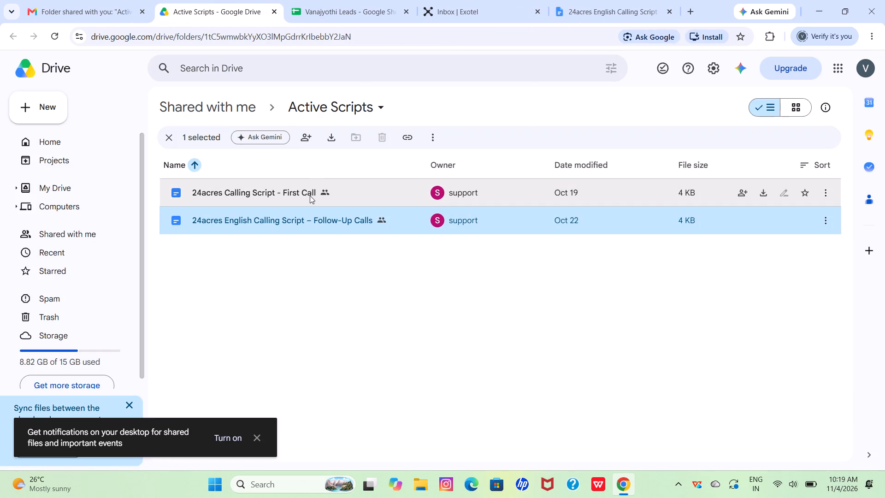
double_click(310, 196)
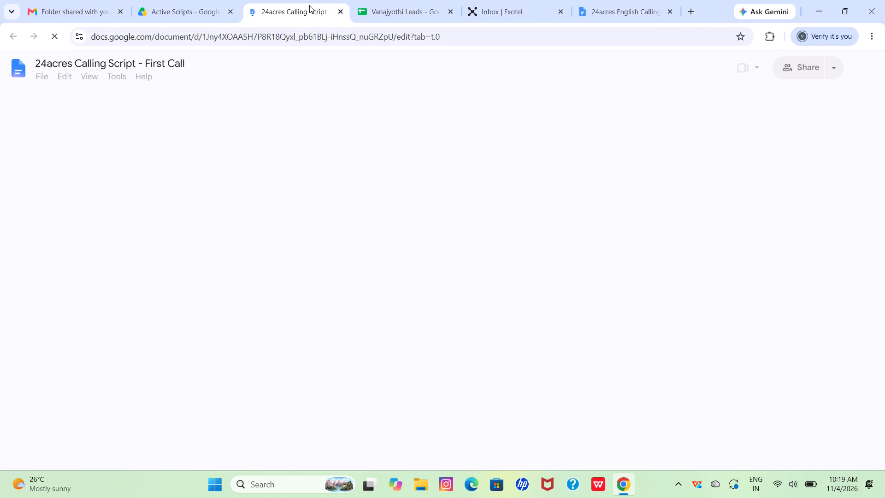
drag(296, 5, 673, 0)
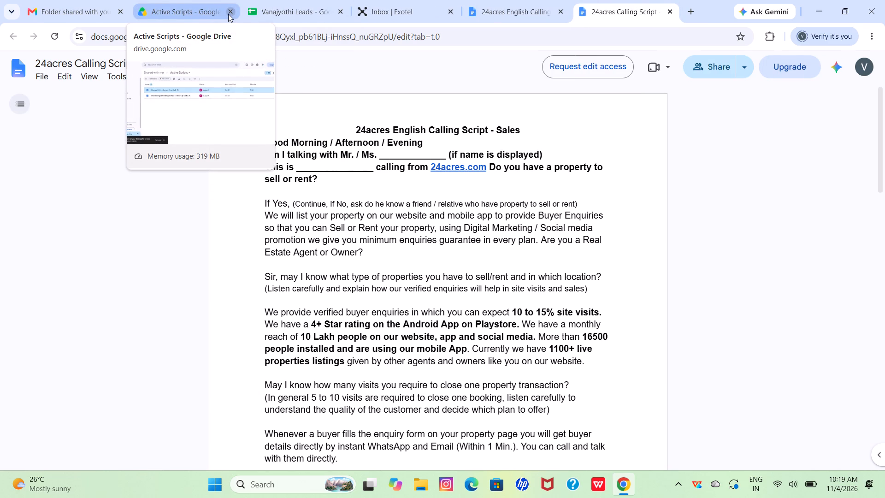
Close the Active Scripts folder and switch to the Vanajyothi Leads spreadsheet.
click(229, 14)
click(202, 12)
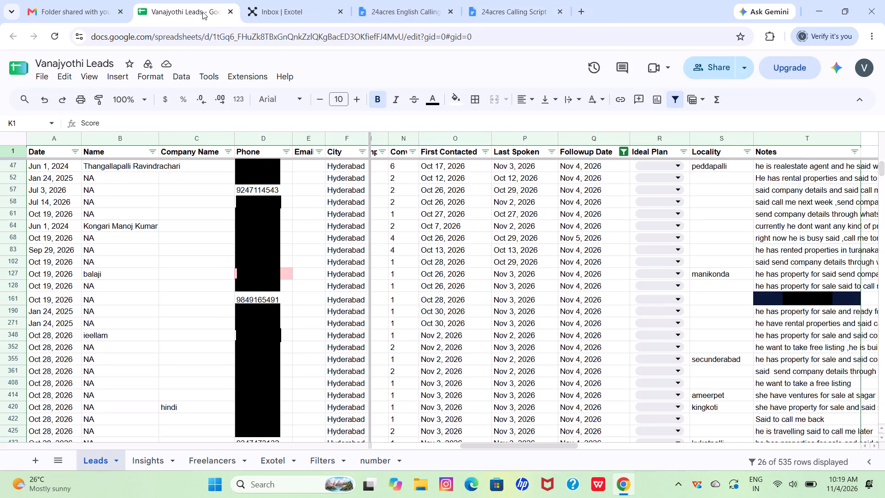
Remove the existing filter from the Leads sheet and create a fresh filter over all the lead data.
scroll(481, 271, up, 7)
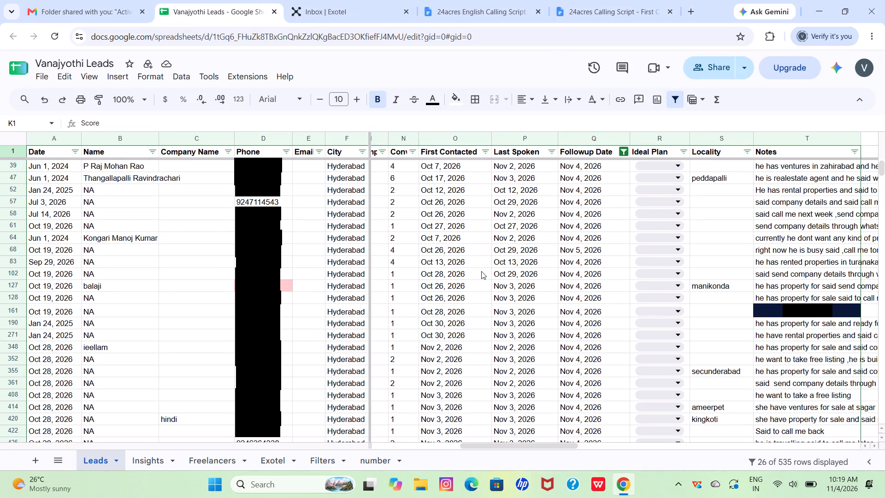
scroll(481, 271, up, 18)
scroll(666, 196, up, 9)
click(668, 103)
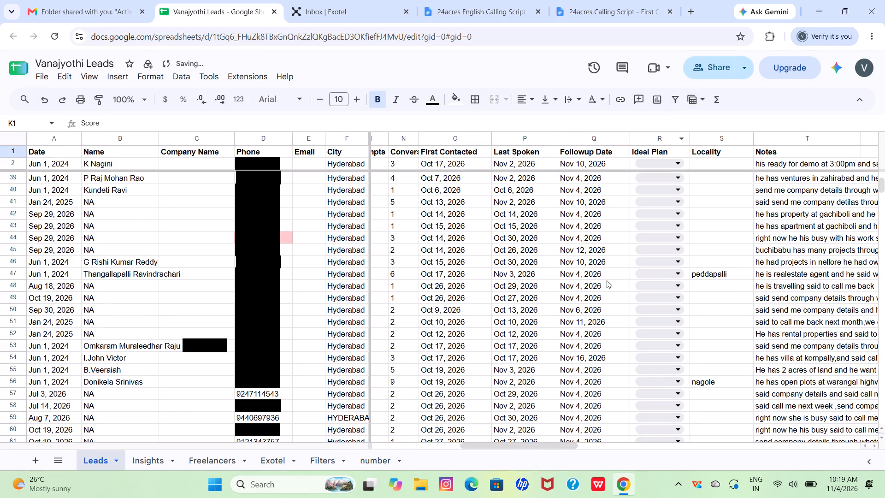
scroll(607, 280, up, 18)
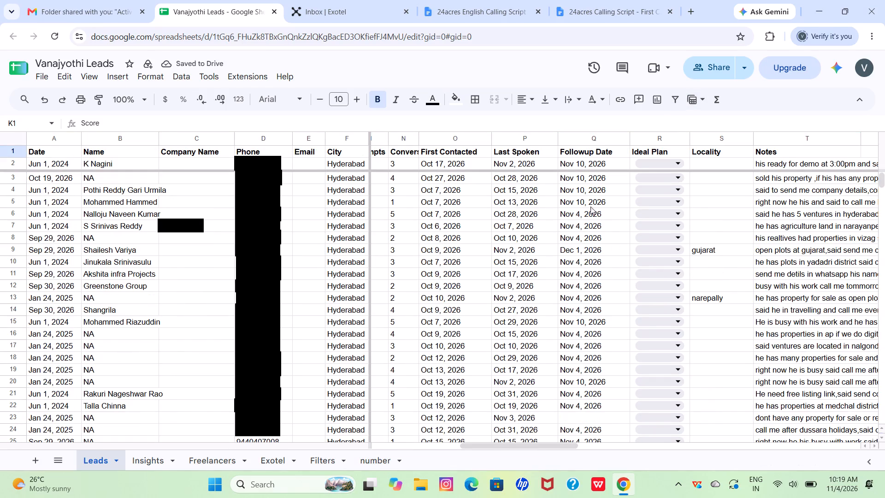
click(674, 99)
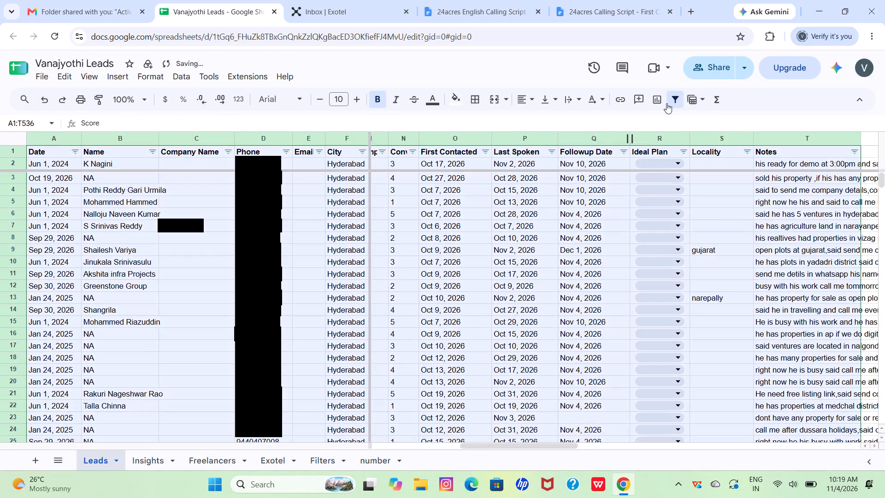
Filter the Status column of the Leads sheet to show only Call Back leads.
scroll(487, 155, right, 4)
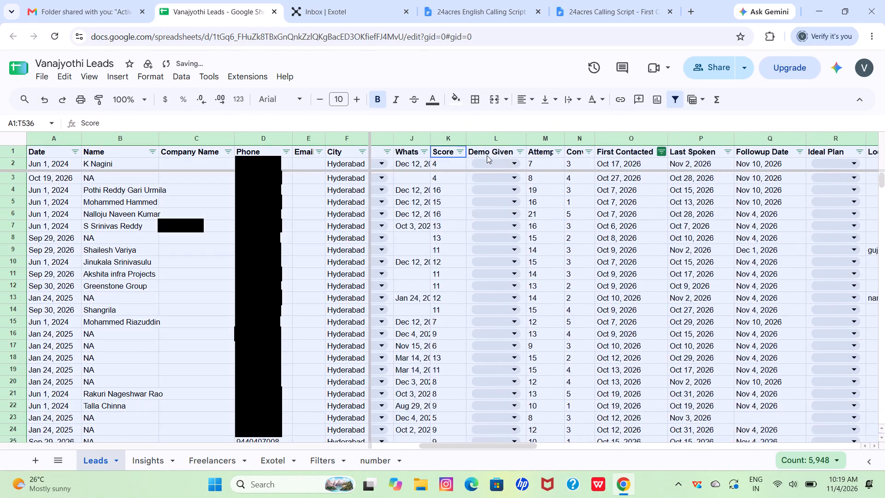
scroll(580, 156, right, 7)
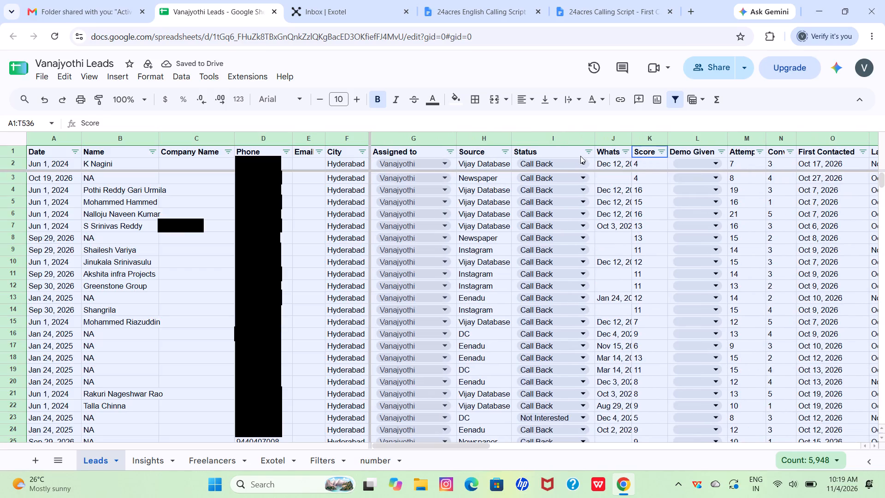
click(587, 153)
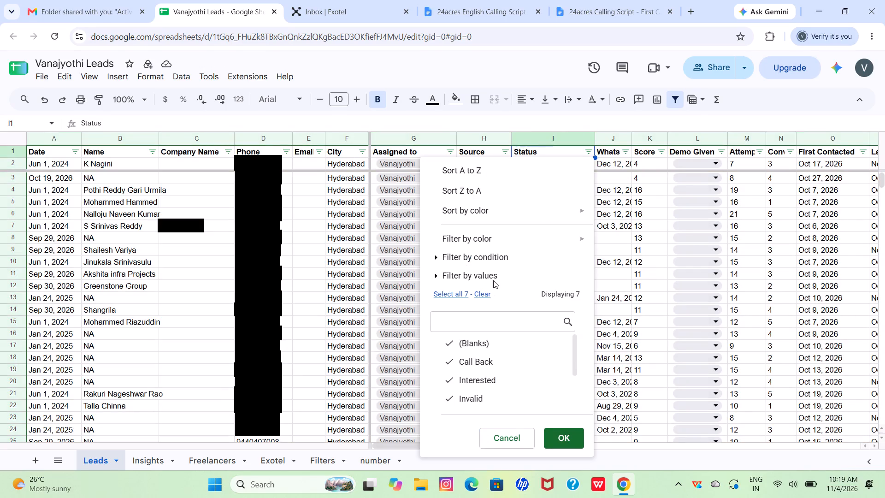
click(489, 286)
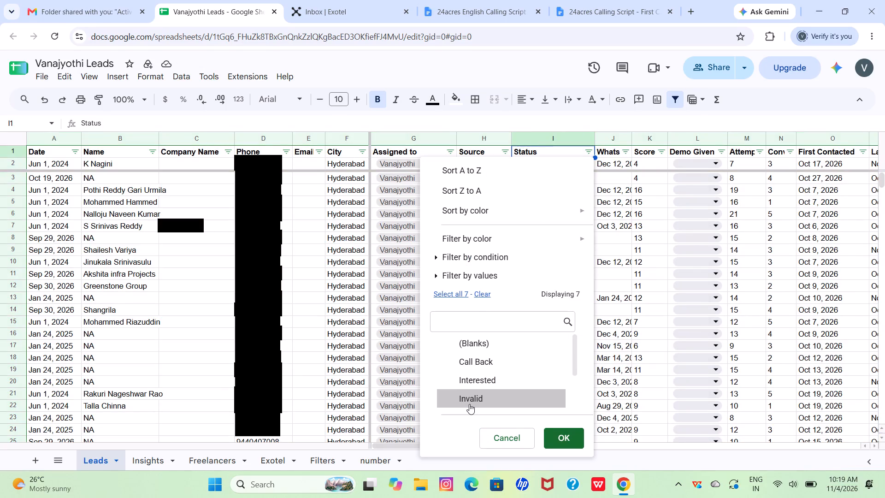
click(478, 360)
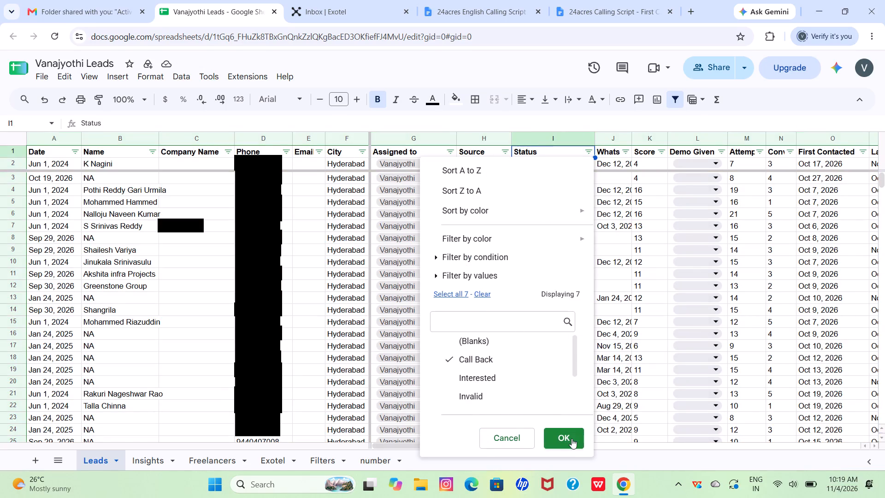
click(572, 439)
Examine the follow-up dates, scores, attempts and notes of the Call Back leads down to the last filtered row.
scroll(726, 324, left, 7)
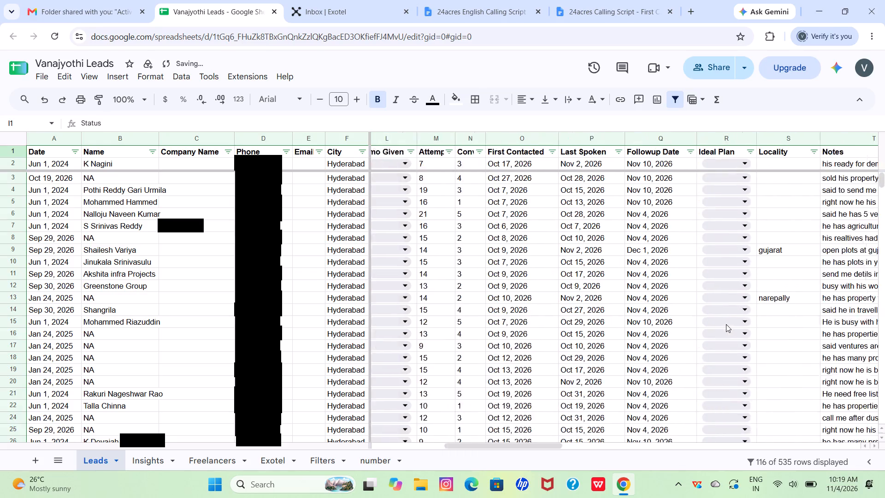
scroll(726, 324, up, 1)
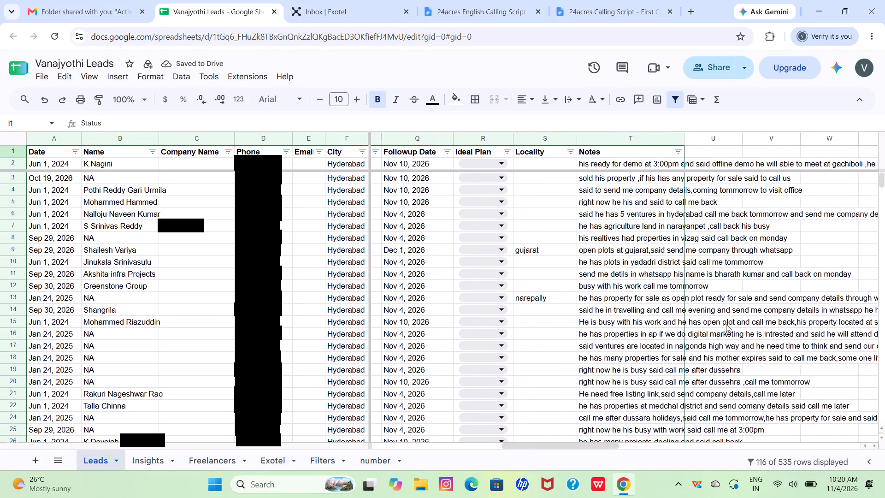
scroll(726, 324, up, 1)
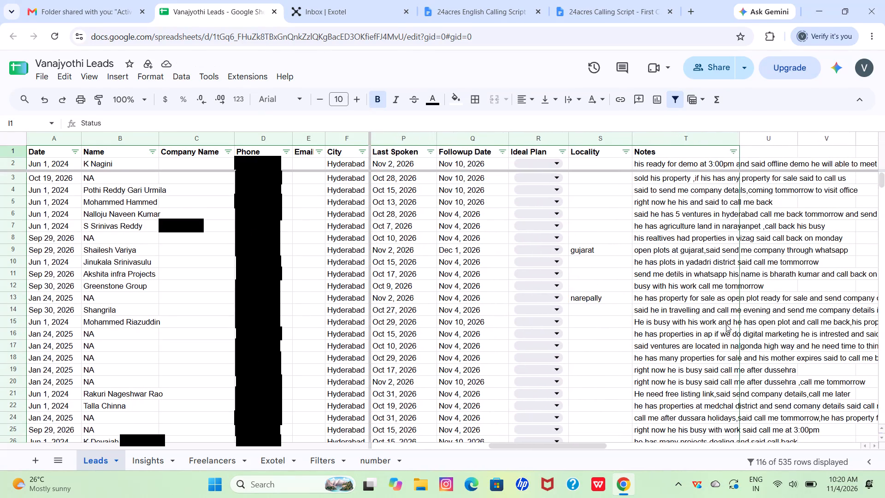
scroll(726, 324, down, 5)
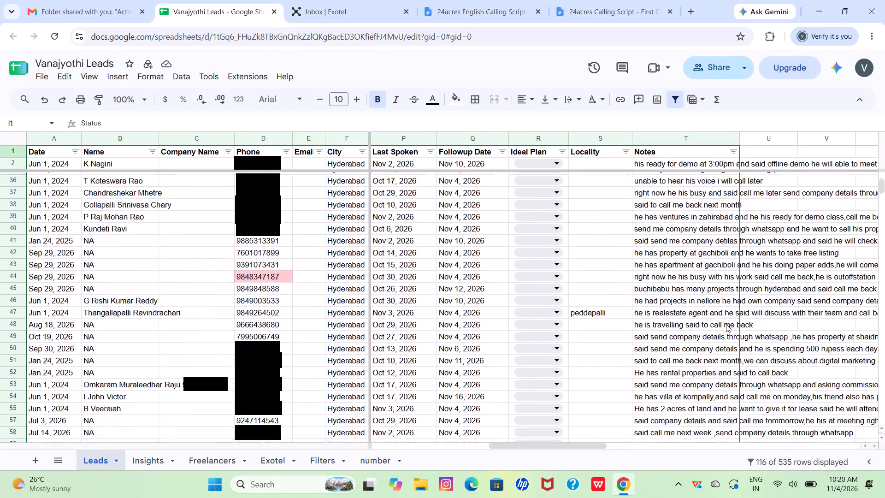
scroll(726, 324, down, 8)
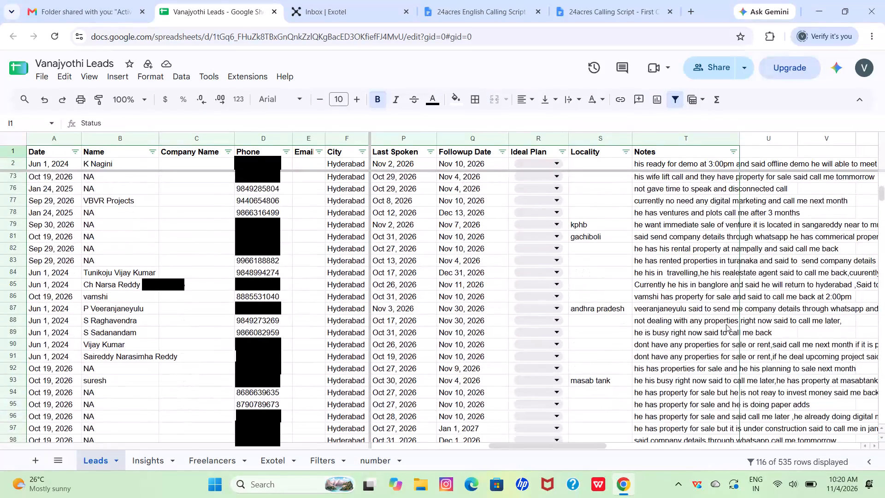
scroll(726, 324, down, 3)
scroll(726, 324, up, 1)
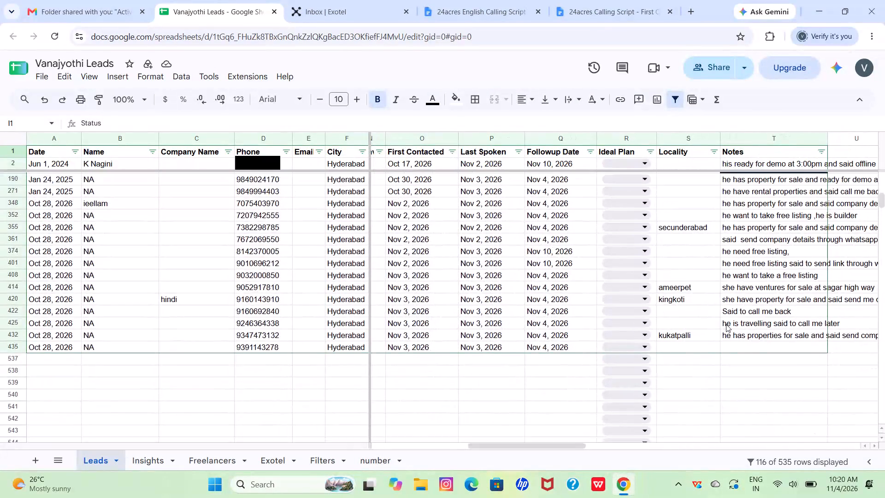
scroll(726, 324, up, 1)
scroll(726, 324, left, 4)
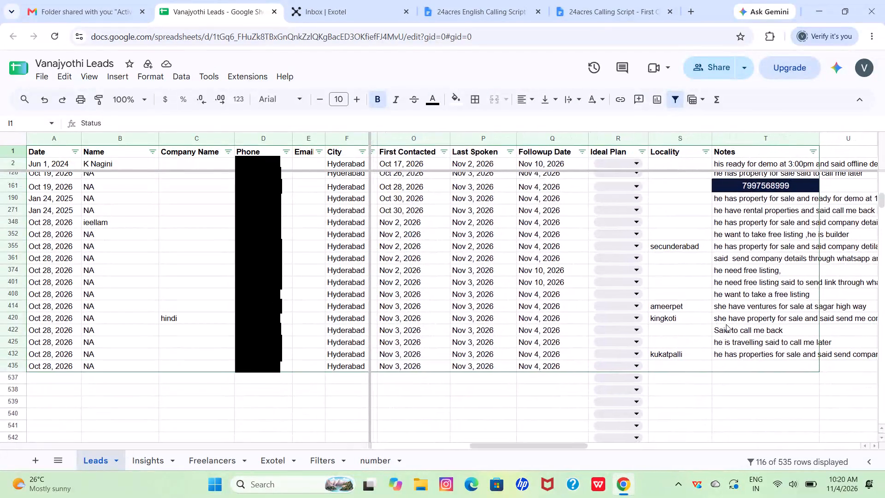
scroll(726, 324, left, 3)
scroll(726, 324, right, 12)
scroll(726, 324, left, 1)
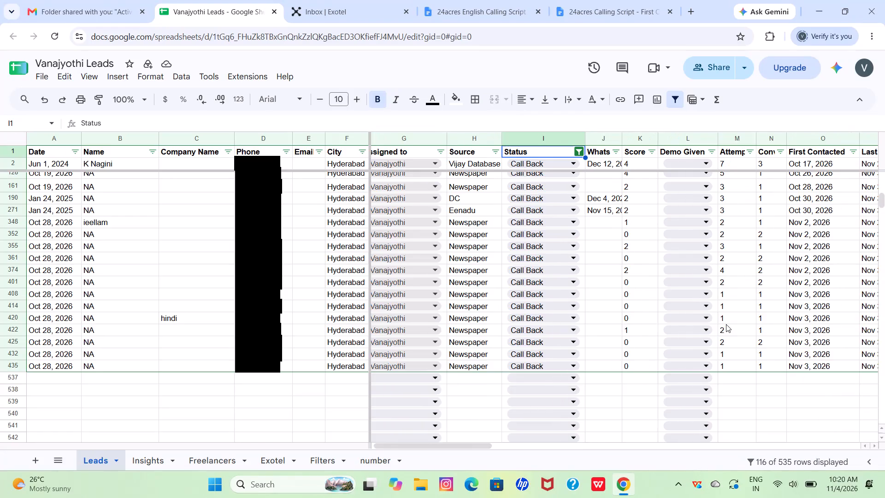
scroll(726, 324, left, 8)
scroll(726, 324, down, 1)
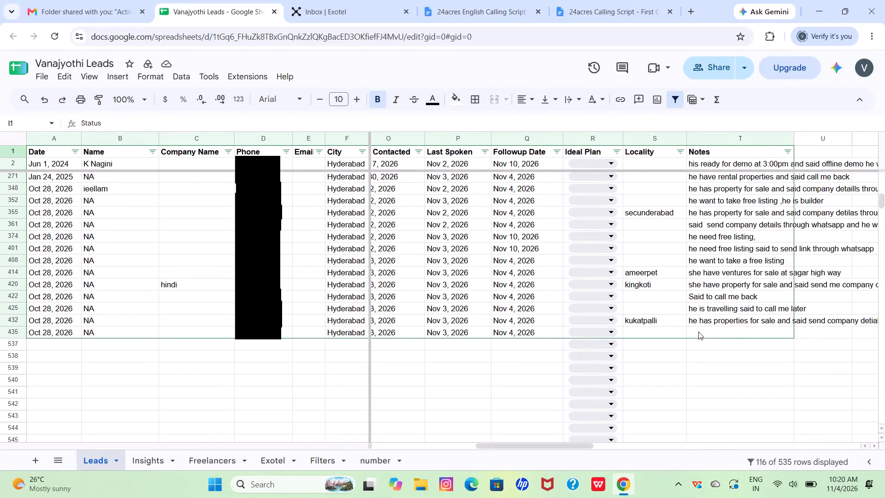
Copy the phone number of the last Call Back lead, in row 435.
click(700, 333)
scroll(700, 333, right, 4)
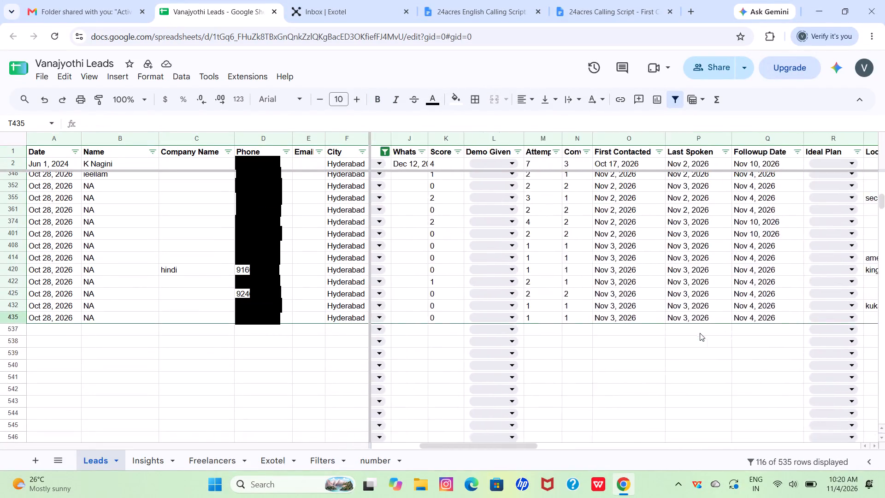
scroll(700, 333, right, 5)
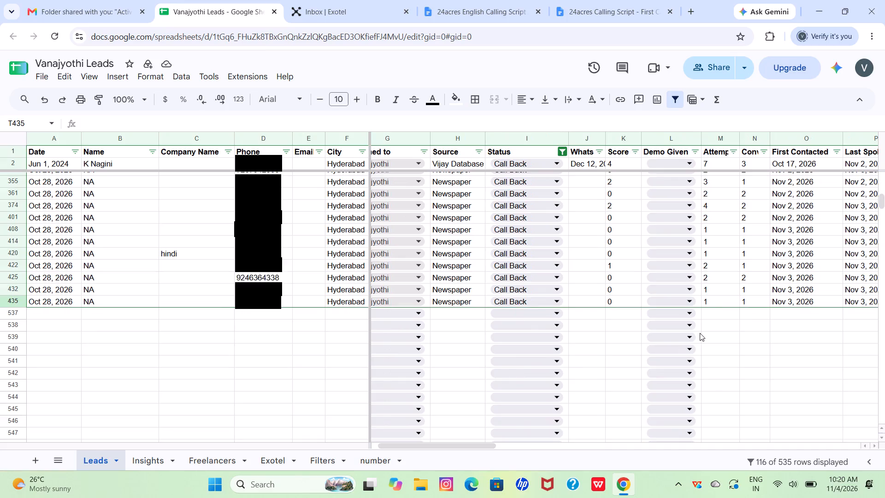
click(264, 297)
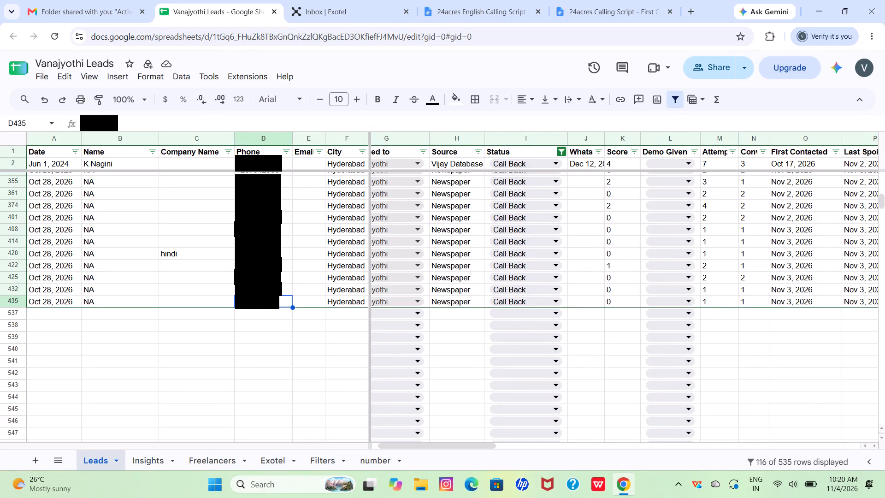
key(ctrl+c)
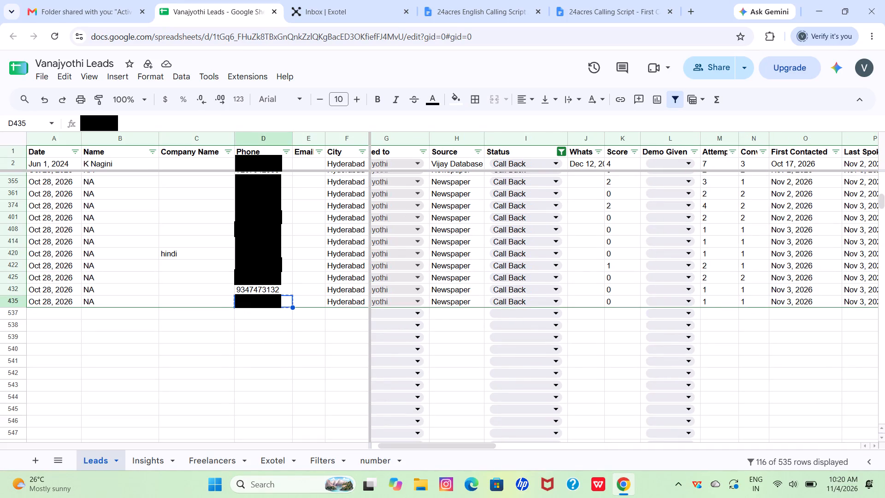
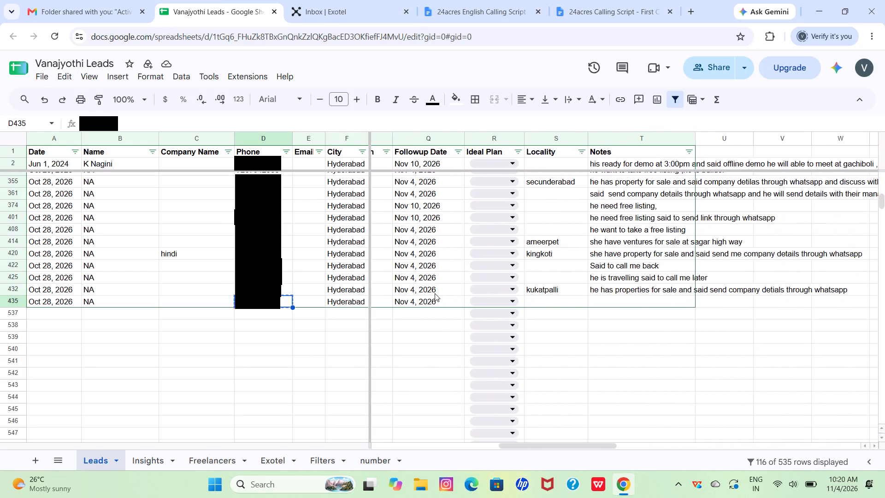
Copy the note "Said to call me back" from row 422 into the empty Notes cell of the lead in row 435.
click(603, 272)
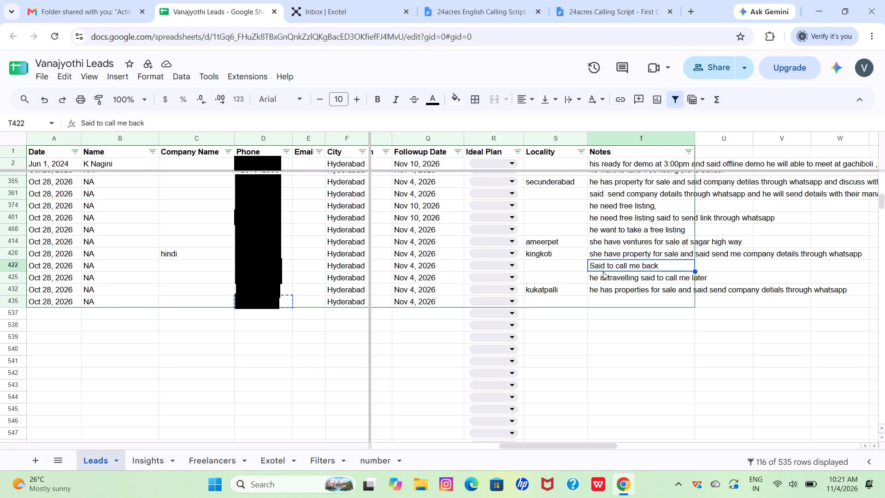
key(ctrl+c)
click(602, 298)
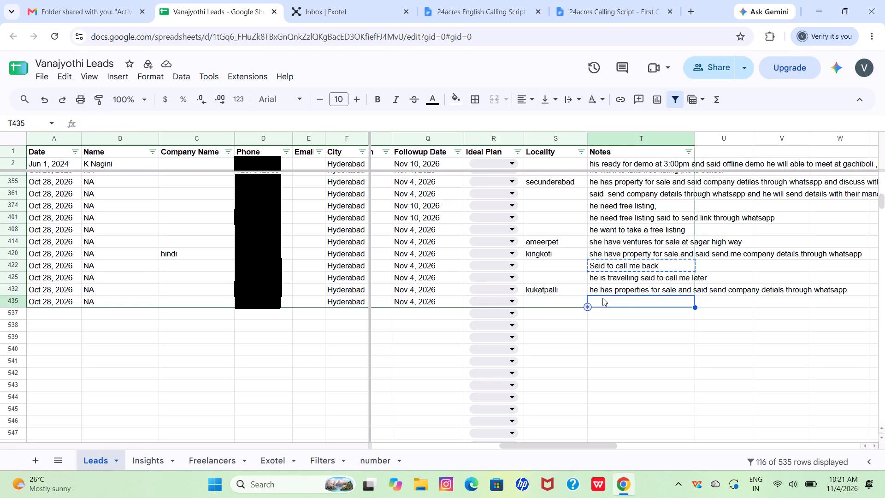
key(ctrl+v)
click(560, 282)
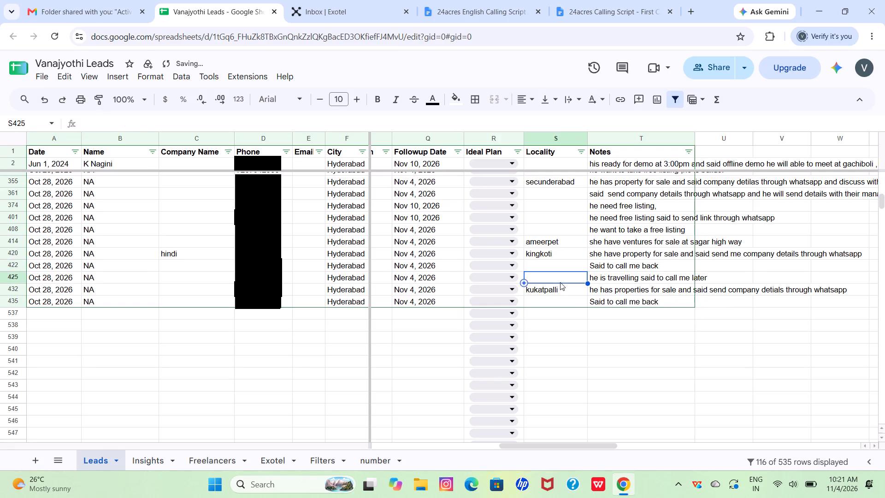
click(561, 289)
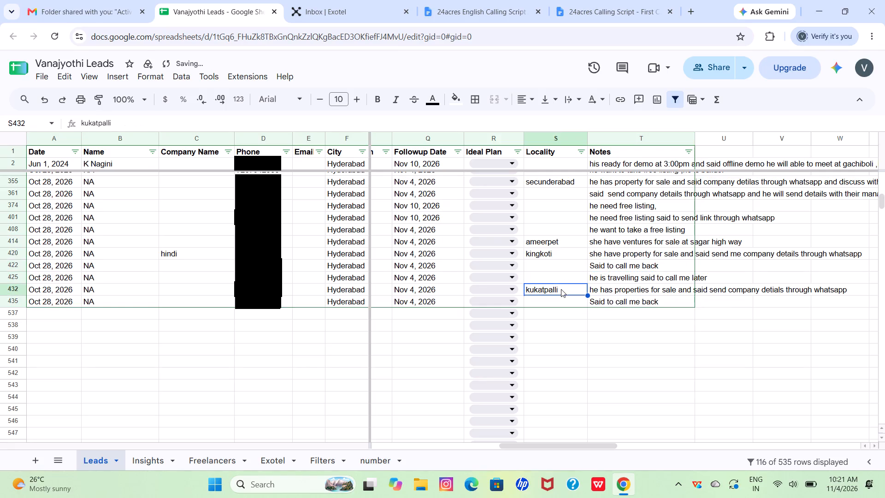
Copy the phone number of the last Call Back lead, in row 435, again.
scroll(558, 290, left, 1)
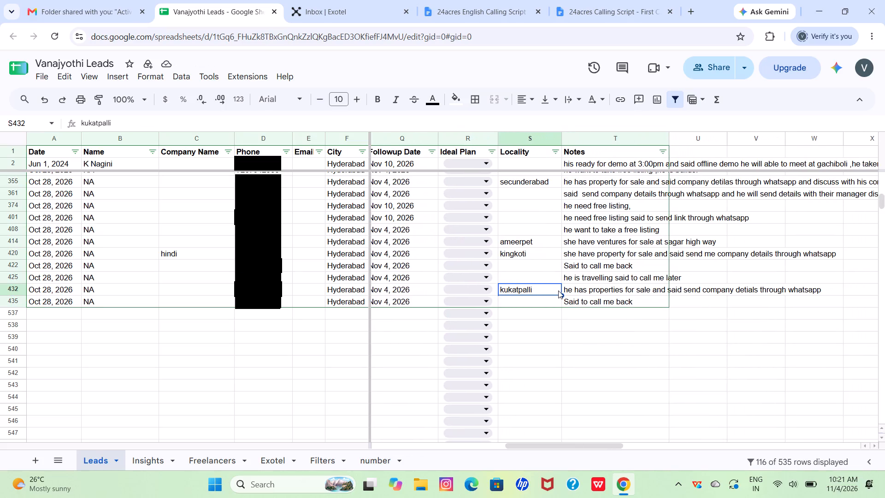
scroll(558, 290, right, 4)
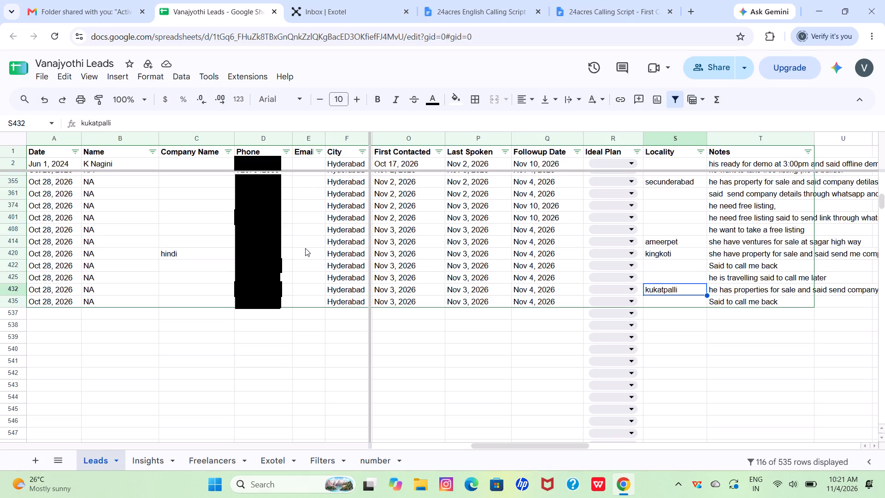
click(268, 239)
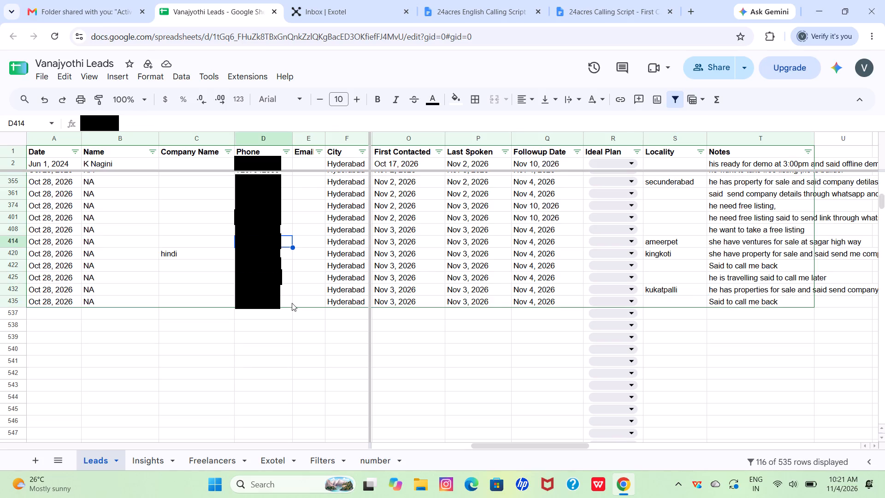
click(275, 302)
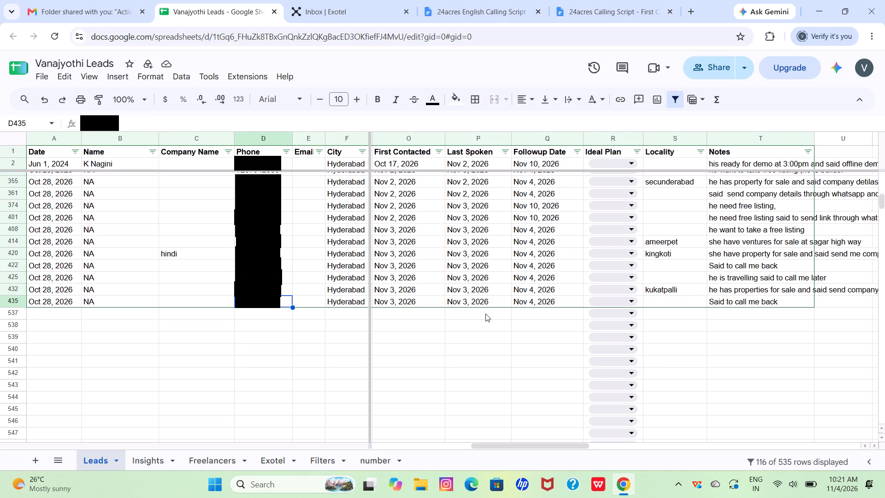
scroll(495, 288, right, 4)
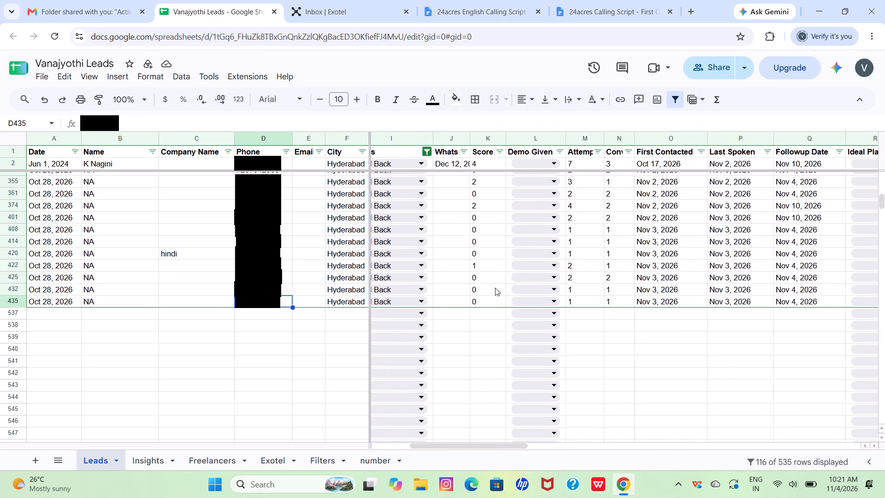
scroll(495, 288, right, 2)
key(ctrl+c)
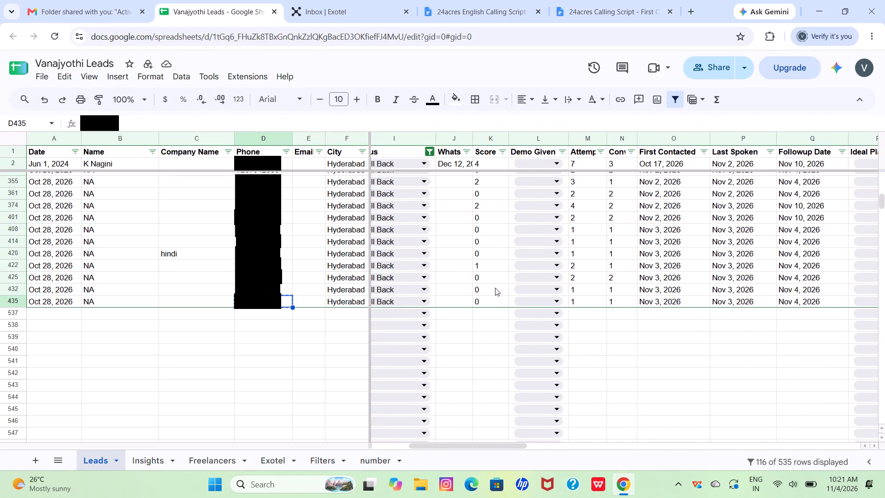
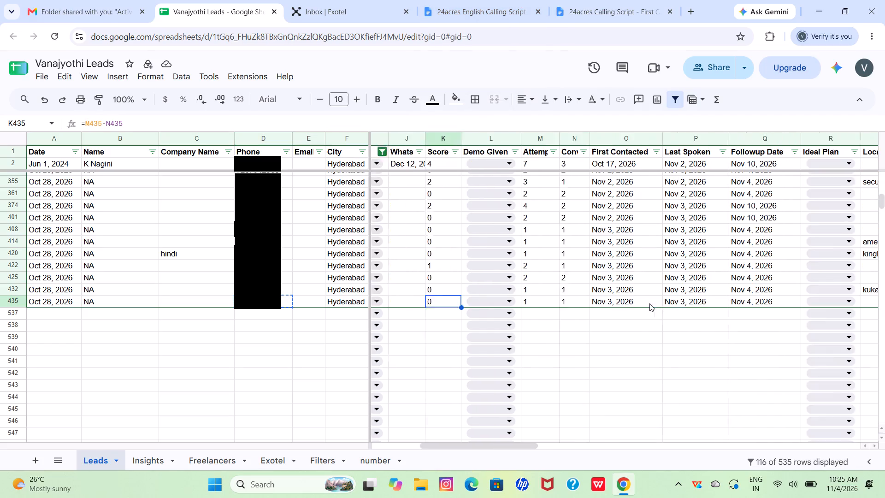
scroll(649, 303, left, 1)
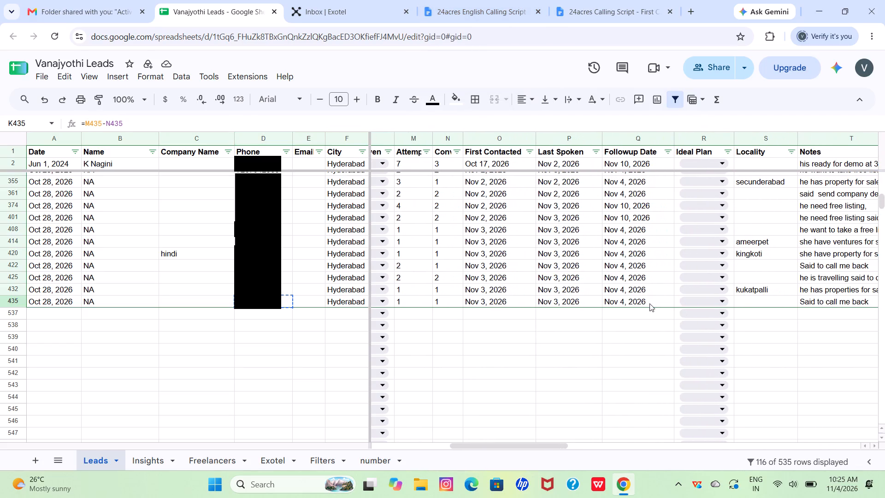
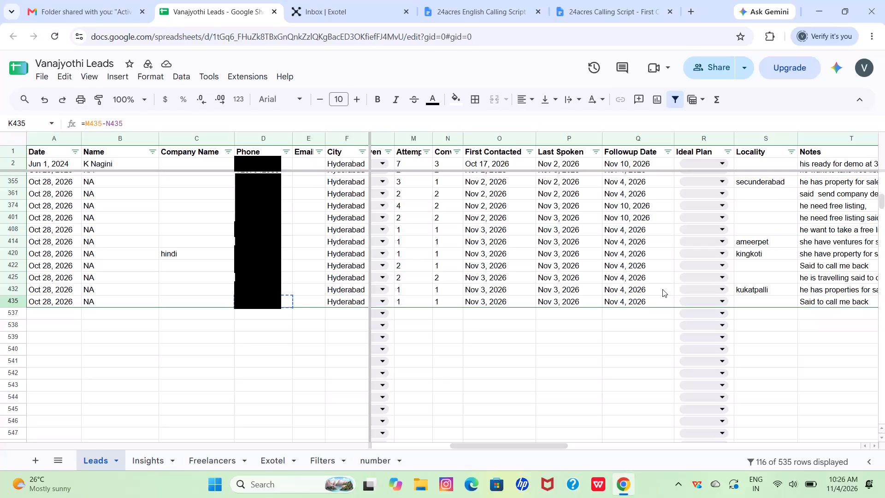
Set the attempts count of the last Call Back lead, row 435, to 2.
double_click(401, 301)
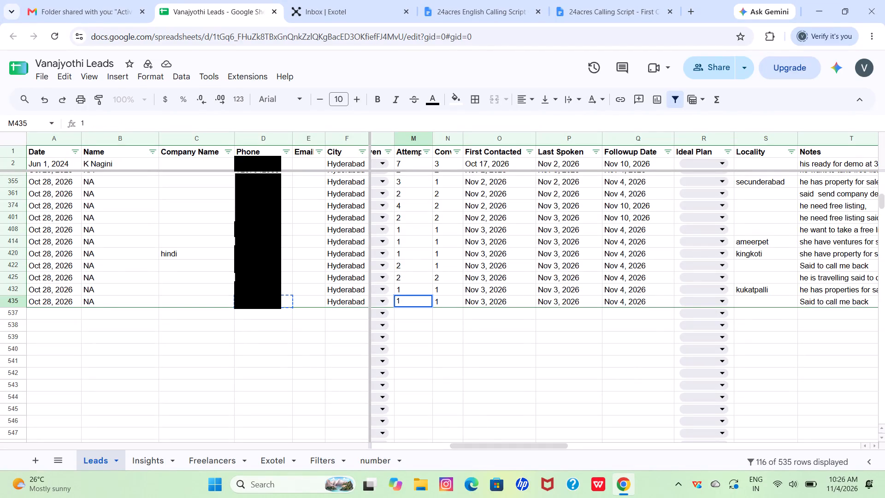
key(2)
key(BackSpace)
key(BackSpace)
key(2)
click(434, 303)
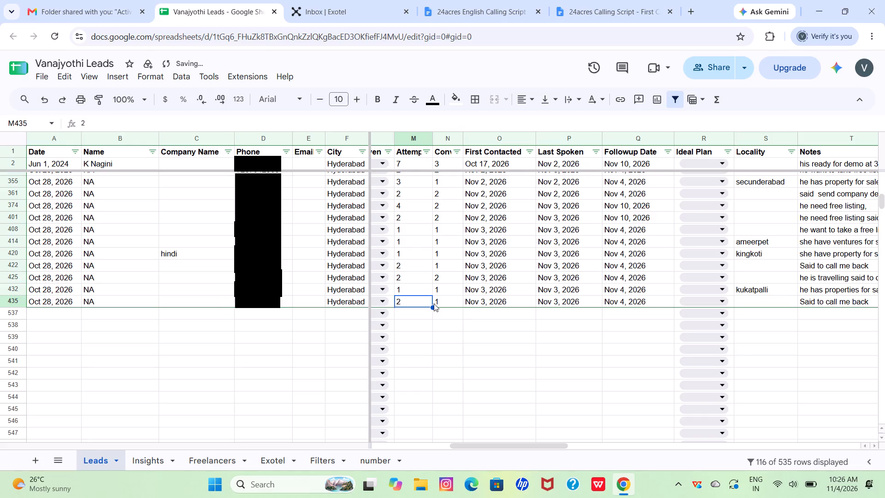
Change the Last Spoken date of the lead in row 435 to Nov 4, 2026.
click(461, 297)
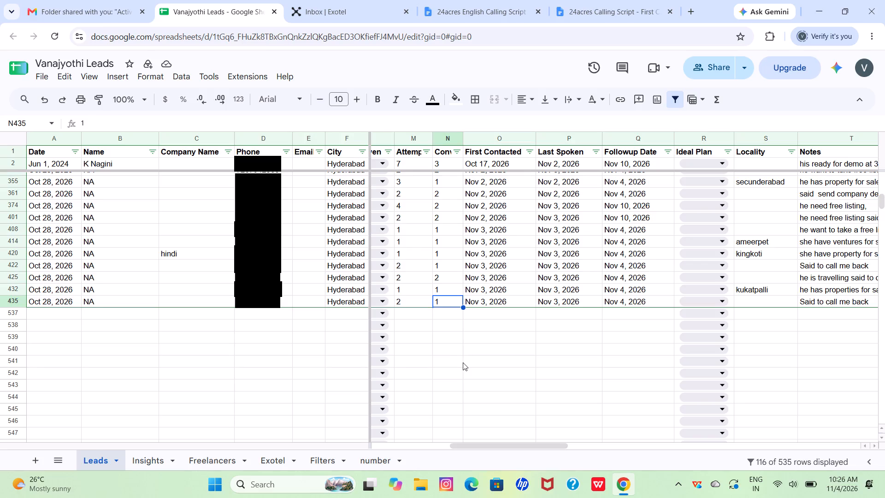
click(631, 307)
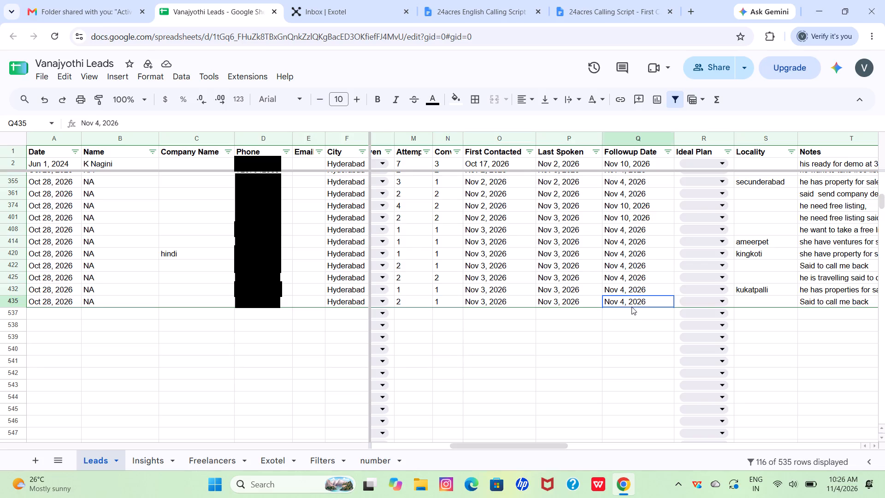
double_click(582, 307)
double_click(565, 296)
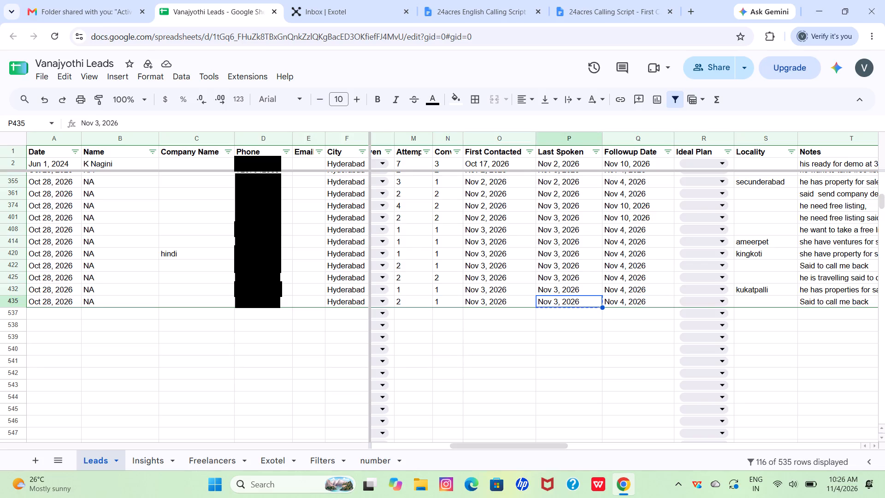
double_click(569, 305)
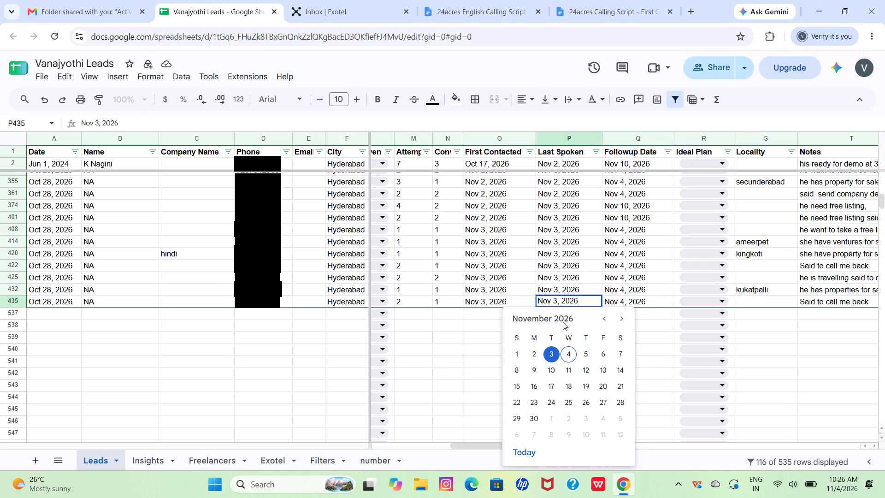
click(567, 349)
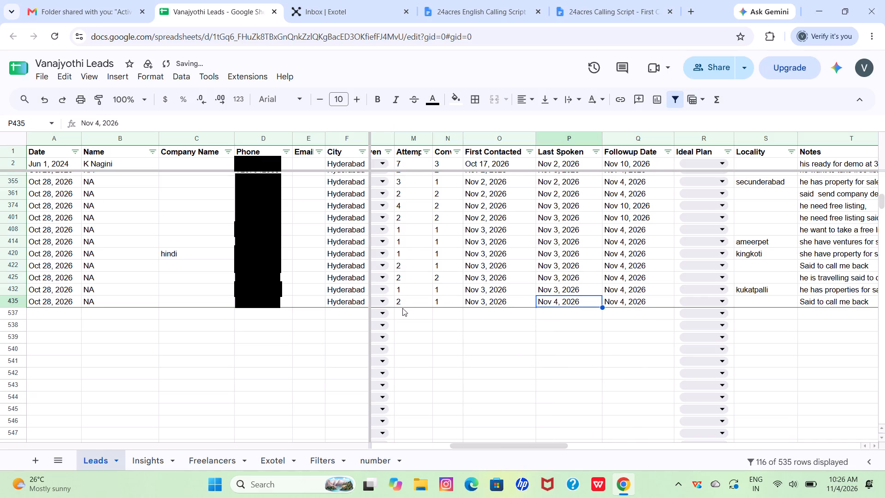
Set the Conv count of the lead in row 435 to 2.
click(451, 301)
key(2)
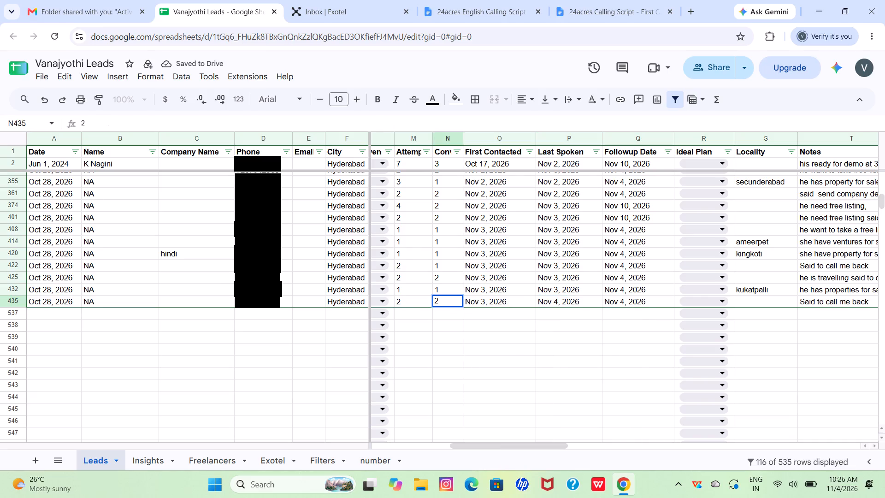
click(448, 294)
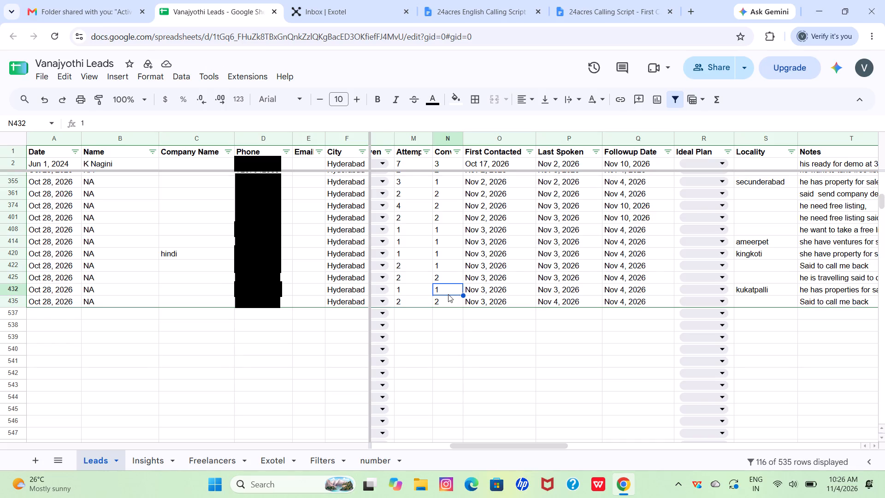
Look through the Call Back leads' notes, last spoken dates and follow-up dates for the next lead due Nov 4, 2026.
scroll(448, 294, up, 3)
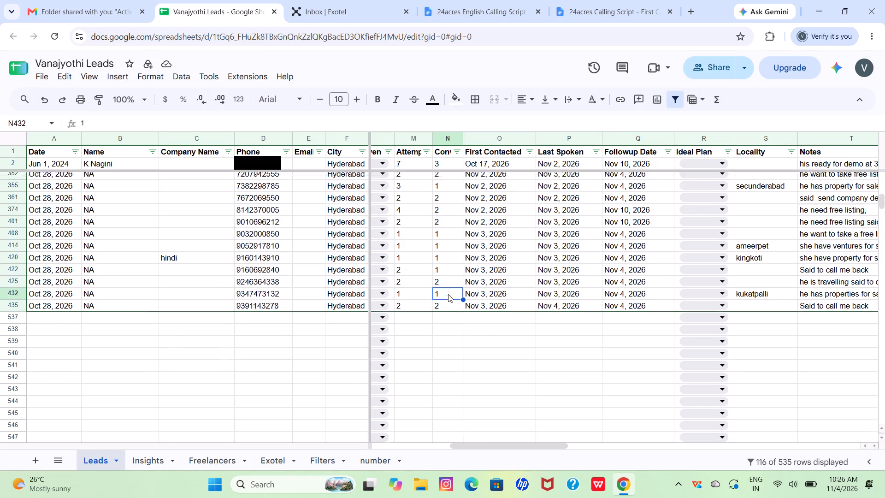
scroll(448, 294, up, 3)
scroll(448, 294, down, 2)
scroll(448, 294, left, 1)
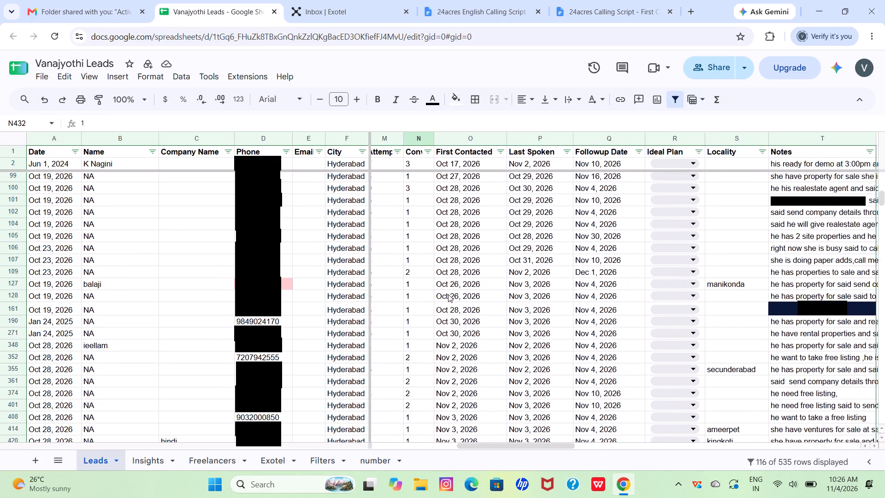
scroll(448, 294, left, 5)
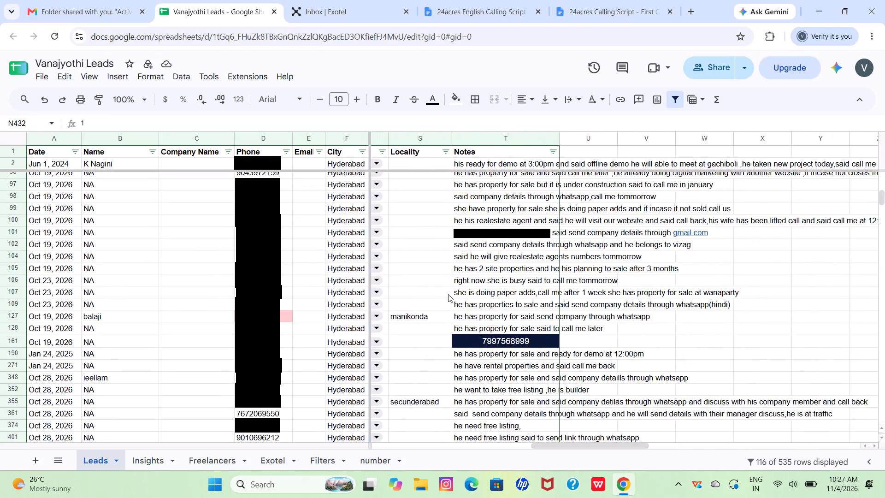
scroll(448, 294, down, 4)
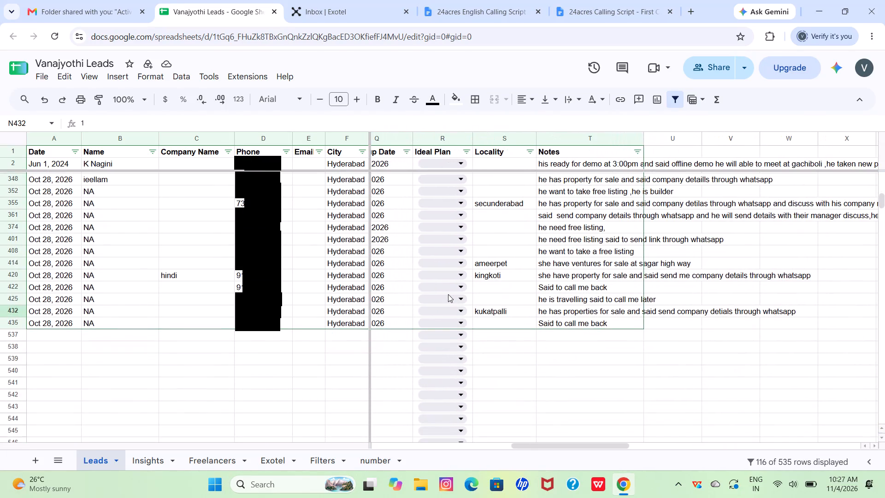
scroll(448, 294, right, 13)
scroll(448, 294, up, 1)
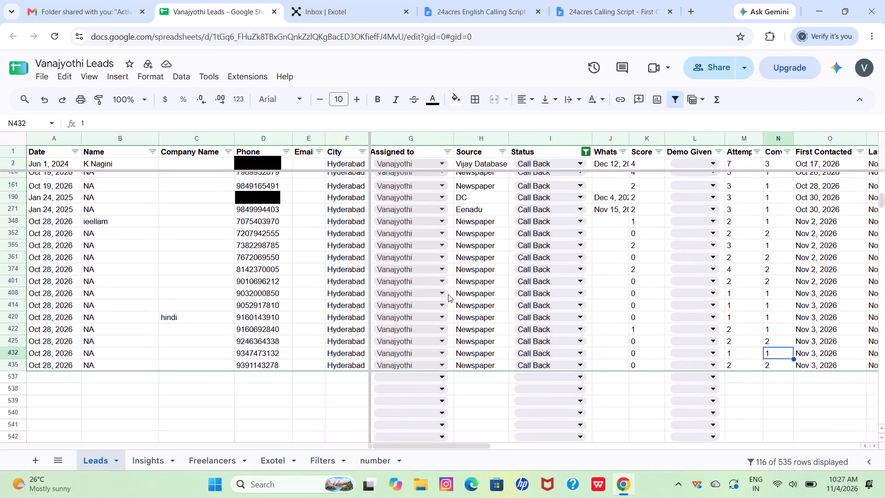
scroll(448, 294, up, 2)
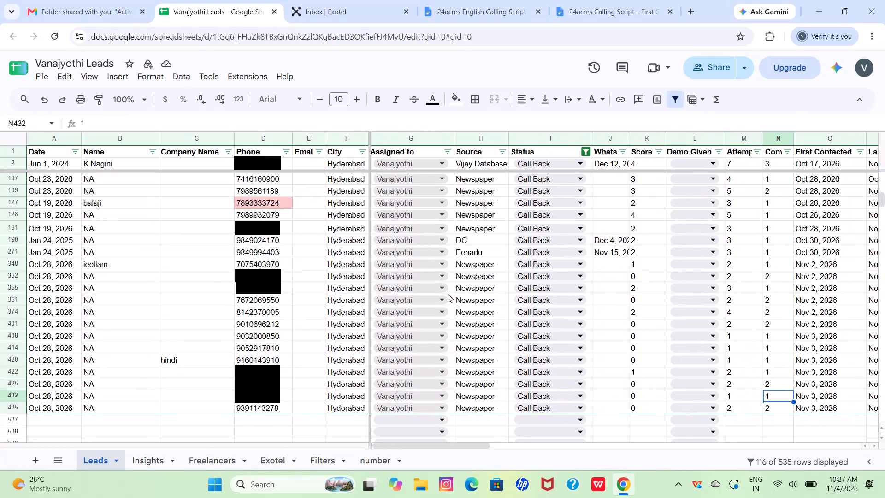
scroll(448, 294, up, 2)
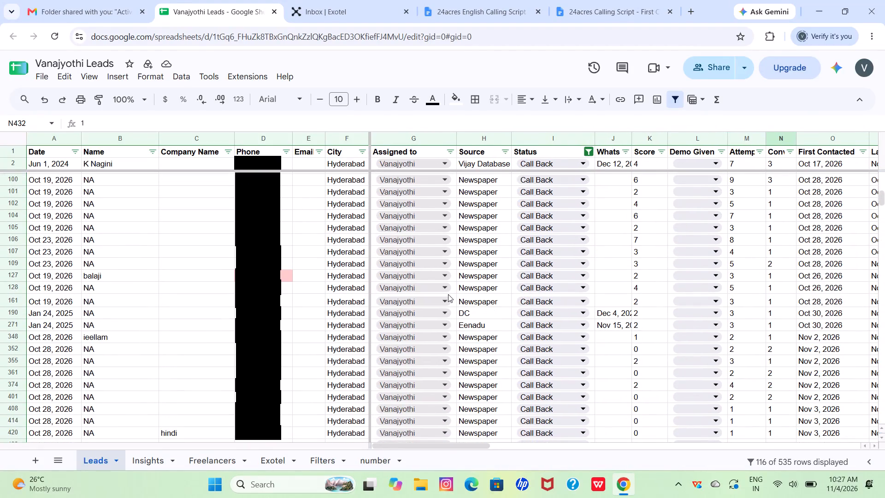
scroll(448, 294, down, 3)
scroll(448, 294, up, 1)
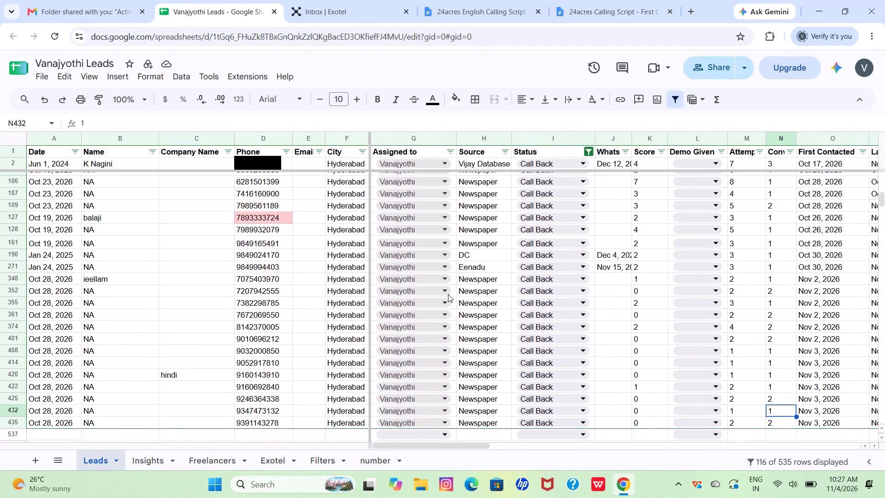
scroll(448, 294, left, 6)
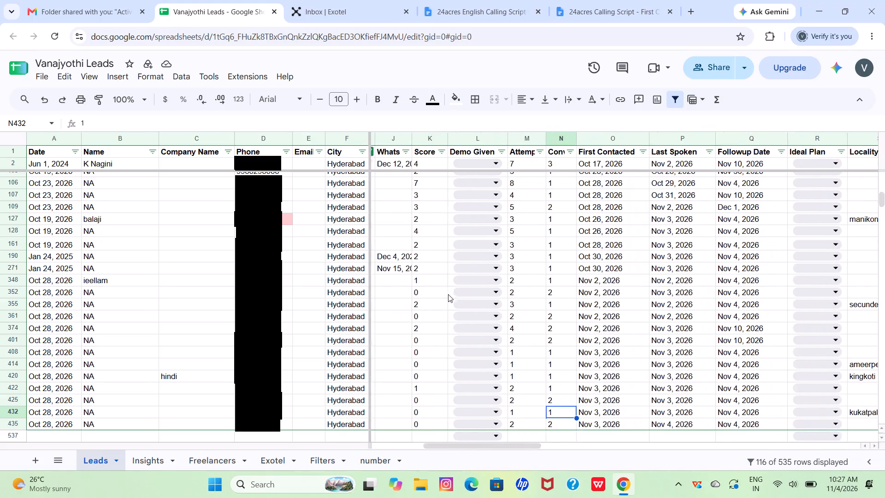
scroll(448, 294, left, 2)
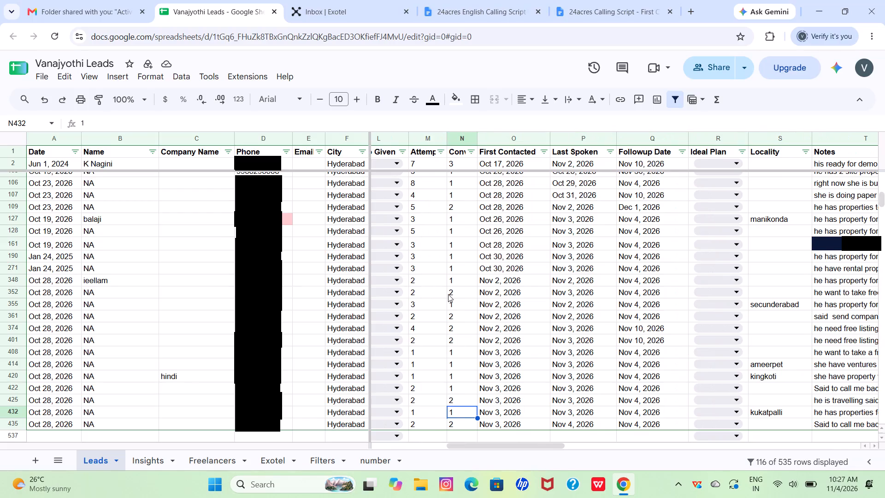
Review the locality and notes of the manikonda lead in row 127 and select its phone number.
click(670, 222)
scroll(670, 222, left, 3)
click(648, 222)
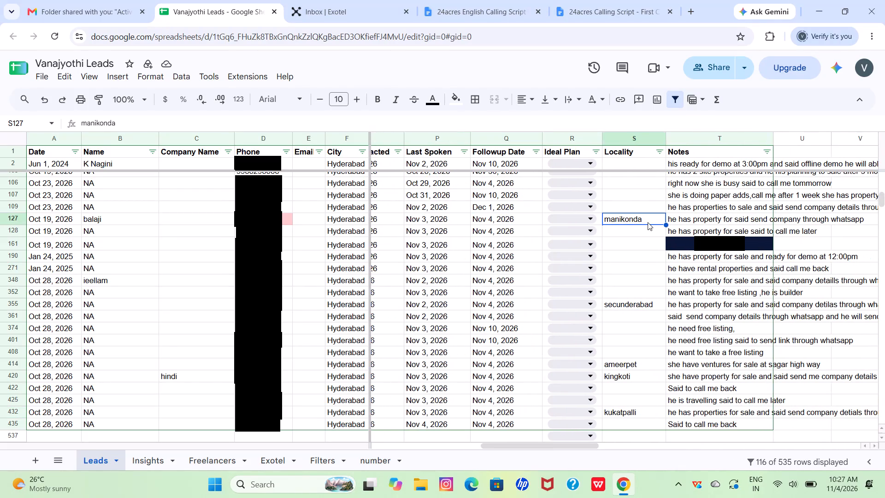
click(675, 221)
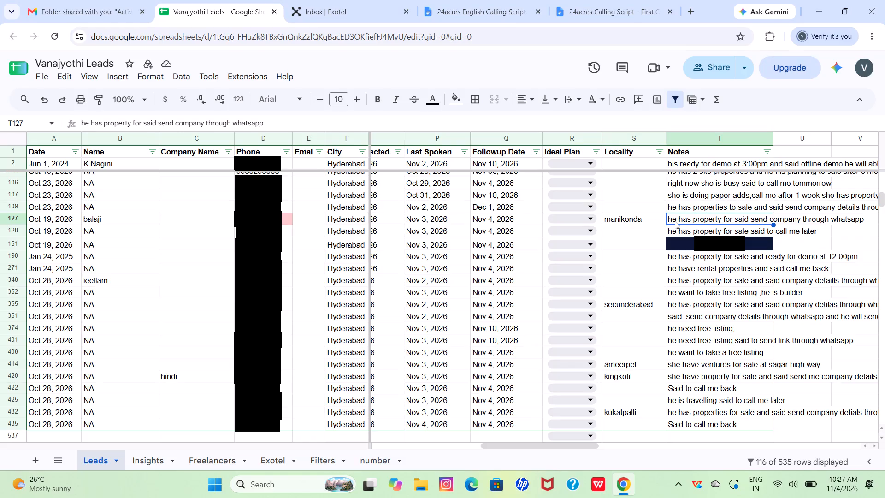
click(268, 220)
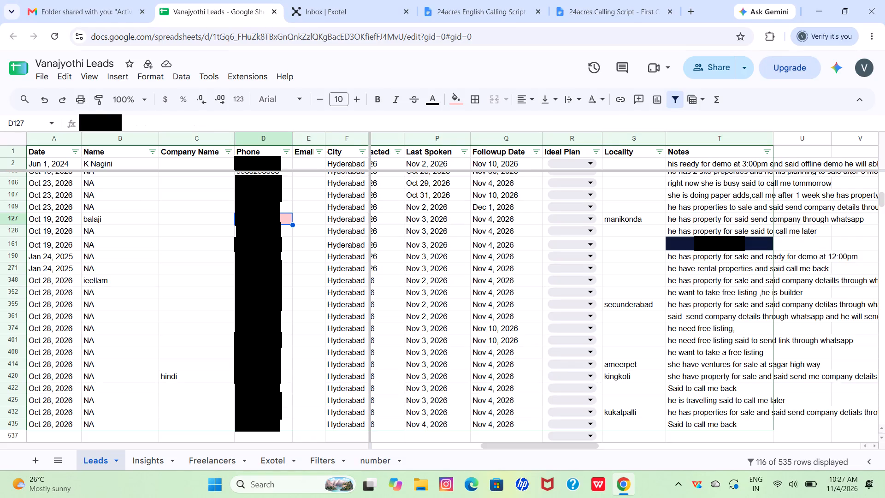
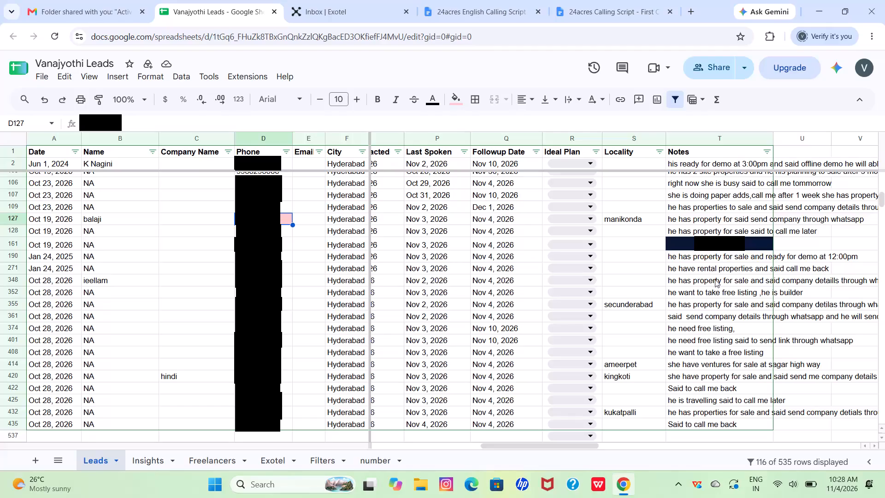
Search the Leads sheet for the phone number recorded in the notes of the lead in row 161.
click(728, 243)
key(ctrl+c)
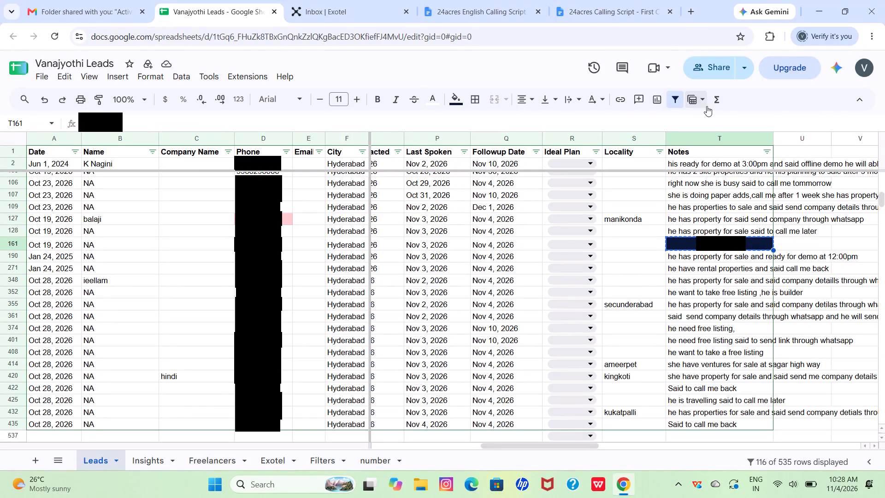
key(ctrl+f)
click(704, 136)
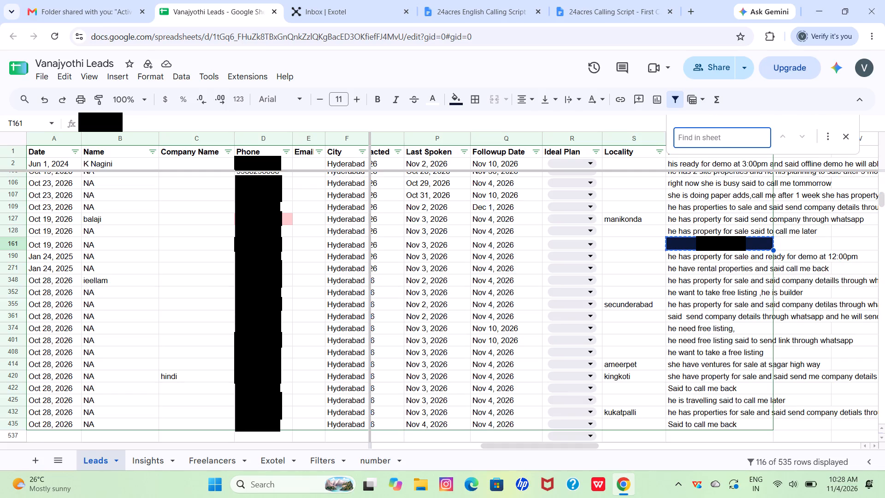
key(ctrl+v)
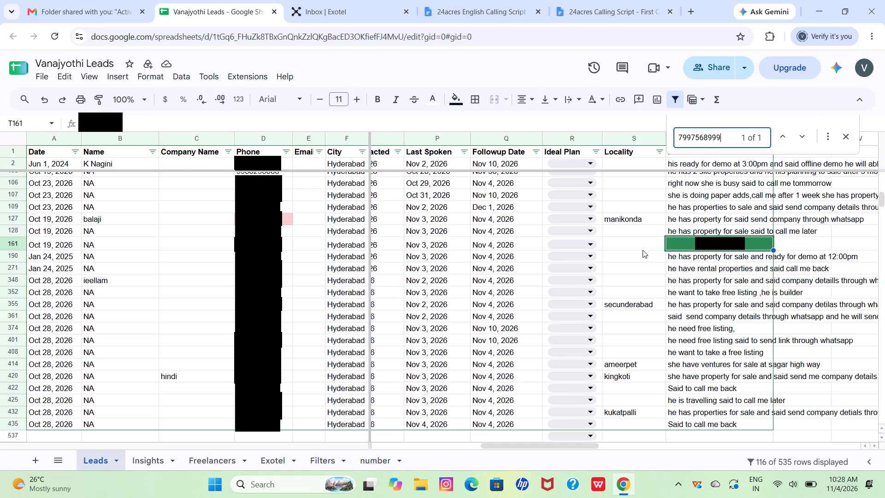
Look through the filtered Call Back leads for a row whose phone matches the searched number.
scroll(643, 250, down, 4)
scroll(643, 250, right, 8)
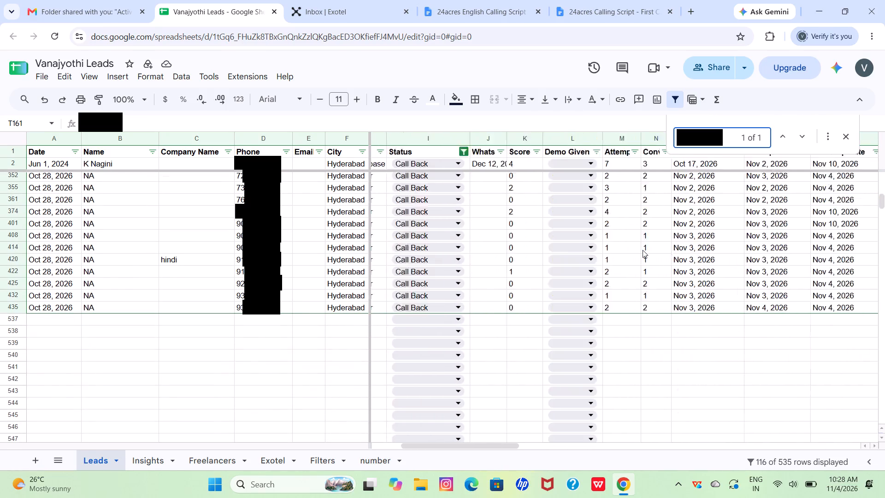
scroll(643, 250, right, 3)
scroll(643, 250, left, 1)
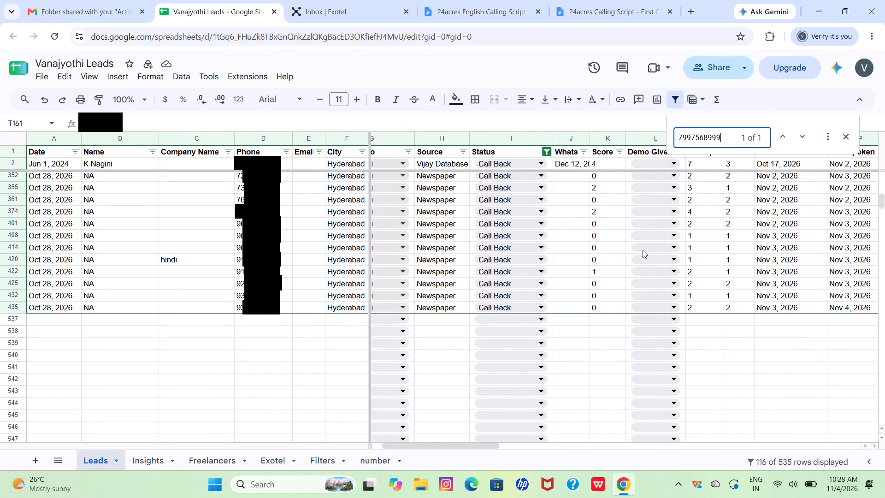
scroll(643, 250, left, 2)
scroll(643, 250, up, 3)
scroll(643, 250, left, 5)
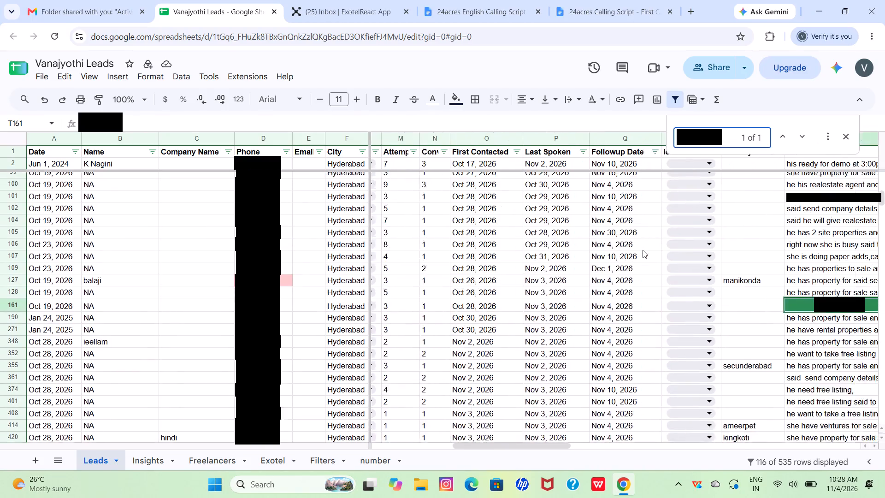
scroll(643, 250, down, 2)
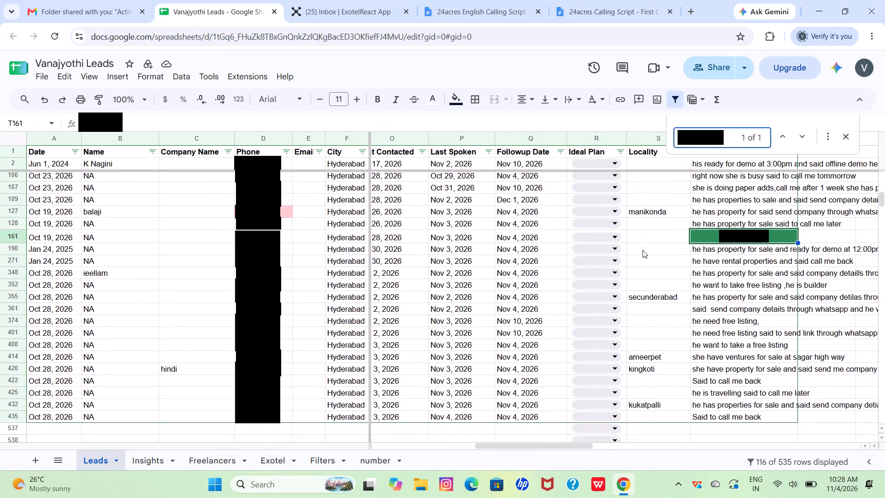
scroll(643, 250, down, 1)
scroll(643, 250, right, 5)
scroll(546, 273, up, 4)
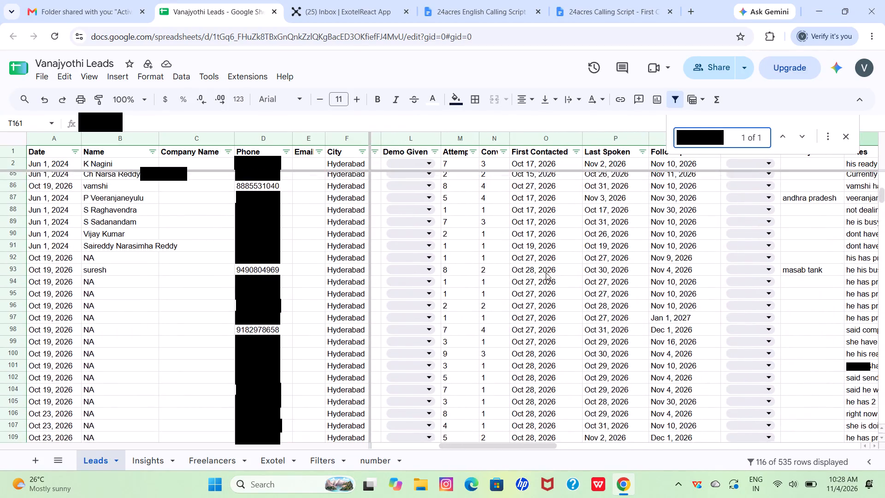
scroll(546, 273, down, 4)
scroll(546, 273, left, 2)
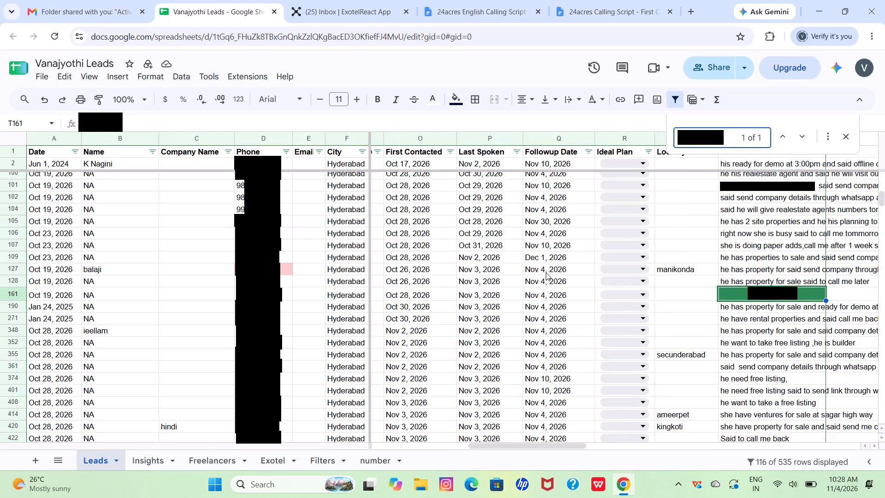
scroll(546, 273, up, 3)
scroll(546, 273, right, 14)
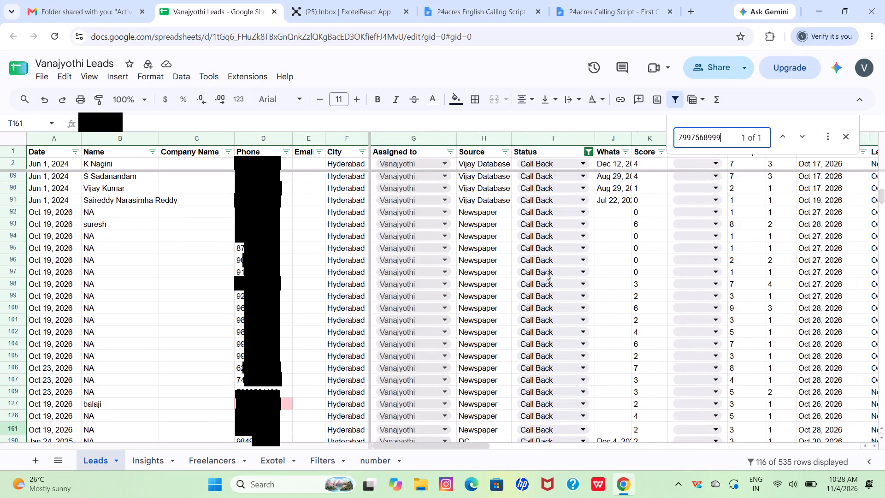
scroll(546, 273, up, 10)
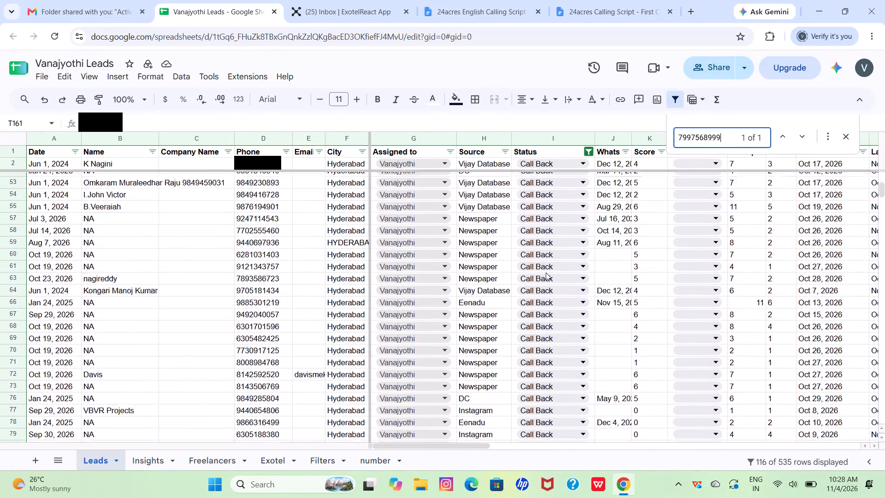
scroll(546, 273, up, 9)
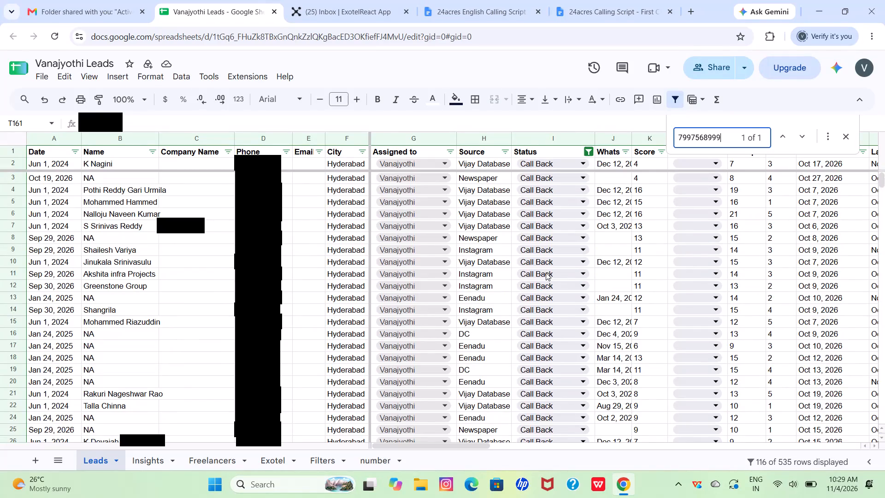
click(761, 188)
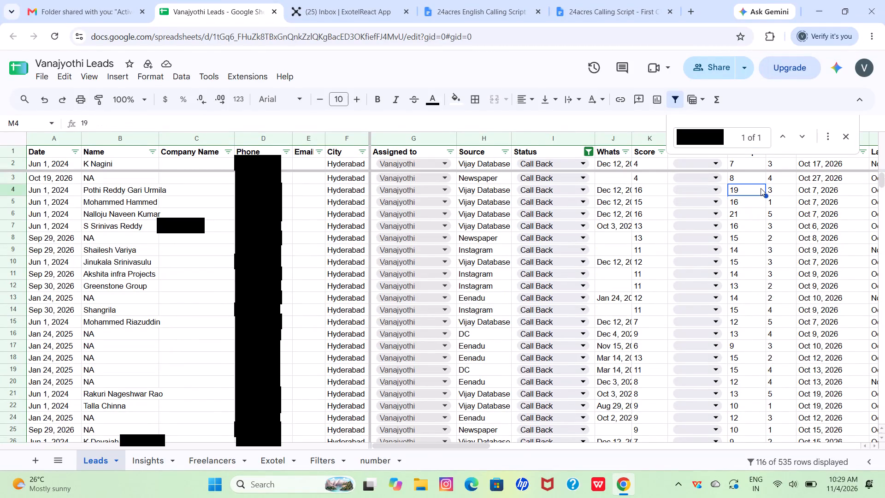
click(762, 198)
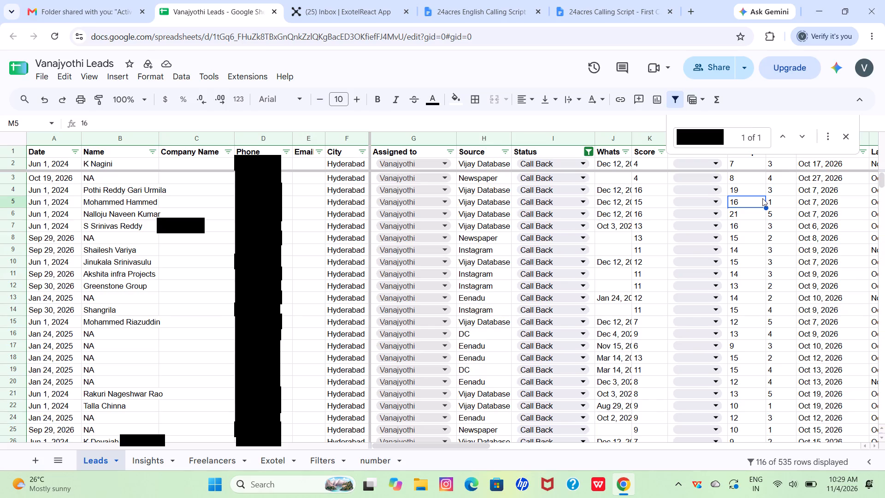
scroll(762, 198, down, 9)
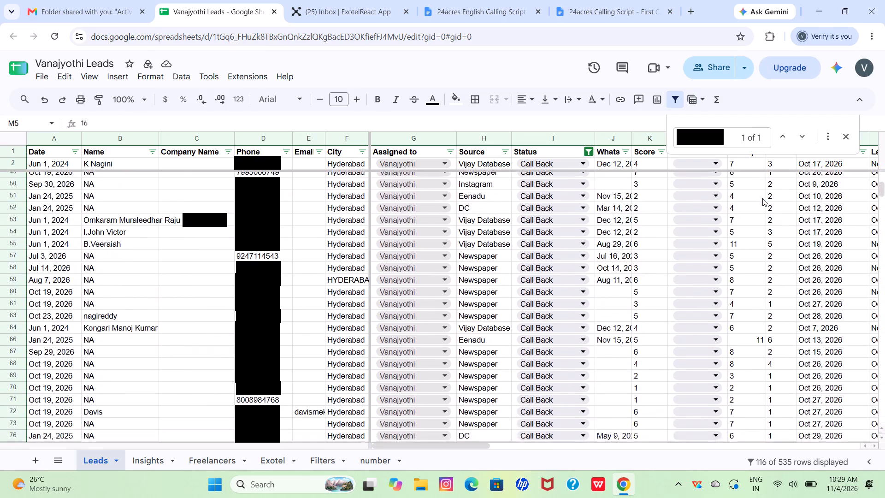
scroll(762, 198, down, 1)
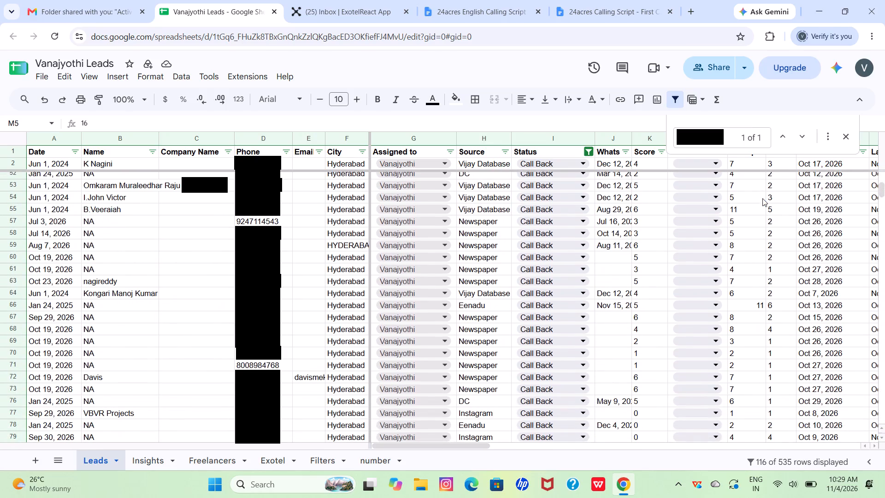
scroll(762, 198, down, 5)
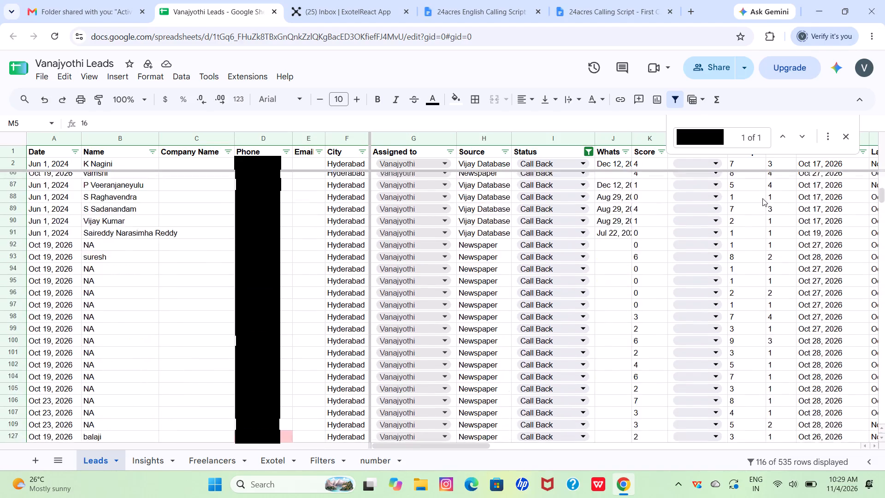
scroll(762, 198, down, 3)
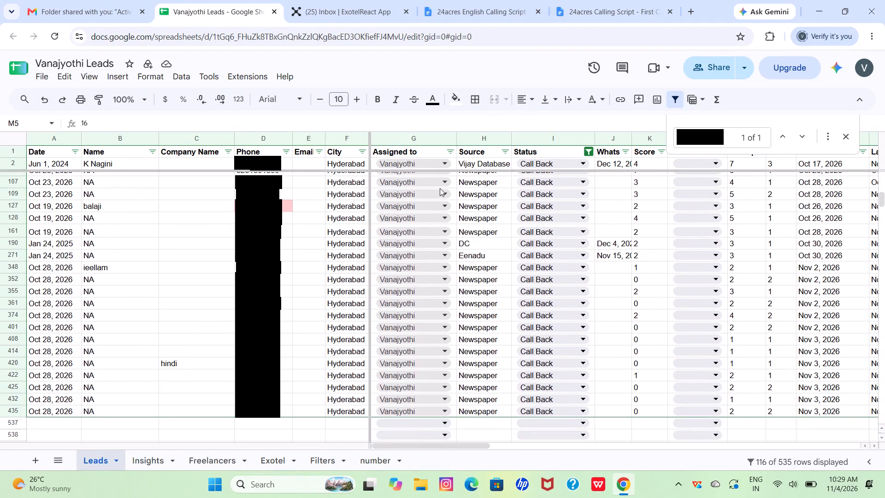
scroll(692, 270, down, 1)
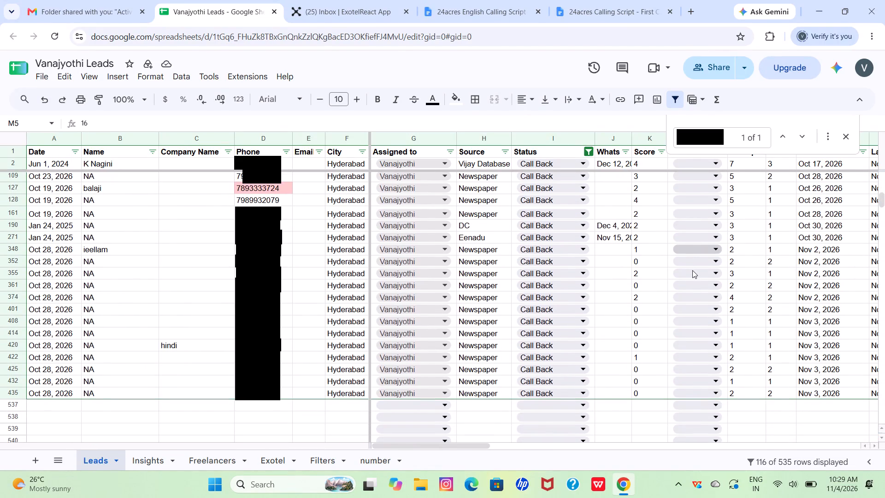
scroll(692, 270, left, 6)
scroll(692, 270, down, 1)
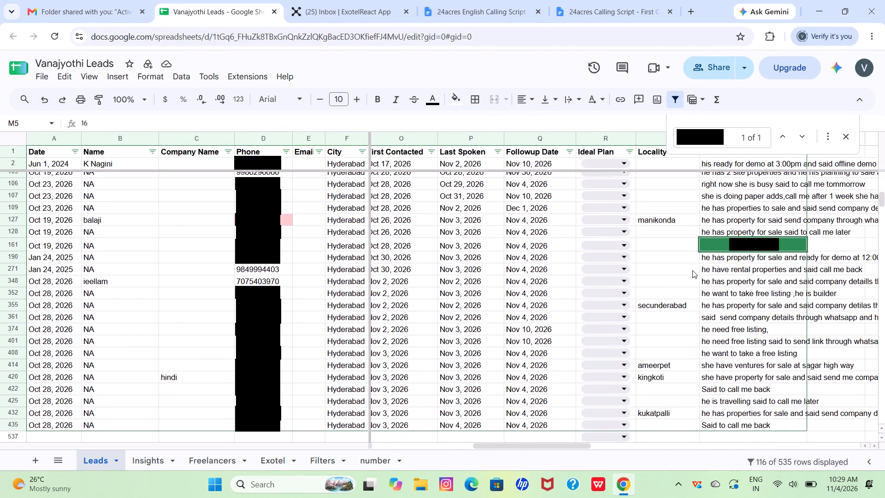
scroll(692, 270, down, 1)
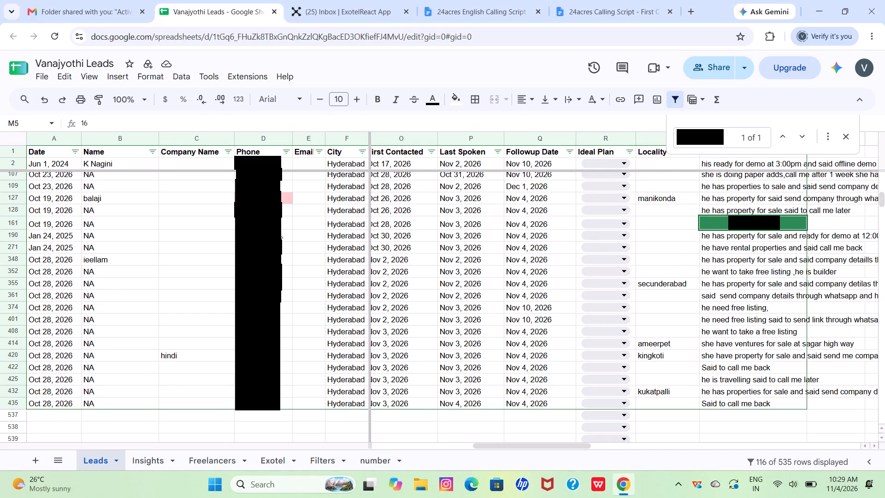
Remove the filter from the Leads sheet so that leads of every status are listed.
click(674, 94)
Search the unfiltered Leads sheet again for the phone number from row 161's notes.
click(725, 134)
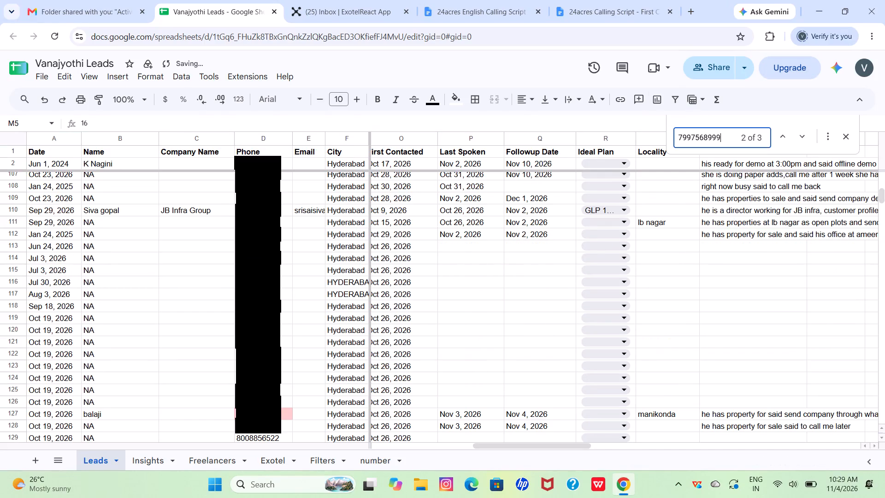
key(BackSpace)
key(BackSpace)
key(BackSpace)
key(BackSpace)
key(BackSpace)
key(BackSpace)
key(BackSpace)
key(BackSpace)
key(BackSpace)
key(BackSpace)
key(BackSpace)
key(BackSpace)
key(BackSpace)
key(BackSpace)
key(BackSpace)
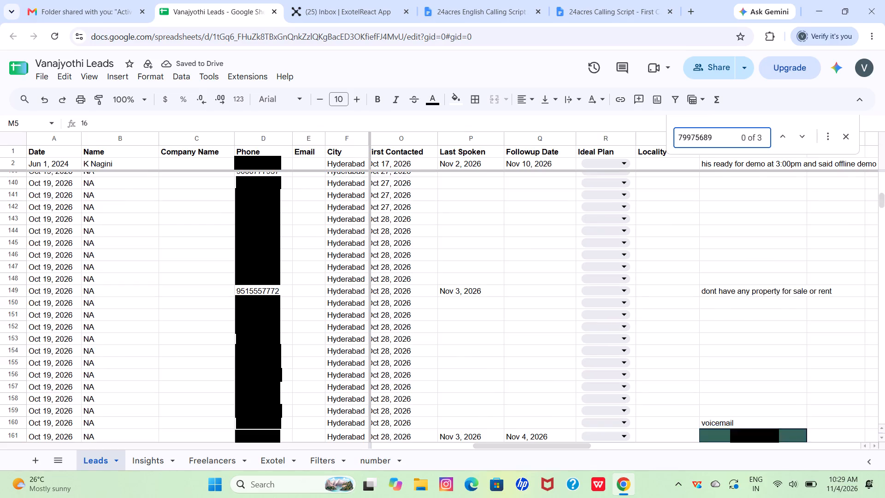
key(ctrl+v)
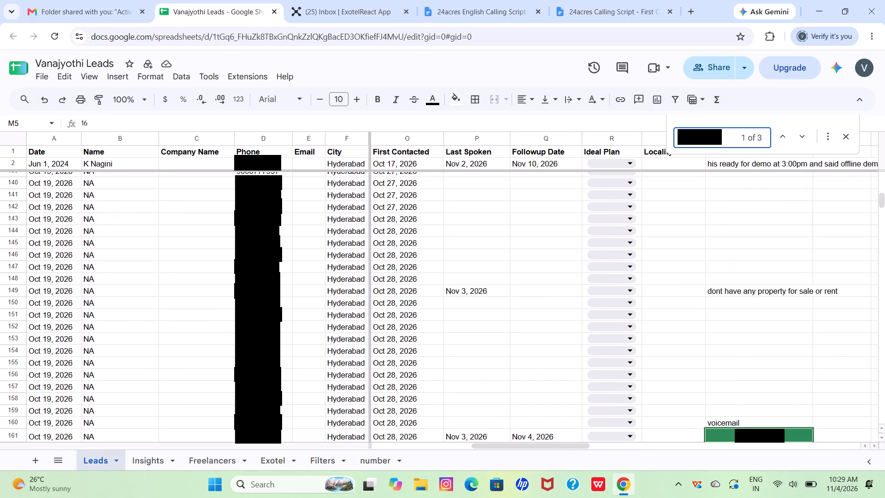
Look through the unfiltered leads for the row whose phone matches the searched number.
scroll(588, 410, down, 6)
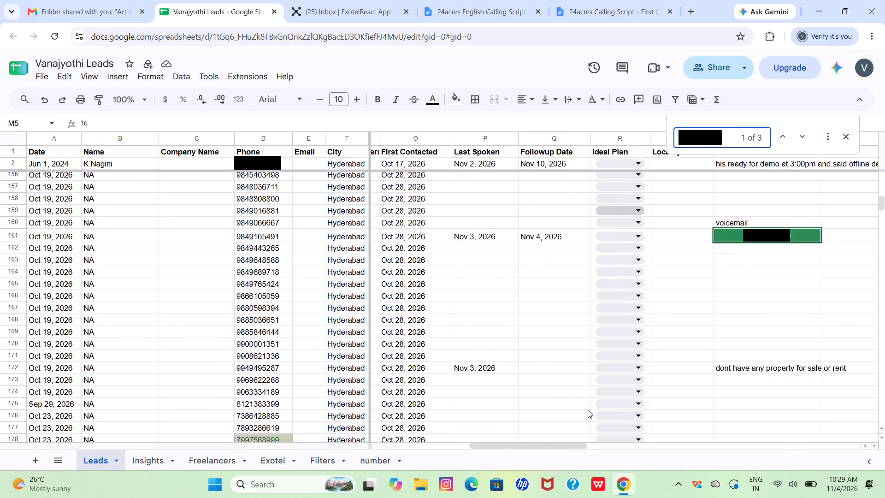
scroll(588, 410, down, 3)
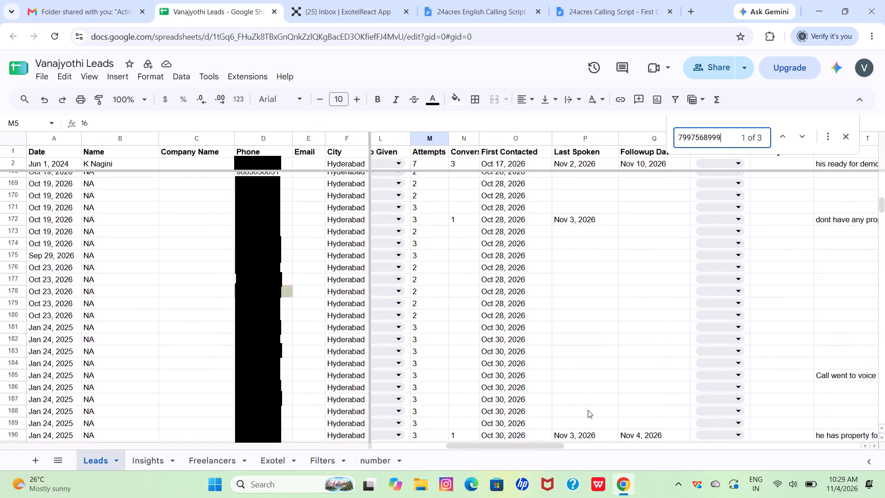
scroll(588, 410, down, 2)
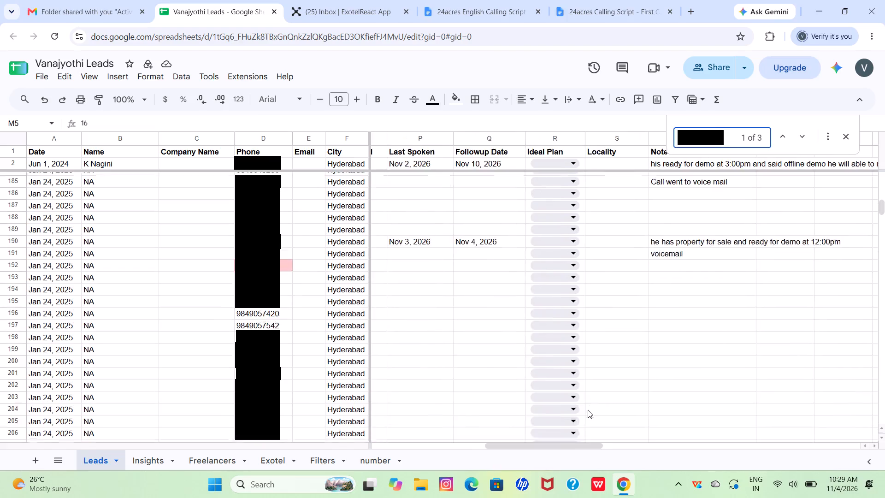
scroll(588, 410, down, 6)
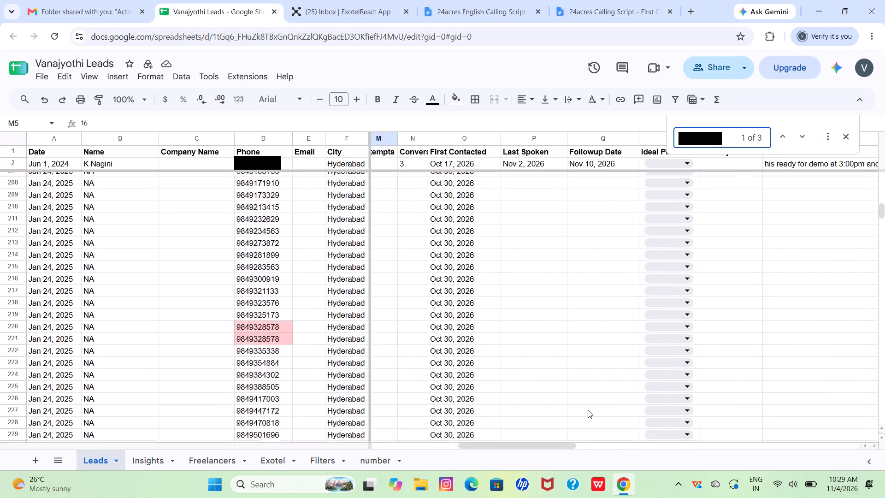
scroll(588, 410, down, 6)
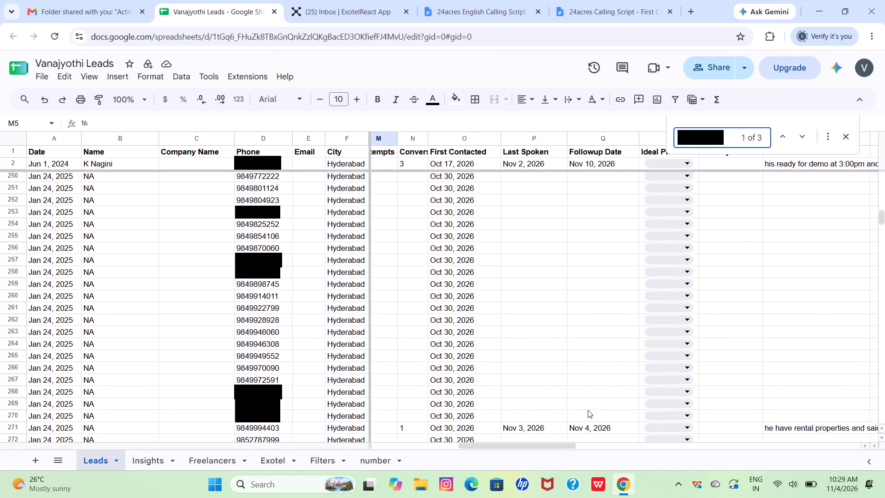
scroll(588, 410, down, 10)
scroll(588, 410, up, 2)
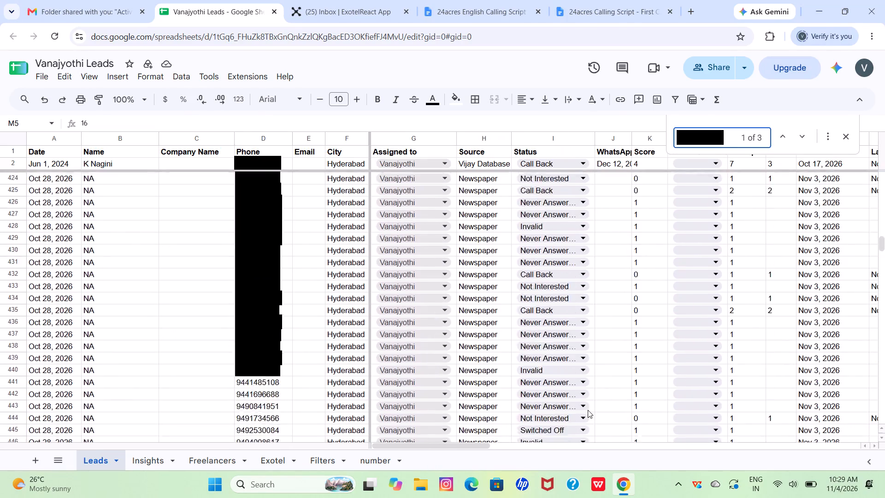
scroll(588, 410, up, 18)
Locate the Oct 23, 2026 newspaper lead in row 178 and set its status to Call Back.
scroll(588, 410, down, 2)
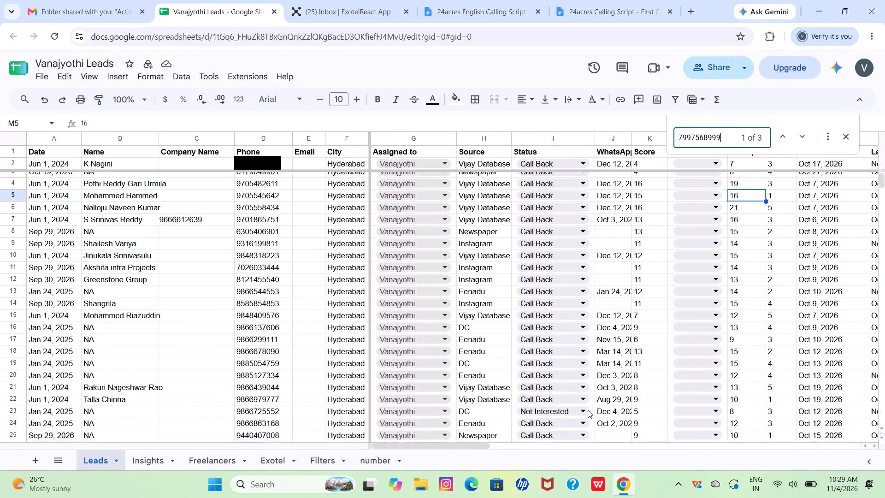
scroll(588, 410, down, 9)
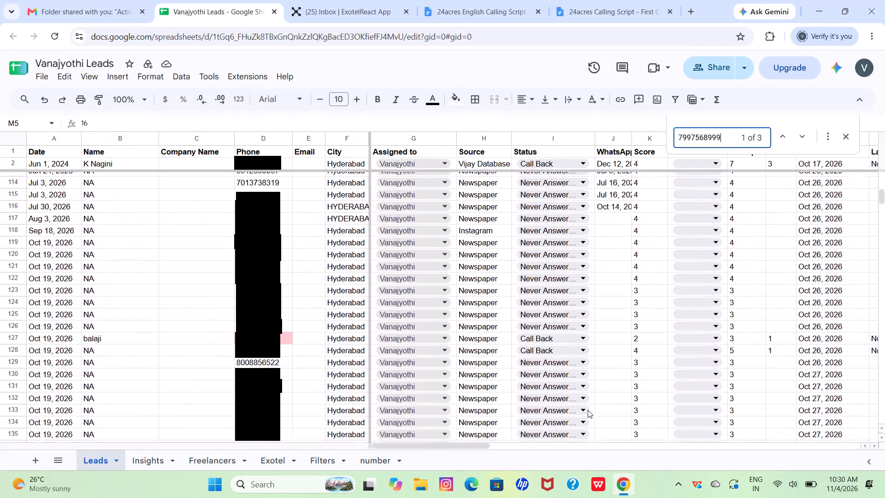
scroll(588, 410, down, 1)
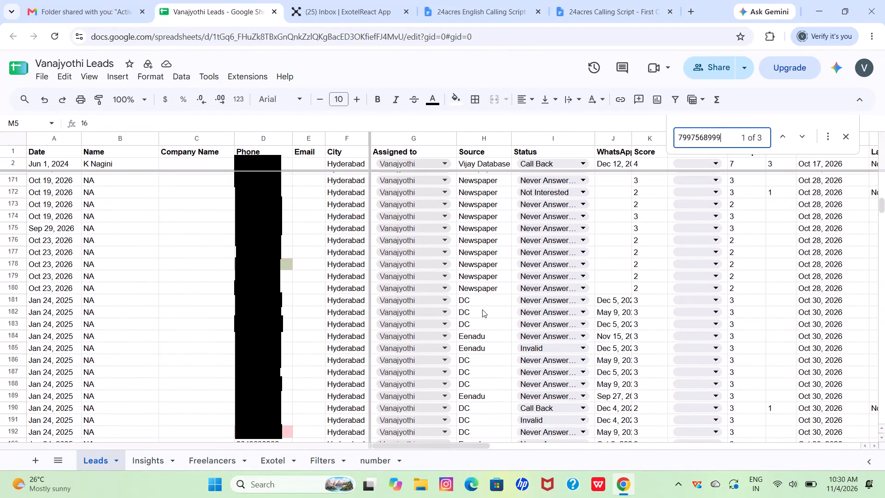
scroll(482, 309, right, 5)
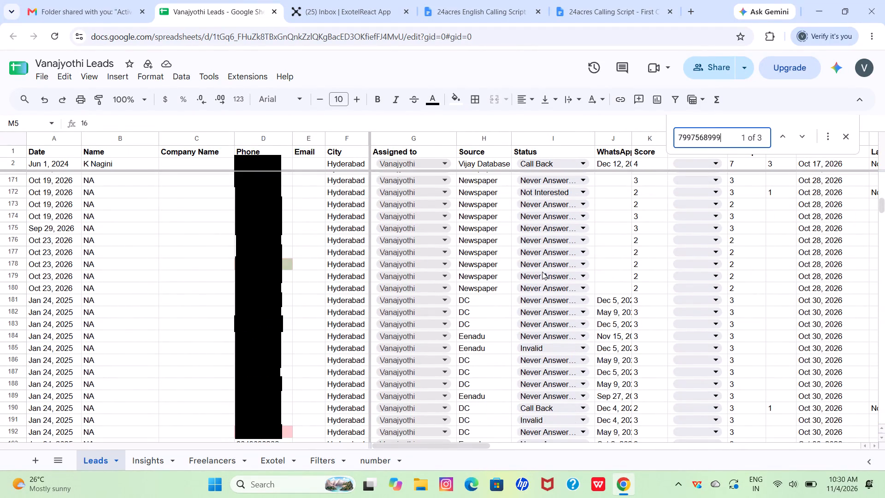
click(546, 267)
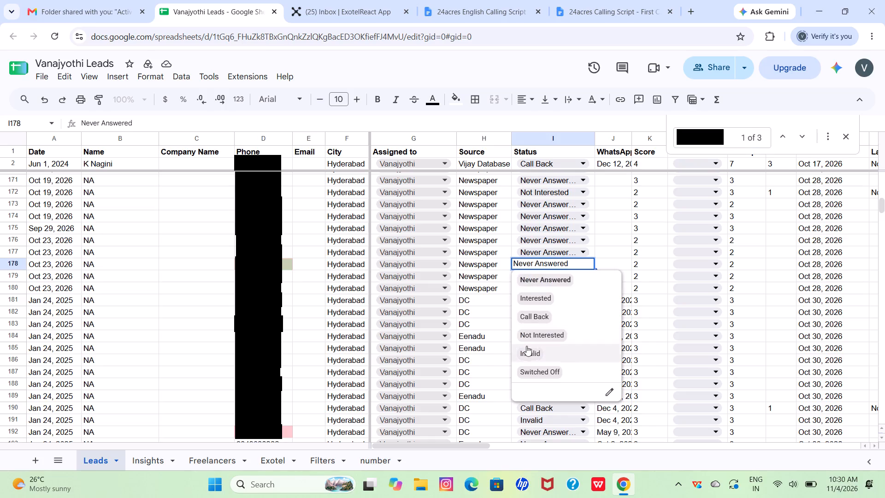
click(535, 317)
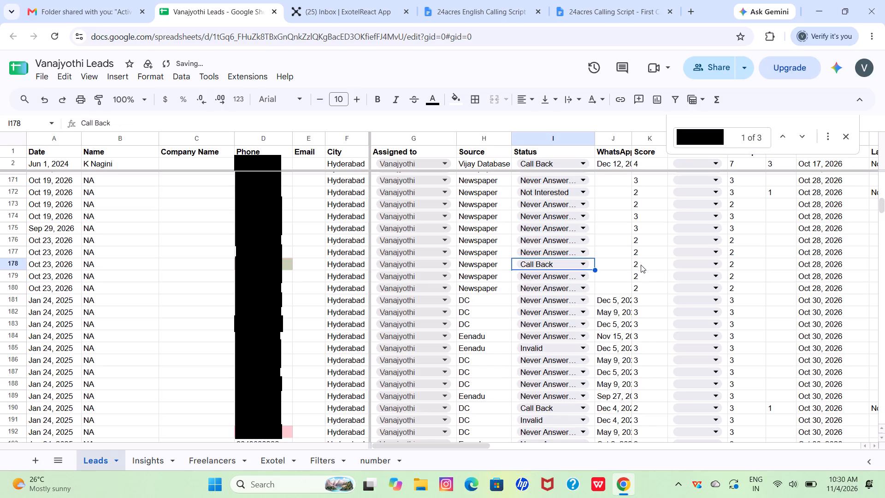
Enter 1 in the conversations column for the lead in row 178.
scroll(635, 264, left, 9)
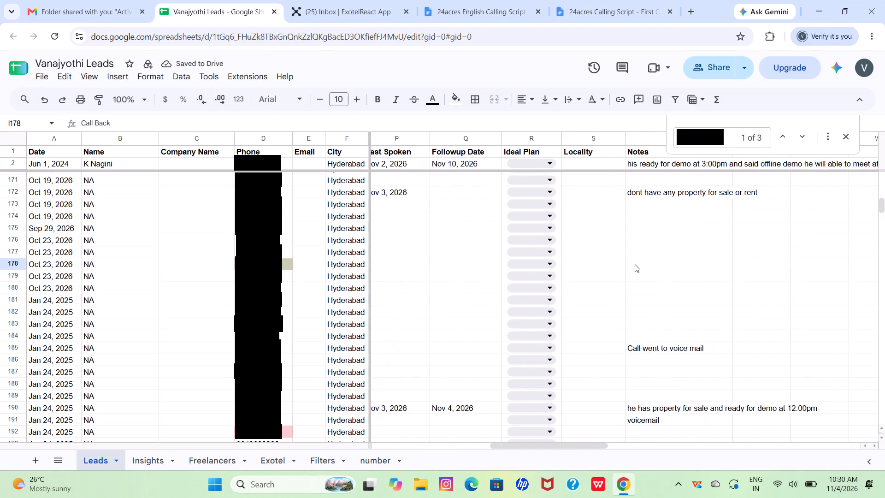
scroll(635, 264, up, 1)
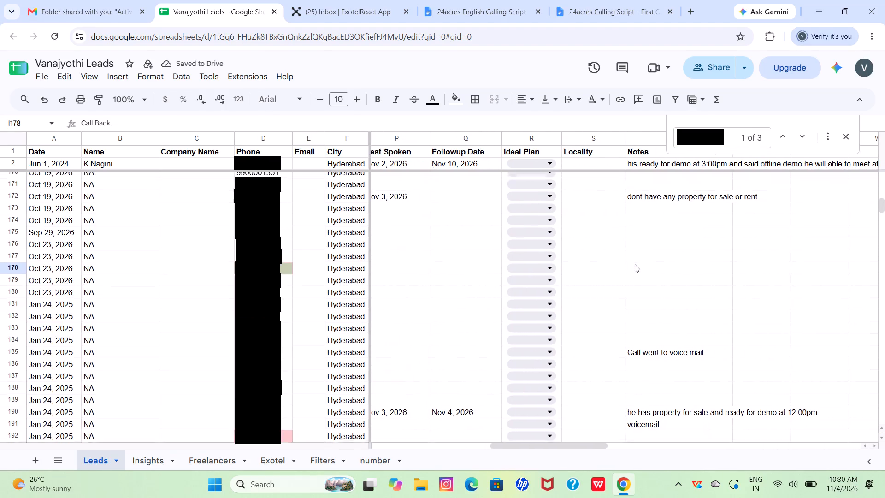
scroll(635, 264, up, 2)
scroll(635, 264, down, 3)
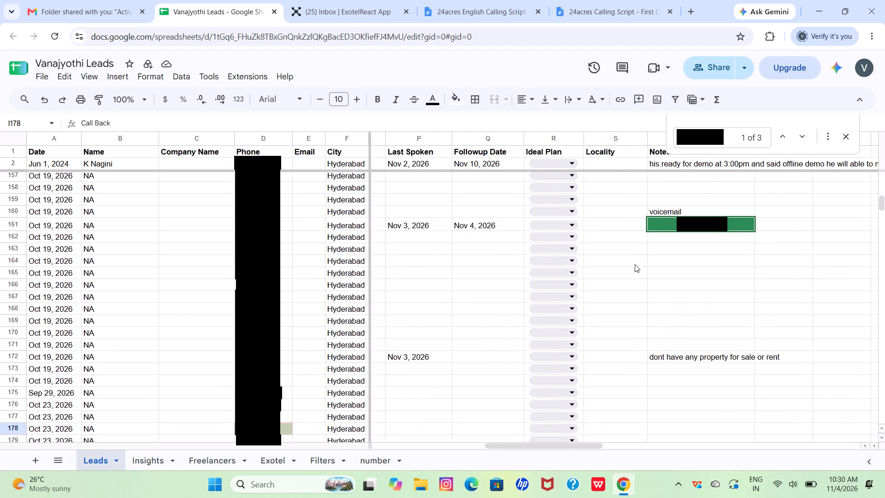
scroll(635, 264, down, 4)
scroll(635, 264, right, 5)
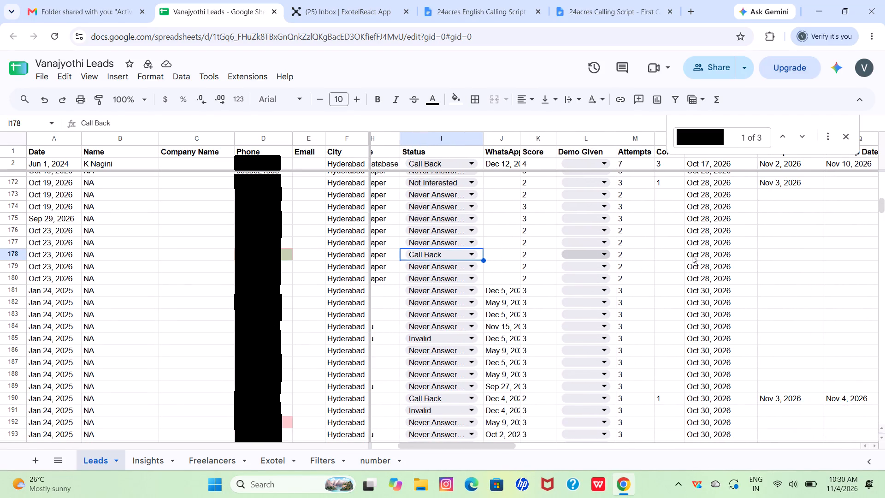
click(680, 256)
key(1)
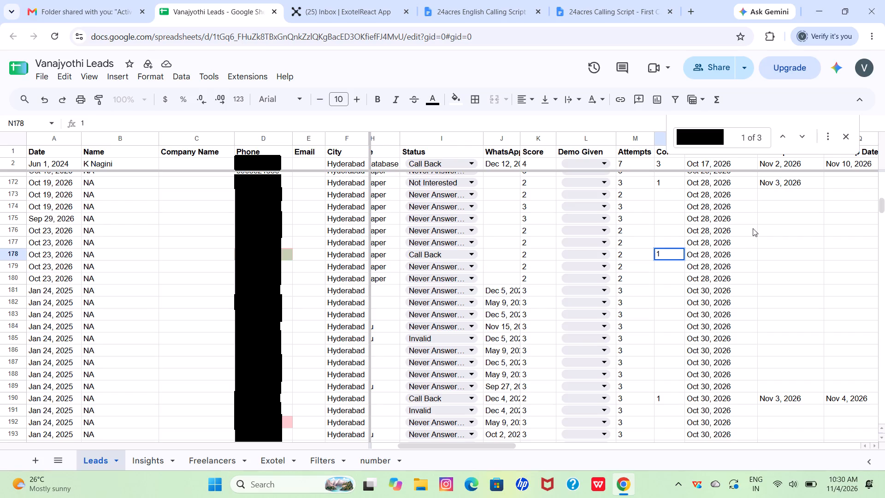
Fill row 178's Last Spoken date with Nov 3, 2026, copied from row 172, and its Followup Date with Nov 4, 2026.
click(778, 183)
key(ctrl+c)
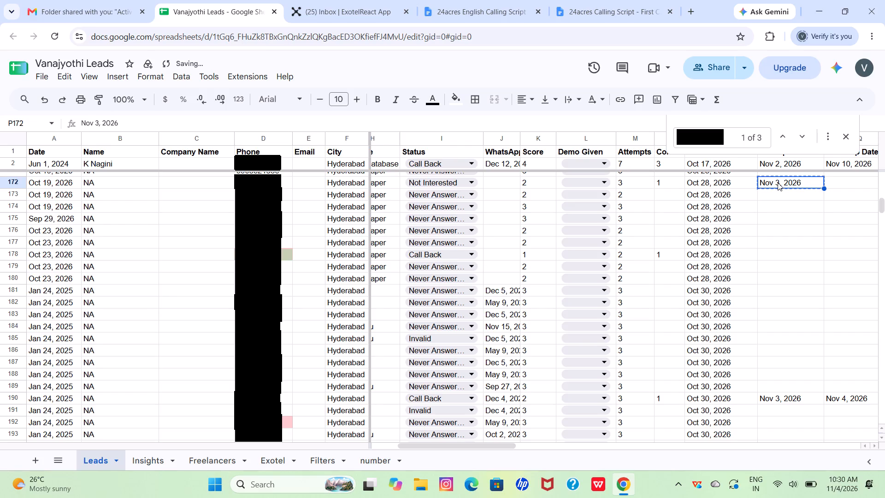
click(789, 256)
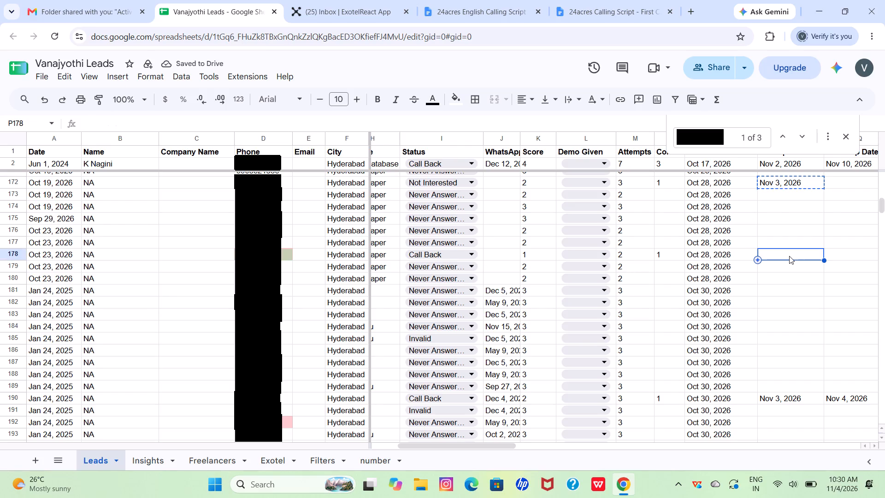
key(ctrl+v)
scroll(789, 256, left, 4)
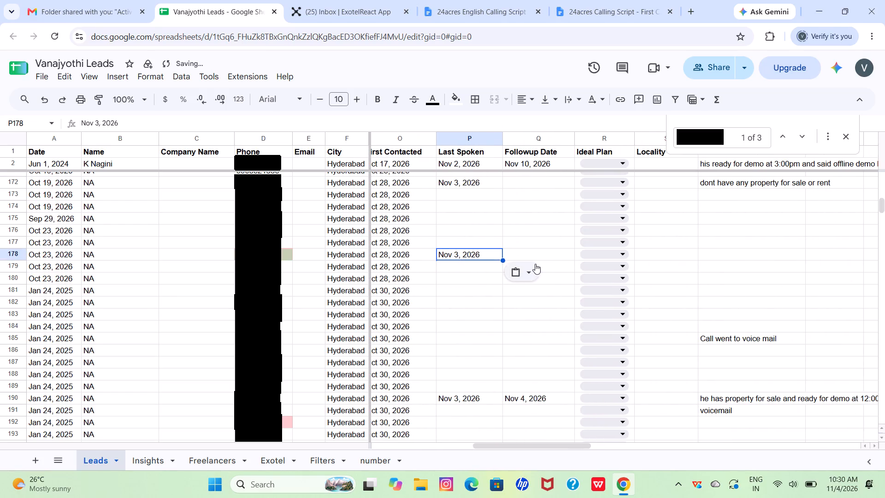
click(534, 264)
click(528, 255)
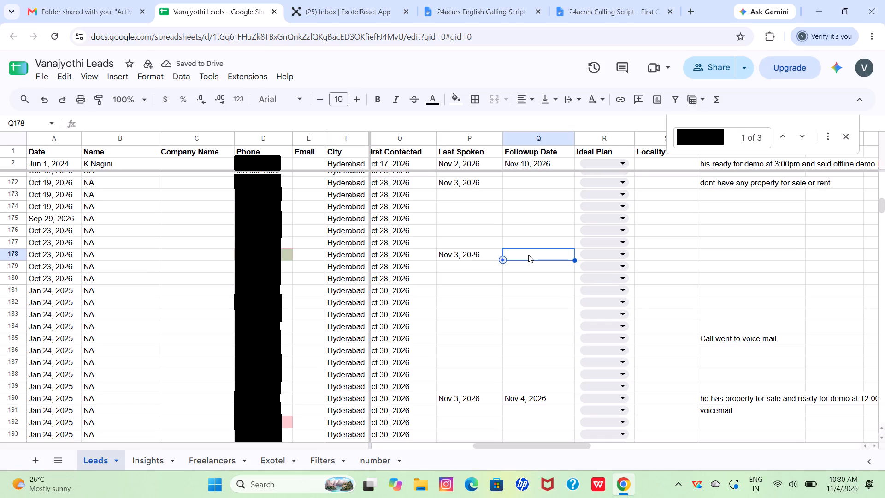
key(ctrl+v)
double_click(528, 255)
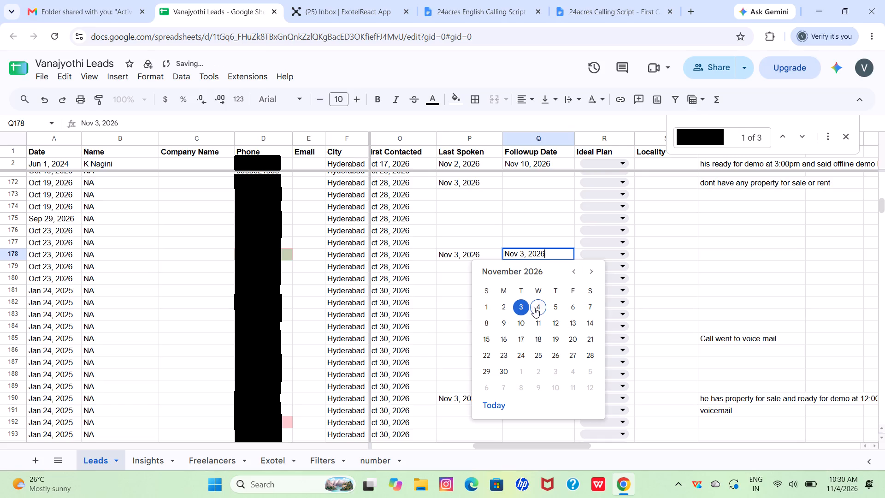
click(540, 307)
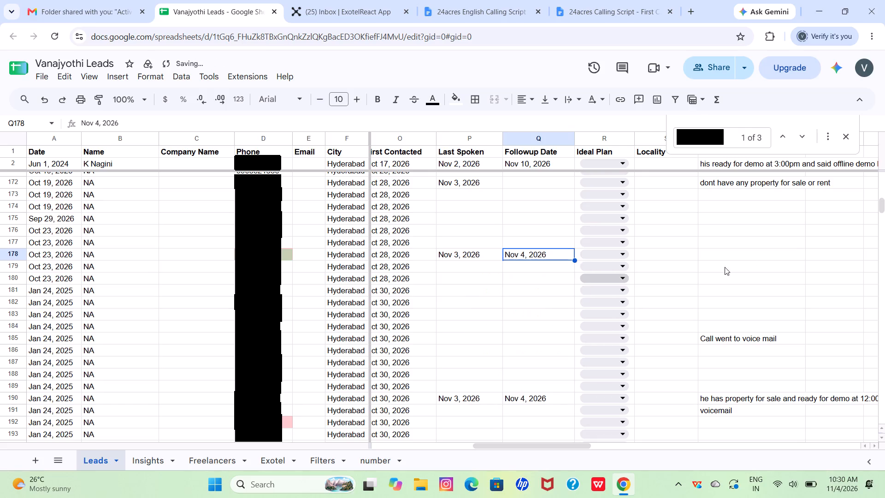
Enter the note "he has property for sale and sais" for the lead in row 178.
click(720, 254)
text(he has property for sale and sais)
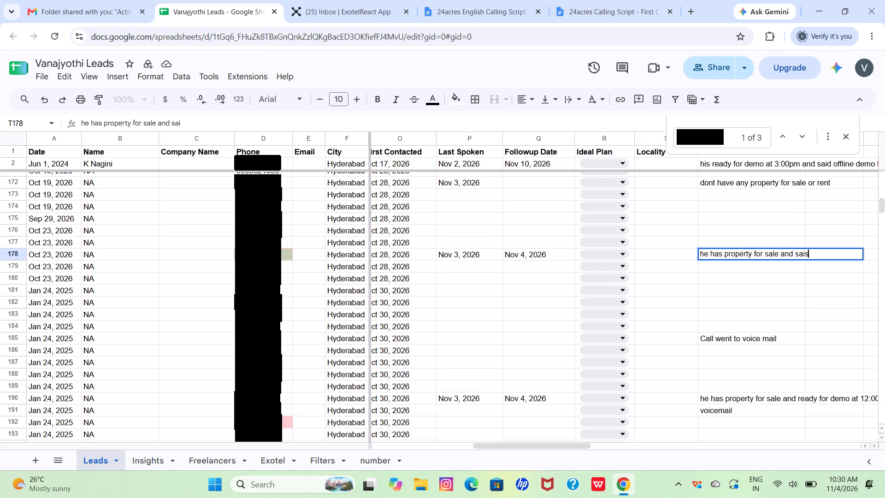
Complete row 178's note so it reads "he has property for sale and said send me company details through whatsapp".
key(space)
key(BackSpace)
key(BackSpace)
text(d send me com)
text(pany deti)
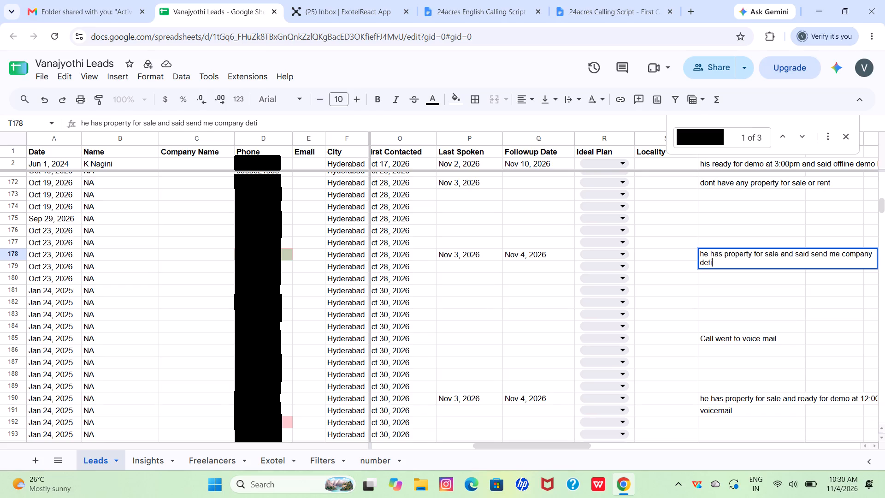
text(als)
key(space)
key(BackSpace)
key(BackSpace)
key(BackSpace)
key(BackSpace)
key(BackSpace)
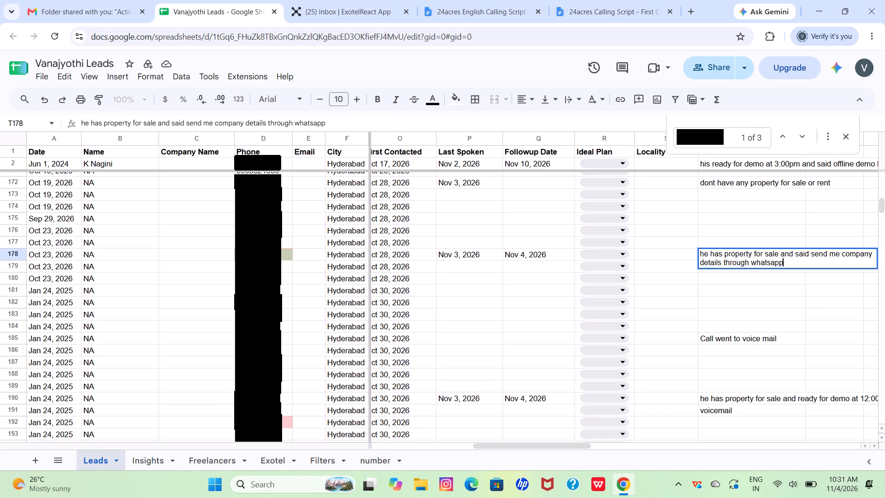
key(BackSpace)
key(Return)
Create a filter on the Leads sheet from the Notes cell in row 179.
scroll(720, 254, down, 2)
scroll(720, 254, right, 3)
scroll(720, 254, left, 2)
scroll(720, 254, down, 1)
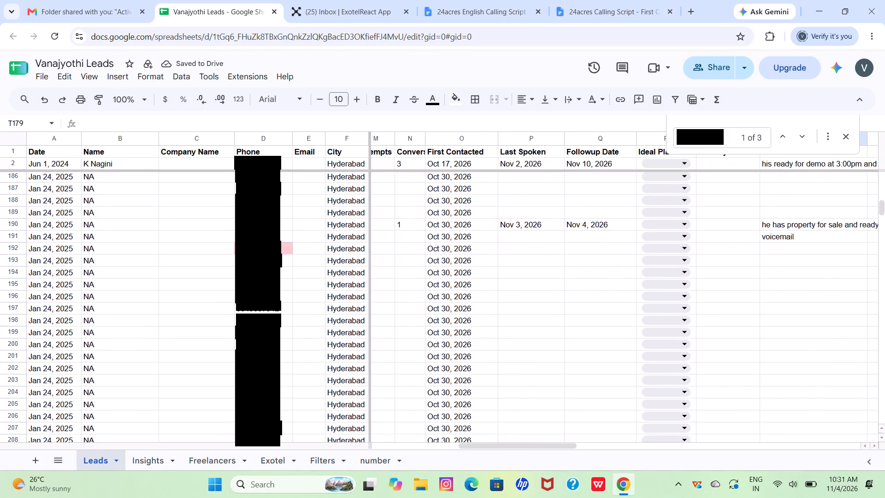
scroll(720, 254, up, 1)
click(674, 95)
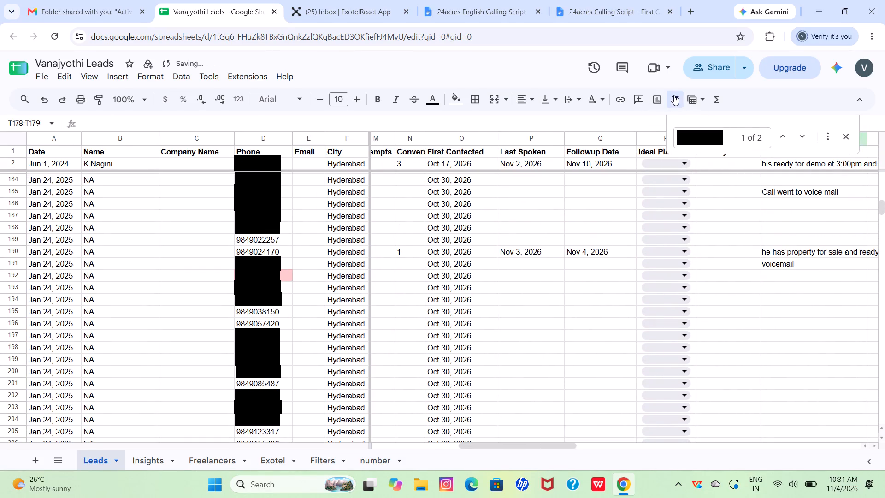
Close the phone number search in the Leads sheet.
scroll(606, 213, up, 9)
scroll(606, 213, right, 9)
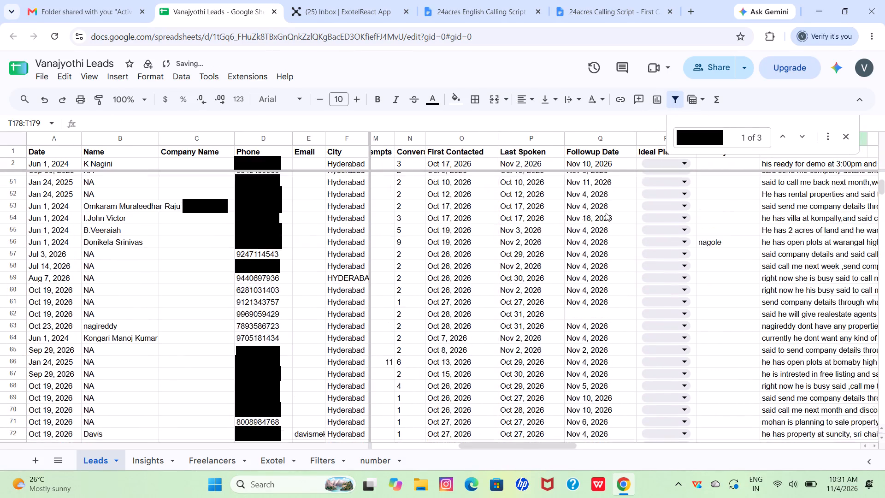
click(843, 134)
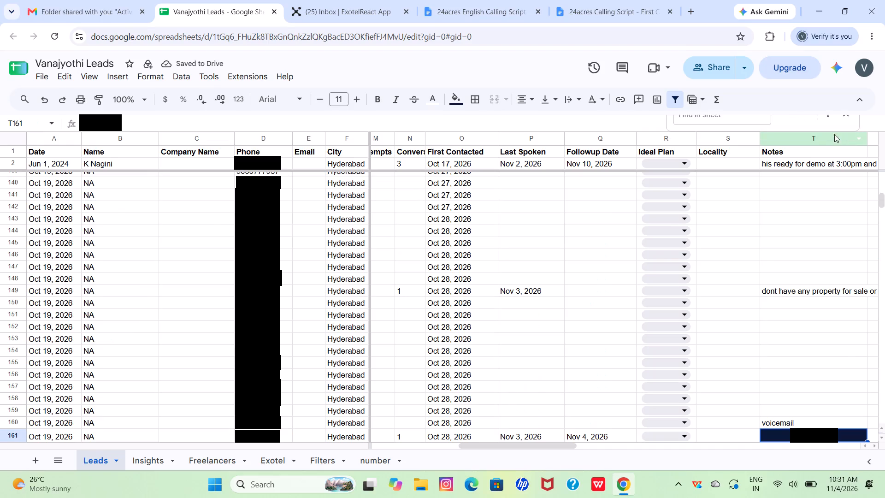
Remove the current filter and create a new one covering the whole Leads table.
click(676, 101)
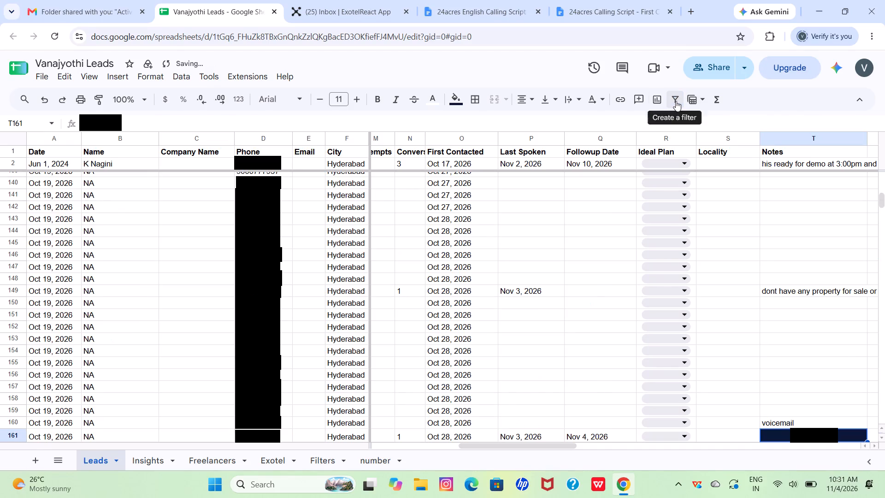
scroll(622, 199, up, 16)
scroll(622, 199, up, 7)
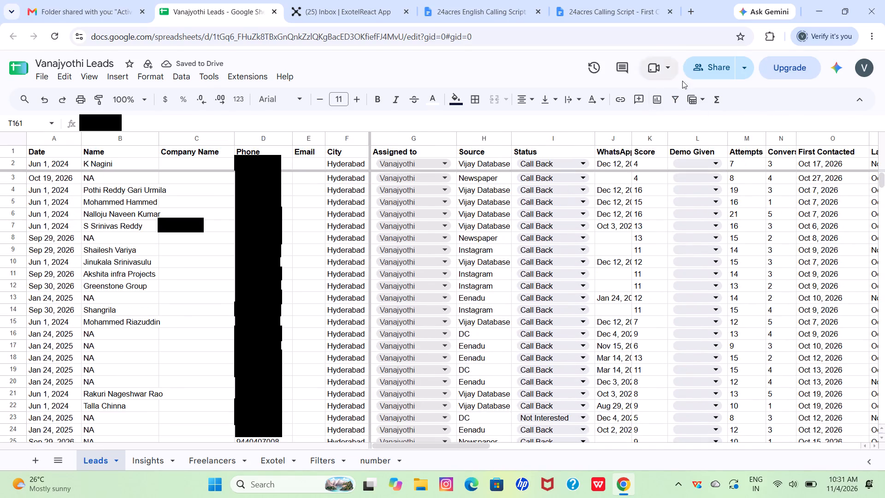
click(677, 99)
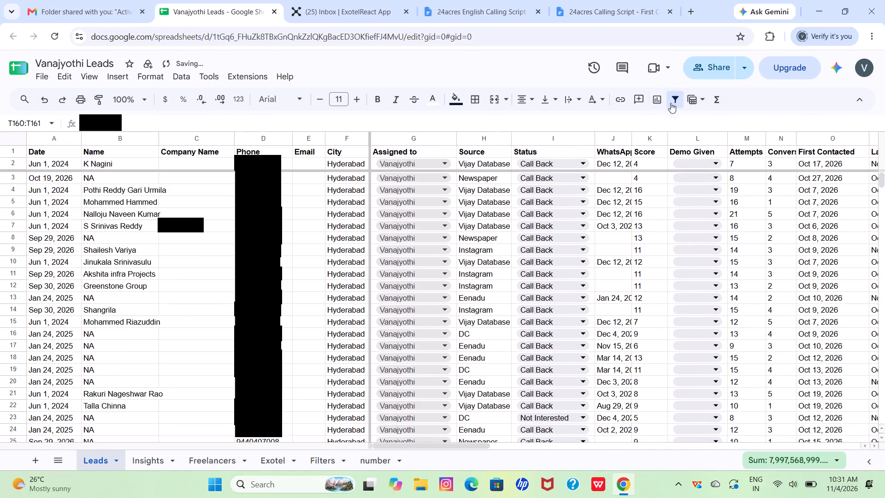
click(576, 150)
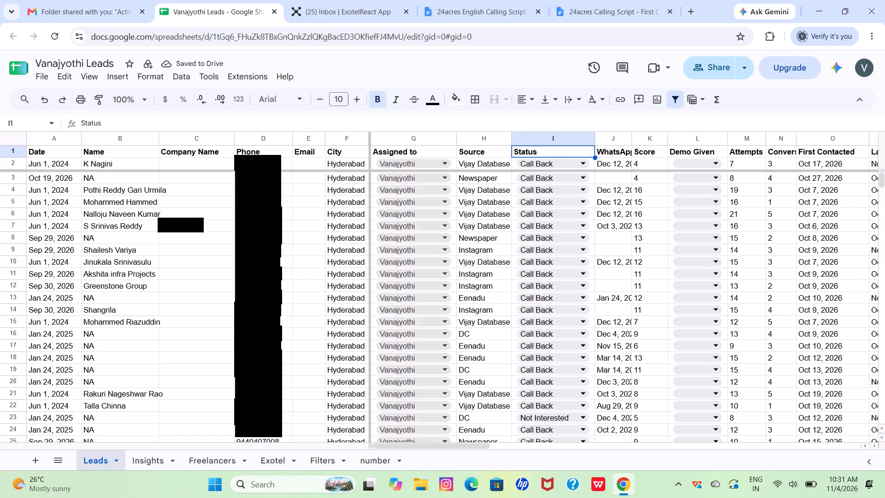
click(673, 98)
click(673, 98)
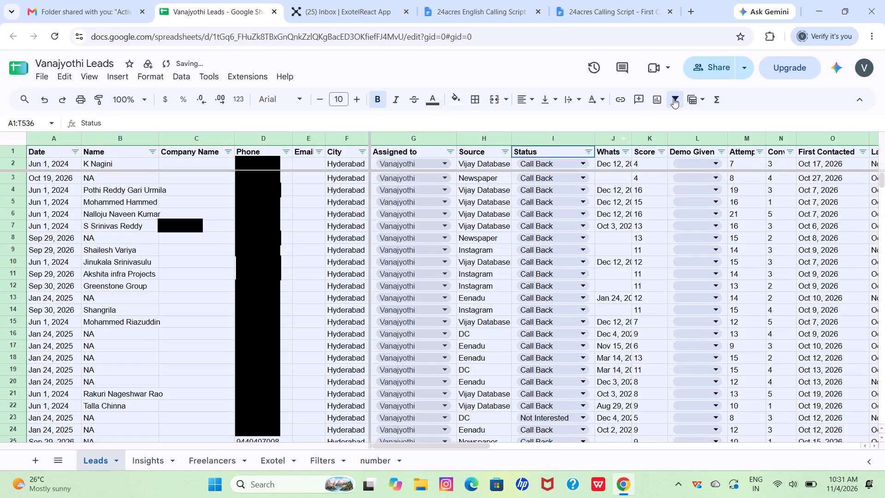
Filter the Status column to show only Never Answered leads.
click(584, 154)
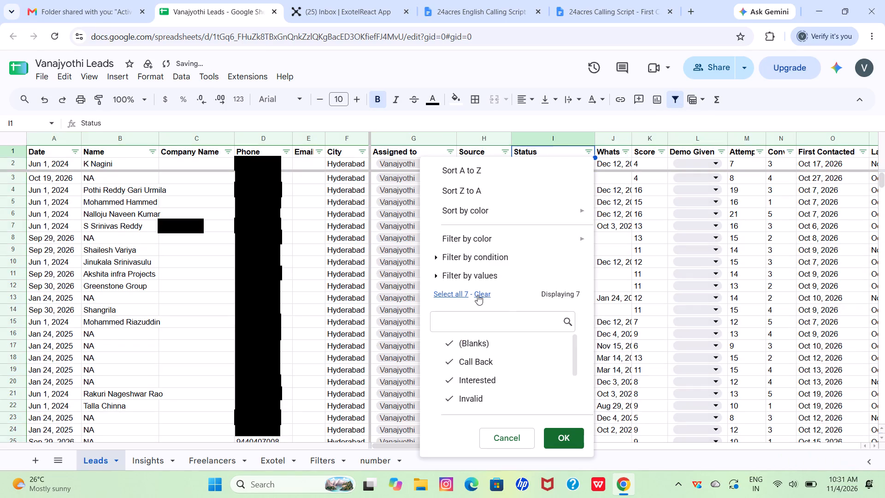
click(478, 294)
scroll(457, 387, down, 1)
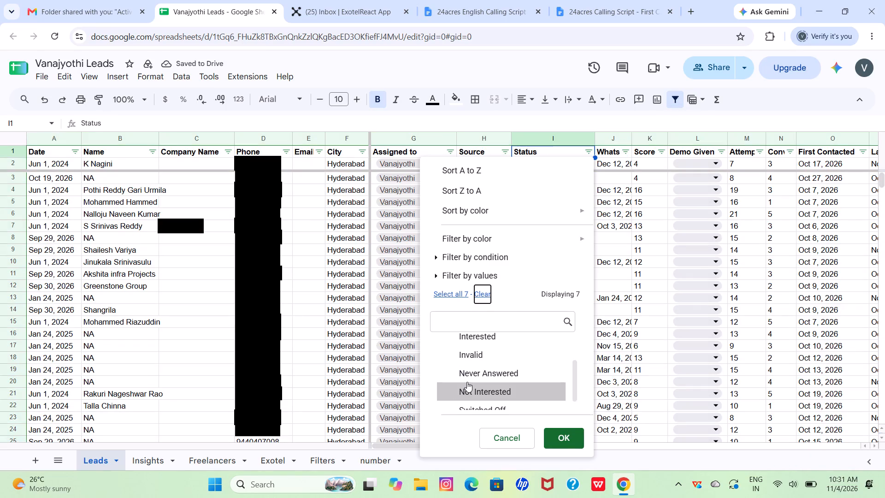
click(467, 382)
click(482, 369)
click(486, 300)
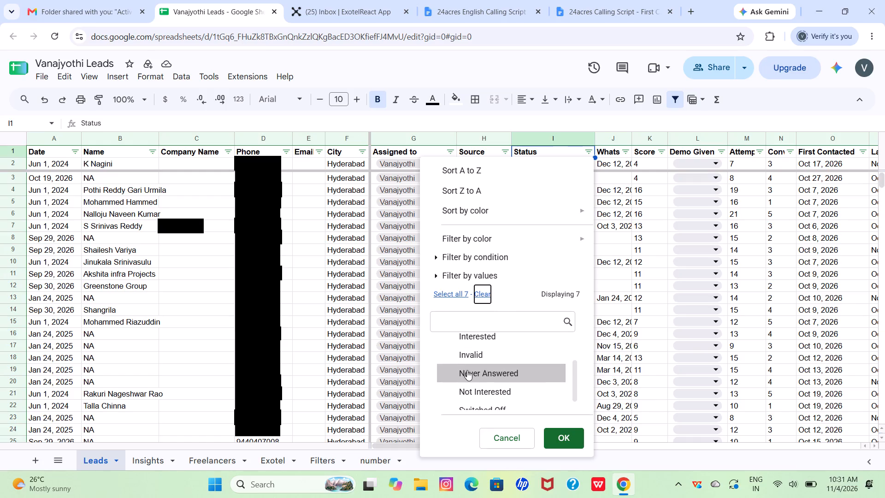
click(464, 373)
click(551, 433)
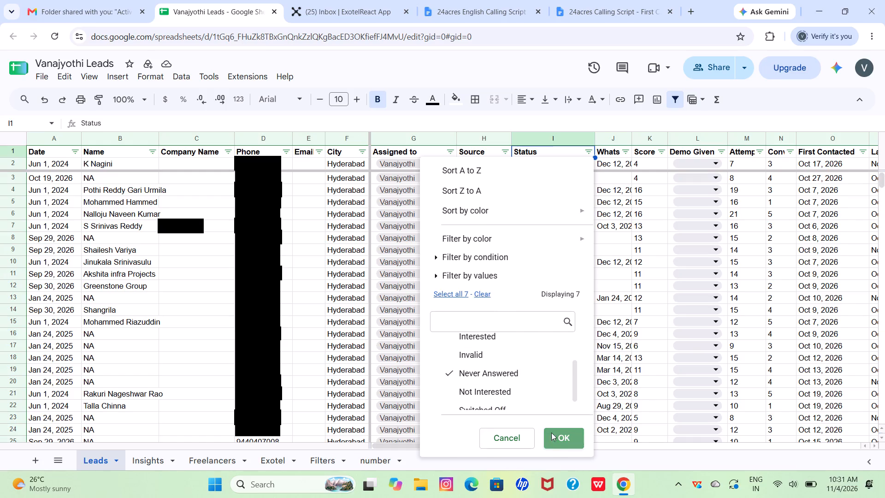
Set the status of the lead in row 160, whose note says voicemail, to Invalid.
scroll(551, 433, down, 6)
scroll(551, 433, left, 6)
scroll(551, 433, down, 3)
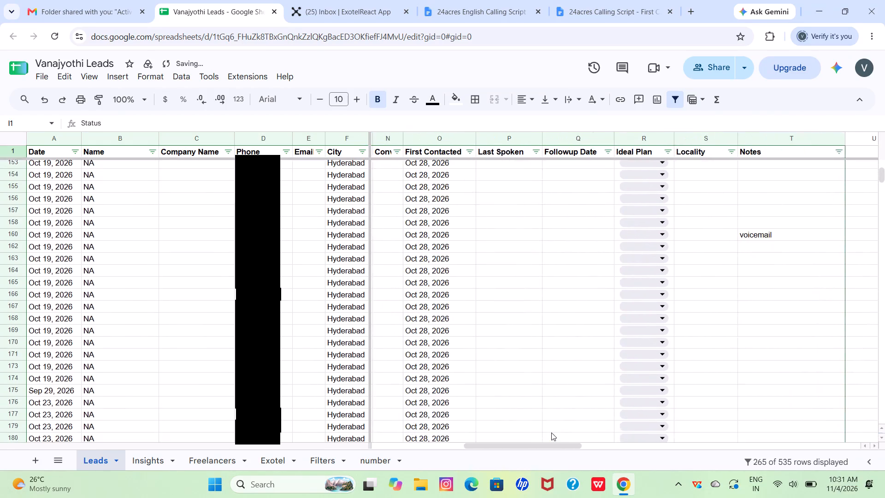
scroll(551, 433, right, 1)
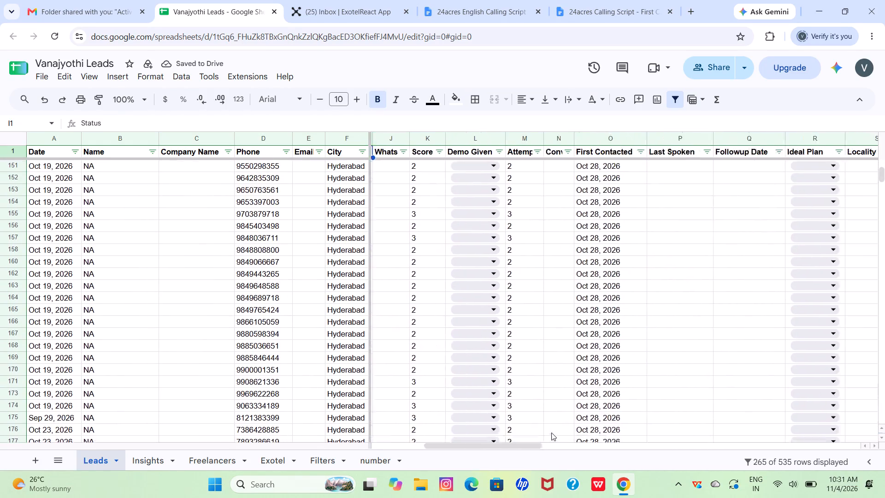
scroll(551, 433, right, 1)
click(524, 263)
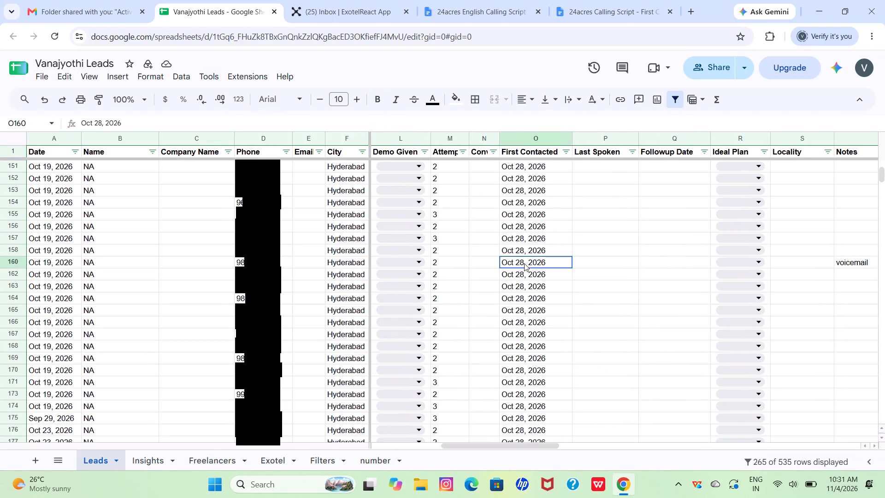
scroll(524, 263, right, 4)
click(499, 263)
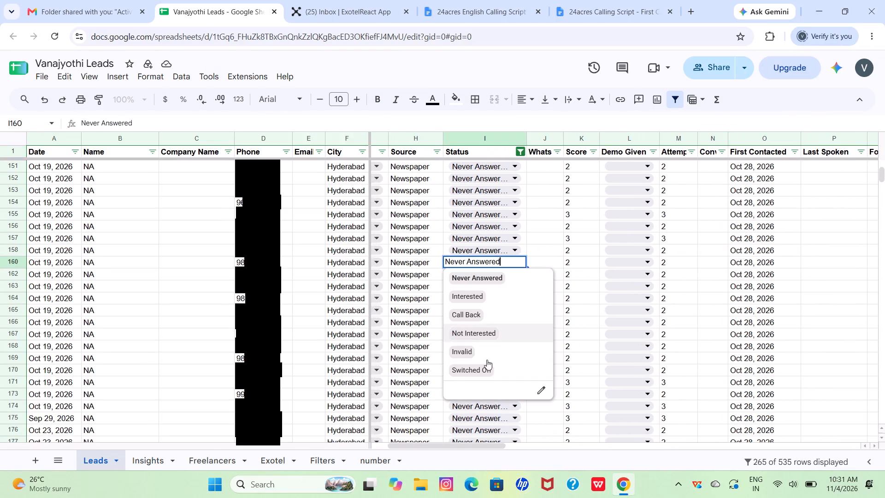
click(462, 352)
Look through the remaining Never Answered leads in the filtered Leads sheet.
scroll(462, 352, down, 7)
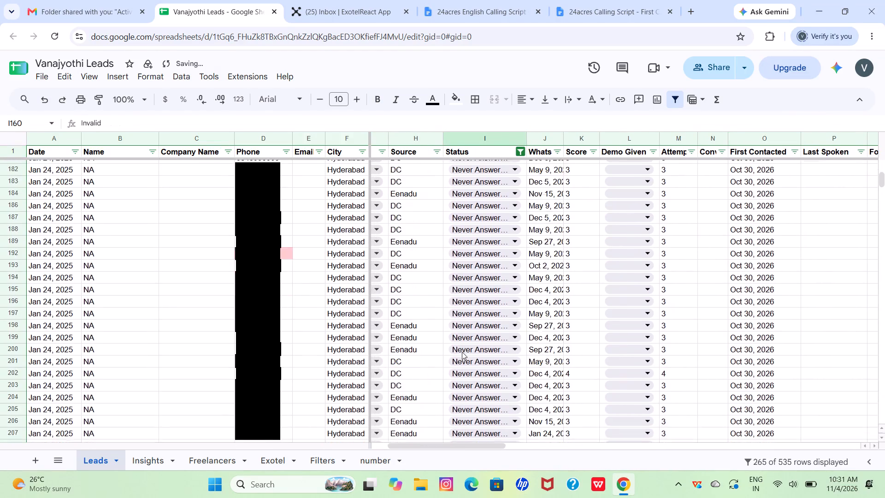
scroll(462, 352, down, 8)
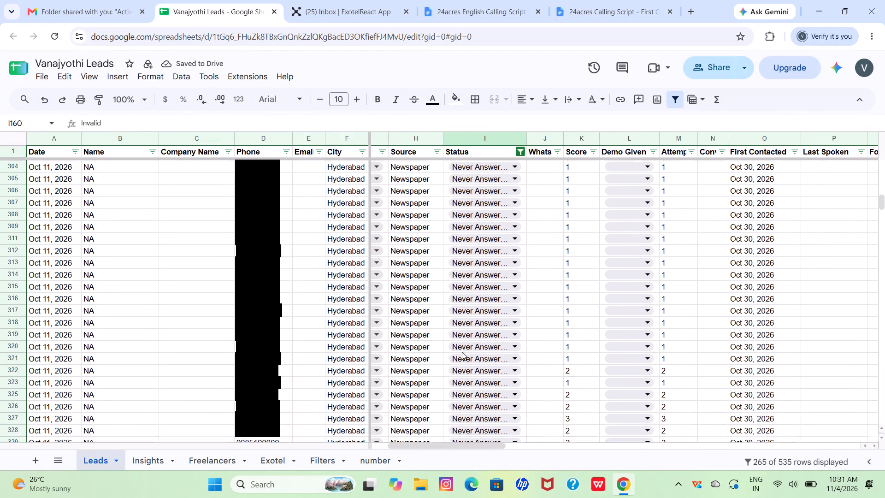
scroll(462, 352, down, 2)
scroll(462, 352, up, 19)
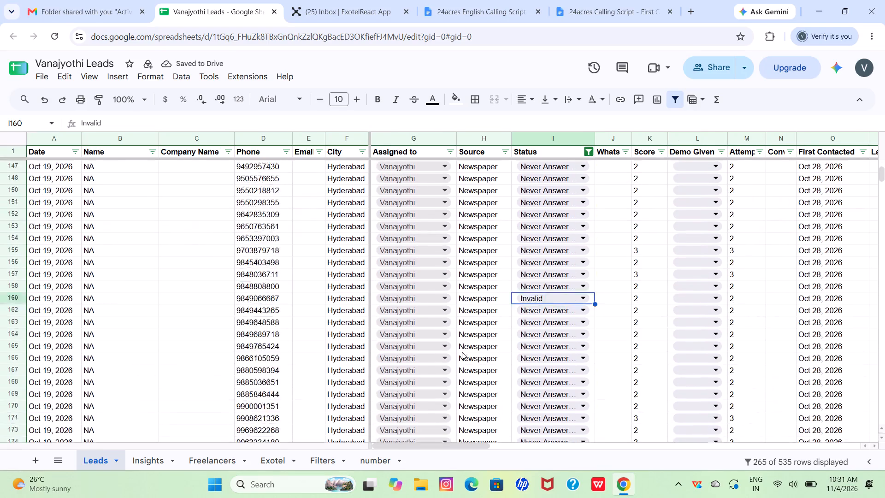
scroll(462, 352, up, 1)
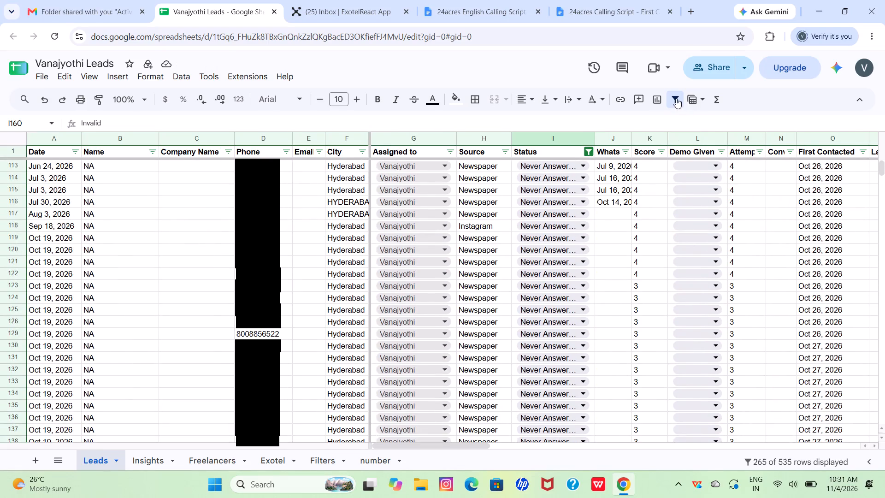
Replace the Never Answered filter with a Status filter that shows only Call Back leads.
click(676, 98)
scroll(491, 301, up, 3)
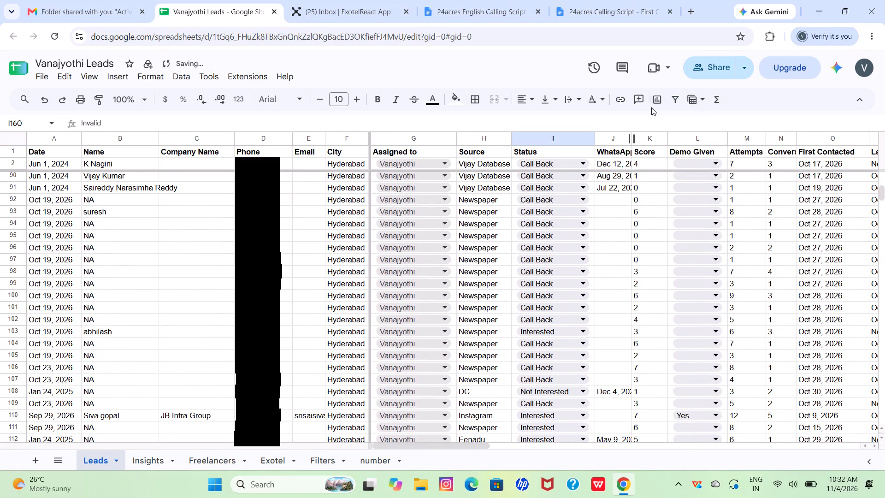
click(671, 95)
scroll(520, 181, right, 2)
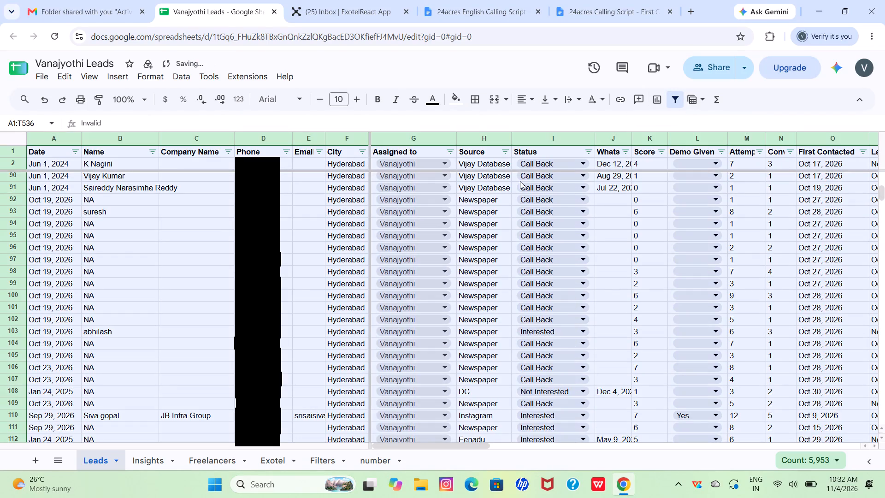
scroll(520, 181, right, 5)
click(584, 154)
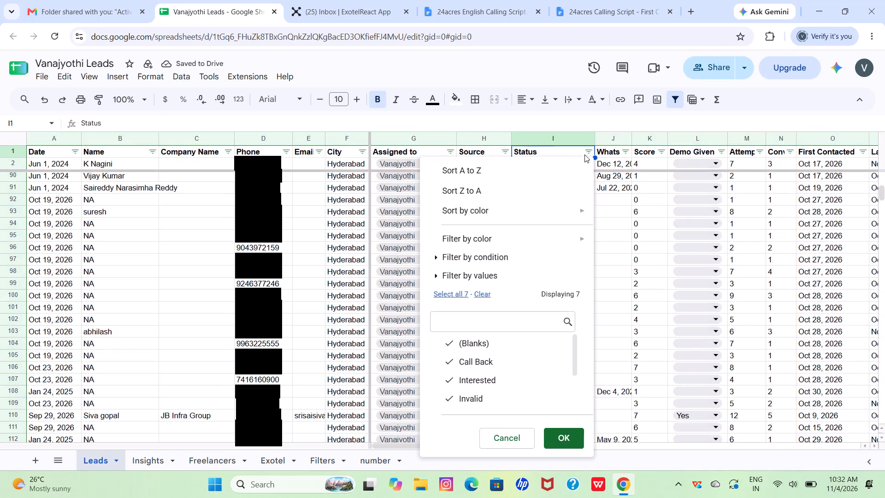
click(486, 288)
scroll(465, 363, down, 1)
scroll(465, 366, up, 2)
click(467, 366)
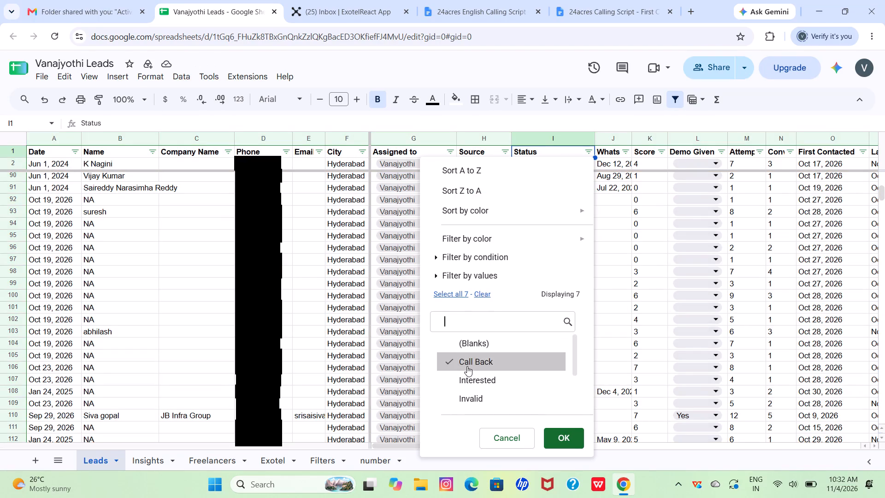
Apply the Status filter that shows only Call Back leads.
click(560, 440)
Look through the last filtered Call Back leads, examining their follow-up dates, localities and notes.
scroll(560, 440, down, 7)
scroll(560, 440, up, 1)
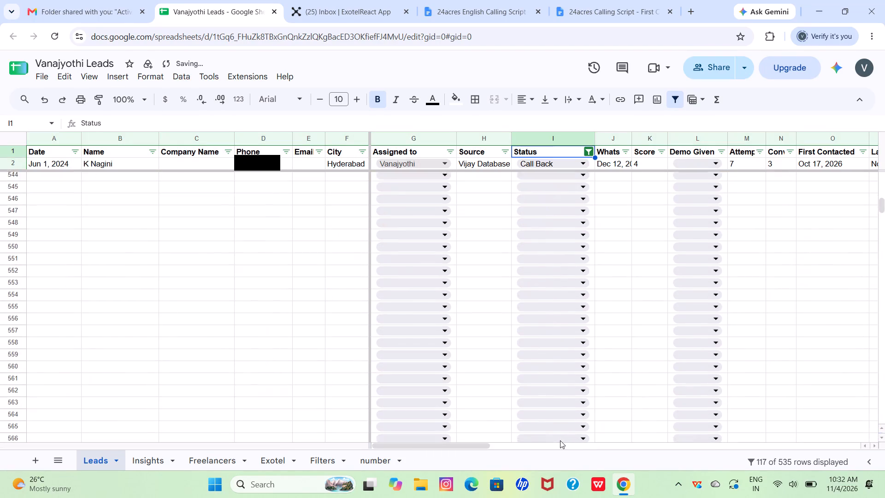
scroll(560, 440, up, 2)
scroll(560, 440, down, 1)
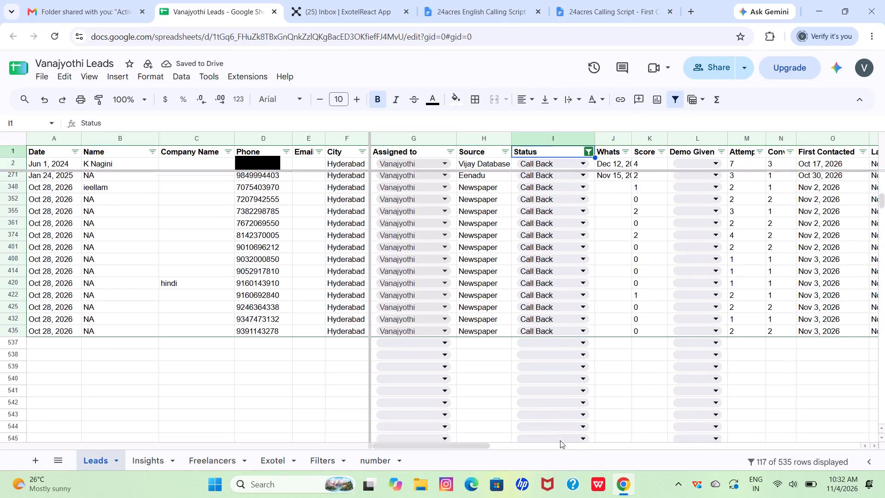
scroll(560, 440, down, 1)
scroll(560, 440, left, 7)
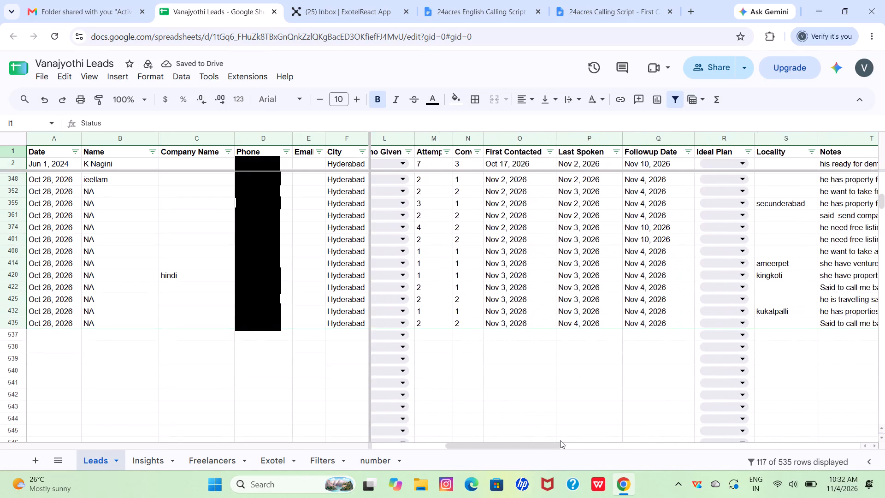
scroll(560, 440, left, 1)
scroll(560, 440, down, 1)
scroll(560, 440, left, 2)
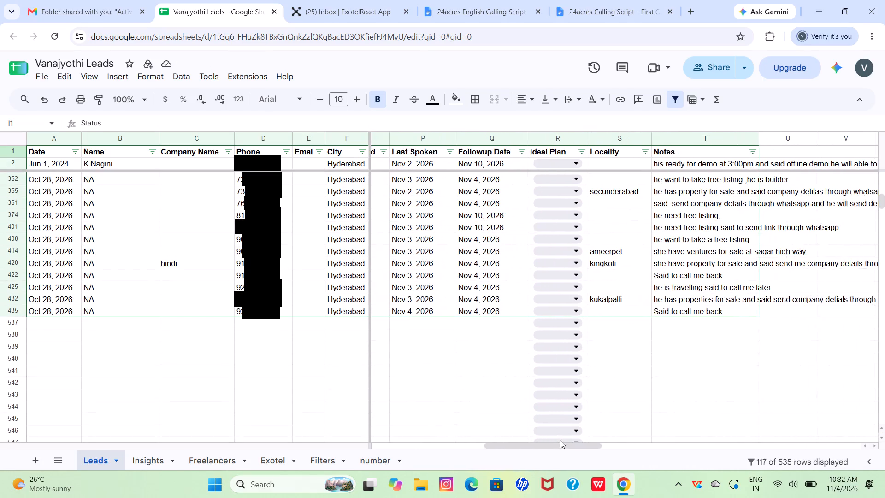
scroll(560, 440, left, 1)
scroll(560, 440, right, 4)
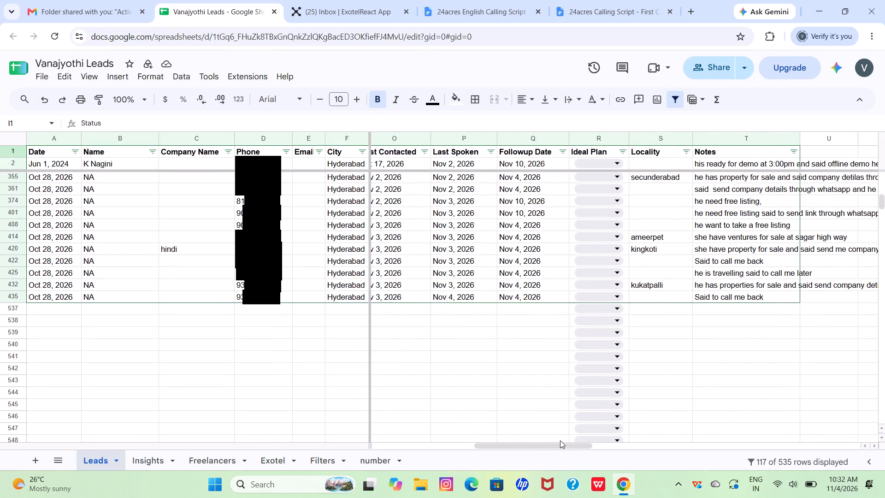
scroll(560, 440, left, 2)
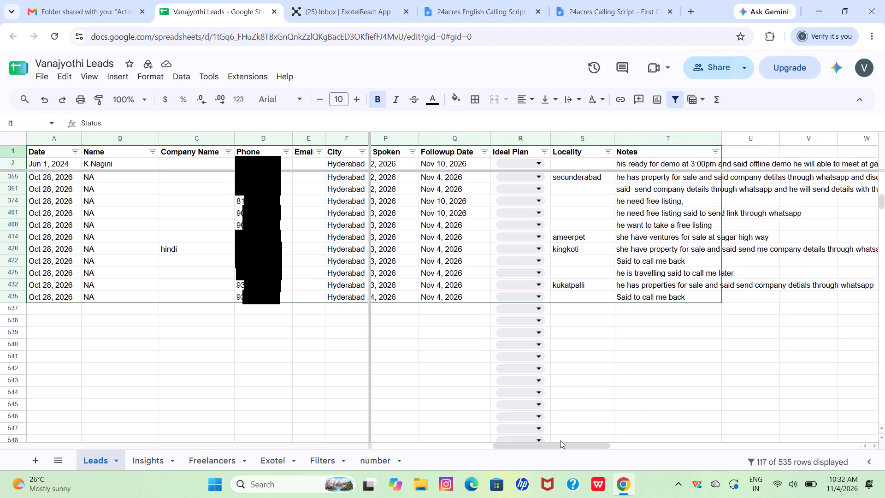
scroll(560, 440, right, 1)
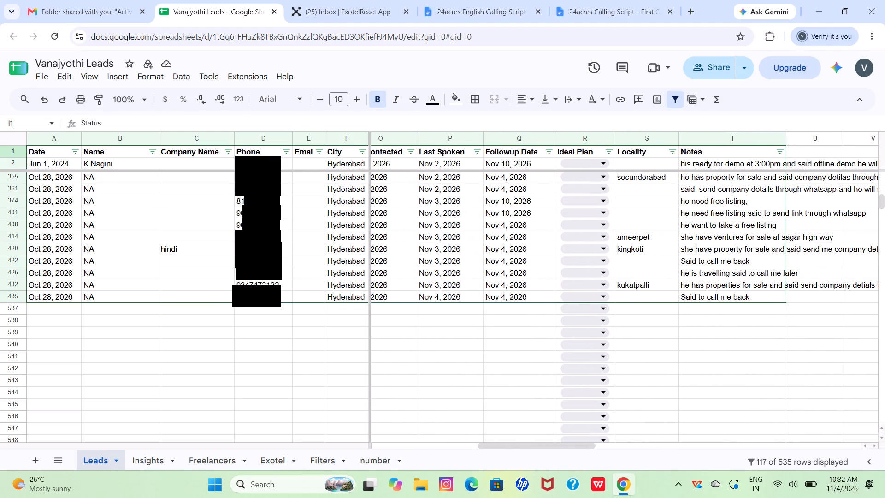
Copy the phone number of the Kukatpalli lead in row 432.
click(276, 286)
key(ctrl+c)
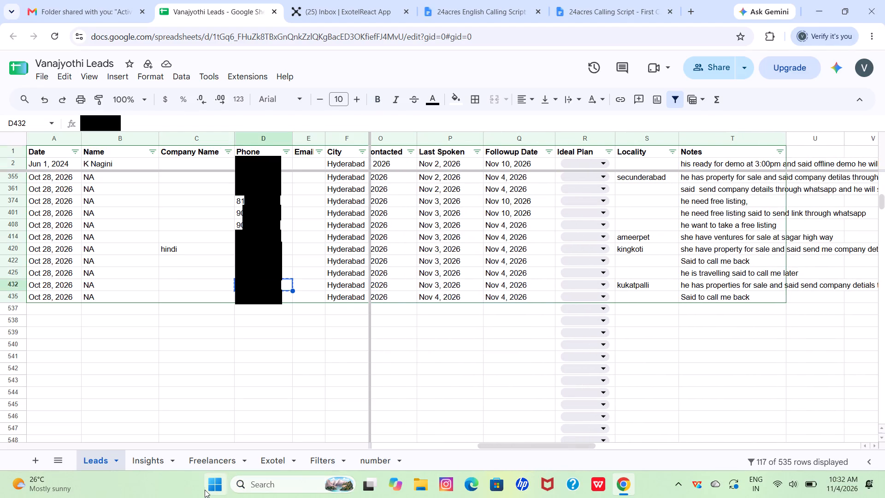
Open WhatsApp to contact the lead whose number was copied.
click(230, 486)
click(216, 486)
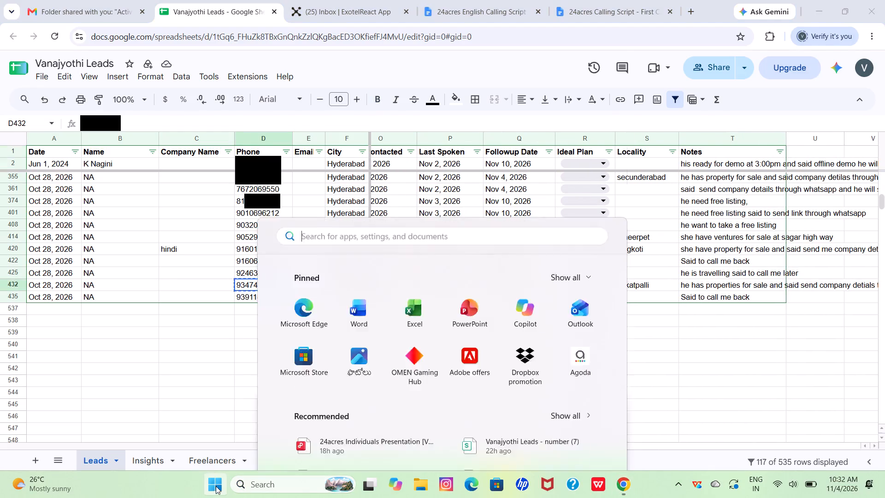
click(427, 382)
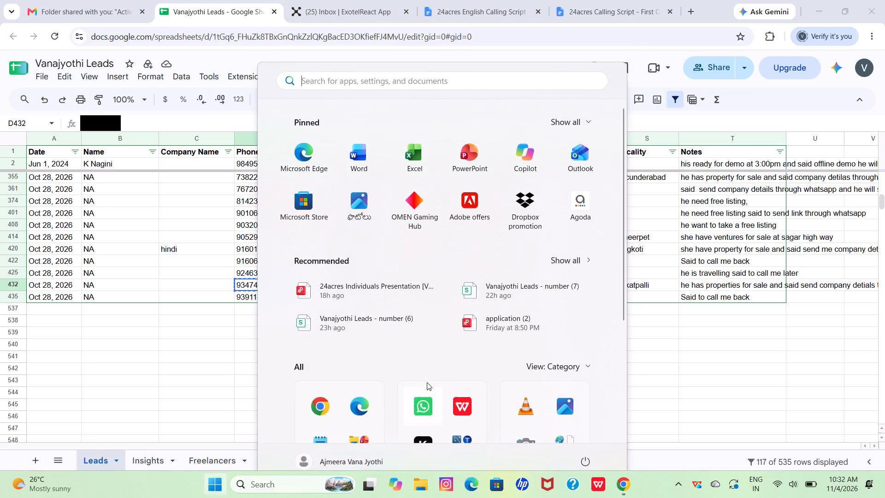
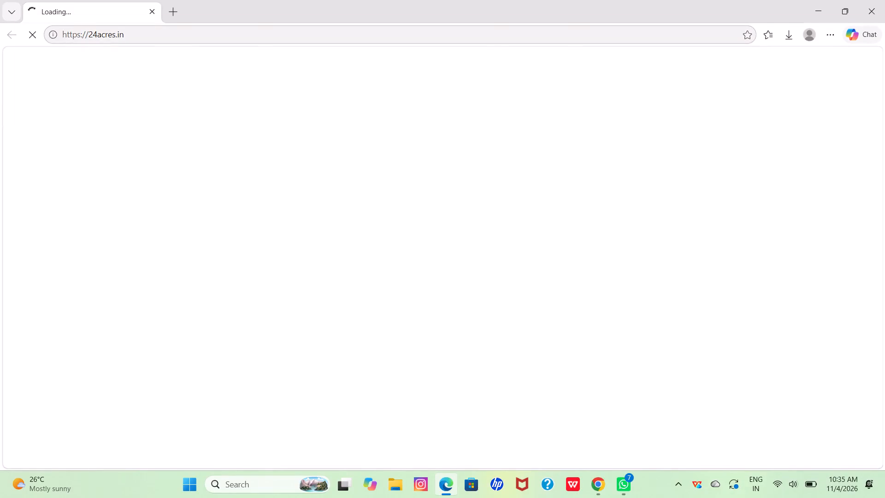
Copy the 24acres.in web address of the page opened in Microsoft Edge.
click(62, 30)
drag(62, 30, 109, 41)
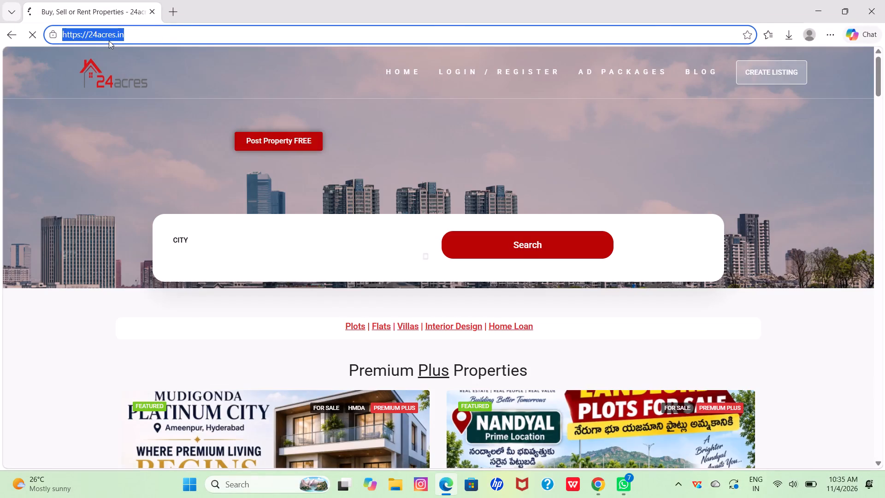
key(ctrl+c)
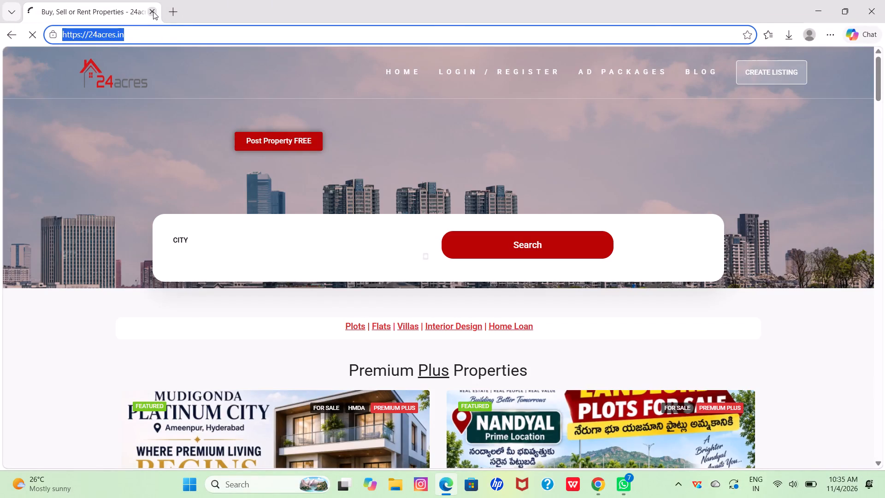
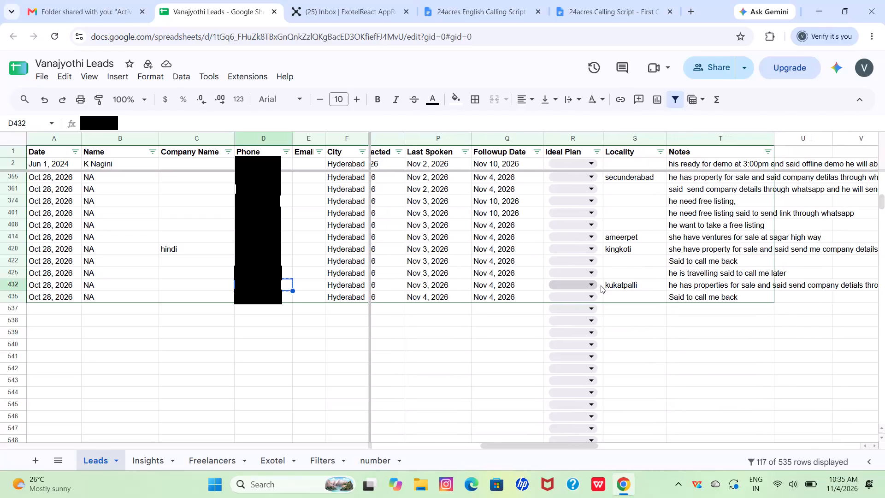
Examine the contact dates, follow-up dates and notes of the Call Back leads, particularly those in rows 425 and 422.
scroll(601, 285, right, 2)
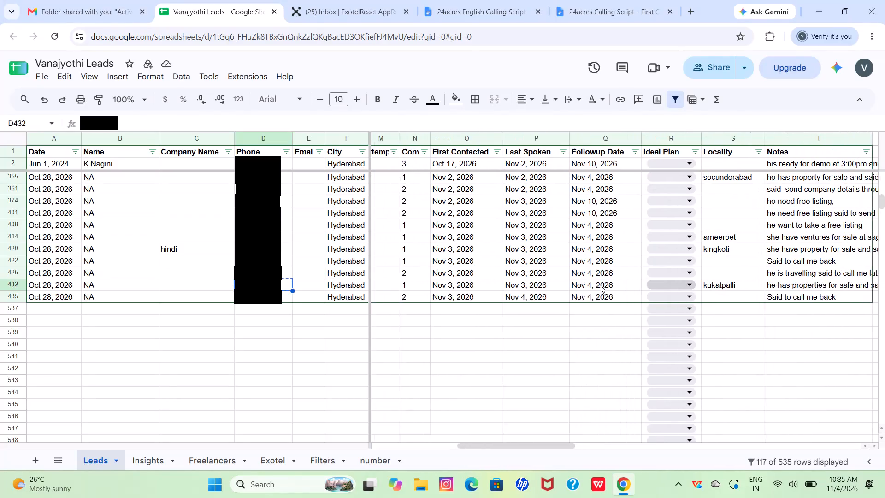
scroll(601, 285, right, 2)
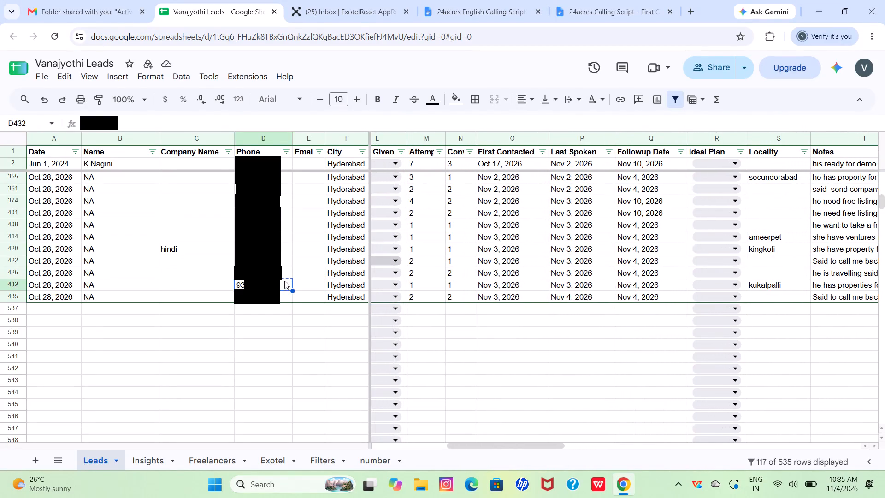
click(274, 270)
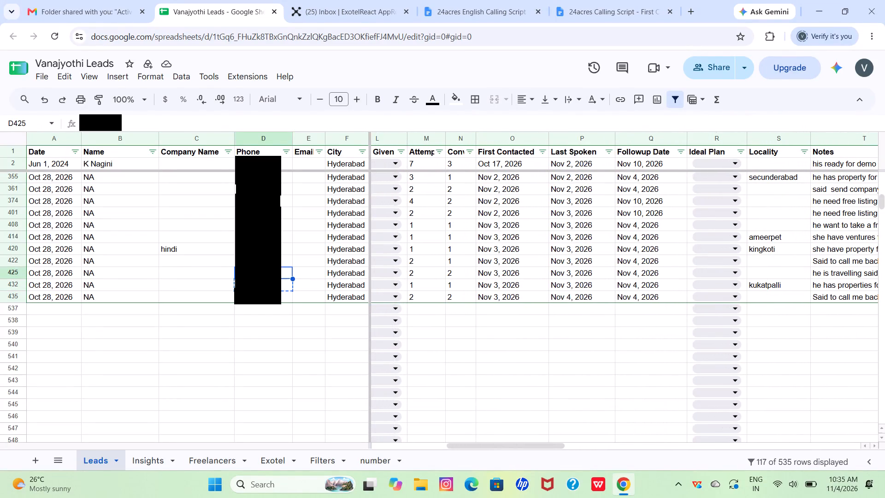
click(265, 260)
scroll(265, 260, left, 2)
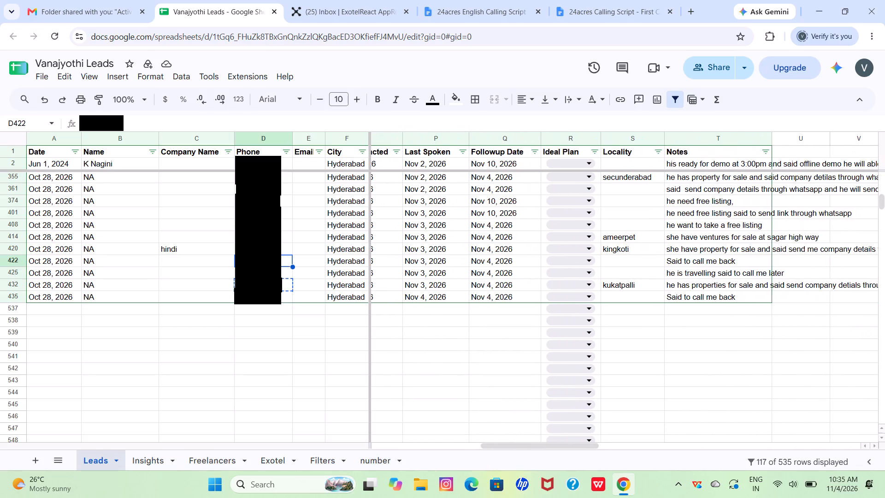
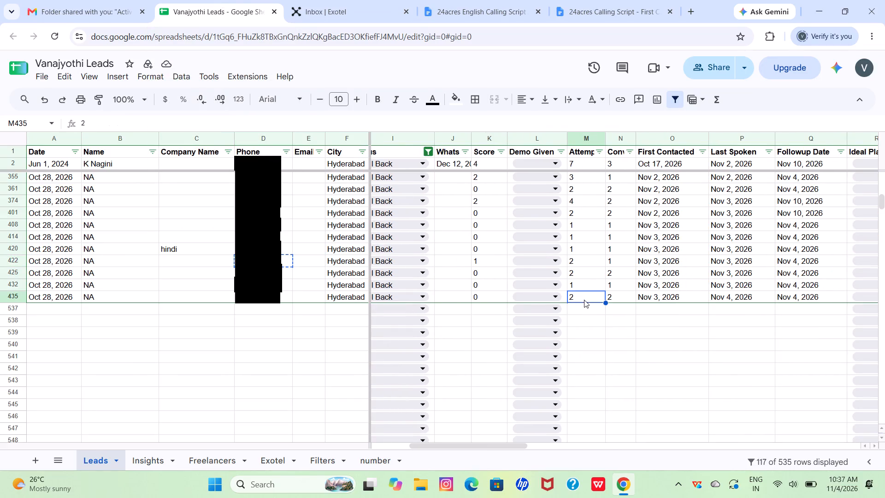
Set the attempts count of the Call Back lead in row 435 to 4.
key(4)
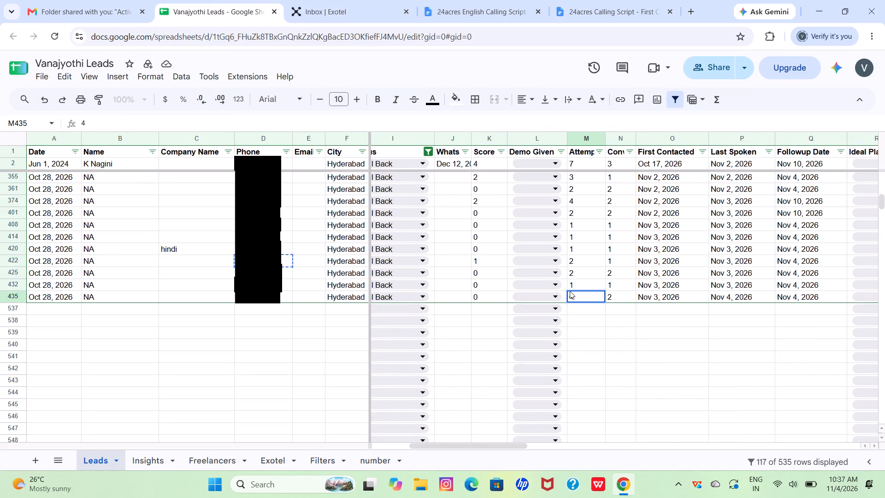
click(576, 285)
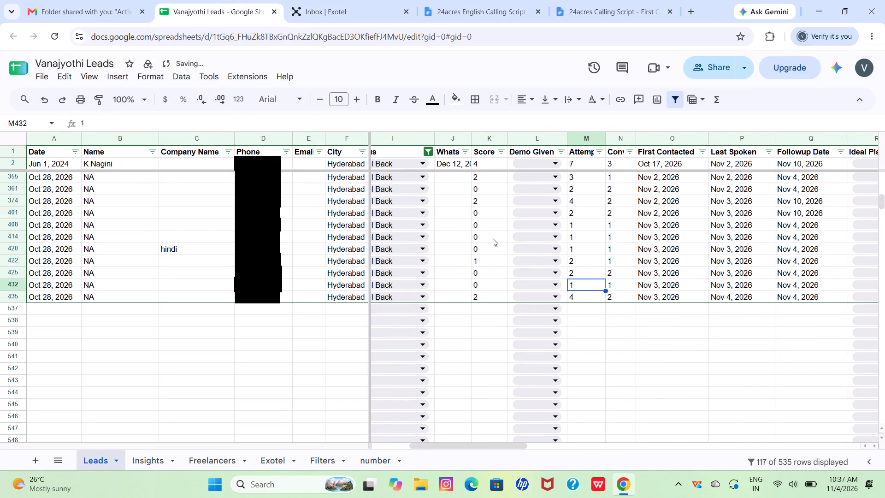
Review the attempts, follow-up dates and notes of the last Call Back leads, around rows 408 to 435.
scroll(642, 250, left, 5)
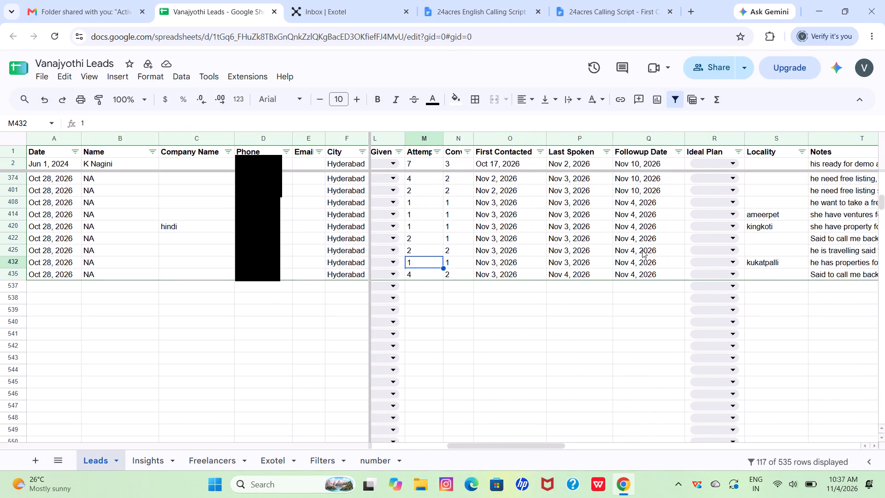
scroll(642, 250, right, 1)
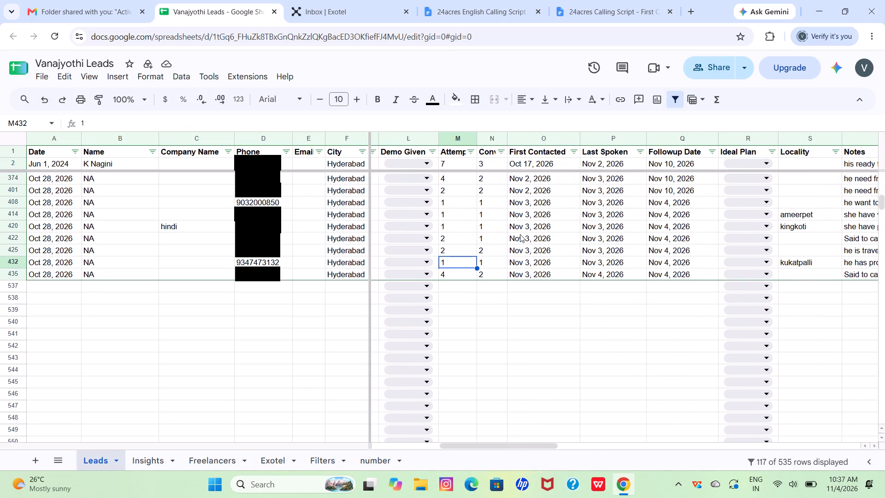
click(455, 225)
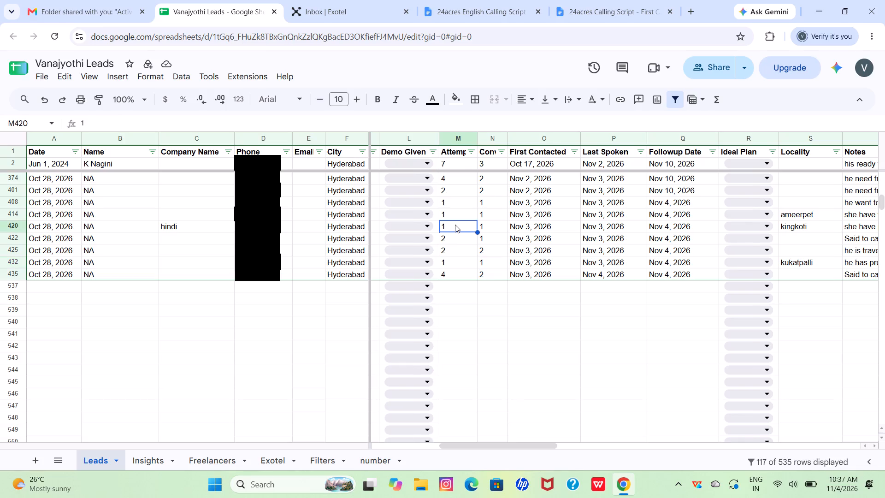
click(446, 211)
scroll(446, 211, left, 1)
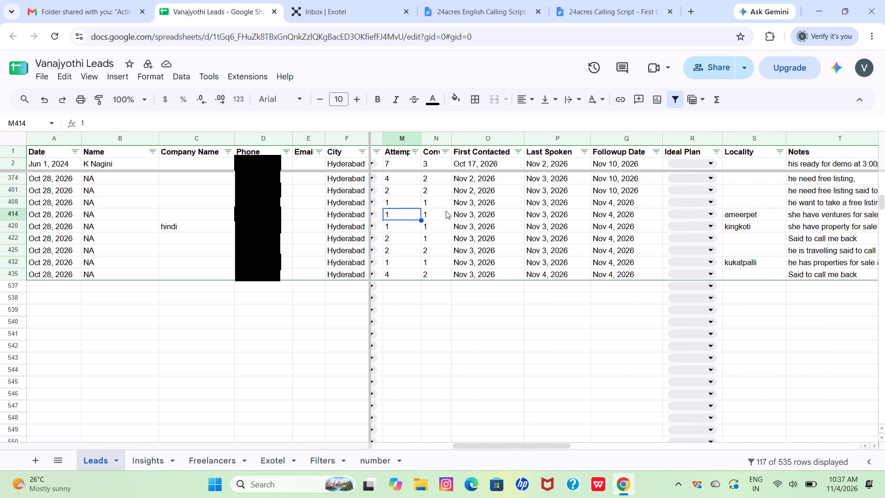
scroll(446, 211, left, 3)
scroll(446, 211, right, 2)
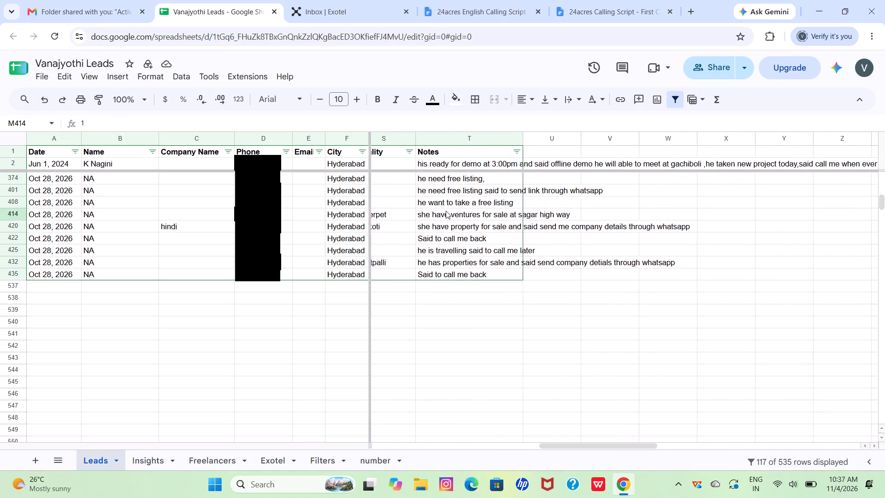
scroll(446, 211, right, 5)
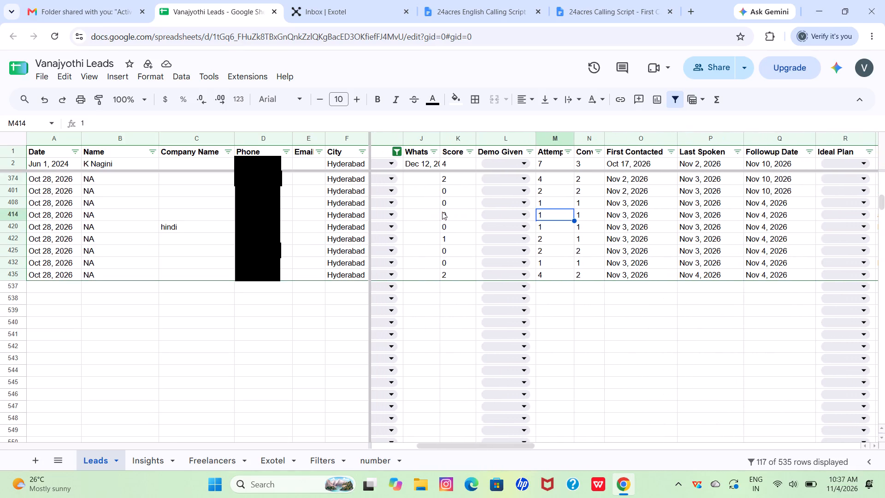
Select the phone number of the Call Back lead in row 414, whose locality is ameerpet.
click(265, 215)
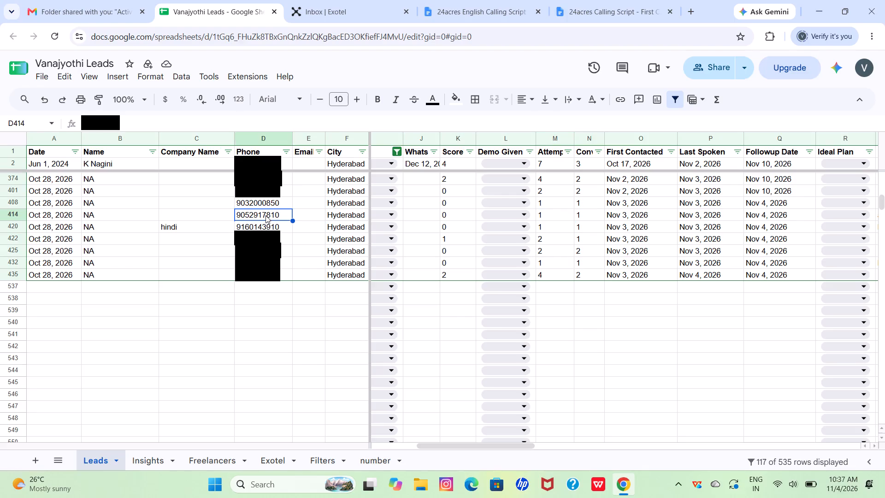
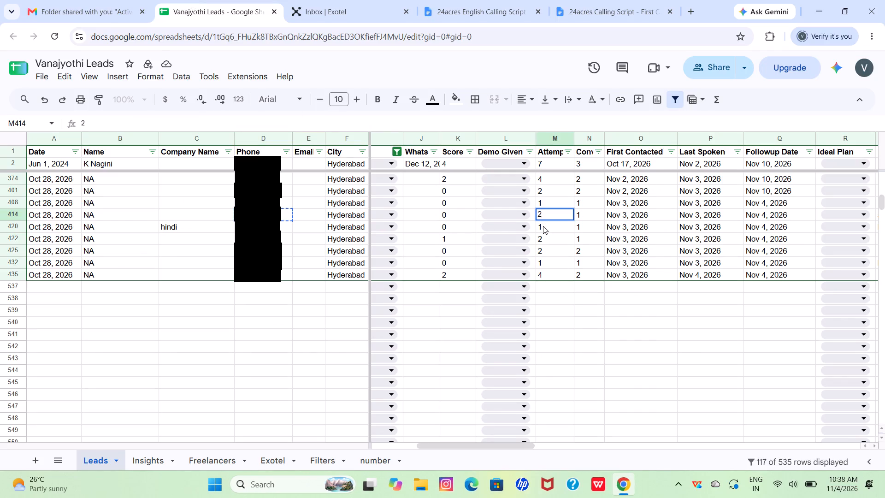
Set the attempts count of the Call Back lead in row 414, whose locality is ameerpet, to 2.
click(543, 226)
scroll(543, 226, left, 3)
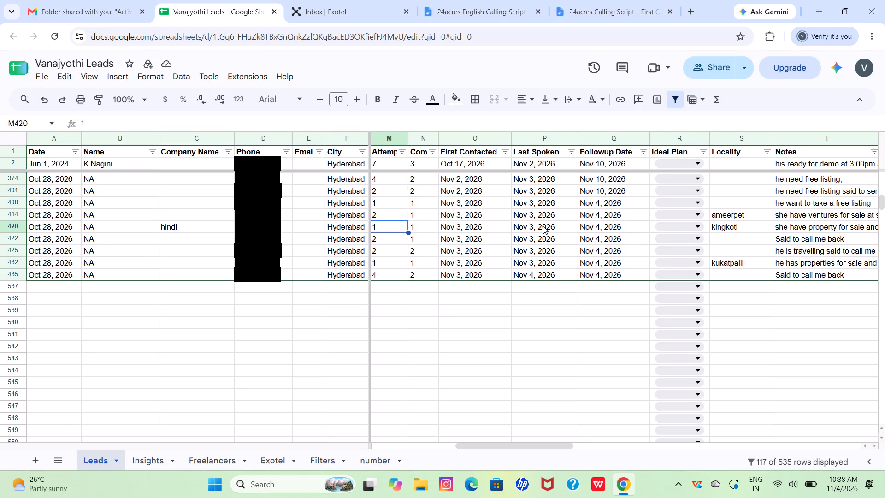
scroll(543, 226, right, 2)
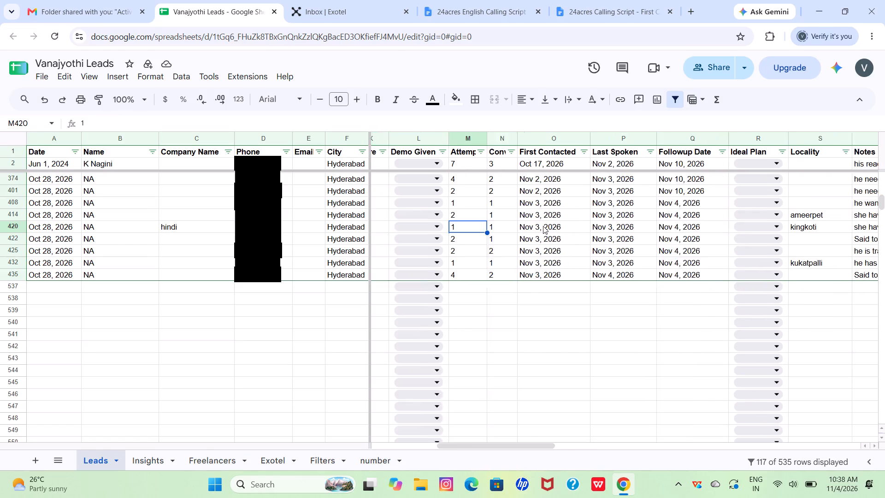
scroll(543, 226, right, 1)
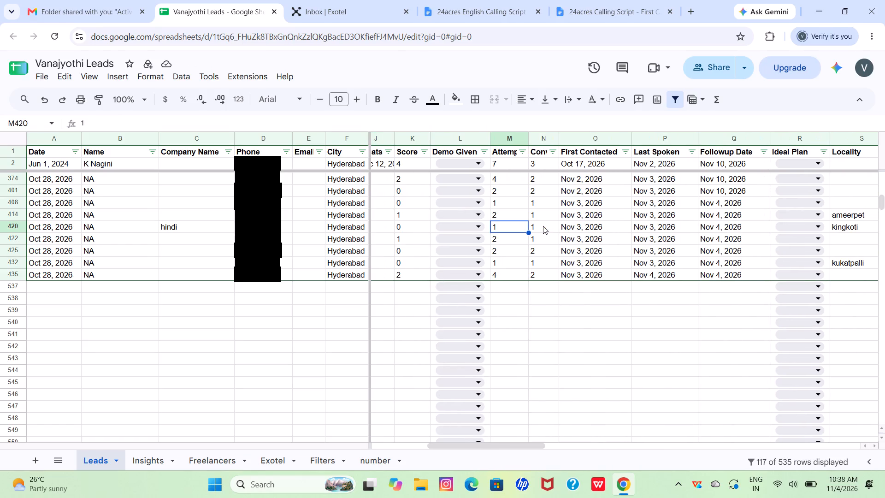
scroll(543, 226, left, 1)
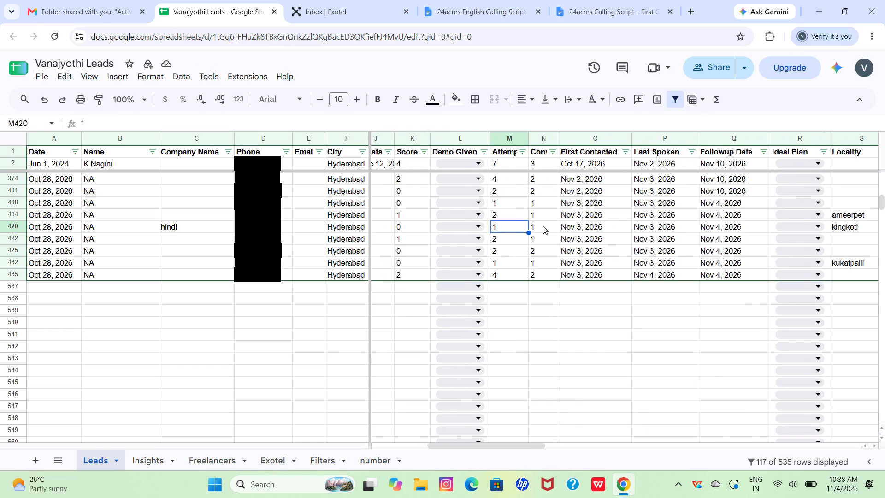
Bring up the Windows app launcher from the leads sheet.
scroll(543, 226, left, 1)
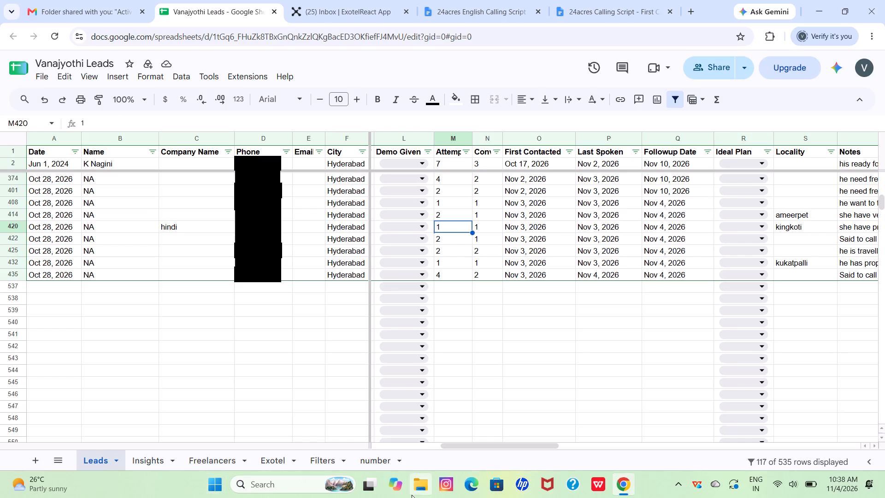
click(205, 485)
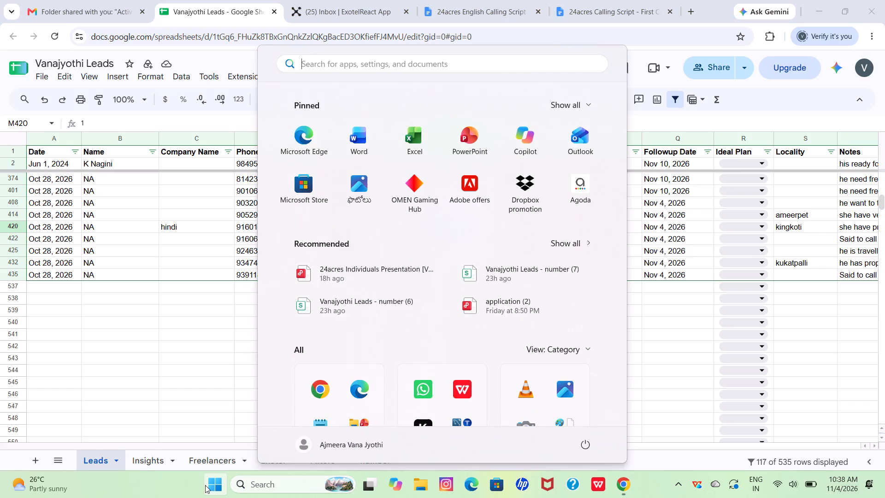
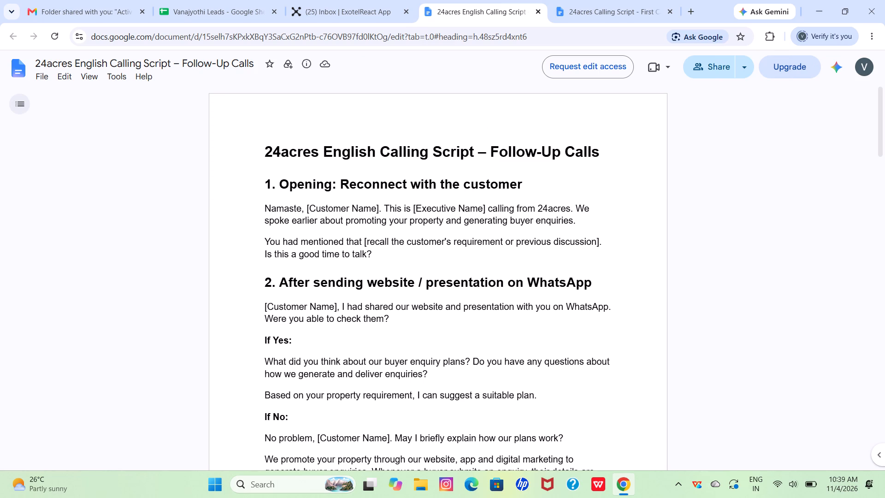
Read the opening and the WhatsApp website/presentation follow-up sections of the English follow-up calling script.
scroll(428, 325, down, 2)
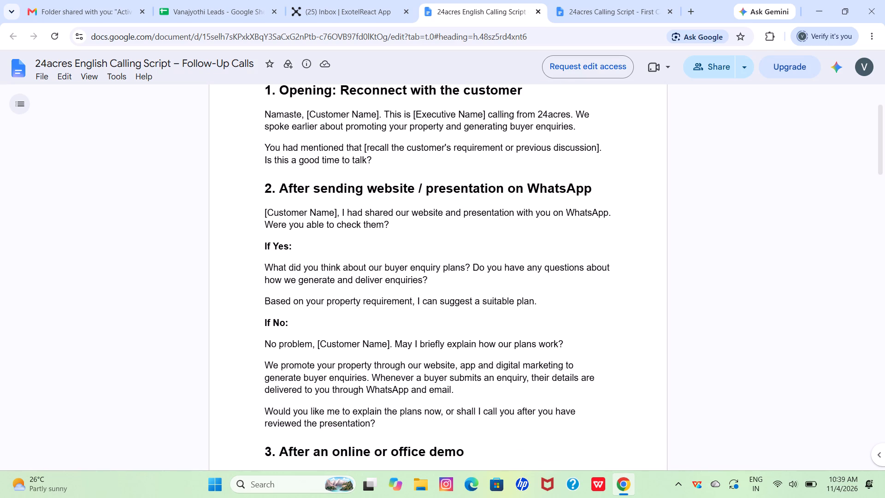
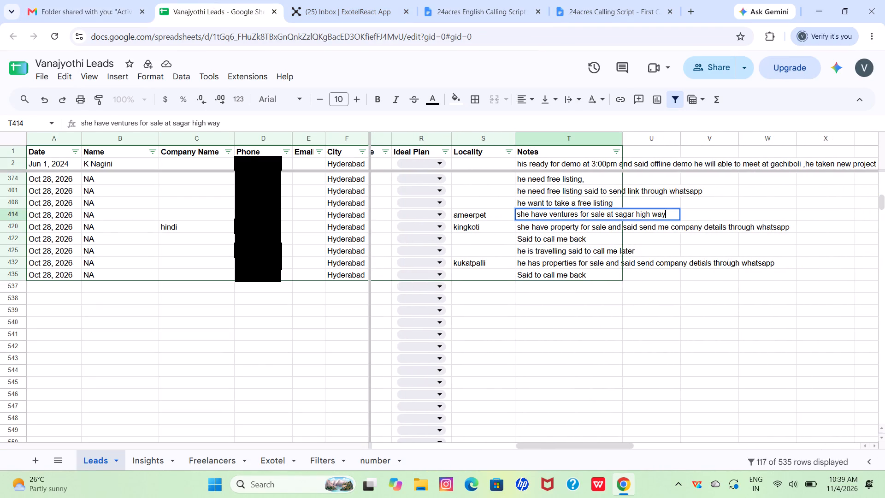
Append ",said" to the note of the Call Back lead in row 414, whose locality is ameerpet.
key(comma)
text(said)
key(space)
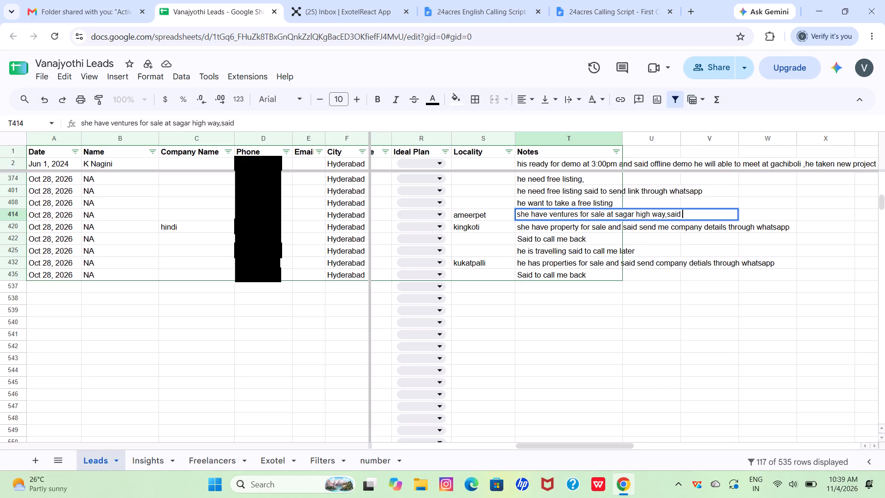
Complete the note for the ameerpet lead in row 414 by adding "discuss with her dealers and said to call back" after "said".
text(discuss with)
key(space)
text(her dealers and)
key(space)
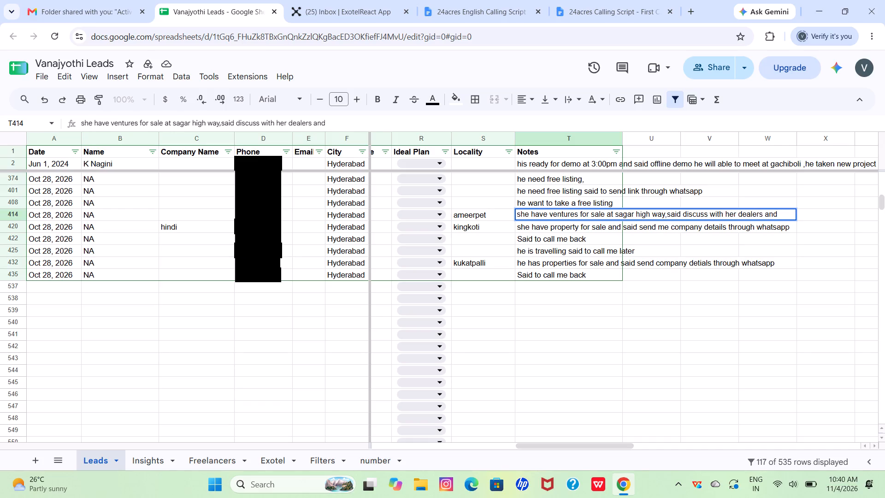
key(BackSpace)
key(BackSpace)
key(BackSpace)
key(BackSpace)
key(a)
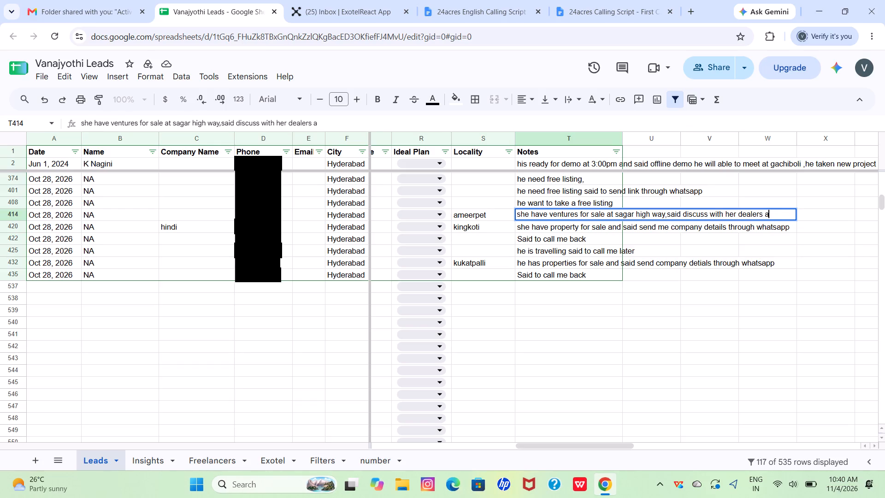
key(BackSpace)
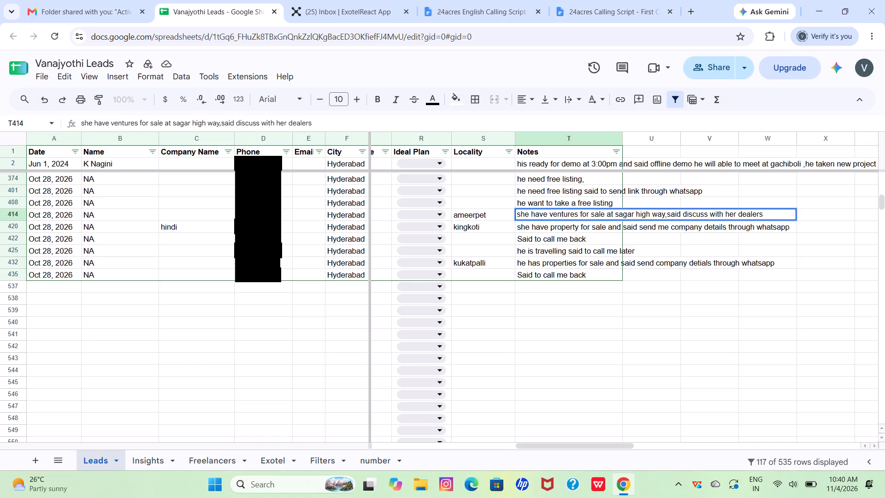
text(and said y)
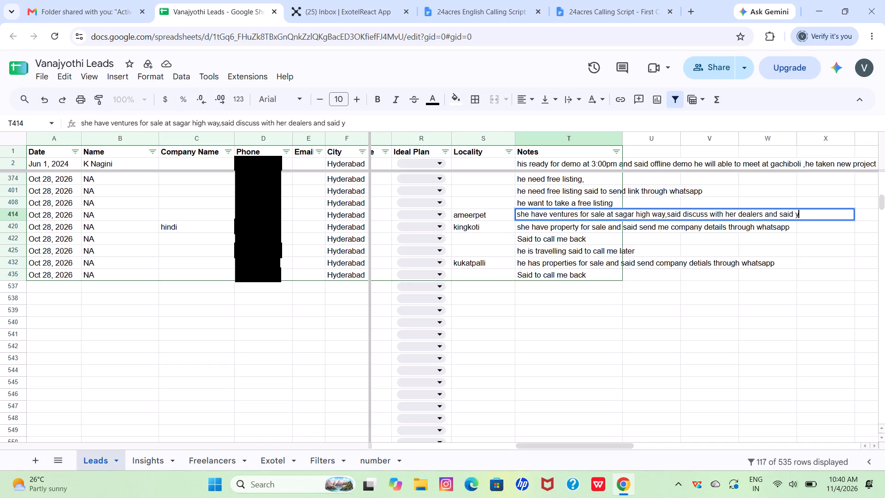
key(BackSpace)
text(to call back)
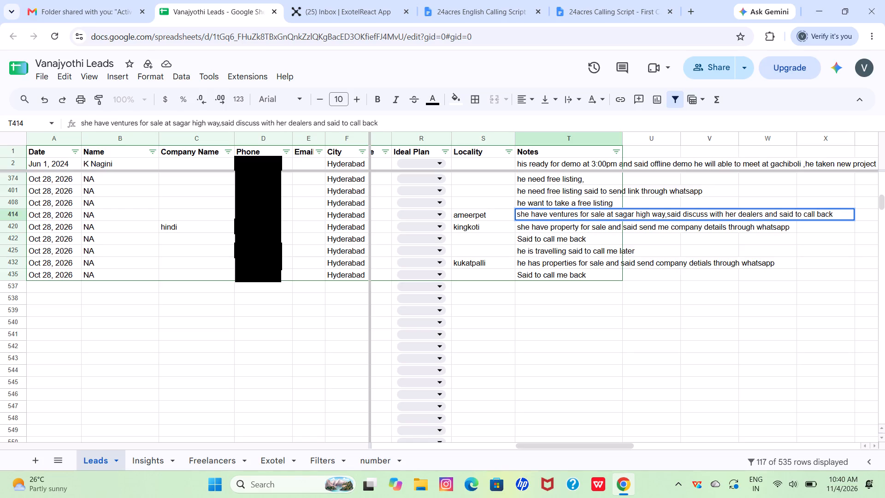
click(477, 216)
Set the Conv count of the ameerpet lead in row 414 to 2.
scroll(477, 216, right, 3)
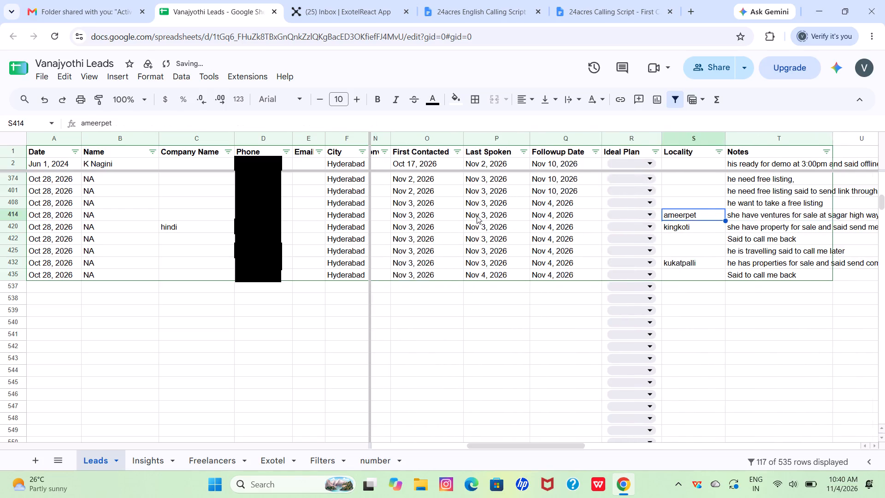
scroll(477, 216, right, 4)
click(454, 215)
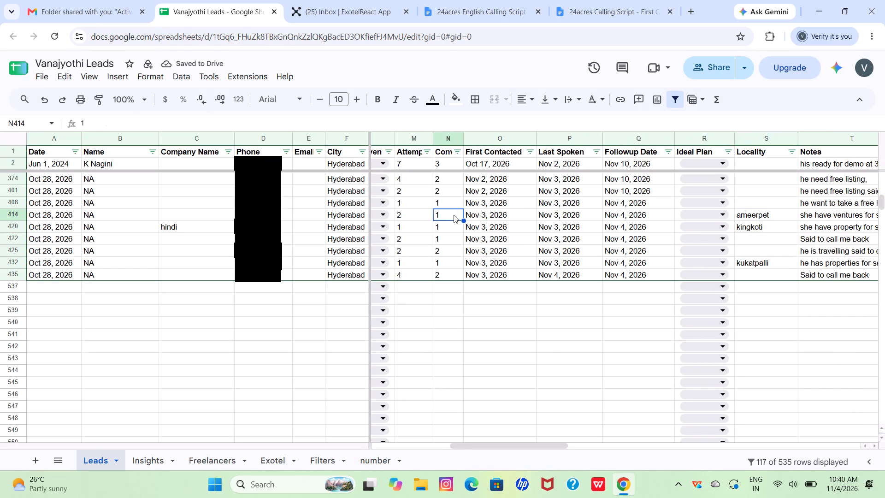
key(2)
click(451, 202)
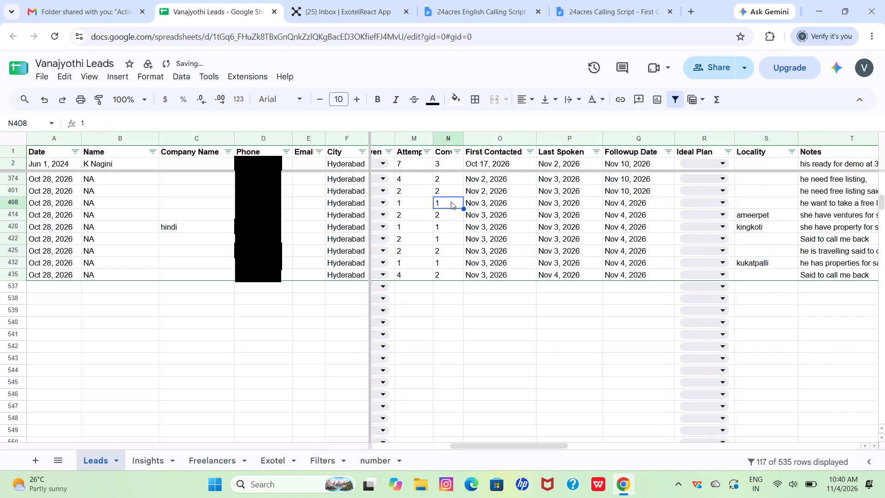
Review the attempt counts, follow-up dates and notes around row 408, and select the phone number of the lead in that row.
scroll(451, 202, left, 3)
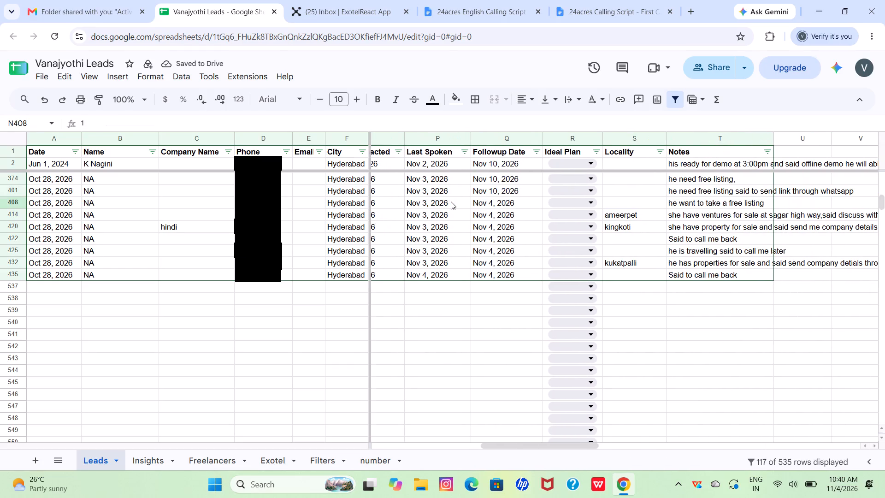
scroll(451, 202, right, 3)
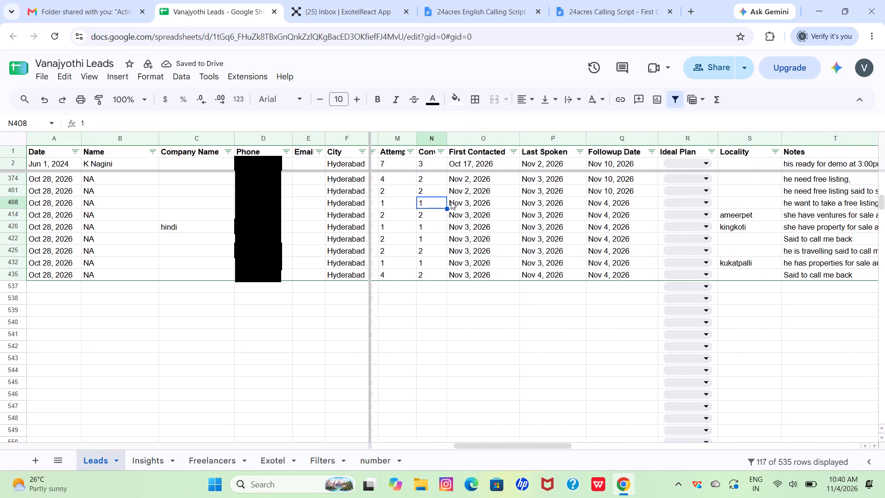
scroll(451, 202, right, 3)
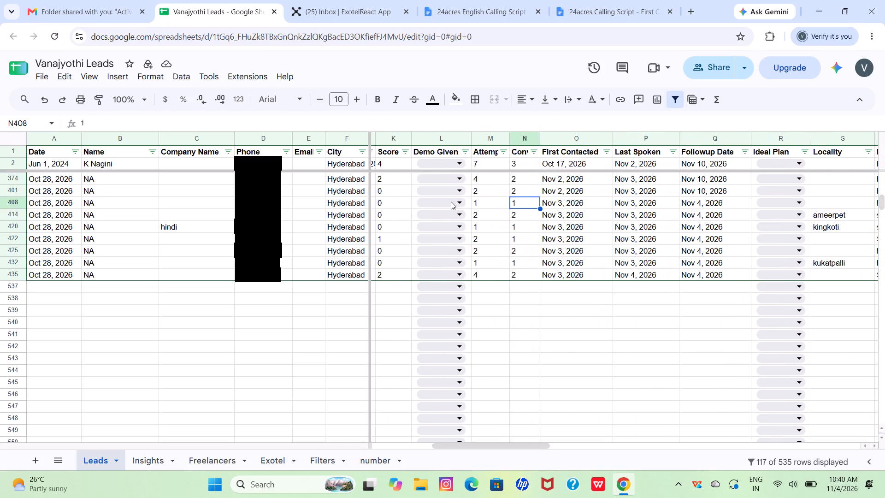
scroll(451, 202, right, 1)
scroll(451, 202, left, 1)
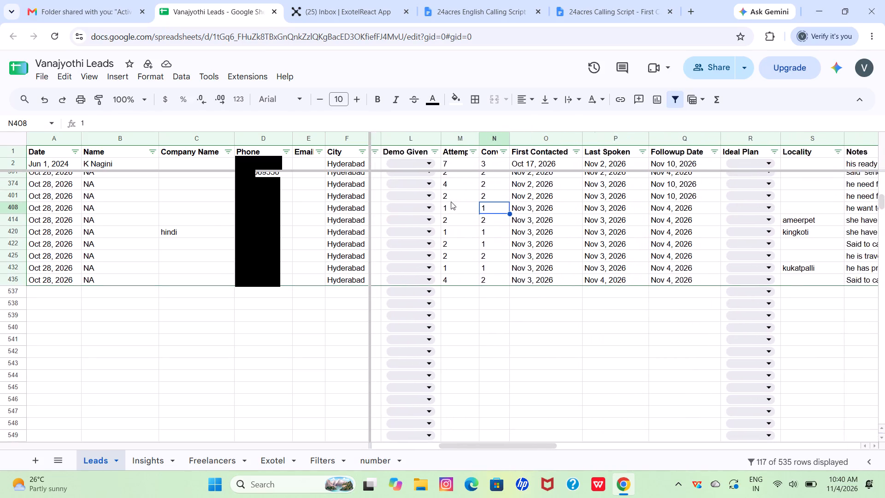
scroll(451, 202, up, 1)
scroll(451, 202, left, 3)
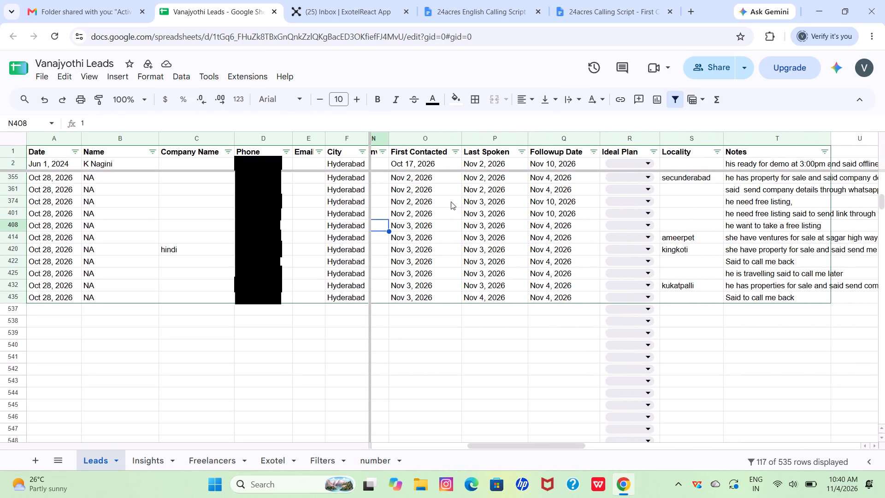
scroll(451, 202, left, 2)
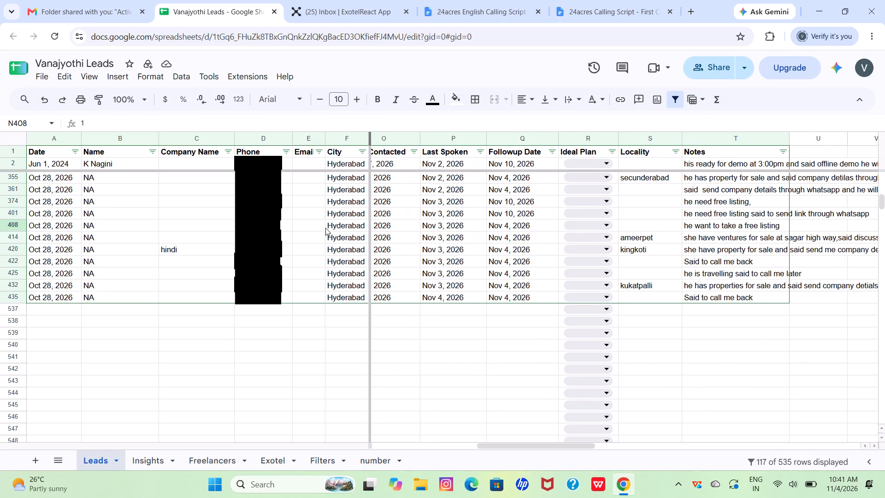
click(274, 225)
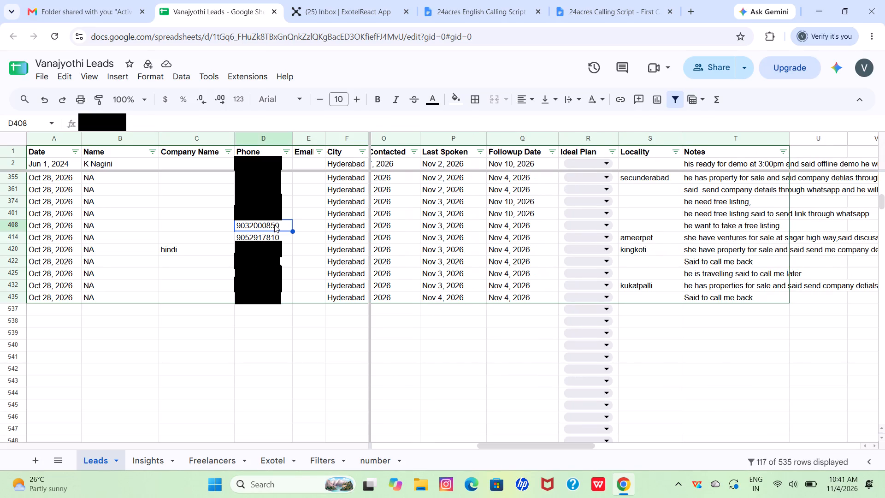
Examine the follow-up dates, Conv counts and notes of the leads from row 352 to row 435 for the next call.
scroll(533, 238, up, 1)
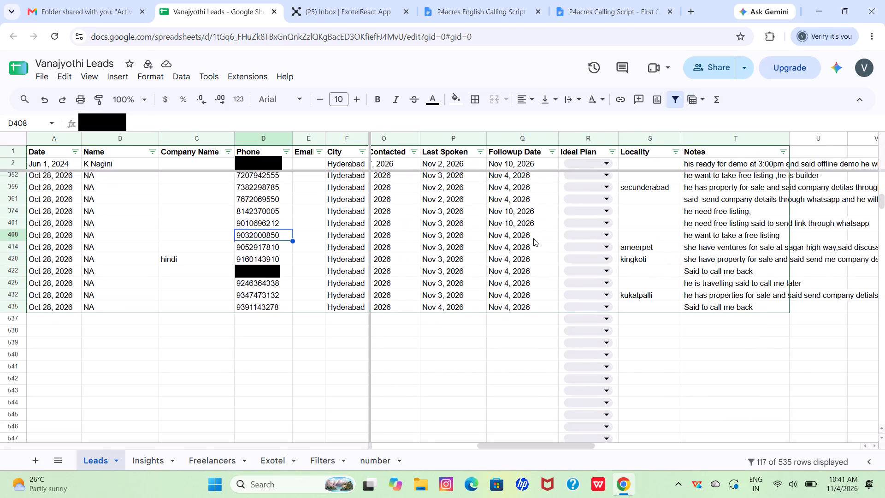
scroll(533, 238, up, 1)
scroll(533, 238, left, 2)
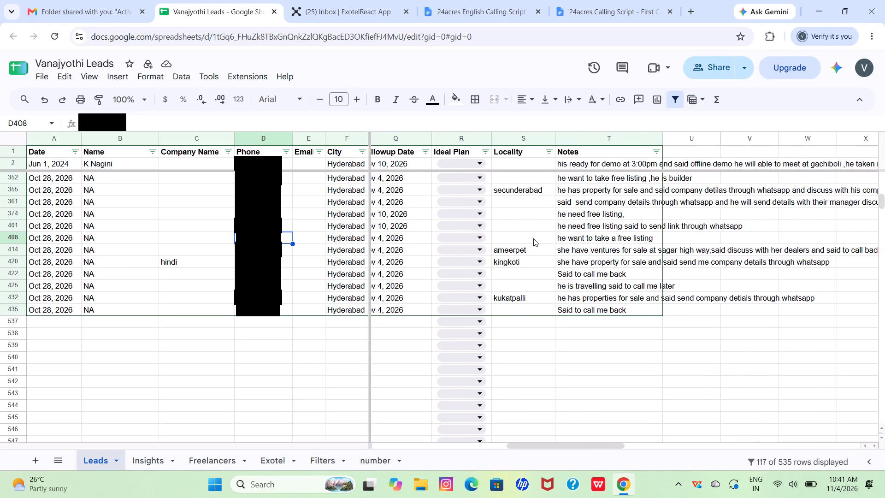
scroll(533, 238, left, 3)
scroll(533, 238, right, 2)
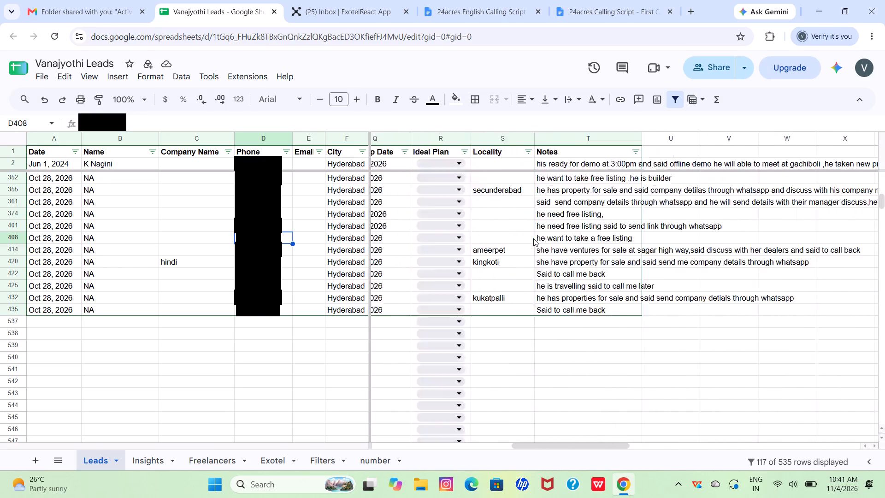
scroll(533, 238, right, 3)
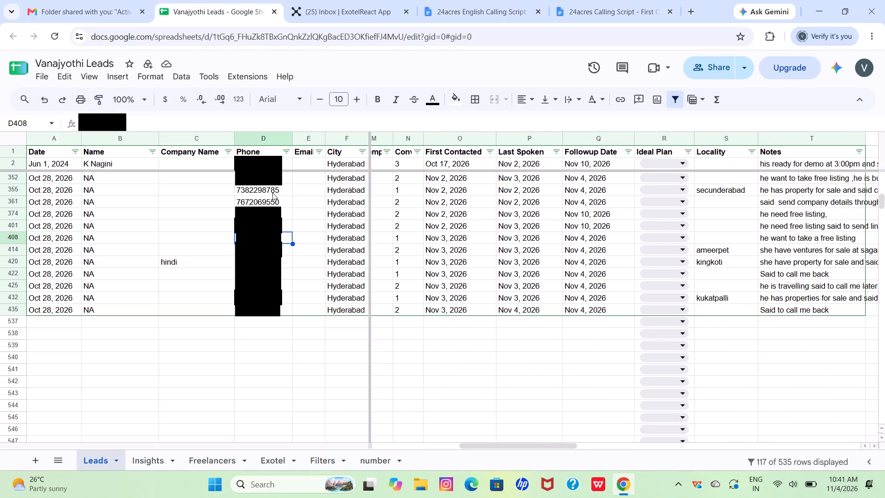
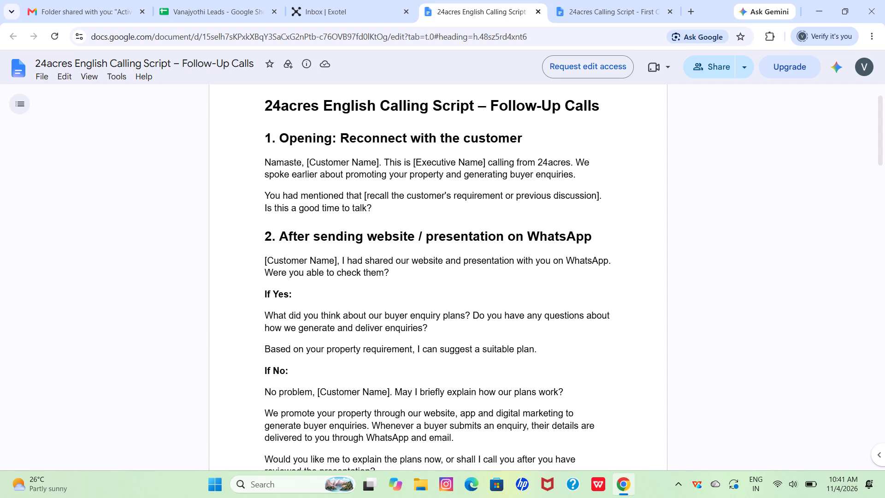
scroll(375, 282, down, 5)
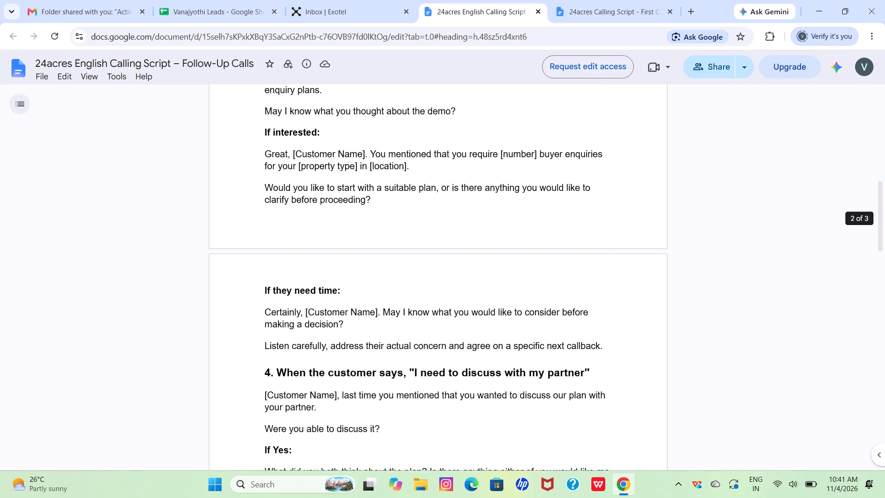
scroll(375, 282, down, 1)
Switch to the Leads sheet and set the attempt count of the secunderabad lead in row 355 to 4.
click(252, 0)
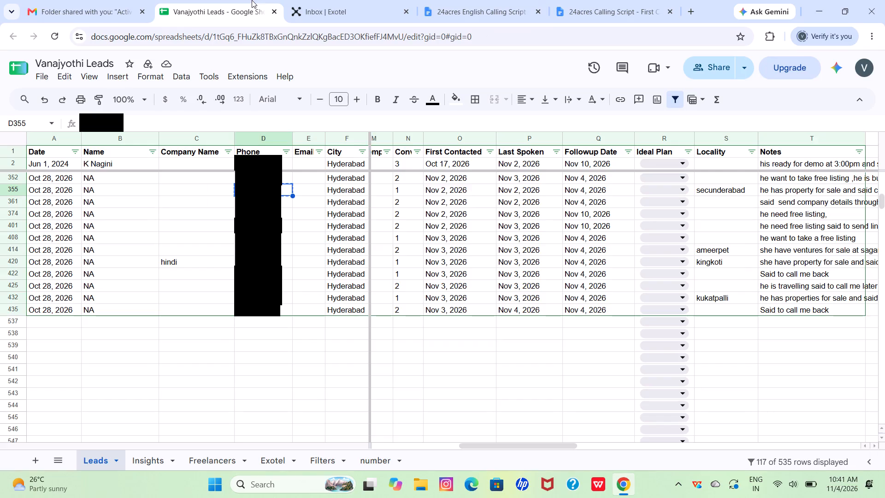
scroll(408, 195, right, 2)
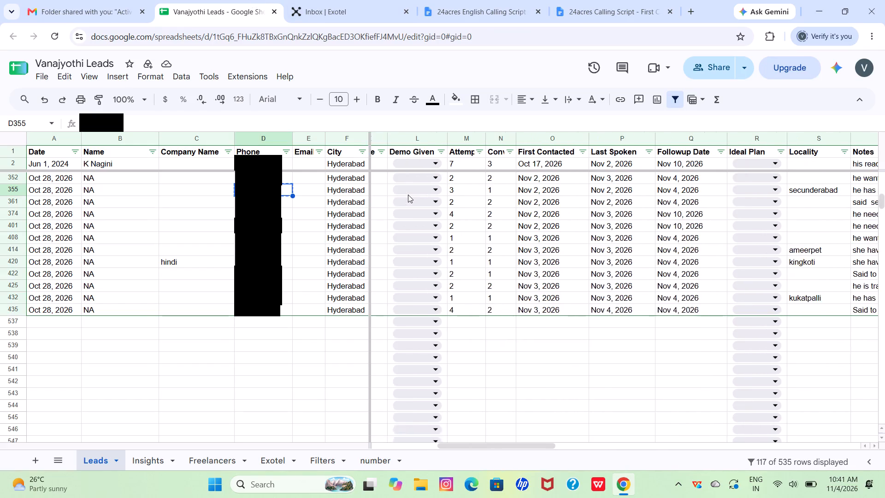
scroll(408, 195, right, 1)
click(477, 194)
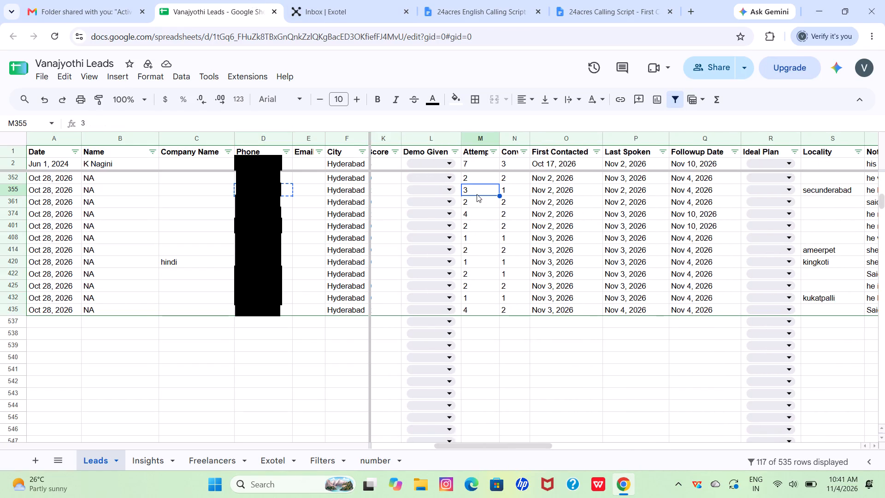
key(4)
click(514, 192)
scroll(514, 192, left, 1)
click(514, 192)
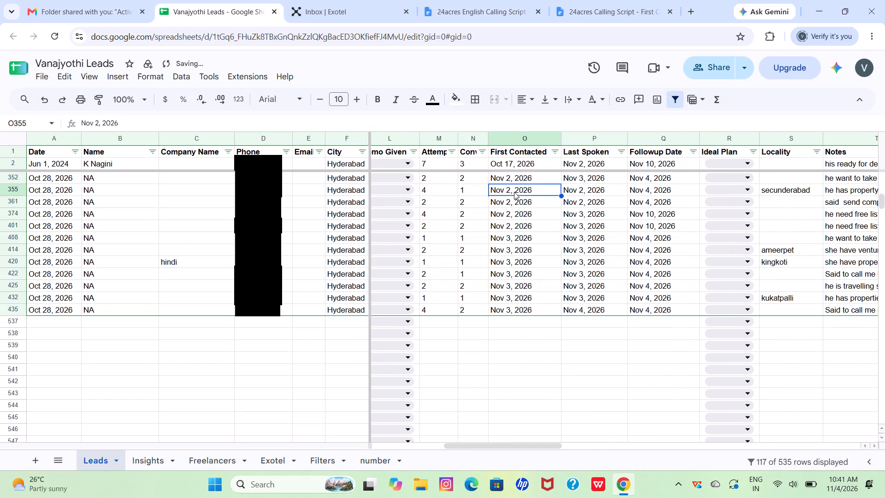
Examine the notes, contact dates, follow-up date and locality of the secunderabad lead in row 355.
scroll(514, 192, left, 5)
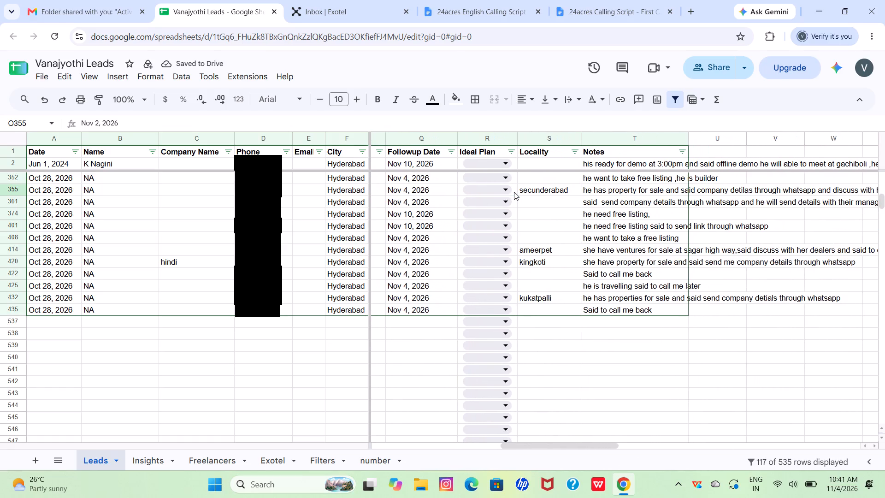
scroll(514, 192, left, 2)
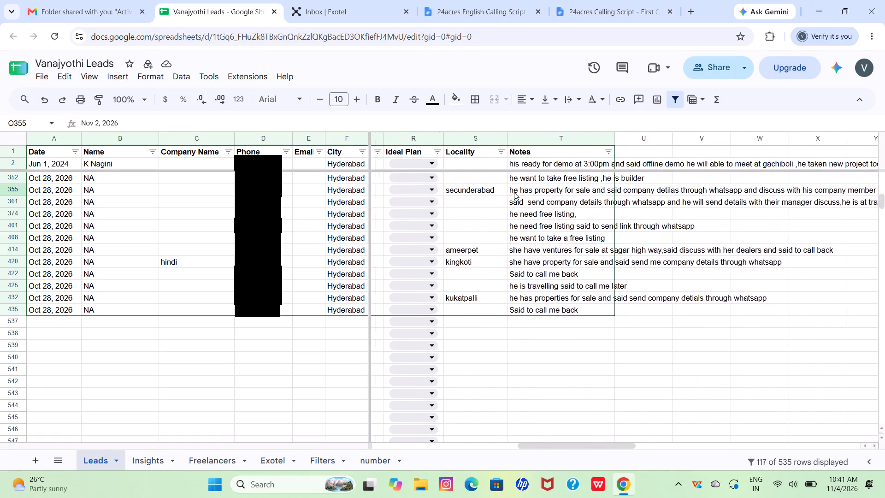
scroll(514, 192, left, 2)
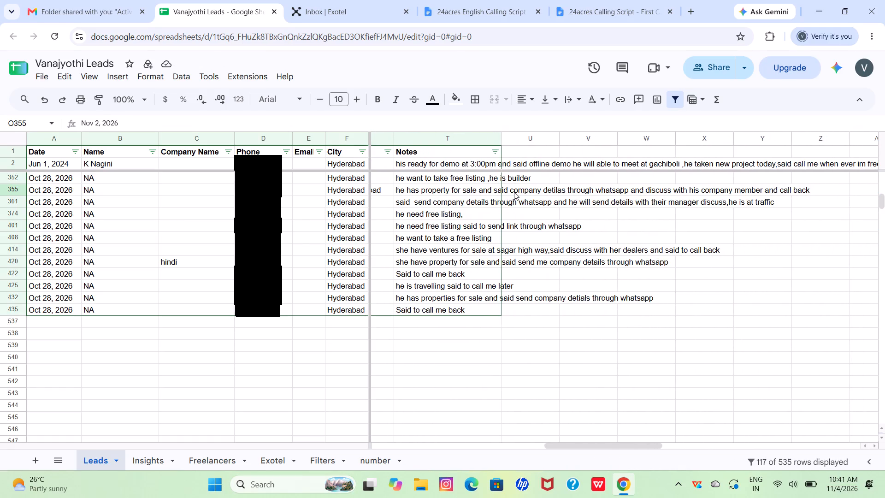
scroll(514, 192, right, 9)
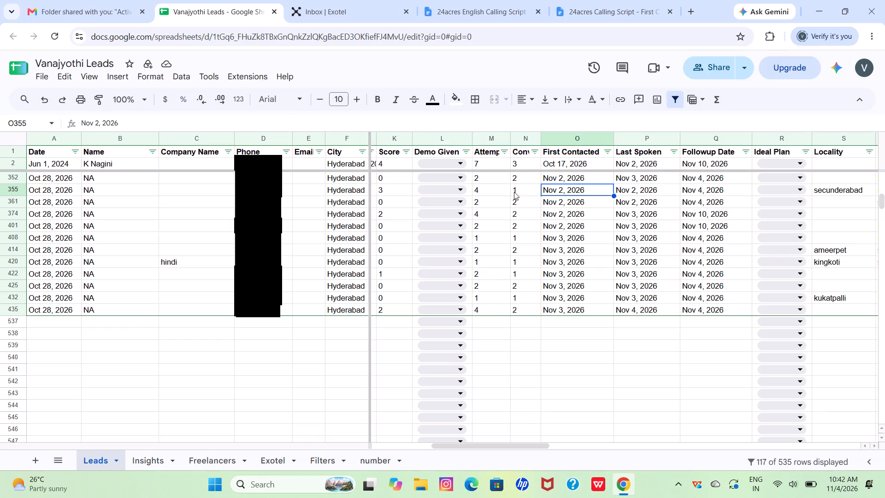
scroll(514, 192, left, 1)
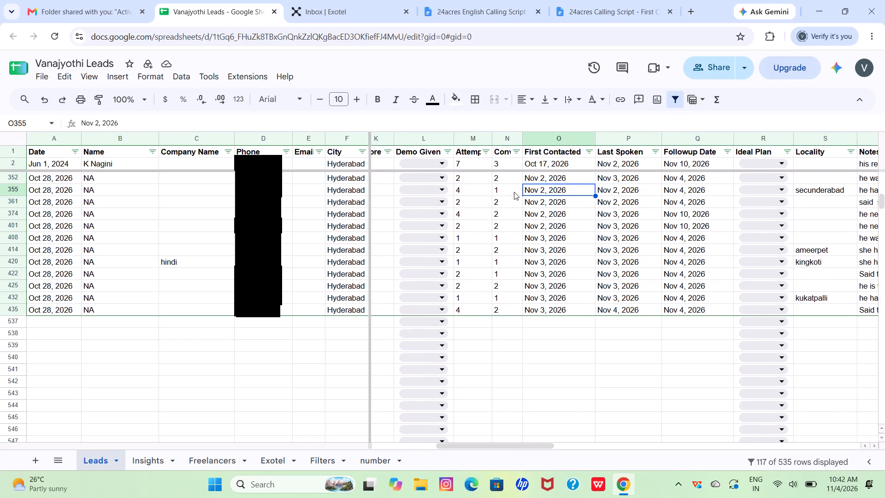
scroll(514, 192, left, 2)
click(544, 188)
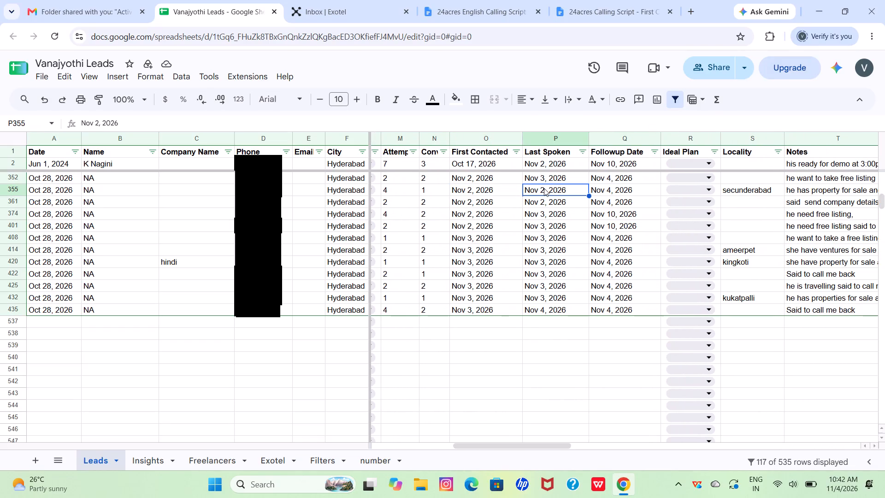
scroll(544, 188, left, 2)
click(544, 188)
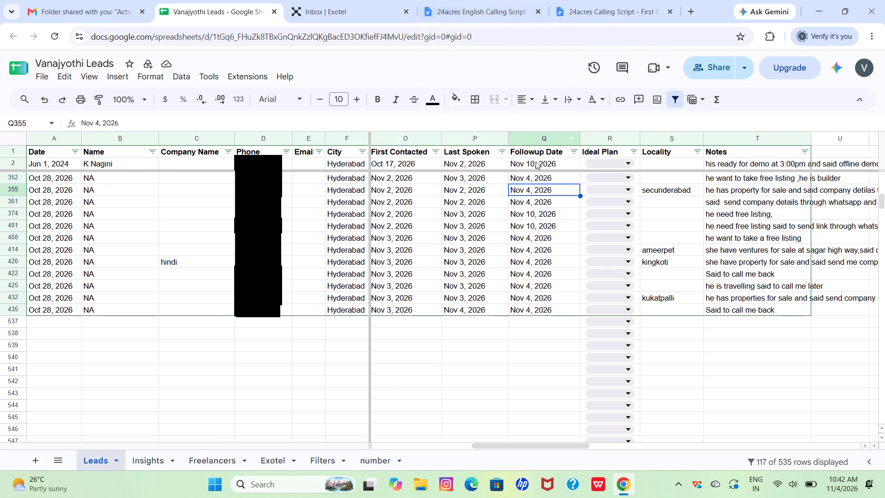
click(675, 194)
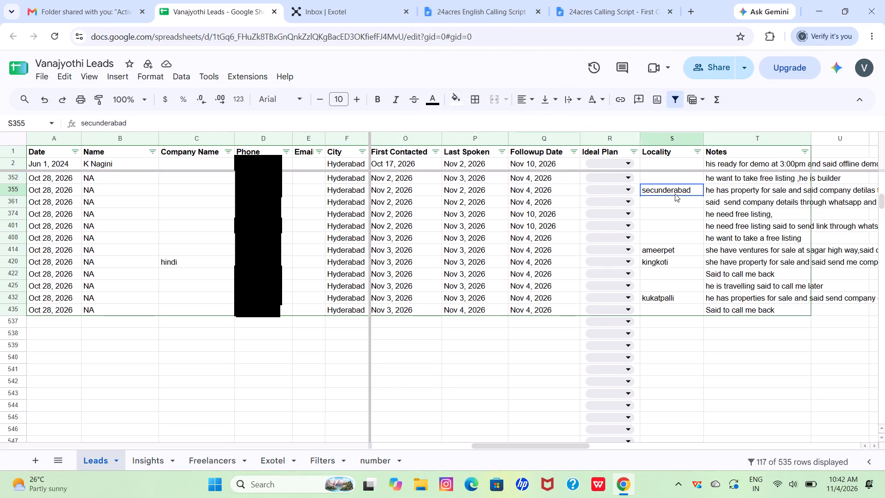
Review the note of the secunderabad lead in row 355 and set its follow-up date to Nov 10, 2026.
scroll(675, 194, left, 2)
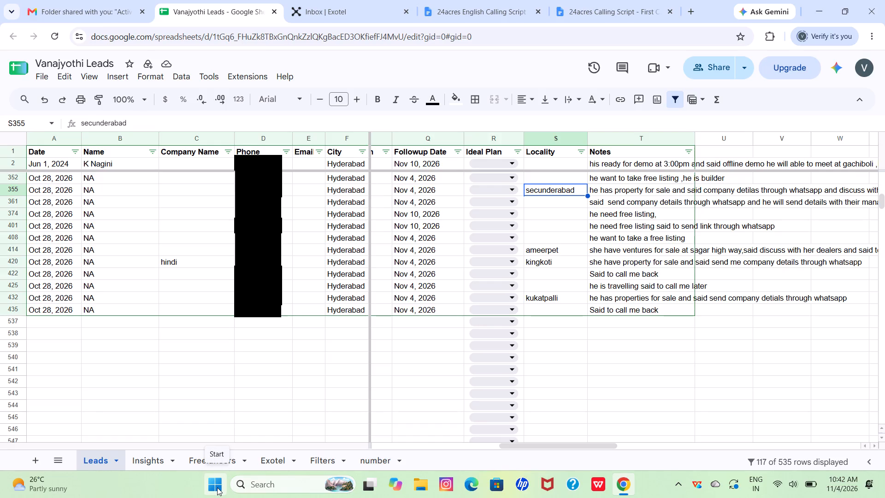
click(596, 192)
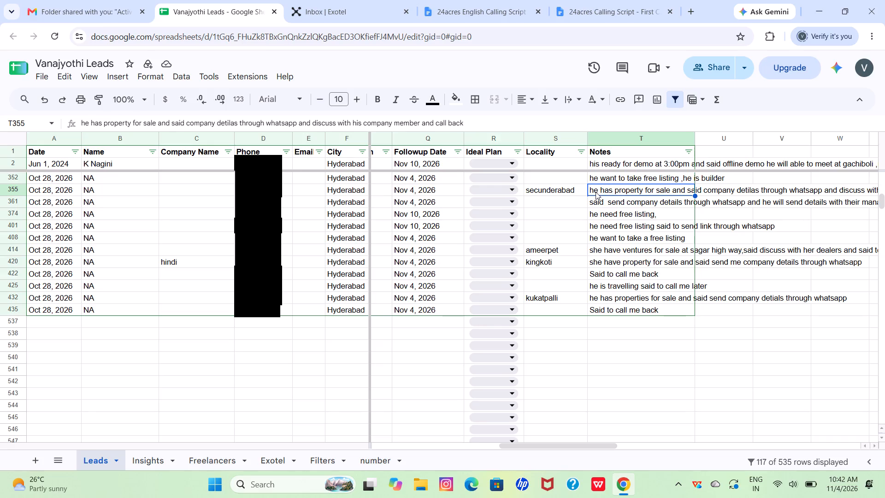
click(435, 188)
click(435, 188)
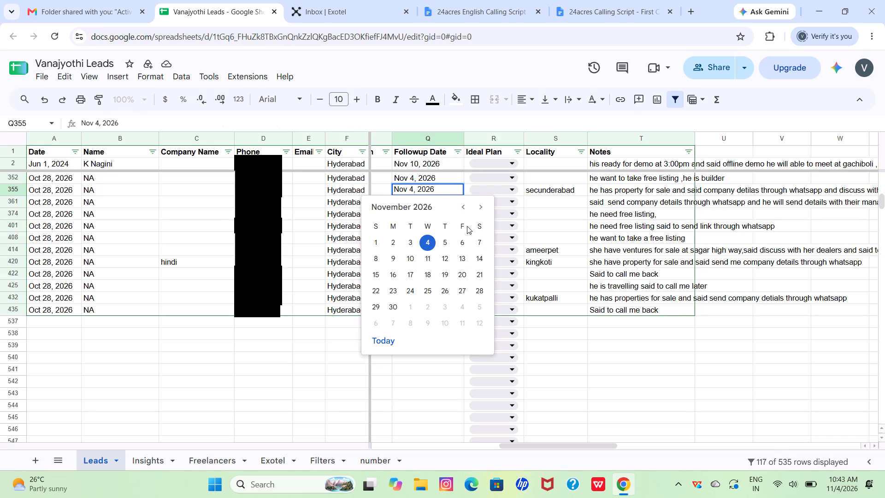
click(407, 258)
Set the last spoken date of the secunderabad lead in row 355 to Nov 4, 2026.
scroll(407, 258, right, 3)
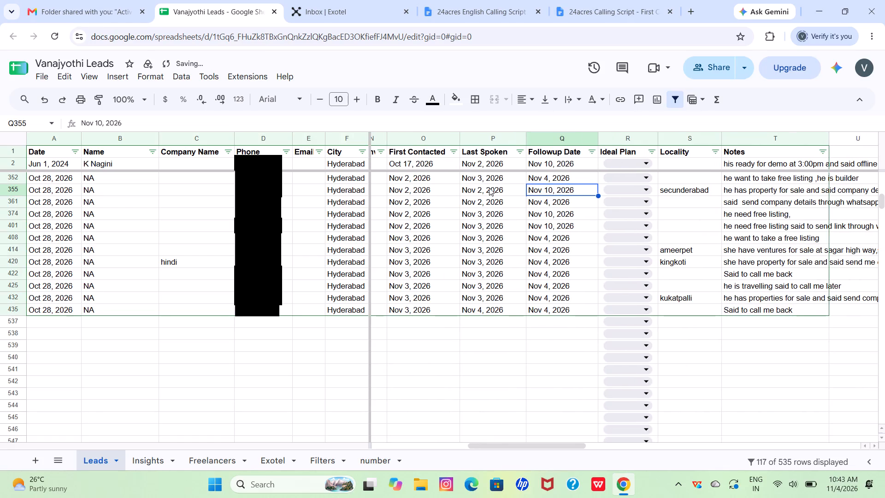
double_click(489, 187)
click(495, 240)
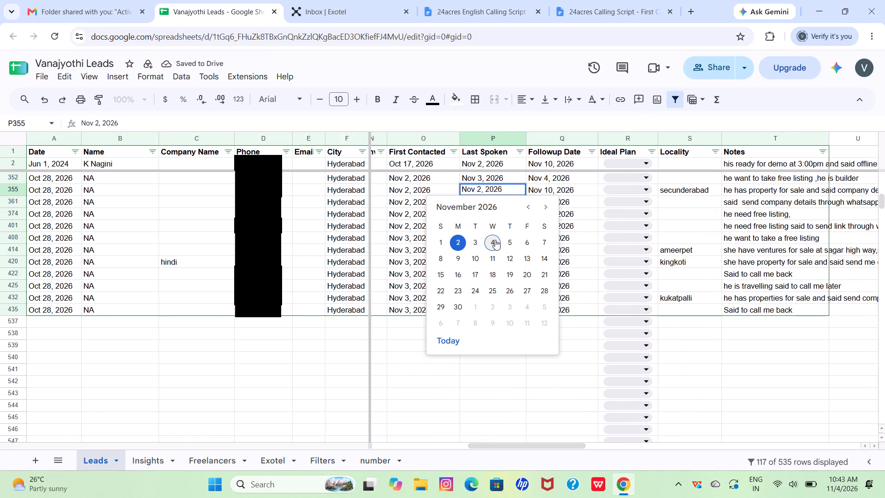
Set the attempt count of the secunderabad lead in row 355 to 5 and its Conv count to 2.
scroll(495, 240, right, 3)
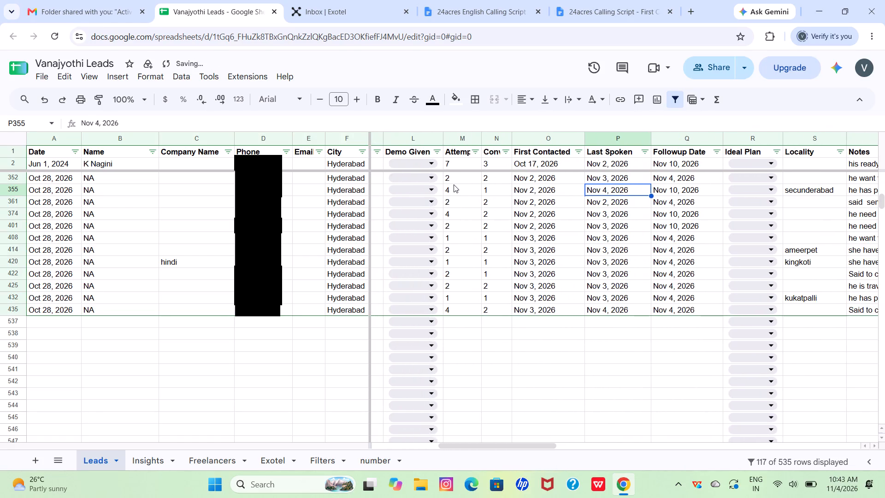
click(452, 186)
key(5)
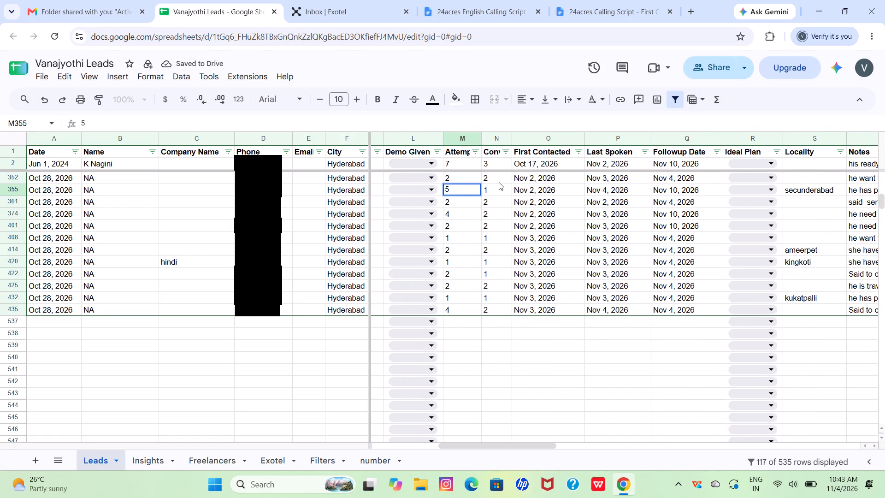
click(490, 199)
click(494, 187)
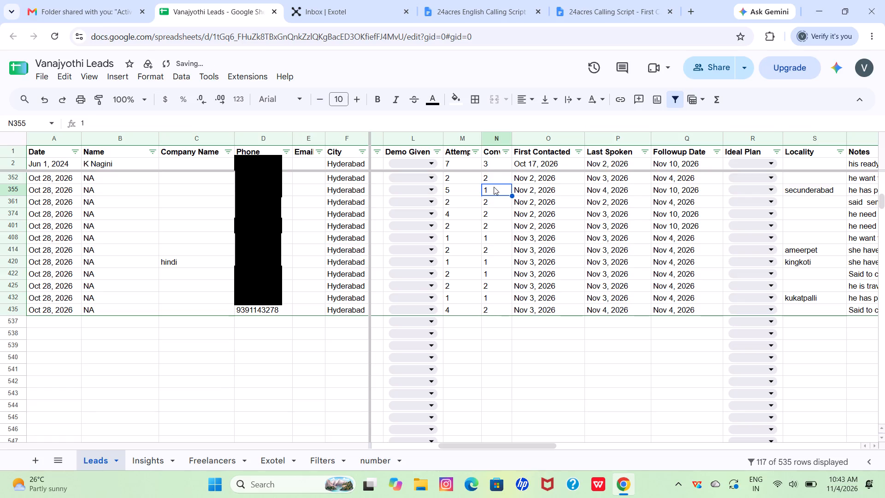
key(2)
click(524, 189)
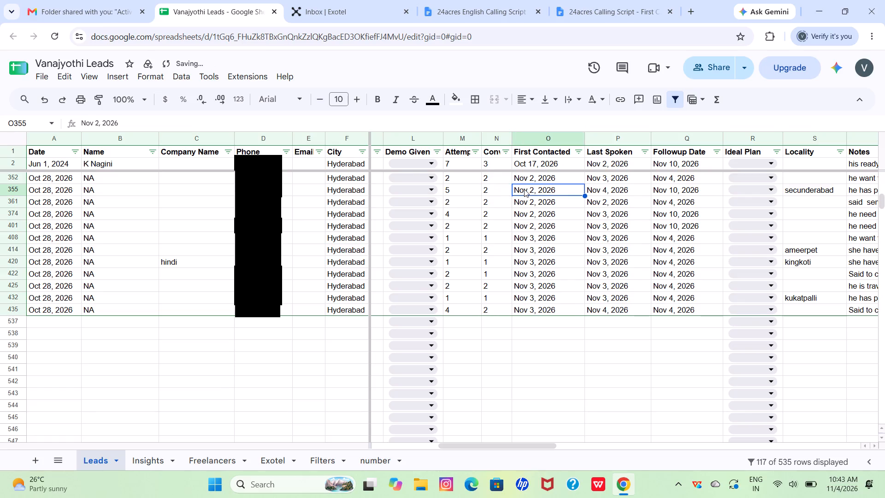
Review the dates and counts of the leads around row 355 and select the phone number of the lead in row 352.
scroll(524, 189, left, 2)
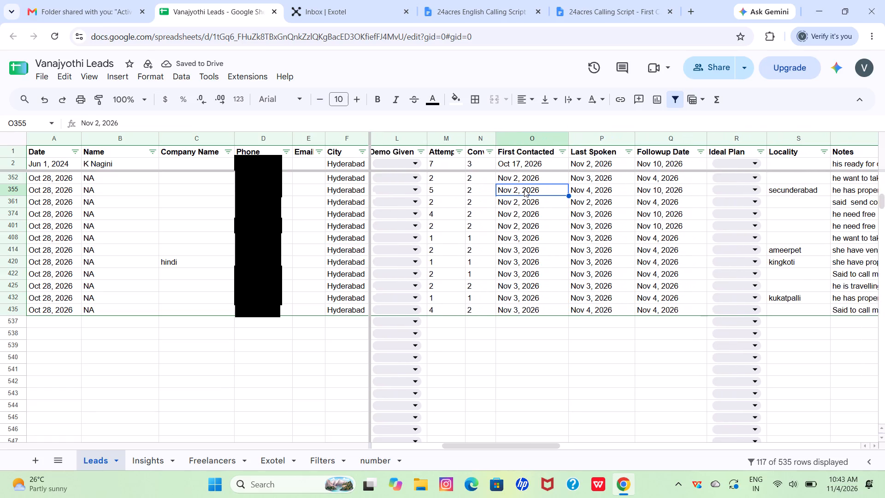
scroll(524, 189, left, 4)
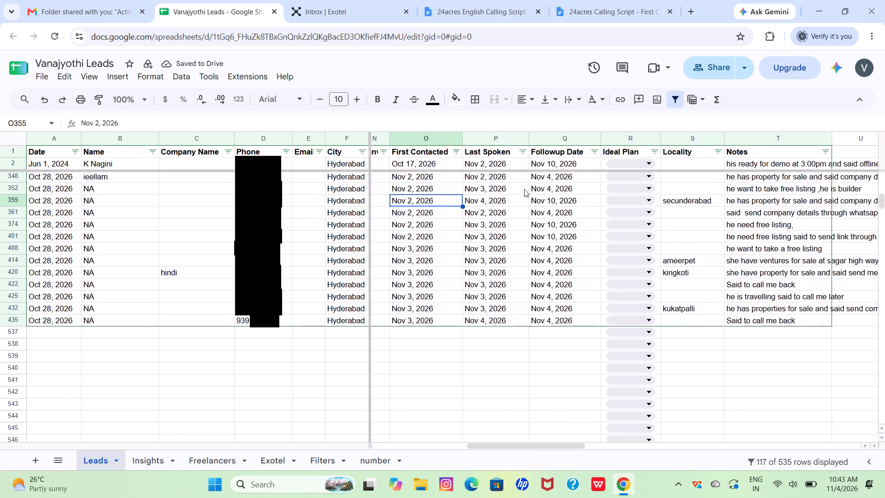
scroll(524, 189, left, 1)
scroll(524, 189, right, 3)
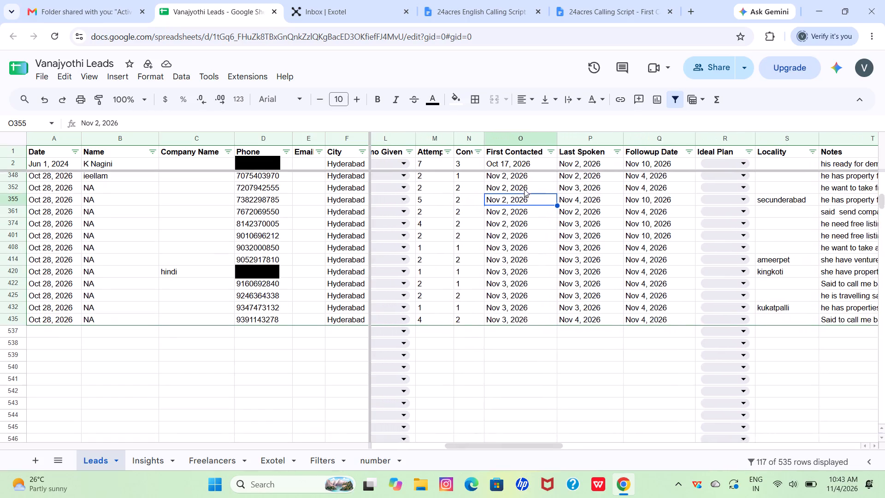
scroll(524, 189, right, 1)
click(277, 186)
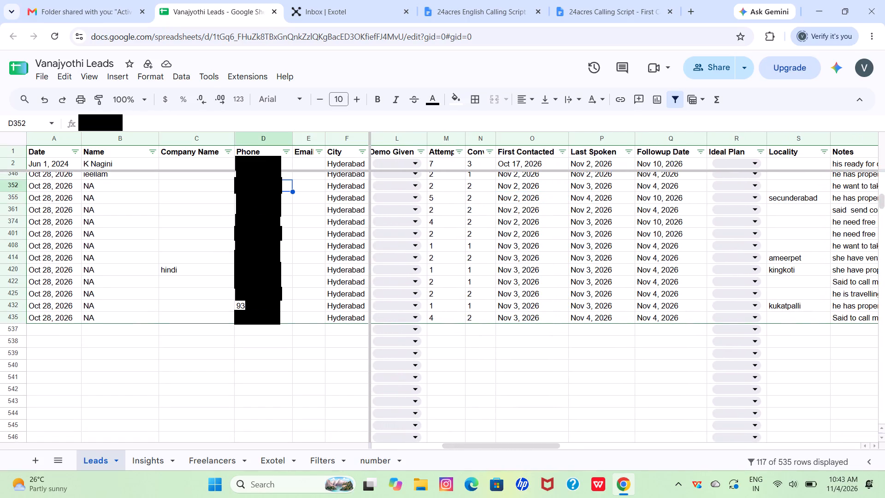
Examine the follow-up dates and notes of the filtered leads from row 435 up to row 89 for the next call.
scroll(277, 186, left, 3)
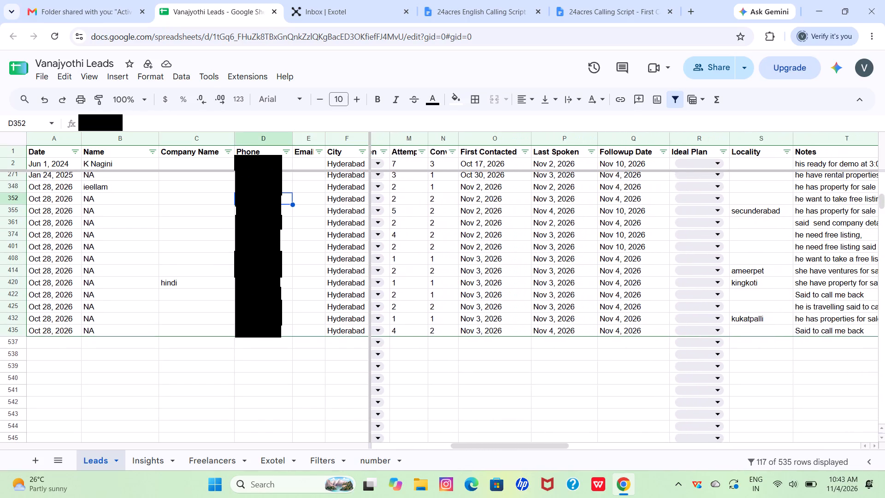
scroll(277, 186, left, 3)
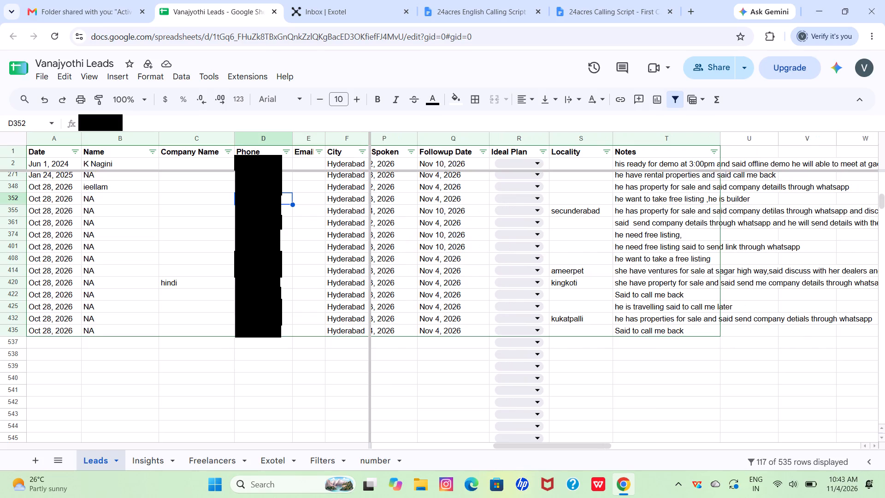
click(443, 207)
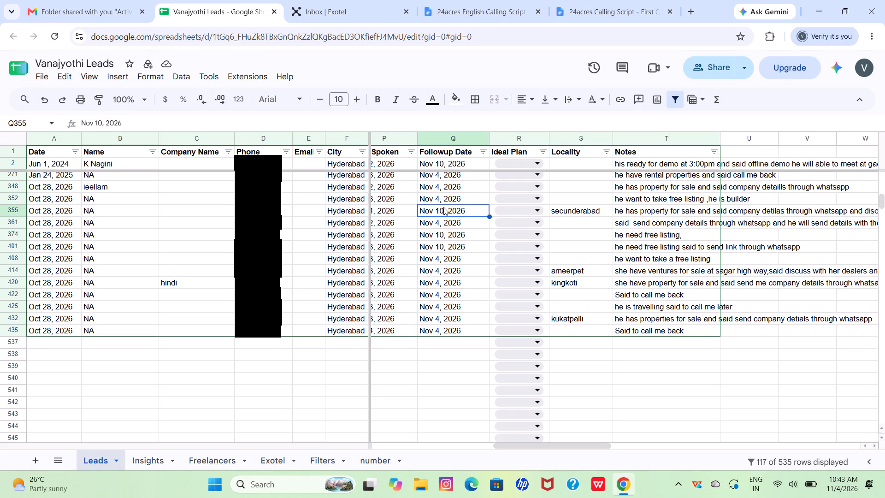
click(454, 197)
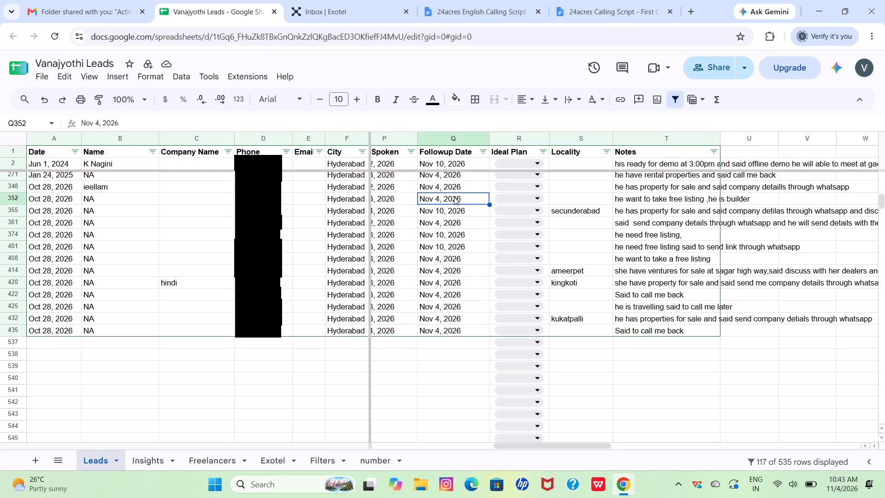
click(454, 190)
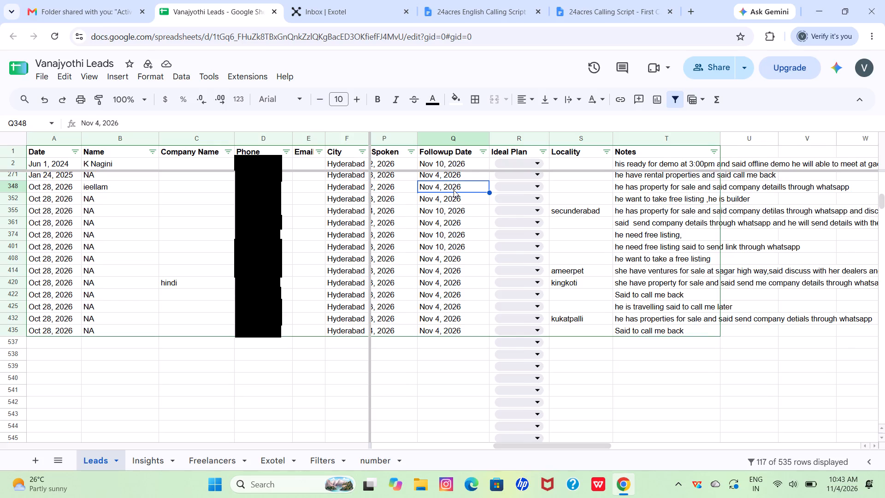
scroll(454, 190, up, 3)
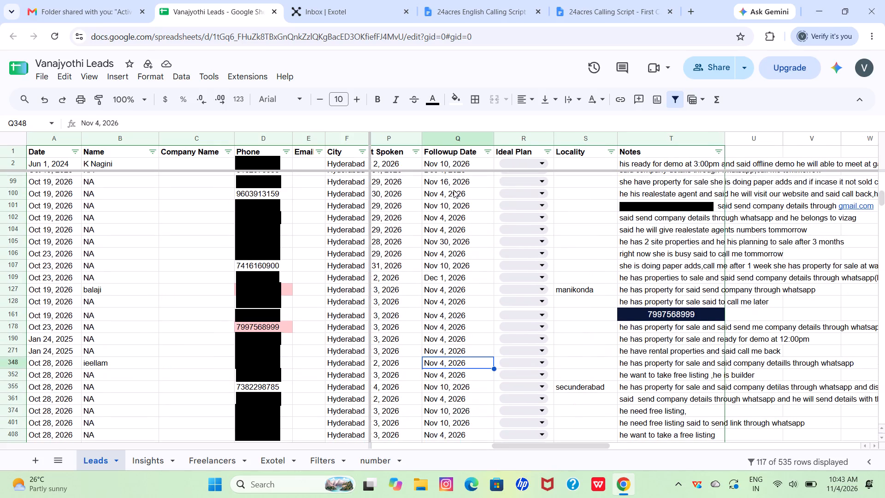
scroll(454, 190, up, 2)
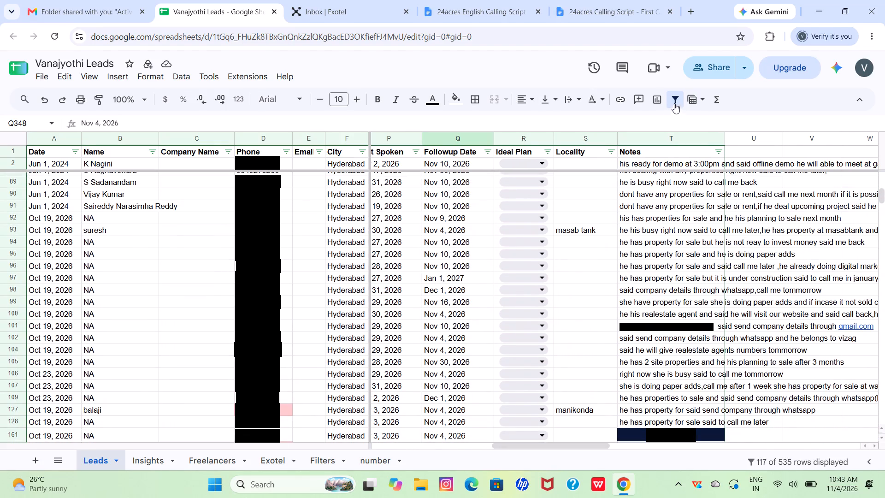
Remove the existing filter from the Leads sheet and recreate it over the whole data range.
click(676, 100)
click(674, 102)
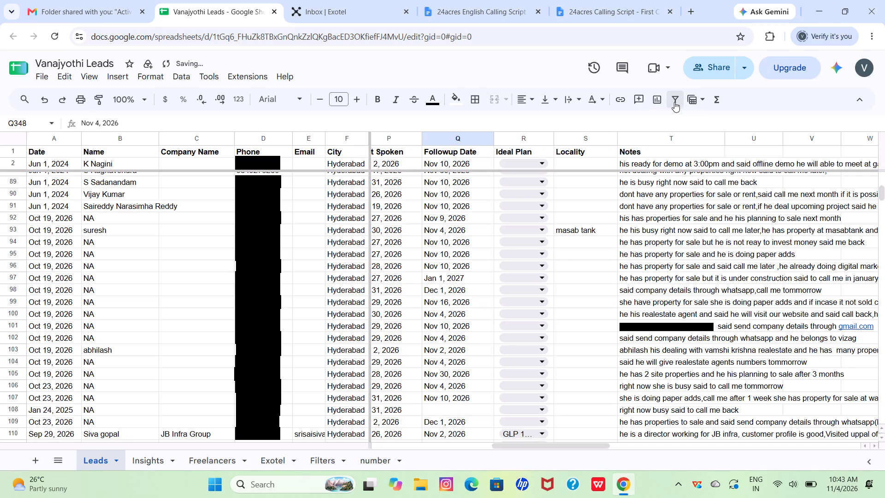
Filter the Status column of the Leads sheet to show only the Interested leads.
scroll(509, 205, right, 14)
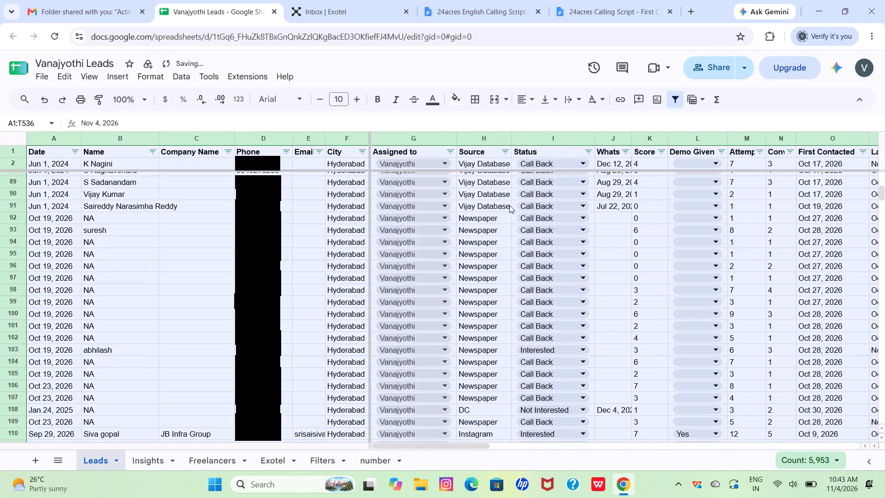
click(590, 152)
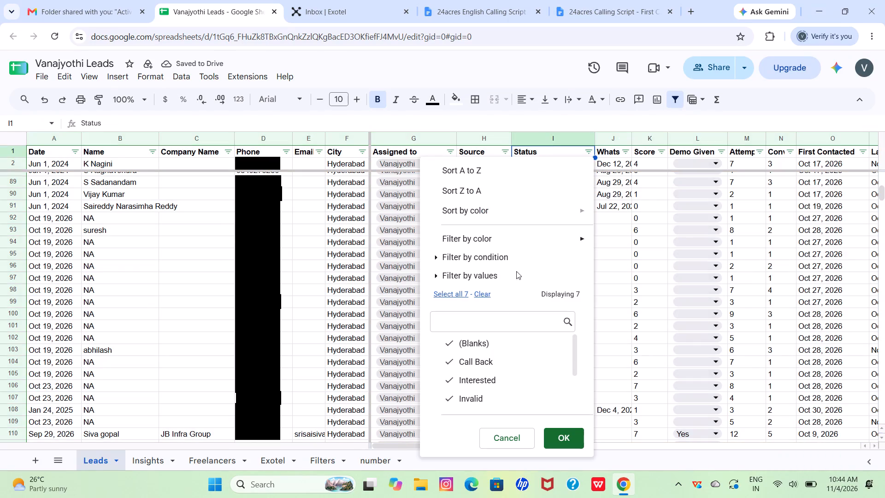
click(482, 289)
scroll(474, 378, down, 1)
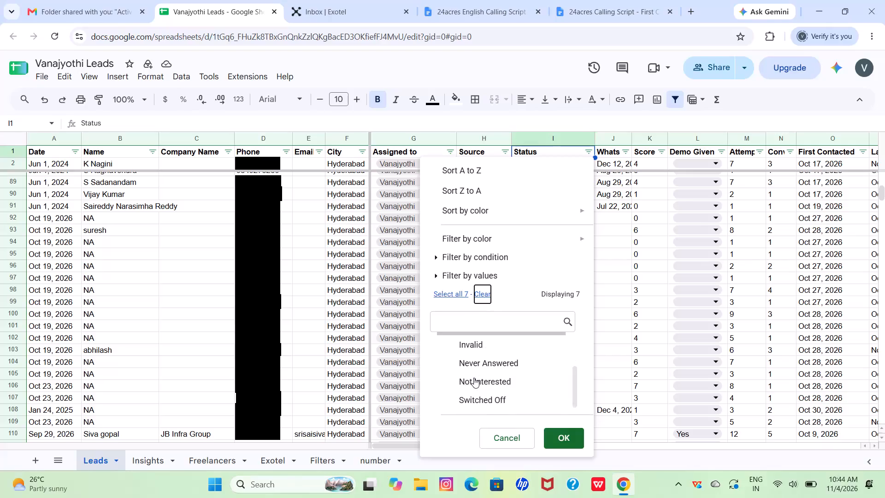
scroll(474, 378, down, 2)
scroll(474, 378, up, 1)
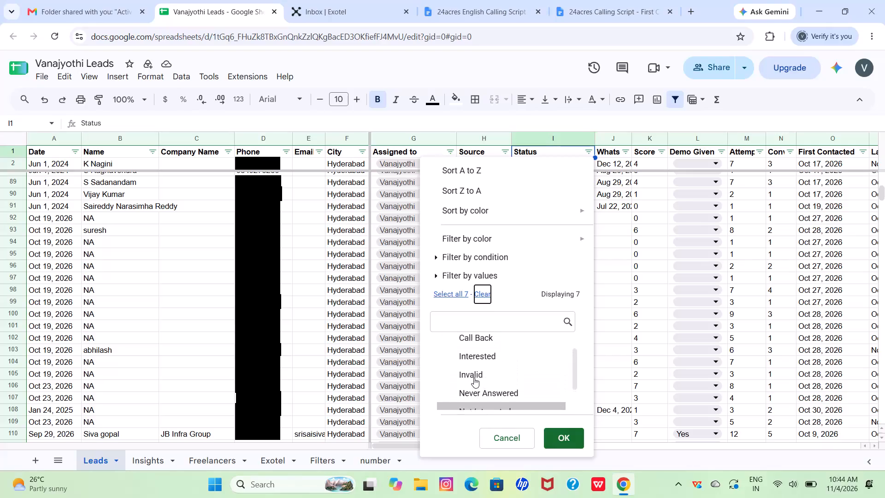
scroll(474, 378, up, 1)
click(489, 362)
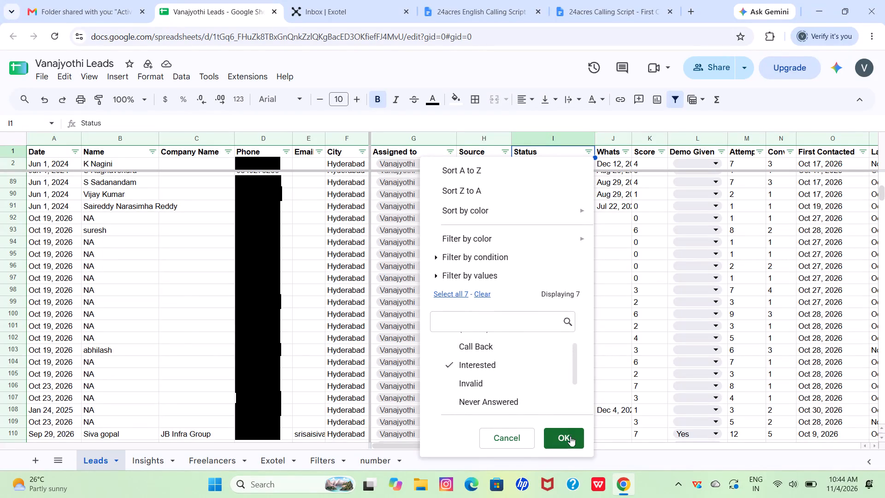
click(570, 437)
Examine the last spoken dates, follow-up dates, localities and notes of the Interested leads for the next call.
scroll(631, 313, up, 4)
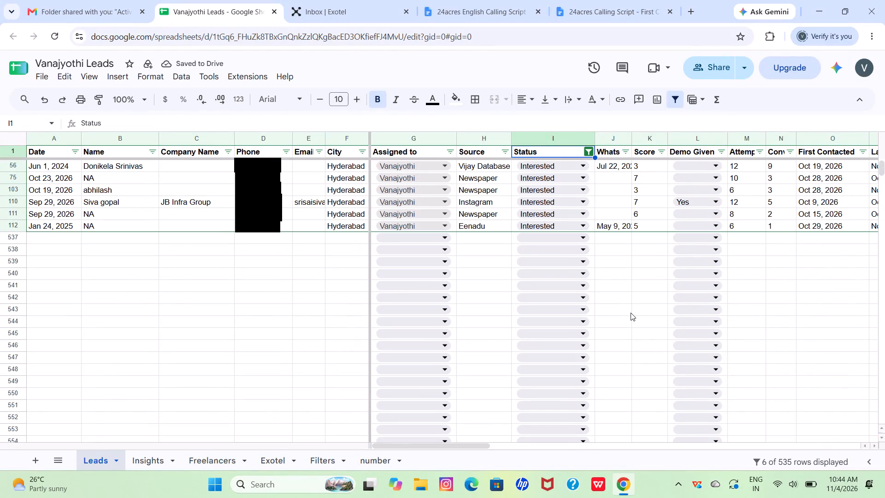
scroll(631, 313, left, 5)
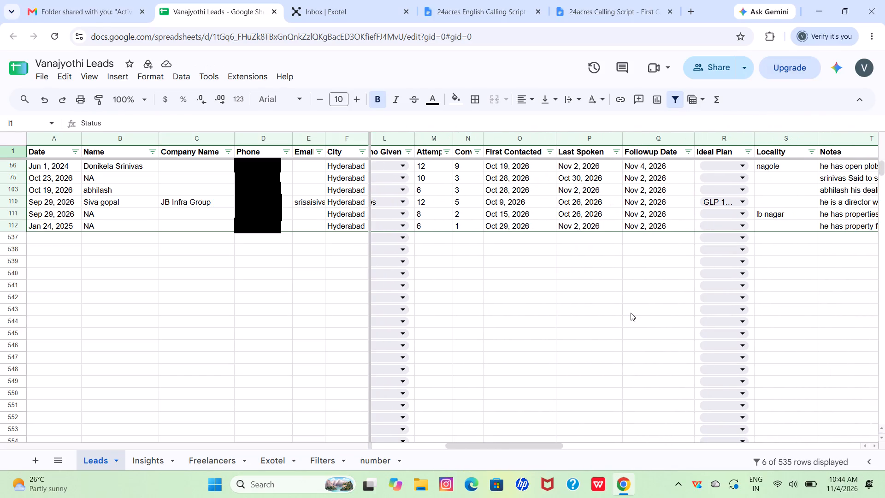
scroll(631, 313, right, 4)
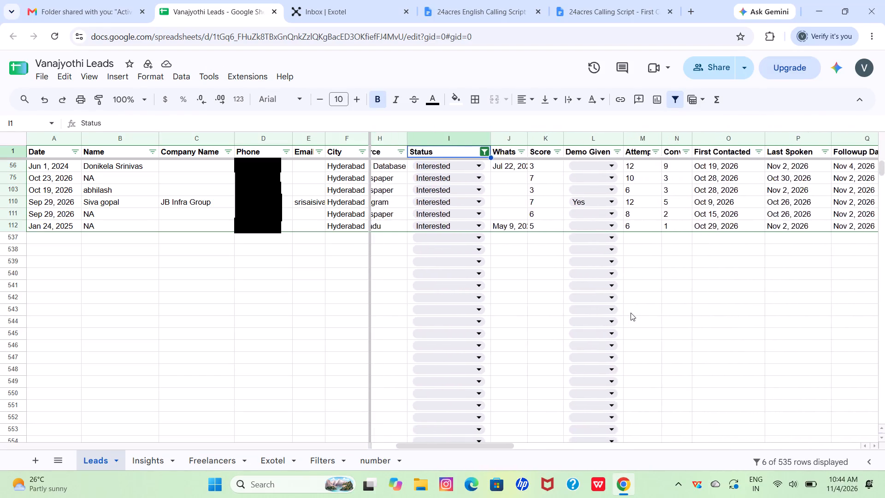
scroll(631, 313, left, 5)
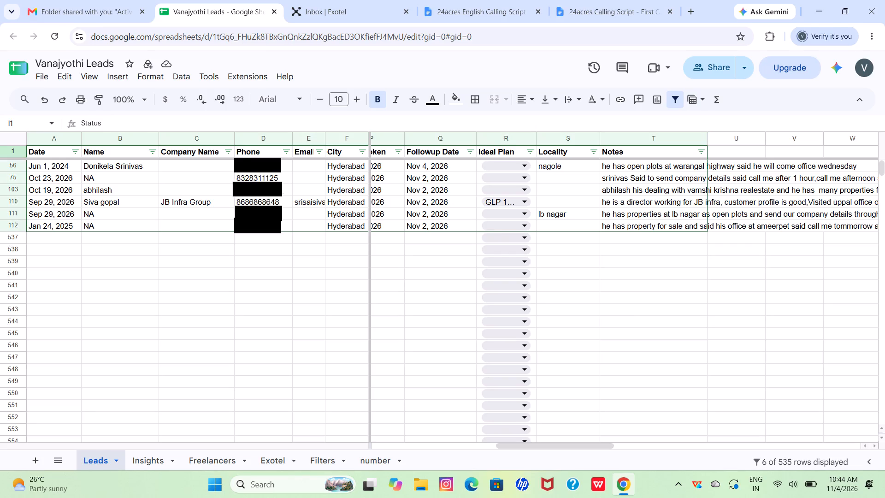
click(274, 166)
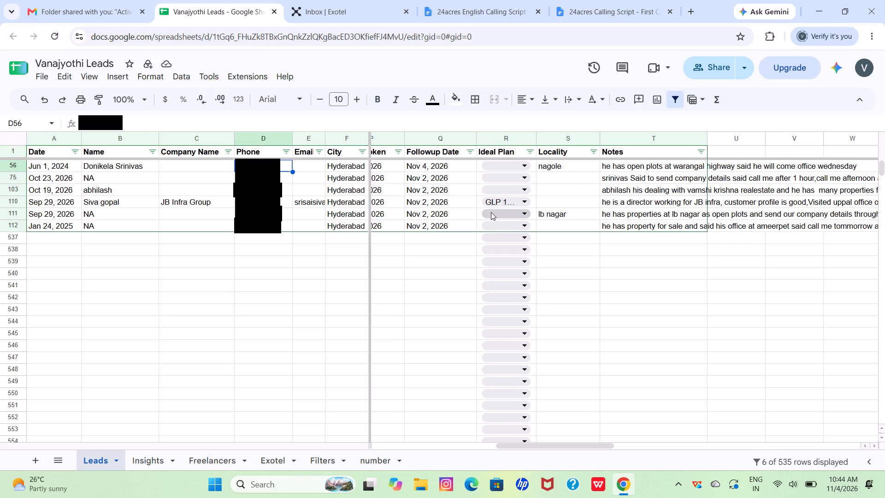
scroll(491, 212, left, 3)
scroll(491, 212, right, 4)
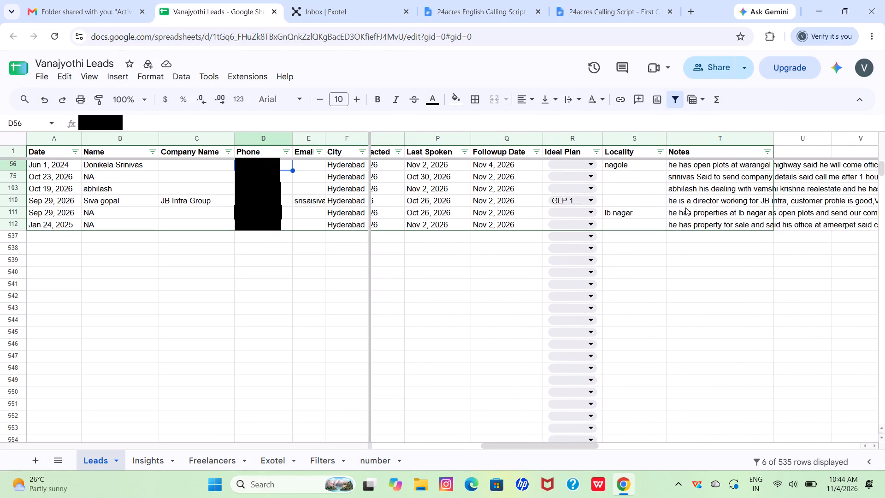
scroll(685, 207, right, 1)
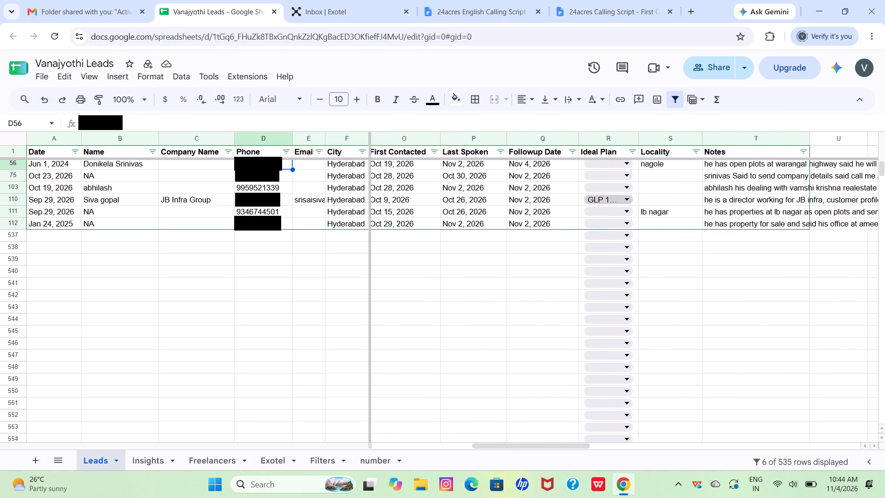
Copy the phone number of the nagole lead in row 56.
click(257, 198)
scroll(257, 198, up, 2)
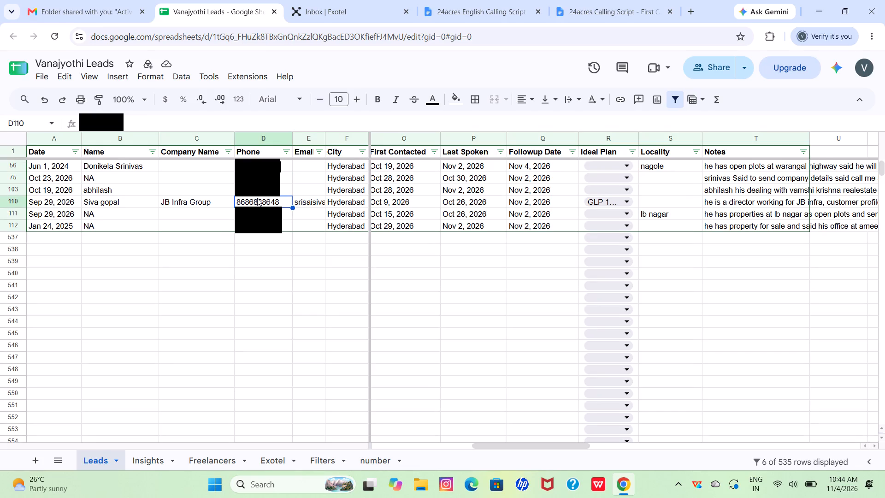
click(277, 169)
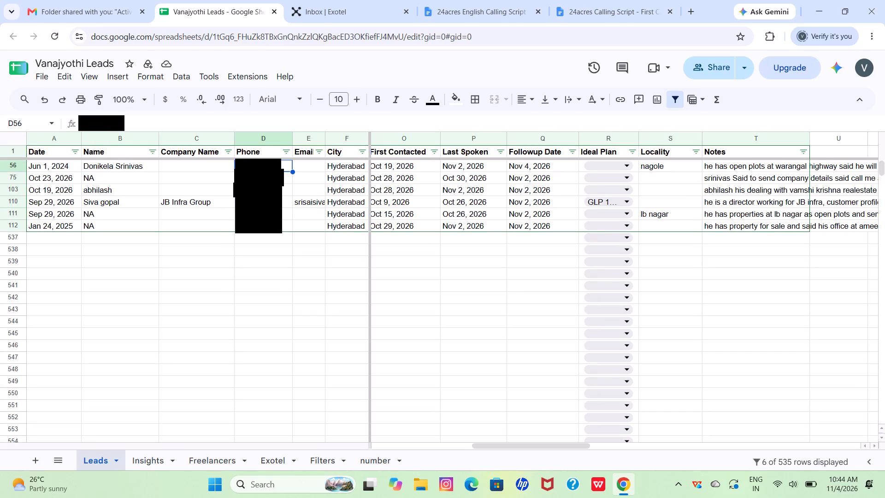
key(ctrl+c)
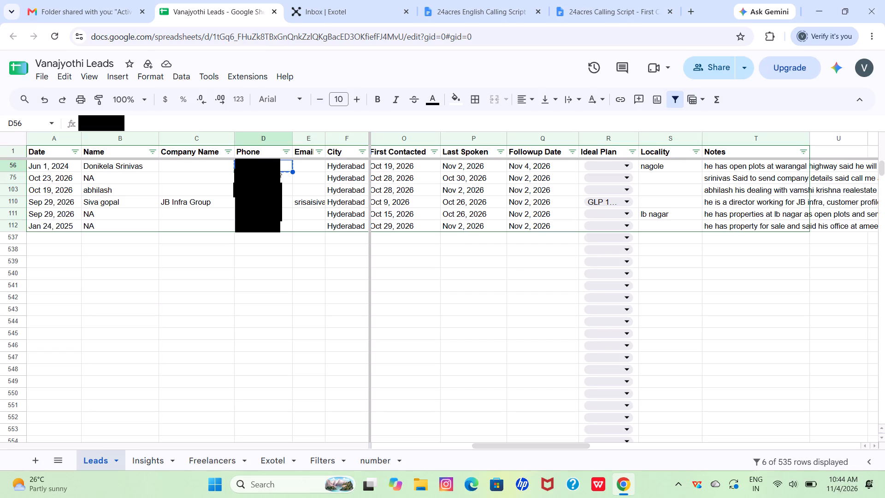
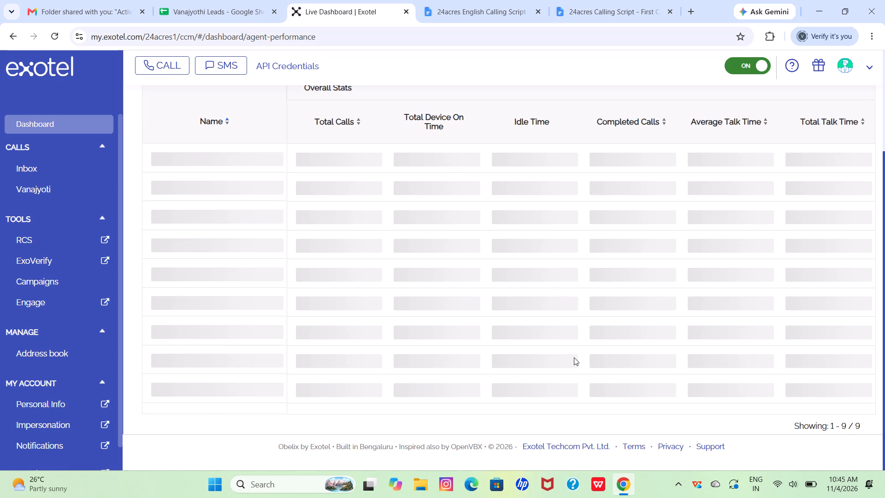
Place a call from the Exotel dashboard to the nagole lead using the copied phone number.
scroll(574, 357, up, 1)
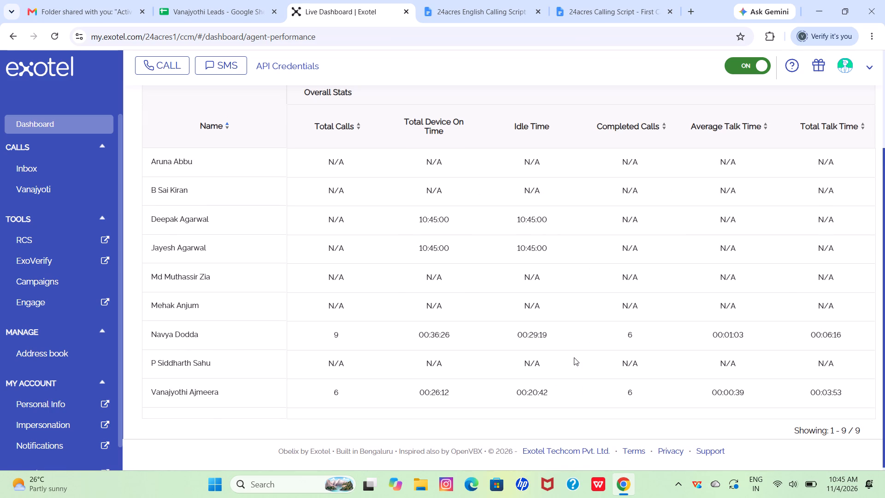
scroll(574, 357, up, 2)
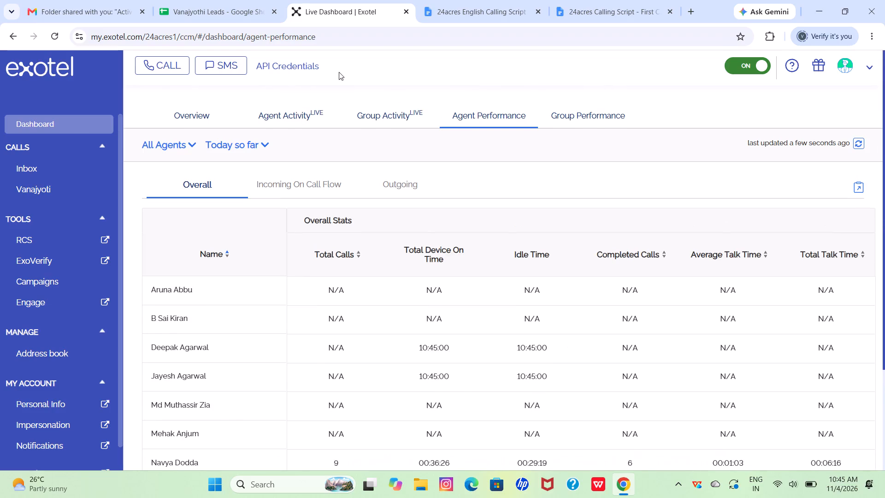
click(183, 70)
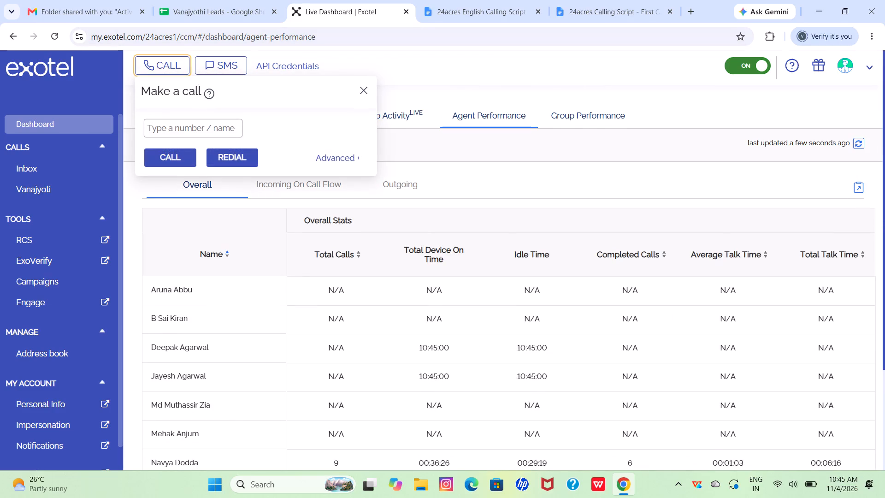
click(214, 126)
key(ctrl+v)
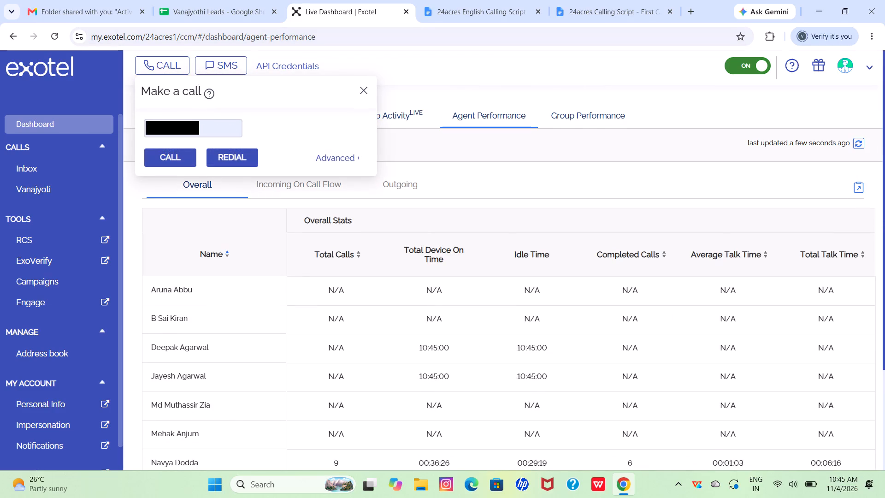
click(206, 7)
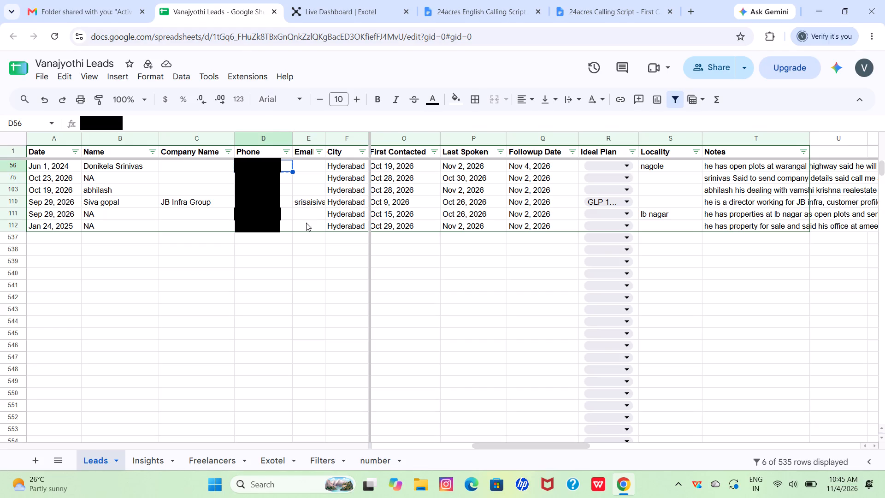
click(408, 0)
click(183, 159)
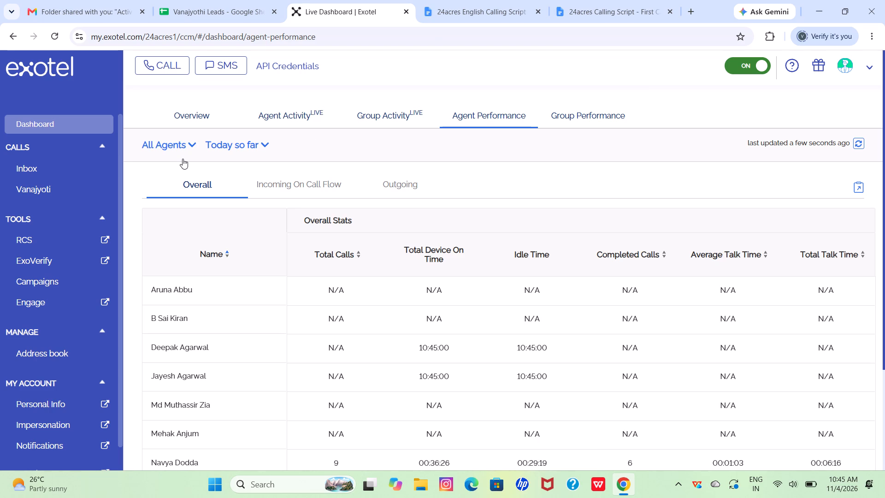
Return to the Leads sheet and read the notes of the nagole lead in row 56.
click(211, 0)
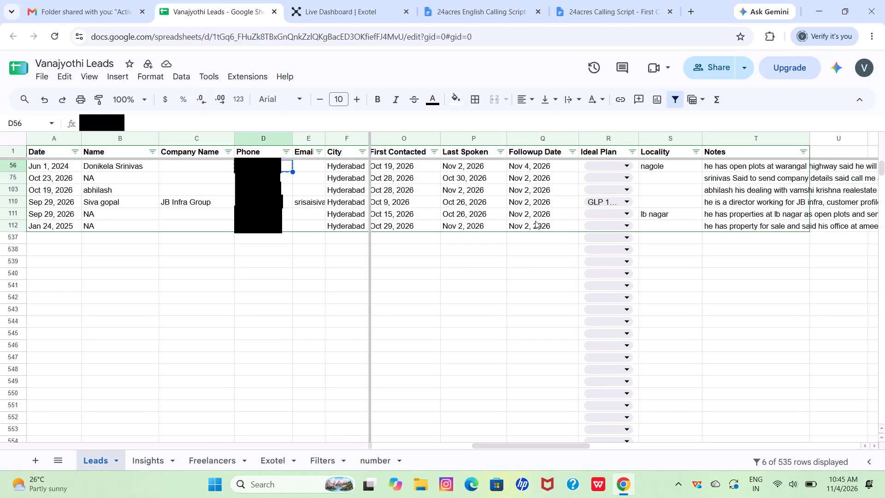
scroll(535, 221, left, 4)
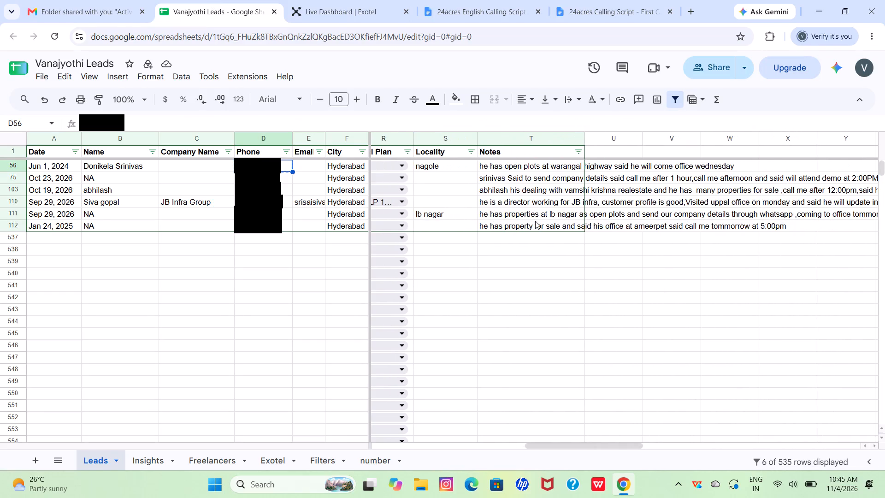
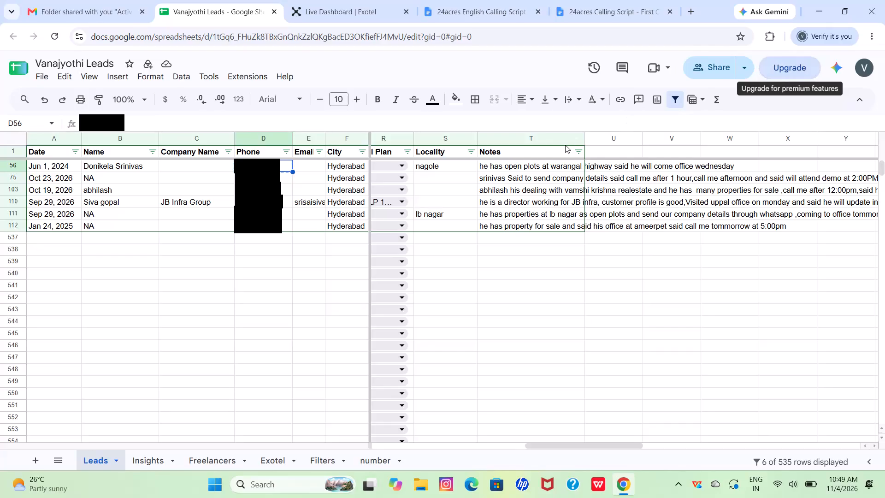
Replace the notes of the lead in row 75 with "he has property for sale and he is realestate agent".
click(497, 178)
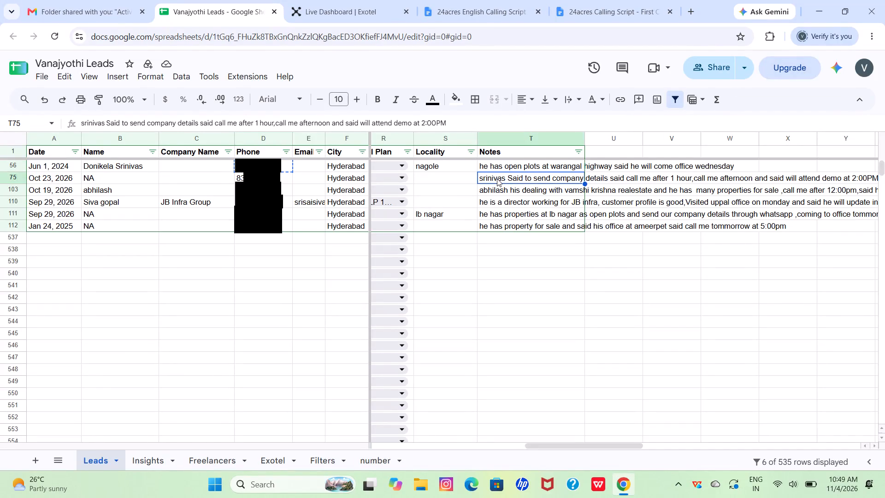
scroll(497, 178, left, 1)
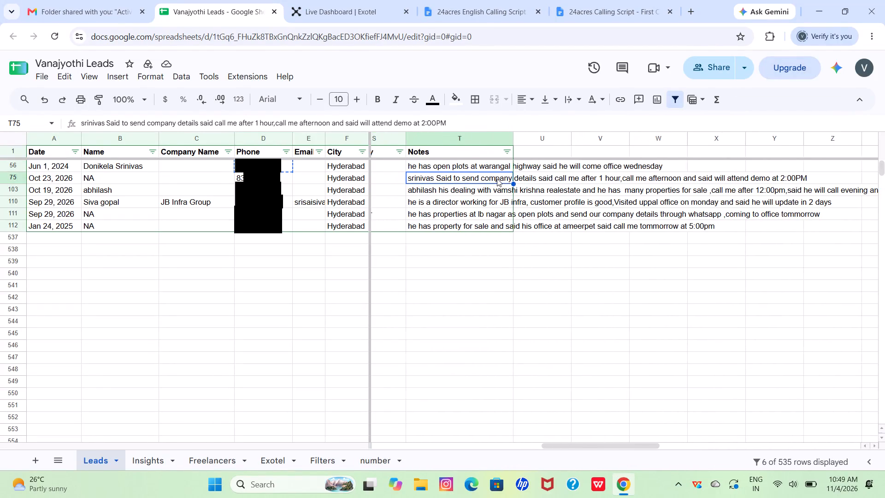
key(BackSpace)
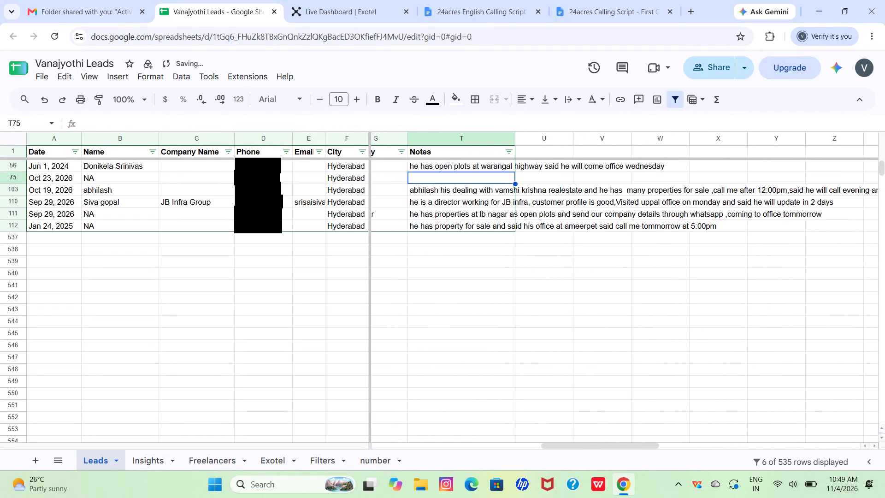
click(444, 184)
click(437, 181)
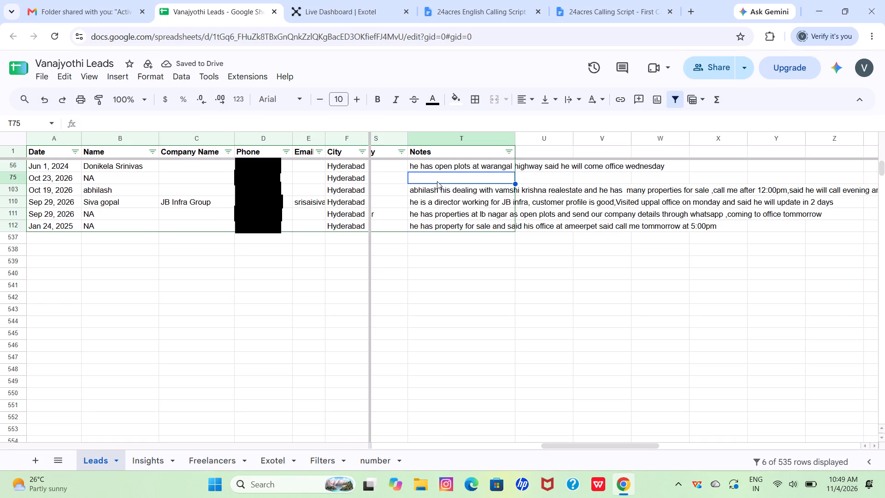
scroll(437, 181, right, 8)
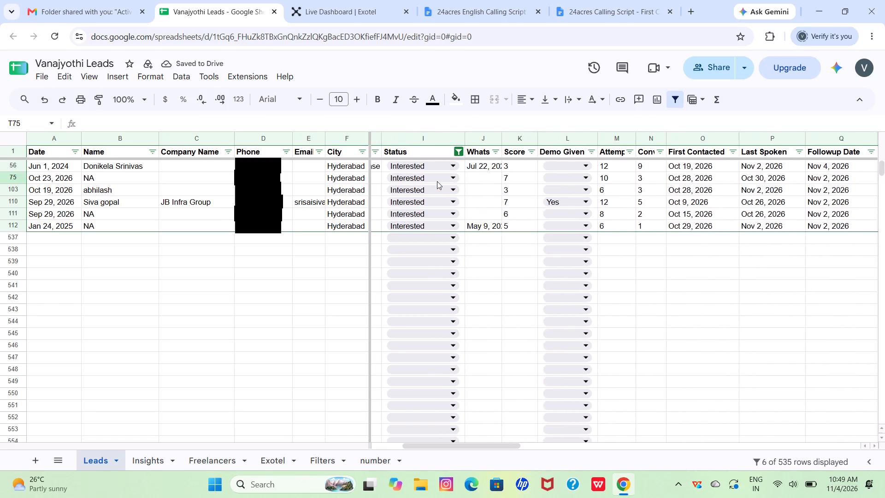
scroll(430, 180, left, 3)
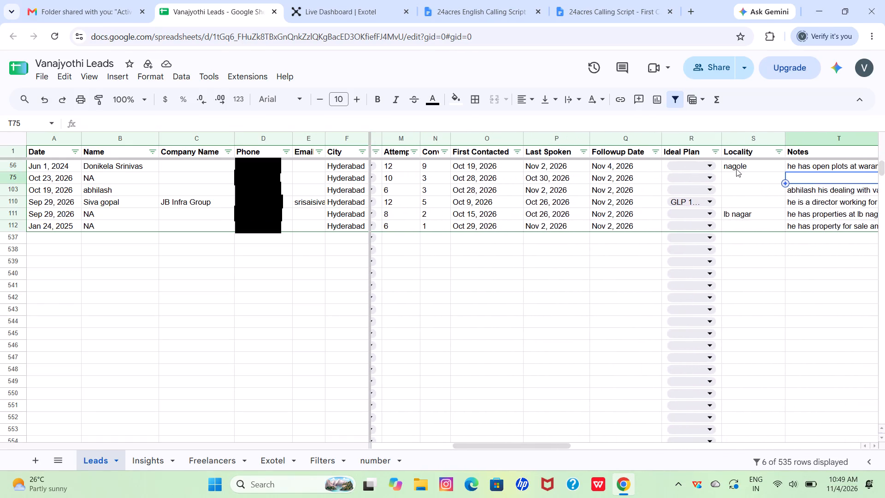
scroll(736, 169, left, 2)
click(700, 178)
text(he has property for sale)
key(space)
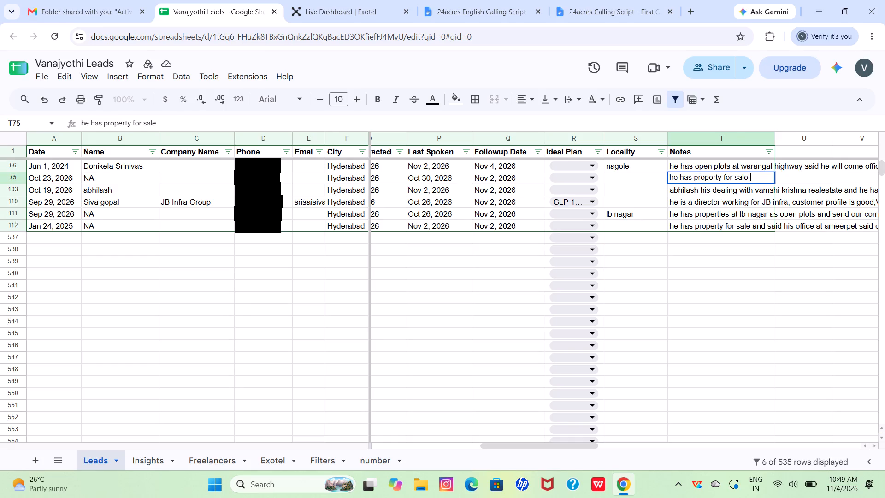
text(and he)
key(space)
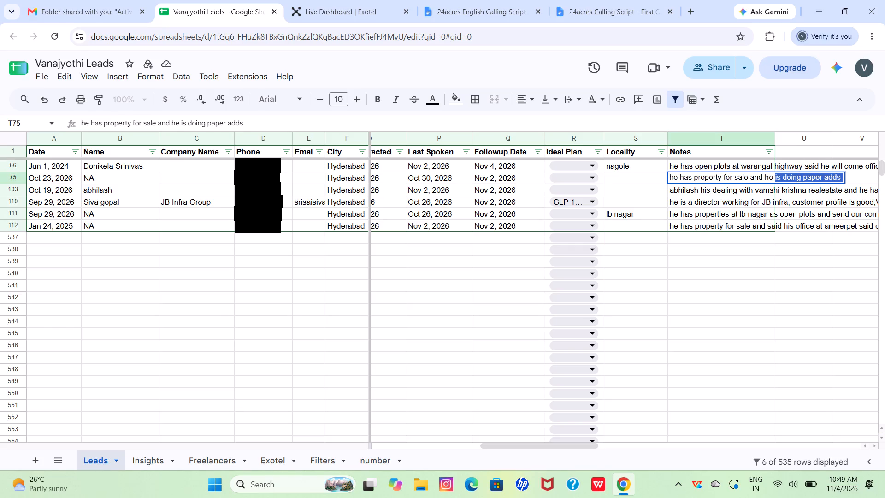
text(is rea)
text(lestate)
key(space)
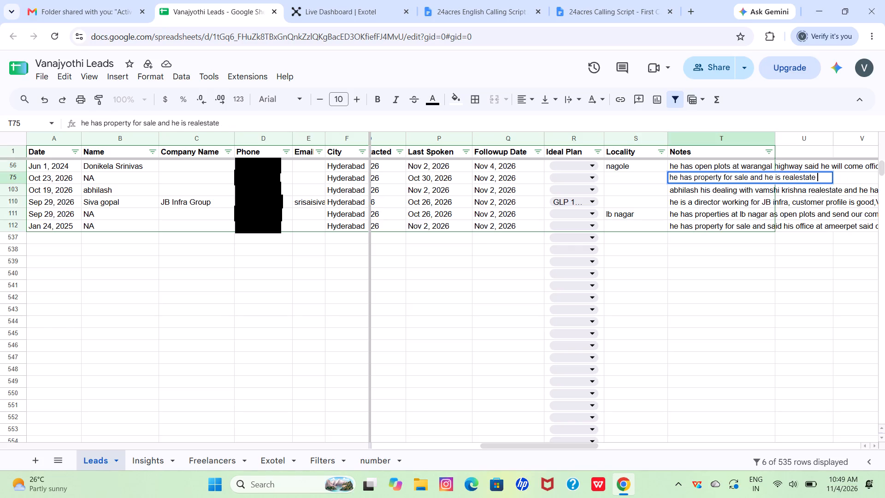
text(agent)
key(Return)
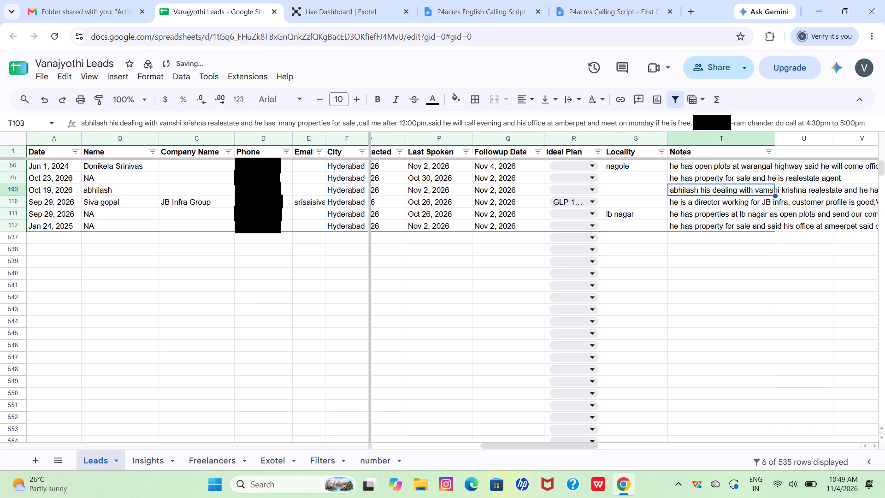
Review the full notes of the remaining Interested leads in rows 103 to 112.
scroll(700, 178, left, 4)
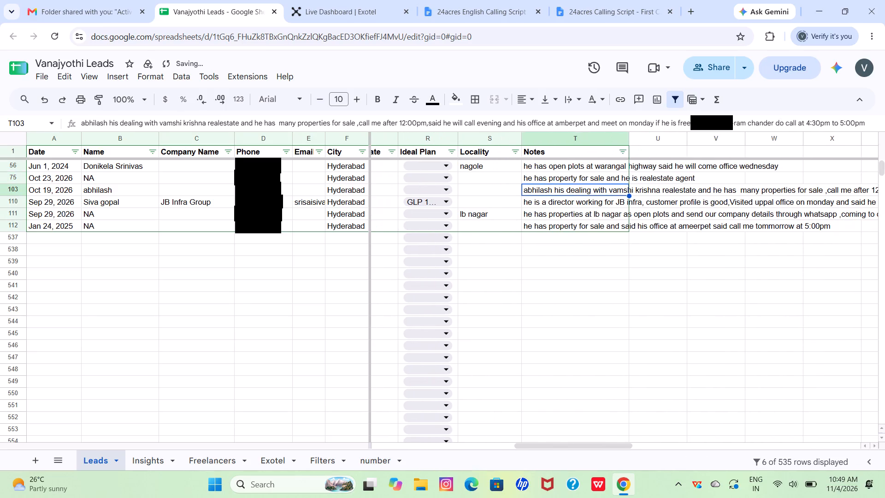
scroll(700, 178, left, 2)
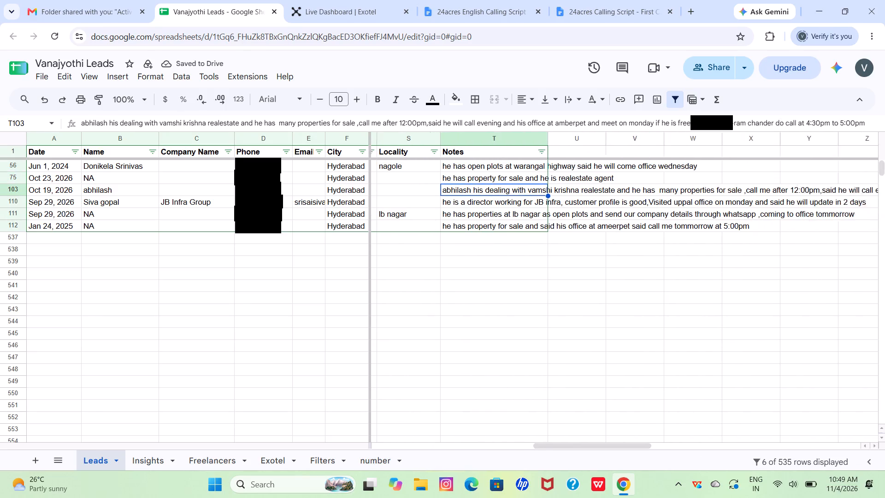
scroll(700, 178, left, 3)
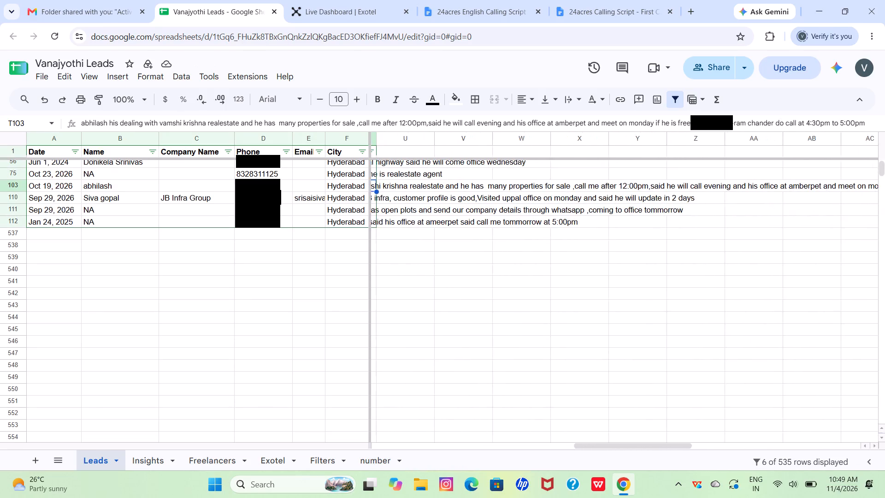
scroll(700, 178, left, 2)
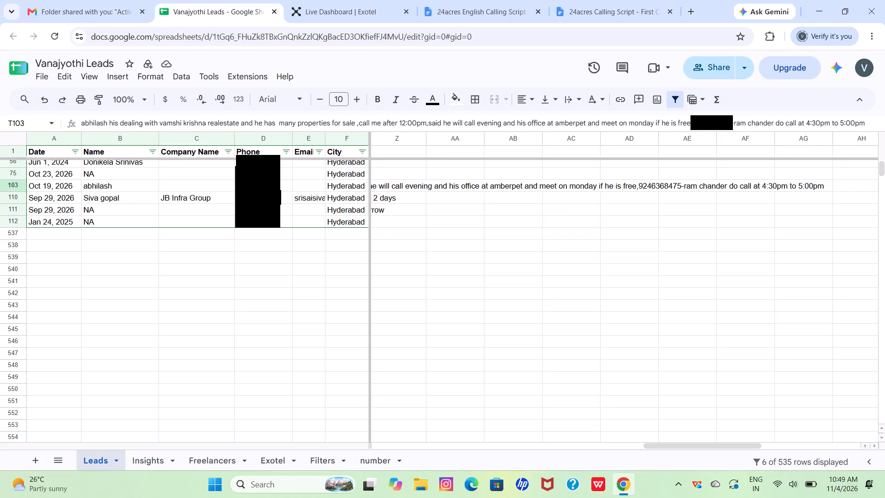
scroll(700, 178, right, 3)
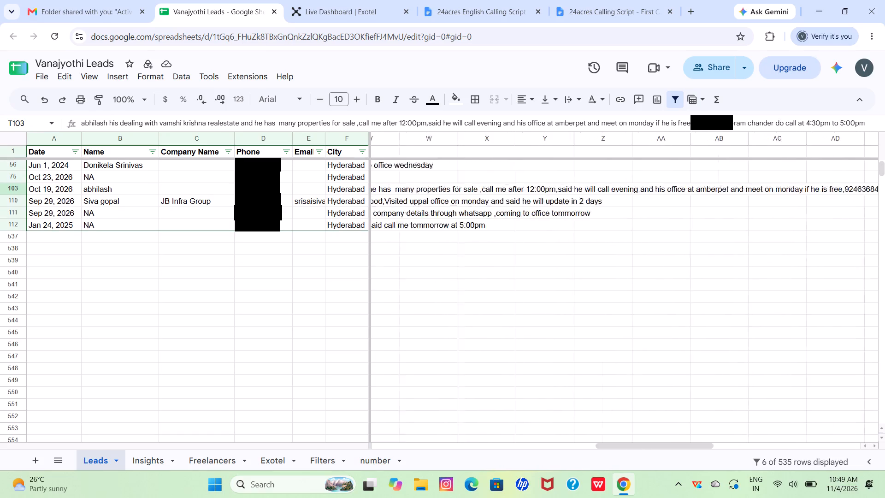
scroll(700, 178, right, 6)
scroll(700, 178, down, 1)
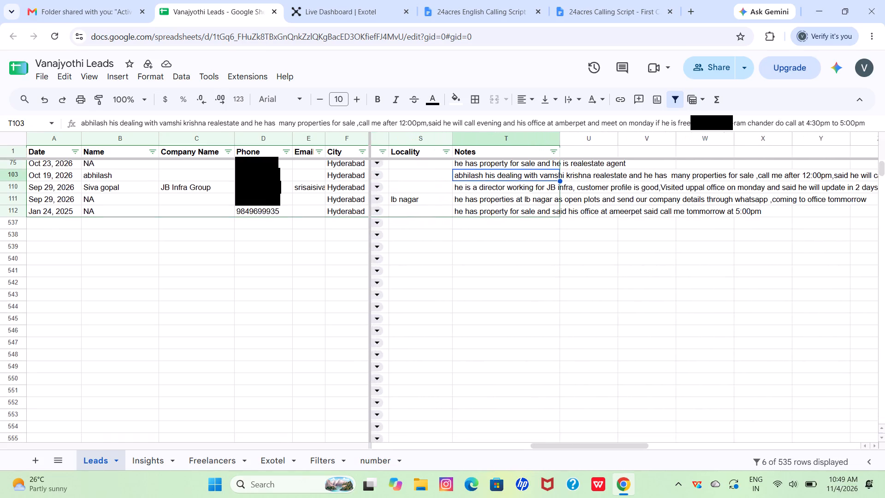
scroll(700, 178, down, 1)
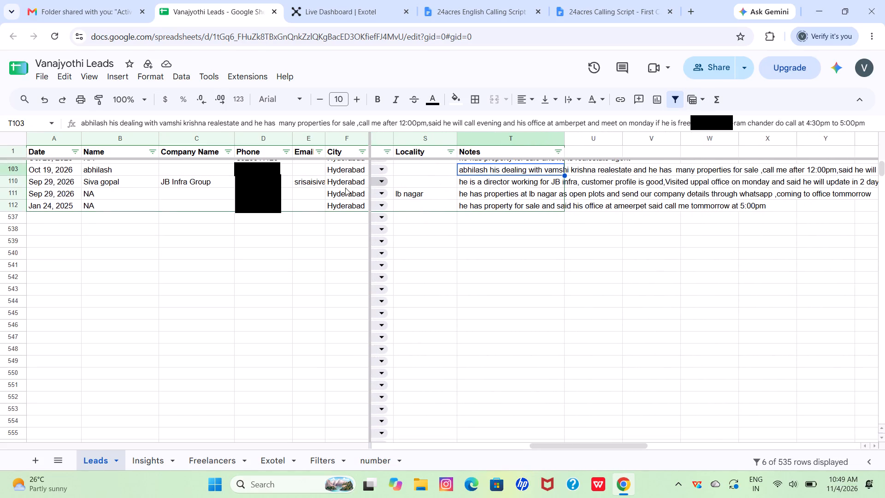
scroll(460, 211, right, 1)
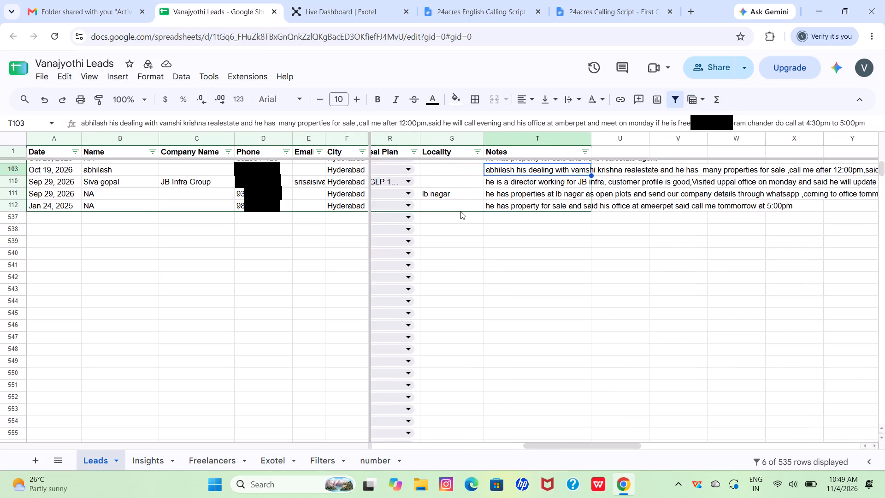
scroll(460, 211, right, 3)
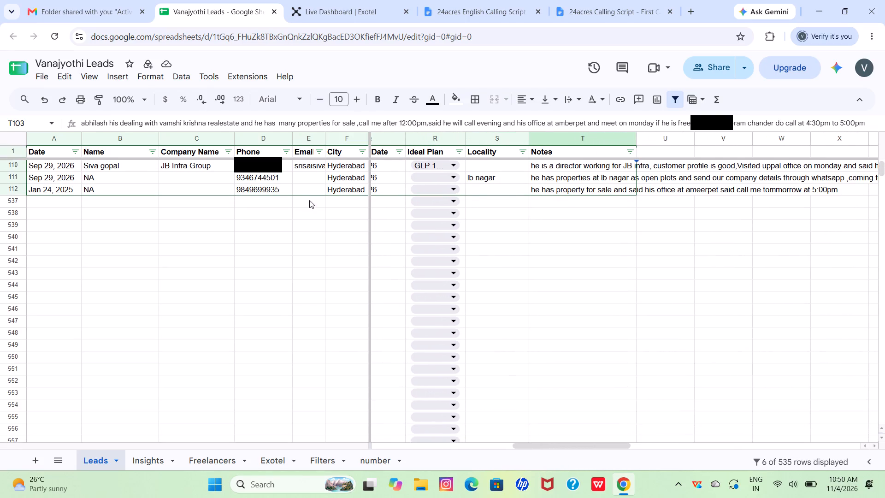
Copy the phone number of the ameerpet lead in row 112 and start looking for another app.
click(275, 190)
key(ctrl+c)
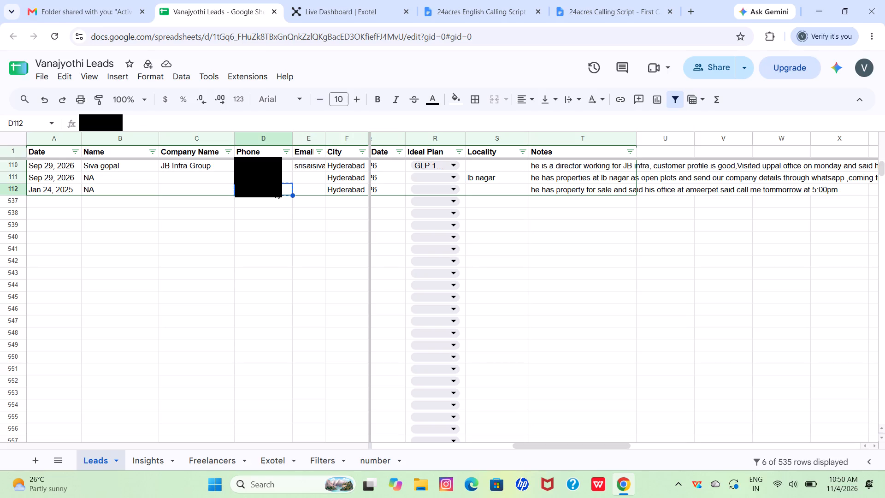
click(221, 487)
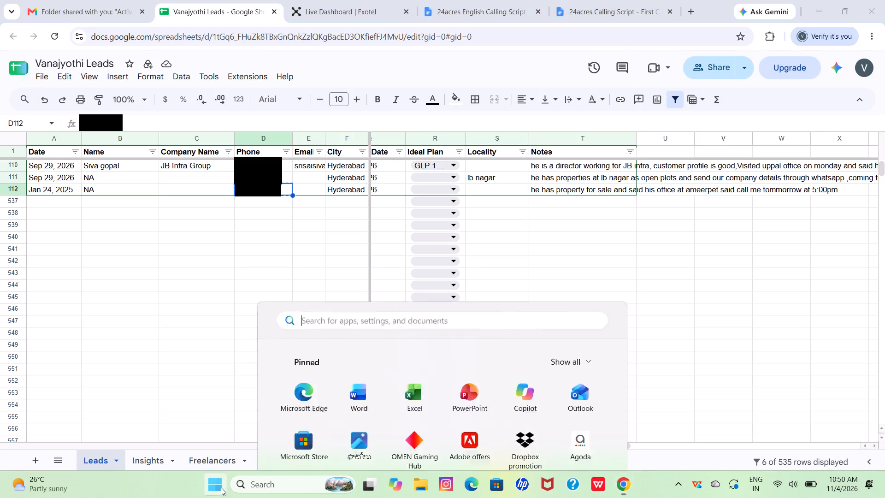
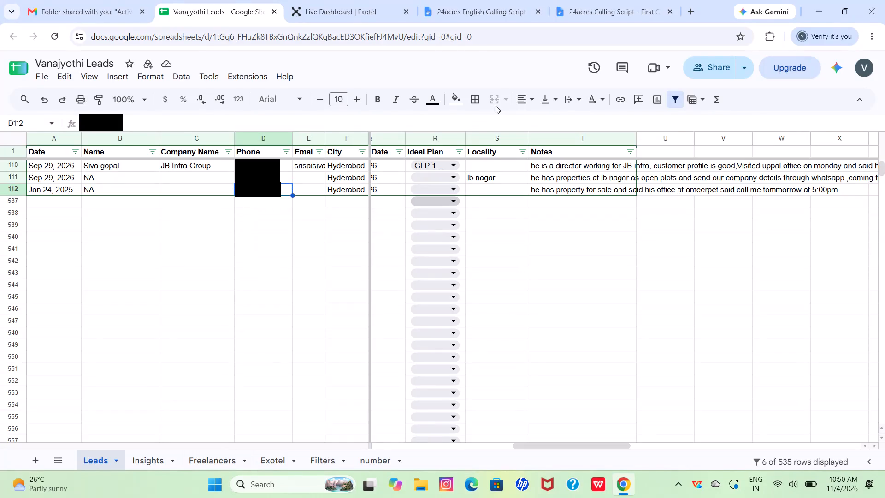
Switch to the Exotel dashboard to call the ameerpet lead from row 112 on the copied phone number.
click(411, 0)
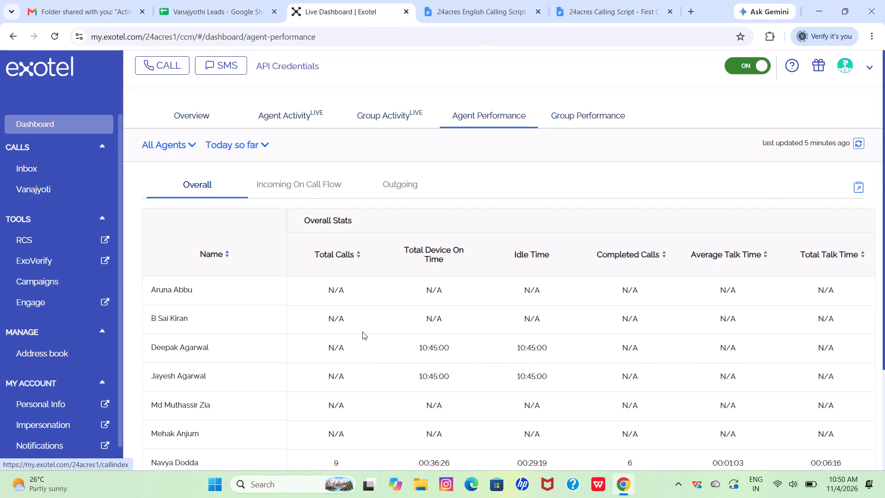
scroll(362, 332, down, 2)
scroll(362, 332, up, 2)
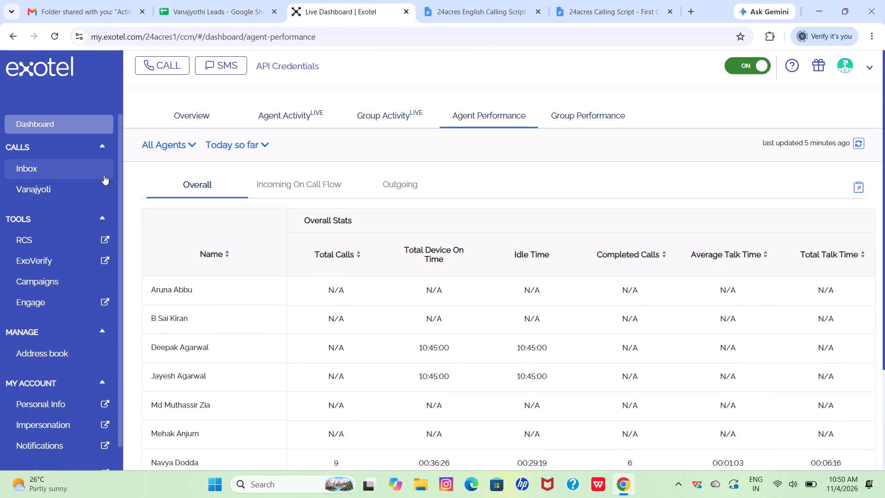
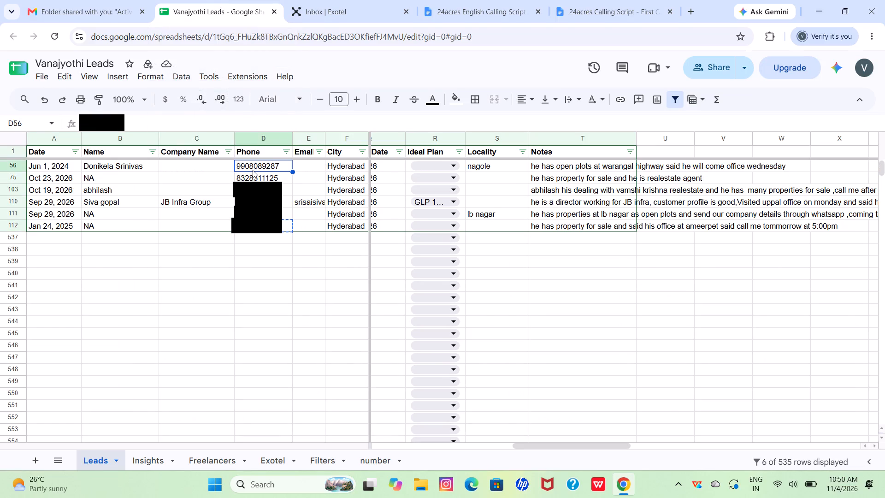
Check the Followup Date entries of the filtered leads in the Leads sheet, down to row 112.
scroll(396, 194, right, 1)
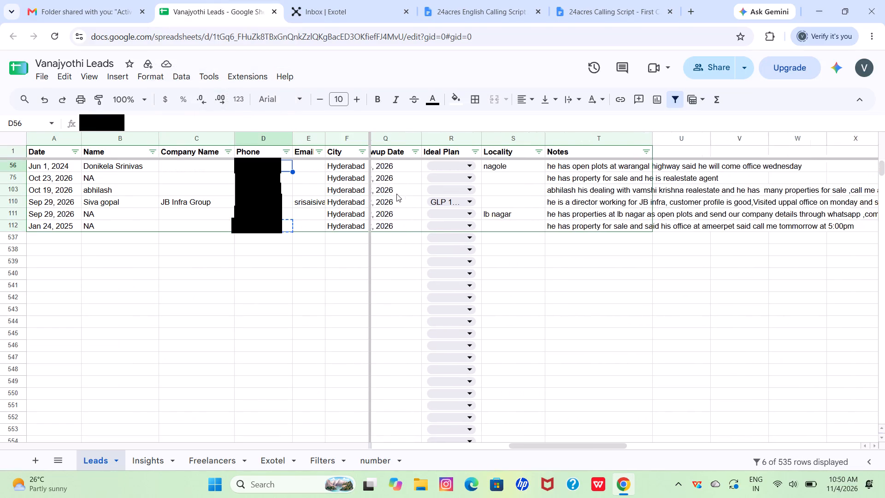
scroll(396, 194, right, 1)
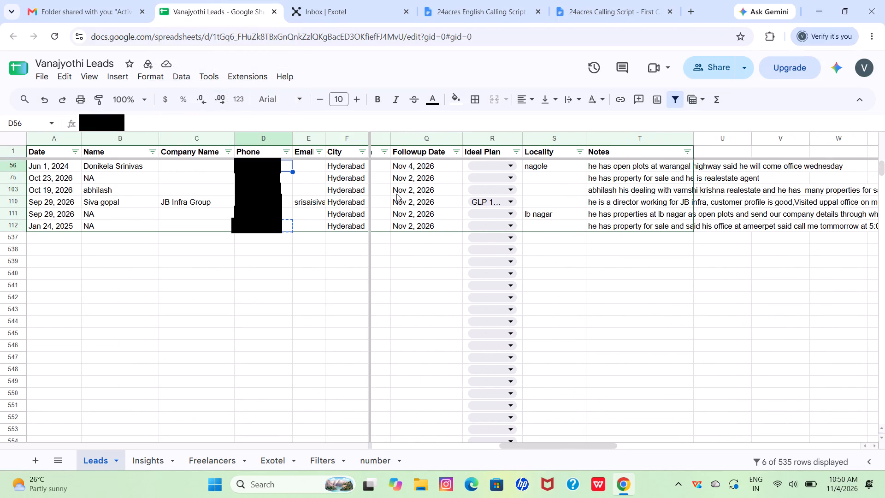
click(396, 194)
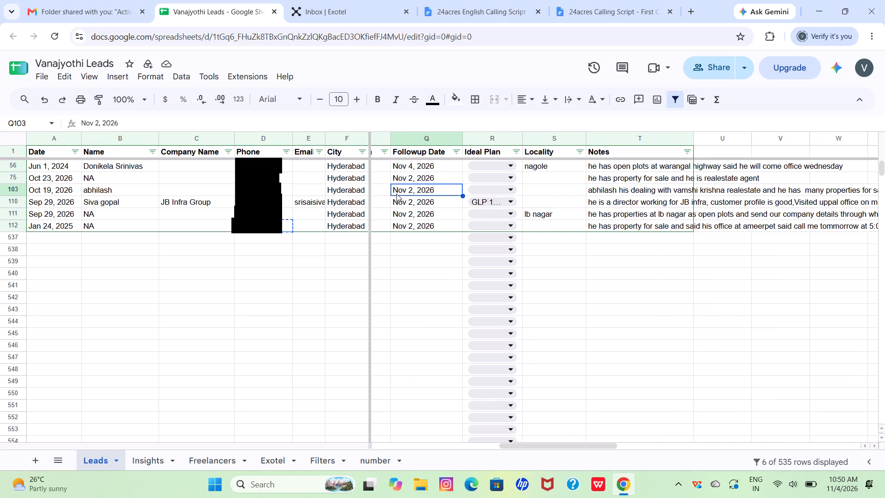
click(426, 218)
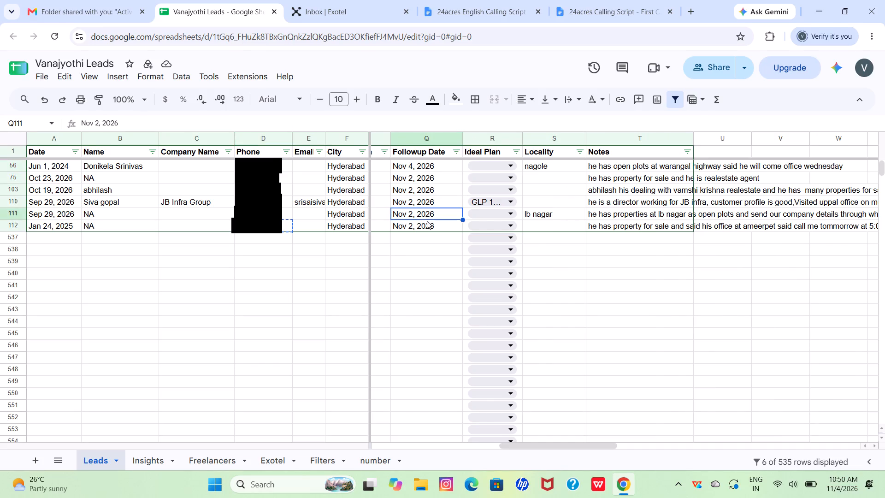
click(429, 226)
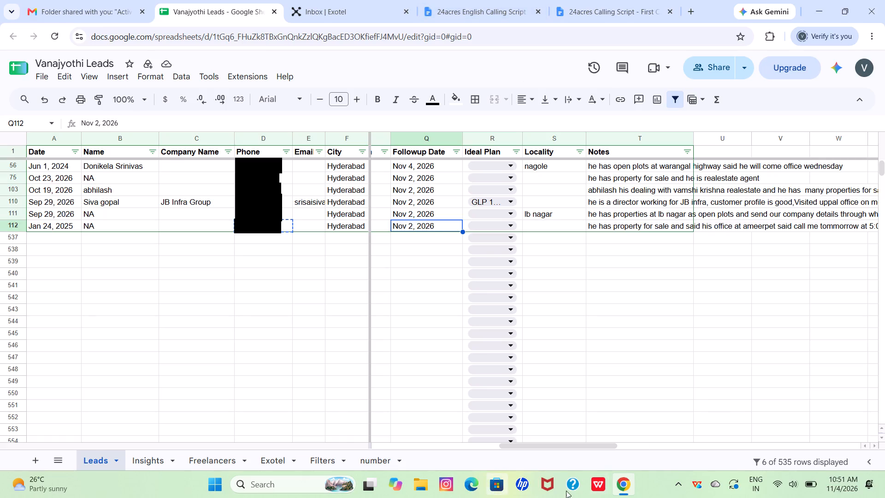
Leave the Leads sheet and bring up the installed apps to launch WhatsApp.
click(622, 486)
click(622, 486)
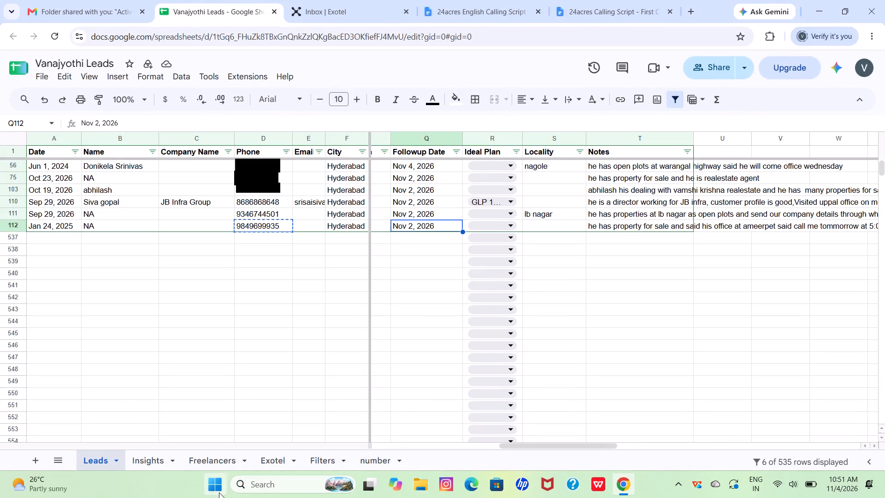
click(219, 492)
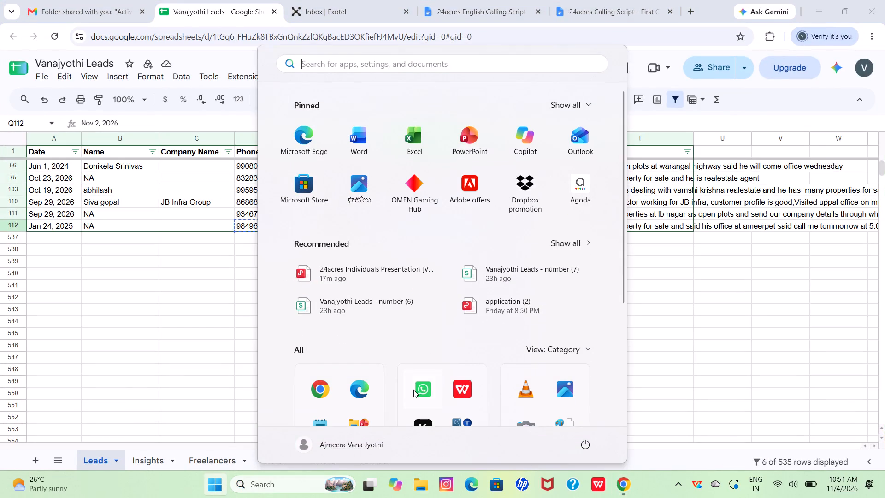
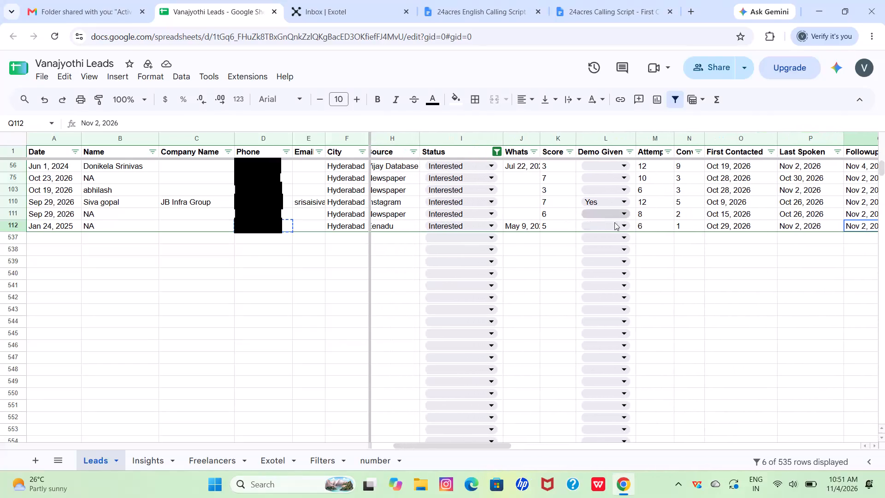
Set the attempts count of the lead in row 112 to 7.
click(656, 227)
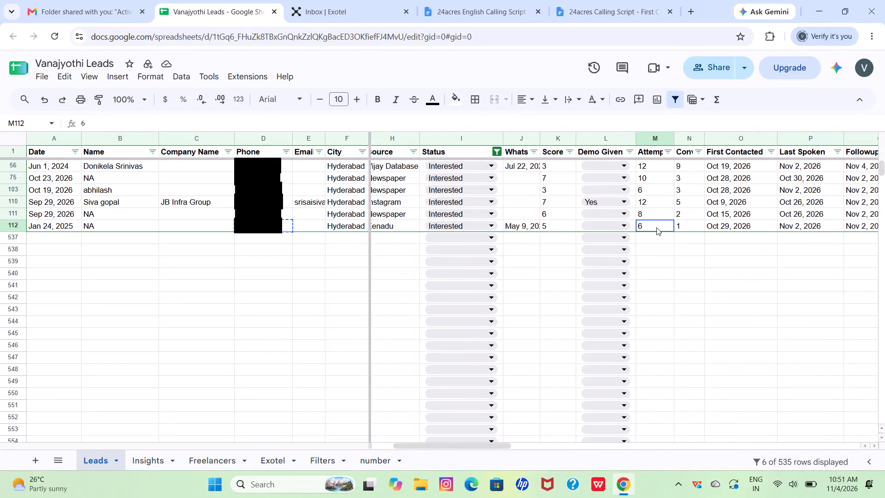
key(7)
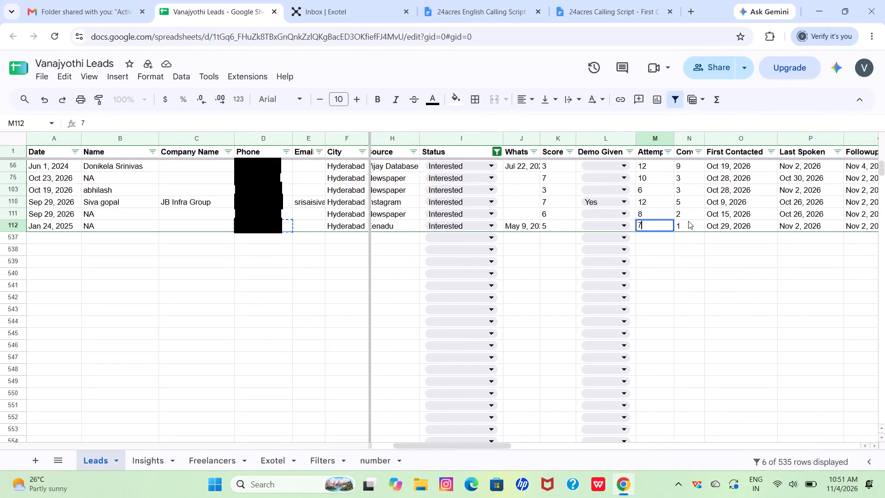
click(688, 221)
Change the Status of the lead in row 56 to Not Interested.
scroll(688, 221, up, 3)
scroll(688, 221, left, 1)
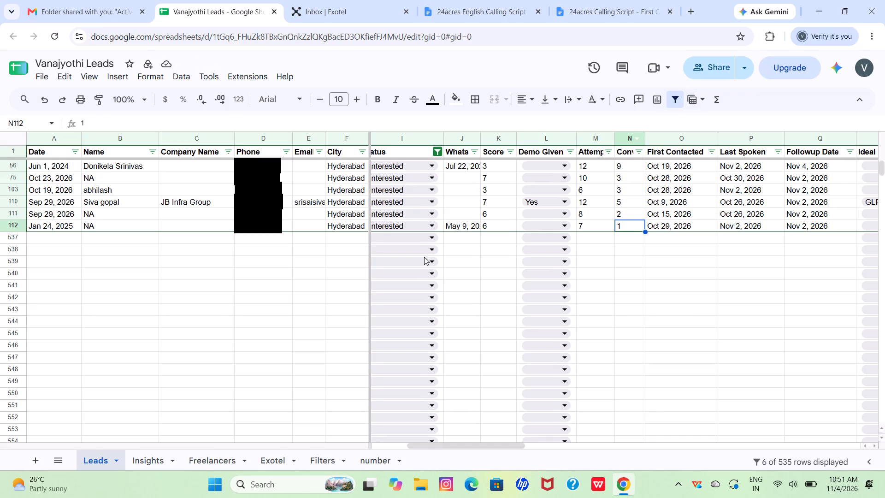
scroll(424, 257, right, 2)
click(538, 164)
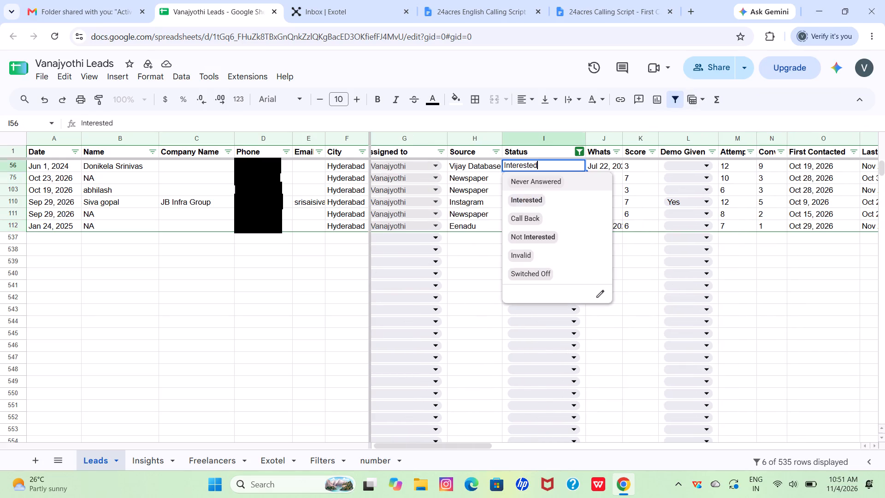
click(524, 232)
Set the row 56 lead's Conv count to 10 and its Last Spoken date to Nov 4, 2026.
scroll(524, 232, left, 2)
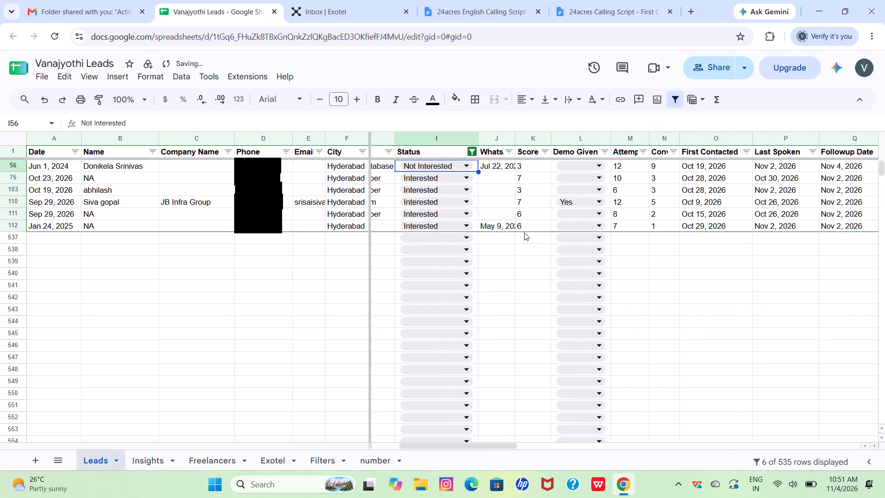
scroll(524, 232, left, 3)
click(540, 167)
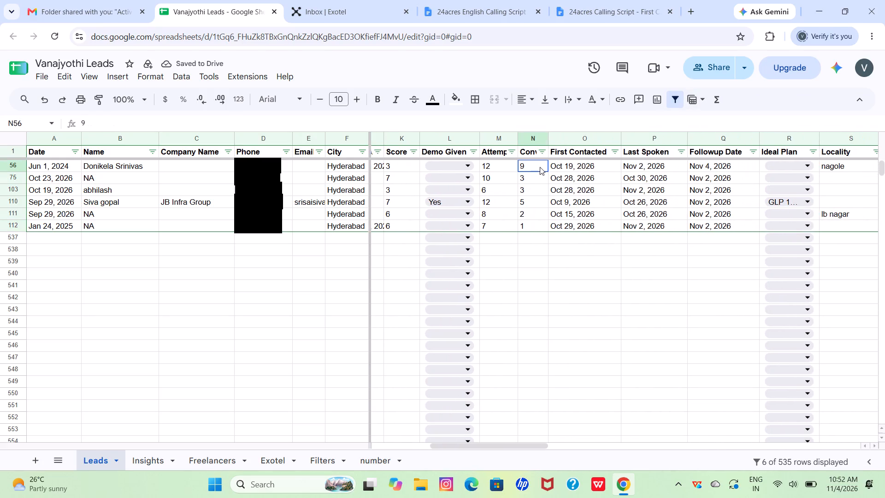
key(1)
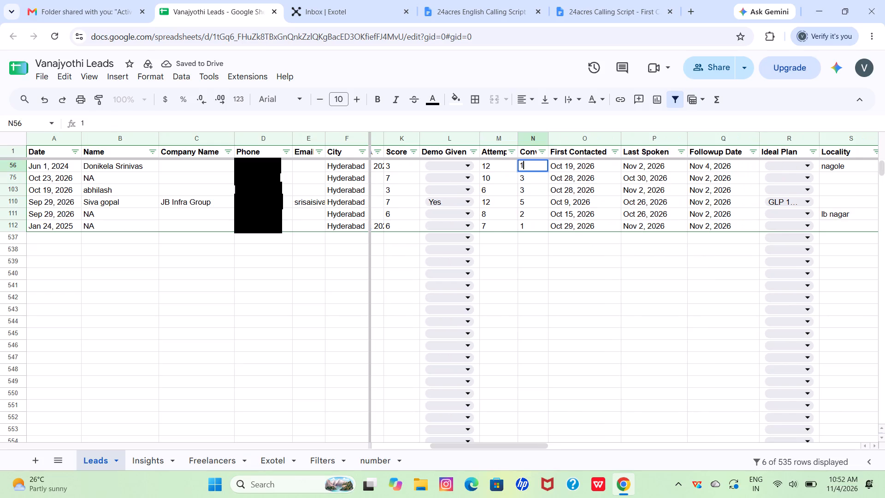
key(0)
click(654, 167)
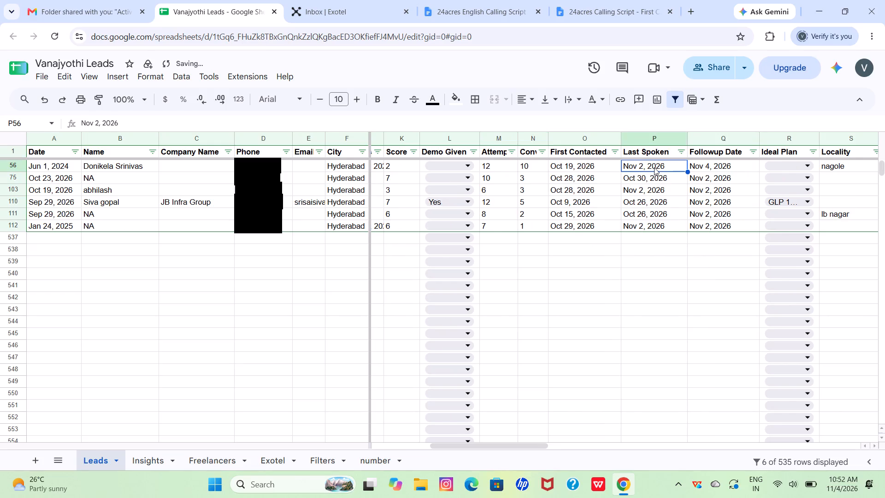
double_click(649, 170)
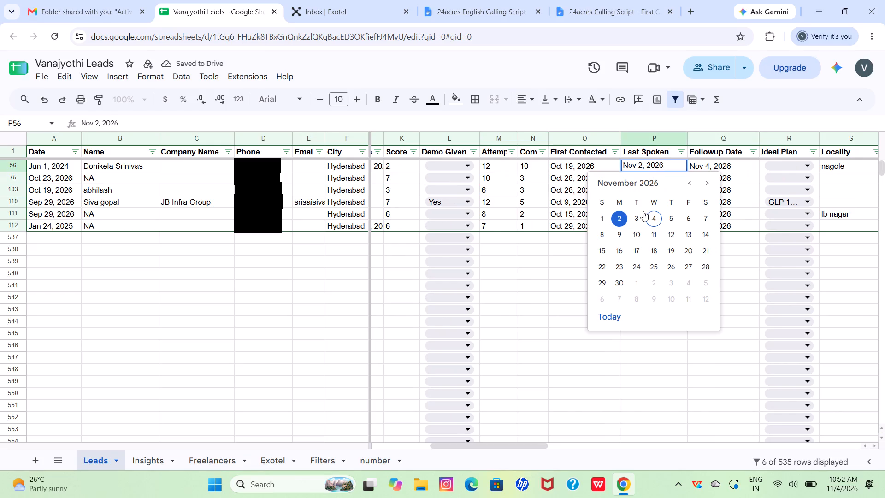
click(654, 218)
Append ",always telling that he will come to office but not visiting our office" to the Notes of the lead in row 56.
scroll(654, 218, left, 6)
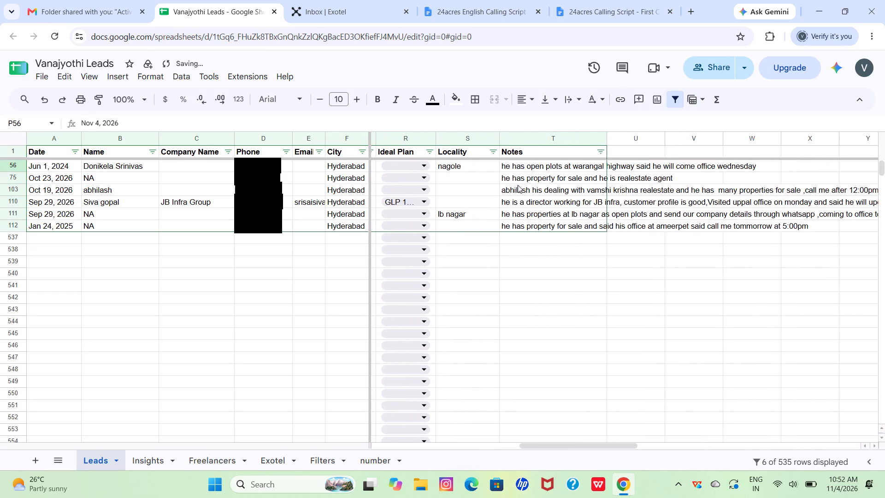
double_click(512, 167)
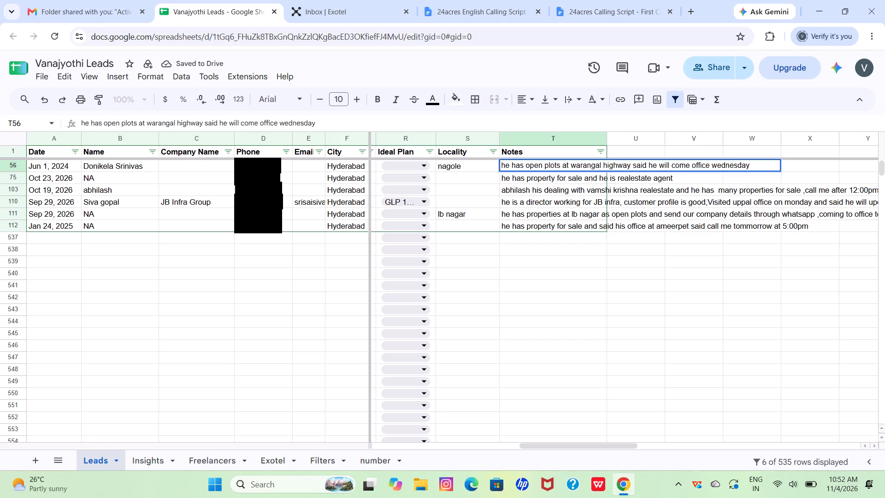
key(comma)
text(YS)
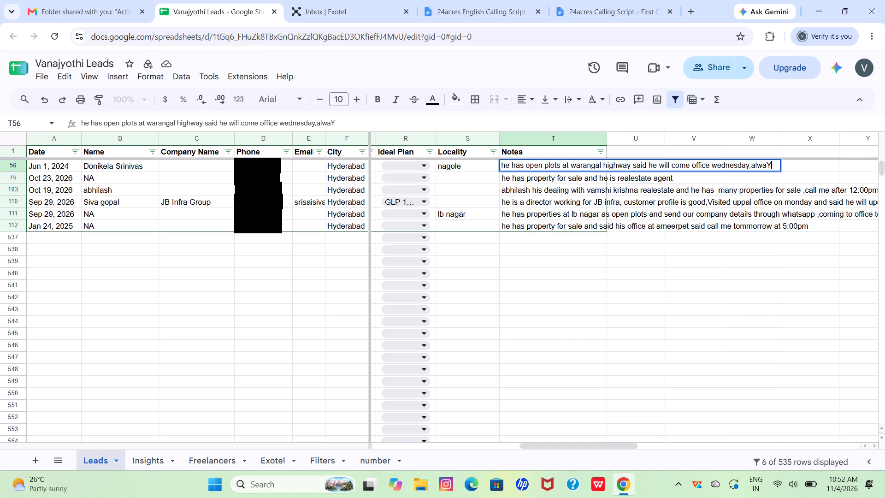
key(space)
key(BackSpace)
key(BackSpace)
key(BackSpace)
text(ay)
key(BackSpace)
key(BackSpace)
text(ys tellin)
text(g)
key(space)
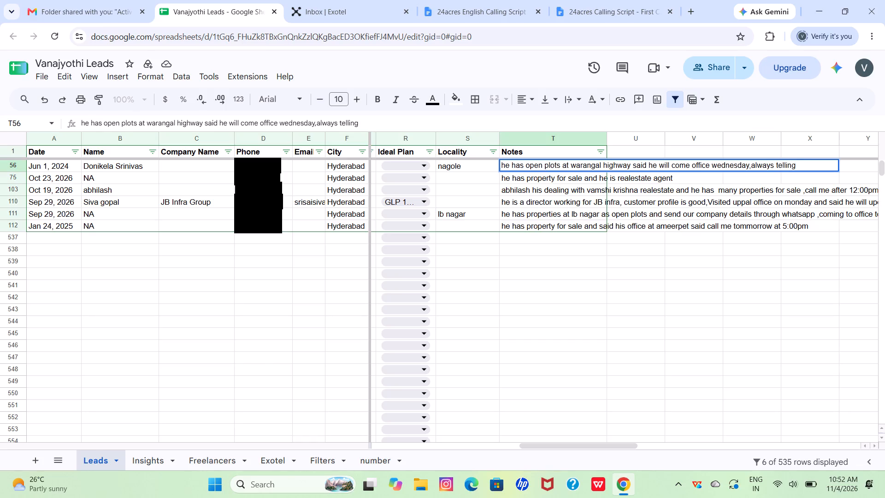
text(that he)
key(space)
text(wil)
text(l come to)
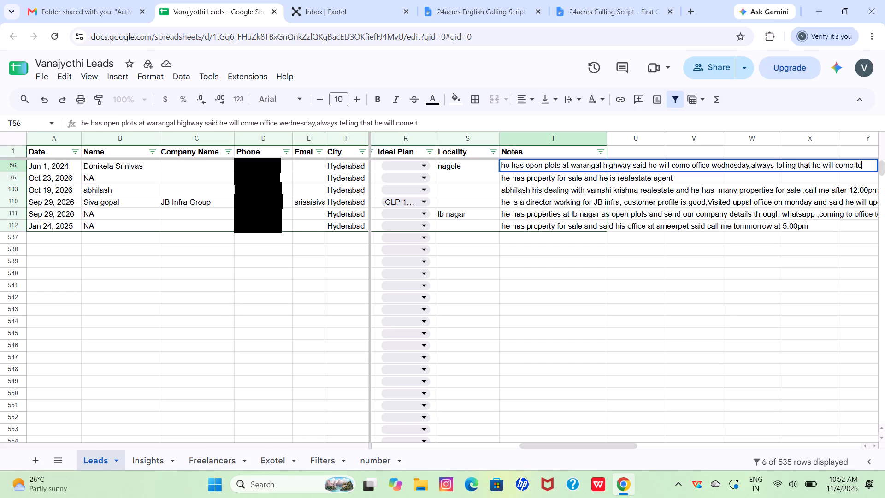
key(space)
text(offiv)
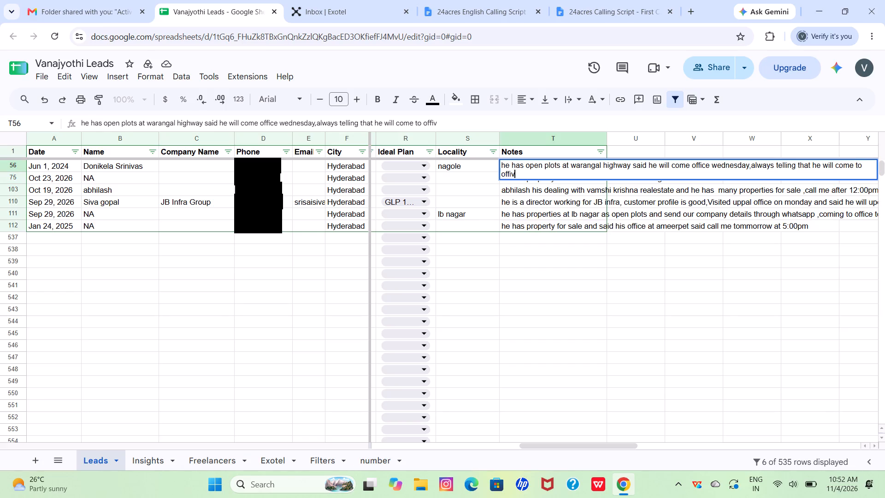
key(BackSpace)
text(ce)
key(space)
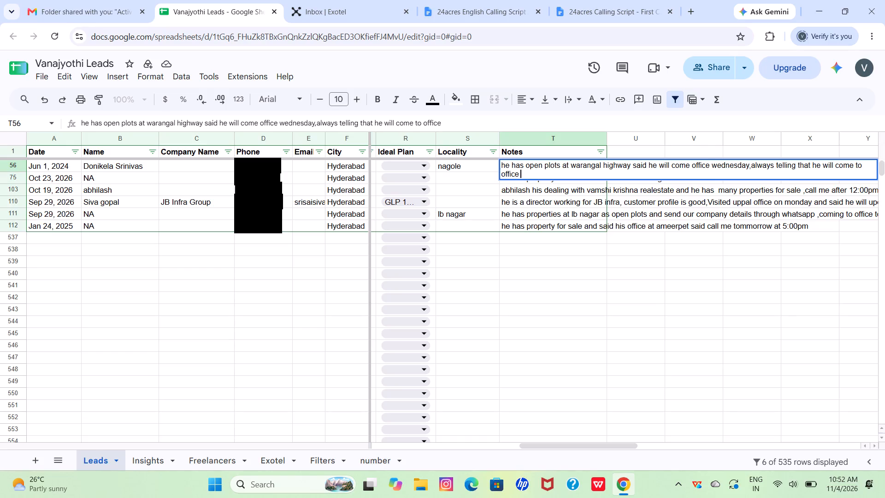
text(bu)
text(t not)
key(space)
text(visiting our office)
key(Return)
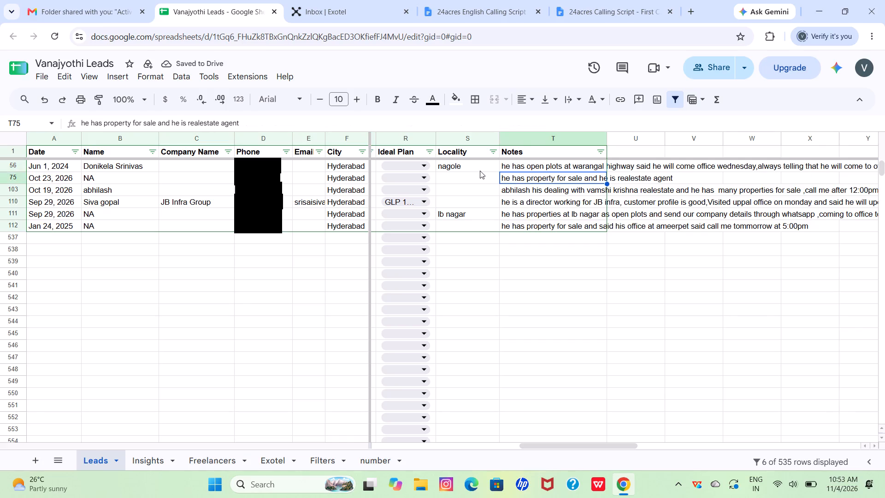
Examine the Last Spoken, Followup Date and Notes entries of the filtered leads.
click(446, 186)
scroll(446, 186, right, 8)
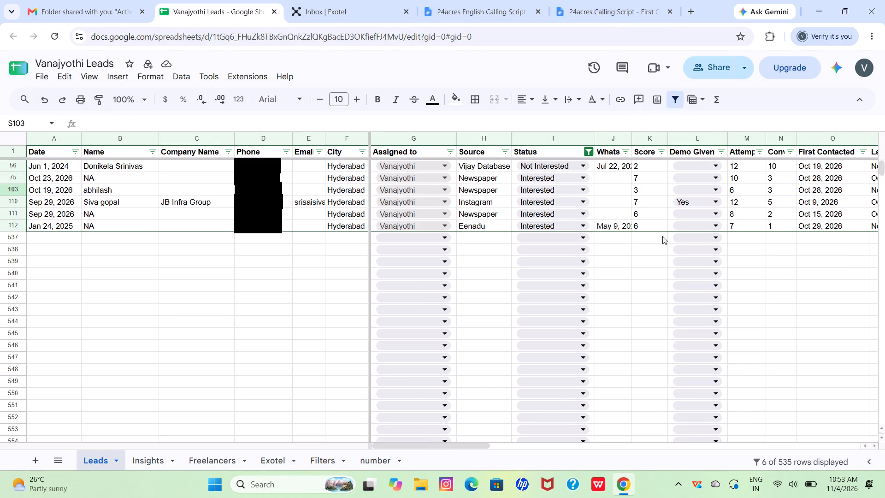
scroll(662, 236, left, 6)
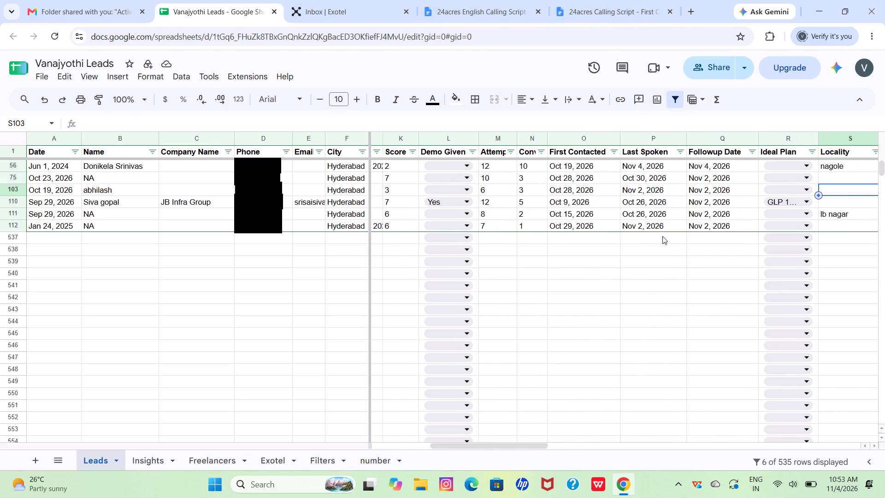
scroll(662, 236, left, 4)
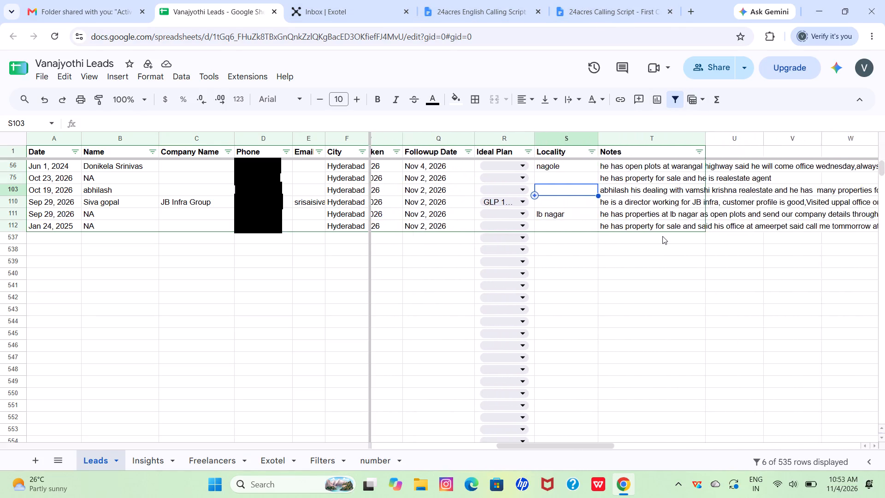
scroll(662, 236, left, 1)
Change the Status of the lead in row 75 to Call Back.
scroll(662, 236, right, 3)
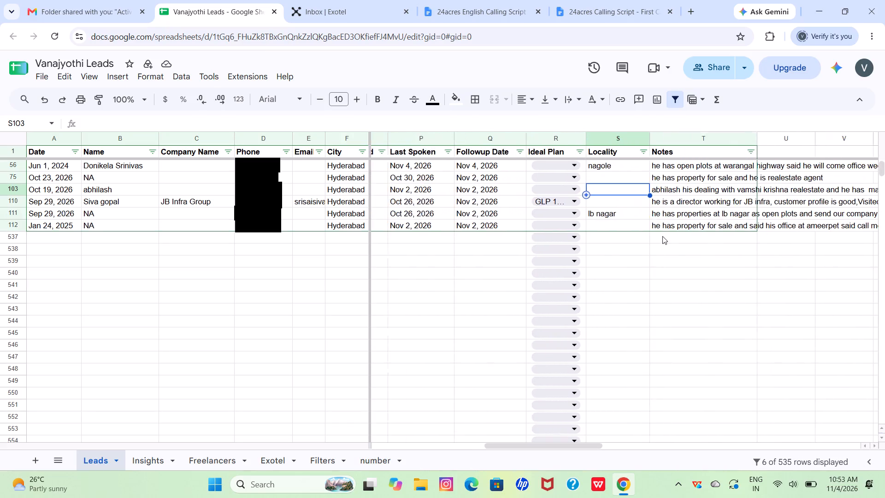
scroll(662, 236, right, 4)
scroll(537, 218, right, 1)
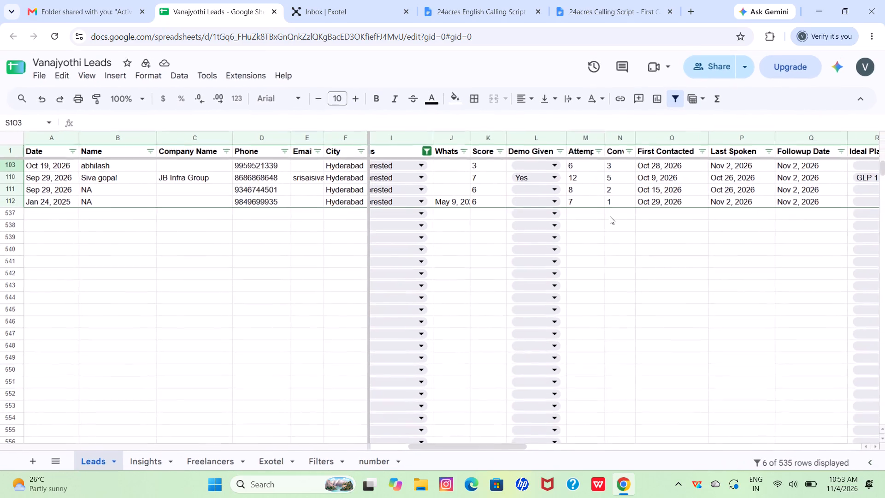
scroll(610, 216, up, 2)
scroll(610, 216, right, 2)
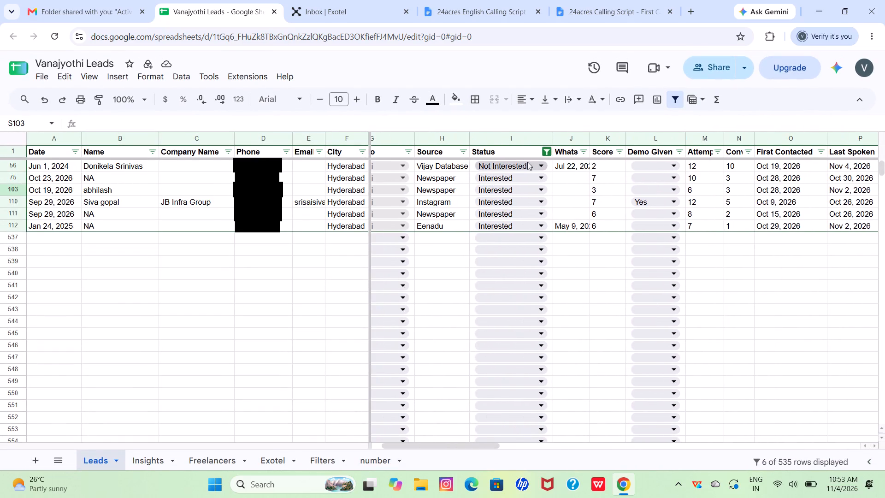
double_click(524, 174)
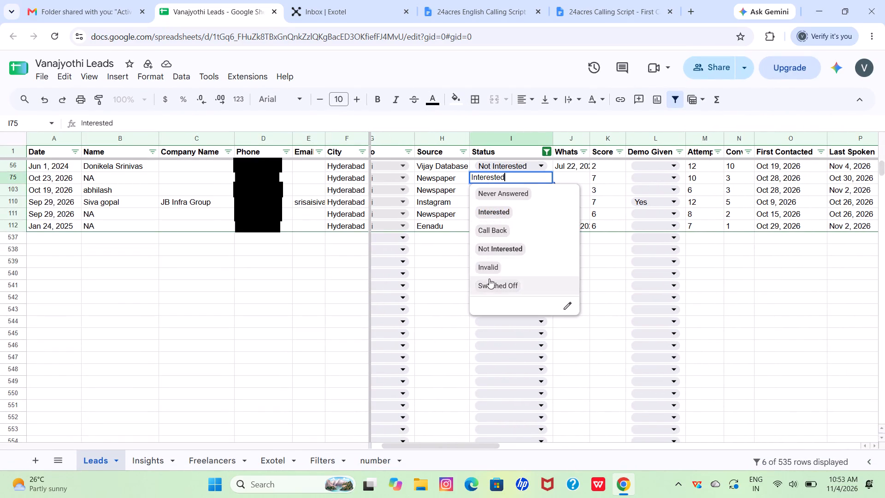
click(493, 228)
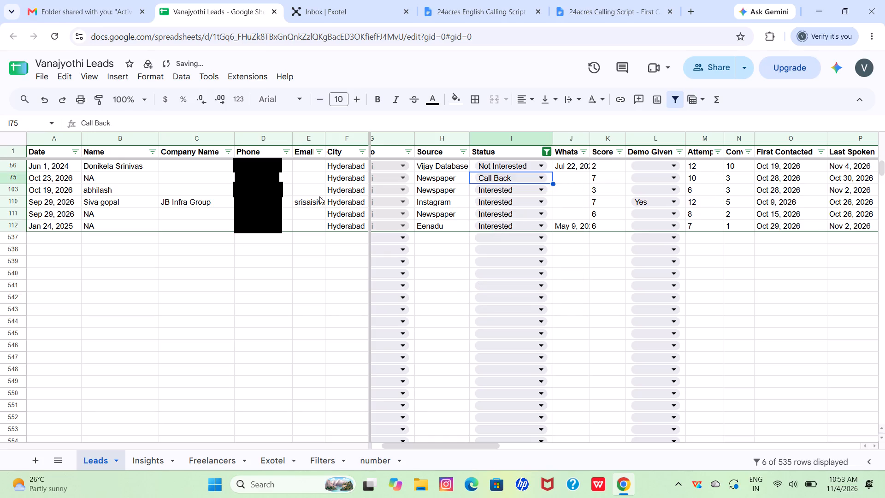
Select the phone number of the lead in row 75 and check that lead's follow-up details and Notes.
click(277, 179)
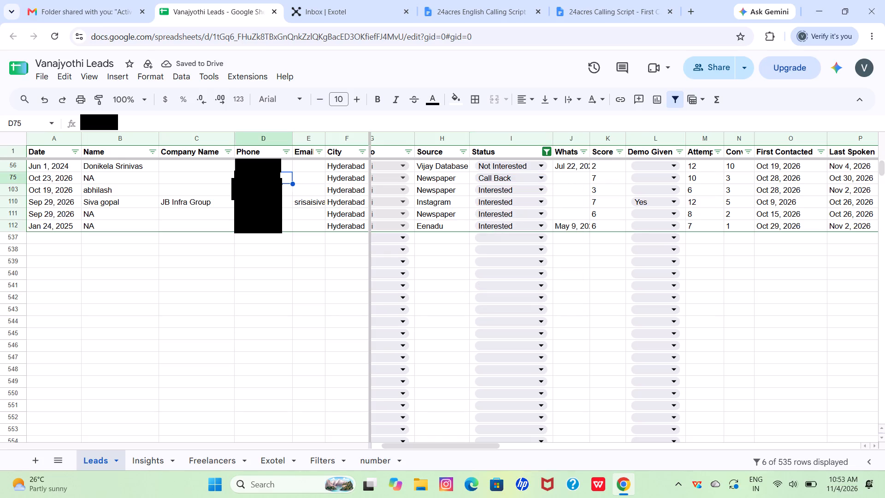
scroll(277, 179, left, 3)
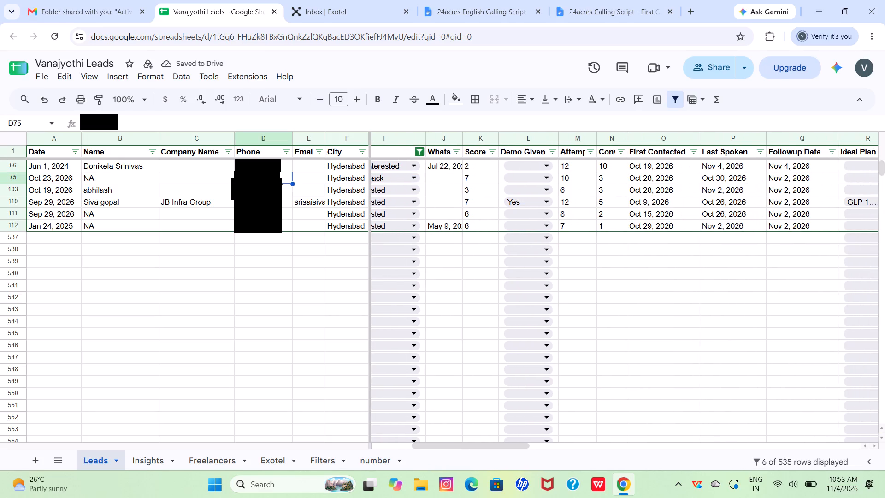
scroll(277, 179, left, 7)
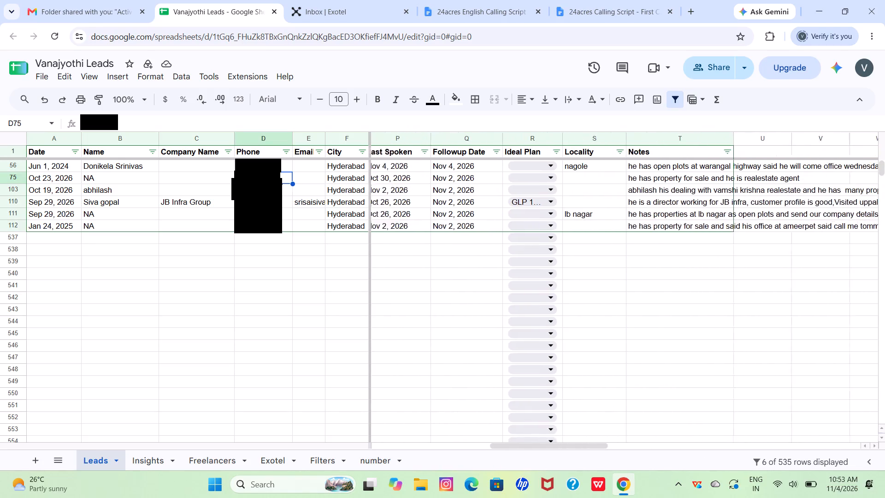
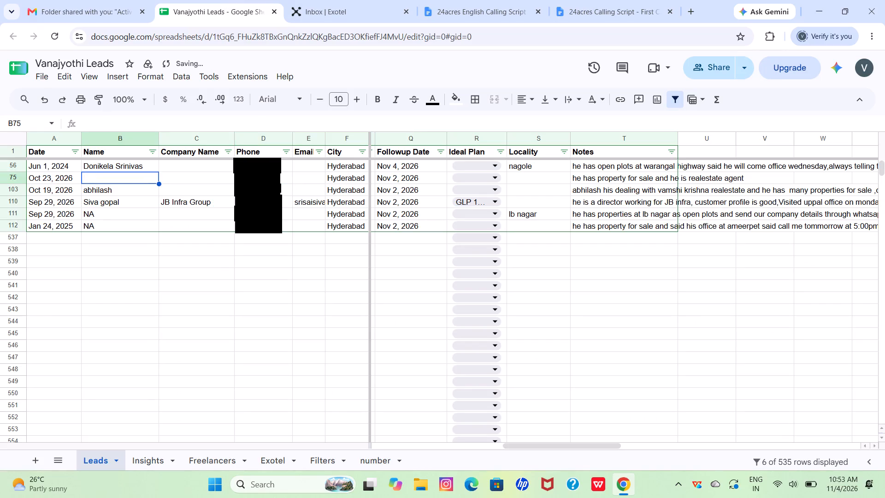
Enter "srinivas" as the Name of the lead in row 75.
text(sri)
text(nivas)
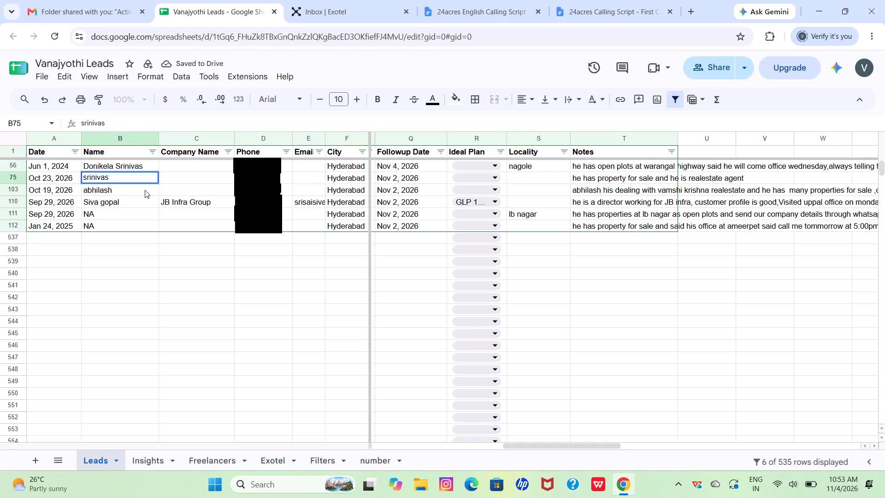
click(141, 190)
click(207, 194)
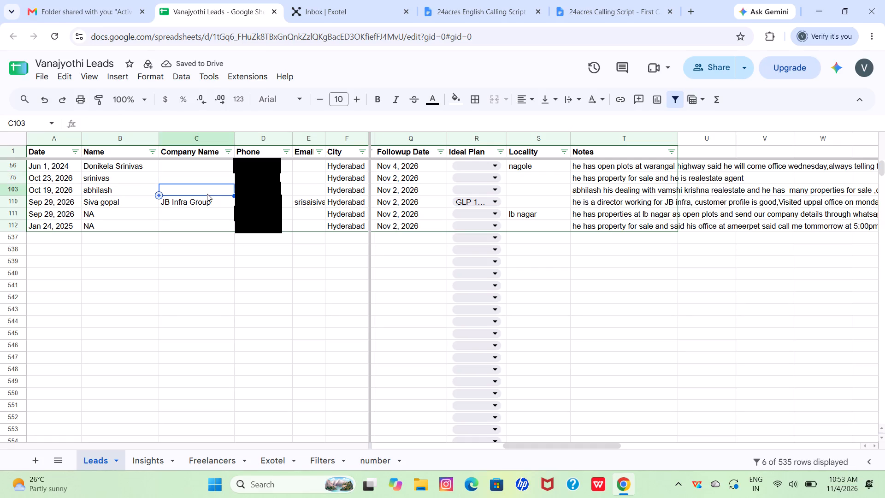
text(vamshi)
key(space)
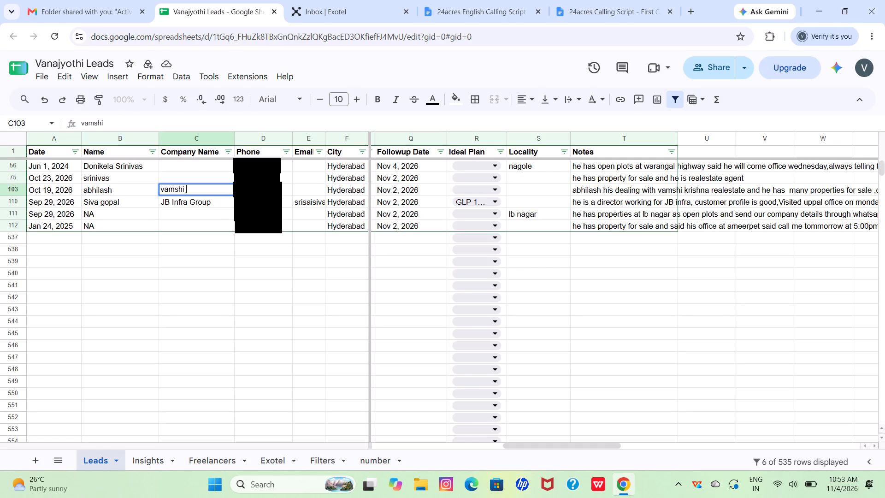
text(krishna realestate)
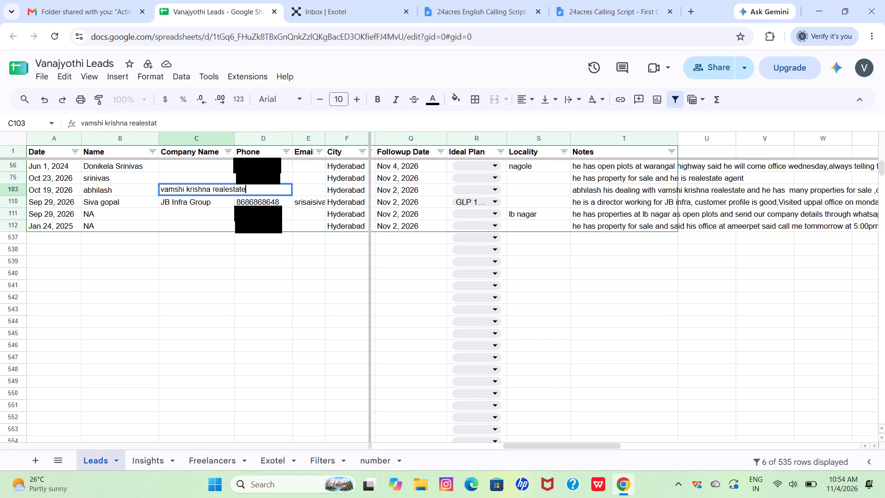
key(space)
click(531, 190)
scroll(531, 190, left, 1)
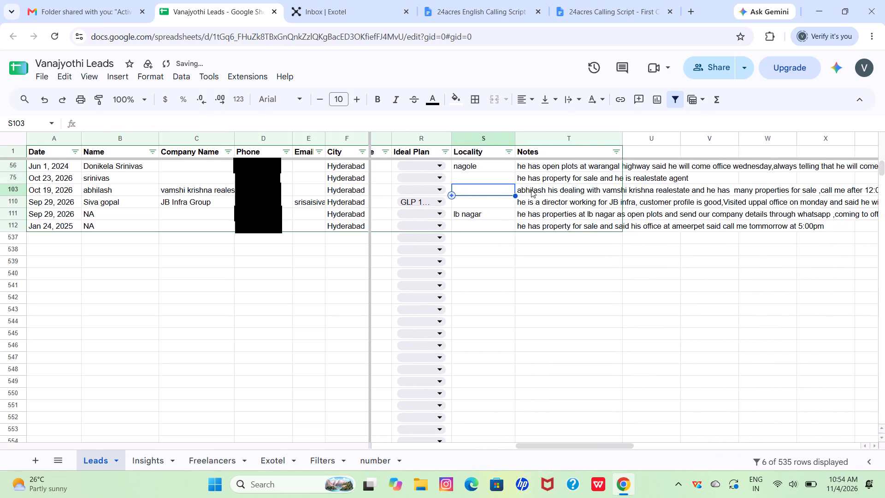
double_click(568, 190)
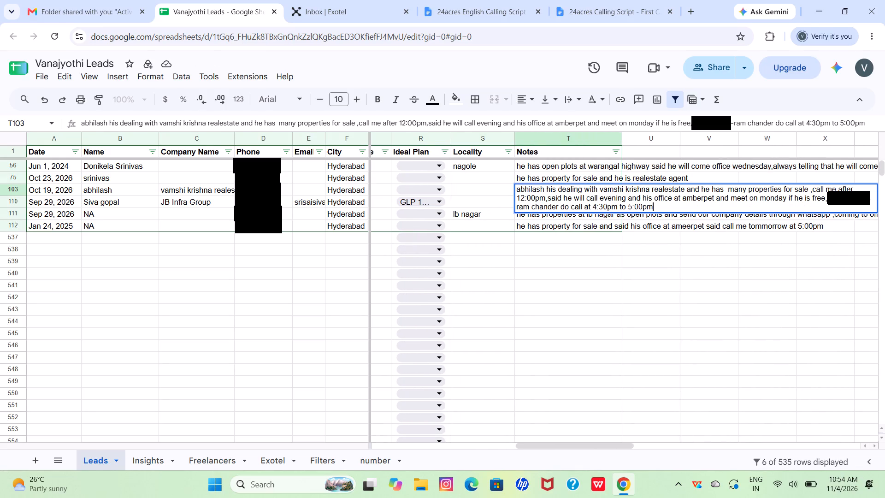
click(703, 189)
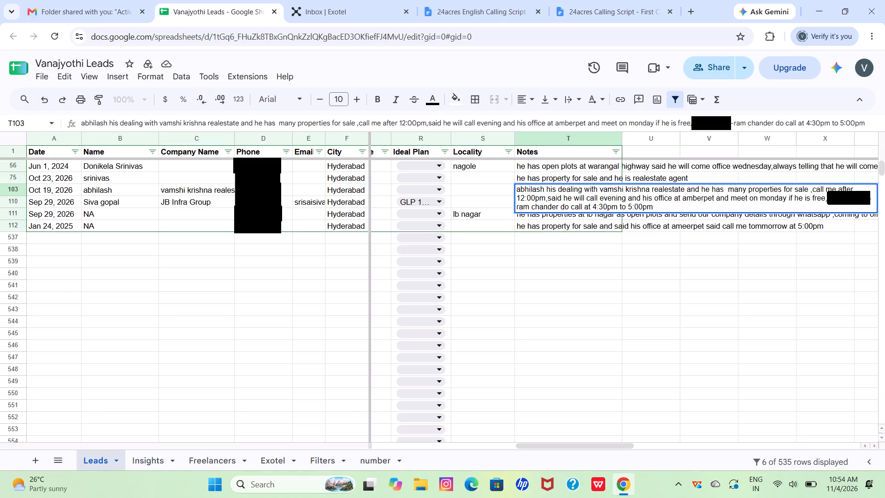
click(708, 189)
key(BackSpace)
key(BackSpace)
key(BackSpace)
key(BackSpace)
key(BackSpace)
key(BackSpace)
key(BackSpace)
key(BackSpace)
key(BackSpace)
key(BackSpace)
key(BackSpace)
key(BackSpace)
key(BackSpace)
key(BackSpace)
key(BackSpace)
key(BackSpace)
key(BackSpace)
key(BackSpace)
key(BackSpace)
key(BackSpace)
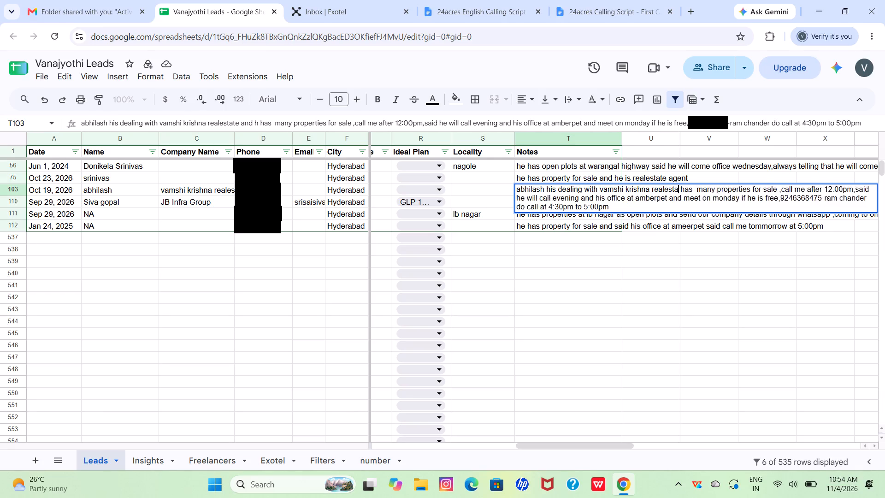
key(BackSpace)
key(BackSpace)
key(BackSpace)
key(BackSpace)
key(BackSpace)
key(BackSpace)
key(BackSpace)
key(BackSpace)
key(BackSpace)
key(BackSpace)
key(BackSpace)
key(BackSpace)
key(BackSpace)
key(BackSpace)
key(BackSpace)
key(BackSpace)
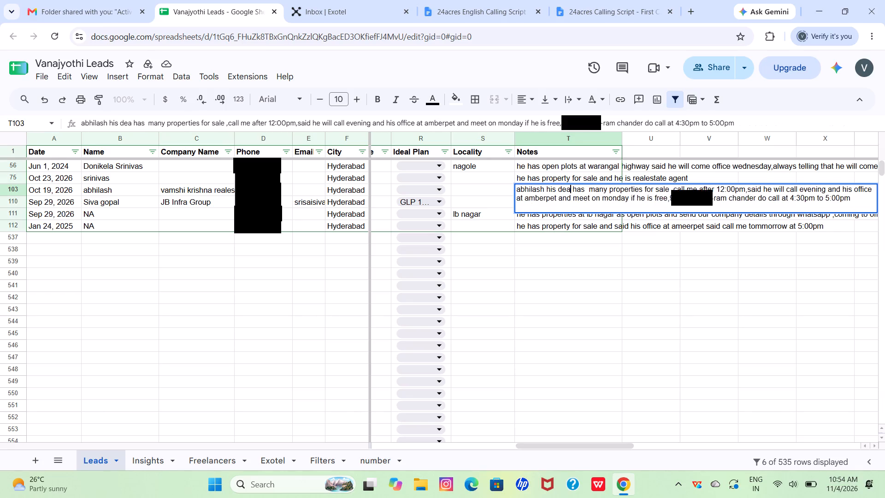
key(BackSpace)
key(BackSpace)
key(BackSpace)
key(BackSpace)
key(BackSpace)
key(BackSpace)
key(BackSpace)
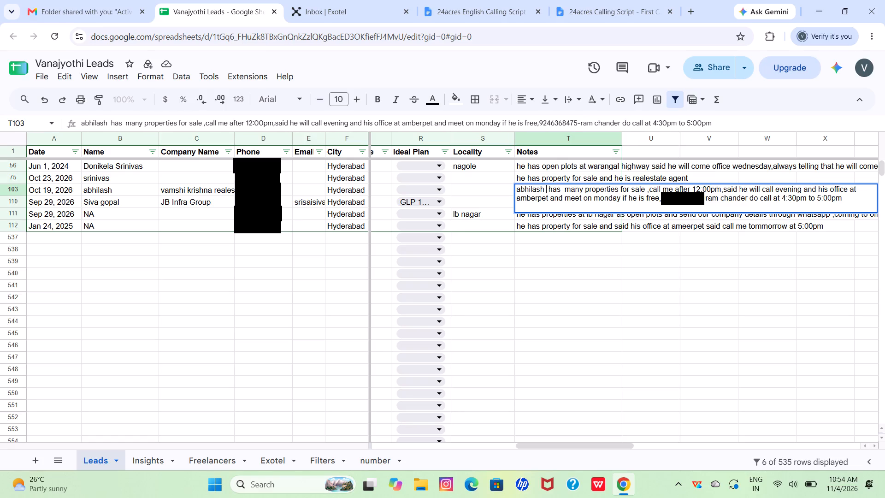
key(BackSpace)
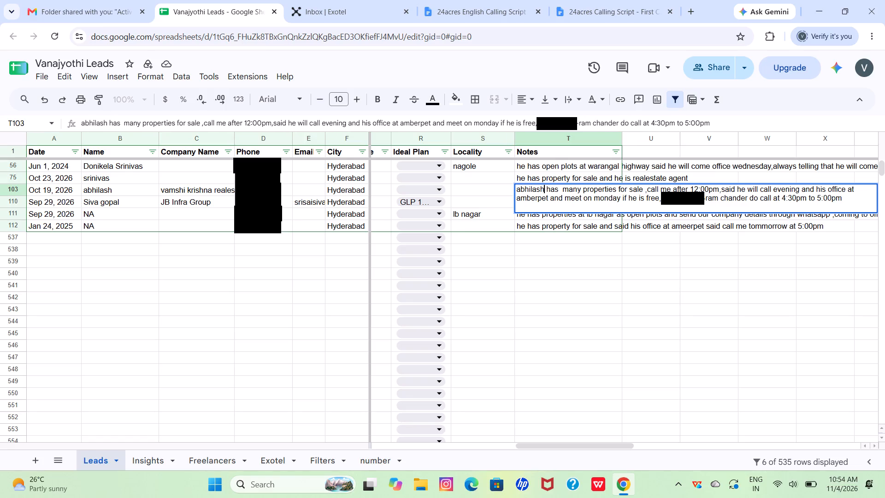
Remove "call me after 12:00pm," from the Notes of the lead in row 103.
click(722, 185)
key(BackSpace)
key(BackSpace)
key(BackSpace)
key(BackSpace)
key(BackSpace)
key(BackSpace)
key(BackSpace)
key(BackSpace)
key(BackSpace)
key(BackSpace)
key(BackSpace)
key(BackSpace)
key(BackSpace)
key(BackSpace)
key(BackSpace)
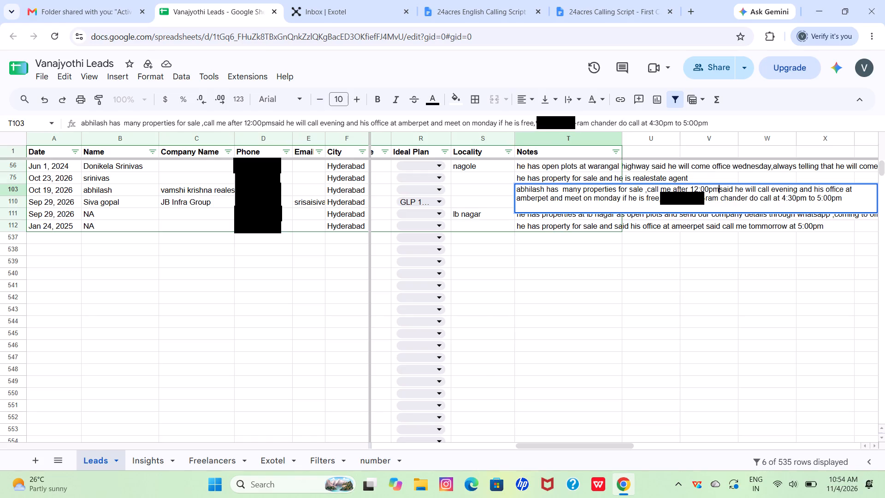
key(BackSpace)
key(BackSpace)
key(BackSpace)
key(BackSpace)
key(BackSpace)
key(BackSpace)
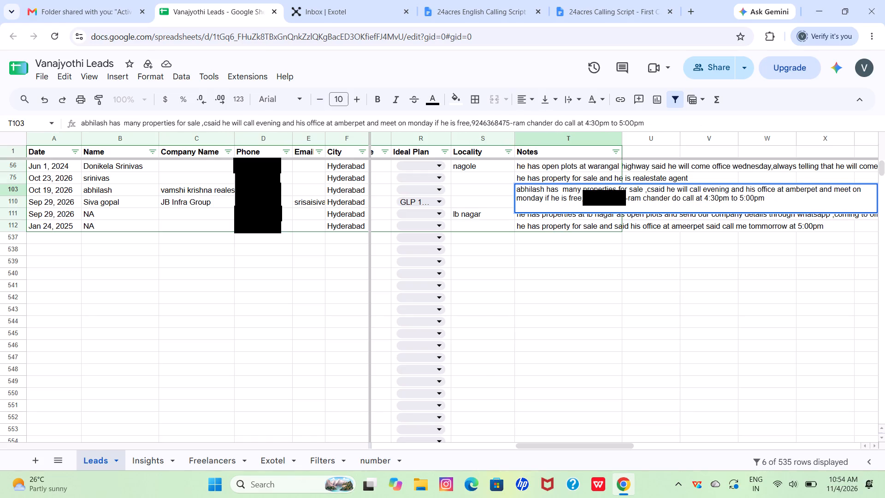
key(BackSpace)
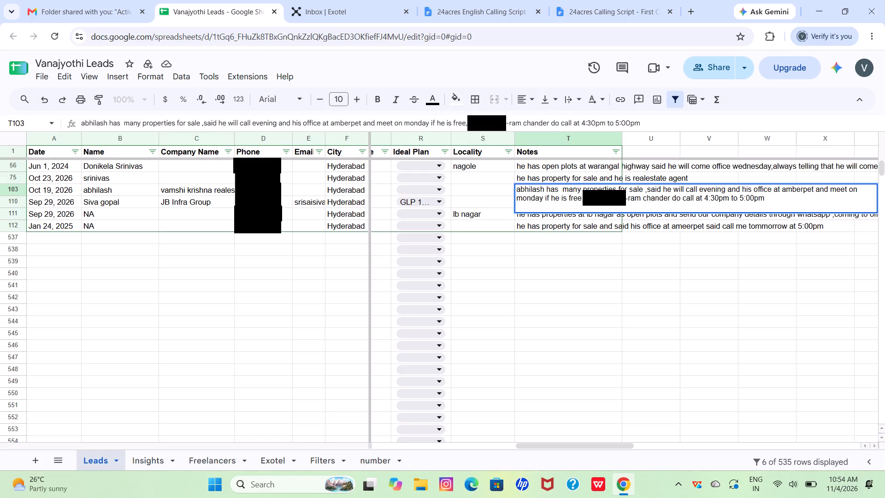
Remove "said he will call evening and his office at amberpet and meet on monday if he is free," from row 103's Notes.
click(582, 201)
key(BackSpace)
key(BackSpace)
key(BackSpace)
key(BackSpace)
key(BackSpace)
key(BackSpace)
key(BackSpace)
key(BackSpace)
key(BackSpace)
key(BackSpace)
key(BackSpace)
key(BackSpace)
key(BackSpace)
key(BackSpace)
key(BackSpace)
key(BackSpace)
key(BackSpace)
key(BackSpace)
key(BackSpace)
key(BackSpace)
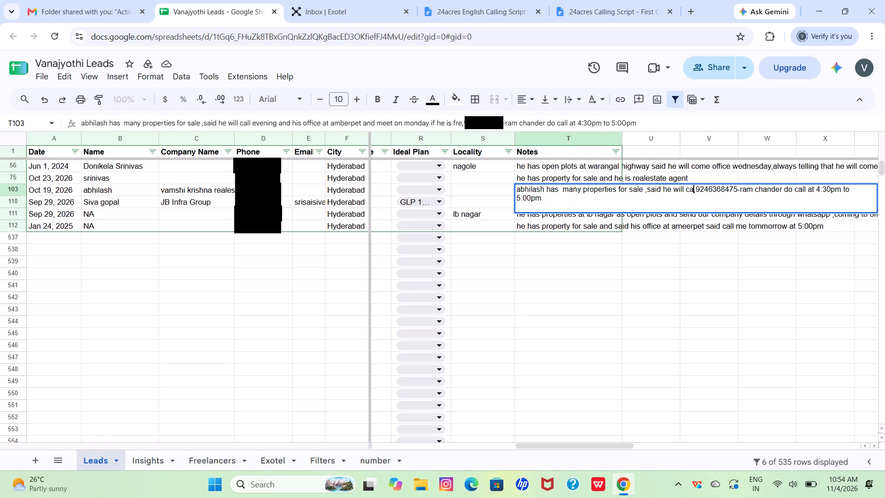
key(BackSpace)
key(BackSpace)
key(BackSpace)
key(BackSpace)
key(BackSpace)
key(BackSpace)
key(BackSpace)
key(BackSpace)
key(BackSpace)
key(BackSpace)
key(BackSpace)
key(BackSpace)
key(BackSpace)
key(BackSpace)
key(BackSpace)
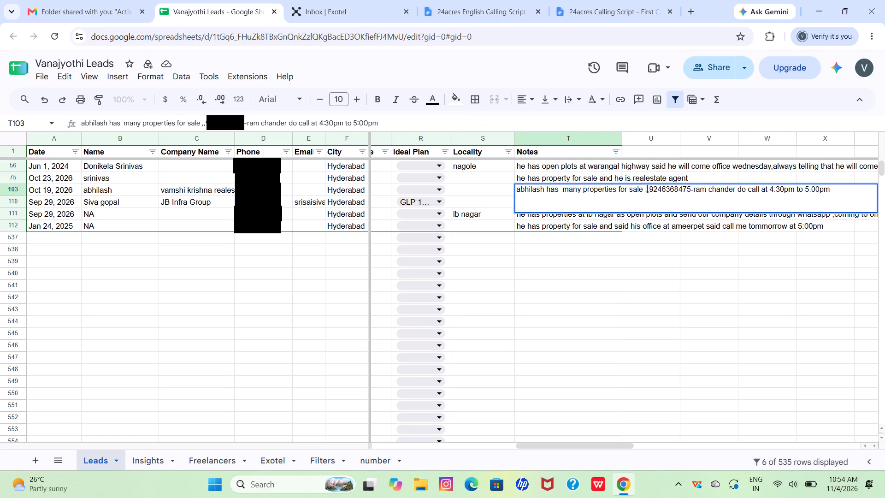
key(BackSpace)
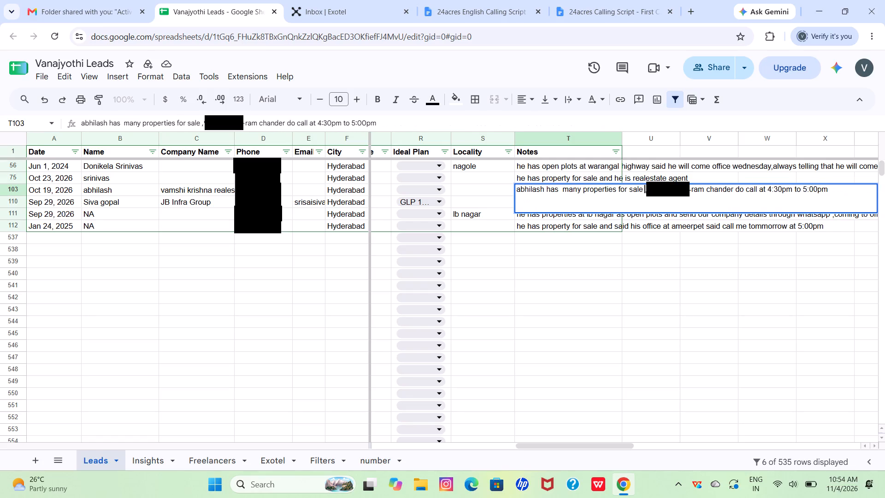
Set the Locality of the lead in row 103 to "amberpet".
click(485, 196)
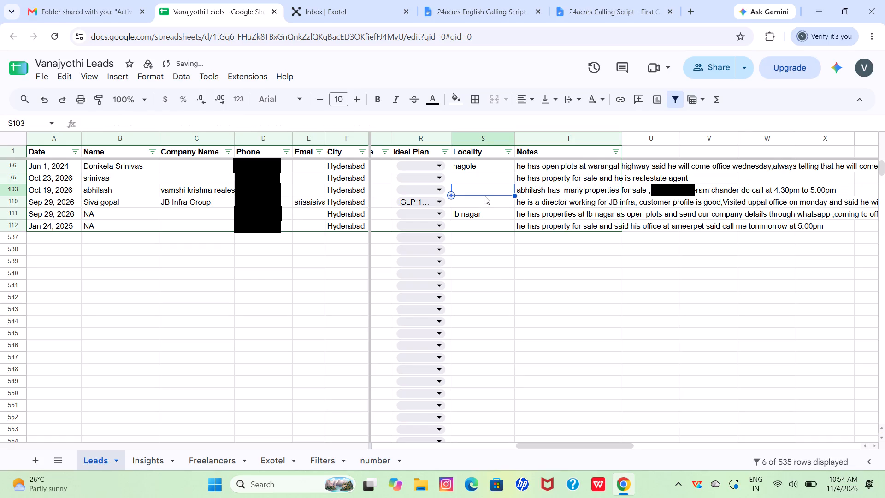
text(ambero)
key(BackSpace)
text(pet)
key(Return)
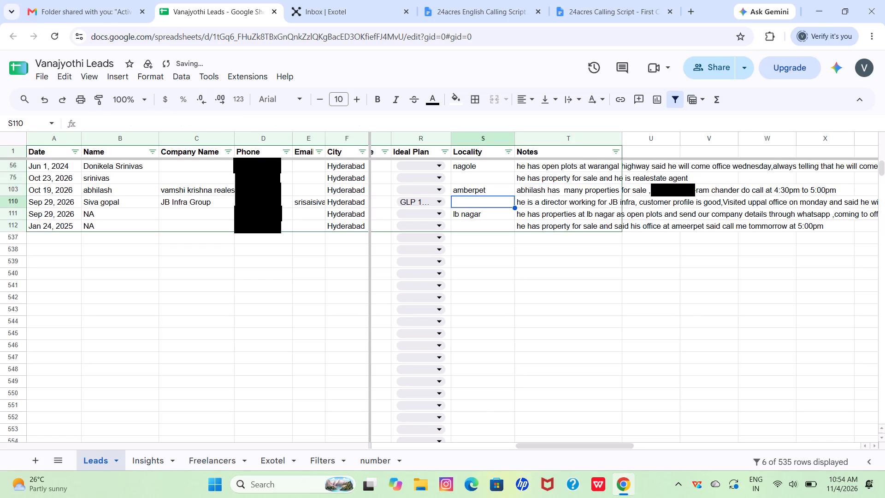
Set the Locality of the lead in row 112 to "ameerpet".
scroll(485, 196, down, 1)
click(495, 211)
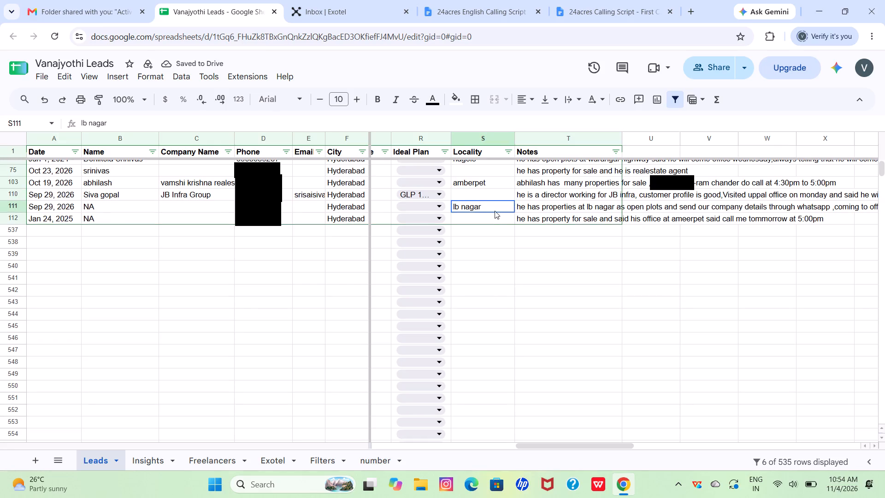
scroll(495, 211, right, 5)
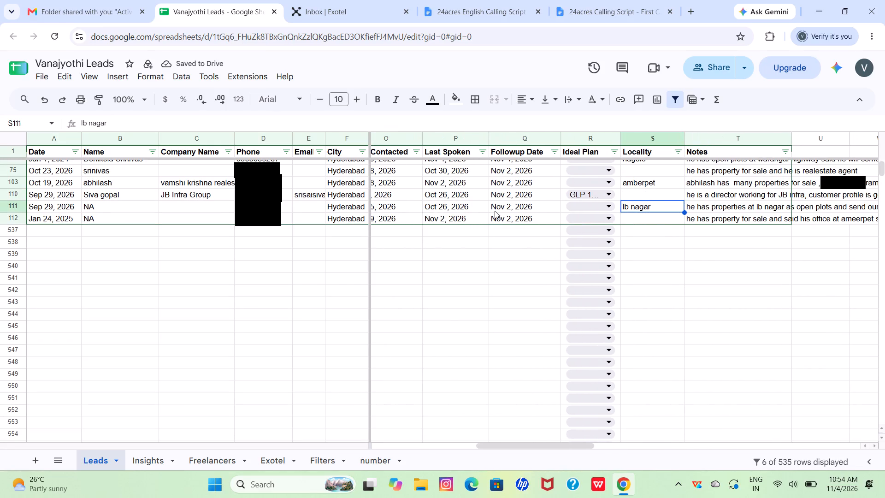
click(667, 212)
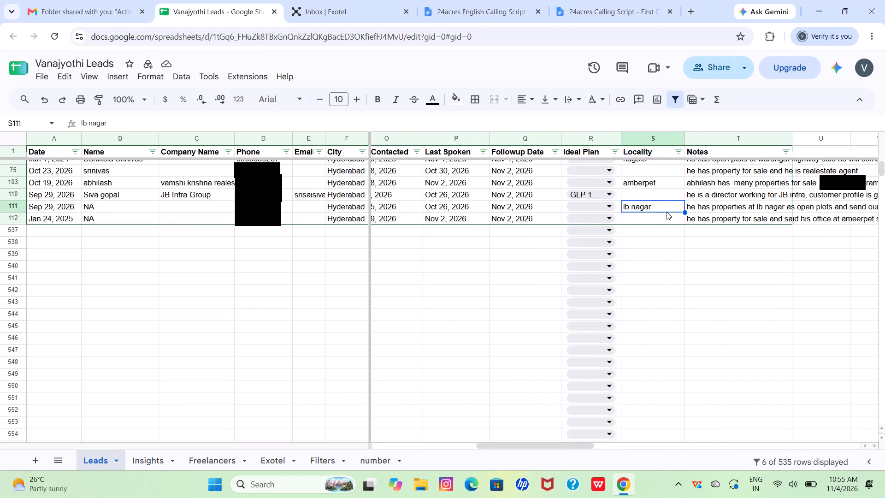
click(664, 218)
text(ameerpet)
click(710, 221)
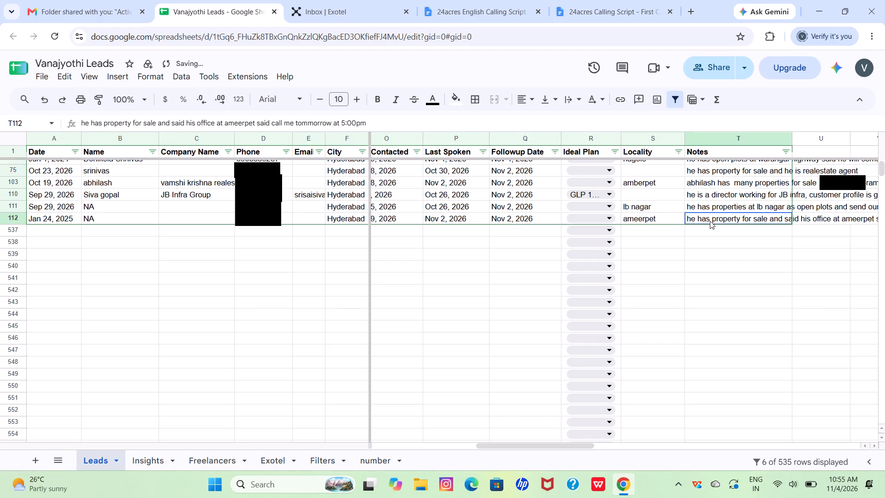
Replace "sale" with "rent" in the Notes of the lead in row 112.
double_click(710, 221)
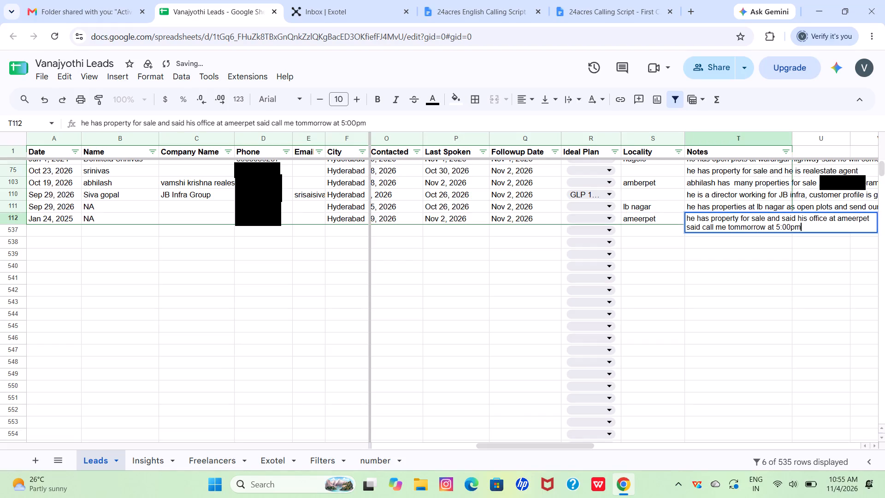
click(769, 221)
key(BackSpace)
key(BackSpace)
key(BackSpace)
key(BackSpace)
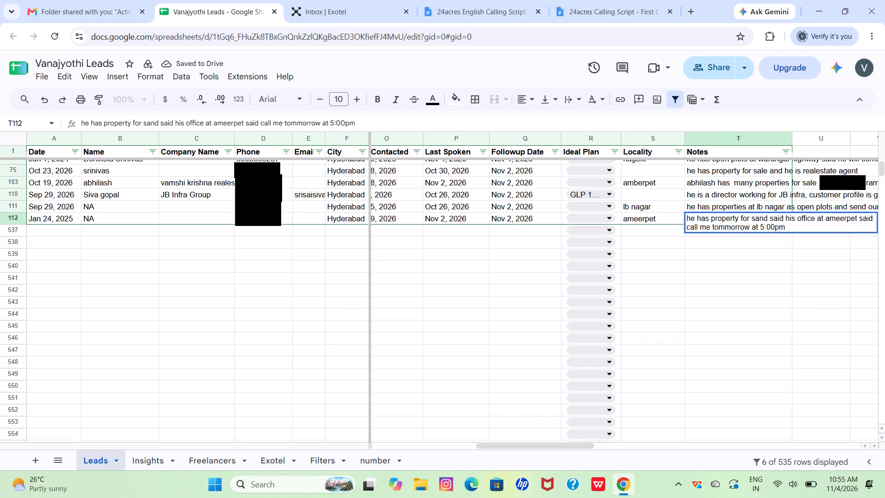
key(BackSpace)
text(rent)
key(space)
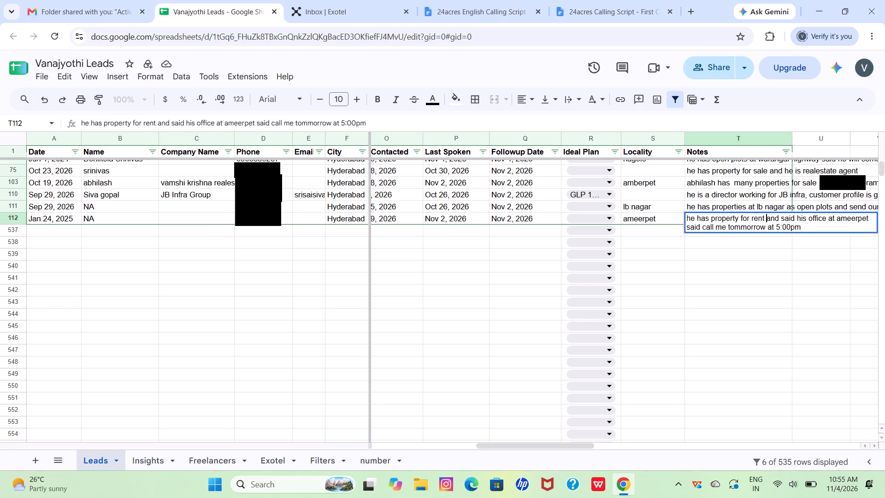
click(802, 230)
Replace the text after "he has property for rent" in row 112's Notes with ",he send his property pictures through whatsapp".
key(BackSpace)
key(BackSpace)
key(BackSpace)
key(BackSpace)
key(BackSpace)
key(BackSpace)
key(BackSpace)
key(BackSpace)
key(BackSpace)
key(BackSpace)
key(BackSpace)
key(BackSpace)
key(BackSpace)
key(BackSpace)
key(BackSpace)
key(BackSpace)
key(BackSpace)
key(BackSpace)
key(BackSpace)
key(BackSpace)
key(BackSpace)
key(BackSpace)
key(BackSpace)
key(BackSpace)
key(BackSpace)
key(BackSpace)
key(BackSpace)
key(BackSpace)
key(BackSpace)
key(BackSpace)
key(BackSpace)
key(BackSpace)
key(BackSpace)
key(BackSpace)
key(BackSpace)
key(BackSpace)
key(BackSpace)
key(BackSpace)
key(BackSpace)
key(BackSpace)
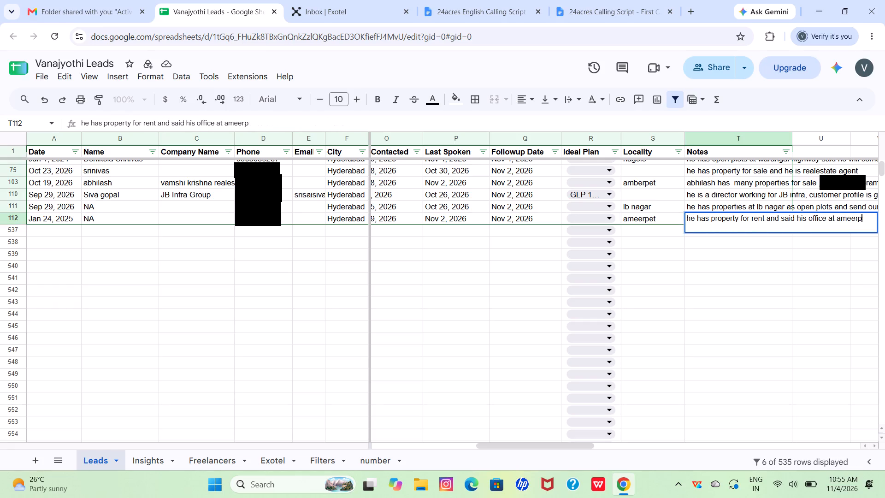
key(BackSpace)
key(BackSpace)
key(BackSpace)
key(BackSpace)
key(BackSpace)
key(BackSpace)
key(BackSpace)
key(BackSpace)
key(BackSpace)
key(BackSpace)
key(BackSpace)
key(BackSpace)
key(BackSpace)
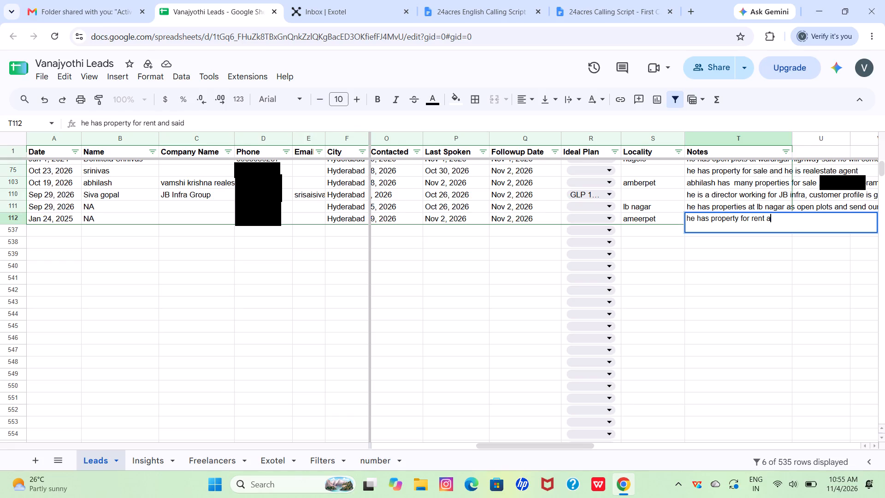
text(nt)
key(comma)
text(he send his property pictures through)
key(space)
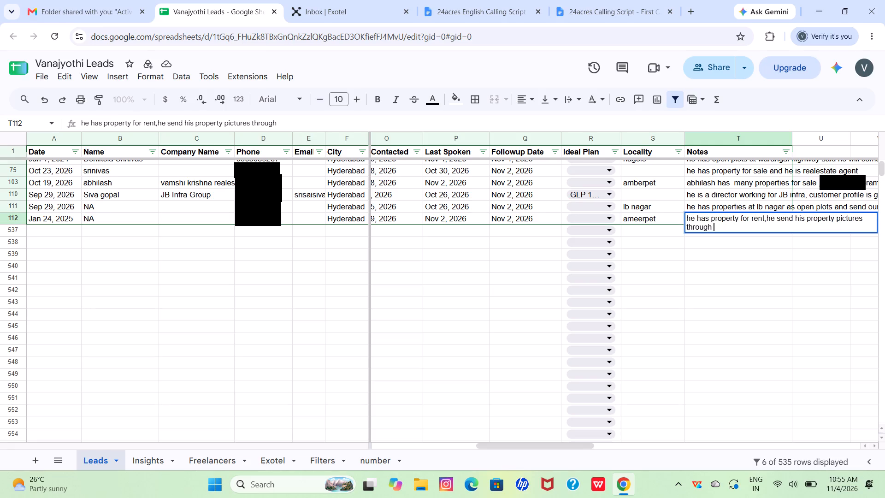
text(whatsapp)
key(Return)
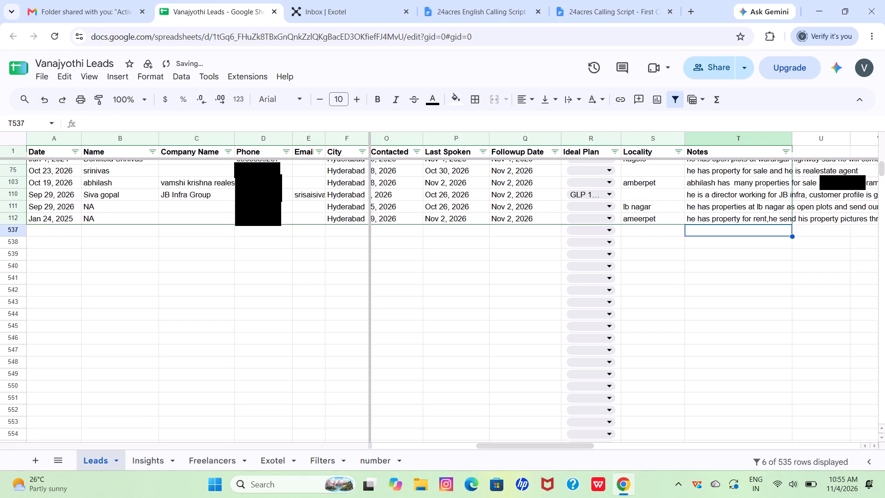
Remove the filter from the Leads sheet so that all lead rows are shown.
scroll(802, 230, up, 2)
scroll(802, 230, left, 1)
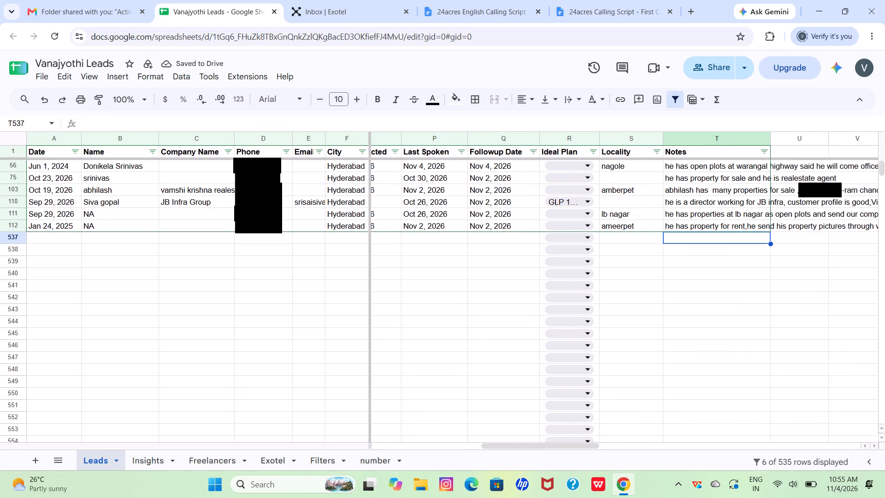
scroll(802, 230, right, 2)
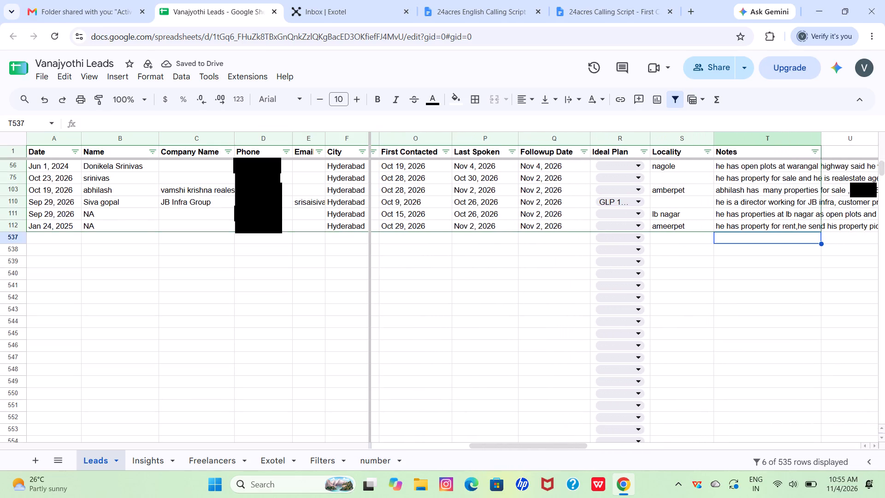
scroll(802, 230, right, 4)
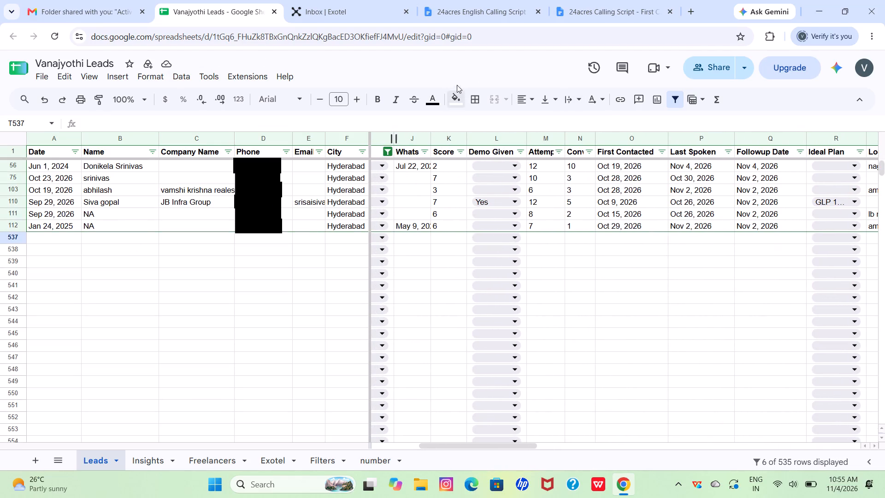
click(676, 96)
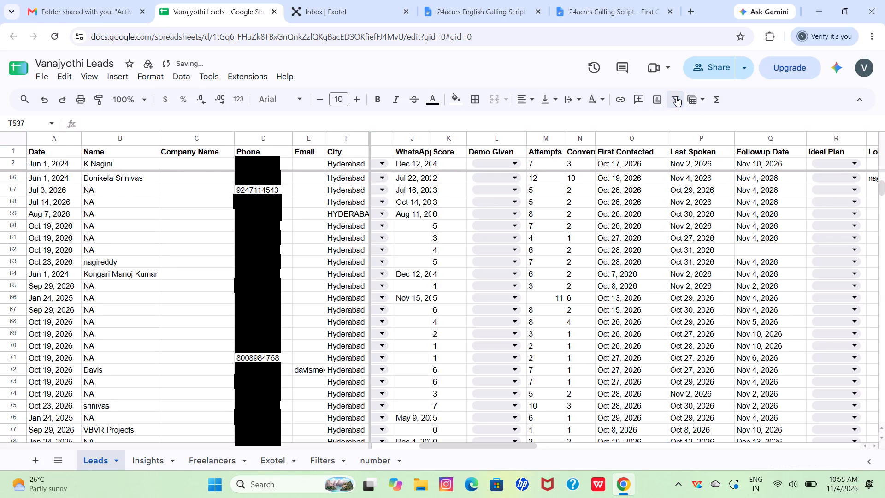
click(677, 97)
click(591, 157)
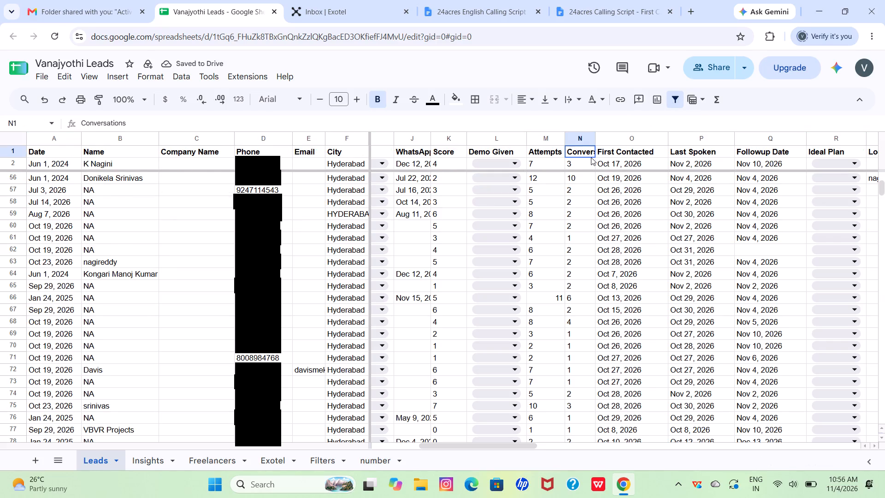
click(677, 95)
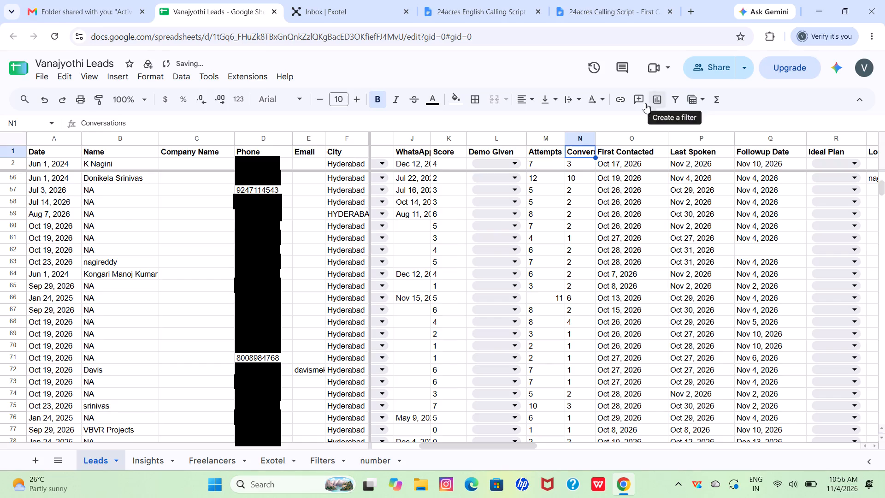
Create a filter on the Leads sheet and limit the Status column to Call Back only.
scroll(393, 167, right, 6)
click(559, 143)
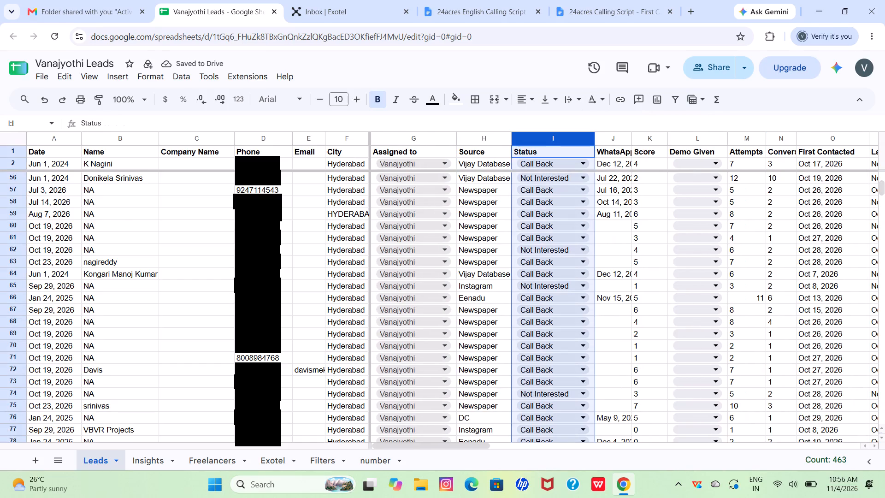
click(581, 114)
click(577, 166)
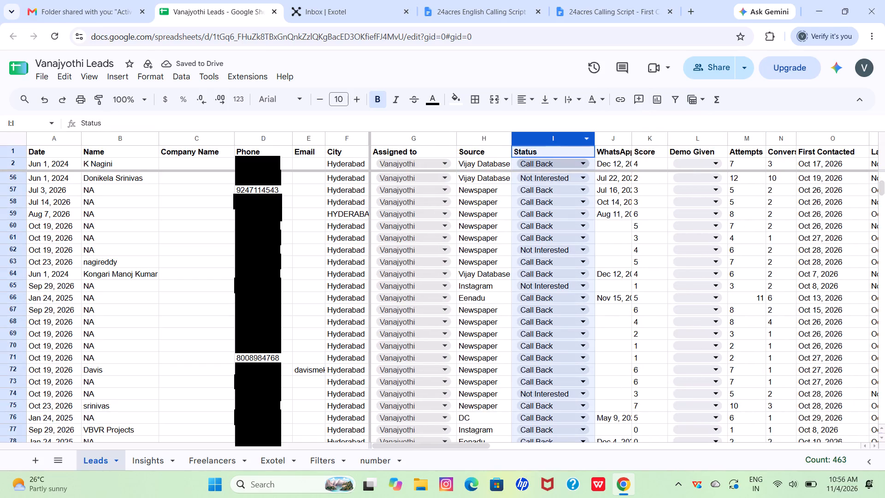
click(675, 101)
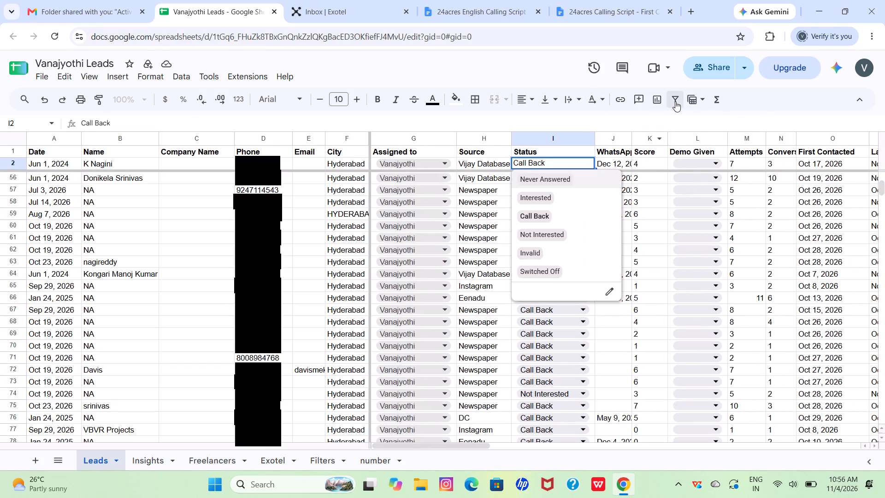
click(591, 149)
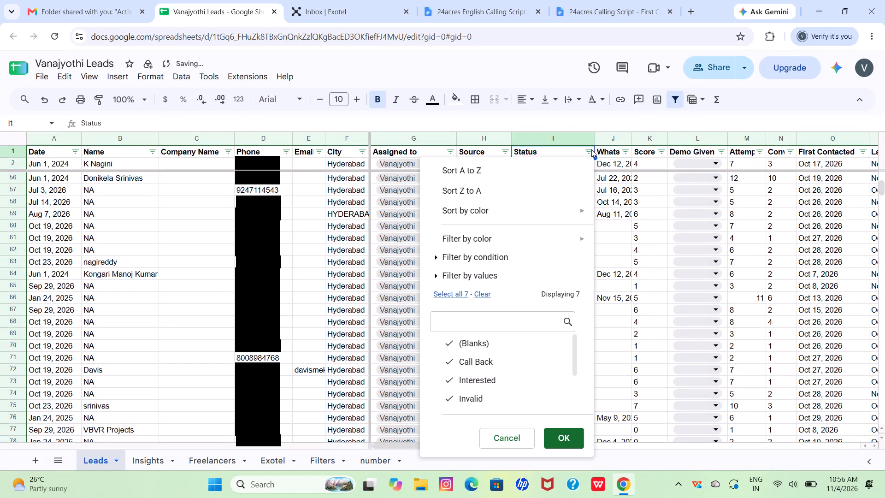
click(483, 292)
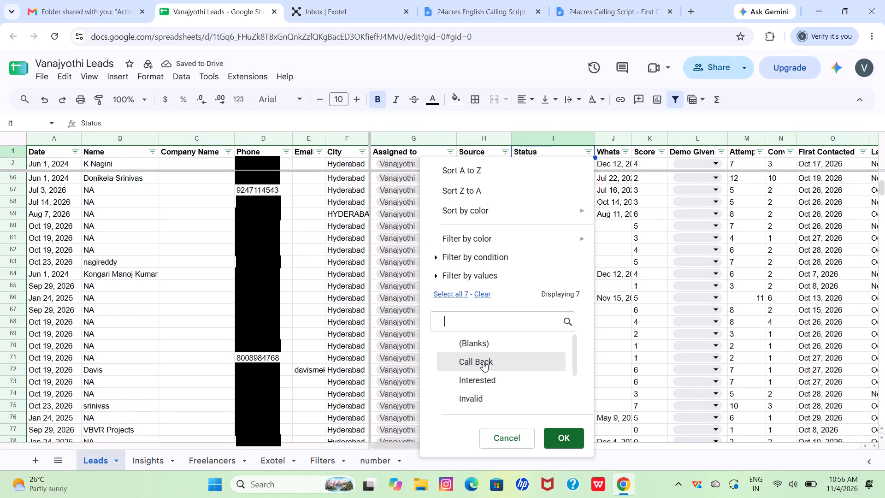
click(483, 362)
click(565, 436)
Look through the last Call Back leads, examining their notes, localities, follow-up dates, last spoken dates and attempts.
scroll(565, 436, down, 2)
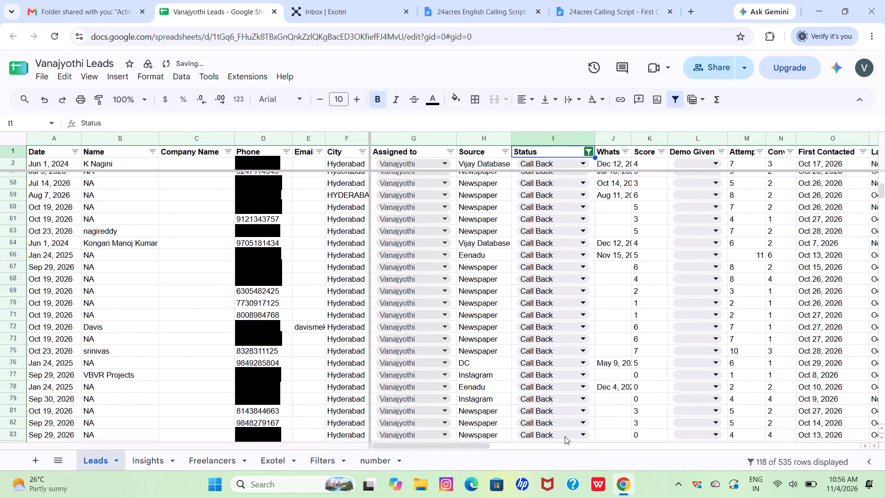
scroll(565, 436, down, 9)
scroll(565, 436, up, 7)
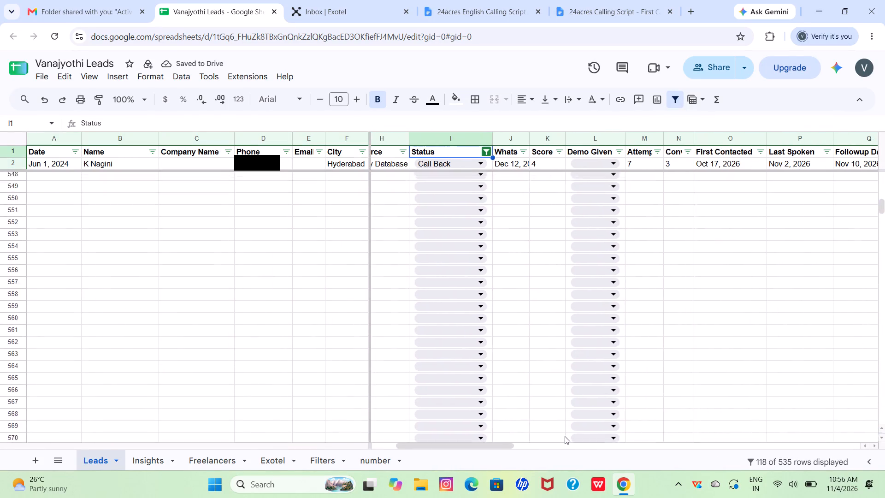
scroll(565, 436, up, 1)
scroll(565, 436, down, 2)
scroll(565, 436, left, 5)
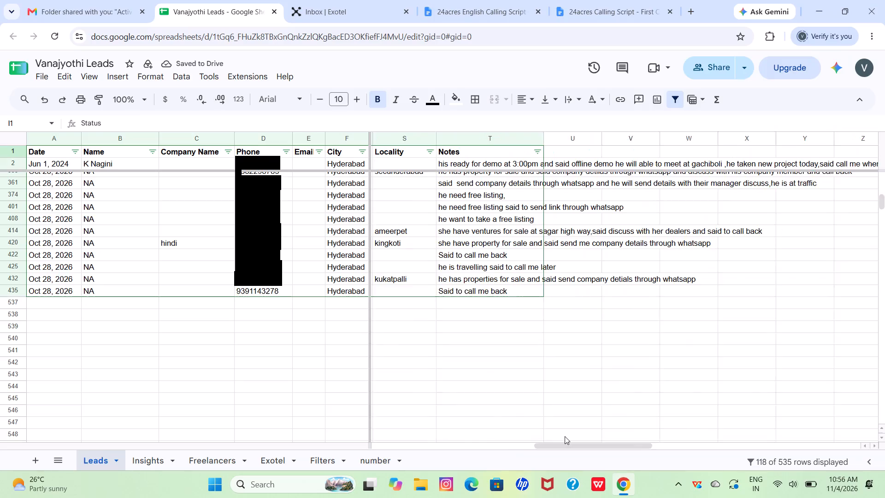
scroll(565, 436, right, 3)
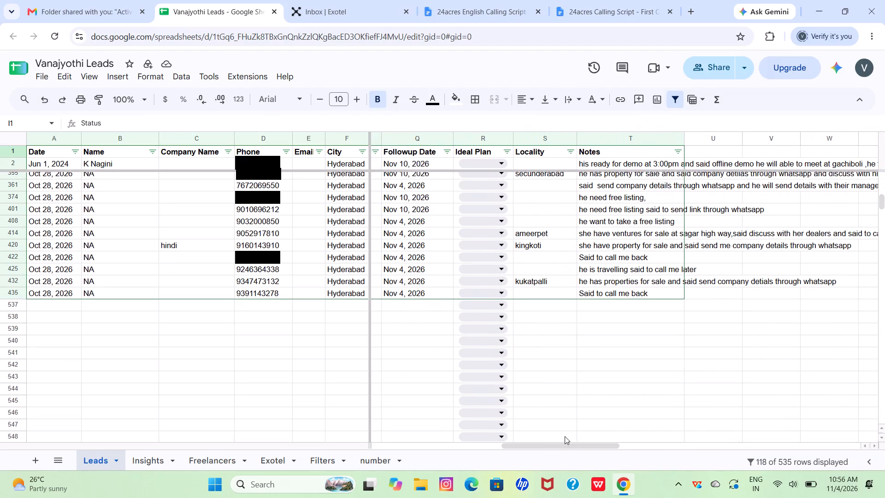
scroll(565, 436, up, 2)
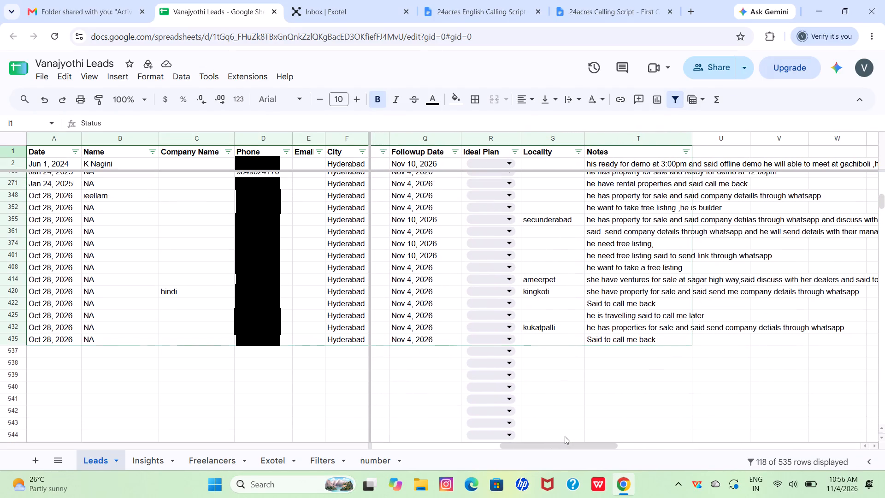
scroll(565, 436, up, 1)
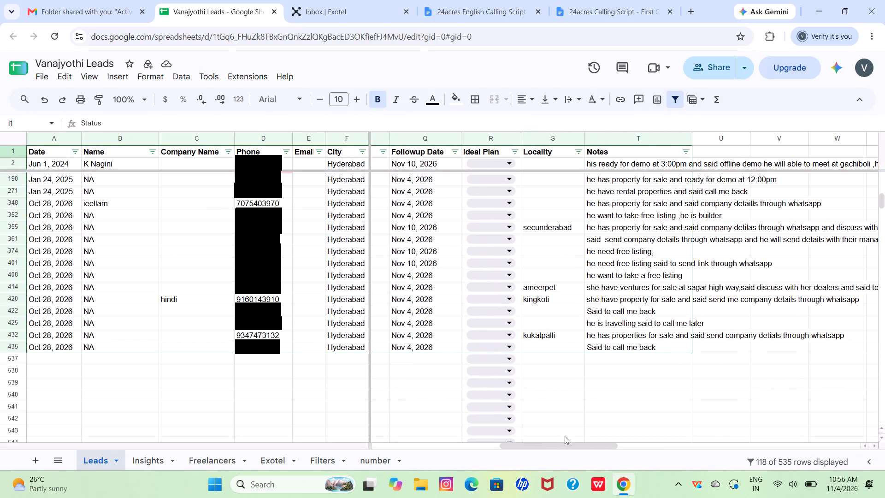
scroll(565, 436, right, 2)
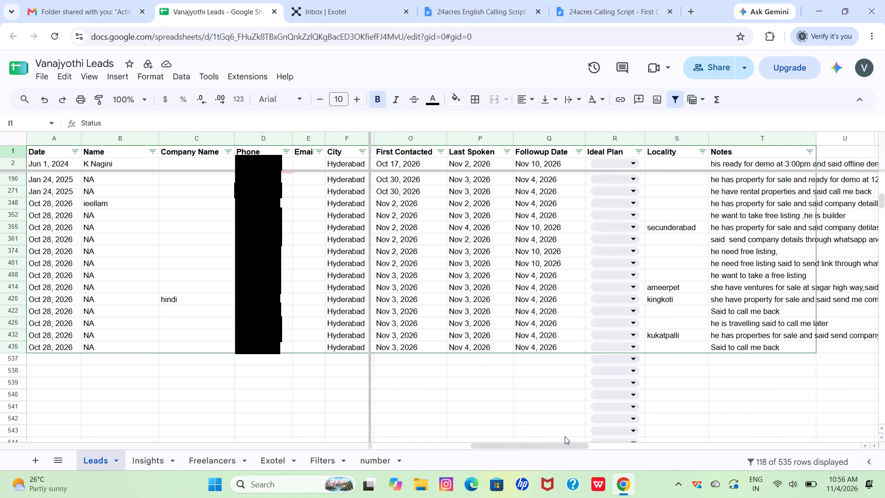
scroll(565, 436, right, 5)
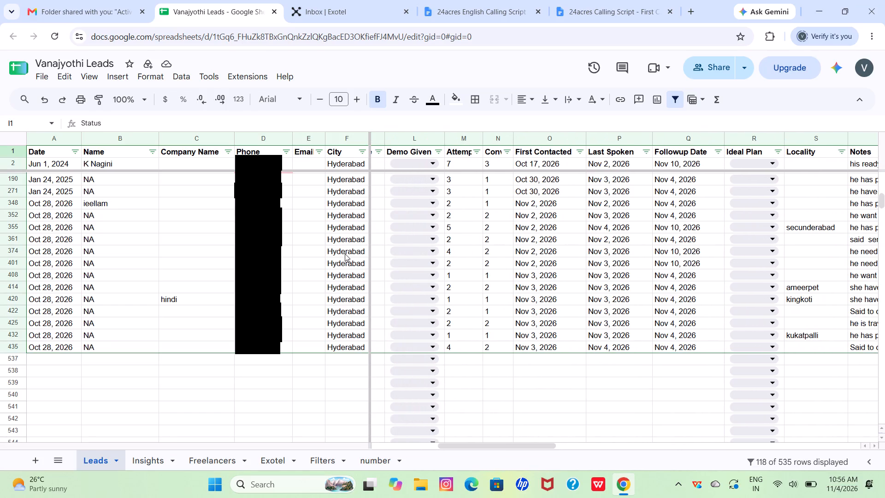
Select the phone number of the lead in row 348 and check that lead's notes.
click(262, 203)
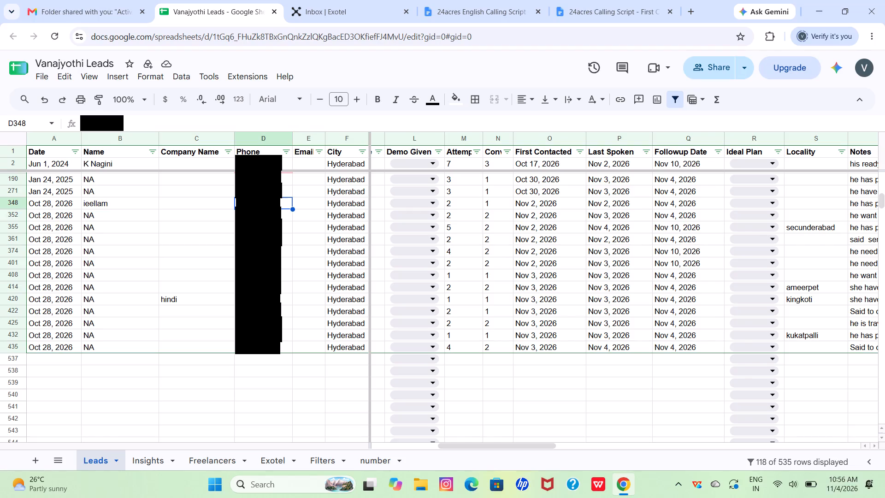
scroll(262, 203, left, 5)
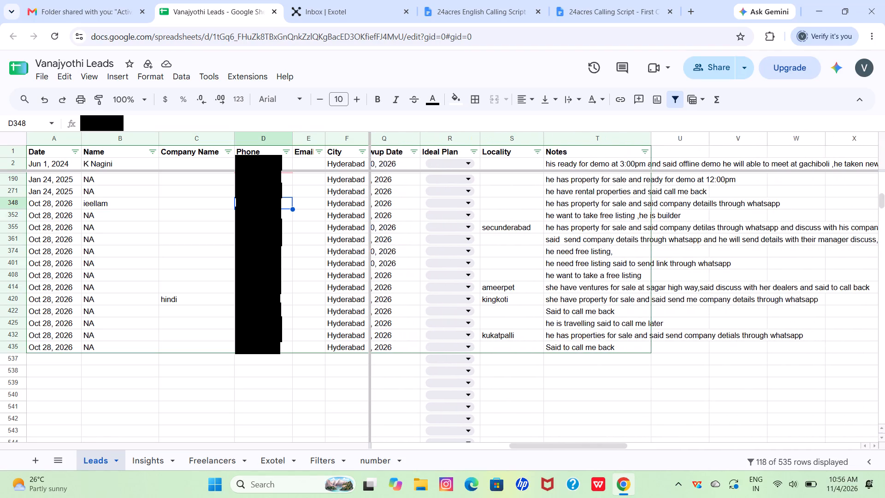
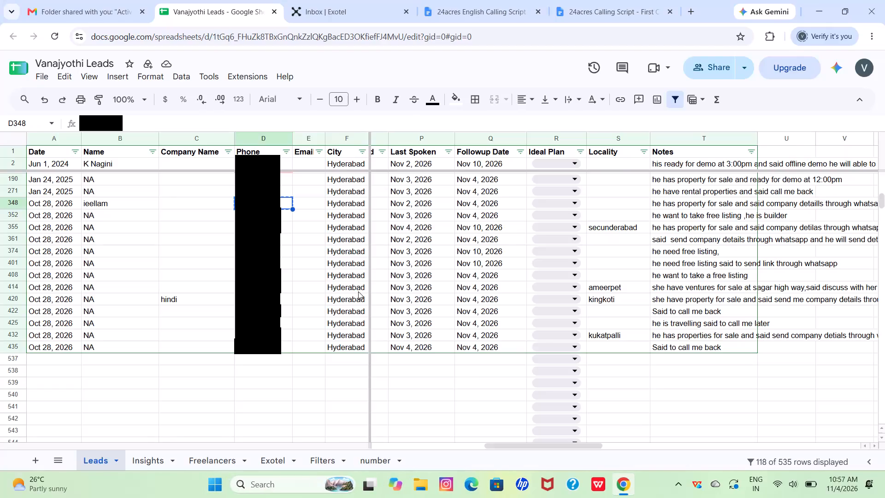
Bring up the computer's installed apps to switch from the Leads sheet to WhatsApp.
click(210, 496)
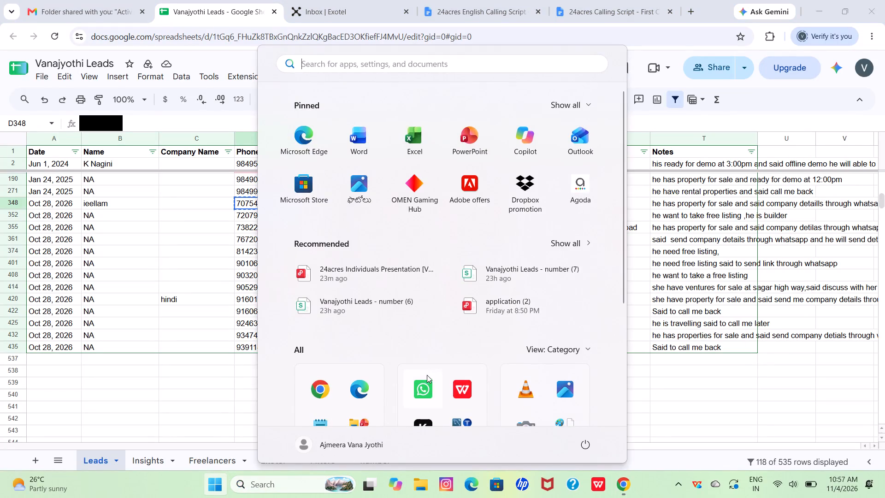
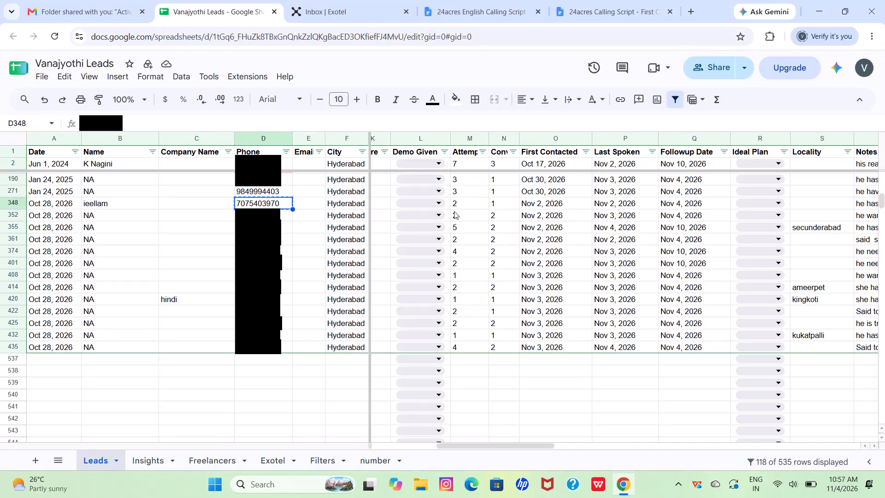
Set the attempts count to 3 for the lead in row 348 of the Leads sheet.
click(454, 206)
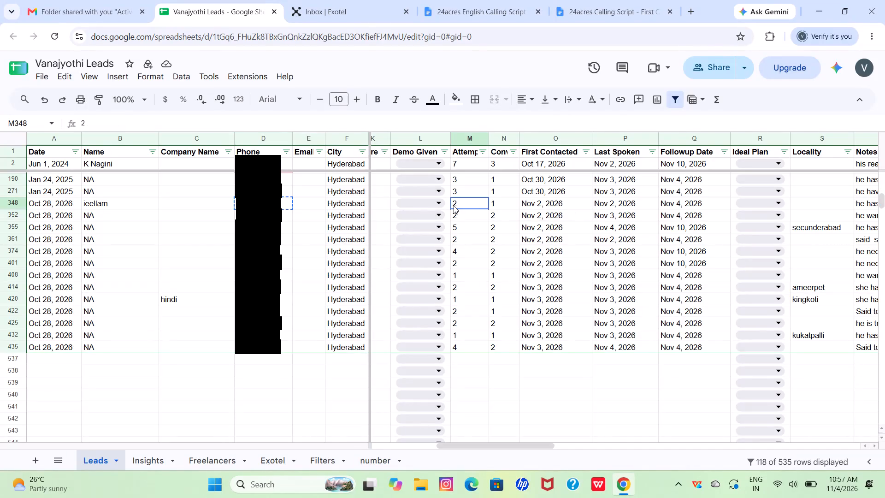
key(3)
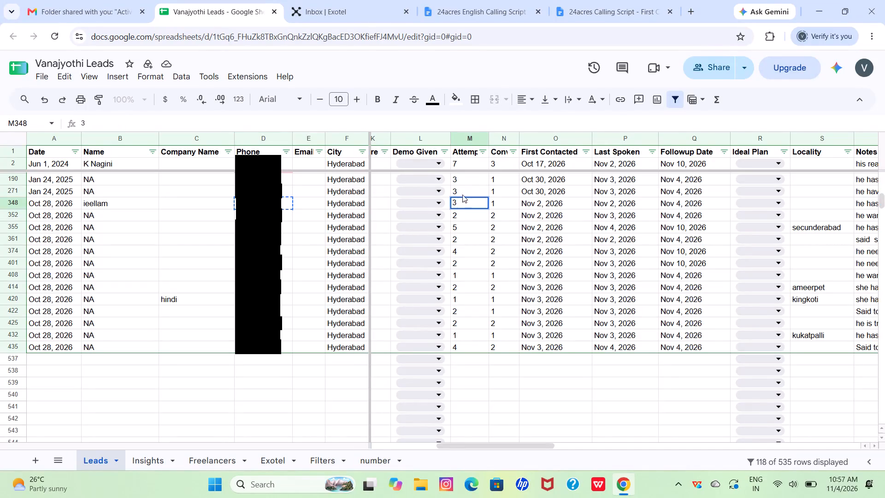
click(471, 189)
Examine the follow-up dates, localities and notes of the filtered leads, and select the phone number of the lead in row 190.
scroll(471, 189, left, 3)
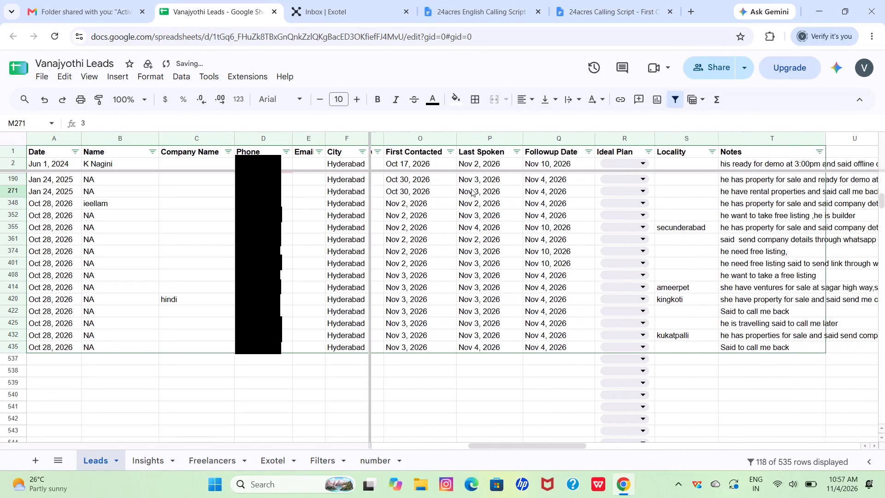
scroll(471, 189, left, 1)
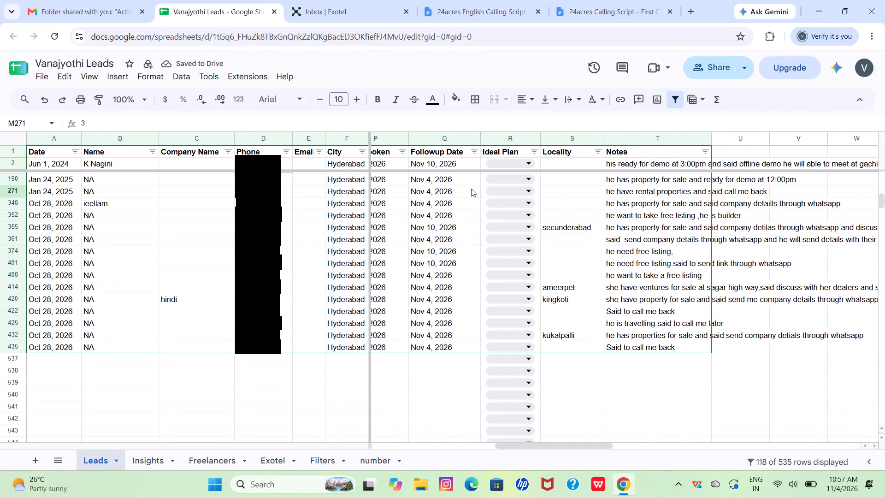
scroll(471, 189, right, 1)
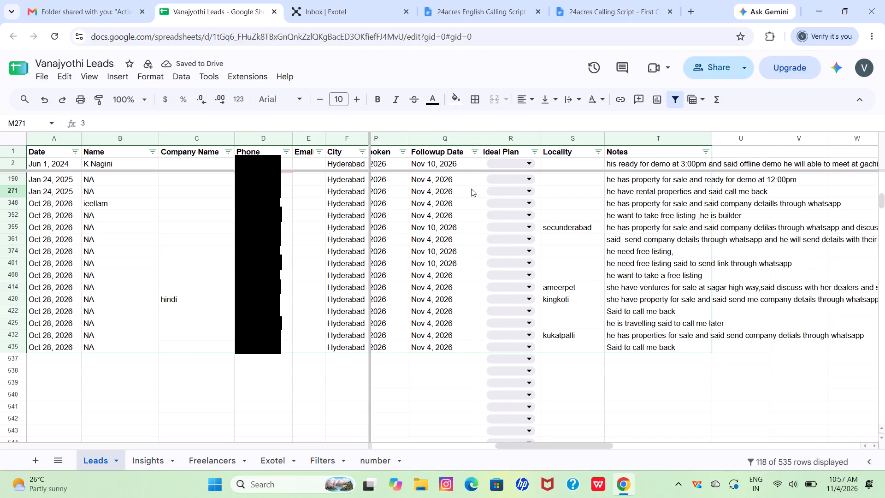
scroll(471, 189, right, 2)
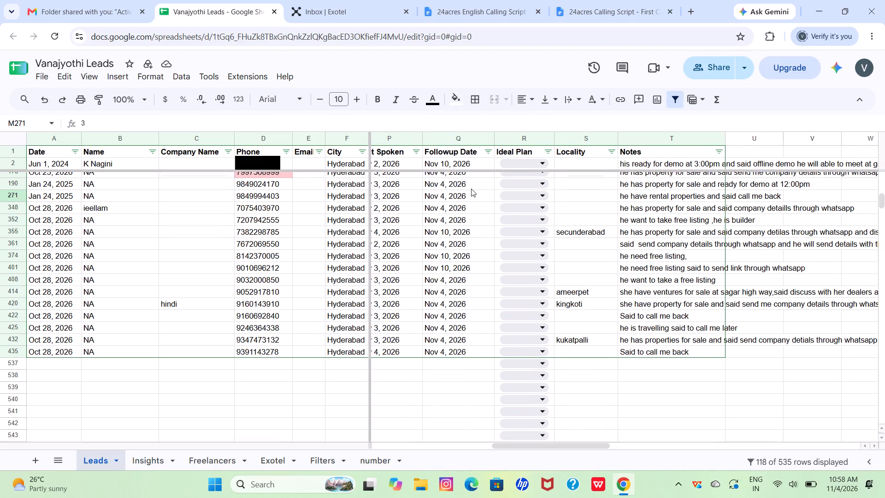
scroll(471, 189, right, 1)
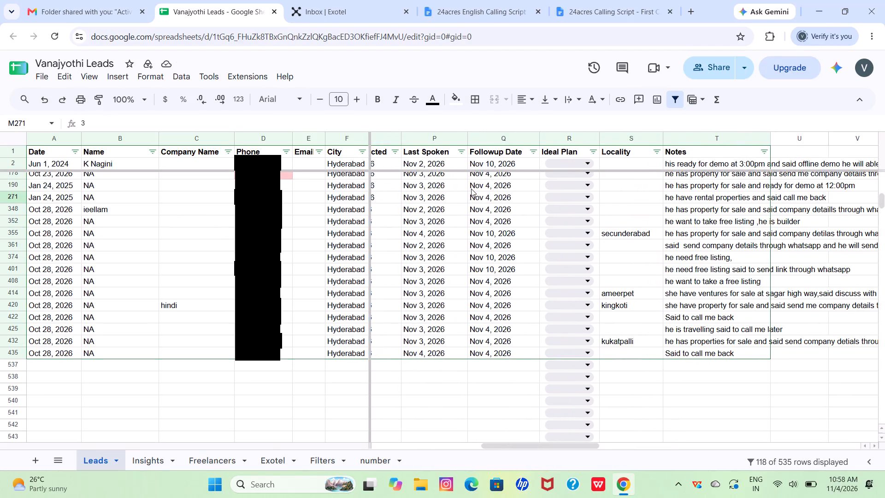
scroll(471, 189, left, 1)
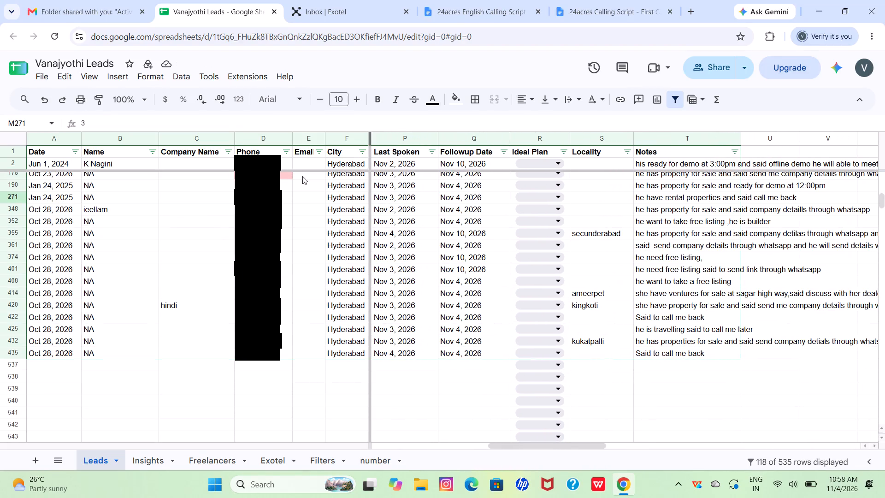
click(277, 182)
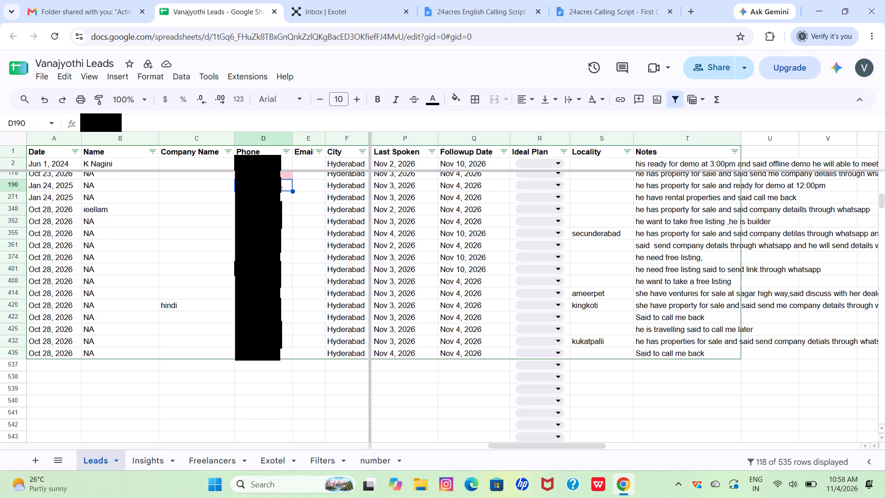
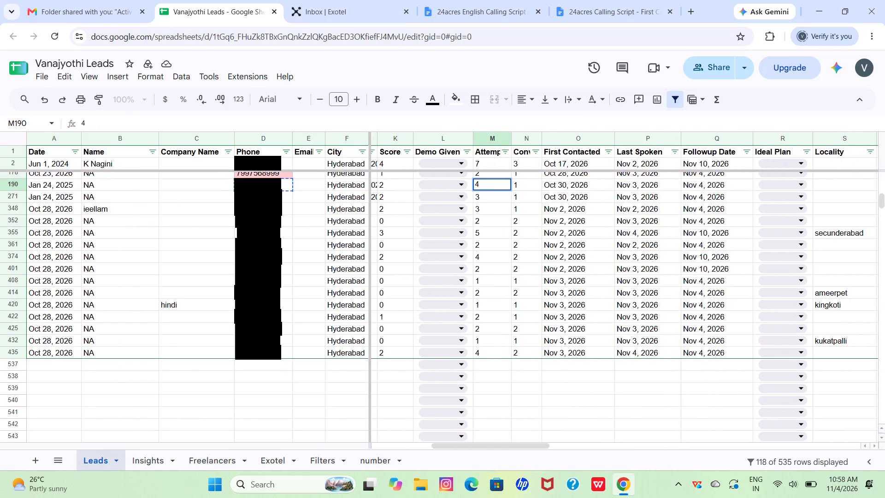
Set the attempts count to 4 for the lead in row 190 of the Leads sheet.
click(528, 188)
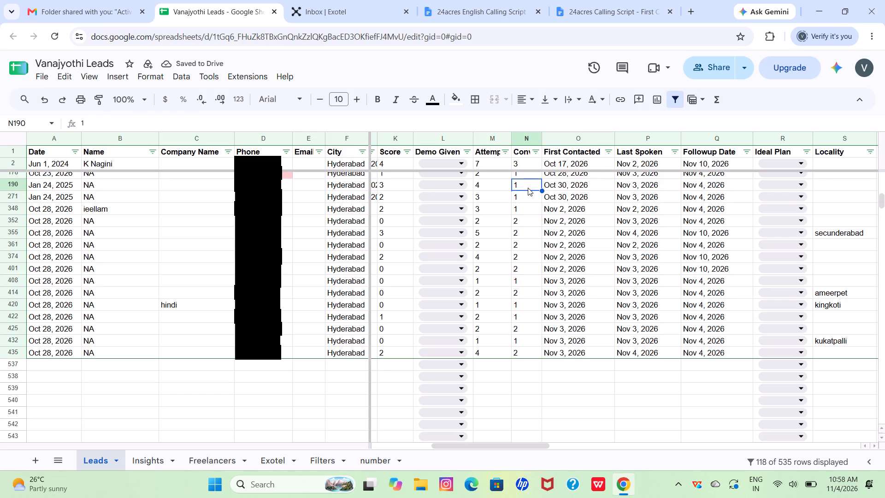
Examine the follow-up date, locality, notes and status of the lead in row 190 and the neighbouring Call Back leads.
scroll(528, 188, left, 3)
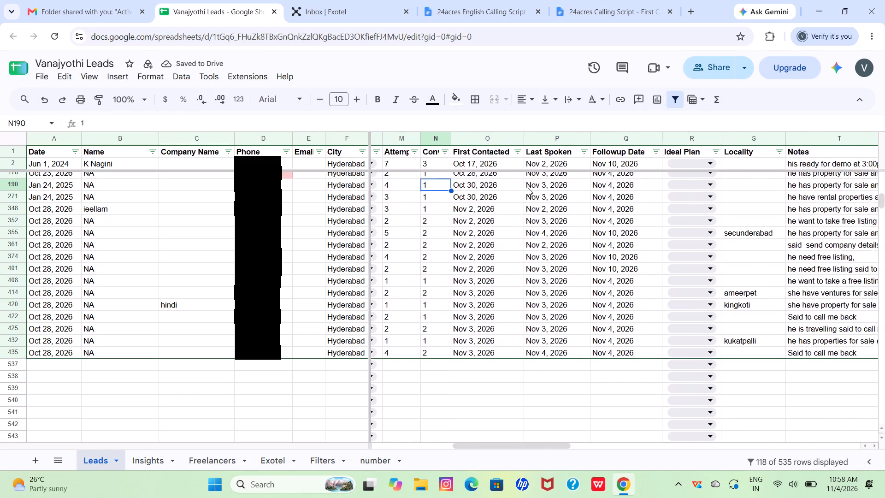
scroll(528, 188, left, 2)
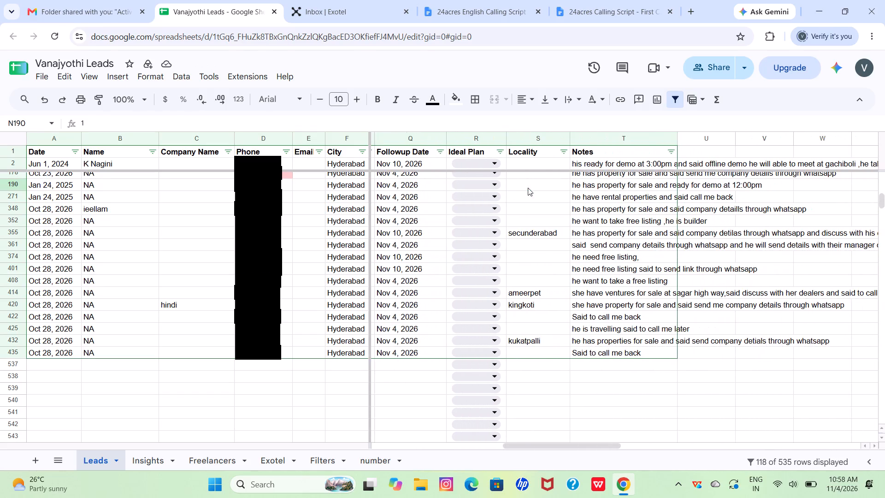
scroll(528, 188, left, 1)
scroll(528, 188, up, 1)
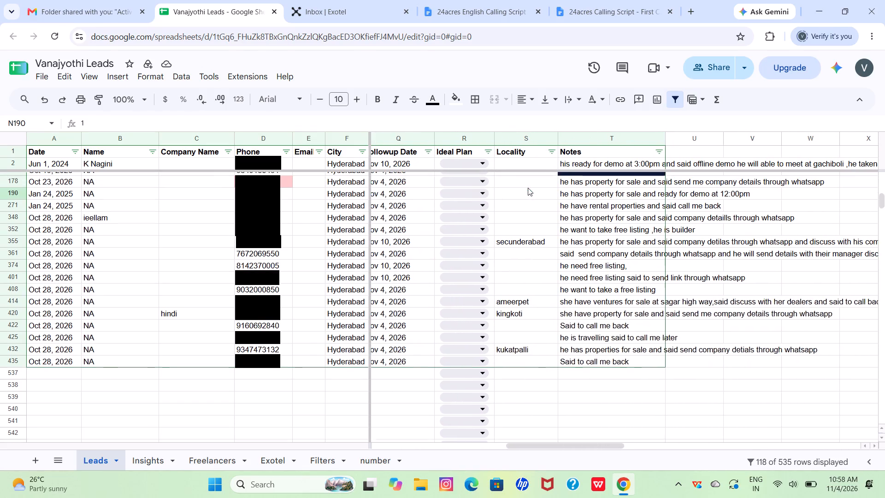
scroll(528, 188, up, 1)
scroll(528, 188, right, 2)
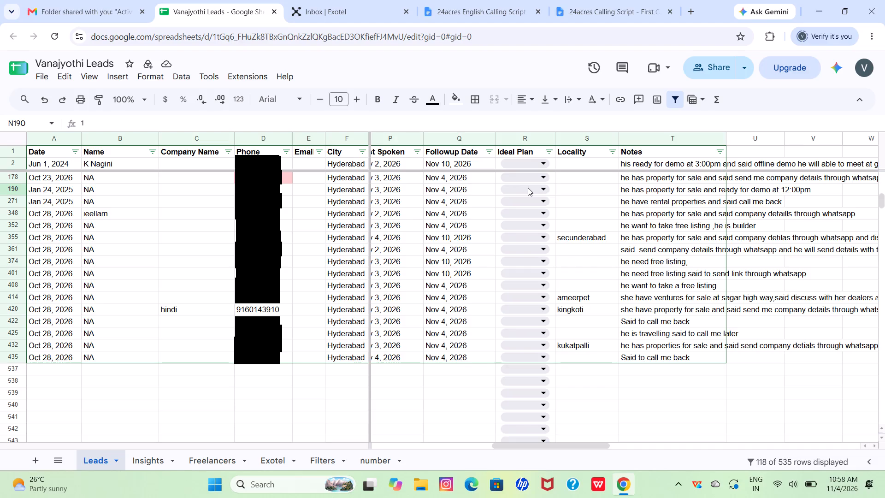
click(475, 188)
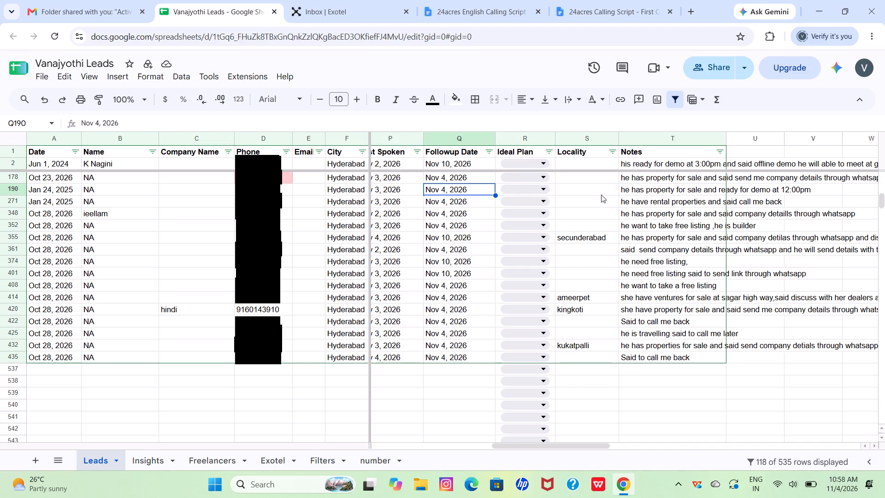
click(602, 193)
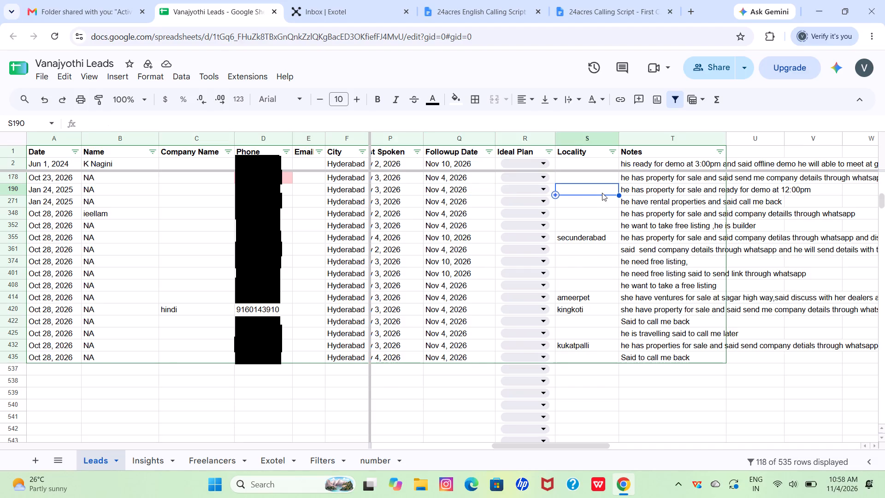
scroll(602, 193, up, 1)
scroll(602, 193, left, 1)
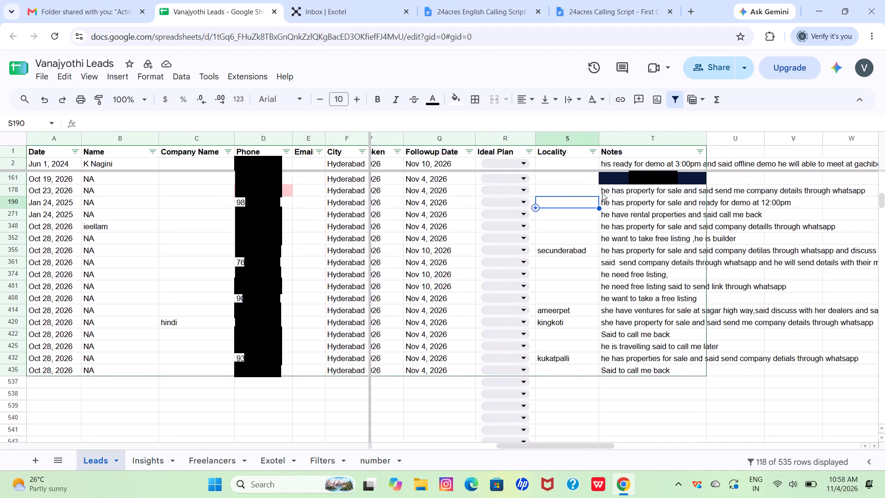
scroll(602, 193, left, 1)
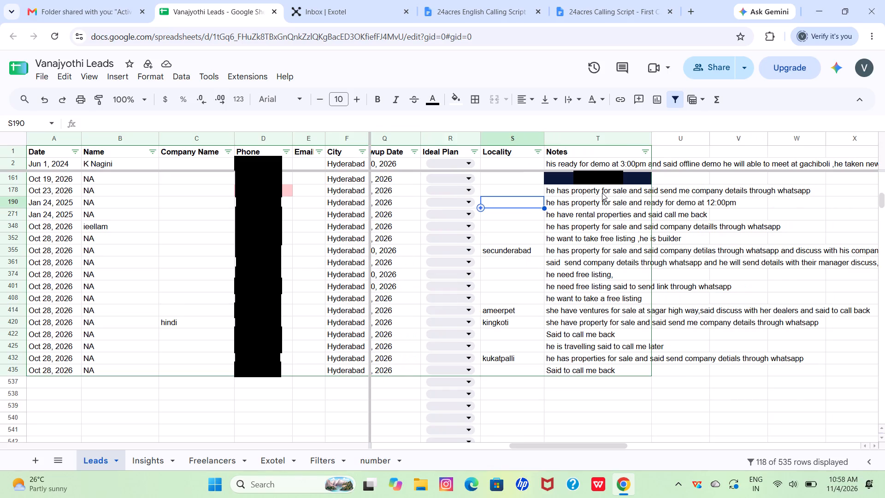
scroll(602, 193, right, 3)
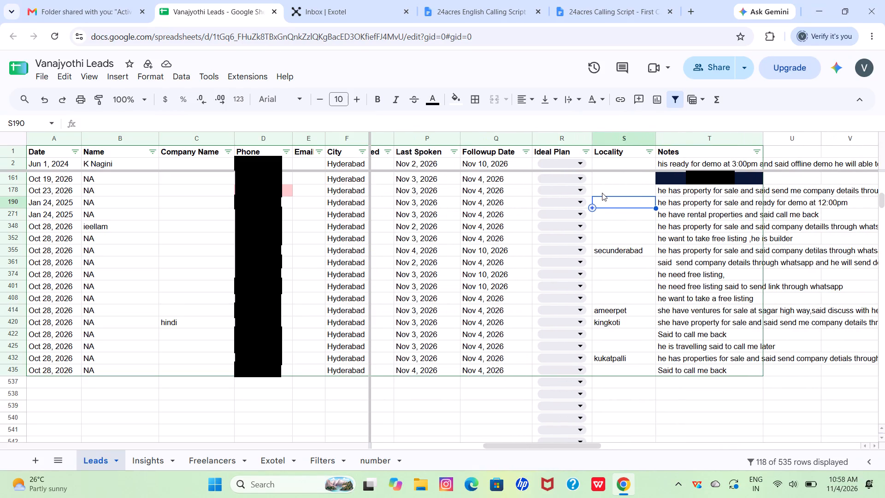
scroll(602, 193, left, 1)
scroll(602, 193, right, 10)
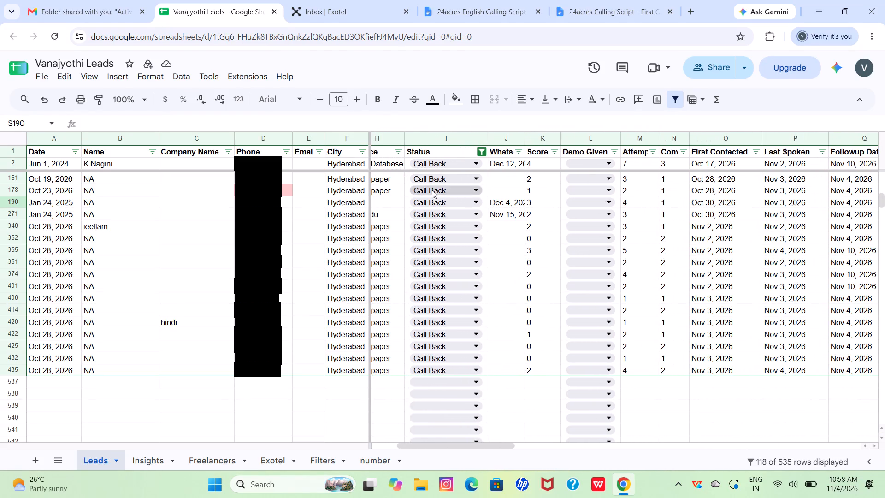
Select the phone number of the lead in row 178 and check that lead's contact dates and notes.
click(269, 186)
scroll(269, 186, left, 4)
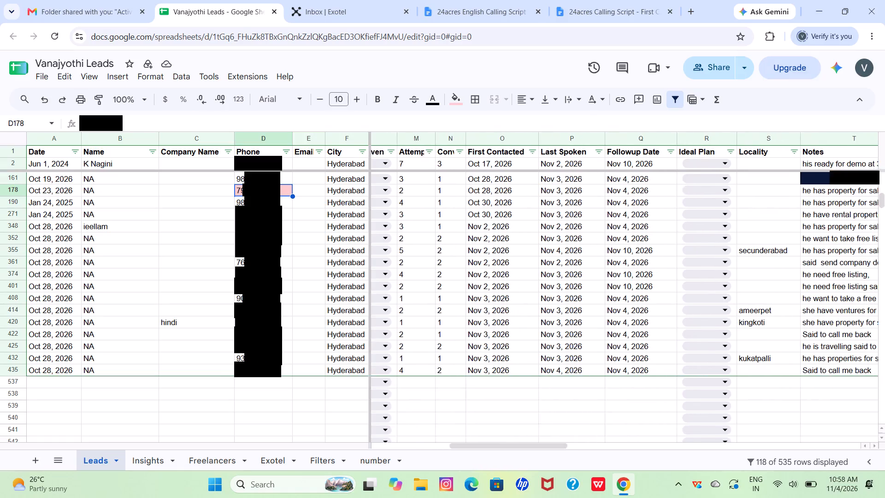
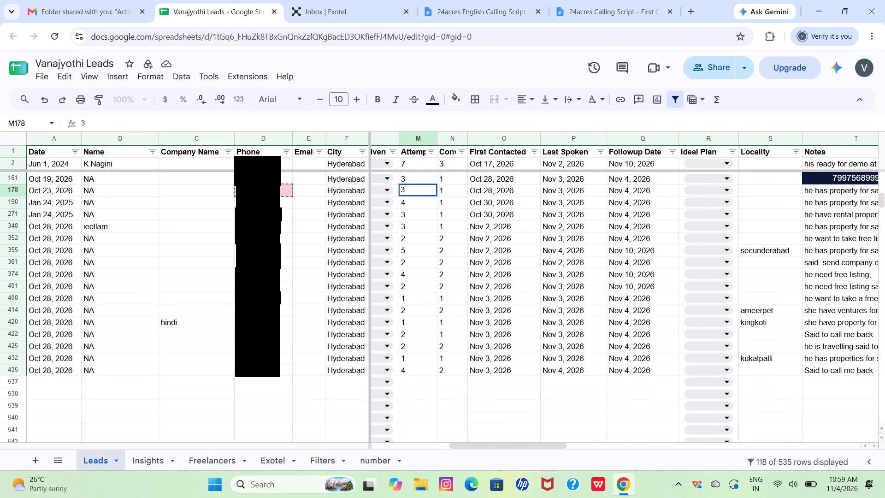
Examine the conversation count, first contact date, follow-up date, locality and notes of the lead in row 178.
click(444, 193)
scroll(444, 193, left, 1)
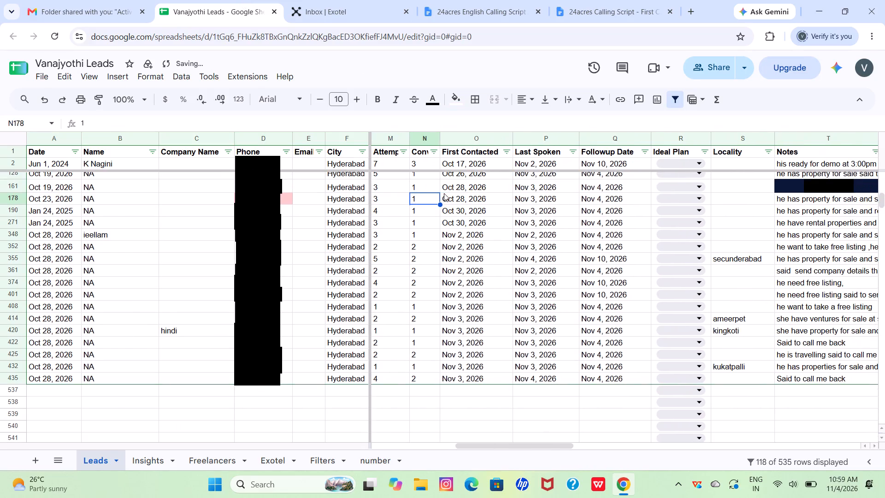
scroll(444, 193, left, 1)
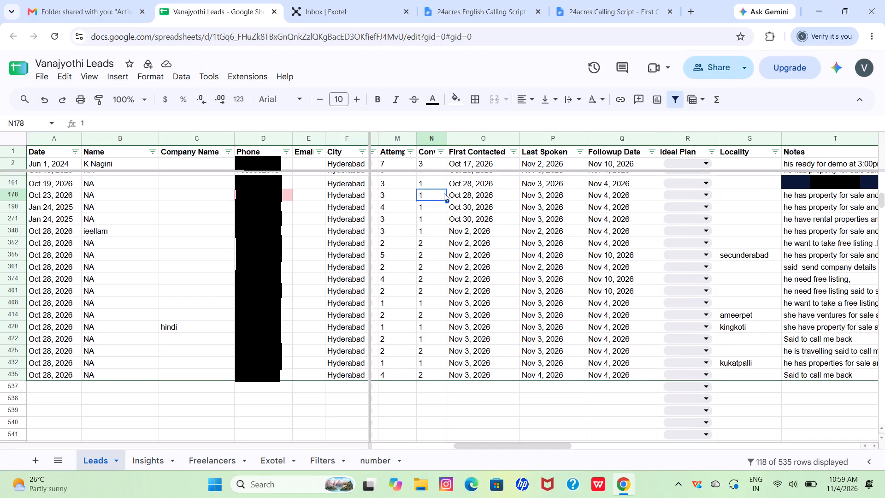
click(483, 197)
scroll(483, 197, left, 1)
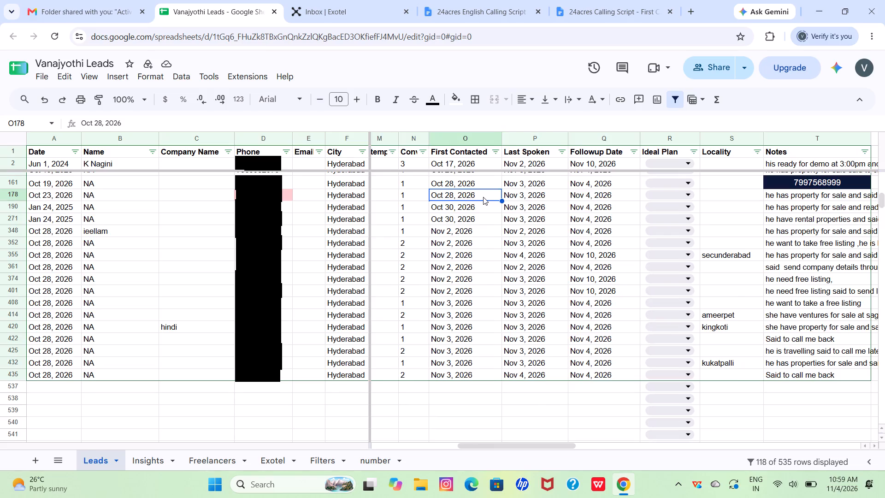
scroll(483, 197, left, 4)
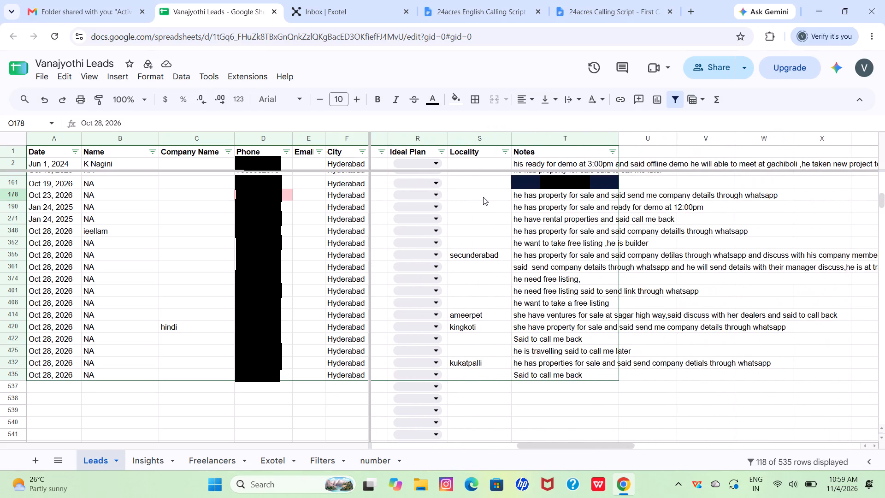
scroll(483, 197, right, 1)
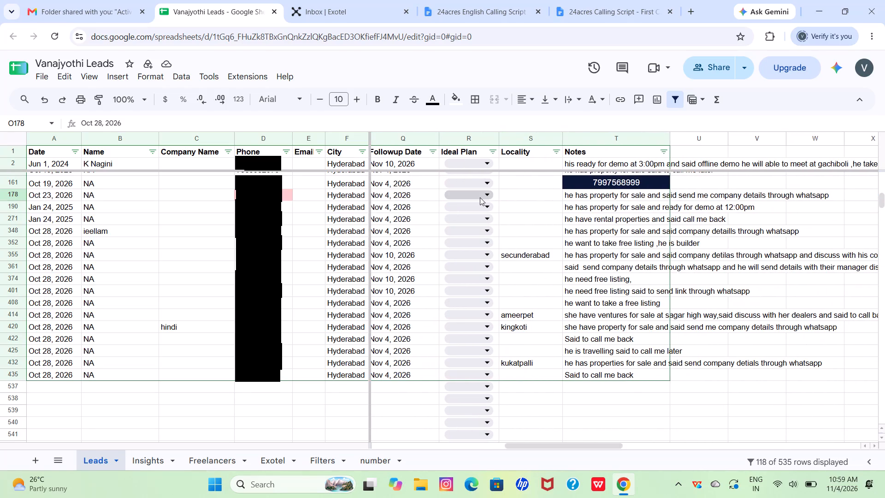
scroll(480, 197, right, 3)
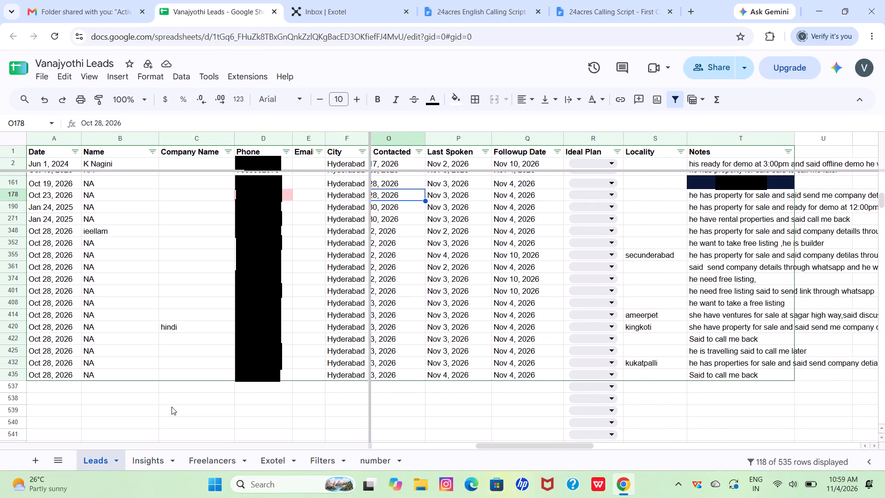
Bring up the Windows app launcher to switch away from the Leads sheet.
click(215, 479)
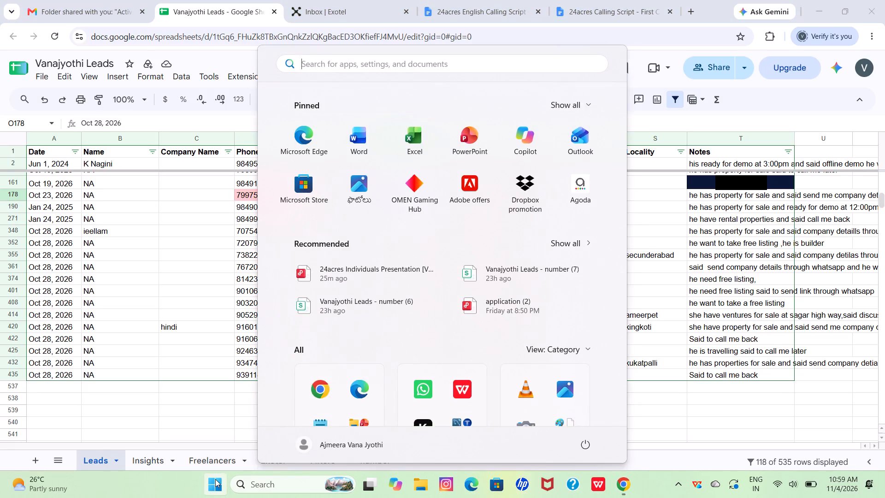
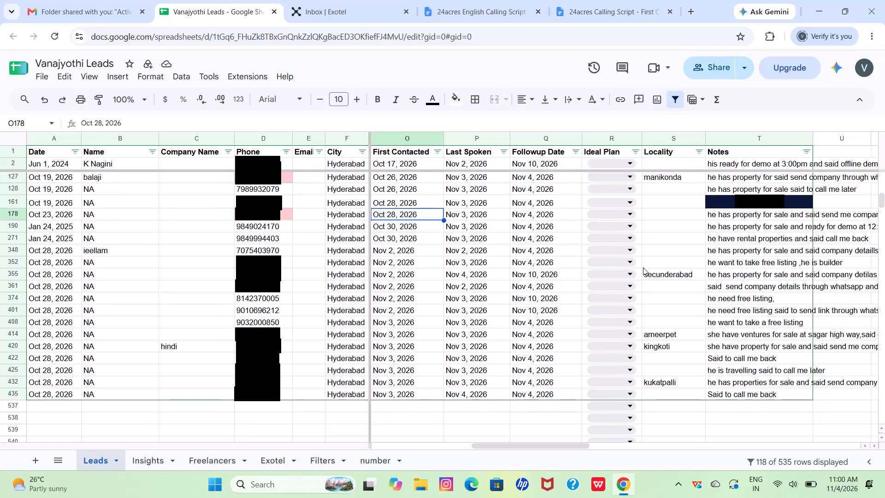
Select the phone number of the Call Back lead in row 161 and review that lead's source, status and attempts.
scroll(643, 267, right, 5)
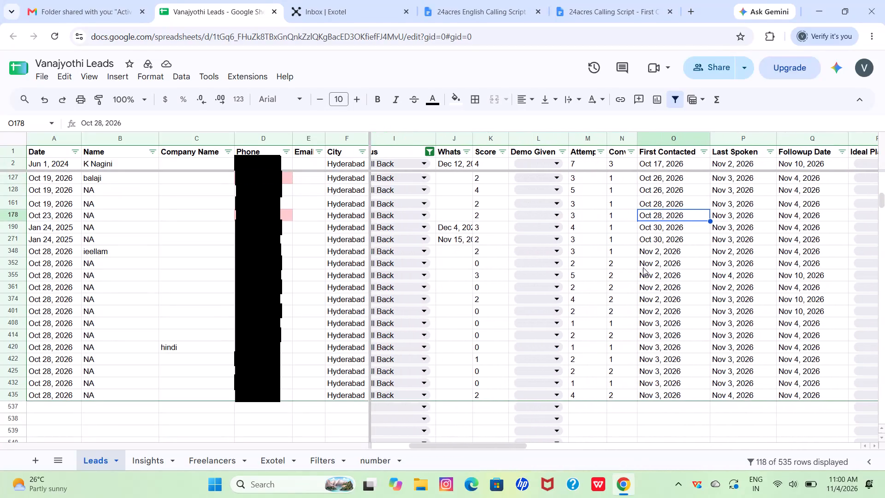
click(286, 203)
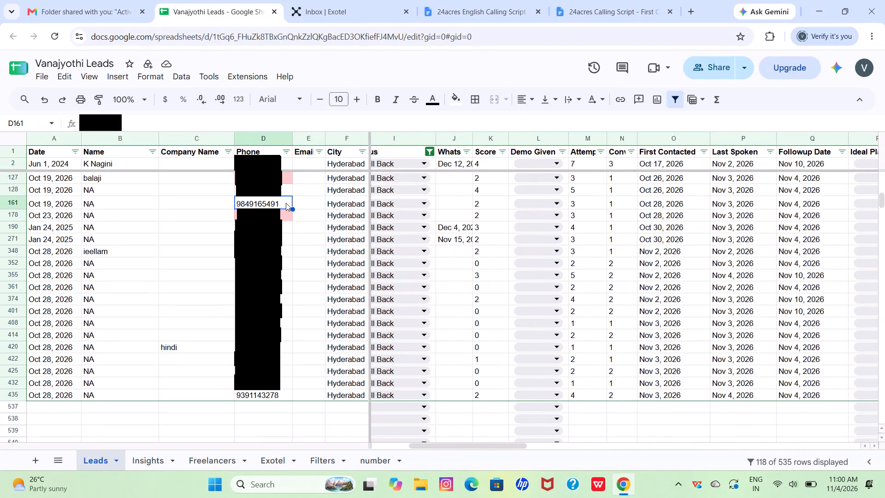
scroll(286, 203, right, 2)
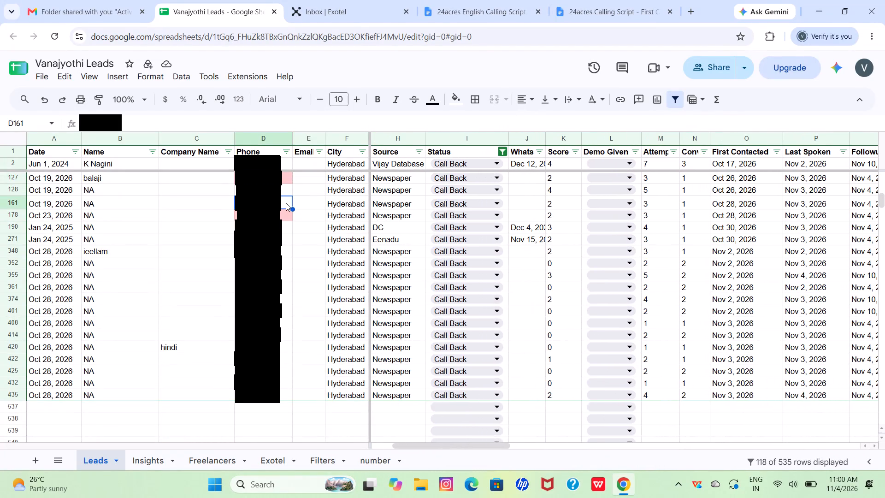
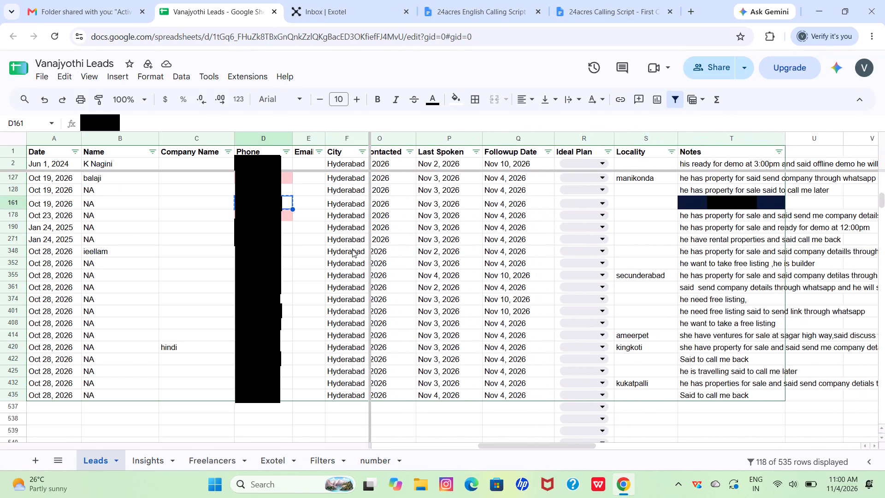
Copy the phone number of the Call Back lead in row 128 of the Leads sheet.
click(271, 190)
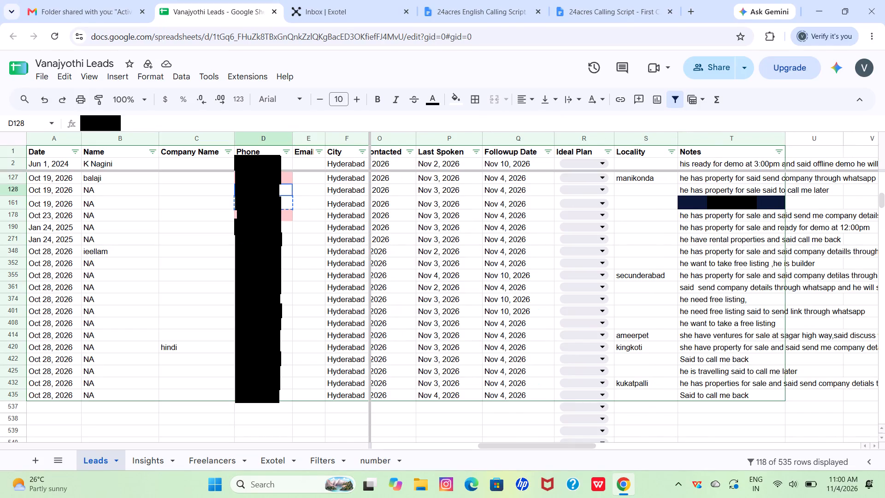
key(ctrl+c)
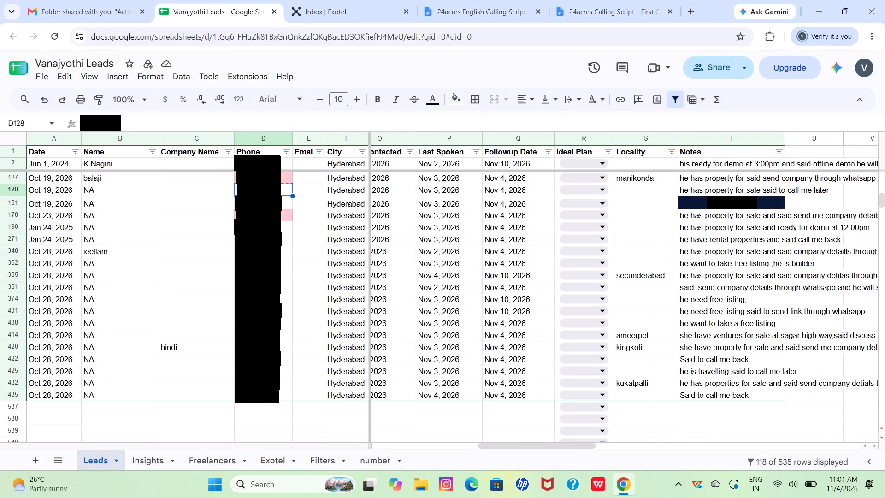
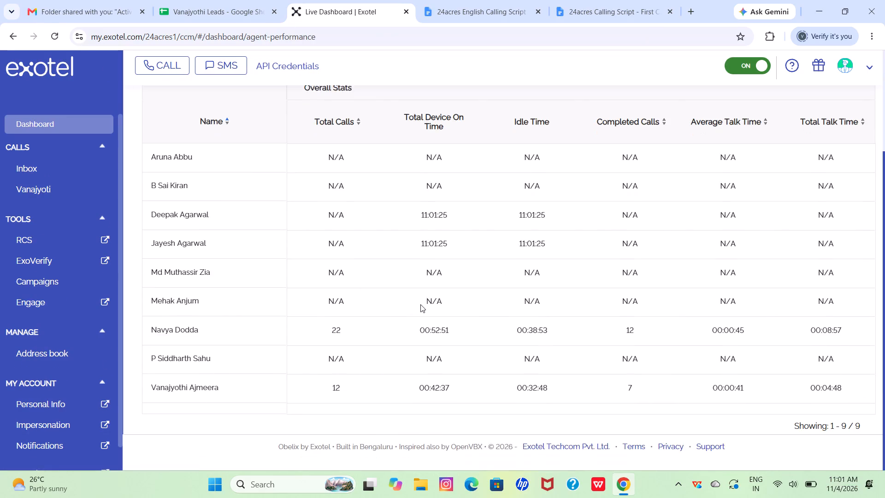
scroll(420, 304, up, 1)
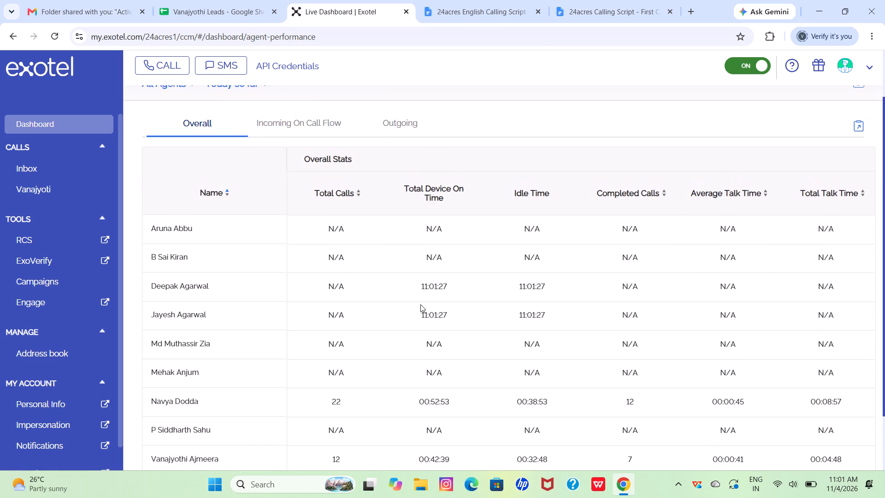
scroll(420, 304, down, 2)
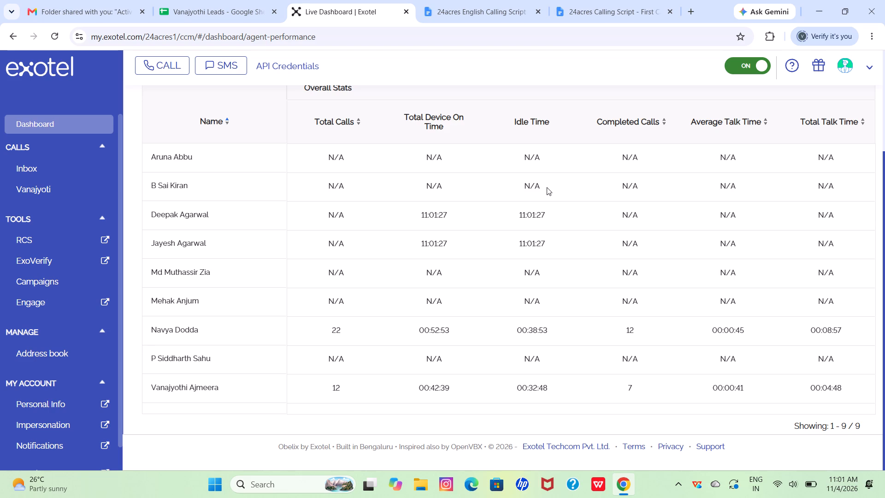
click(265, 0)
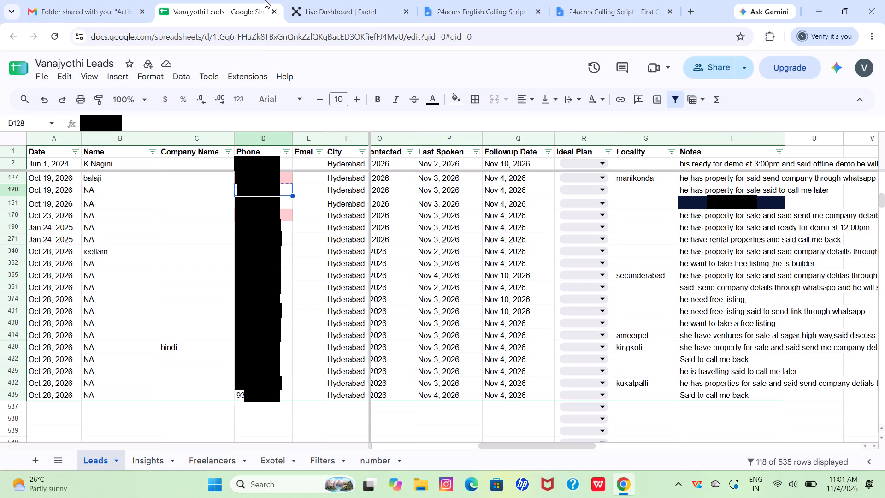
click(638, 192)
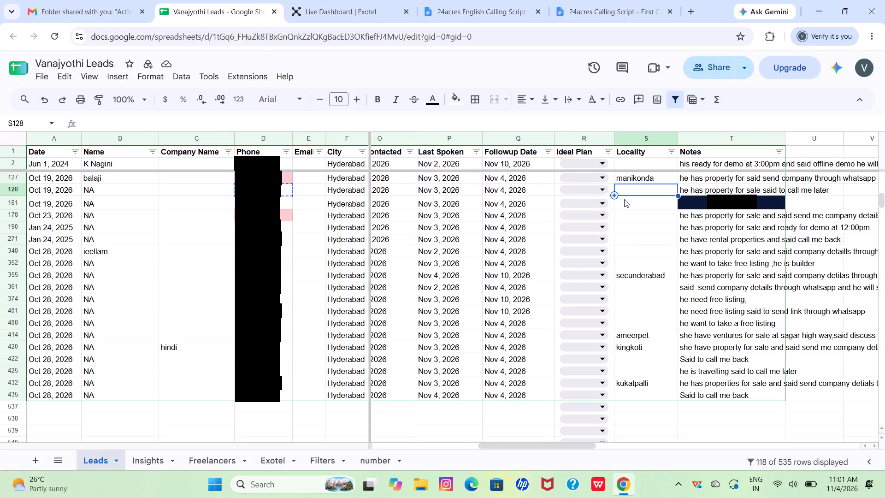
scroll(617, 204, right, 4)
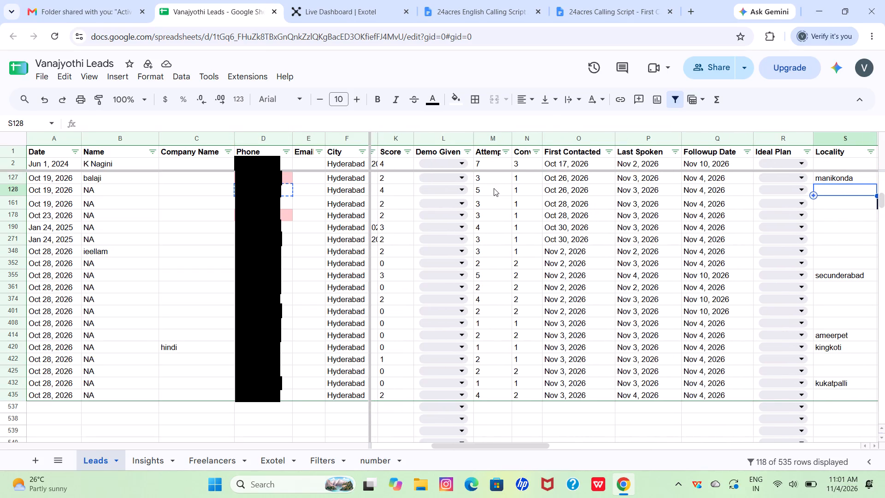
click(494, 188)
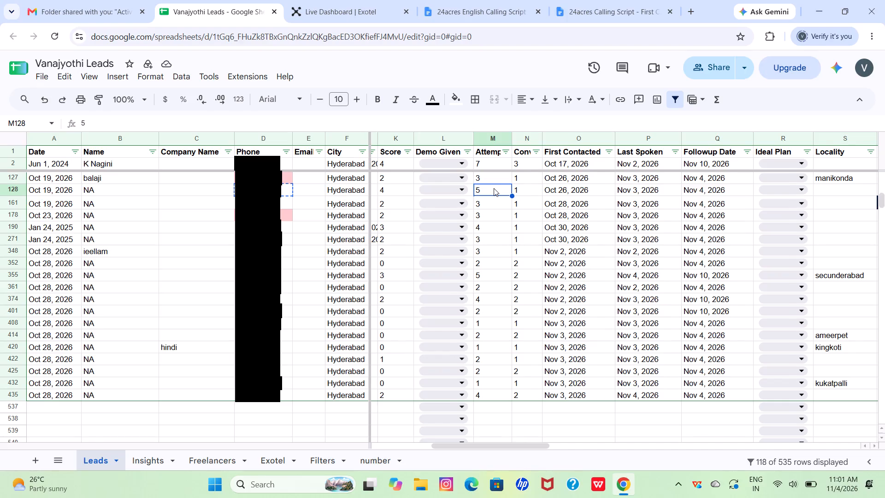
Call the lead in row 106 through Exotel, using the phone number copied from the Leads sheet.
scroll(494, 188, left, 1)
scroll(494, 188, up, 1)
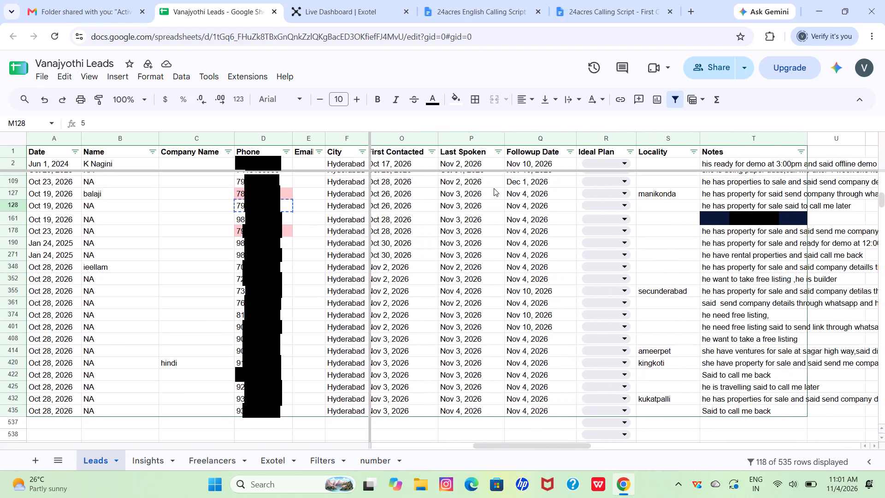
scroll(494, 188, left, 1)
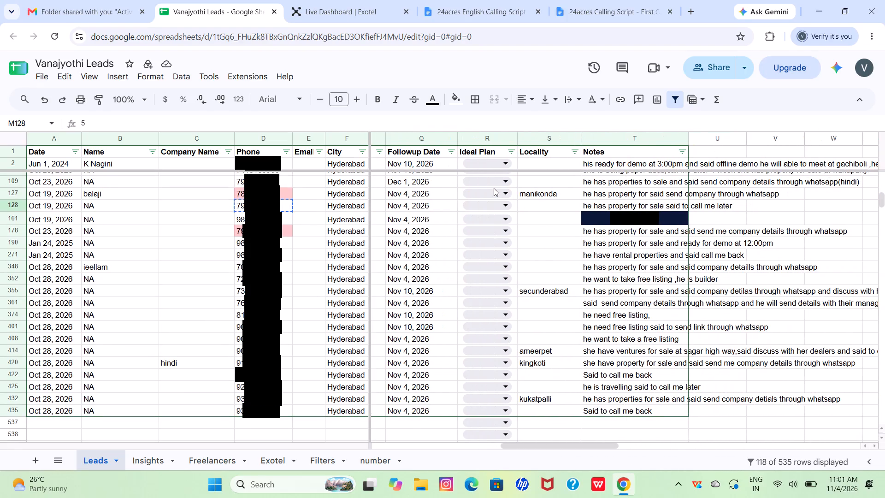
scroll(494, 188, up, 1)
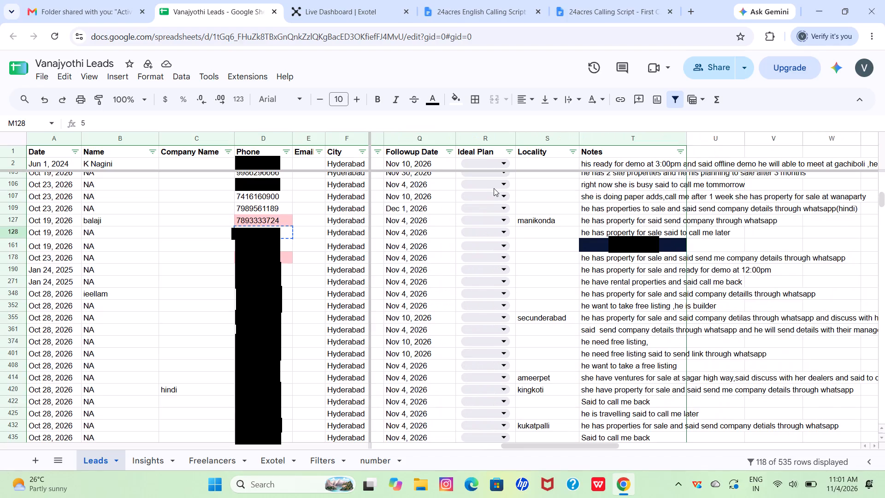
scroll(494, 188, right, 6)
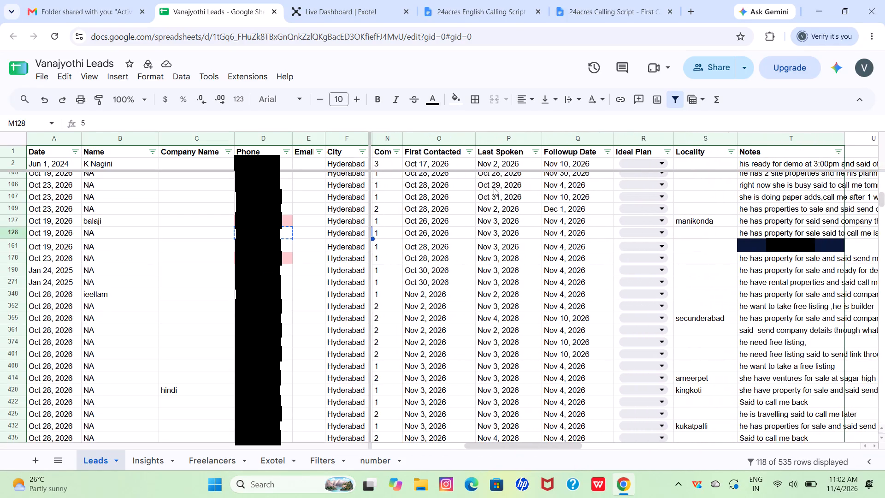
scroll(494, 188, right, 2)
click(272, 188)
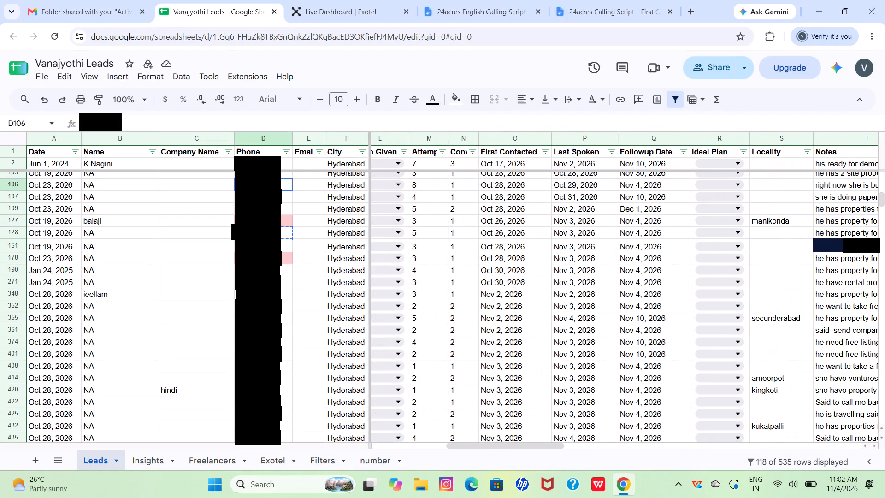
key(ctrl+c)
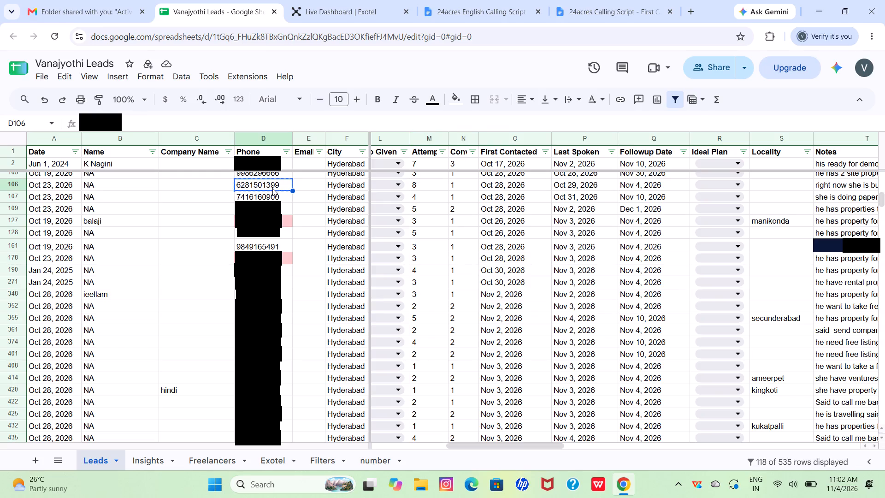
click(377, 0)
click(179, 74)
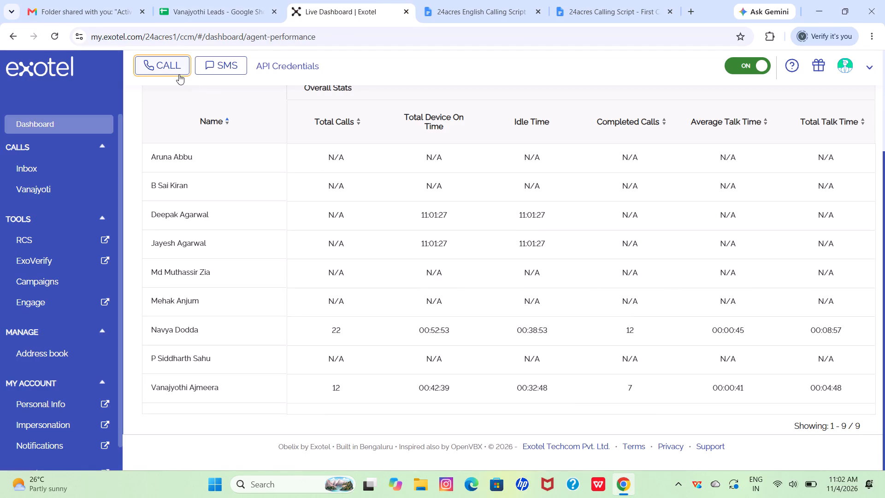
click(195, 127)
key(ctrl+v)
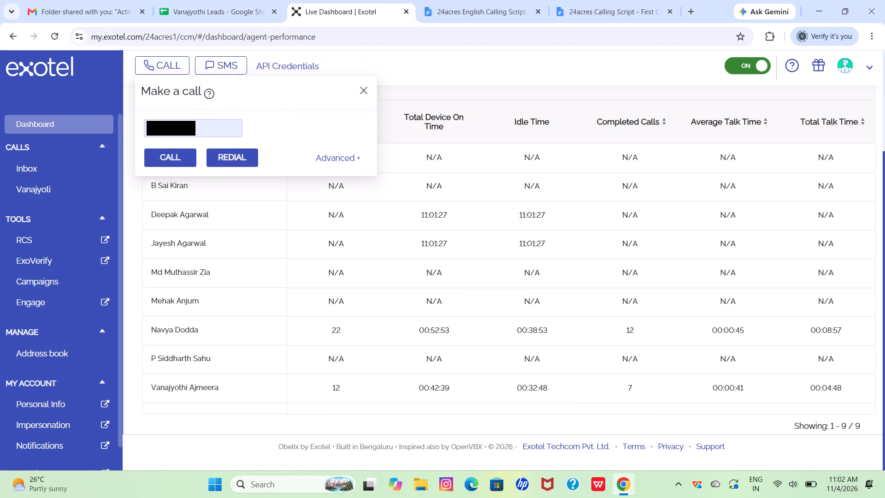
click(184, 150)
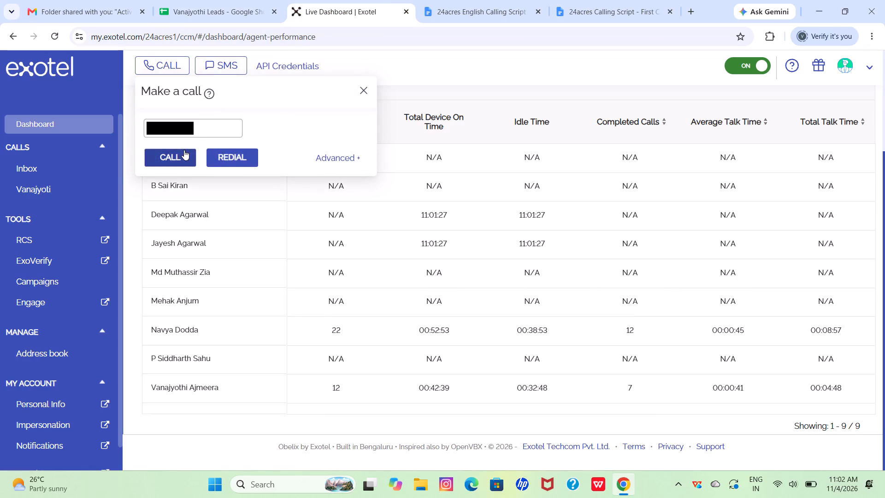
Set the attempts count of the lead in row 106 of the Leads sheet to 9.
click(227, 0)
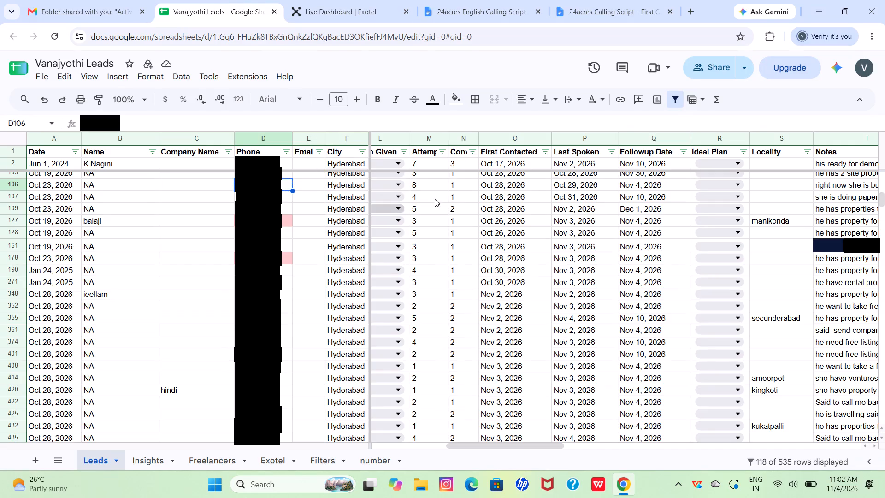
click(413, 181)
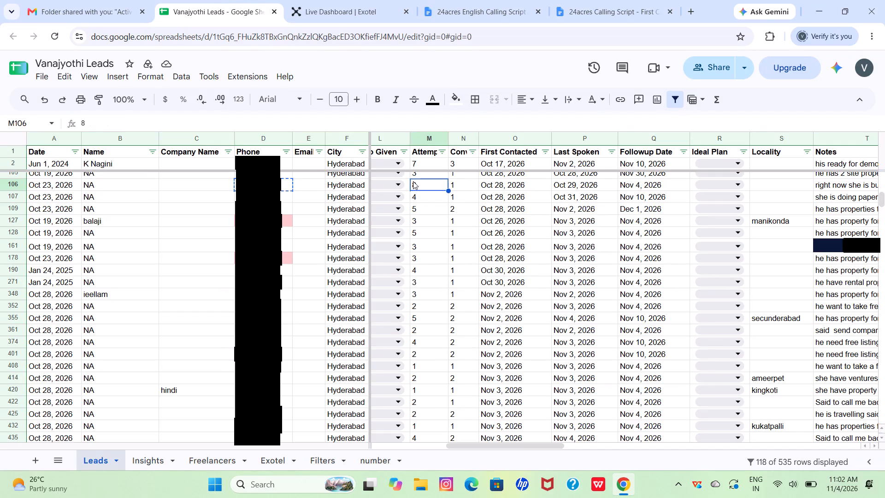
key(9)
click(464, 185)
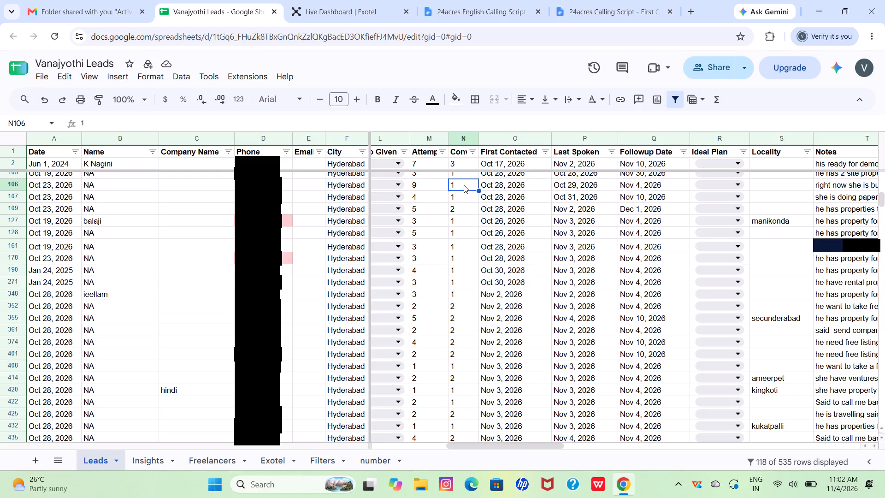
Examine the contact dates, follow-up date and notes of the lead in row 106.
click(535, 189)
scroll(535, 189, left, 1)
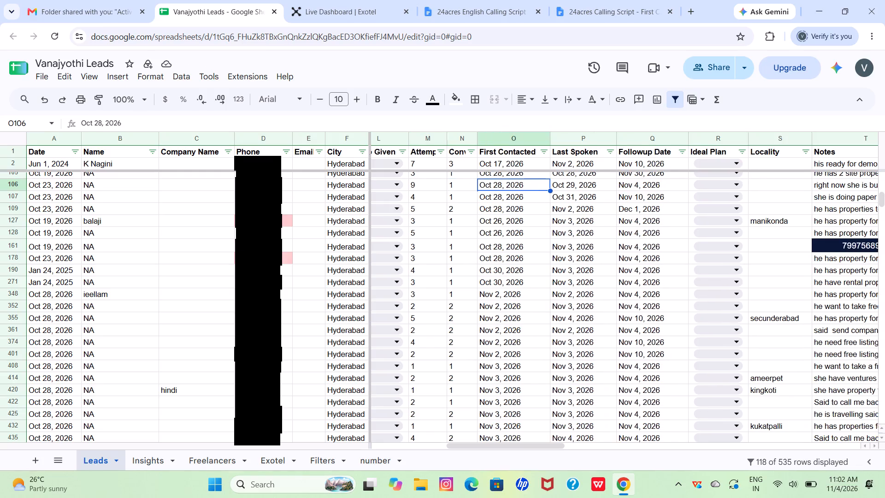
scroll(535, 189, left, 3)
scroll(535, 189, right, 1)
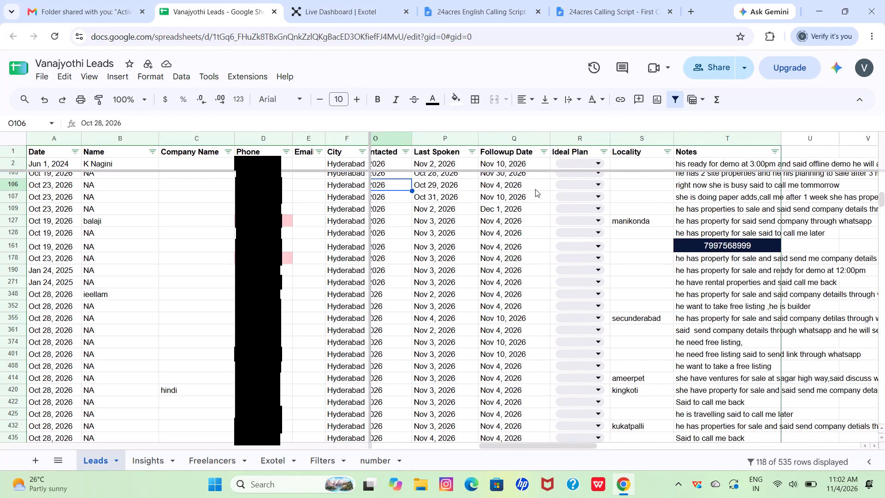
scroll(535, 189, right, 4)
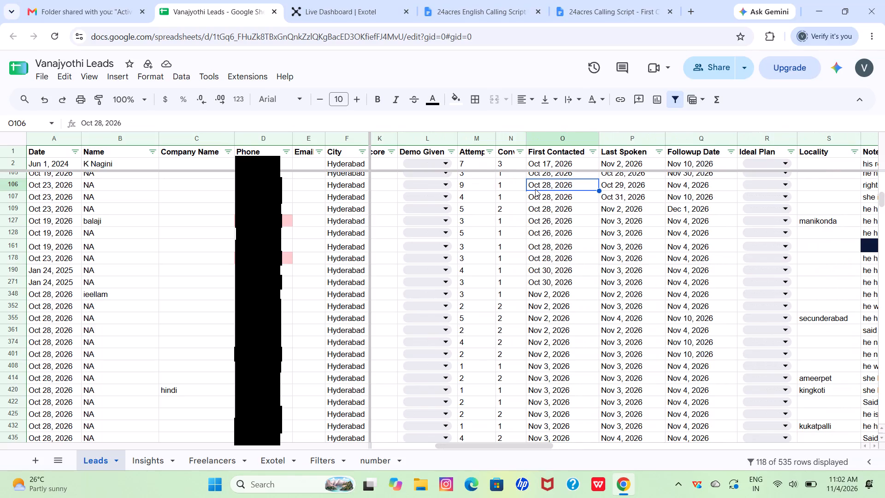
scroll(535, 189, right, 3)
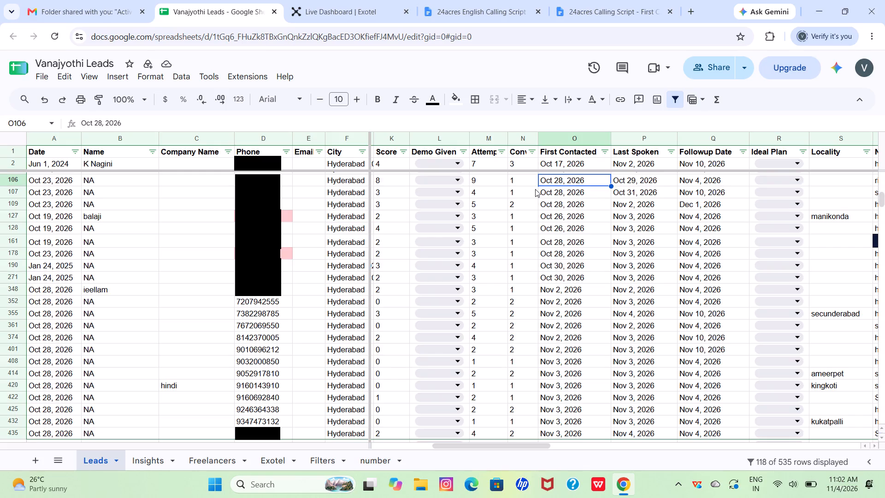
Copy the phone number of the lead in row 6 of the Leads sheet and switch to Exotel for the call.
scroll(535, 189, up, 1)
scroll(535, 189, left, 2)
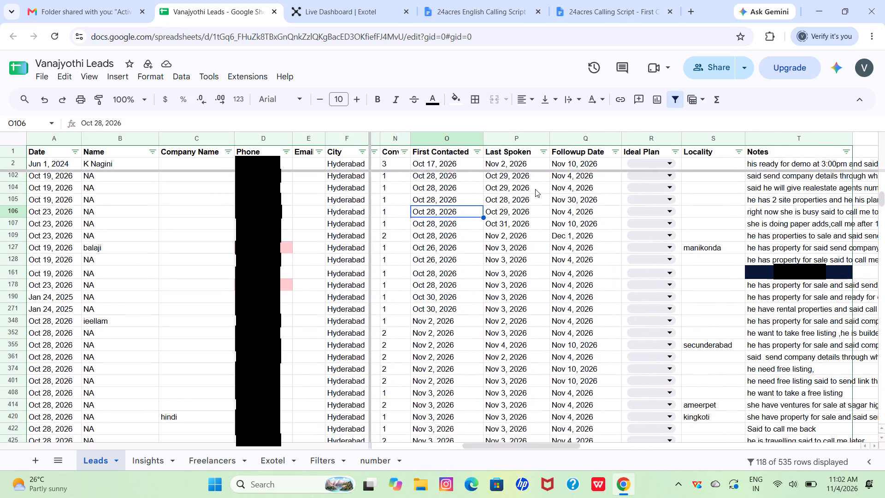
scroll(535, 189, left, 2)
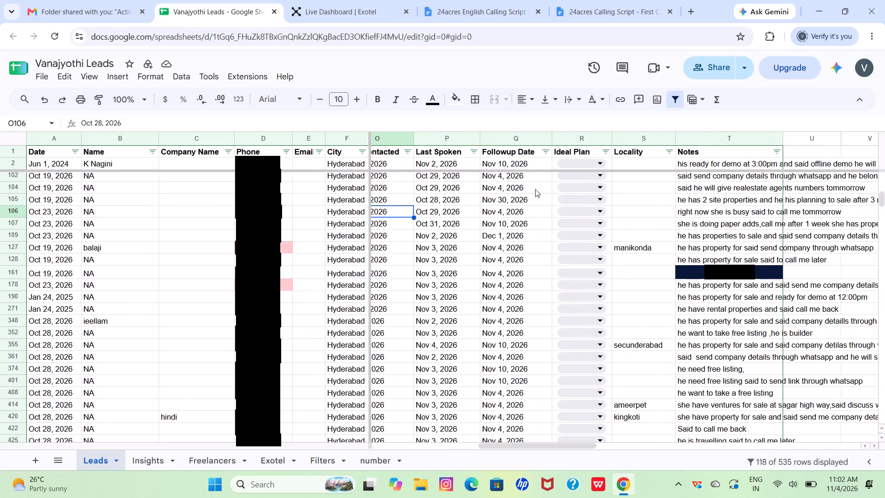
scroll(535, 189, up, 1)
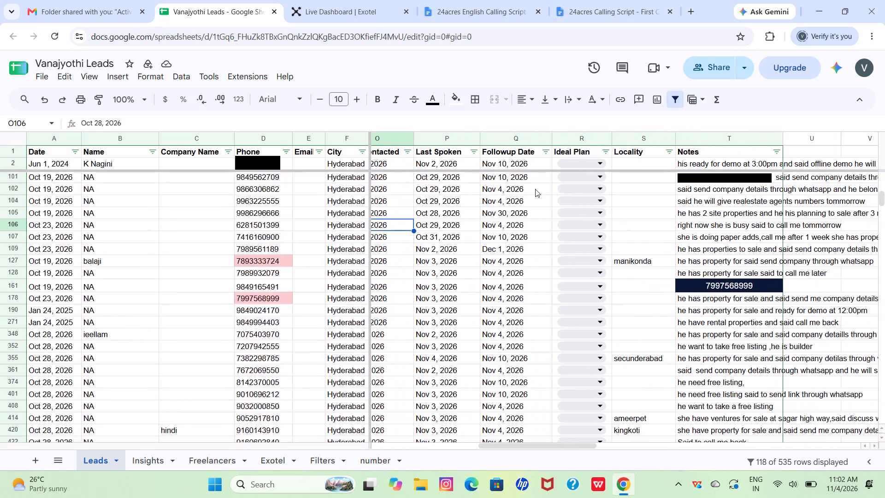
scroll(535, 189, up, 6)
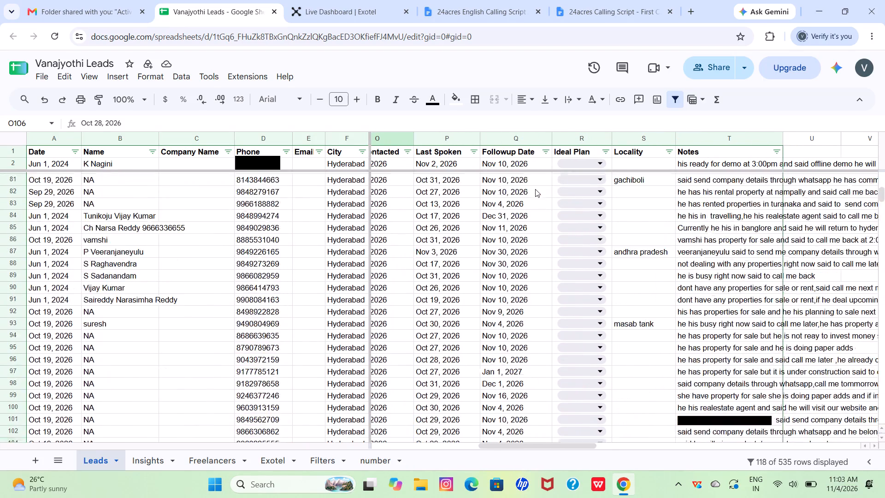
scroll(535, 189, up, 6)
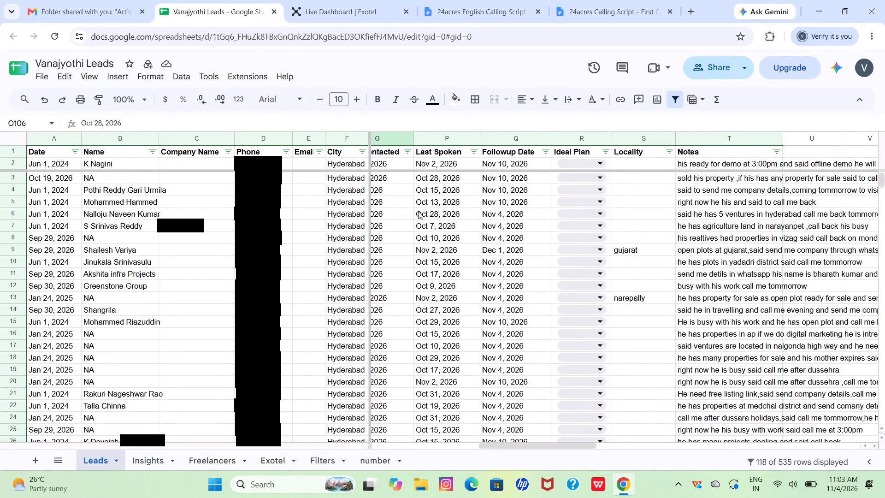
click(266, 215)
scroll(266, 215, down, 1)
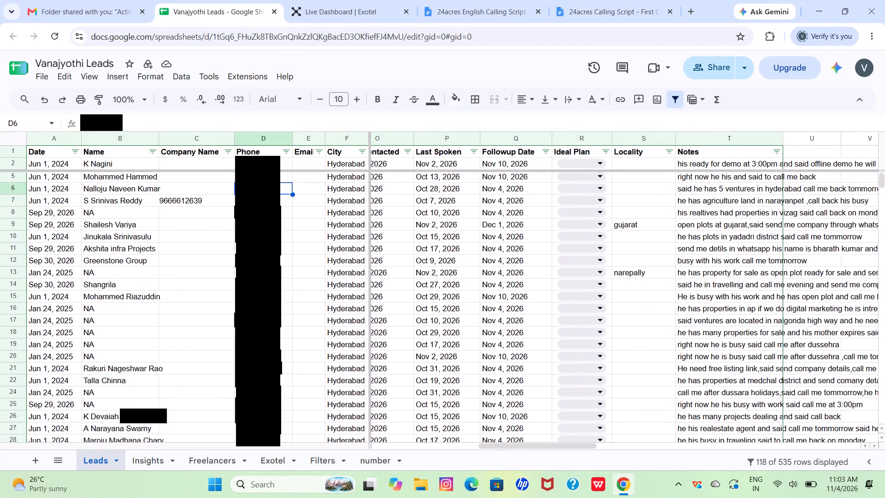
scroll(266, 215, down, 1)
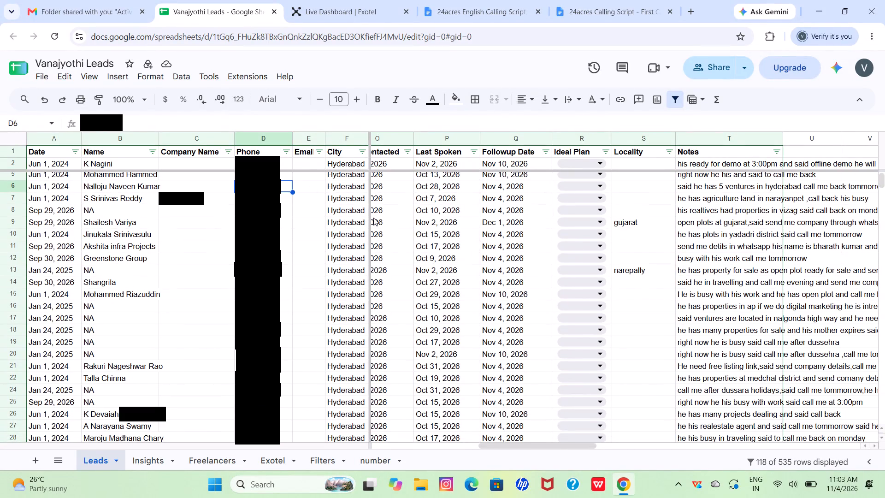
key(ctrl+c)
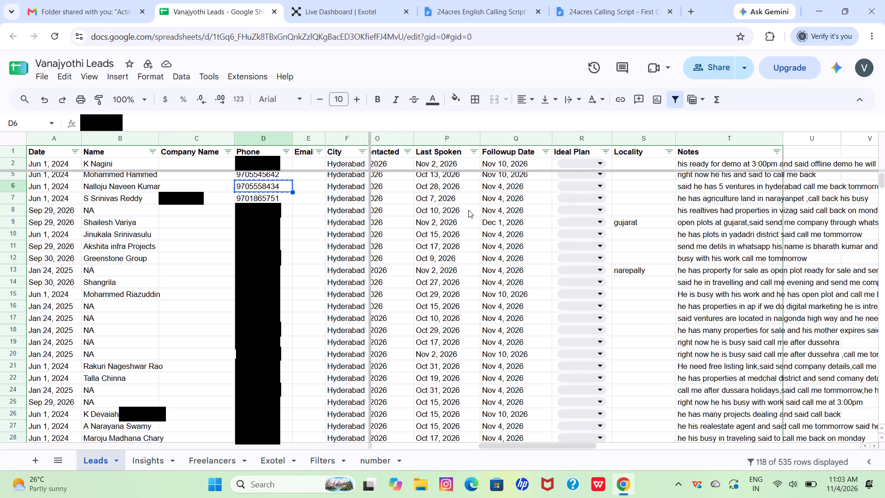
click(357, 0)
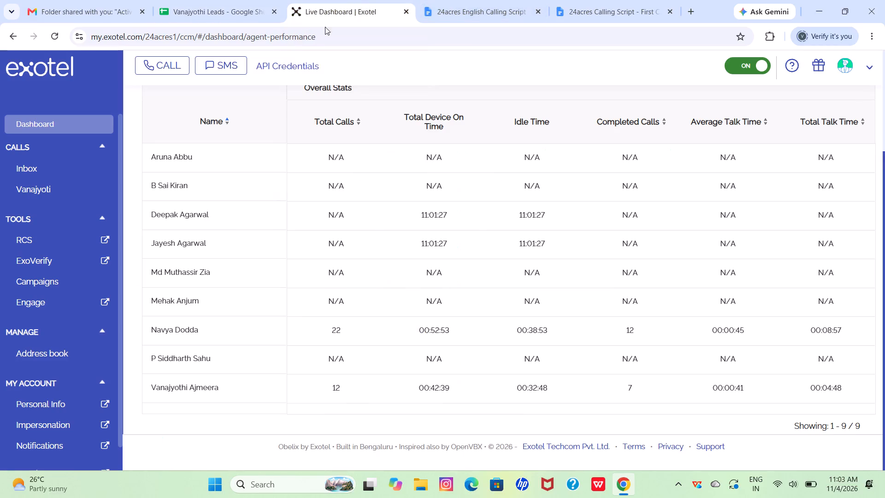
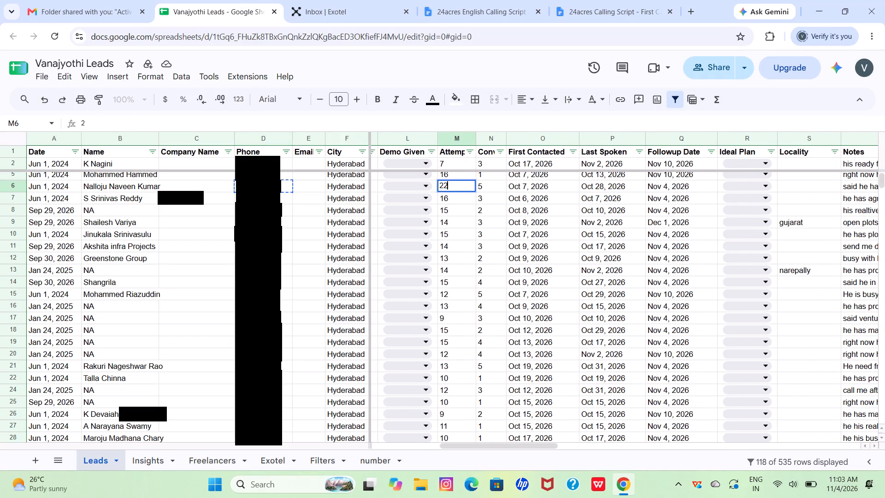
Set the attempts count of the lead in row 6 of the Leads sheet to 22.
click(499, 186)
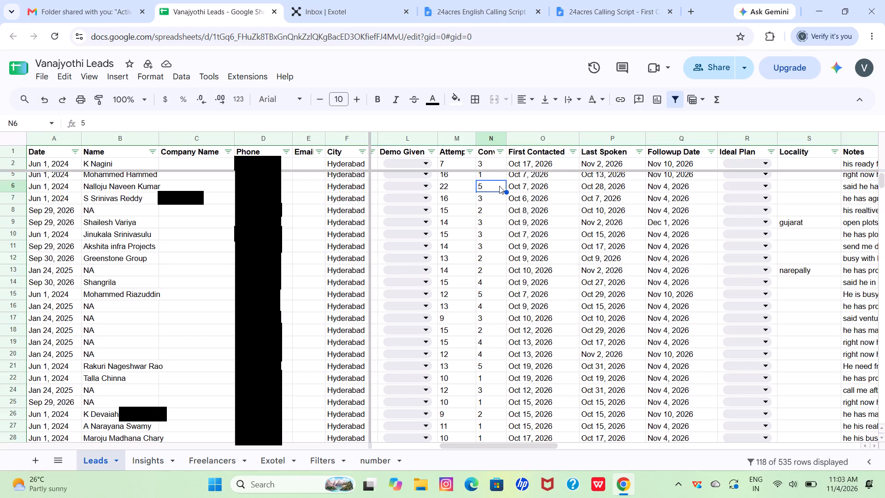
Check the follow-up date of the lead in row 7 and select that lead's phone number for the call.
scroll(499, 186, left, 4)
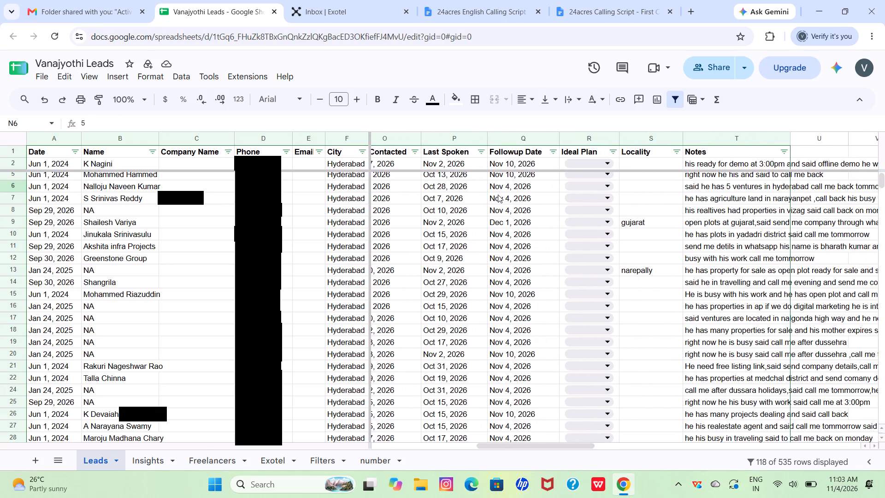
click(497, 195)
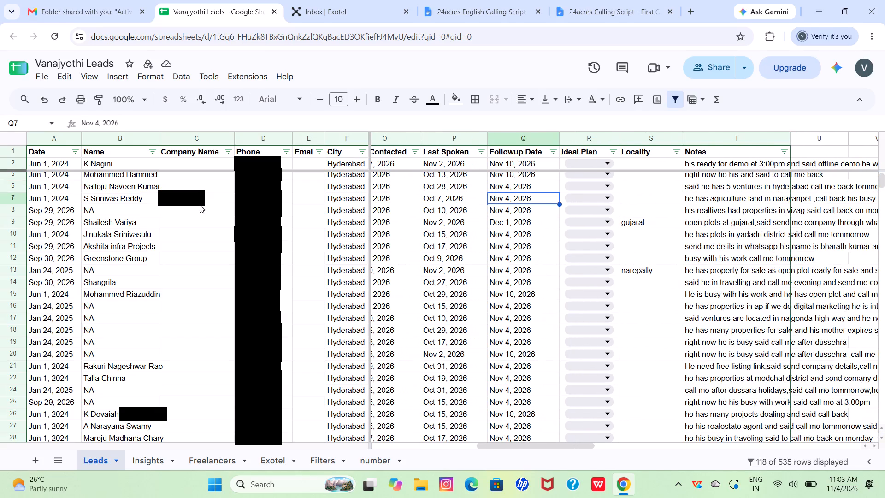
click(261, 196)
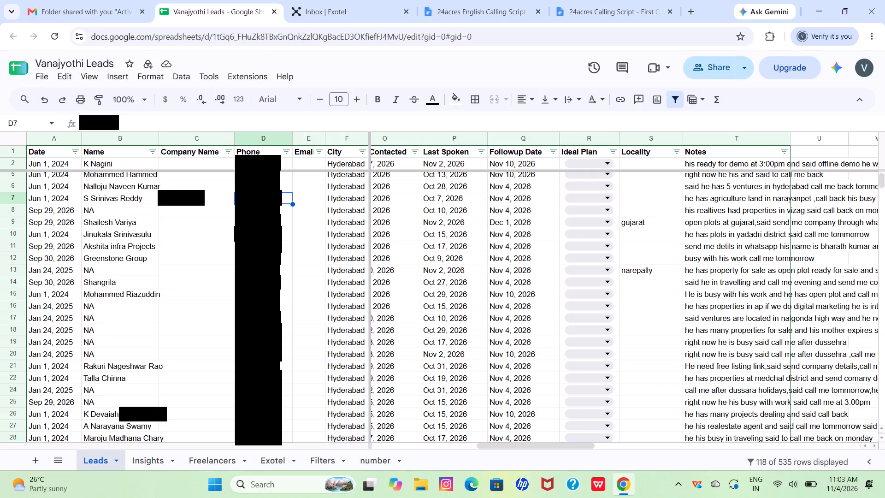
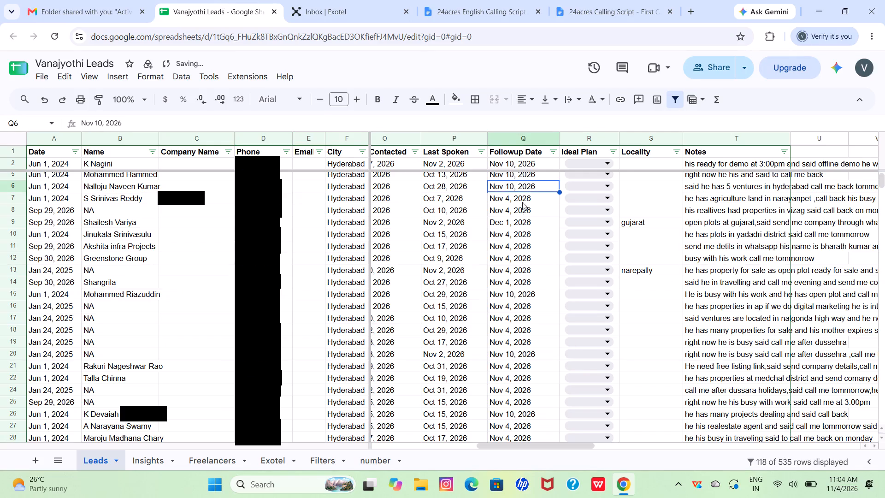
Set the follow-up date of the lead in row 7 of the Leads sheet to Nov 10, 2026.
triple_click(517, 199)
click(504, 272)
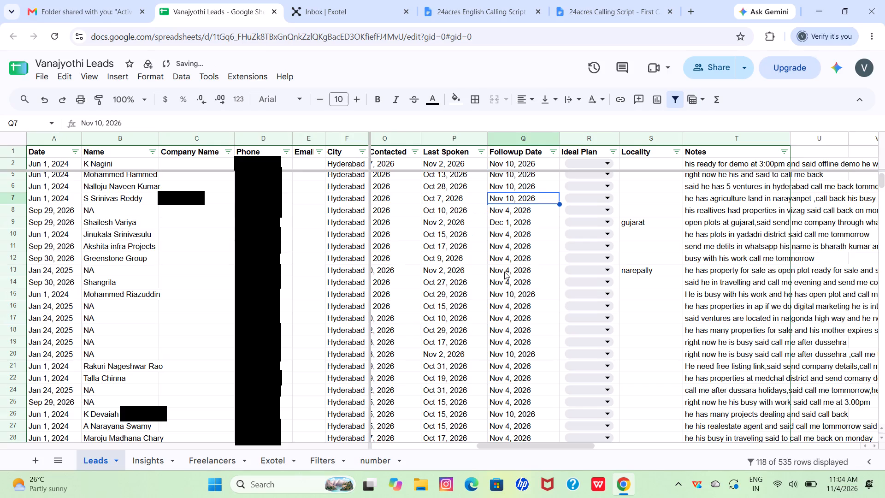
Check the follow-up date of the lead in row 8 and select that lead's phone number for the call.
click(538, 215)
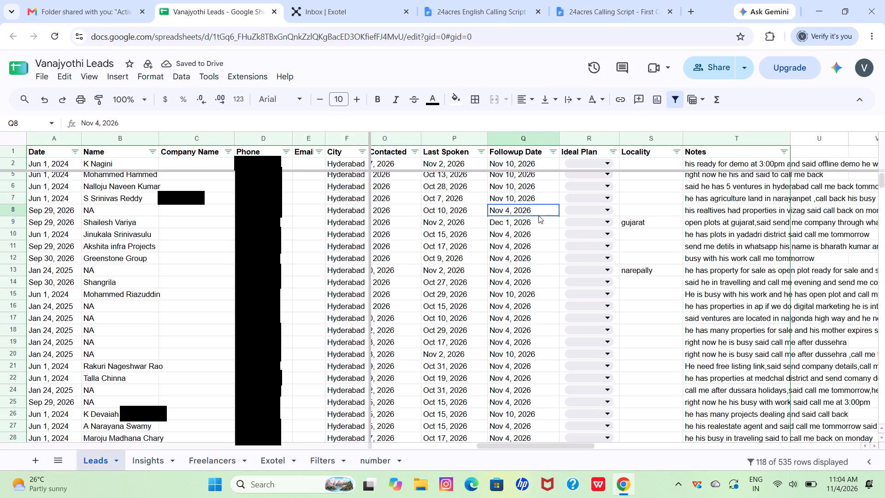
scroll(538, 215, left, 1)
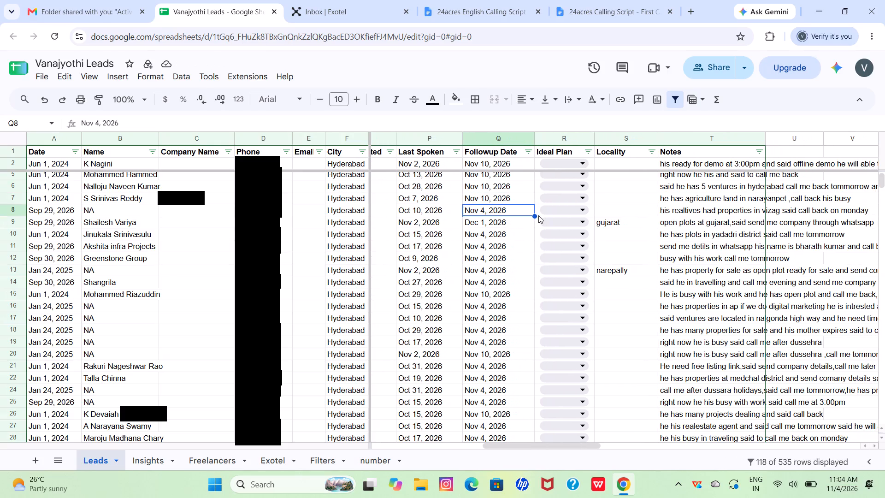
click(260, 213)
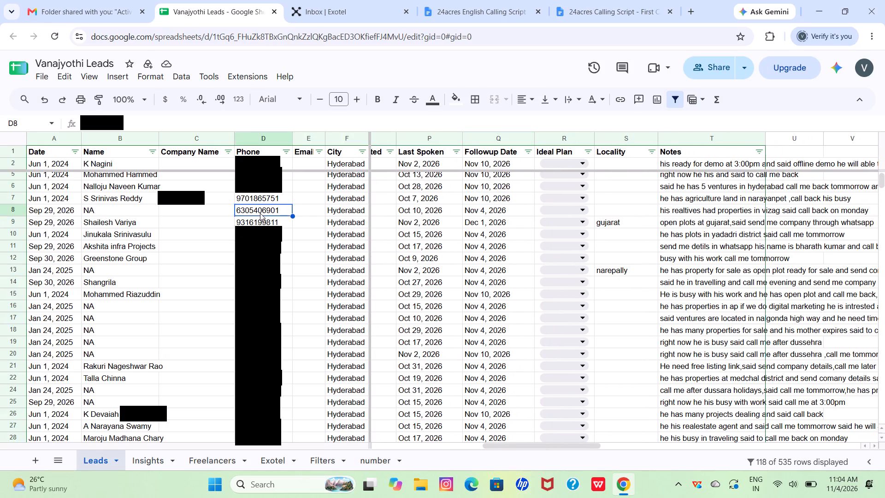
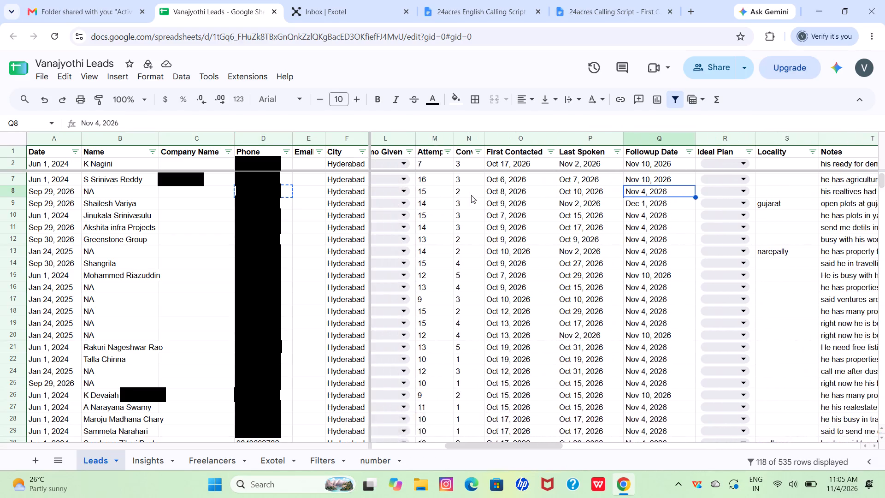
Update the row 8 lead to 16 attempts and a follow-up date of Nov 10, 2026.
scroll(471, 195, right, 2)
click(471, 195)
text(16)
click(515, 193)
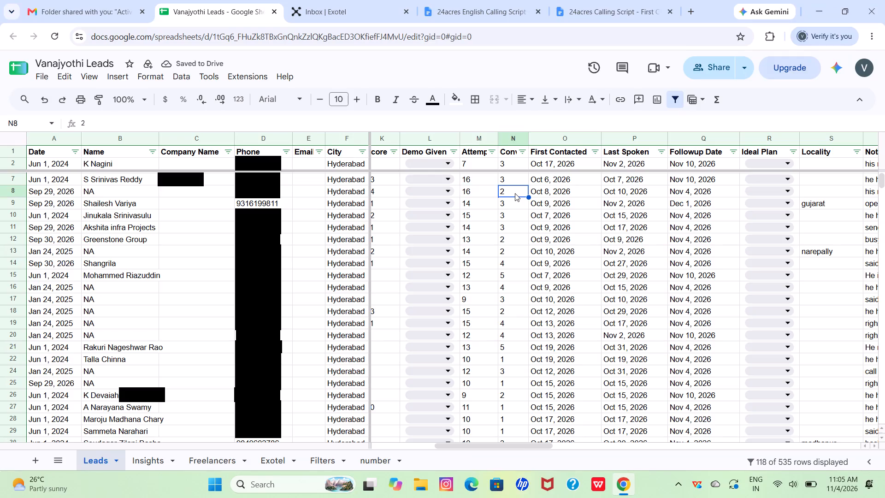
triple_click(691, 190)
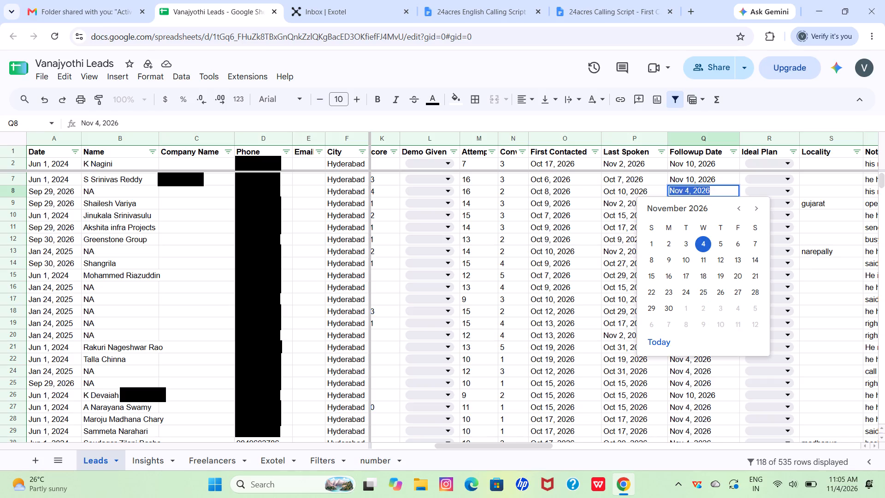
click(690, 258)
Set the follow-up dates of the leads in rows 10 and 11 to Nov 10, 2026.
scroll(690, 258, down, 1)
scroll(690, 258, left, 2)
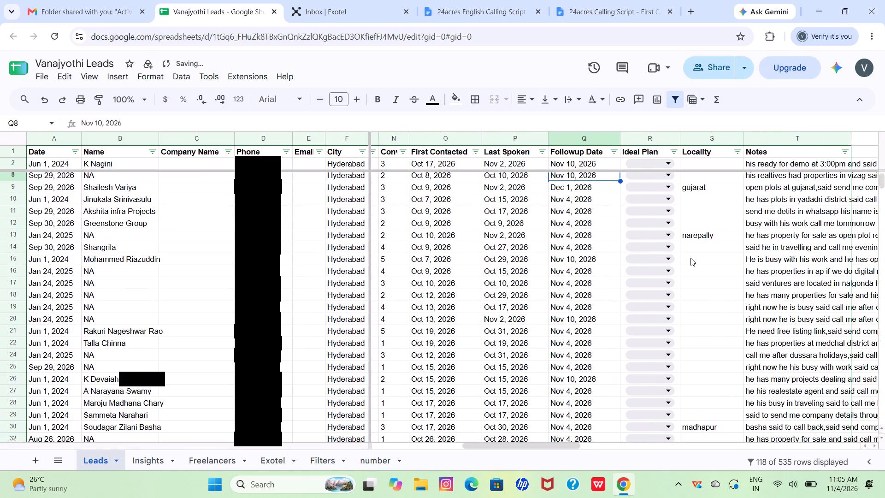
scroll(690, 258, left, 2)
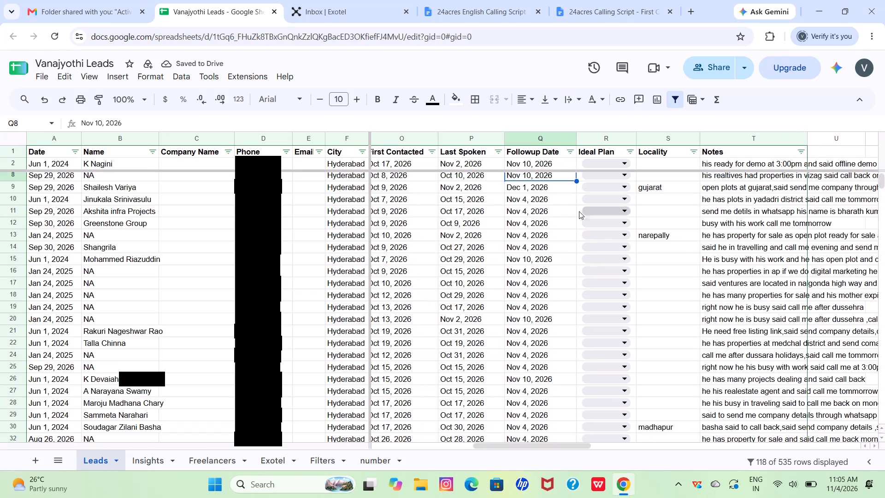
double_click(541, 196)
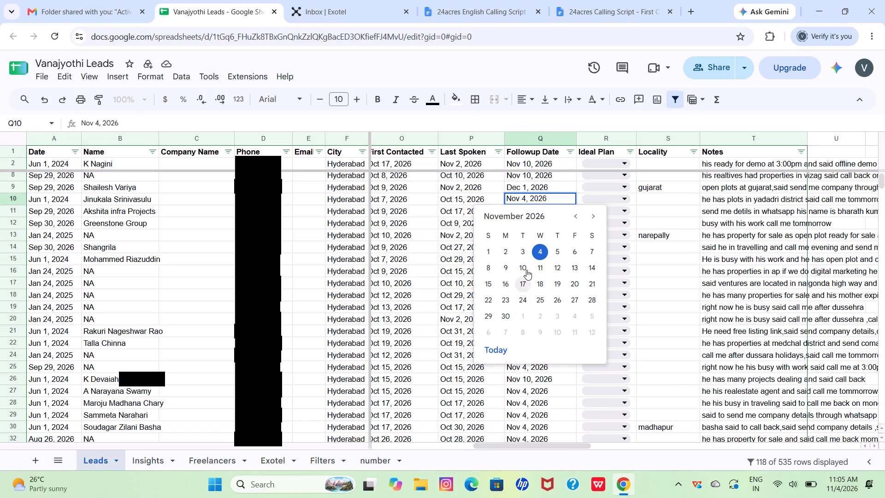
click(526, 267)
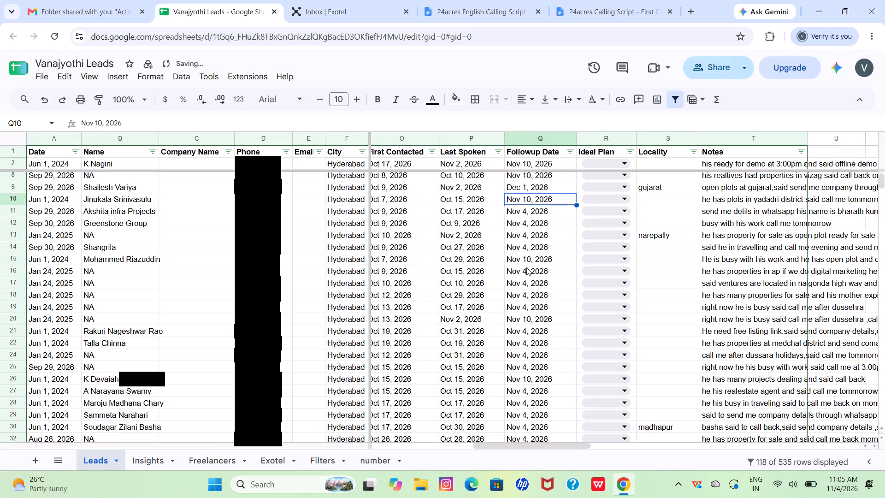
click(539, 216)
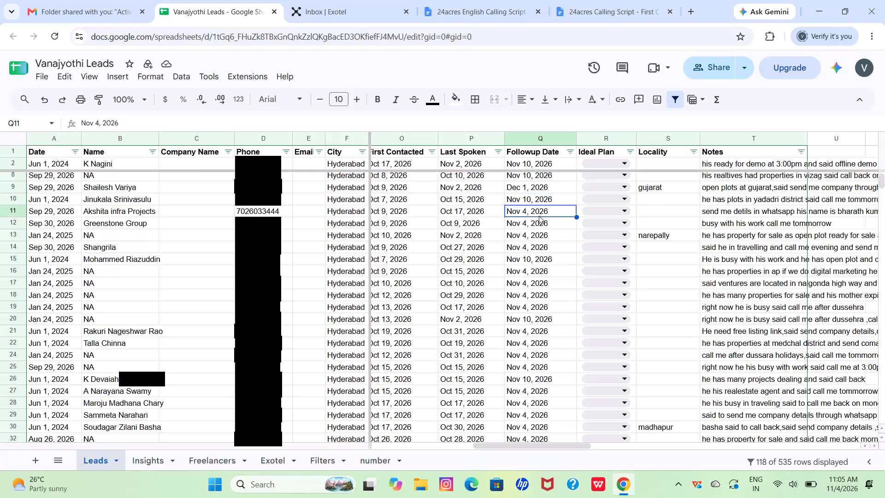
double_click(539, 216)
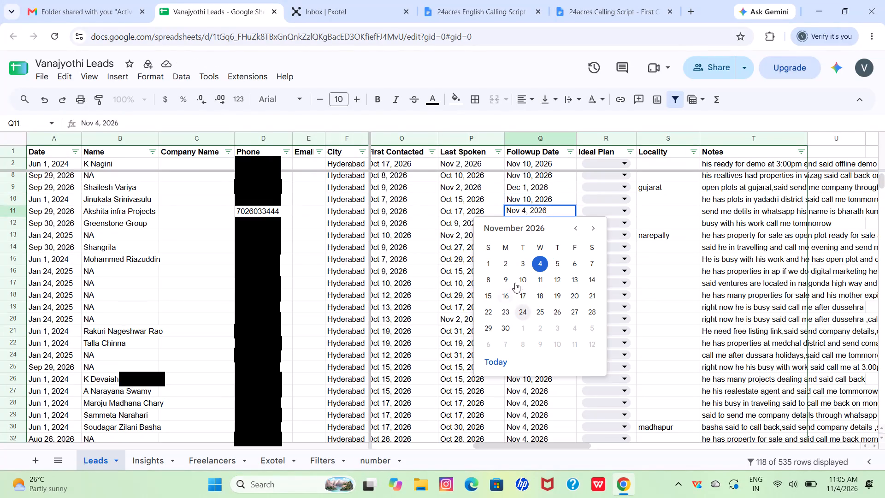
click(519, 276)
Choose Nov 4, 2026 as the follow-up date for Greenstone Group in row 12.
scroll(519, 276, down, 1)
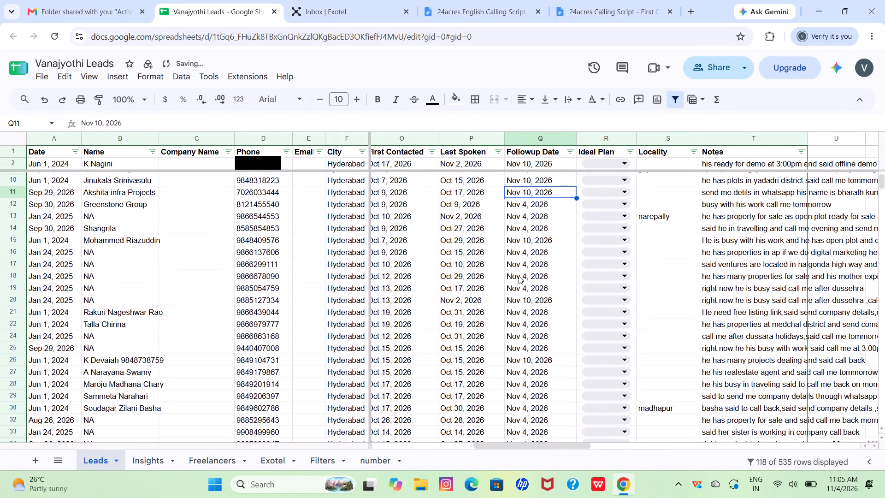
scroll(519, 276, down, 1)
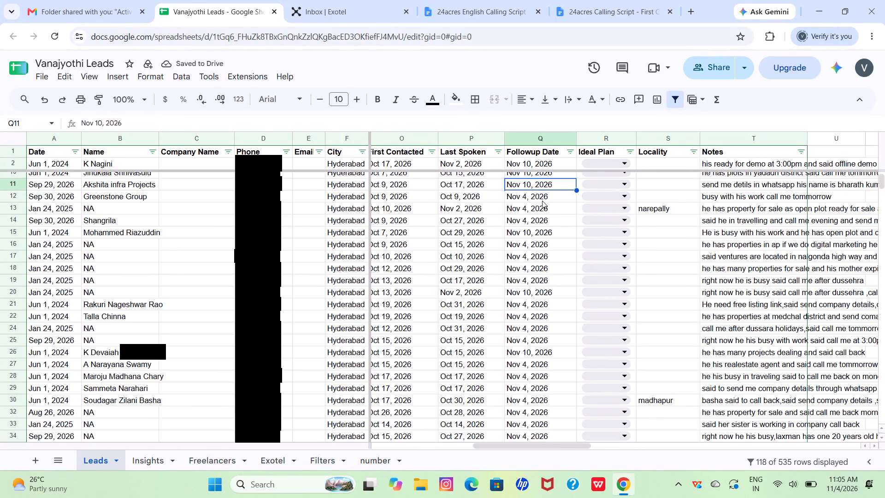
double_click(536, 201)
scroll(536, 201, right, 3)
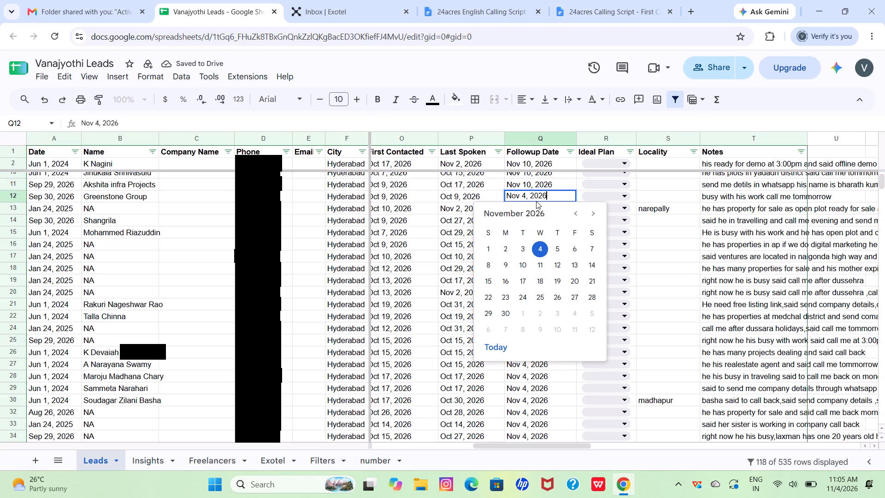
click(547, 249)
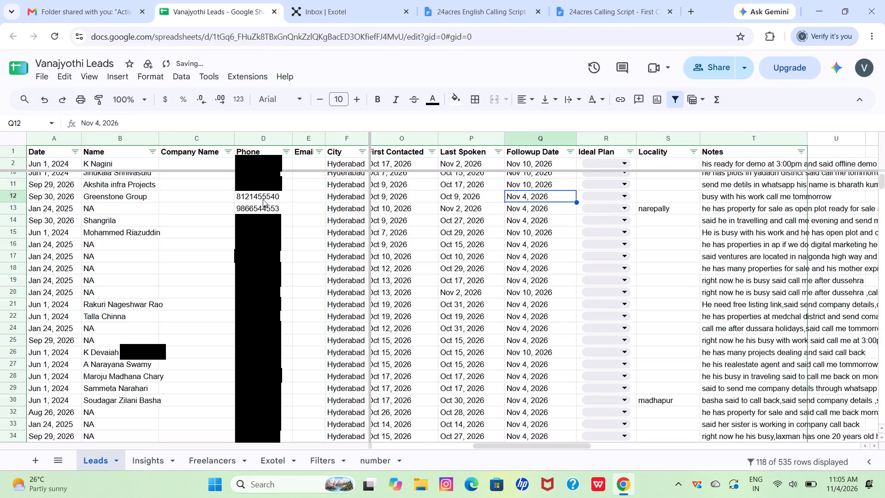
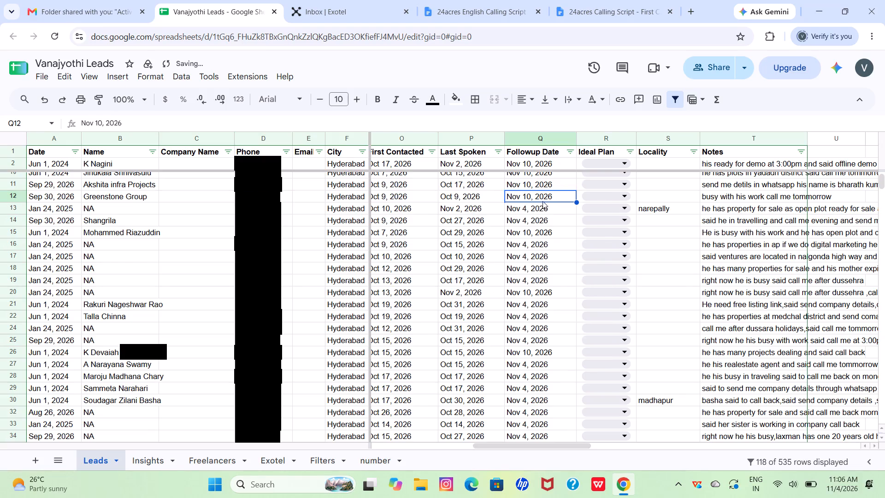
Copy the phone number of the row 13 lead, whose locality is narepally.
click(528, 207)
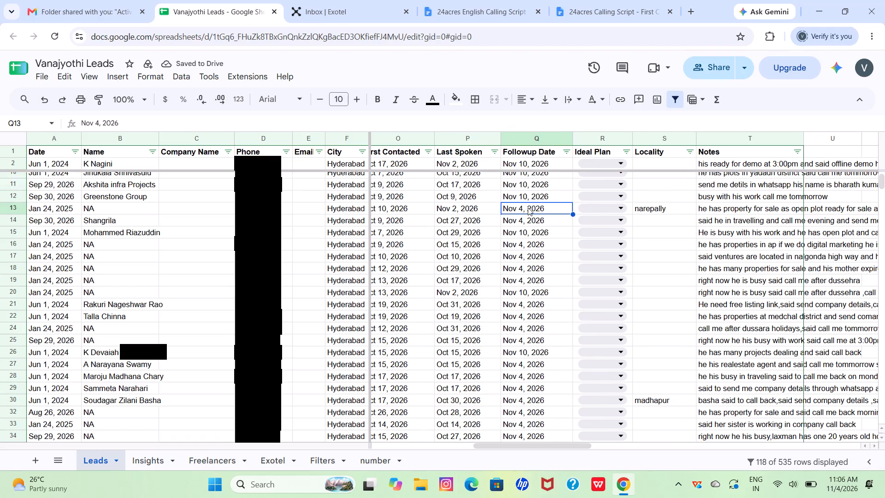
click(265, 204)
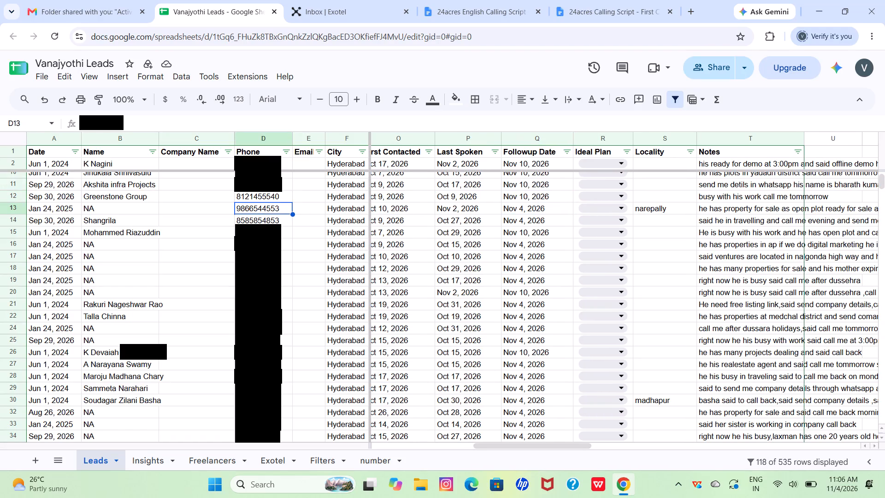
key(ctrl+c)
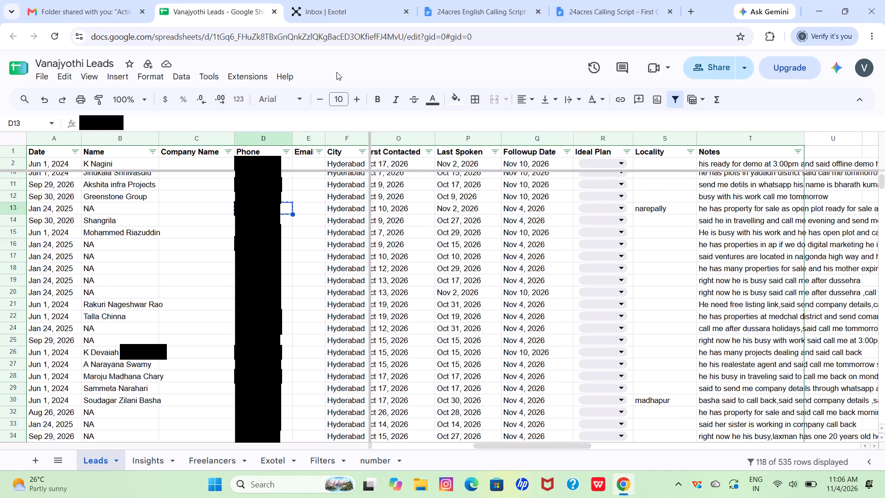
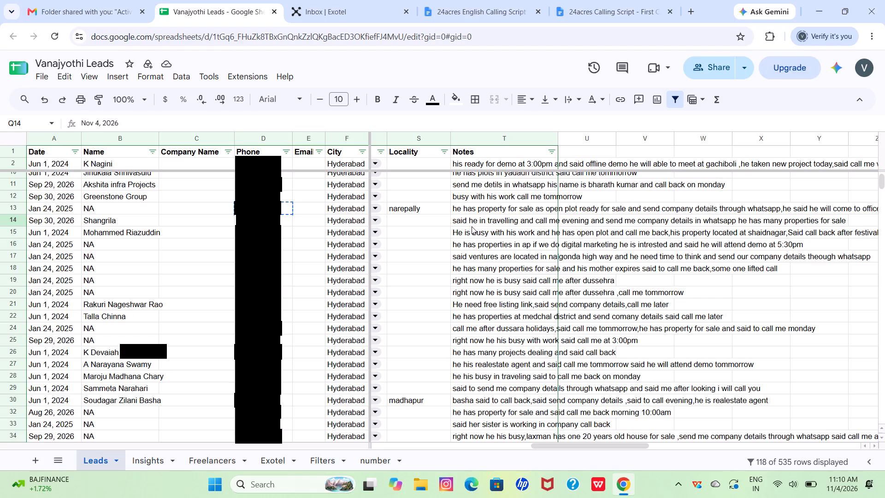
Select the phone number of the Shangrila lead in row 14 of the Leads sheet.
scroll(472, 226, right, 6)
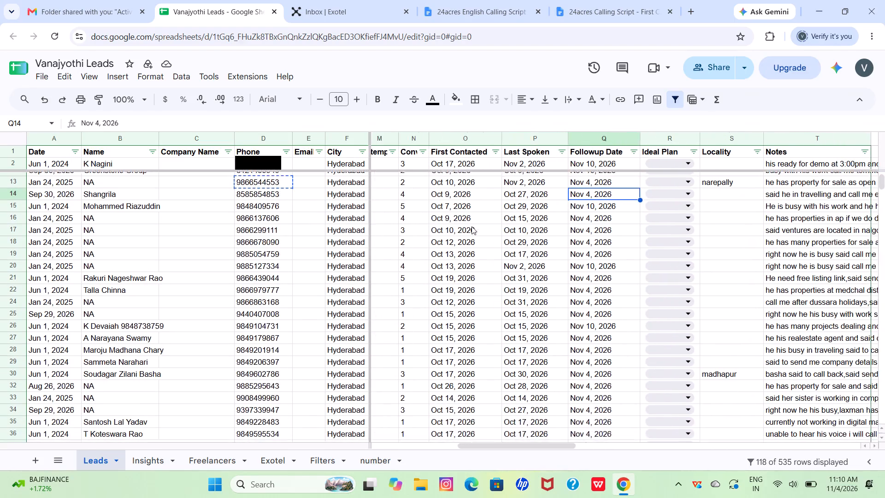
scroll(472, 226, right, 3)
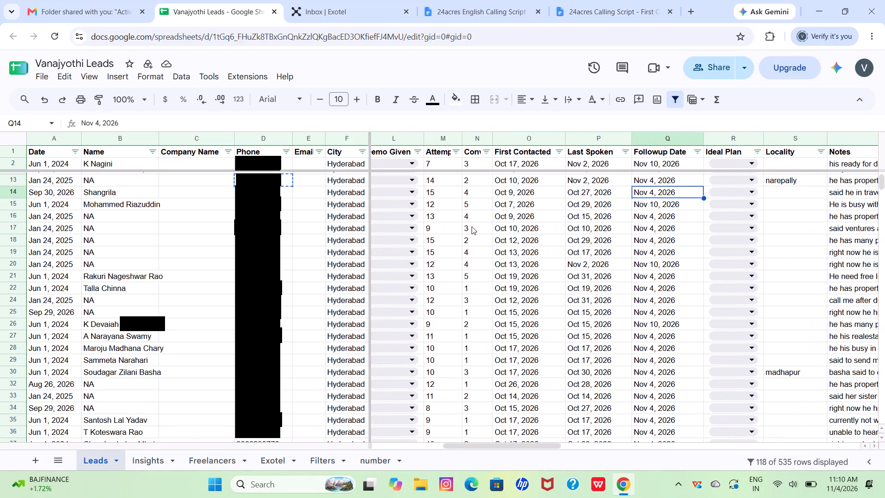
click(265, 196)
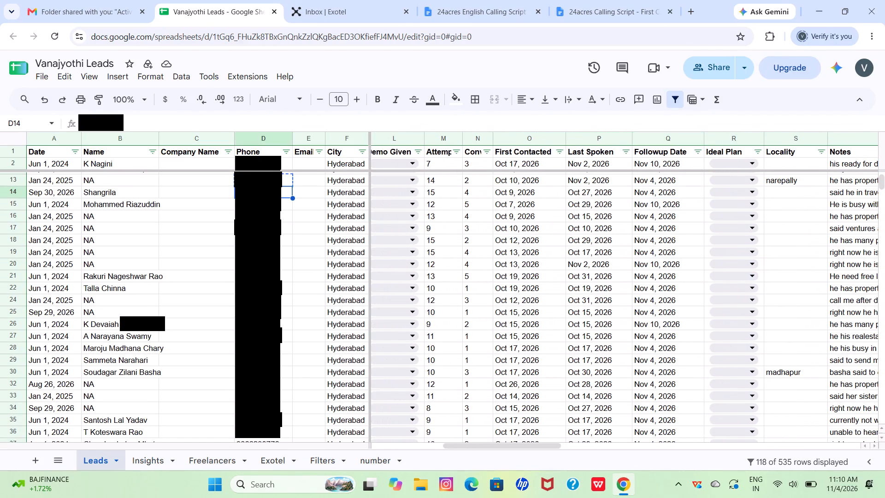
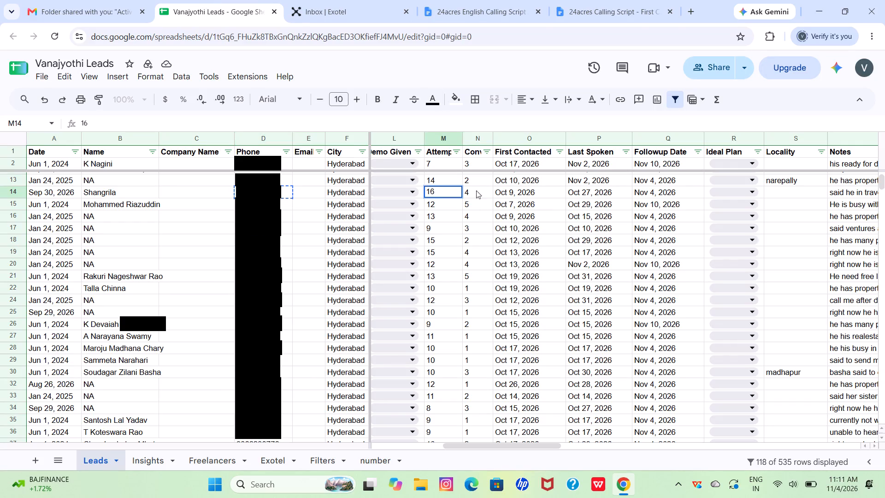
Commit 16 as the attempts count for the Shangrila lead in row 14.
click(488, 192)
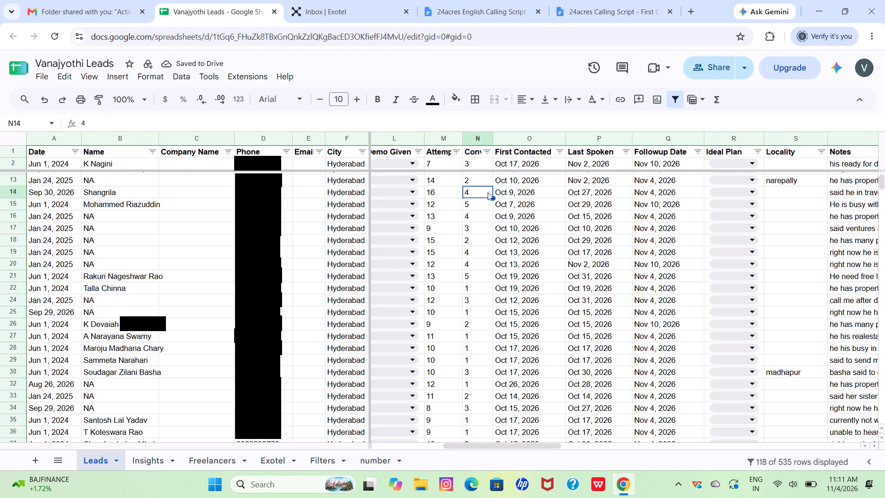
Review the notes and follow-up date of the Shangrila lead in row 14.
scroll(488, 192, left, 5)
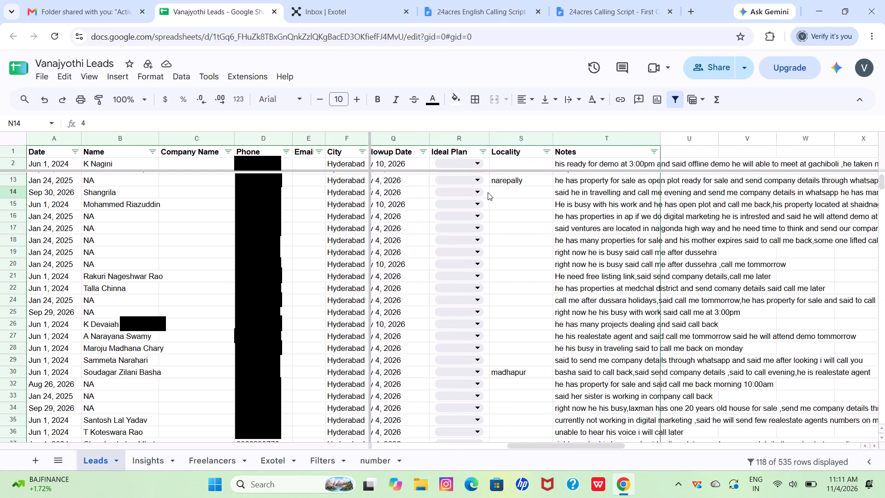
scroll(488, 192, left, 3)
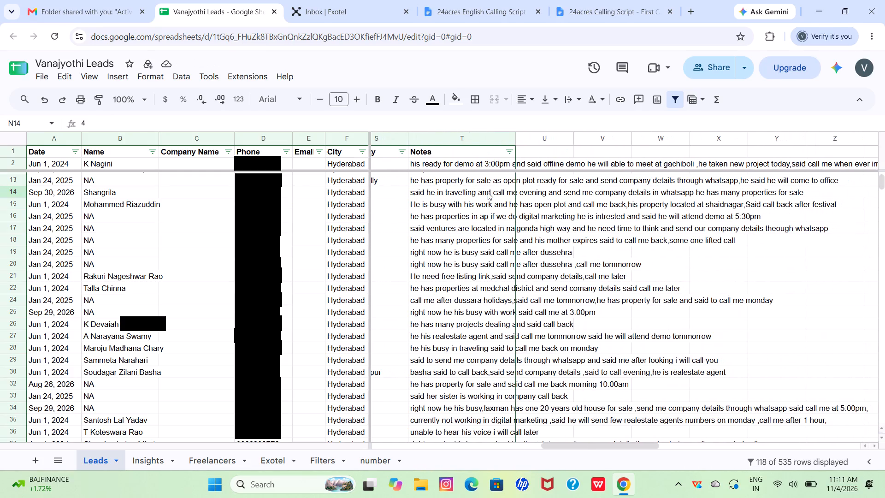
scroll(488, 192, right, 6)
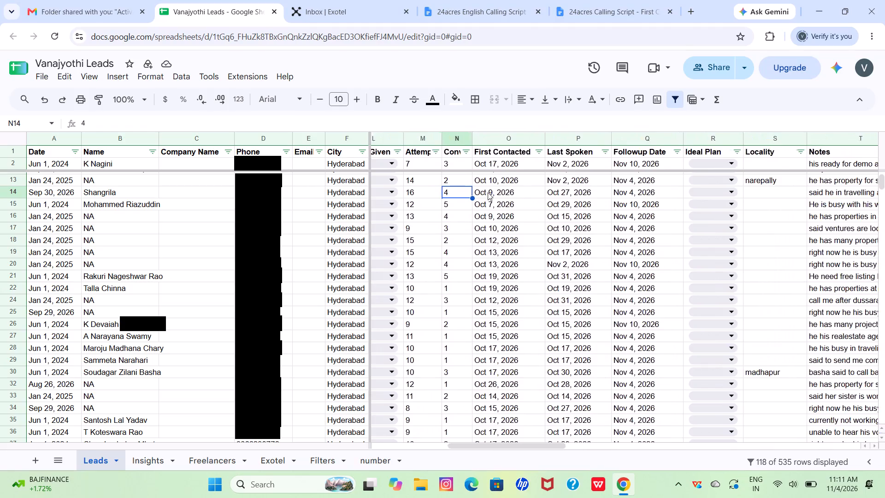
scroll(635, 185, up, 1)
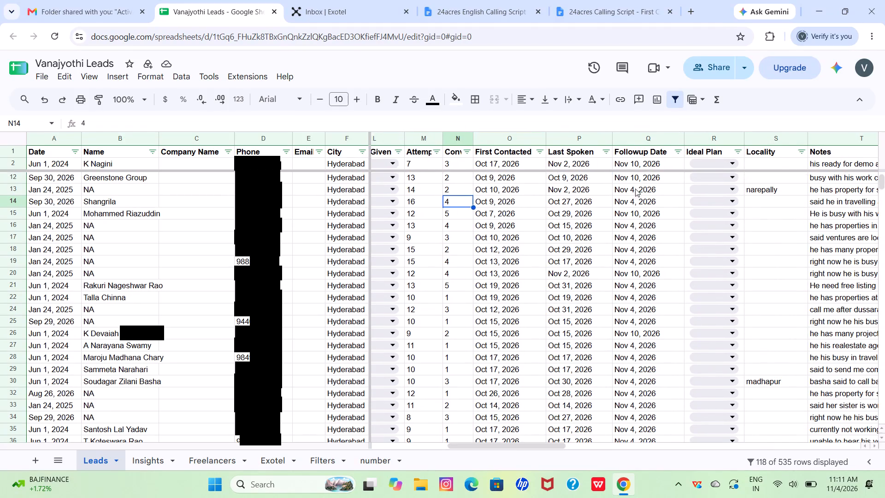
click(635, 209)
click(626, 198)
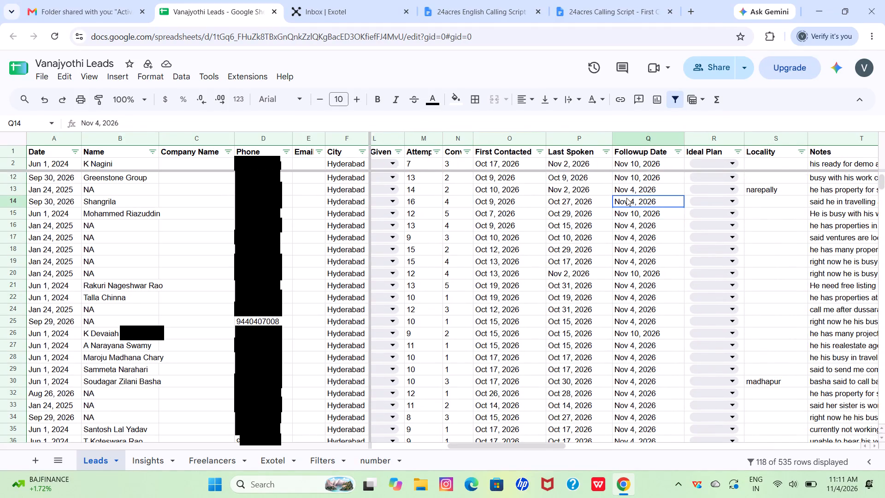
scroll(626, 198, down, 1)
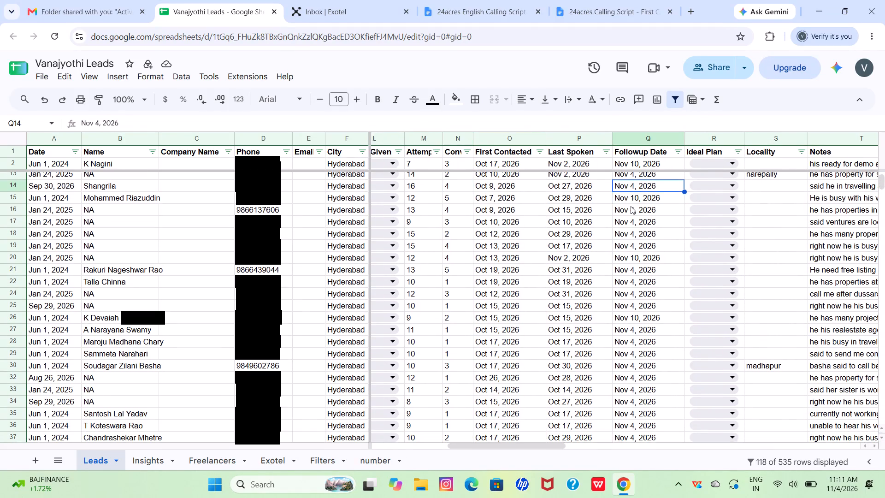
Check the follow-up date and notes of the lead in row 16 and copy its phone number.
click(631, 206)
scroll(631, 206, left, 3)
scroll(631, 206, down, 1)
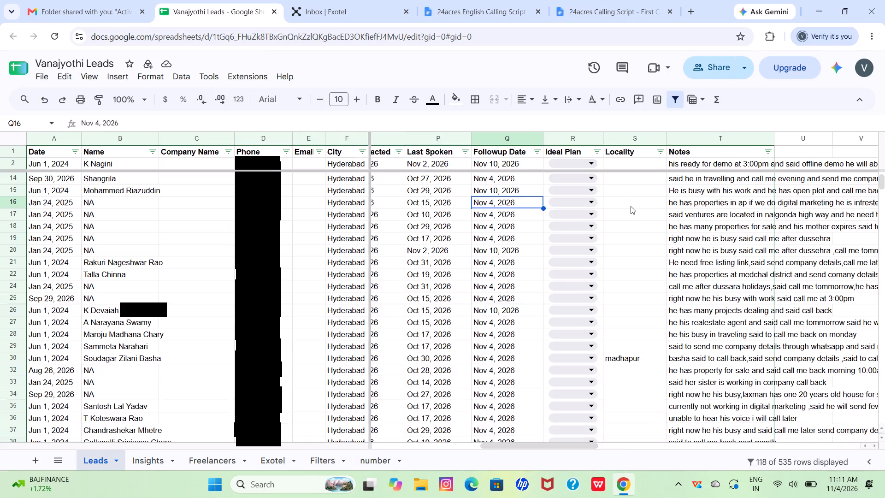
scroll(631, 206, left, 3)
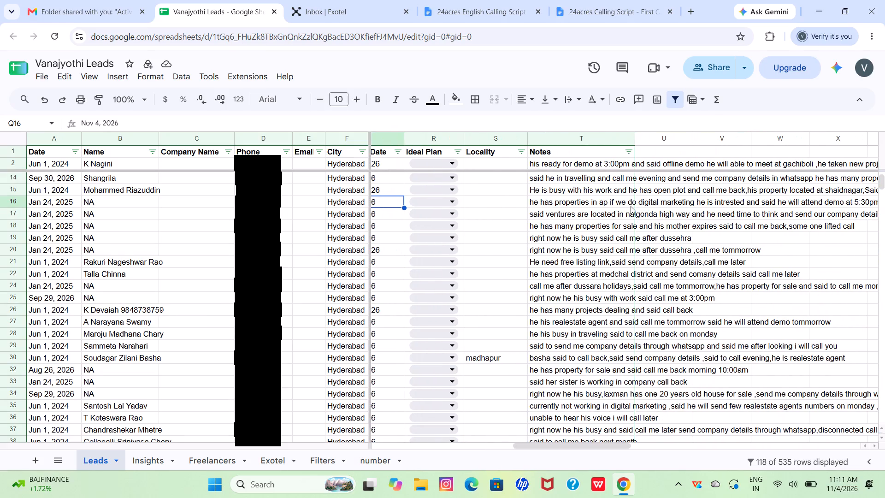
scroll(631, 206, left, 1)
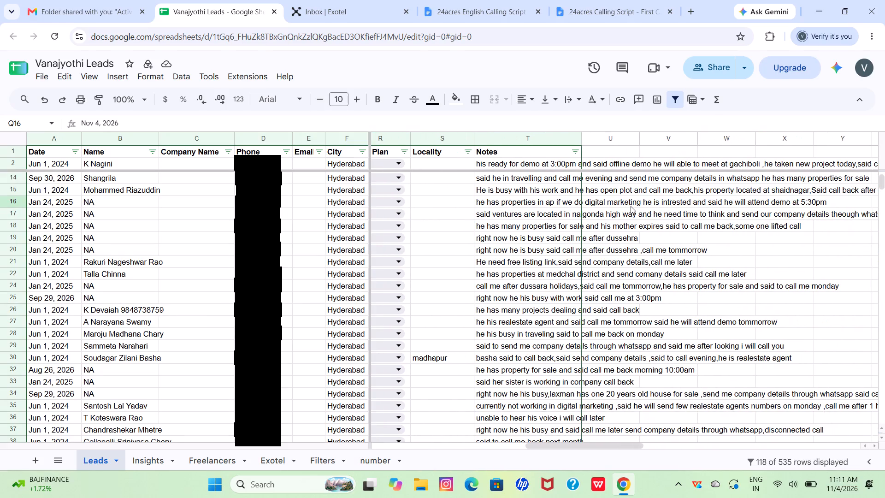
scroll(631, 206, right, 7)
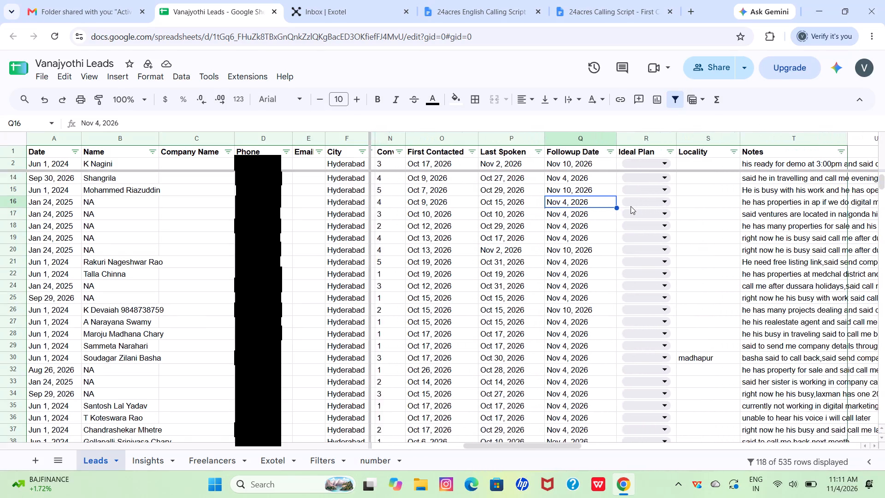
scroll(631, 206, right, 1)
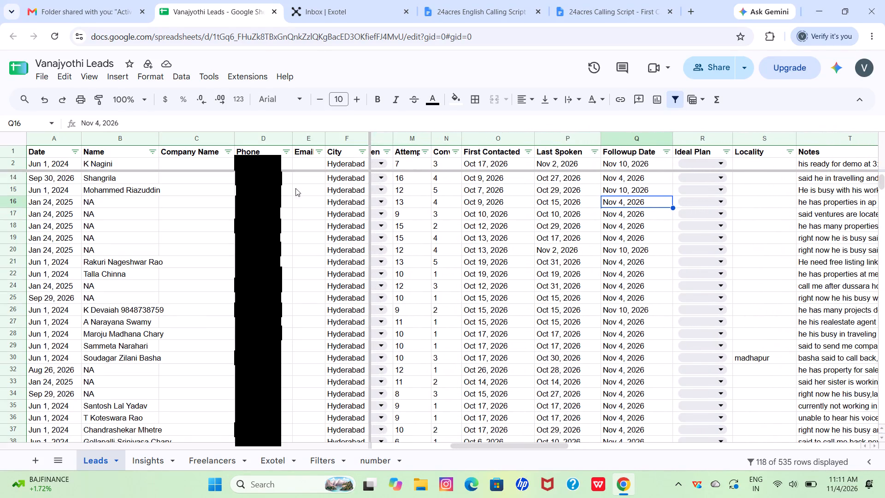
click(271, 202)
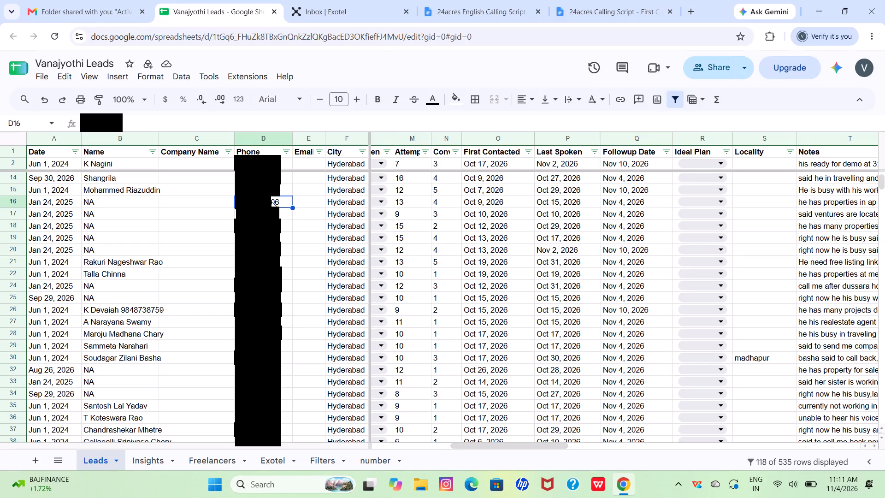
key(ctrl+c)
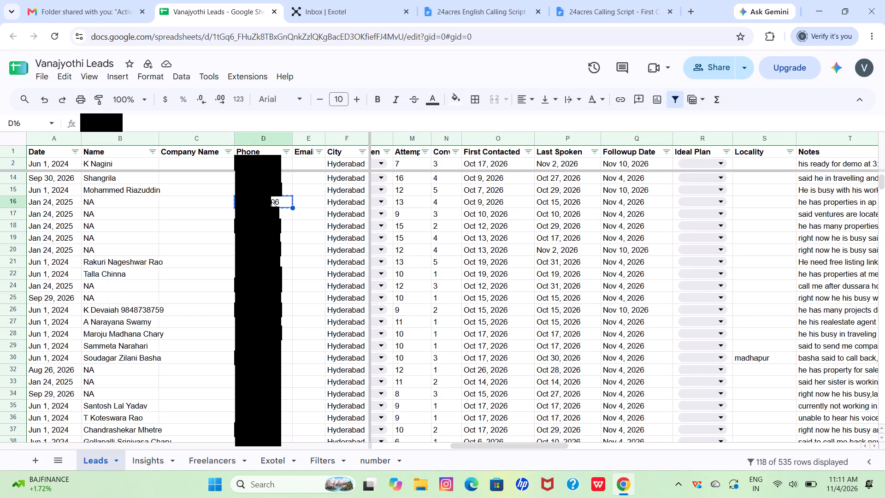
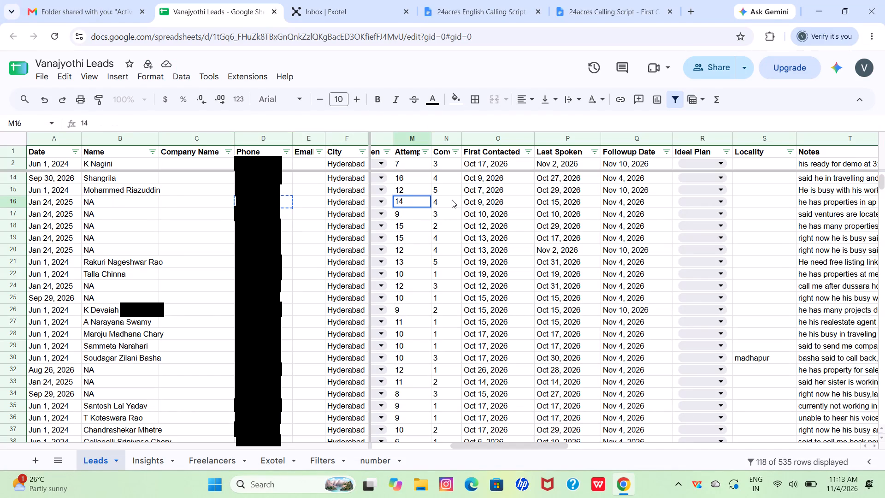
Review the notes and follow-up dates of the leads in rows 16 and 17.
click(452, 200)
scroll(452, 200, left, 6)
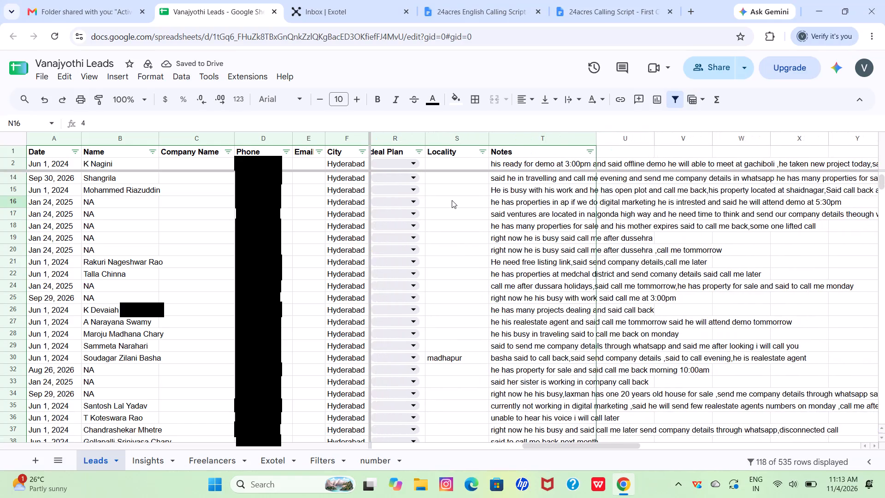
scroll(452, 200, right, 5)
scroll(452, 200, left, 2)
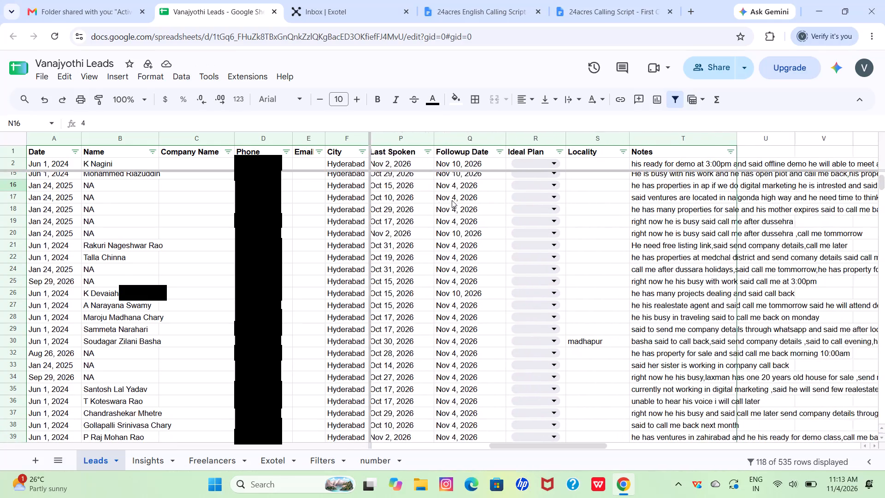
scroll(452, 200, left, 2)
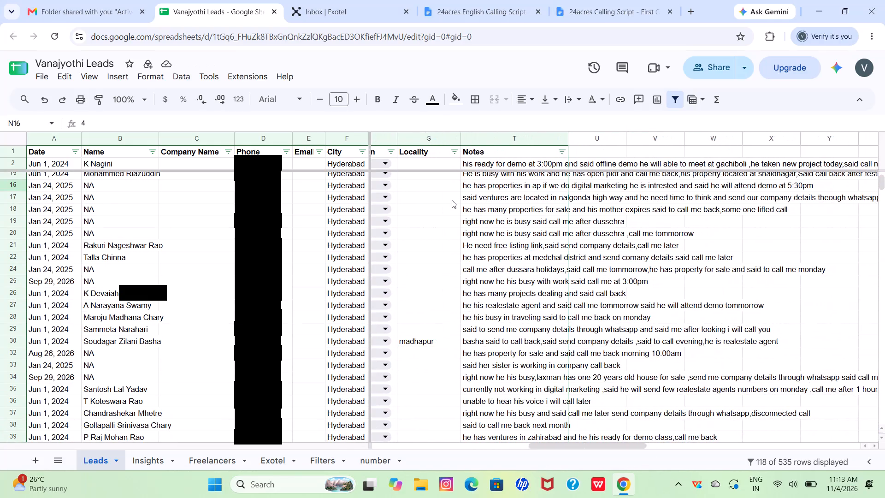
scroll(452, 200, left, 3)
scroll(452, 200, right, 3)
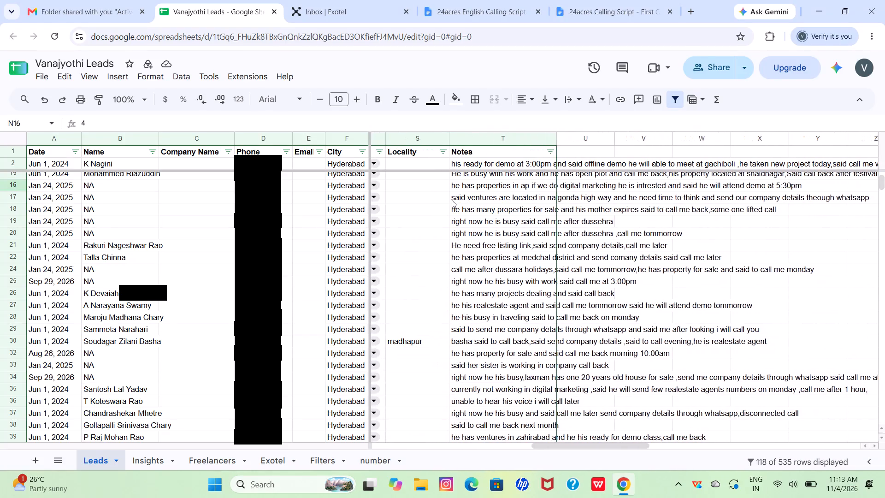
scroll(452, 200, right, 1)
Check the attempts count and contact dates of the lead in row 17 and select its phone number.
click(443, 200)
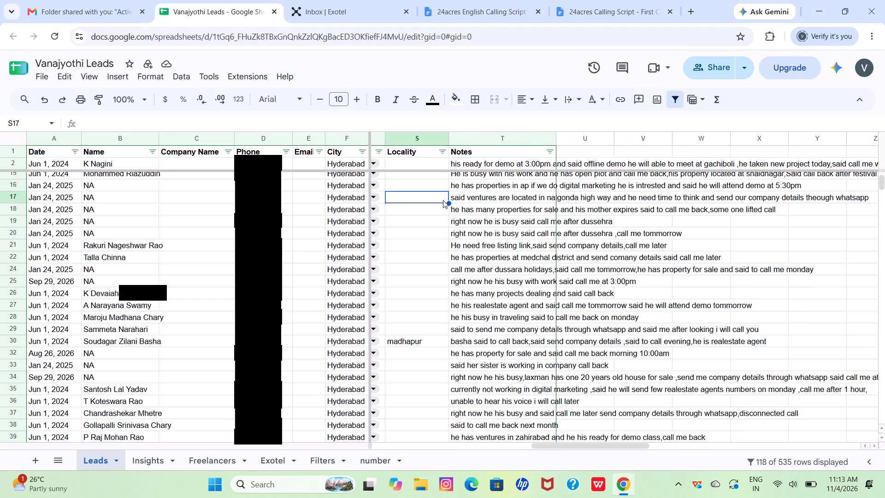
scroll(443, 200, right, 5)
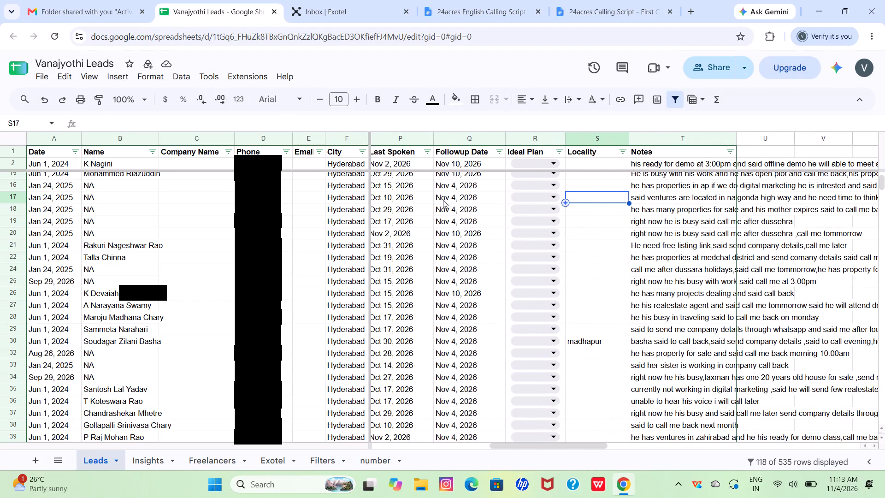
scroll(443, 200, right, 6)
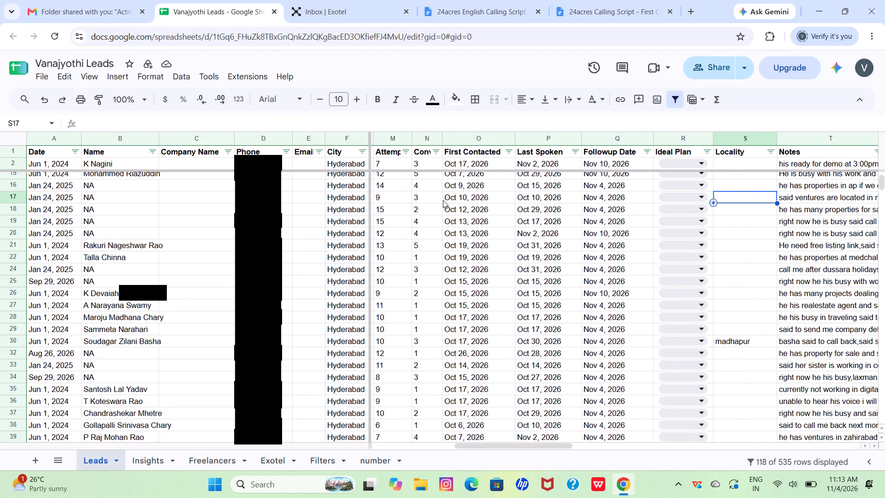
scroll(443, 200, right, 1)
click(265, 200)
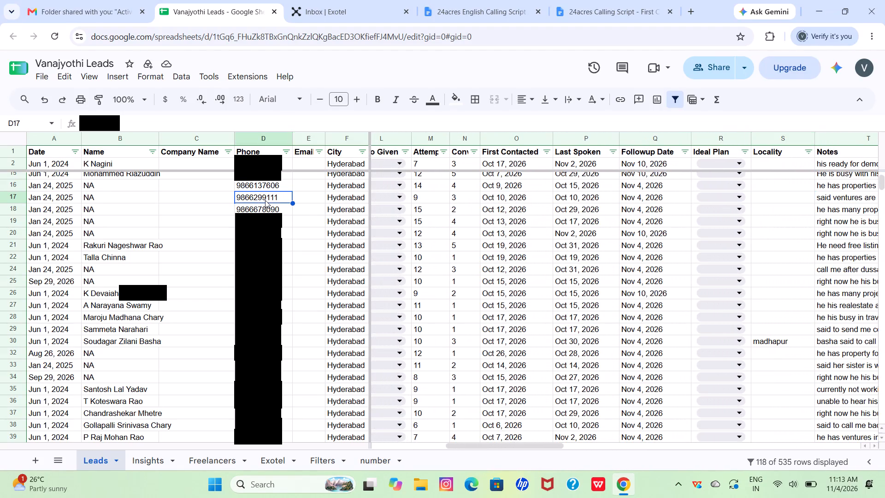
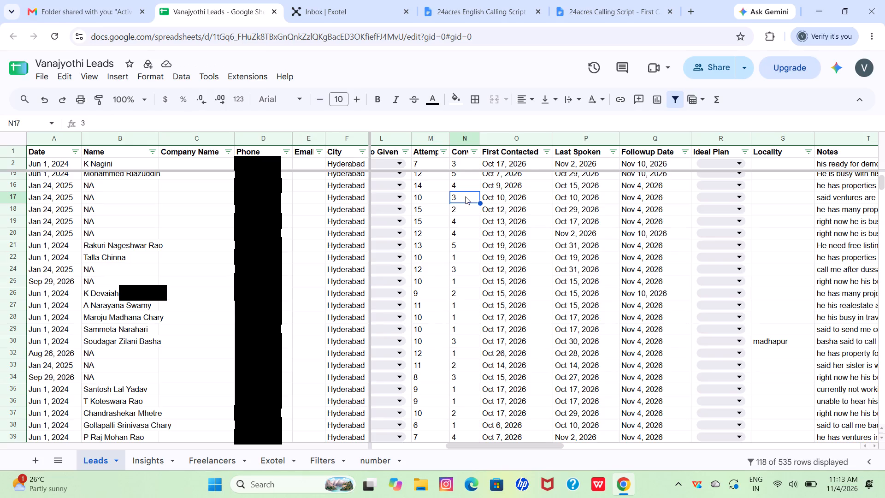
Correct the misspelled word "theough" to "through" in the row 17 lead's note about sending company details on WhatsApp.
click(465, 196)
click(503, 194)
scroll(503, 194, left, 1)
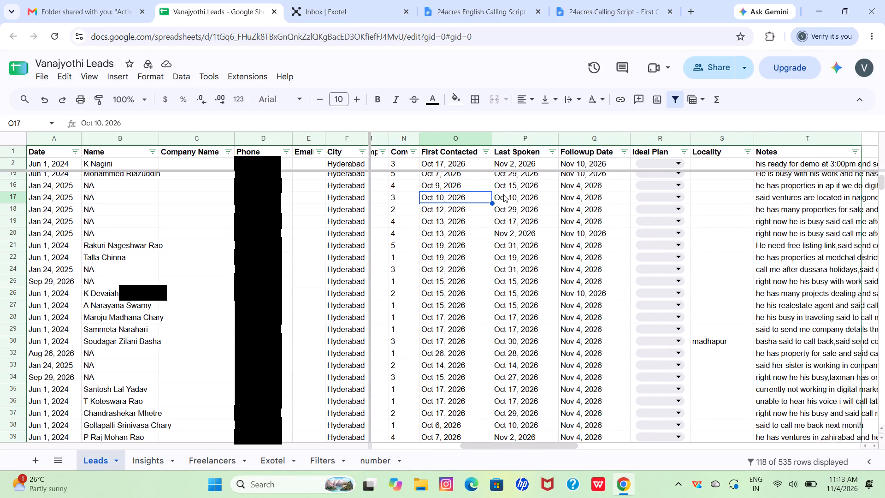
scroll(503, 194, left, 4)
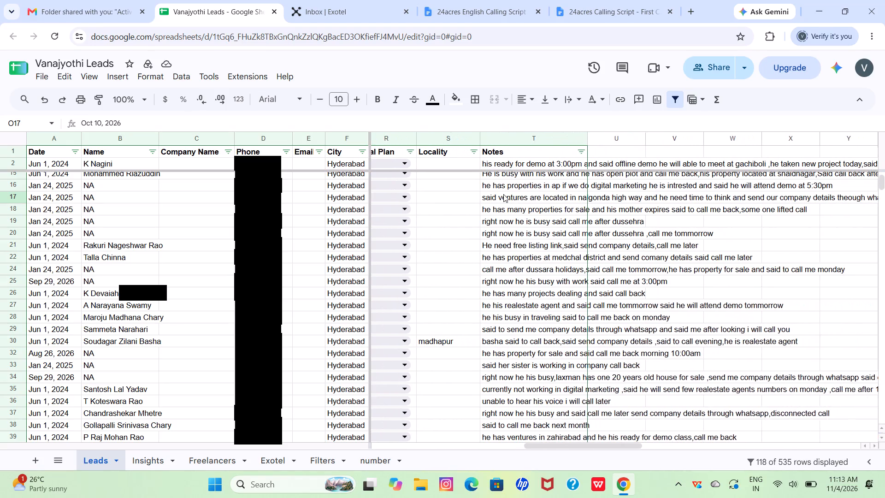
scroll(503, 194, left, 2)
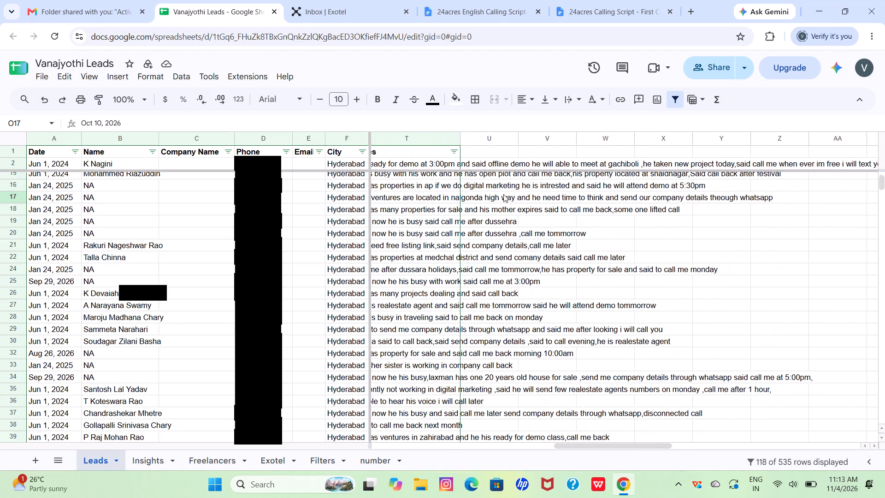
scroll(503, 194, right, 1)
double_click(403, 197)
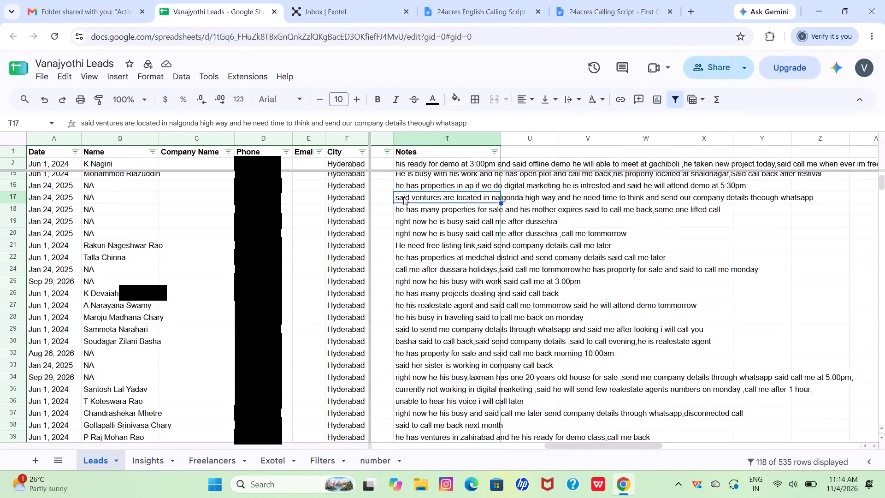
click(752, 196)
key(BackSpace)
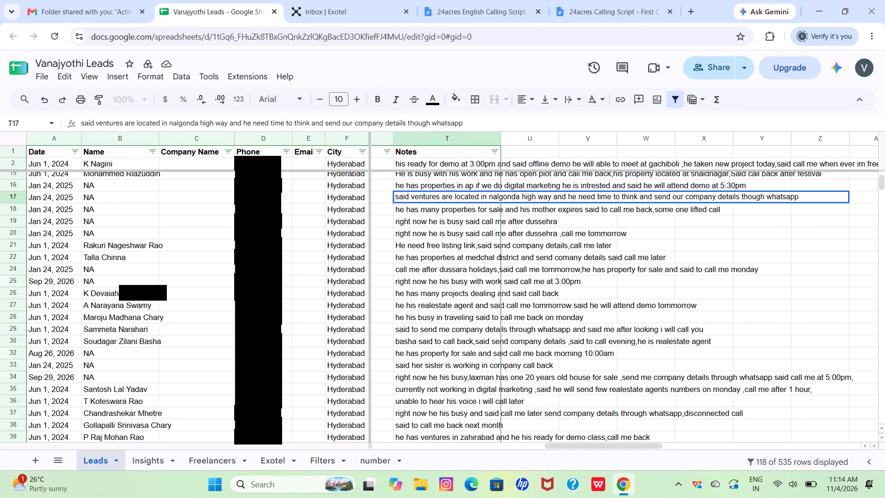
key(r)
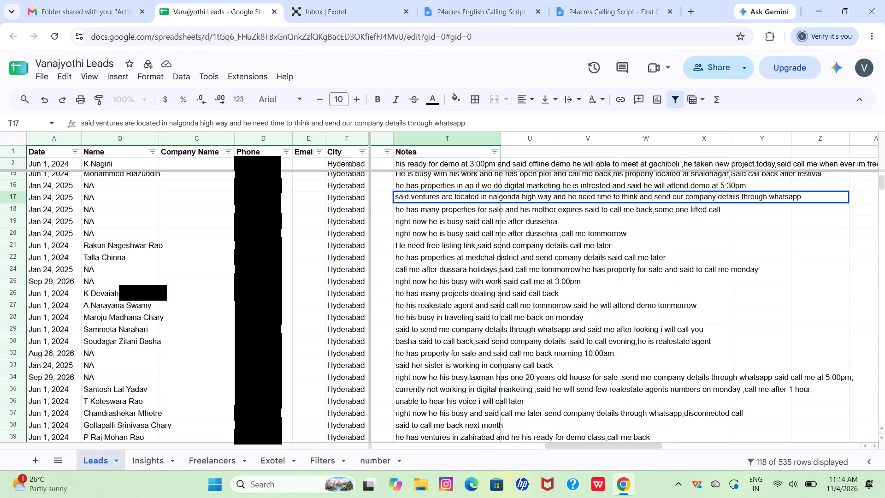
click(434, 210)
scroll(434, 210, right, 3)
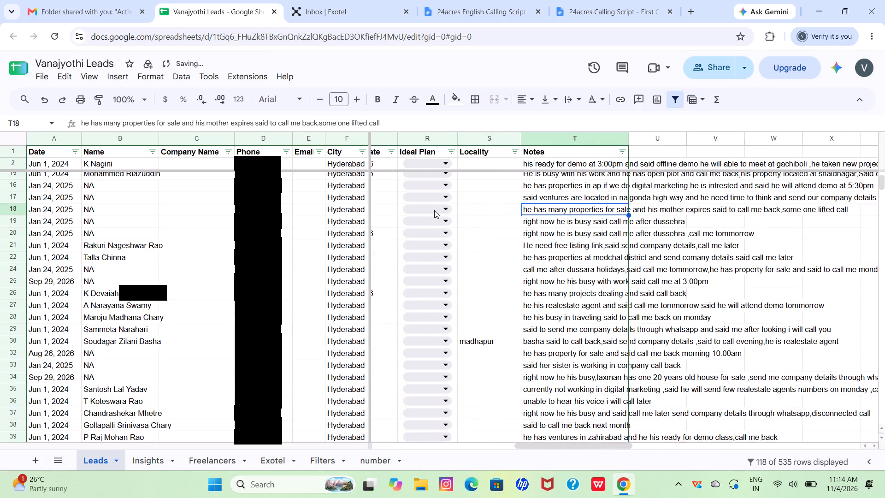
scroll(434, 210, right, 1)
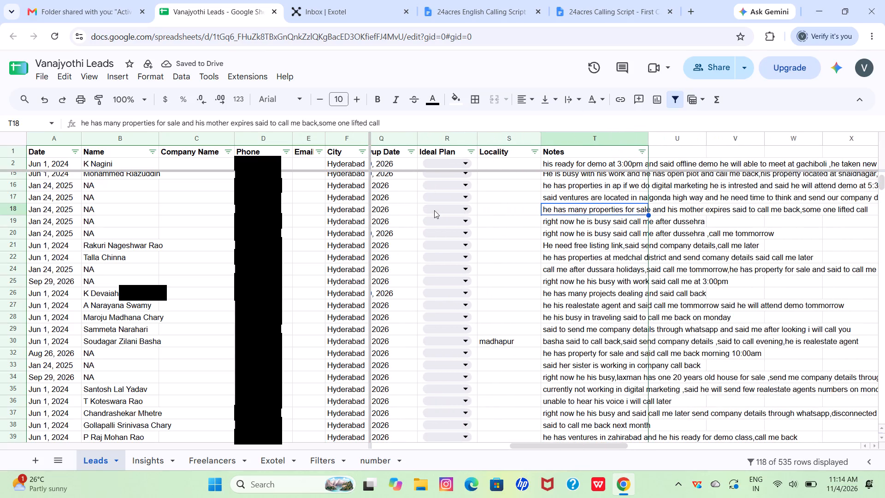
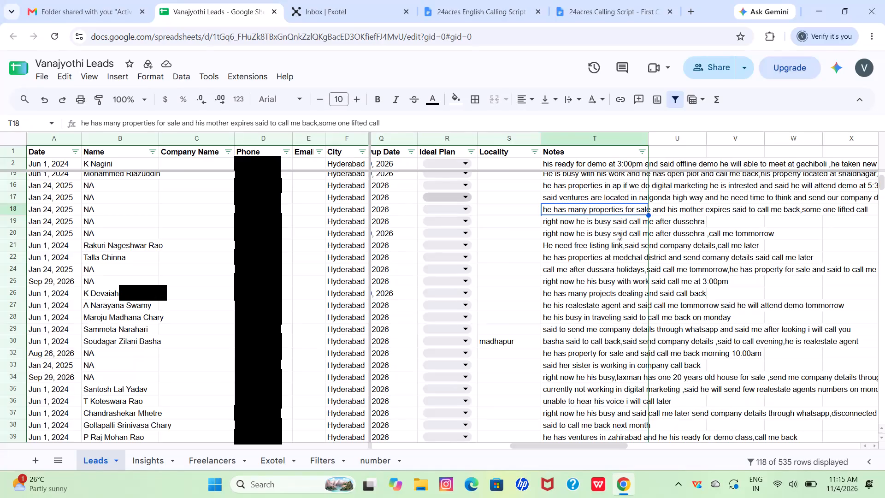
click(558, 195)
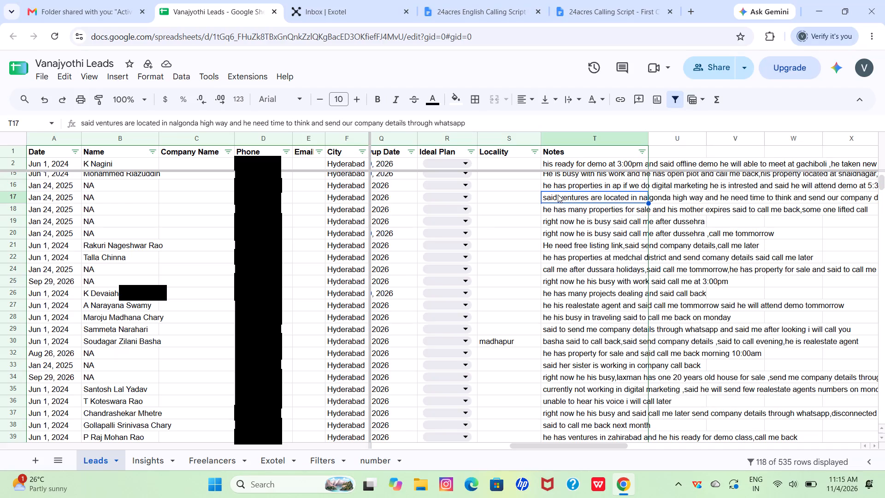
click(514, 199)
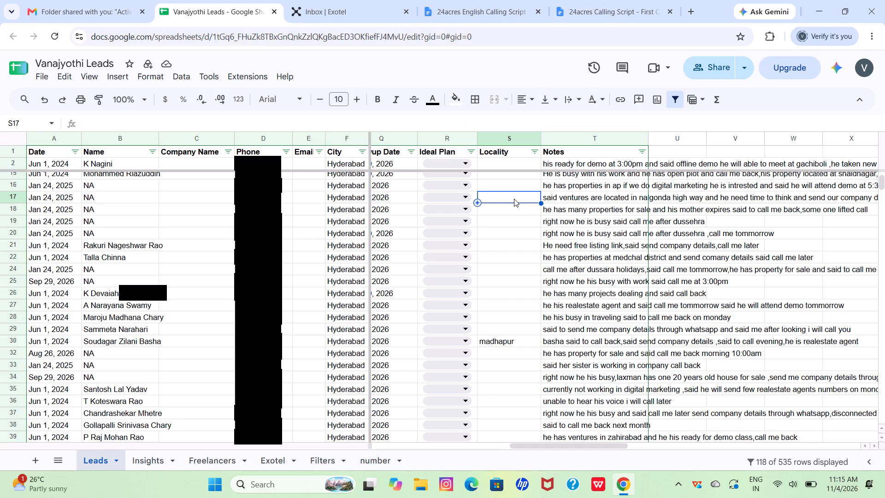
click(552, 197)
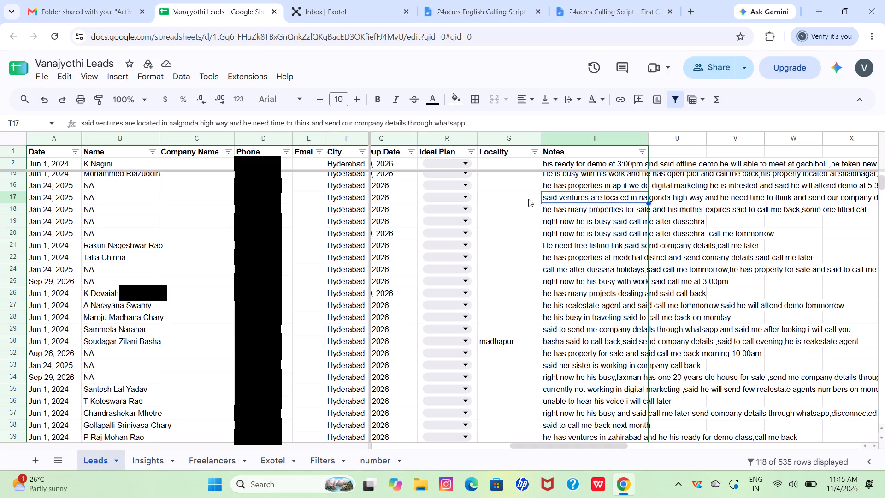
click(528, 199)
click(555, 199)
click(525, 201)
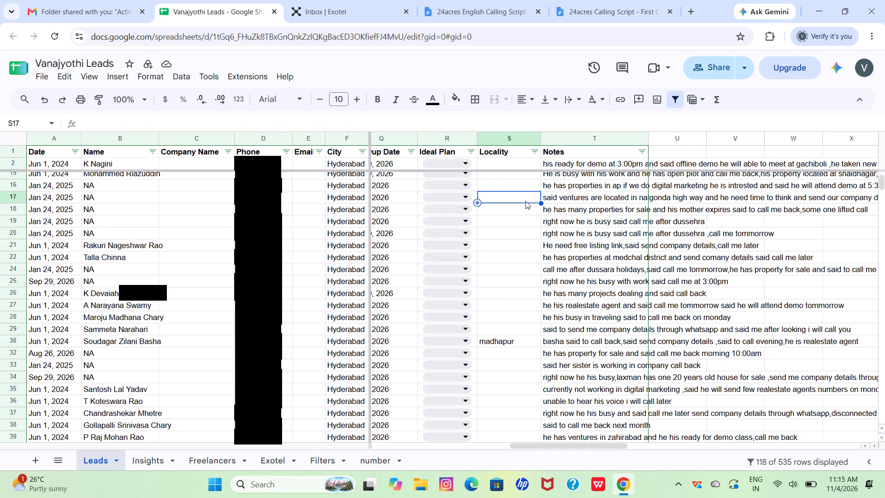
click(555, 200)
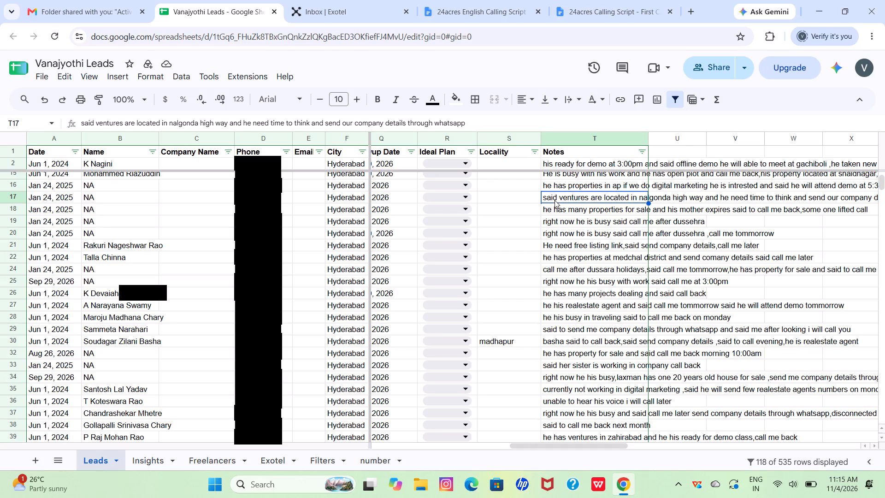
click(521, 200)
Set the row 17 lead's conversation count, in the column beside the attempts, to 4.
scroll(521, 200, right, 2)
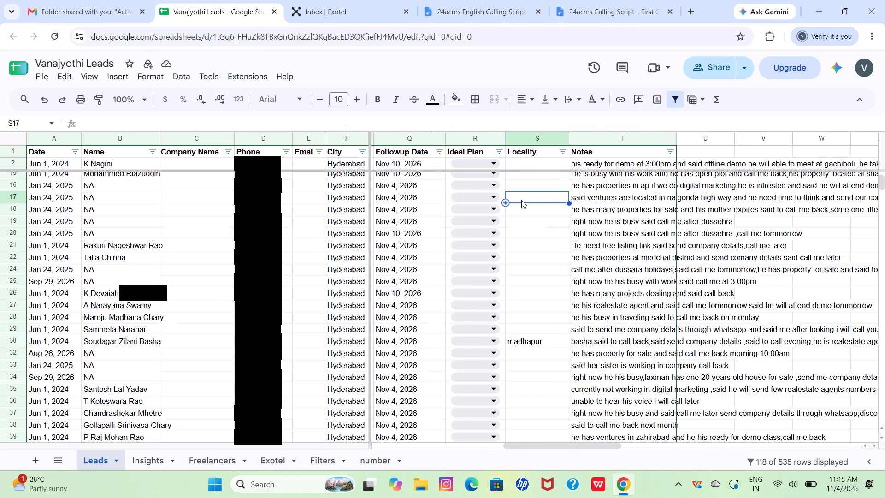
scroll(521, 200, right, 3)
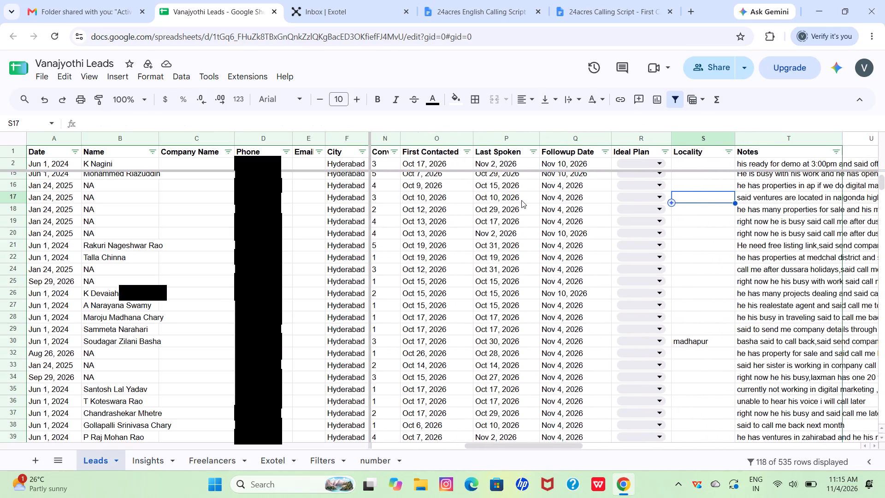
scroll(521, 200, right, 3)
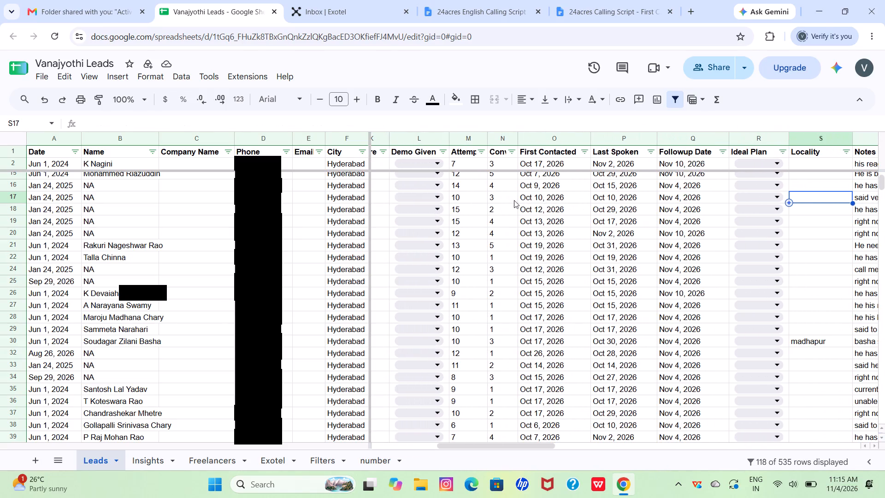
click(501, 202)
key(4)
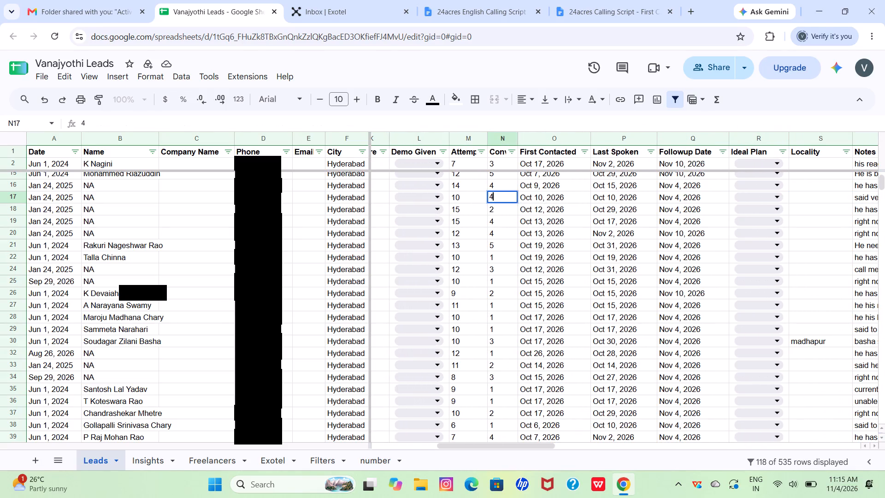
click(546, 200)
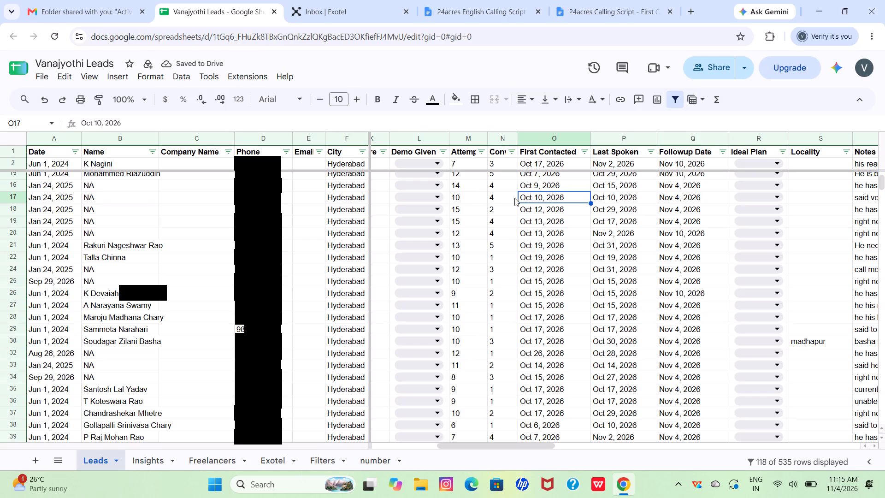
Review the row 17 lead's attempts, status, dates and full note.
click(487, 199)
scroll(487, 199, right, 3)
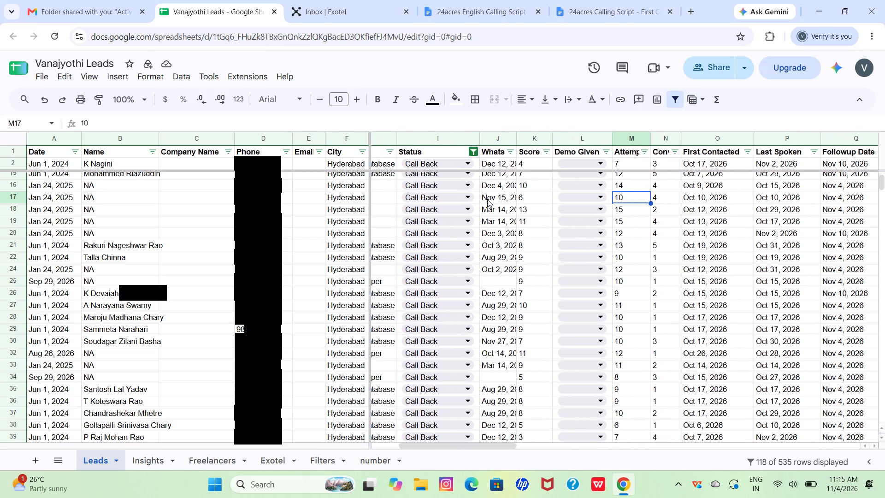
scroll(487, 199, right, 1)
scroll(487, 199, left, 3)
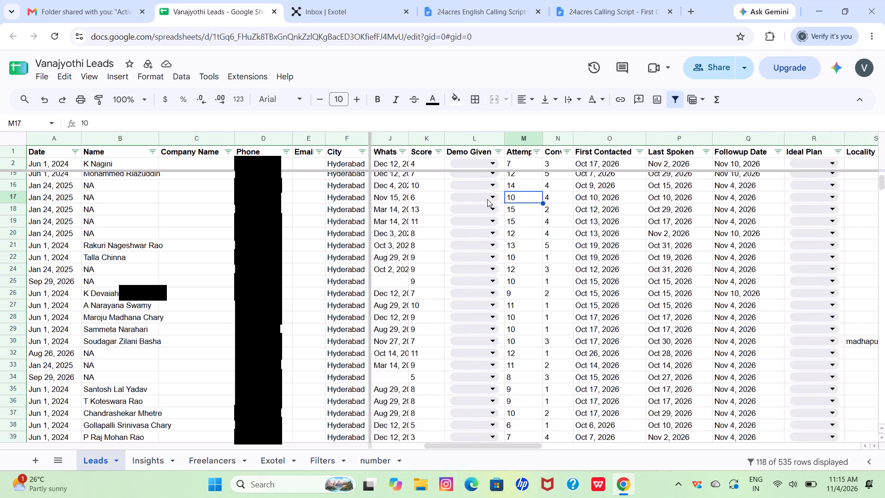
scroll(487, 199, left, 5)
scroll(487, 199, right, 1)
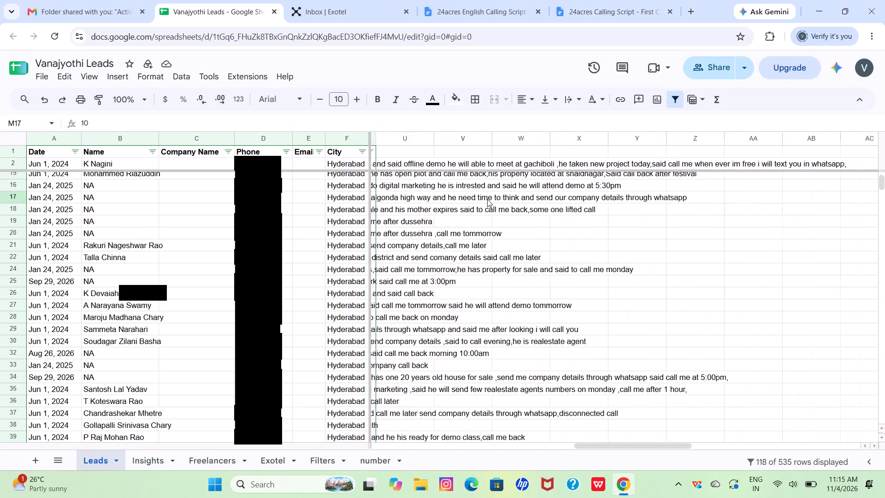
scroll(487, 199, right, 3)
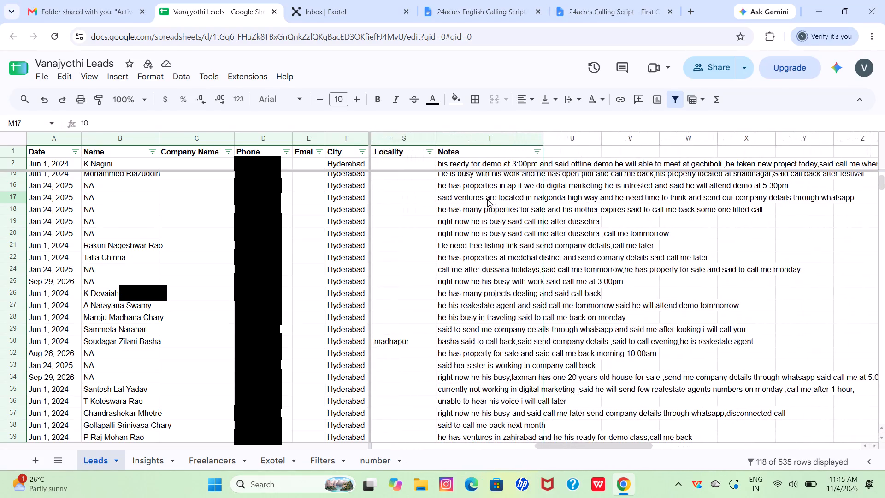
click(448, 198)
double_click(448, 198)
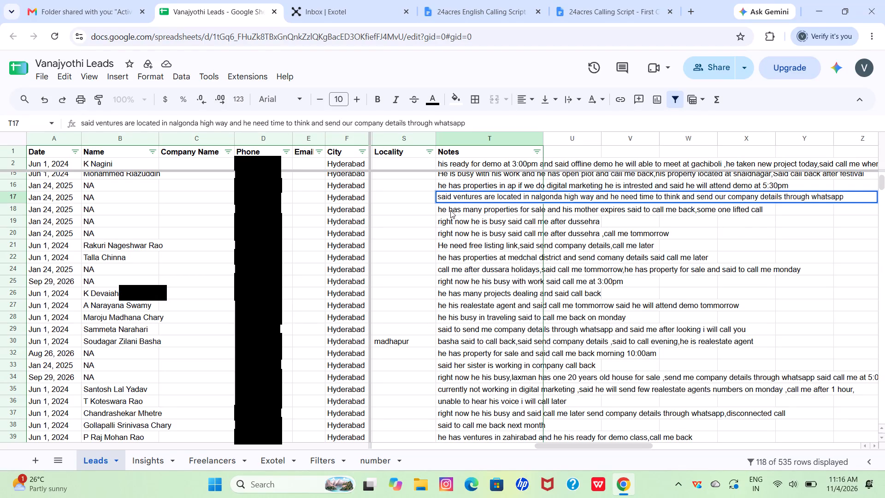
Check the note and follow-up date of the row 18 lead and select that lead's phone number.
click(450, 210)
scroll(450, 210, down, 2)
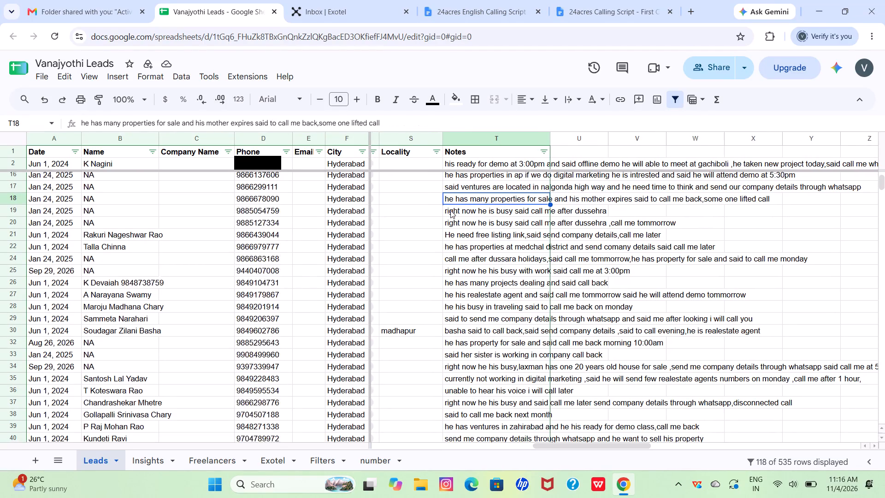
scroll(450, 210, down, 1)
scroll(450, 210, right, 2)
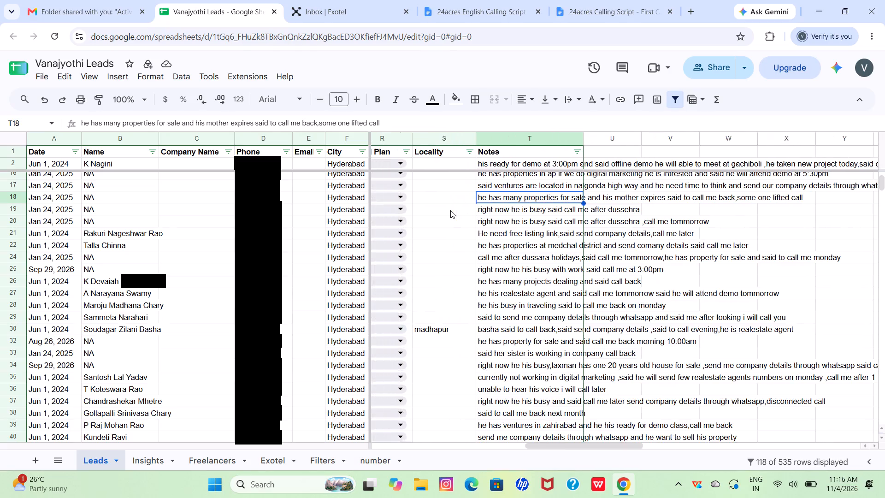
scroll(450, 210, right, 3)
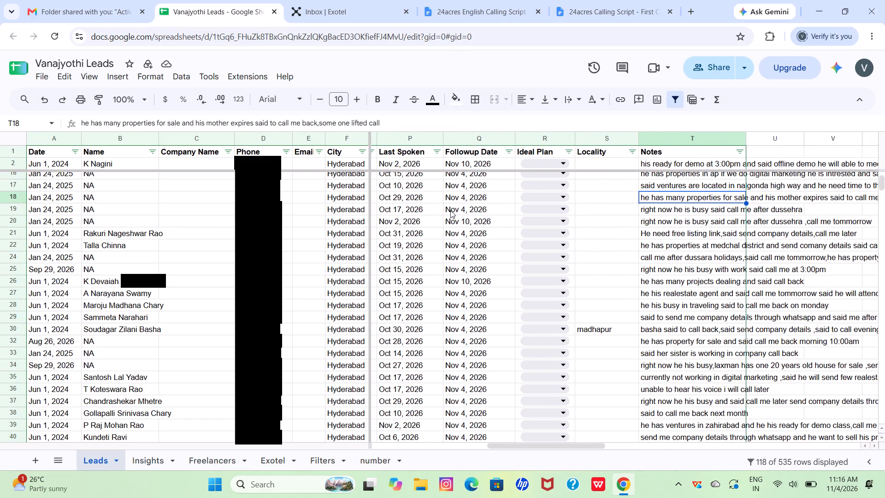
scroll(450, 210, up, 2)
scroll(450, 210, down, 1)
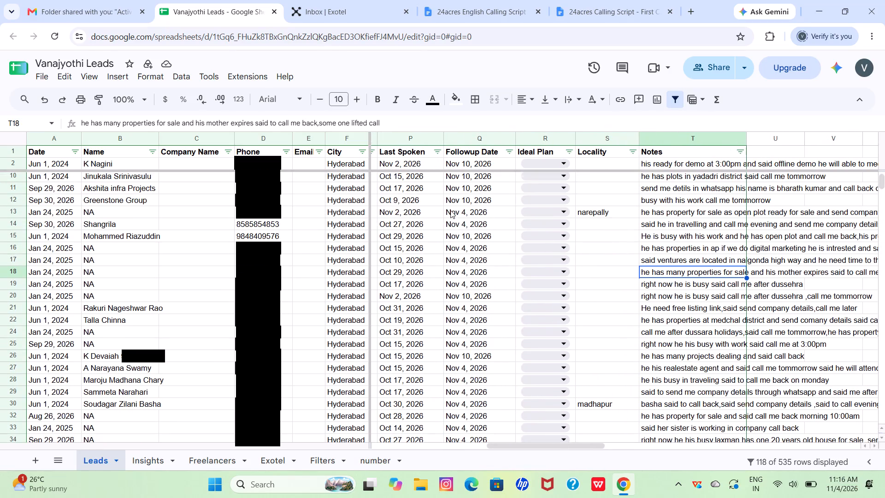
scroll(450, 210, down, 2)
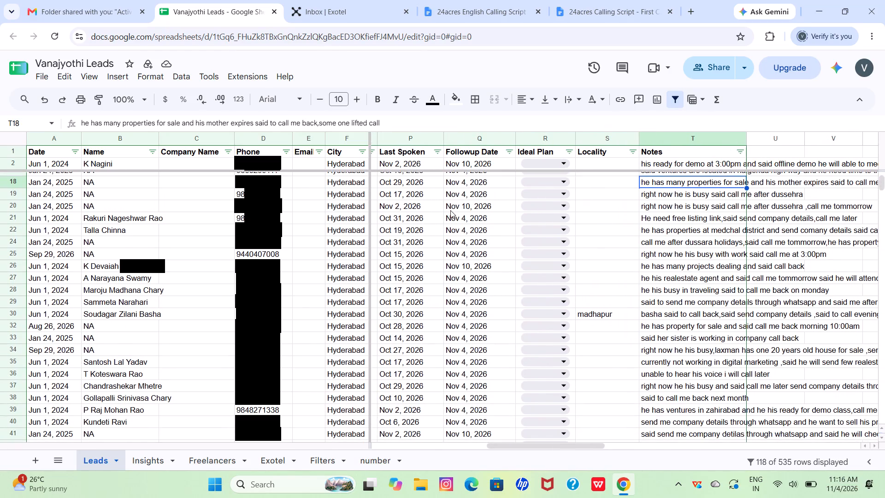
click(265, 179)
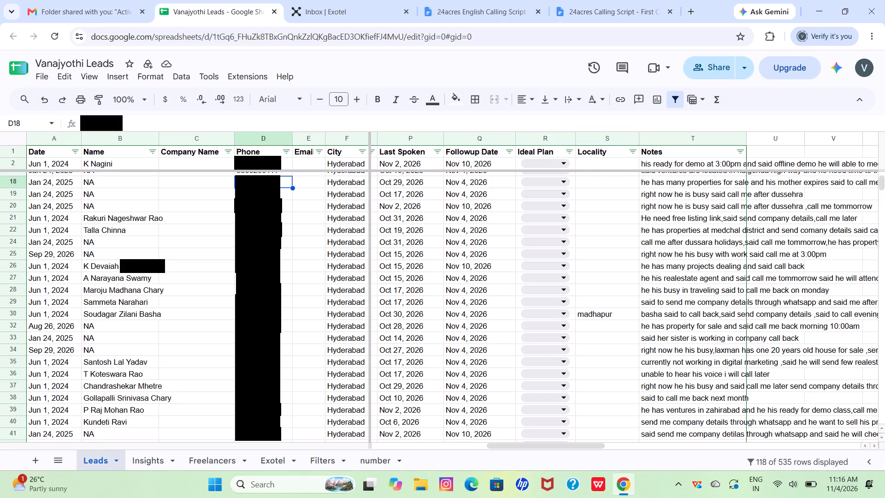
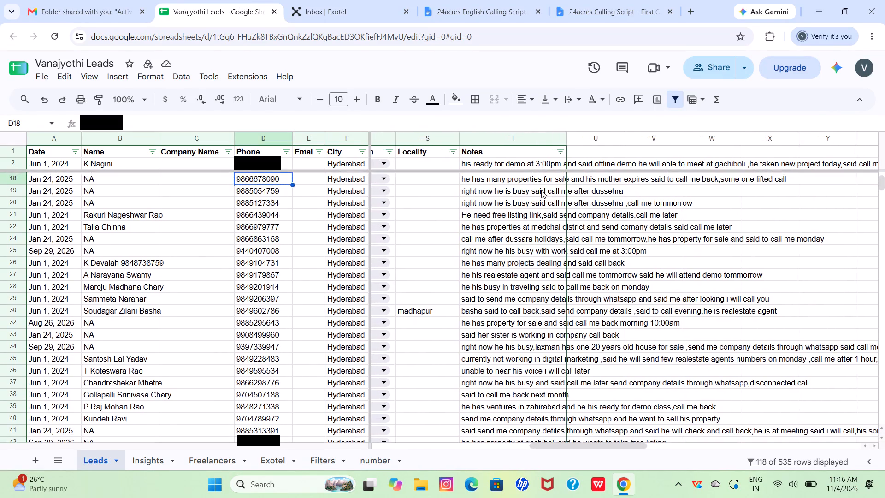
Correct "lifted" to "lift" in the row 18 lead's note so it ends with "some one lift call".
click(483, 179)
double_click(483, 179)
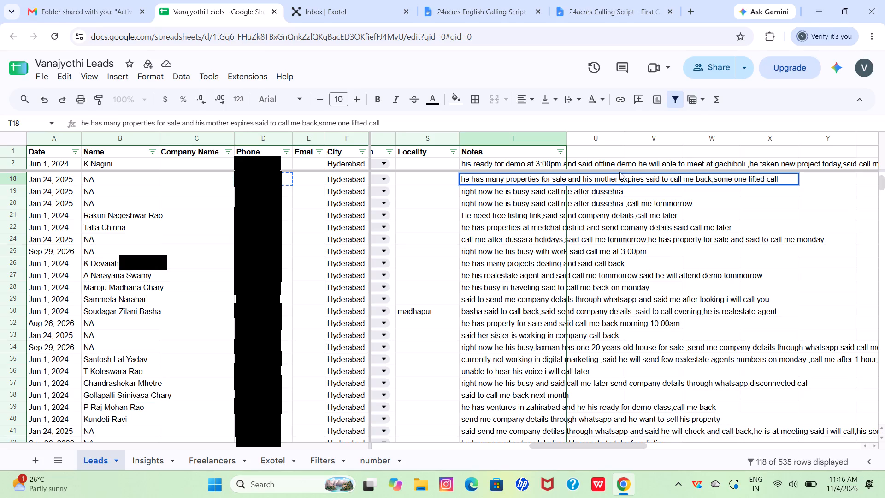
click(766, 179)
key(BackSpace)
key(BackSpace)
key(BackSpace)
key(BackSpace)
text(t)
key(space)
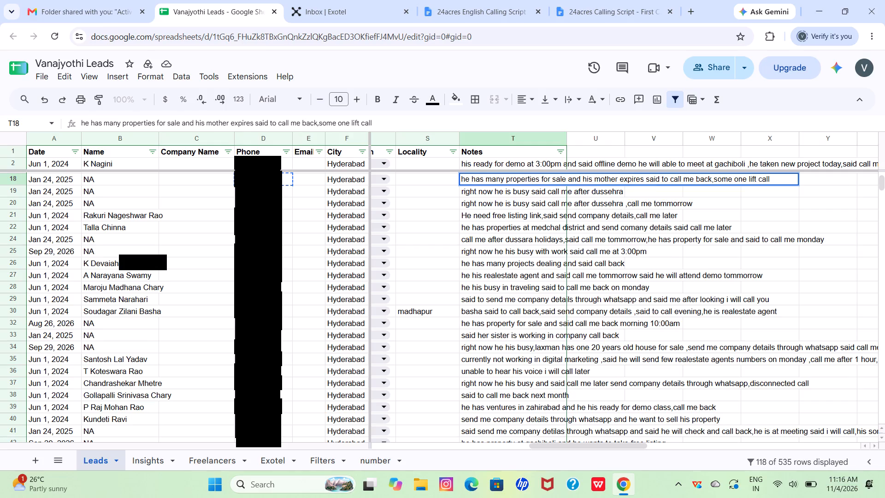
click(441, 178)
Set the row 18 lead's attempts count to 16.
scroll(441, 178, right, 4)
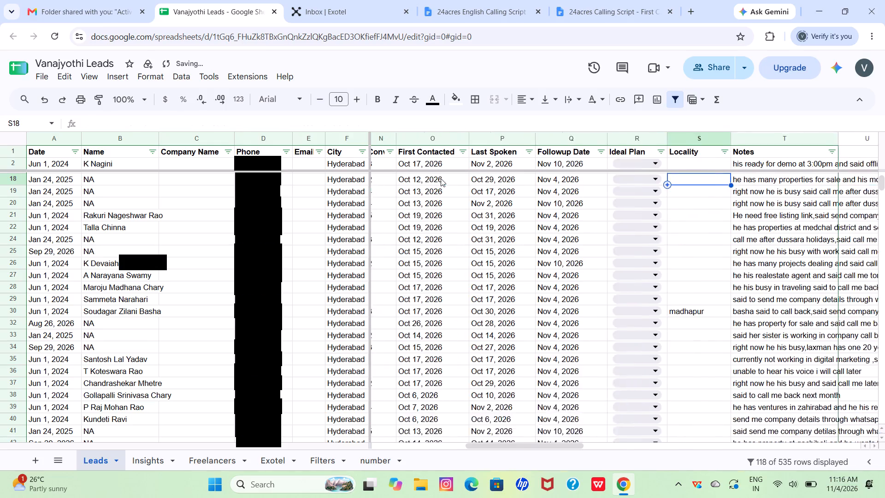
scroll(441, 178, right, 3)
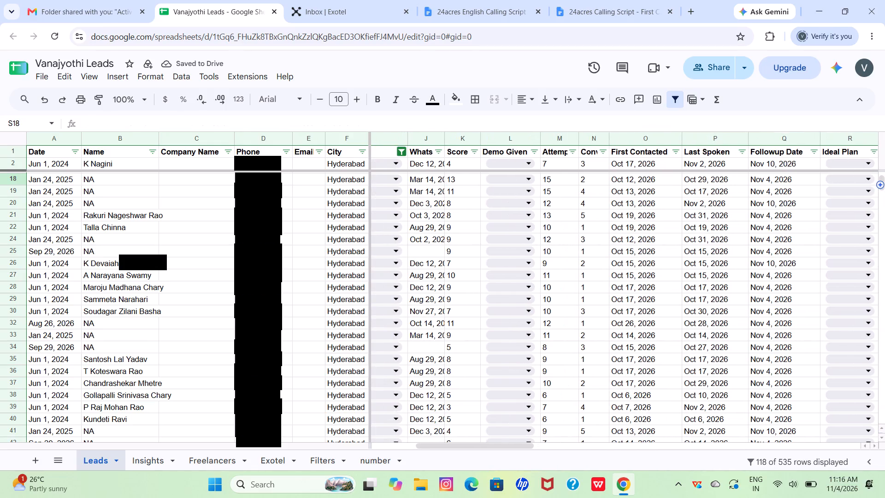
click(556, 181)
text(16)
click(597, 182)
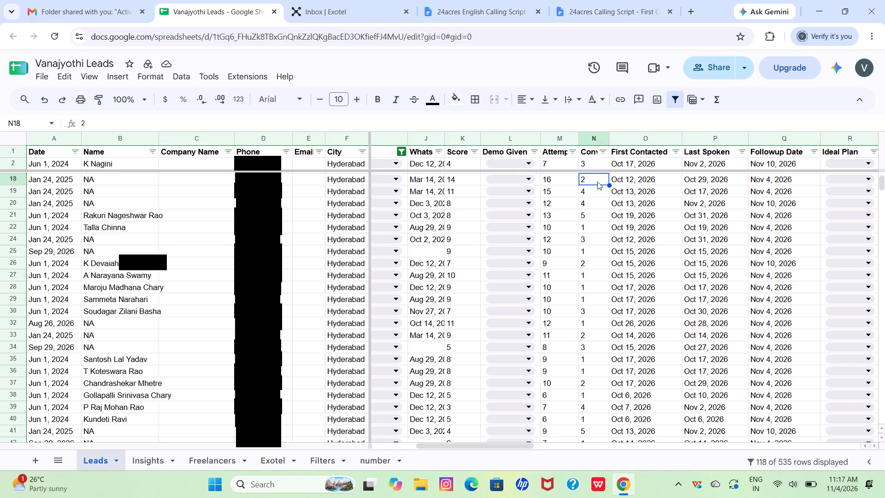
Clear the row 18 lead's follow-up date, leaving the cell empty.
click(631, 181)
scroll(631, 181, left, 3)
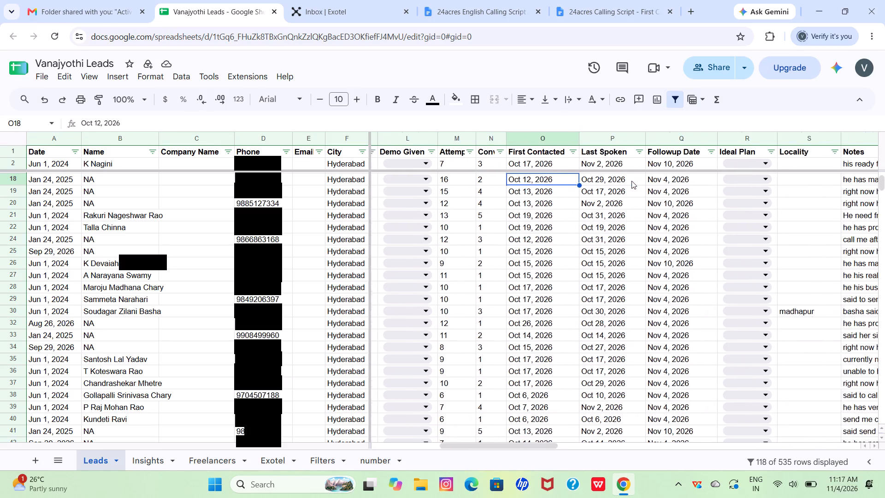
double_click(631, 181)
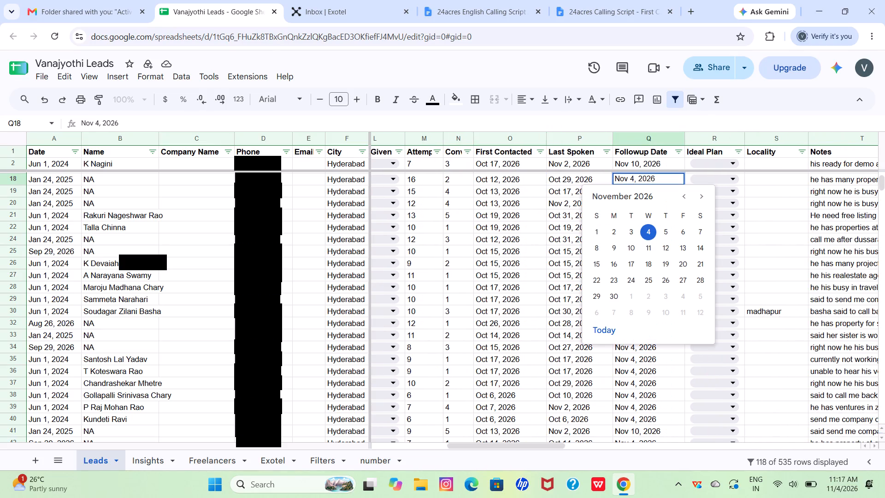
key(BackSpace)
key(BackSpace)
key(BackSpace)
key(BackSpace)
key(BackSpace)
key(BackSpace)
key(BackSpace)
key(BackSpace)
key(BackSpace)
key(BackSpace)
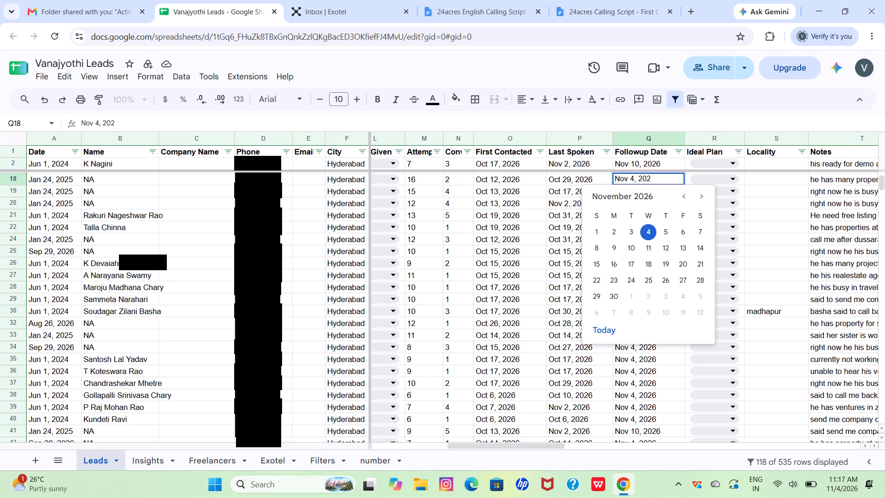
key(BackSpace)
click(560, 173)
Set the row 18 lead's Last Spoken date to Nov 4, 2026.
click(561, 185)
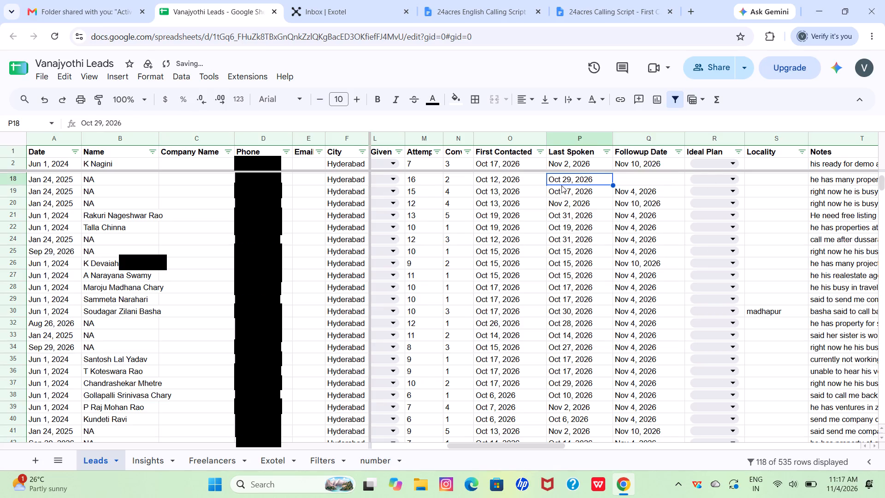
double_click(561, 185)
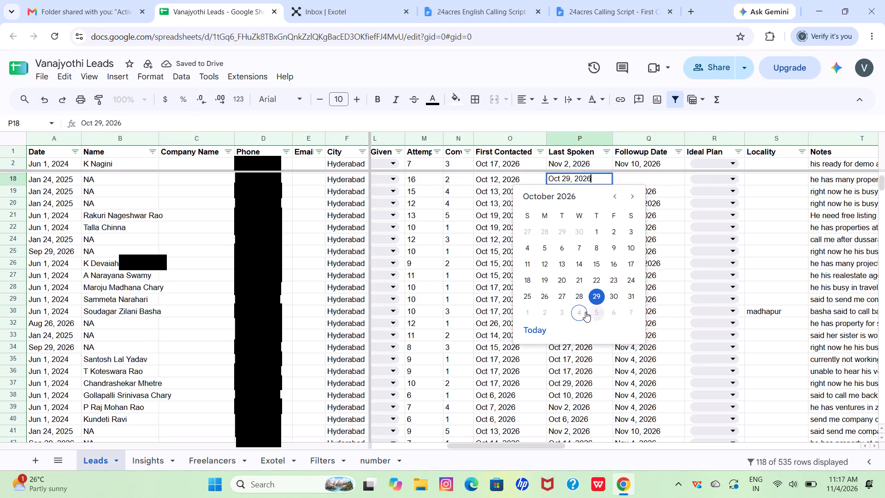
click(579, 313)
Append "said no properties for sale" to the end of the row 18 lead's note.
scroll(579, 313, left, 3)
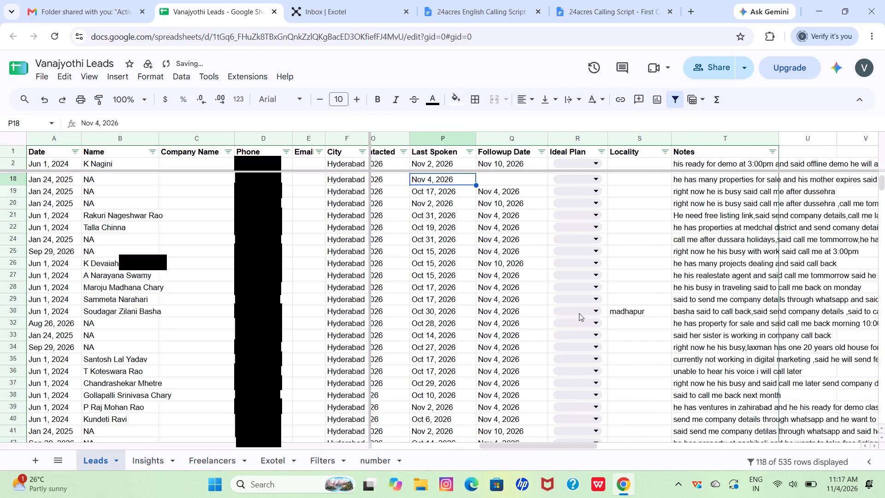
double_click(680, 181)
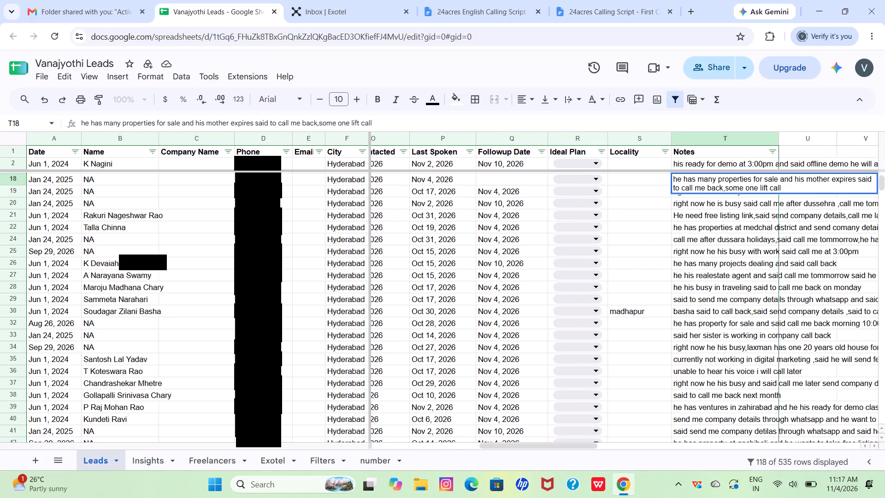
key(space)
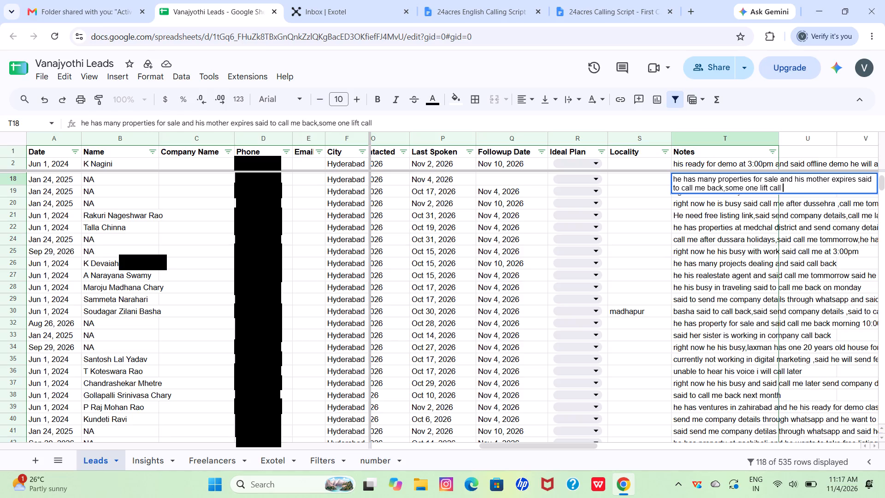
text(sai)
text(d no properties for sale)
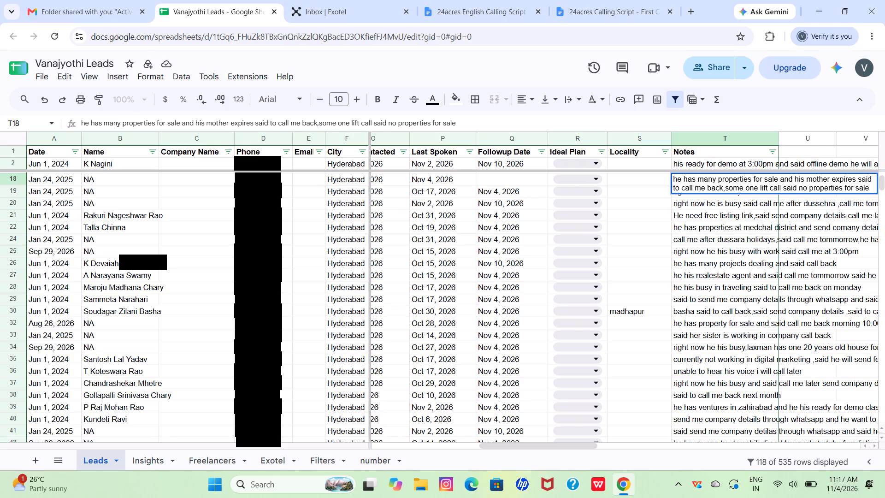
key(Return)
Set the row 18 lead's conversation count to 3.
scroll(680, 181, right, 5)
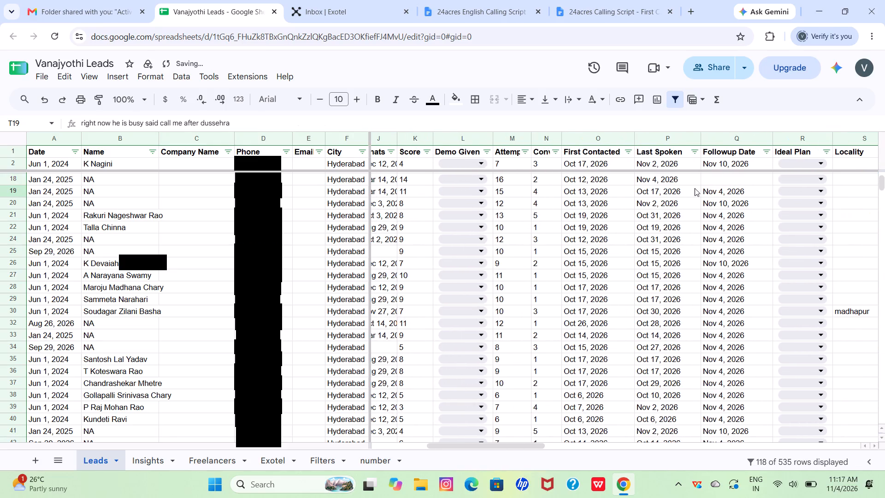
click(544, 178)
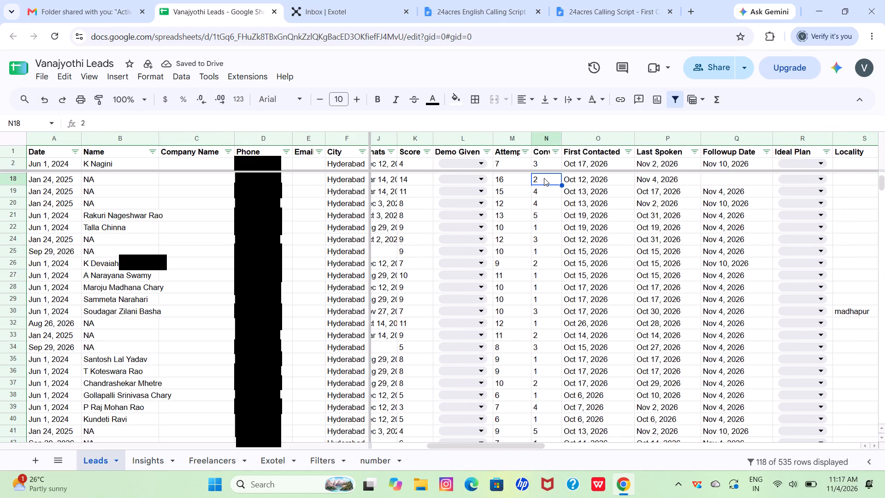
key(3)
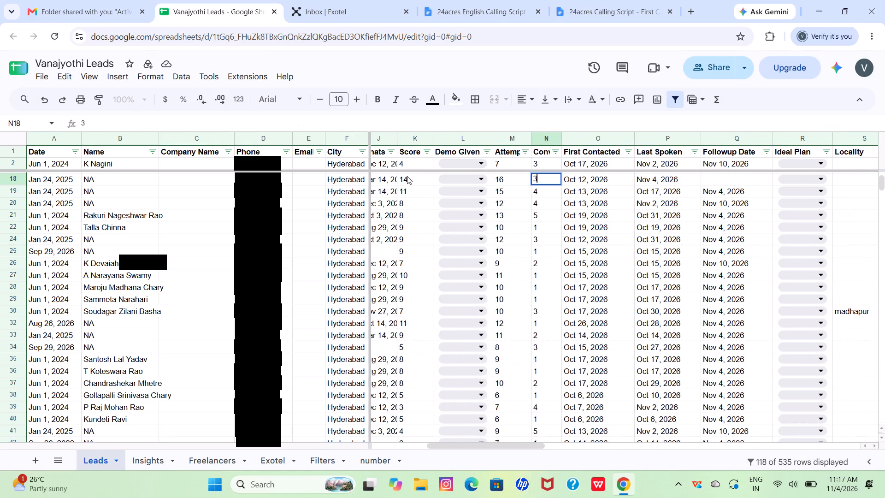
click(407, 176)
Change the row 18 lead's status to Not Interested.
scroll(407, 176, right, 3)
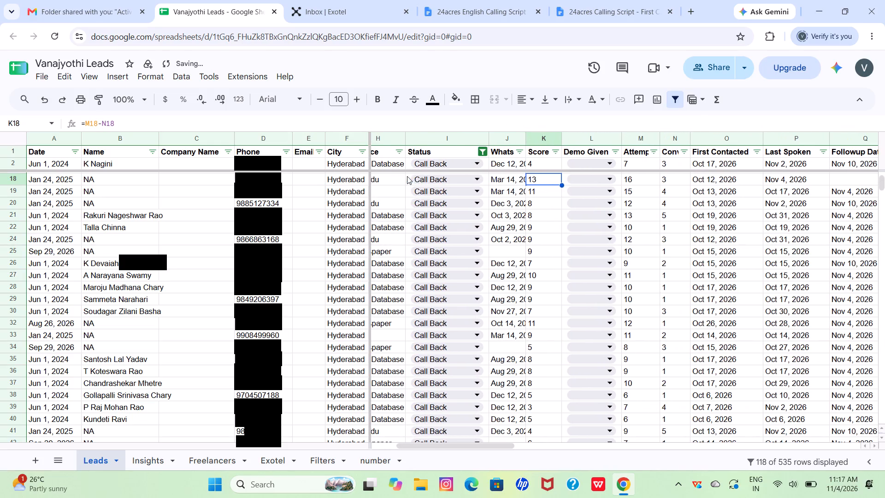
click(428, 178)
click(424, 246)
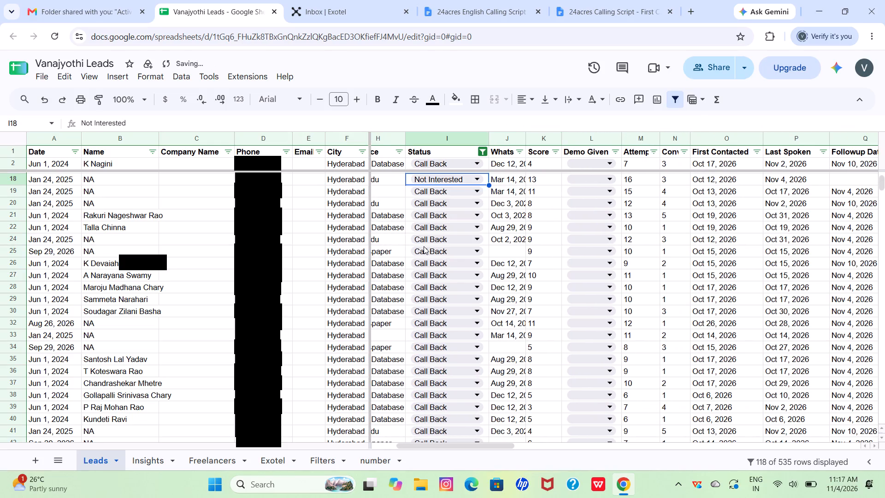
Look over the follow-up dates and notes of the leads from row 19 onward.
scroll(424, 246, left, 6)
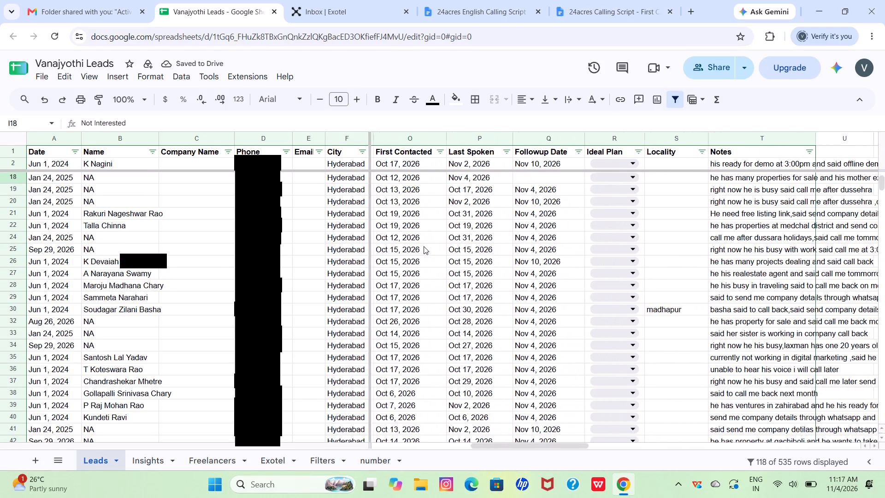
scroll(424, 246, left, 1)
scroll(424, 246, down, 1)
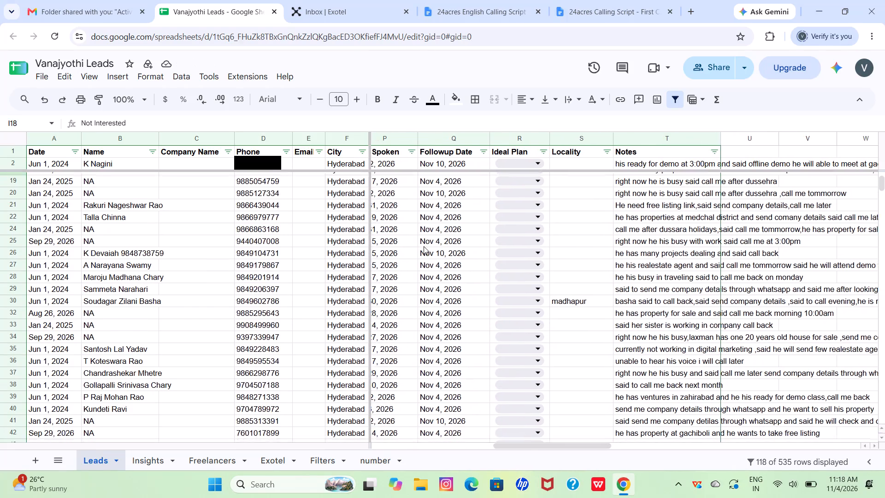
scroll(424, 246, down, 1)
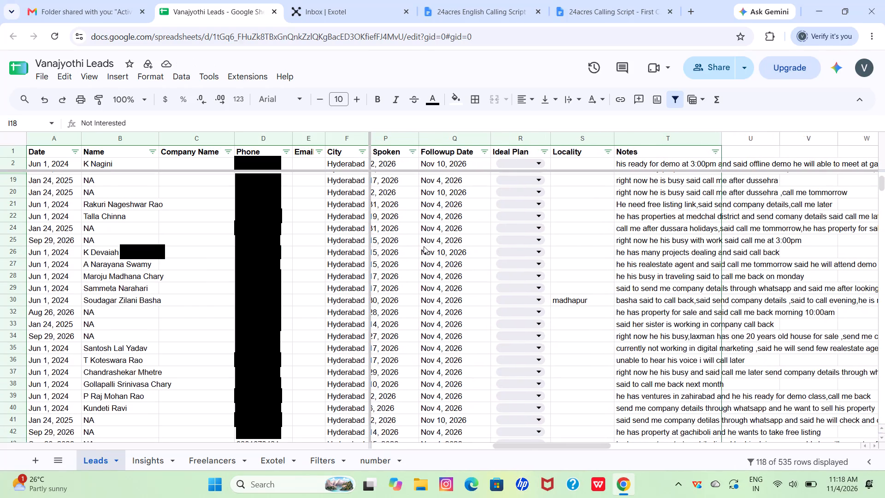
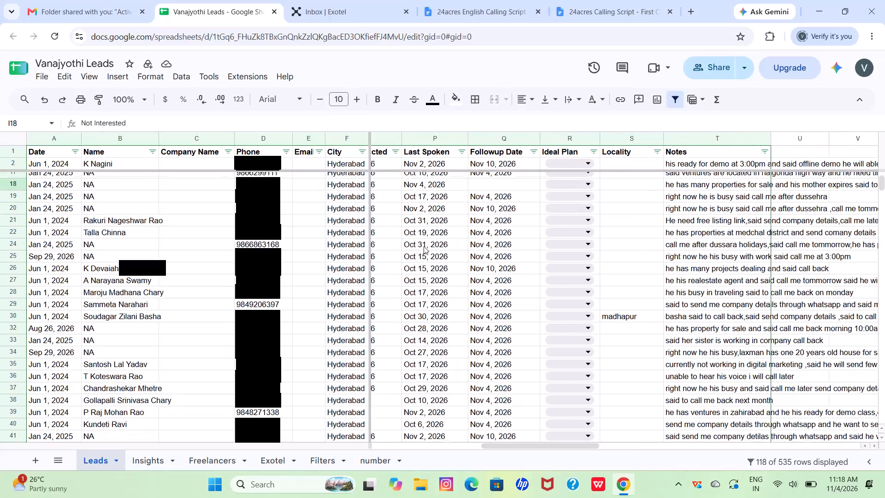
Find the next Call Back lead due for follow-up on Nov 4, 2026 and select the row 19 lead's phone number.
scroll(424, 246, right, 3)
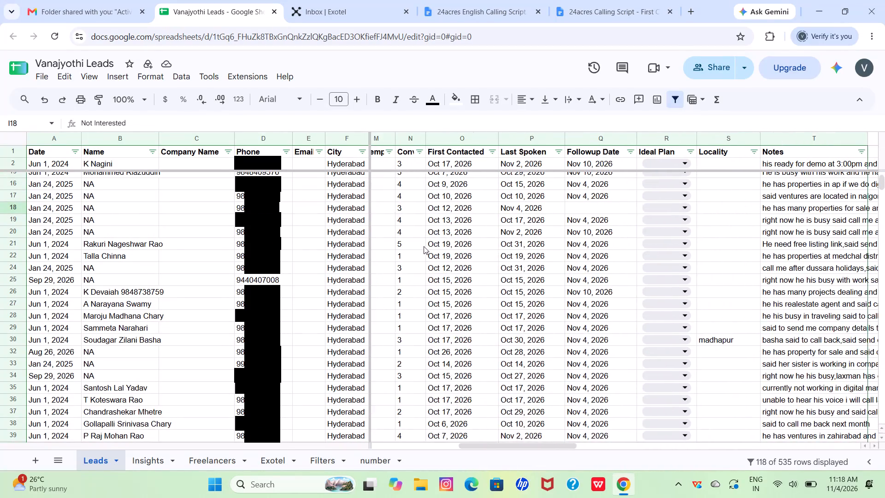
scroll(424, 246, right, 4)
scroll(424, 246, down, 1)
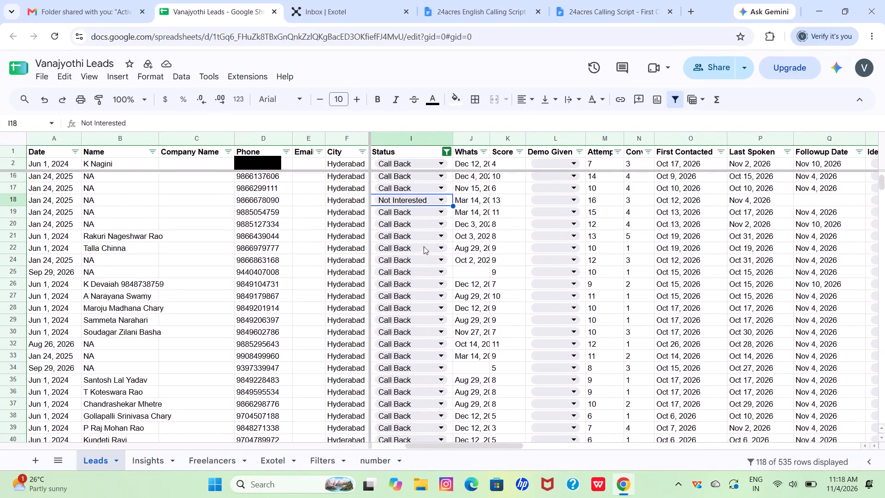
scroll(424, 246, down, 2)
scroll(424, 246, left, 4)
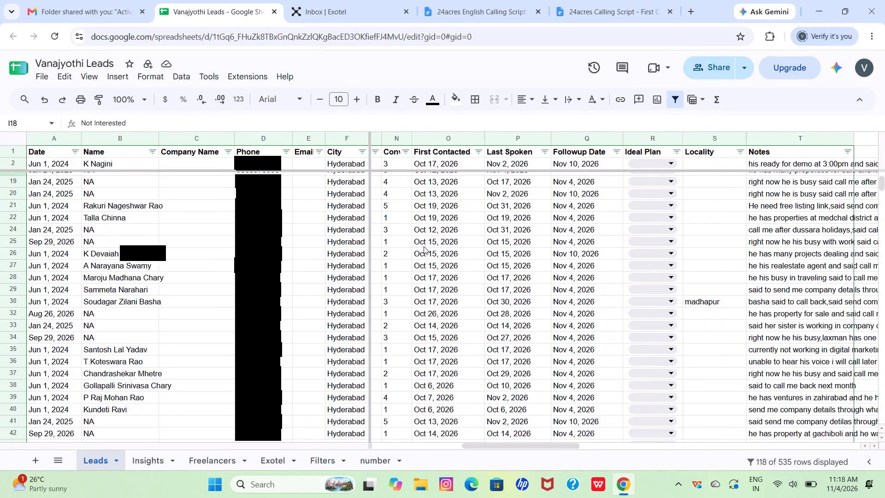
scroll(424, 246, left, 3)
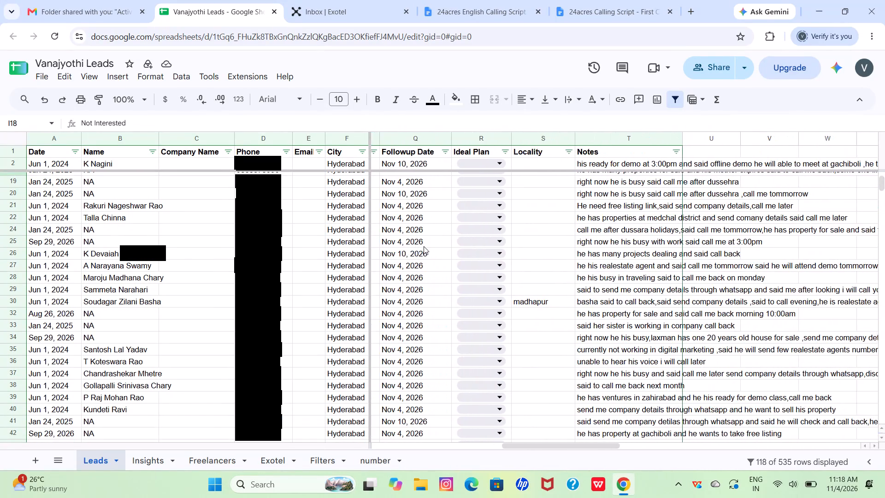
scroll(444, 239, right, 4)
click(261, 184)
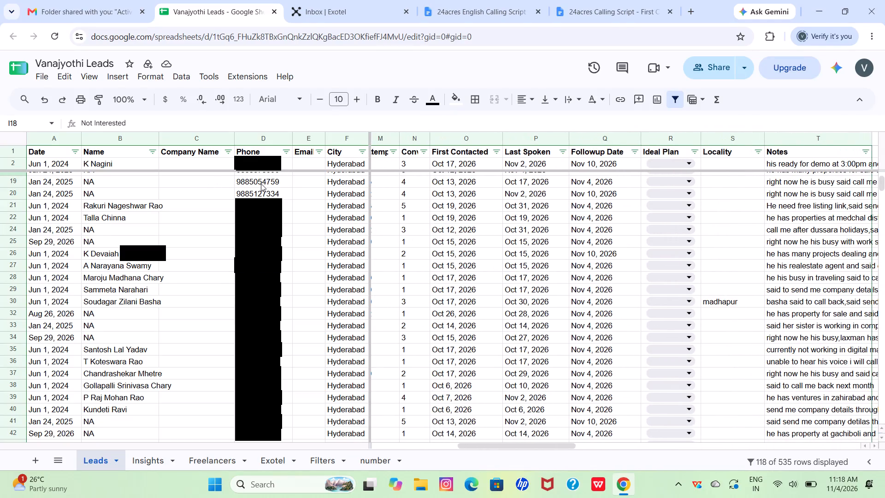
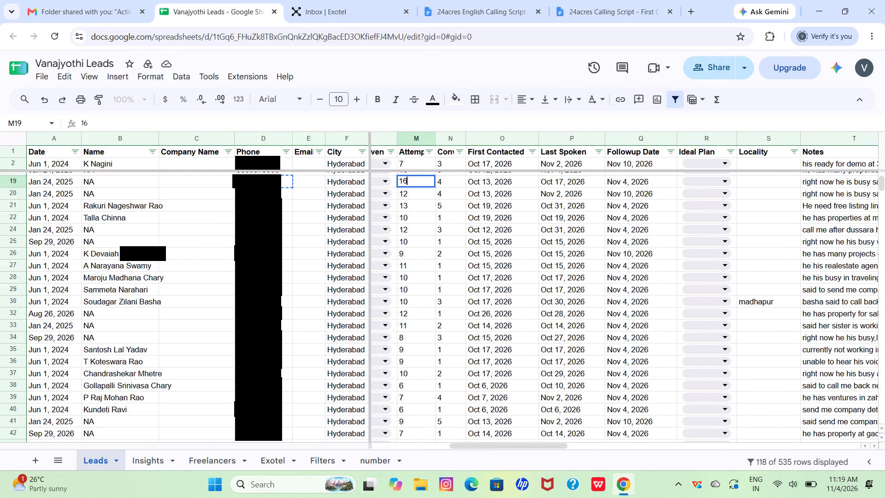
Keep the row 19 lead's attempts at 16 and set its follow-up date to Nov 10, 2026.
click(455, 180)
scroll(455, 180, left, 3)
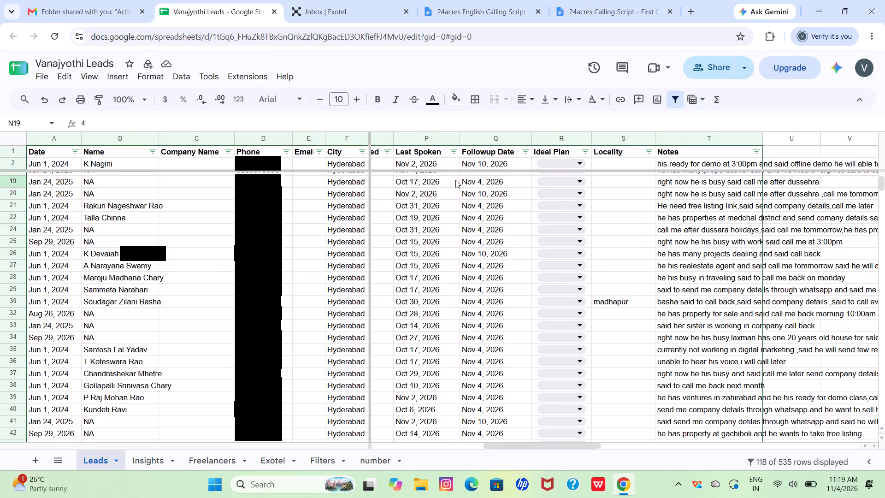
double_click(494, 183)
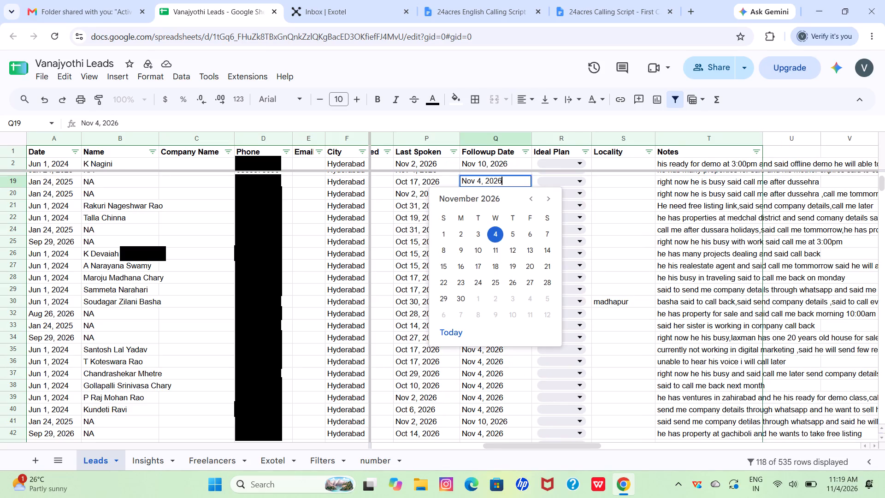
click(476, 253)
Examine the status, last spoken and follow-up dates of the leads around row 19 for the next one due Nov 4, 2026.
scroll(485, 251, up, 1)
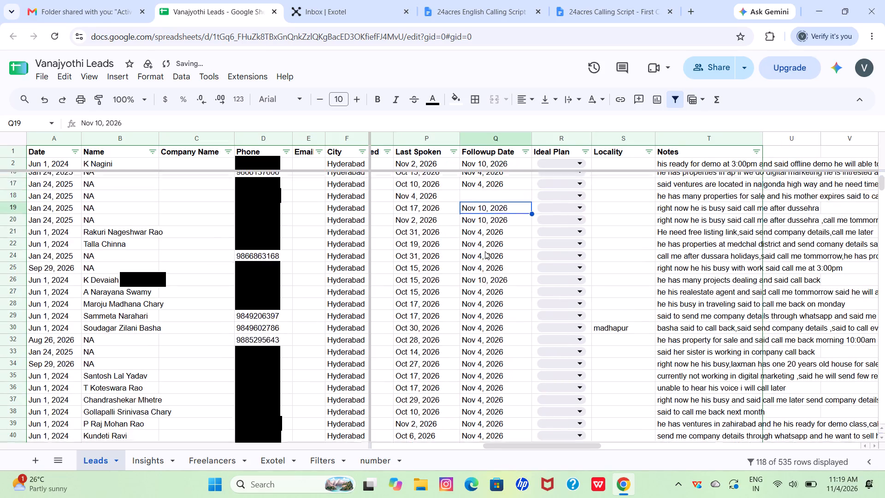
scroll(485, 251, up, 1)
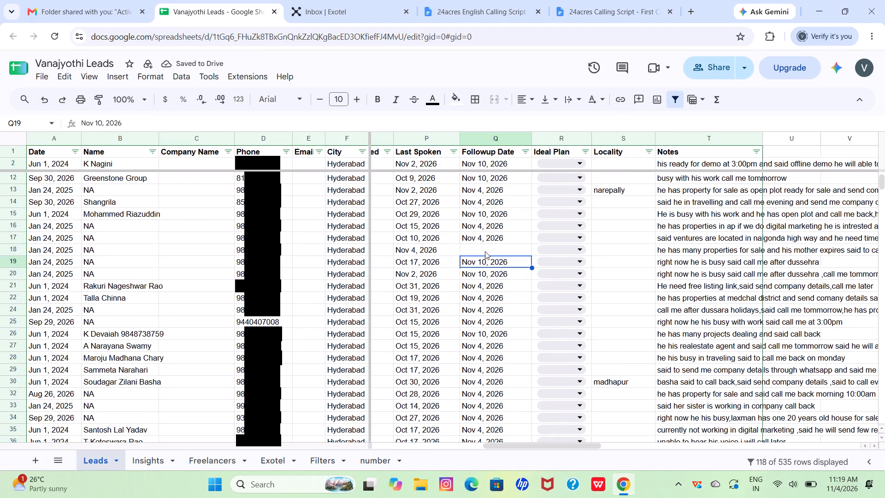
scroll(485, 251, left, 1)
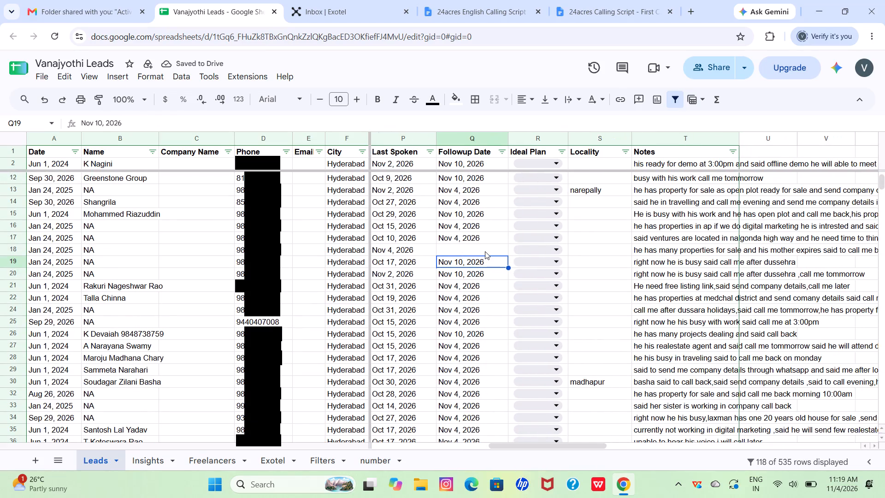
scroll(485, 251, left, 1)
scroll(485, 251, up, 1)
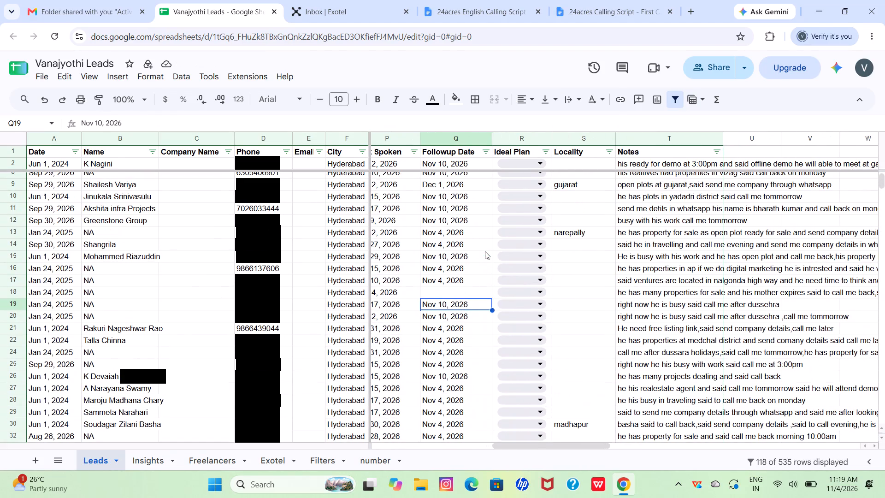
scroll(485, 251, right, 3)
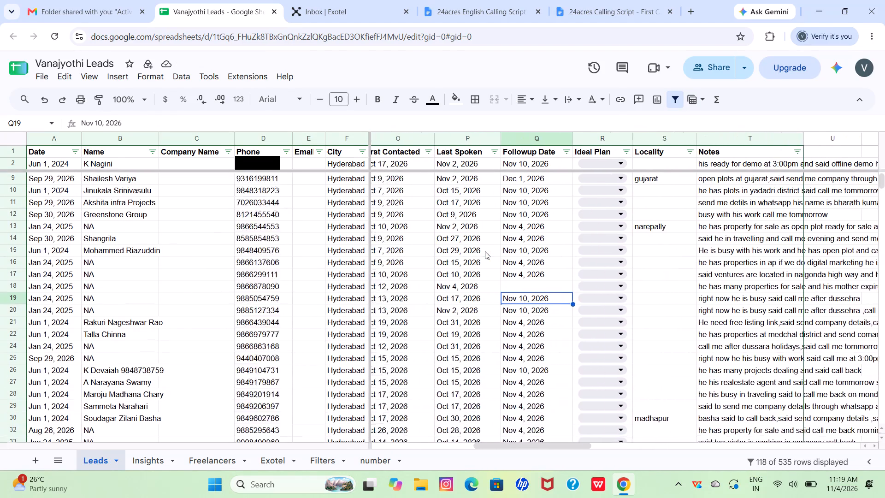
scroll(485, 251, right, 7)
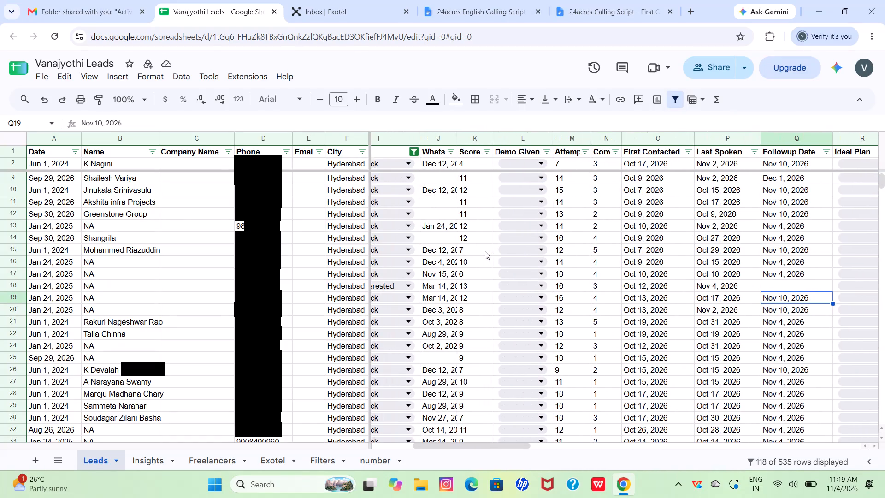
scroll(485, 251, left, 3)
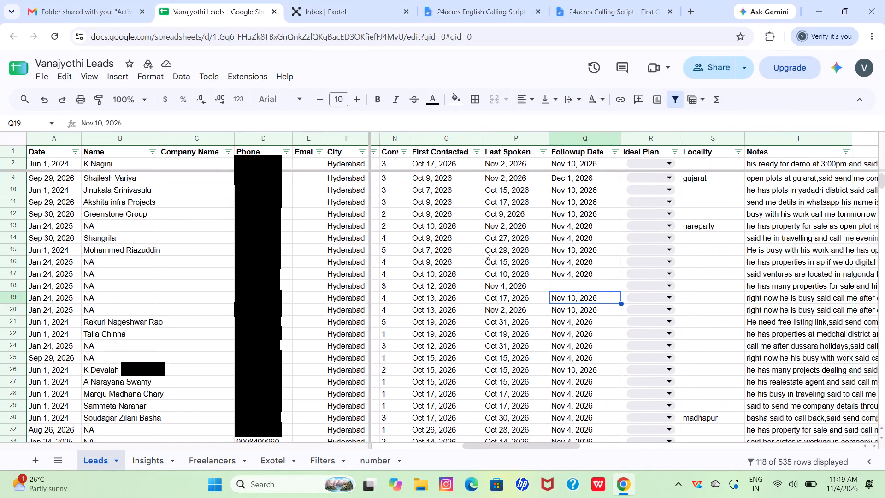
scroll(485, 251, left, 1)
scroll(485, 251, down, 2)
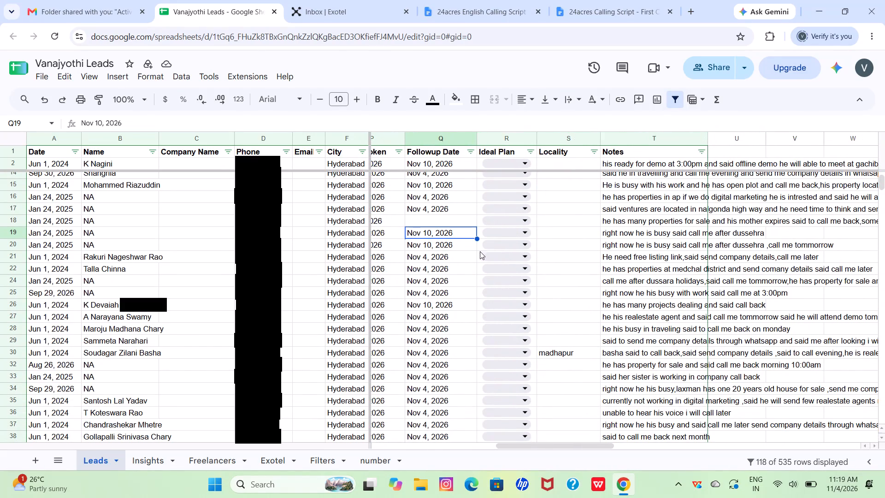
click(455, 252)
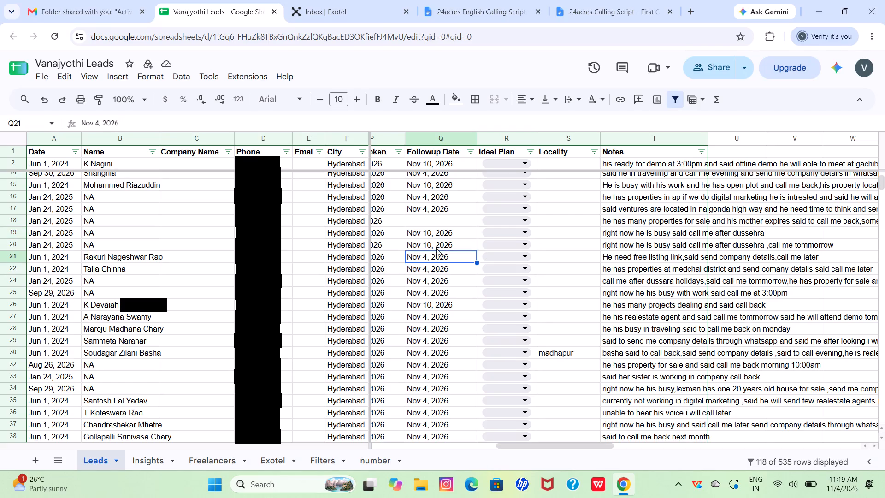
click(436, 248)
scroll(436, 248, down, 1)
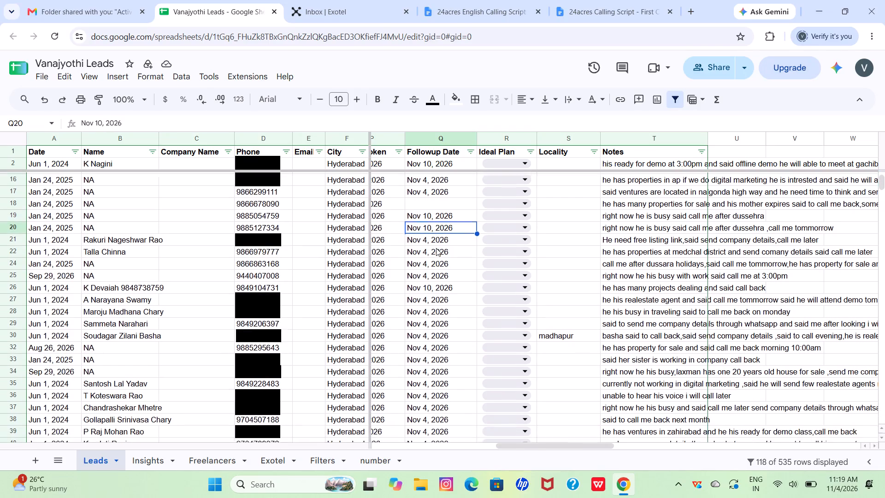
scroll(436, 248, down, 1)
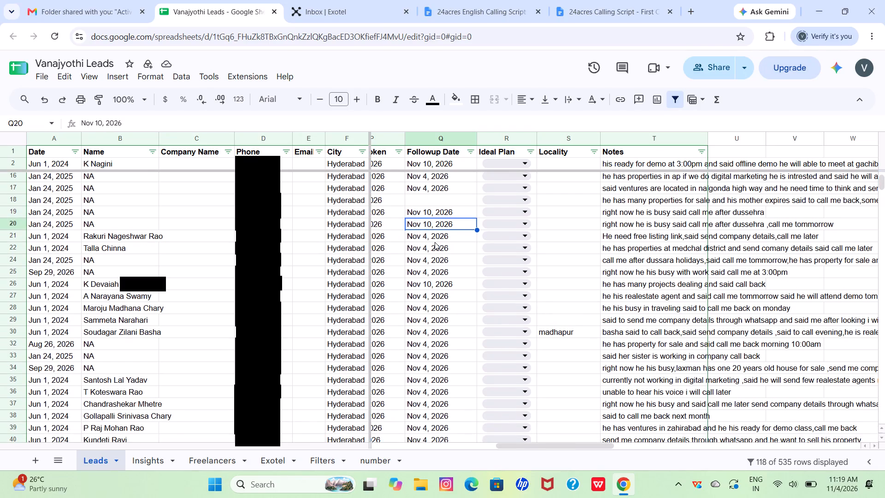
Review the row 21 lead's follow-up date, last spoken date and notes, and select that lead's phone number.
click(434, 241)
scroll(434, 240, down, 1)
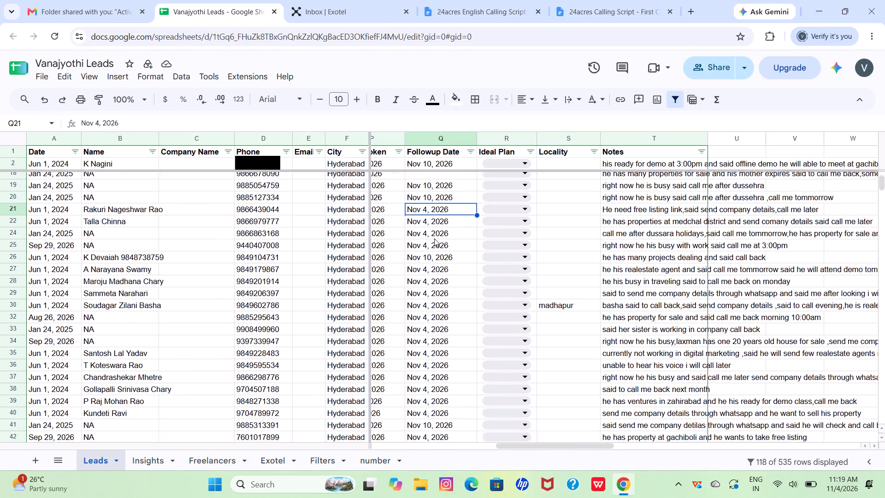
scroll(434, 238, down, 1)
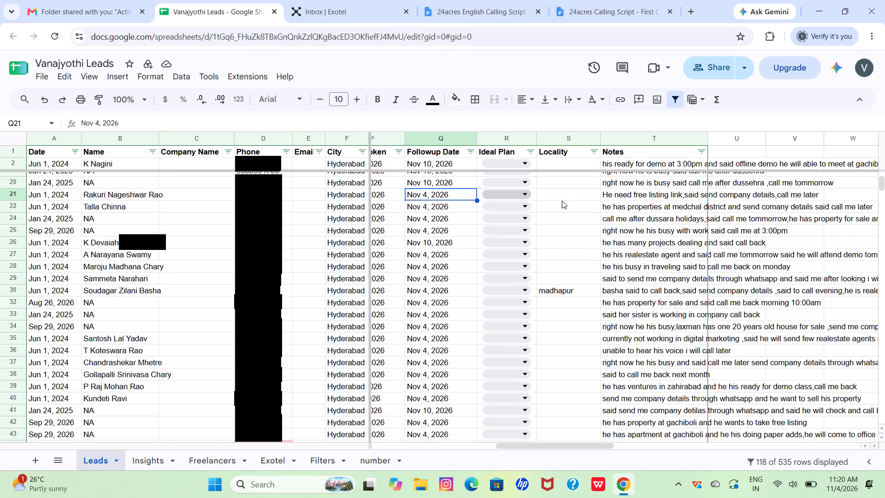
scroll(670, 210, left, 1)
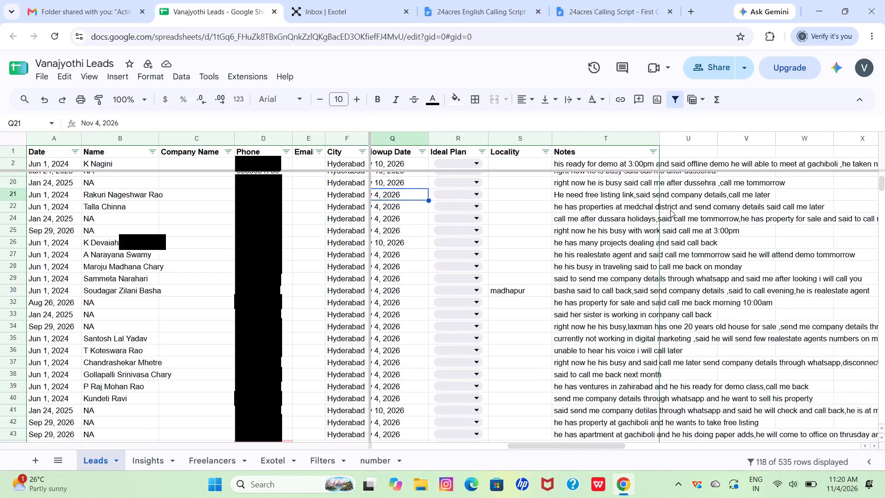
scroll(670, 210, right, 1)
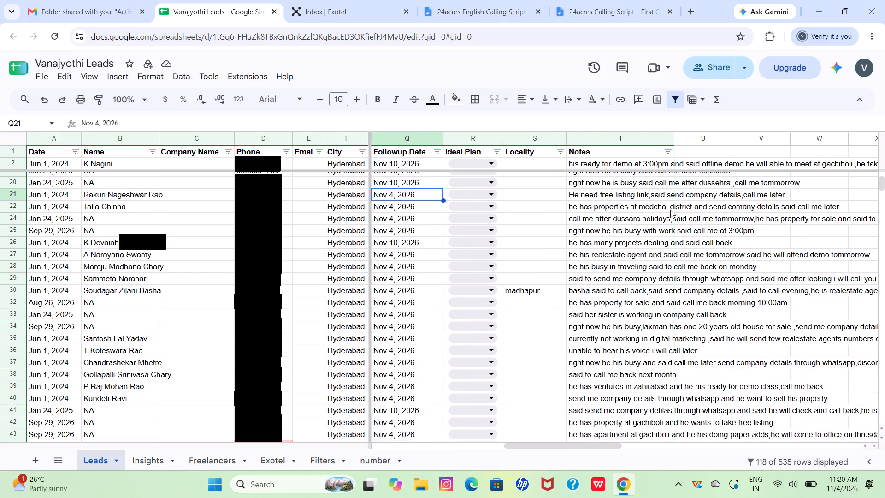
scroll(670, 210, right, 1)
scroll(670, 210, left, 4)
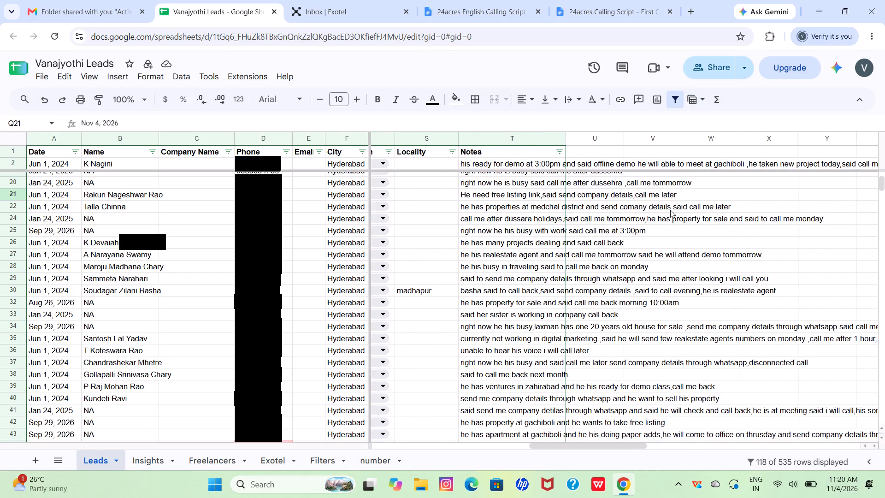
scroll(670, 210, right, 6)
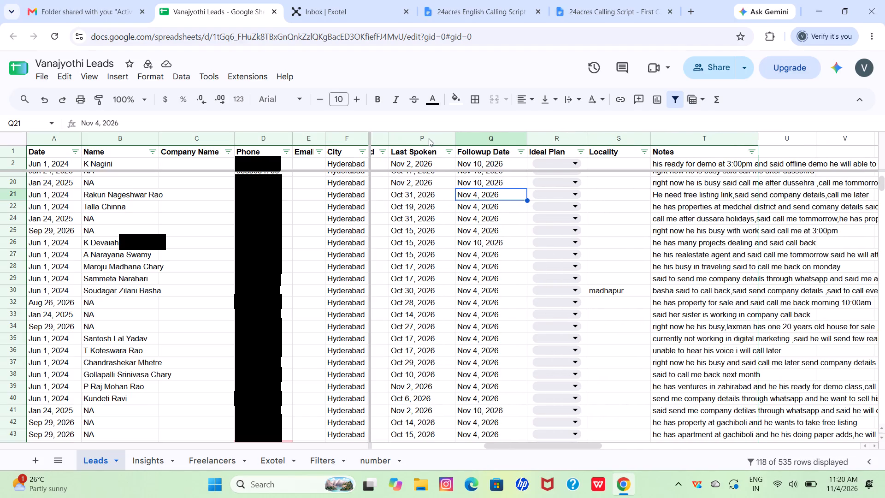
click(257, 200)
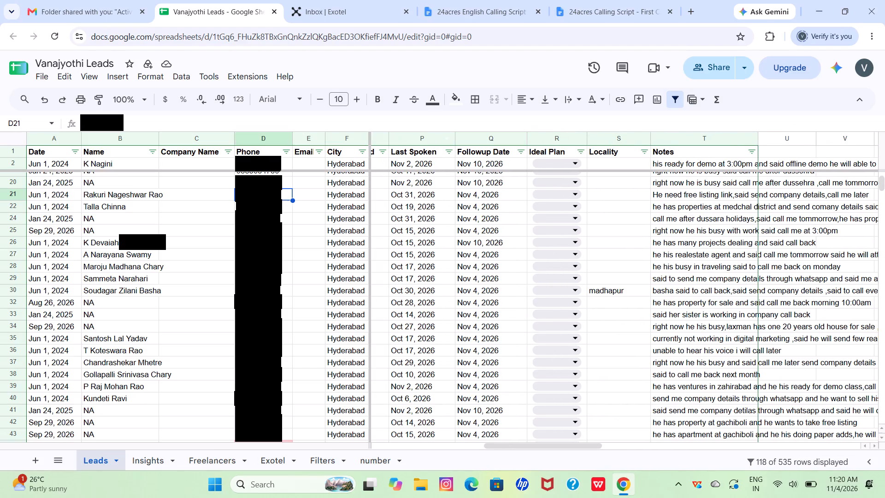
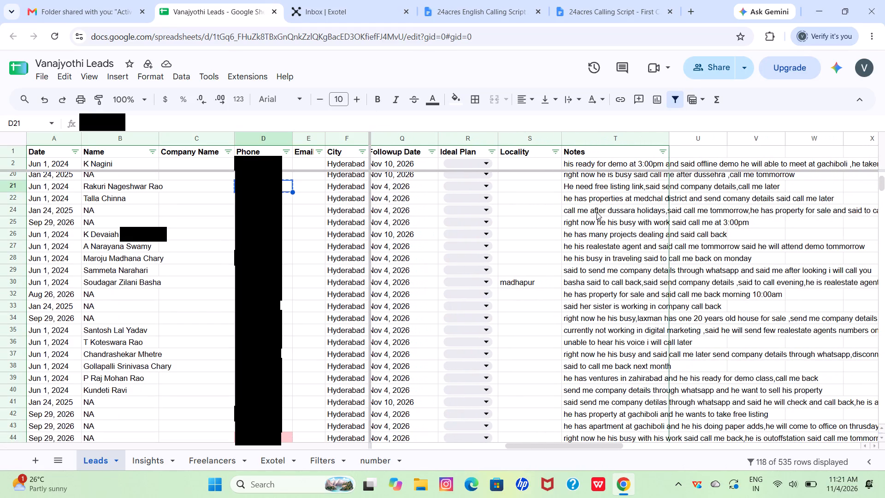
Review the row 21 lead's attempts, conversations, last spoken and follow-up dates, and notes.
scroll(596, 212, right, 3)
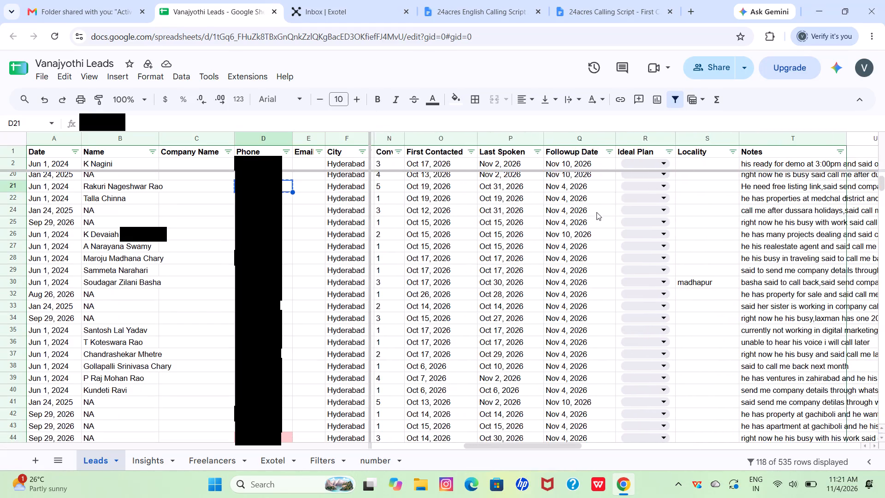
scroll(596, 212, right, 3)
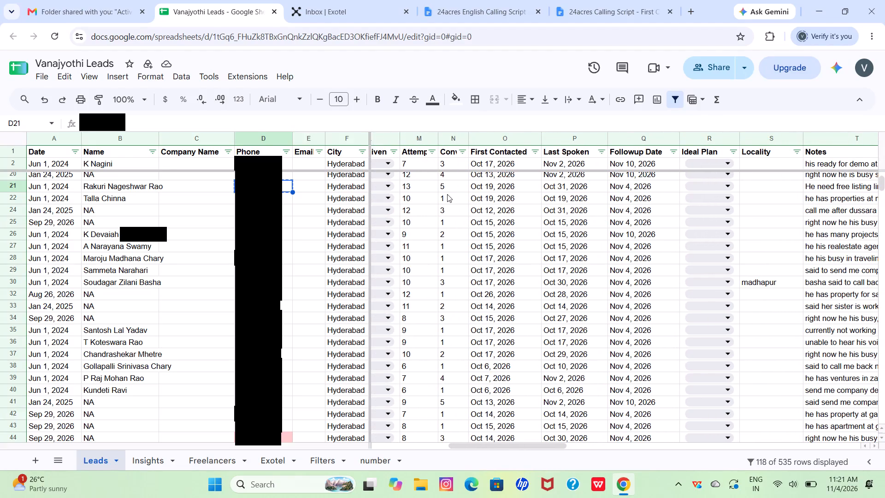
scroll(447, 194, left, 2)
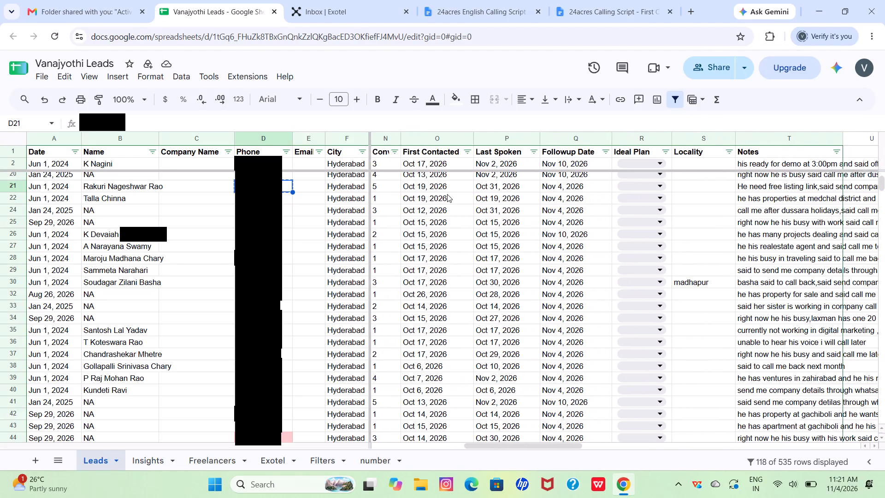
scroll(447, 194, left, 1)
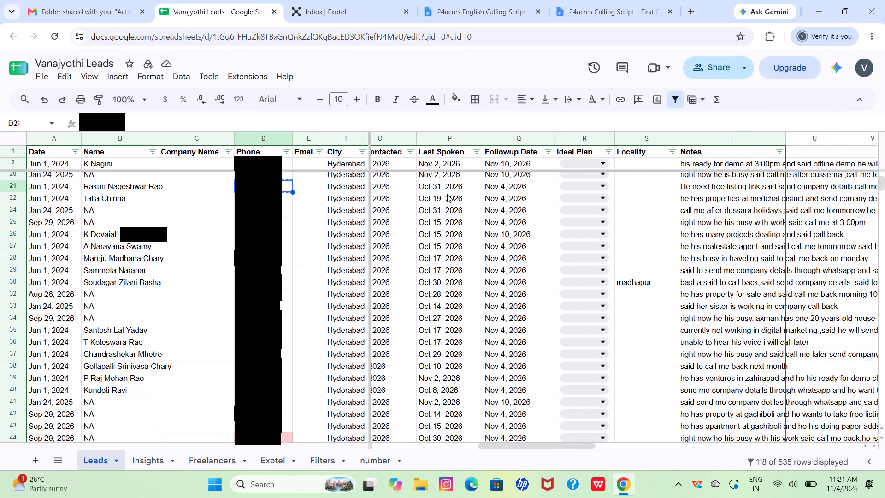
scroll(447, 194, left, 2)
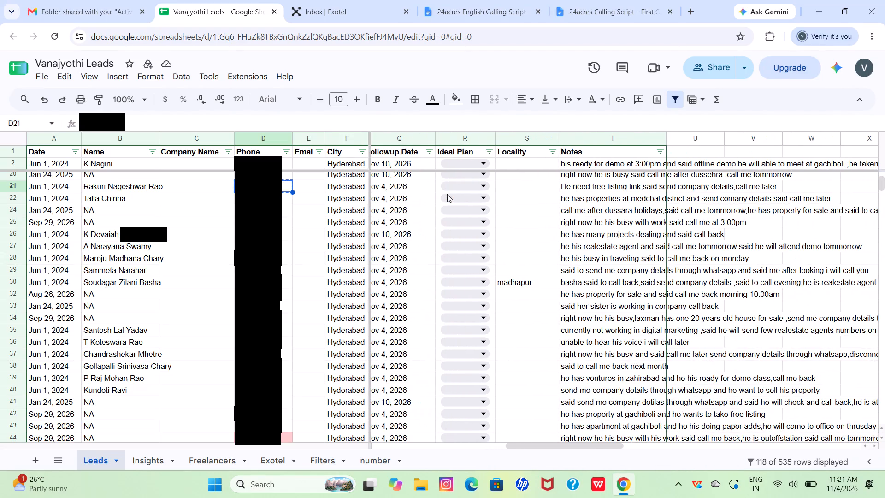
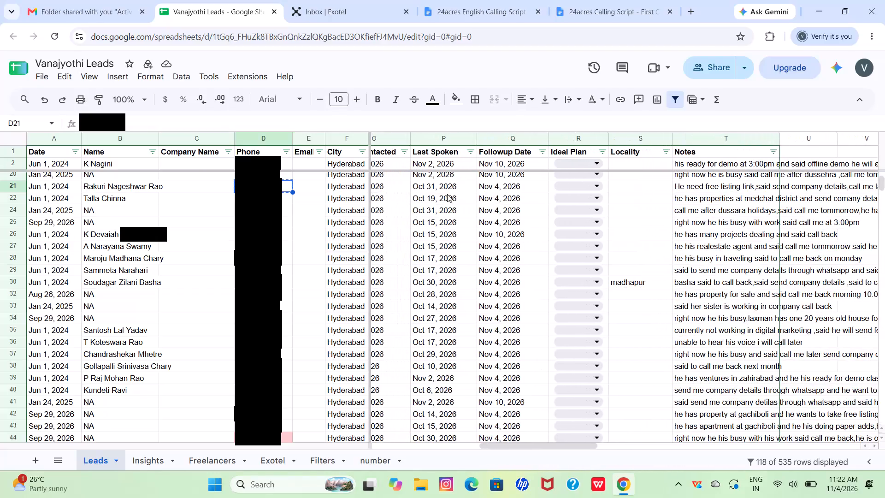
Set the row 21 lead's follow-up date to Nov 7, 2026 and last spoken date to Nov 4, 2026.
scroll(447, 194, right, 1)
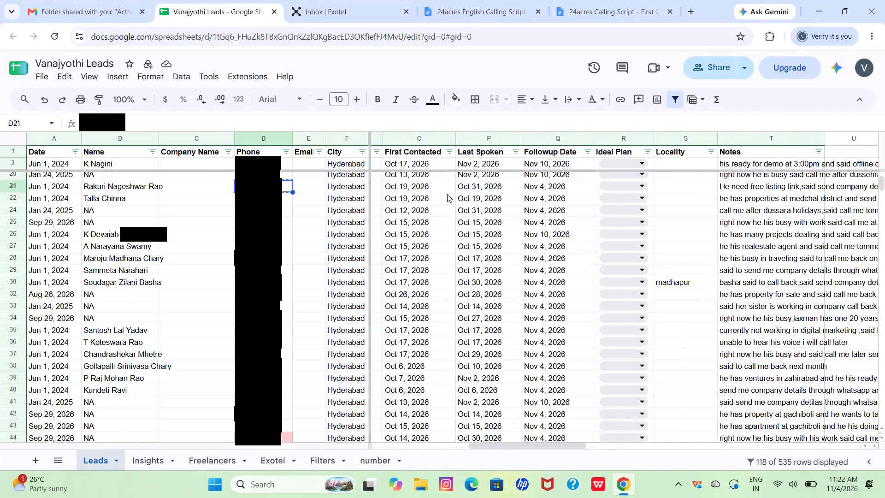
double_click(548, 188)
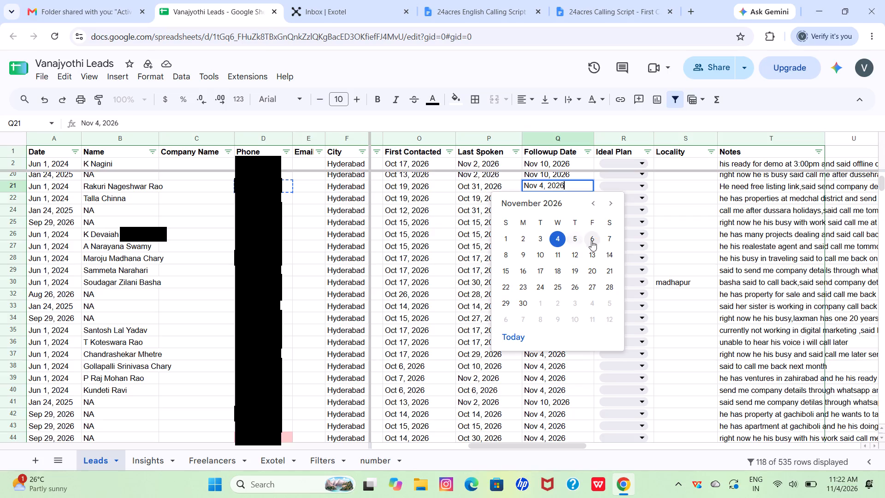
click(608, 240)
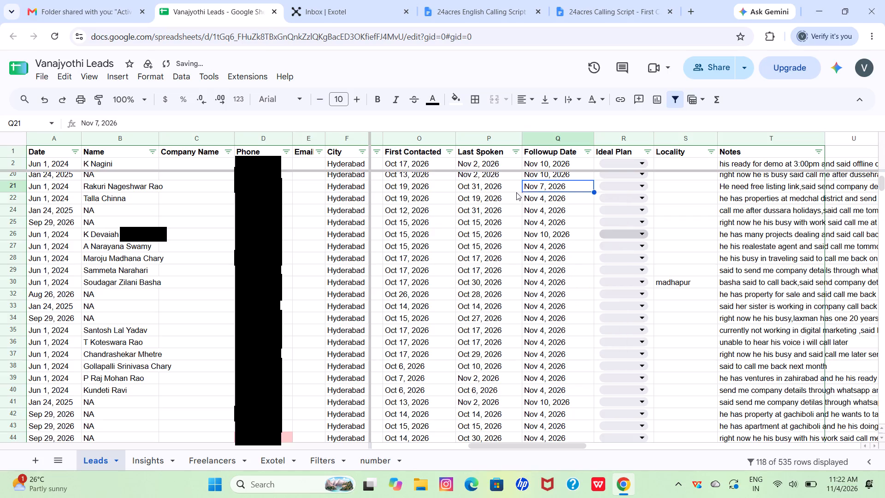
triple_click(472, 184)
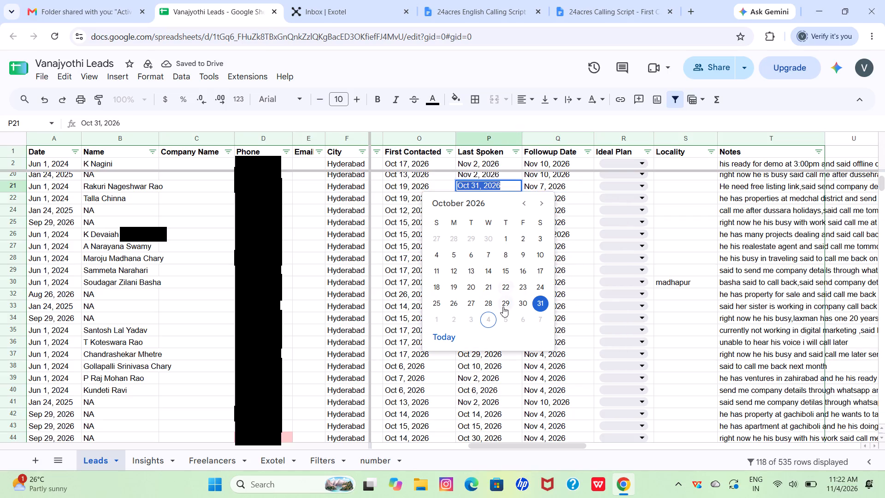
click(484, 325)
Set the row 21 lead's conversation count to 6.
scroll(484, 325, right, 2)
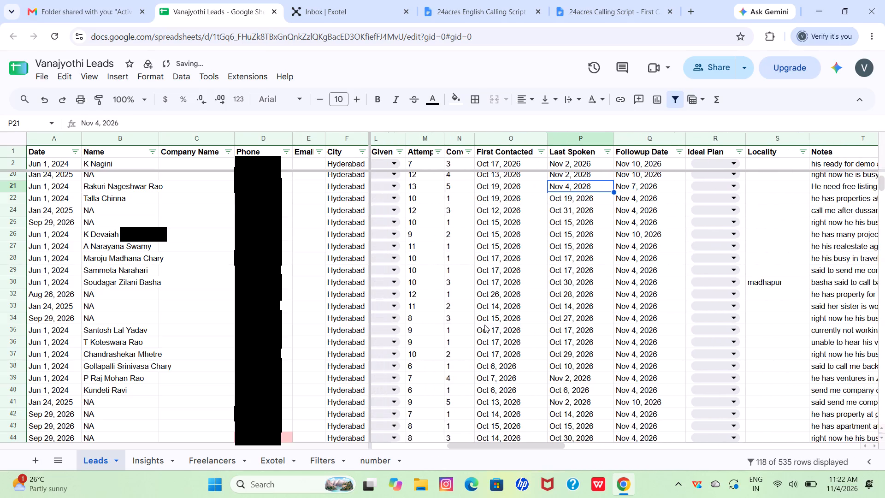
scroll(484, 325, right, 1)
click(470, 186)
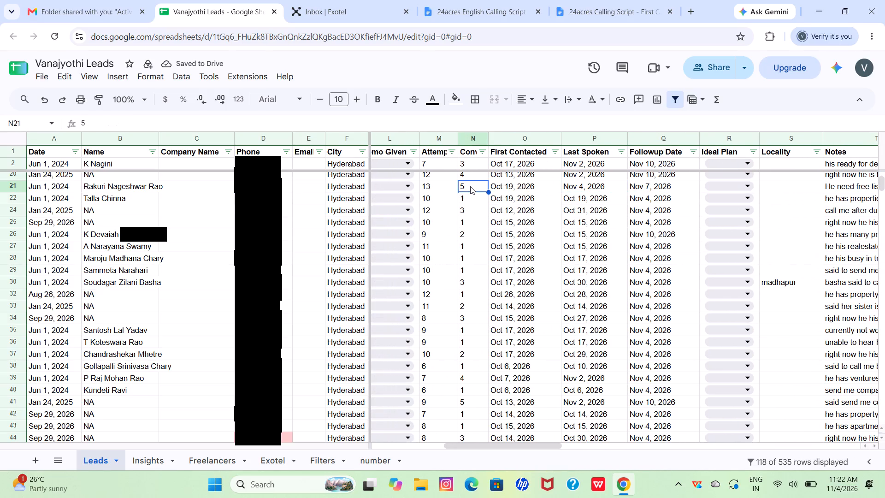
key(6)
click(508, 187)
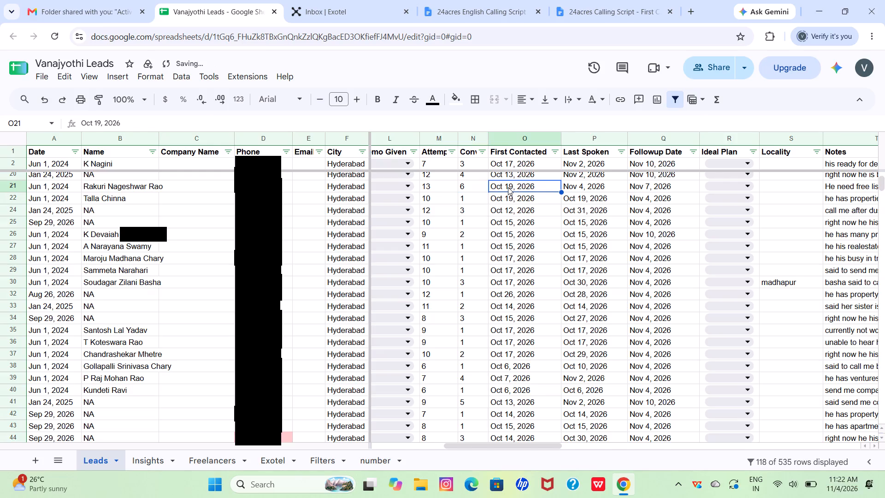
Review the row 22 lead's last spoken date, follow-up date and notes.
scroll(508, 187, left, 3)
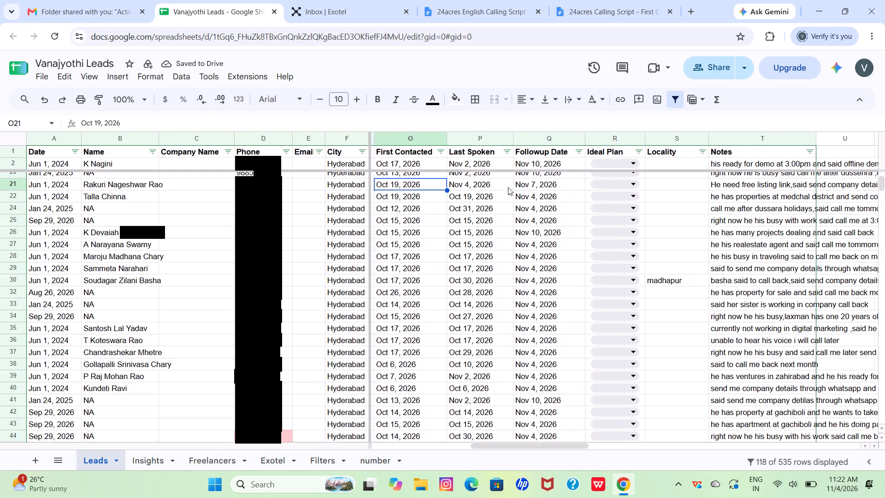
scroll(508, 187, left, 1)
click(519, 202)
scroll(519, 202, left, 1)
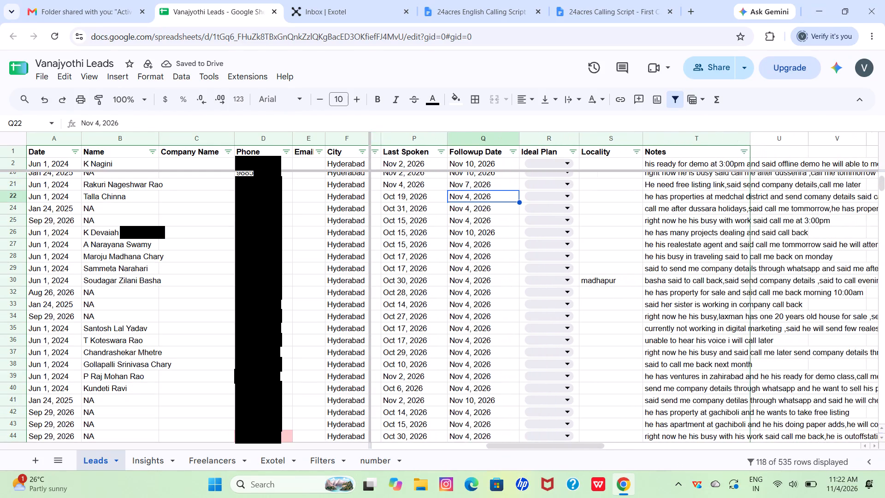
scroll(519, 202, left, 2)
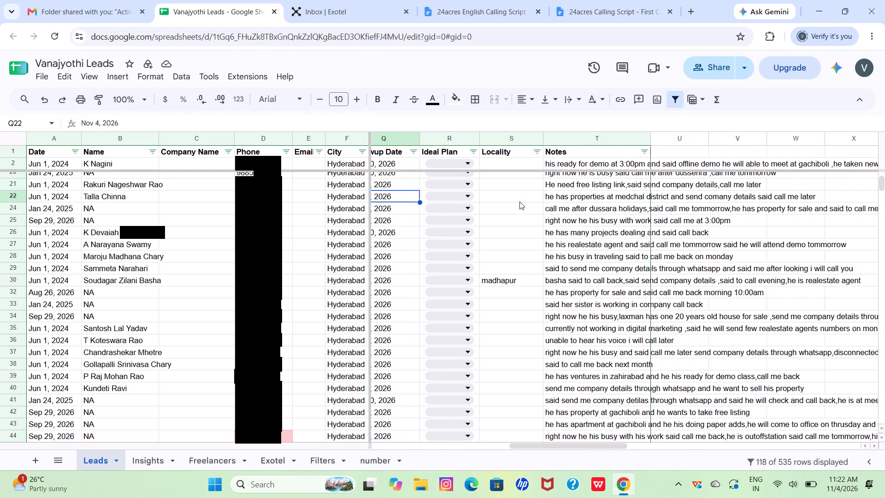
scroll(519, 202, right, 2)
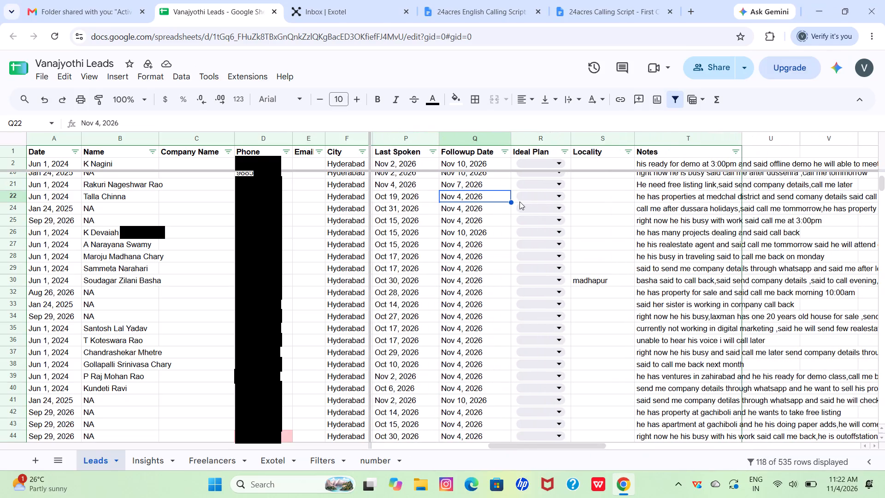
scroll(519, 202, down, 2)
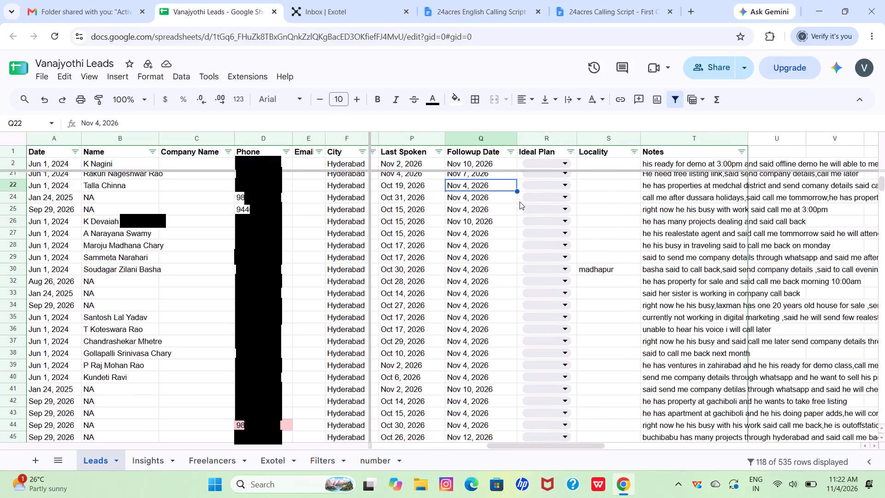
scroll(519, 202, left, 3)
scroll(519, 202, right, 3)
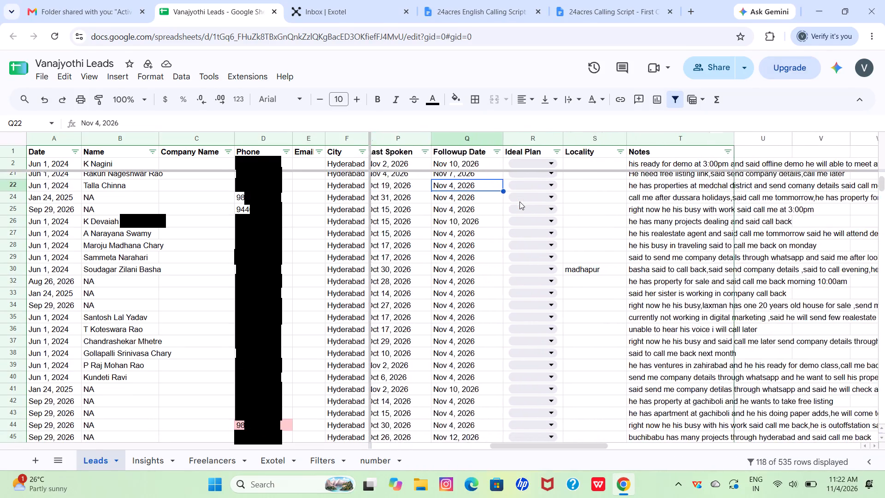
scroll(519, 202, right, 2)
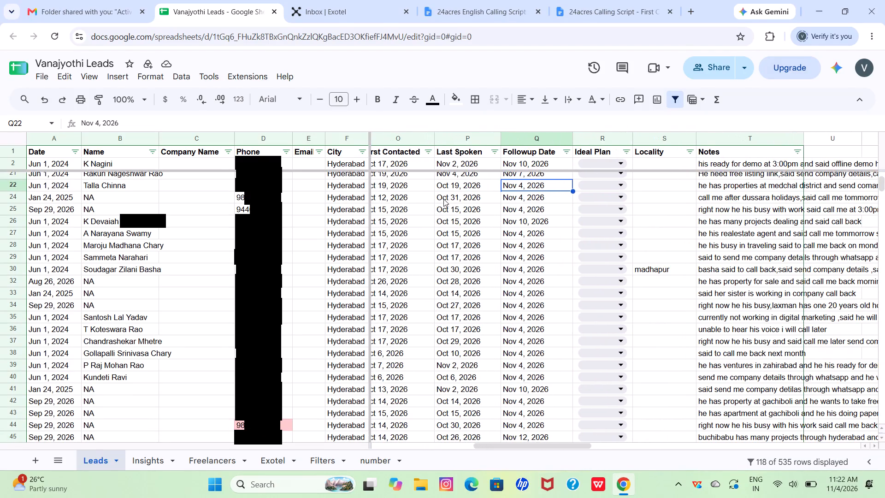
Select the row 22 lead's phone number.
click(266, 191)
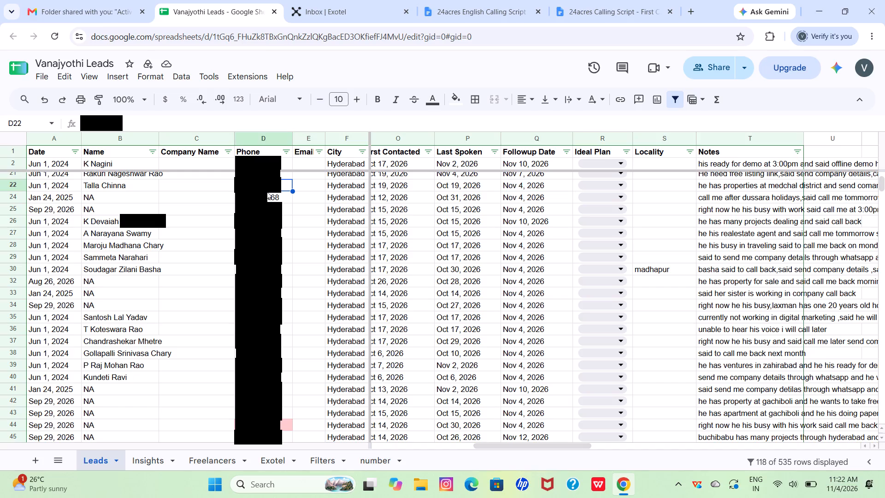
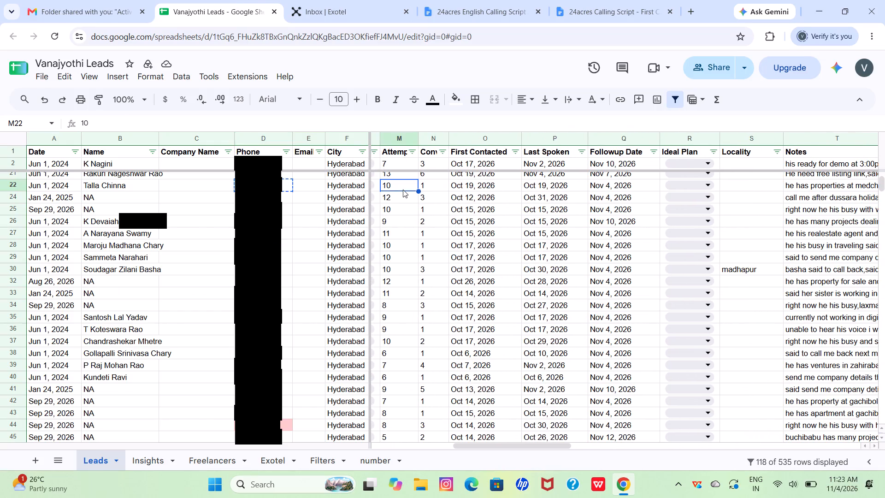
Set the row 22 lead's attempts count to 11.
text(11)
click(431, 187)
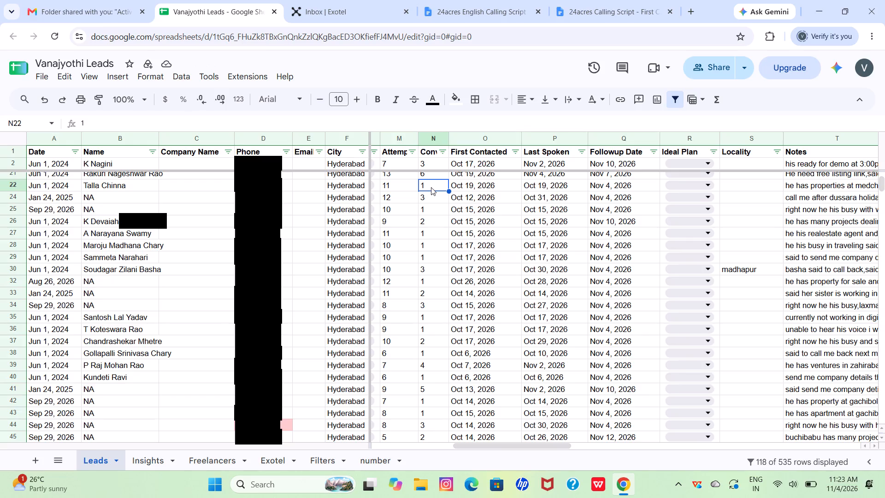
scroll(431, 187, left, 4)
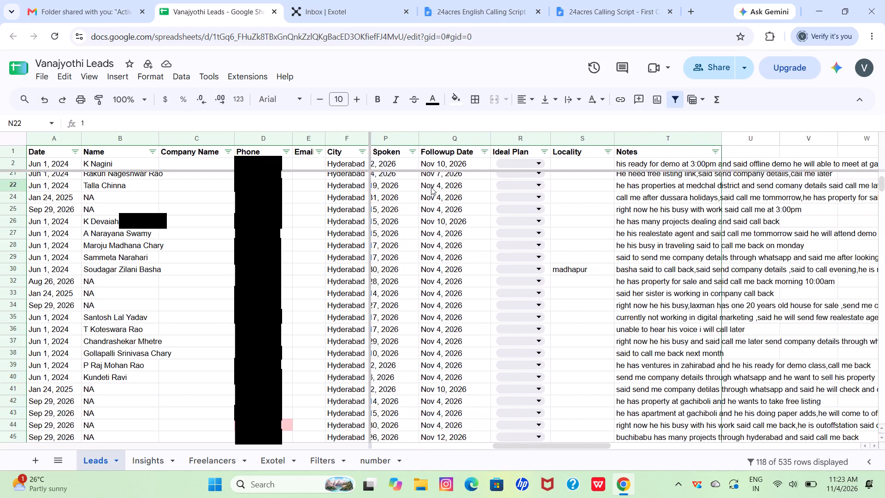
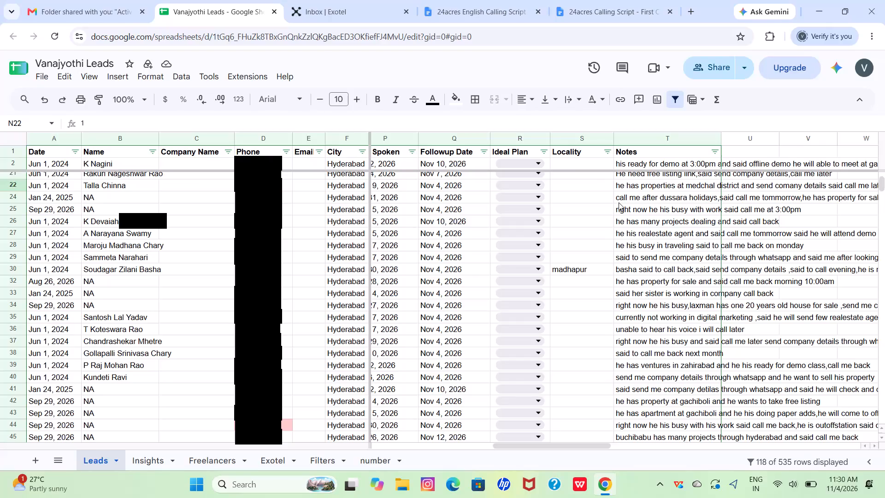
Replace the opening pronoun of the row 22 lead's note with "chinna".
click(472, 182)
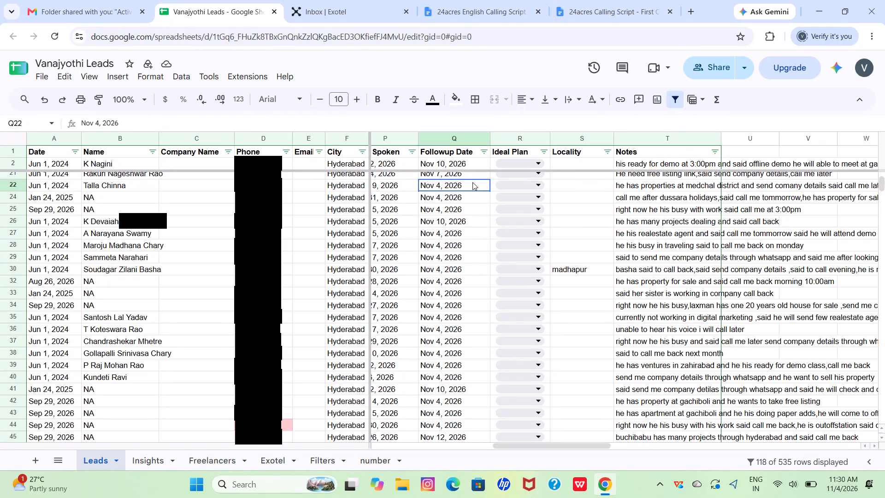
click(614, 187)
double_click(624, 186)
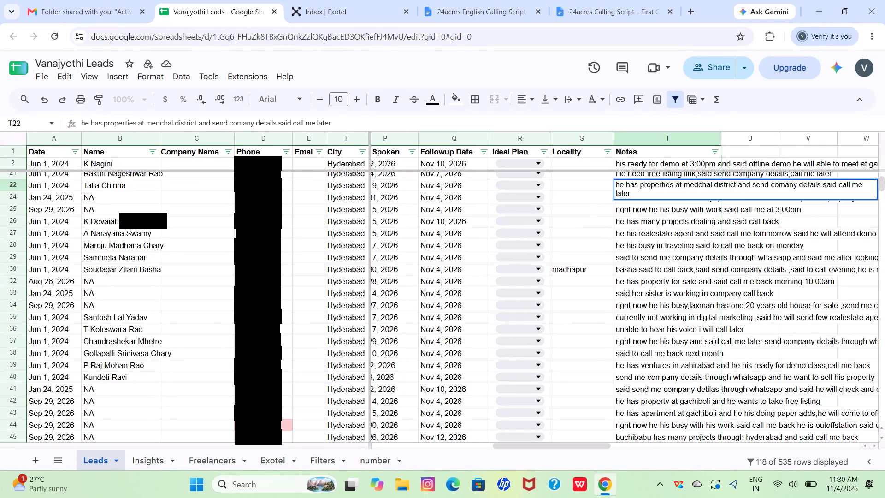
click(624, 185)
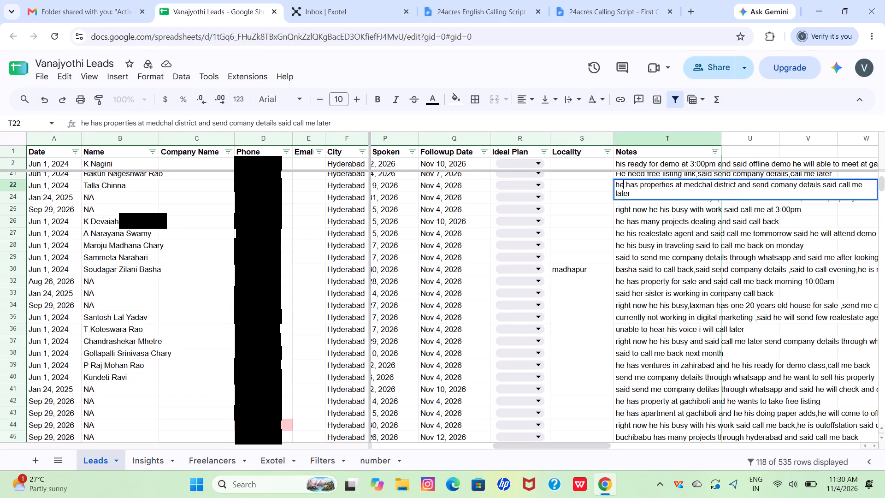
key(BackSpace)
key(BackSpace)
text(chinna)
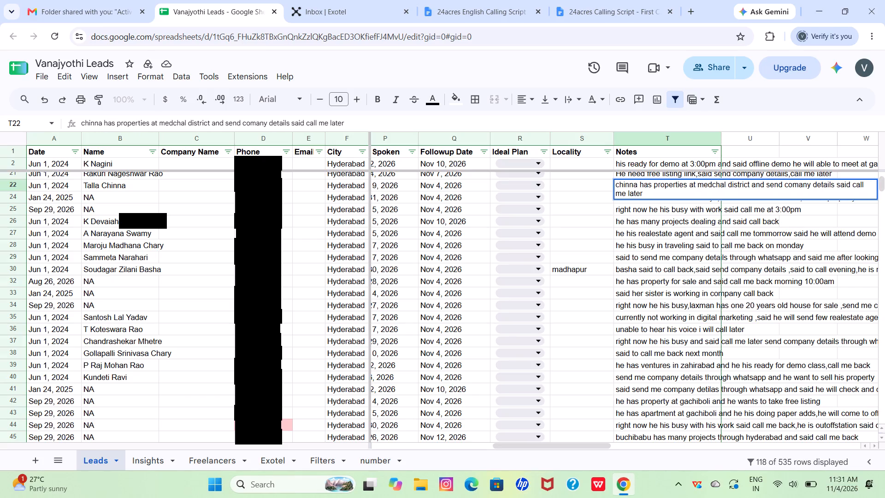
Rewrite the end of the row 22 note, following "send comany details", as ",said to call me after one week".
click(647, 196)
key(comma)
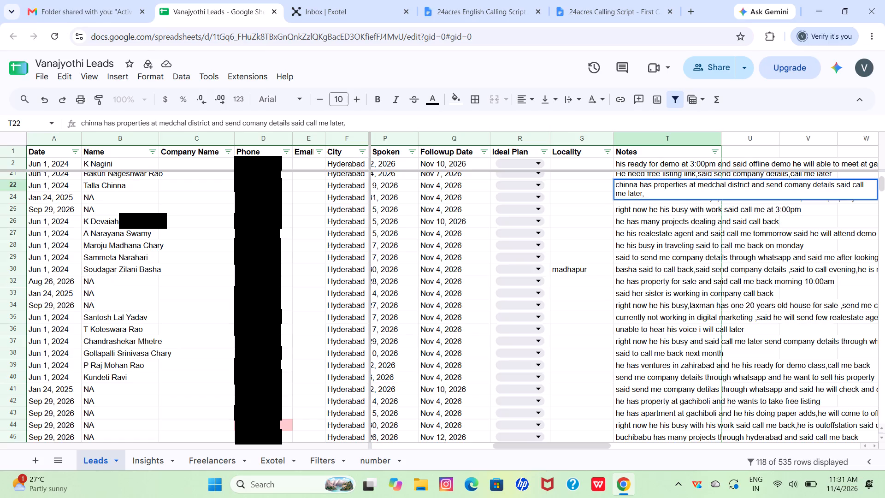
key(BackSpace)
key(BackSpace)
key(BackSpace)
key(BackSpace)
key(BackSpace)
key(BackSpace)
key(BackSpace)
key(BackSpace)
key(BackSpace)
key(BackSpace)
key(BackSpace)
key(BackSpace)
key(BackSpace)
key(BackSpace)
key(BackSpace)
key(BackSpace)
key(BackSpace)
key(BackSpace)
key(BackSpace)
key(BackSpace)
key(BackSpace)
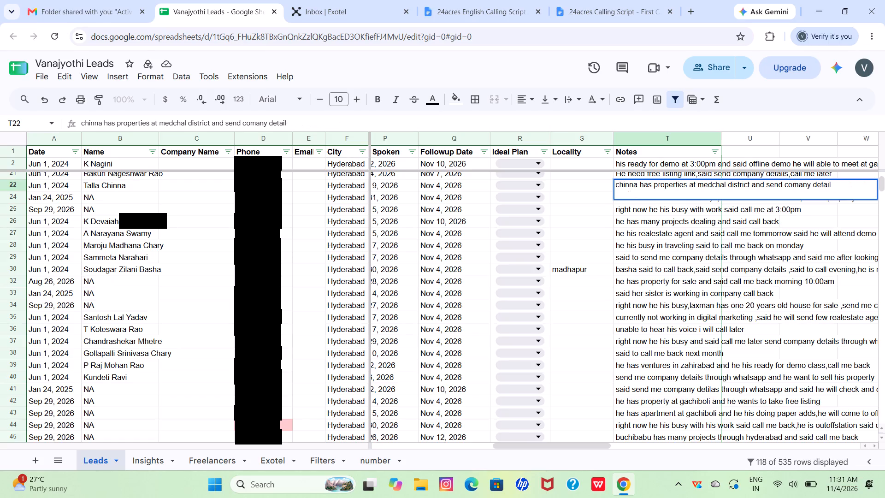
key(s)
key(comma)
text(said to call me)
key(space)
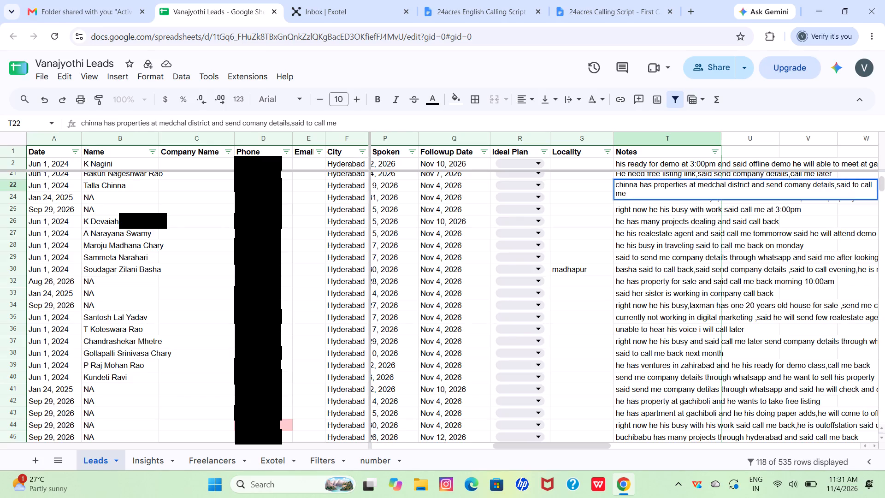
text(after one week)
key(Return)
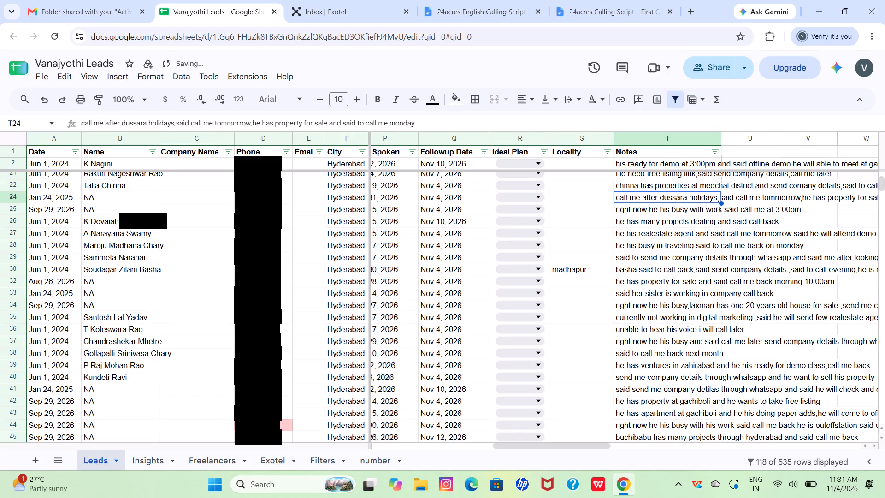
Set the row 22 lead's follow-up date to Nov 10, 2026.
double_click(466, 185)
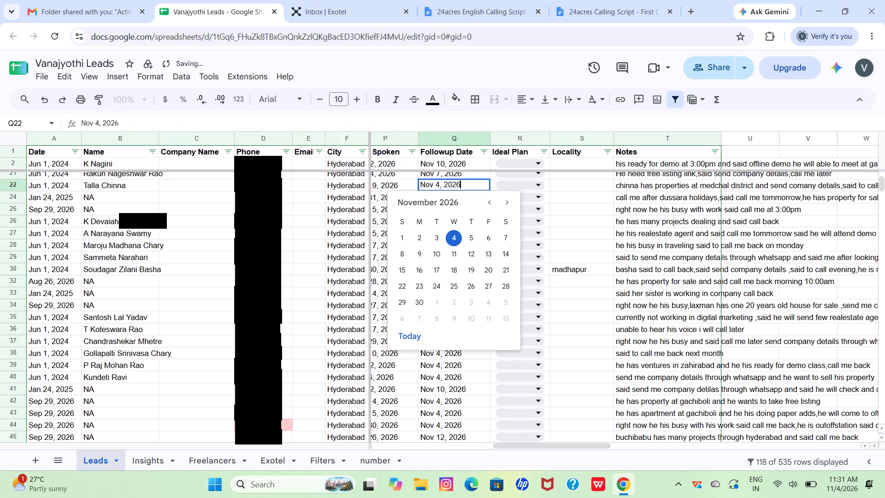
click(439, 255)
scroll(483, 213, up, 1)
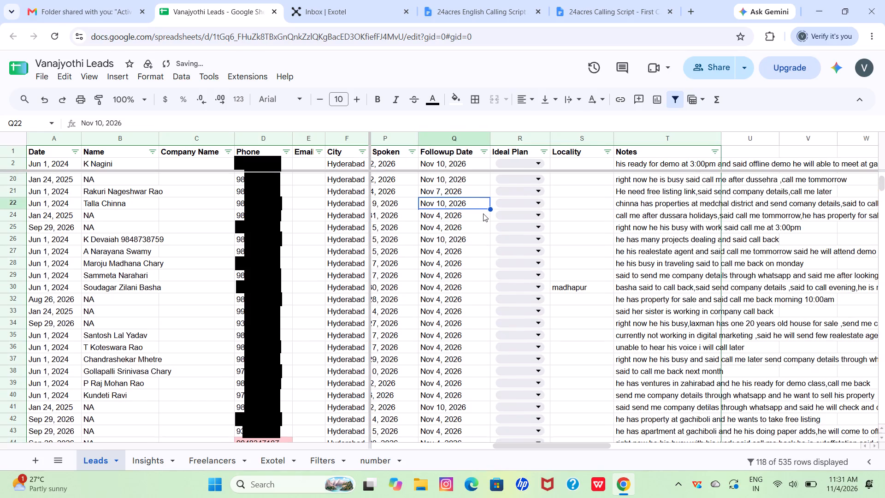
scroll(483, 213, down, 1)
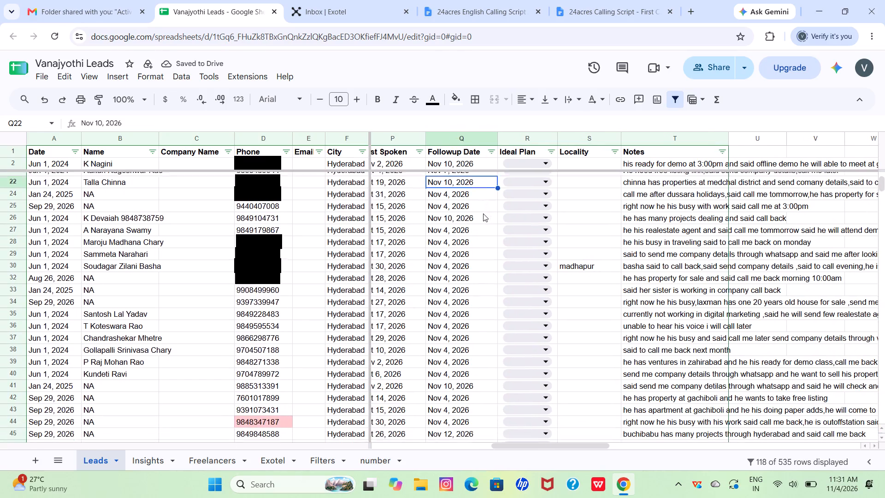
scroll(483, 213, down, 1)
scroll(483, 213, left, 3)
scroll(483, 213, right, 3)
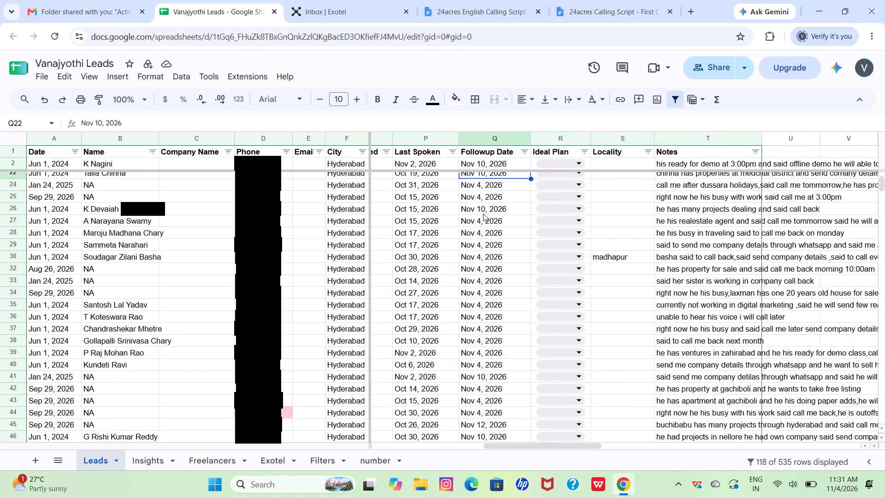
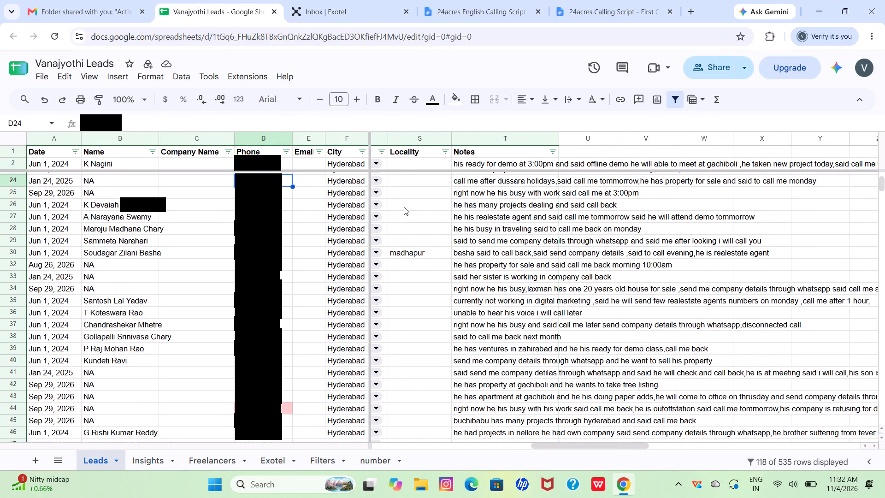
Set the row 22 lead's attempts to 12 and conversations to 2.
scroll(404, 207, right, 5)
scroll(404, 207, left, 3)
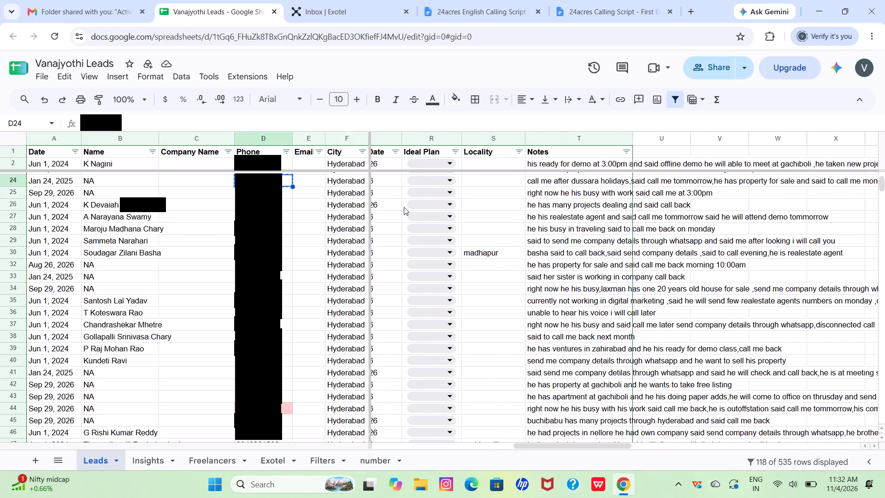
scroll(404, 207, left, 2)
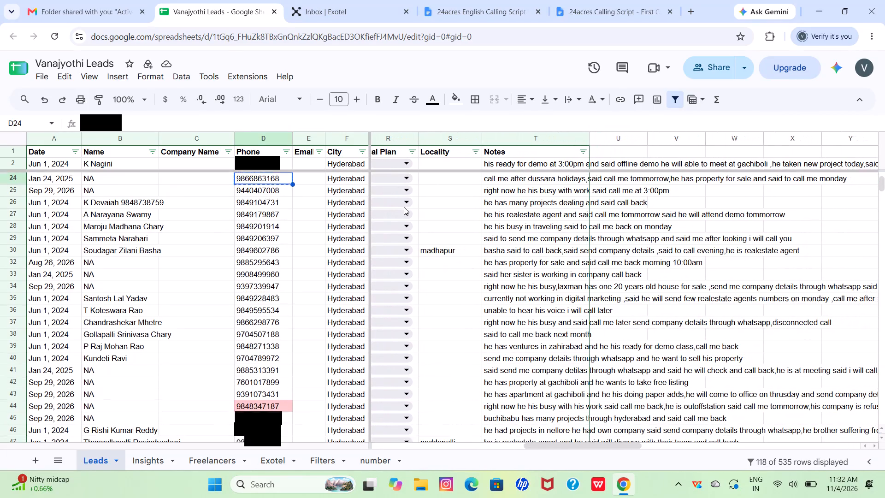
scroll(404, 207, left, 1)
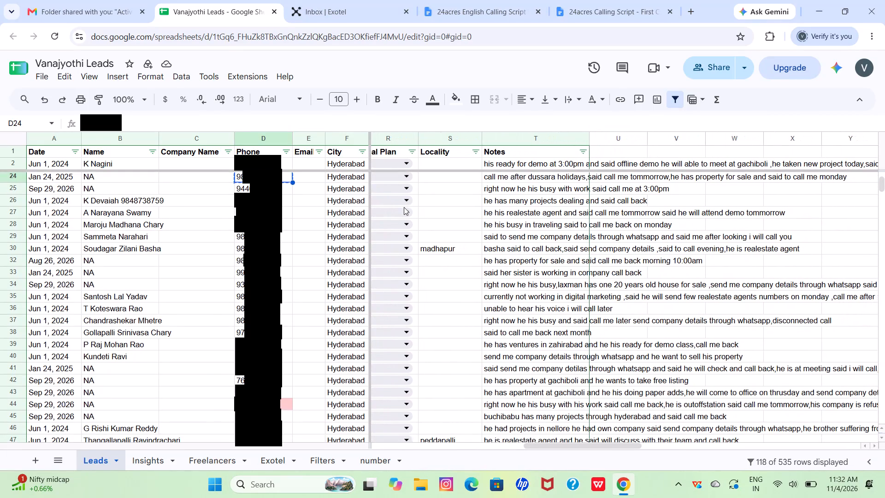
scroll(404, 207, right, 5)
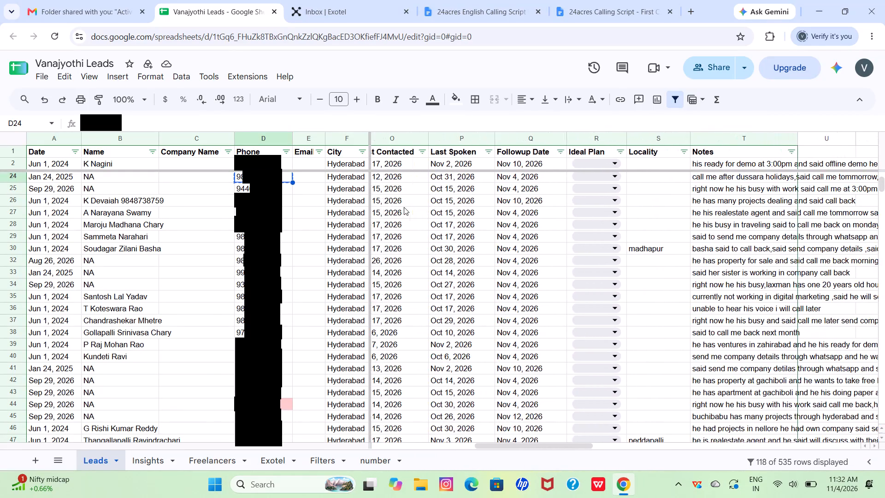
scroll(404, 207, right, 1)
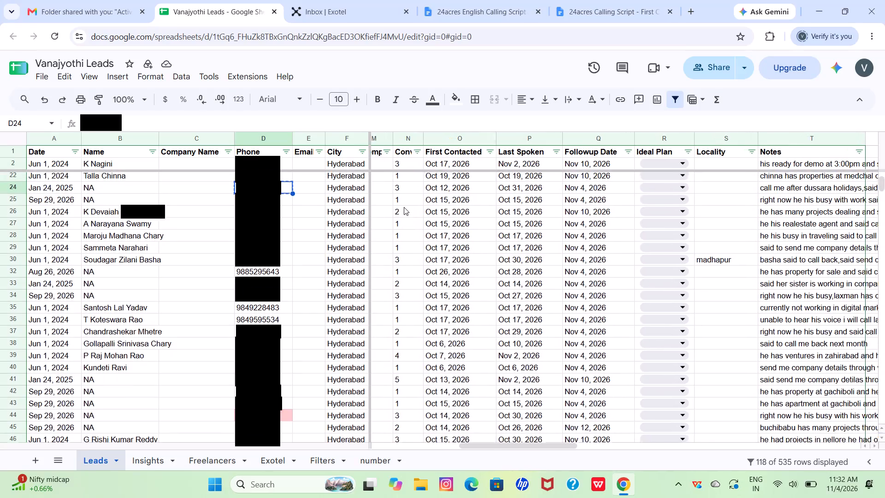
scroll(404, 207, right, 1)
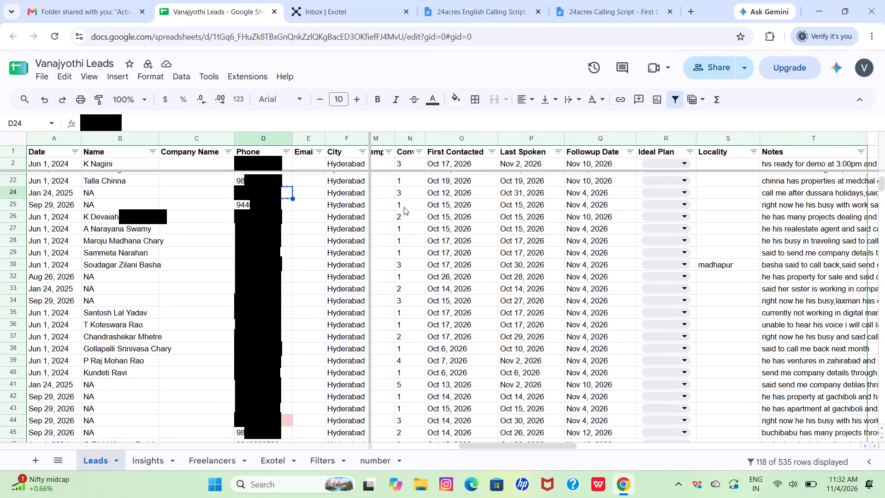
scroll(404, 207, right, 1)
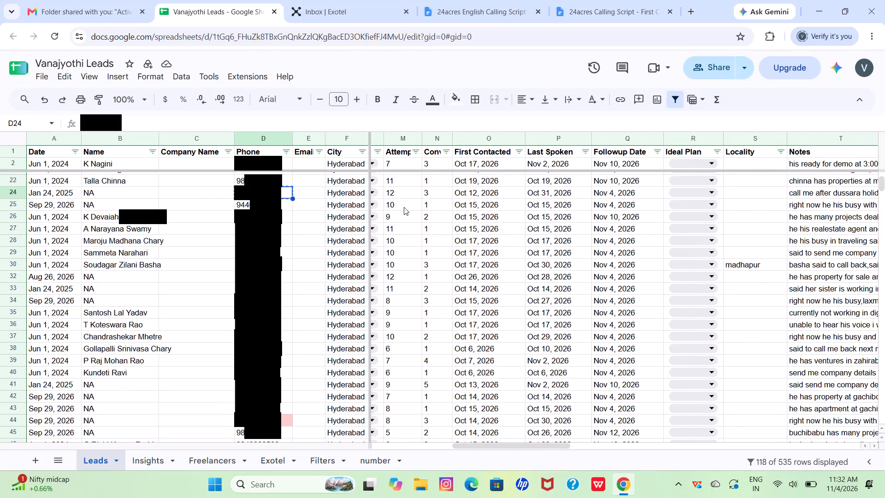
scroll(404, 207, right, 1)
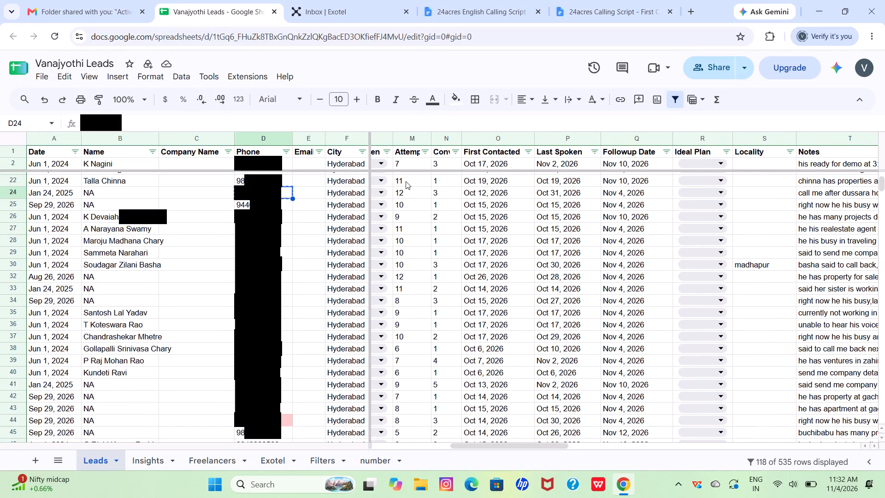
click(406, 181)
key(1)
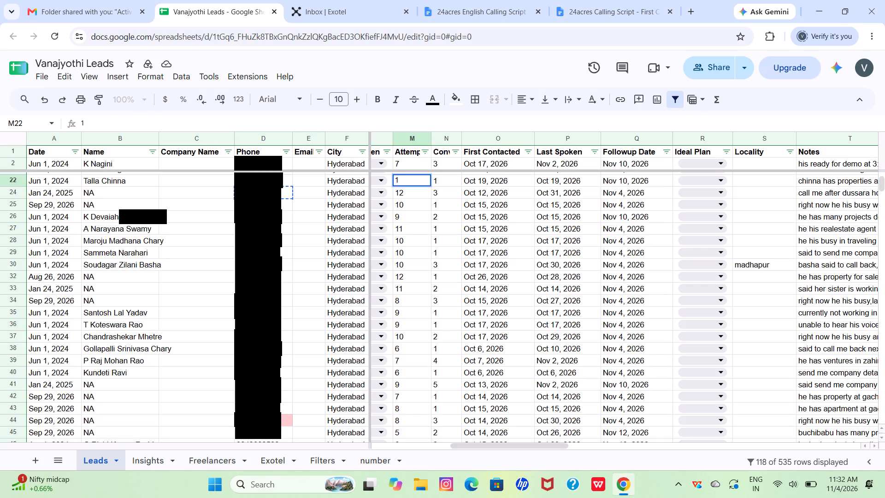
key(2)
click(436, 183)
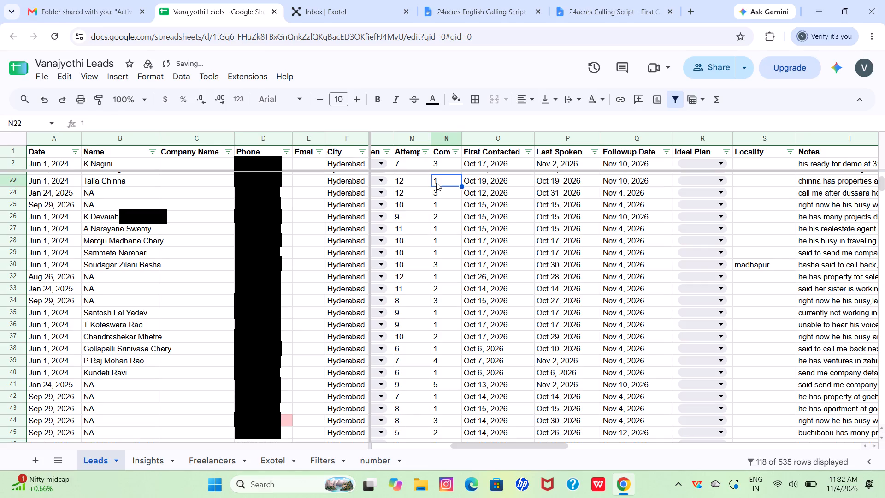
key(2)
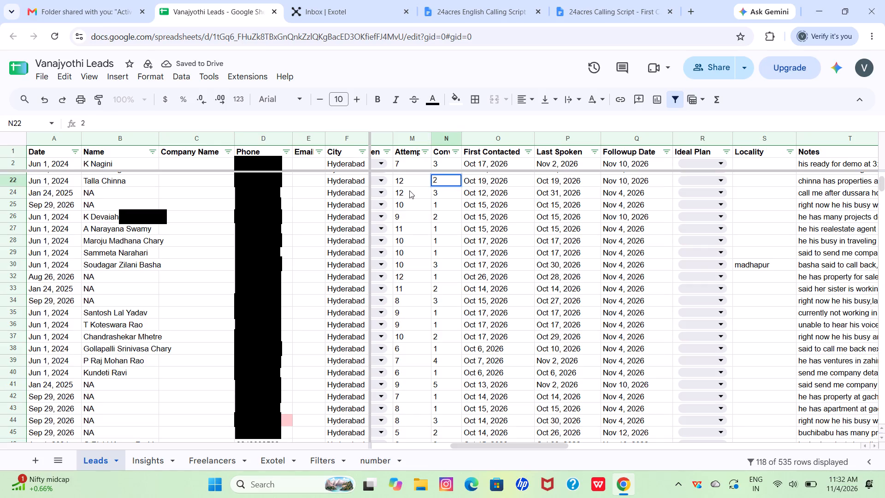
Set the row 24 lead's attempts to 13.
click(409, 190)
text(13)
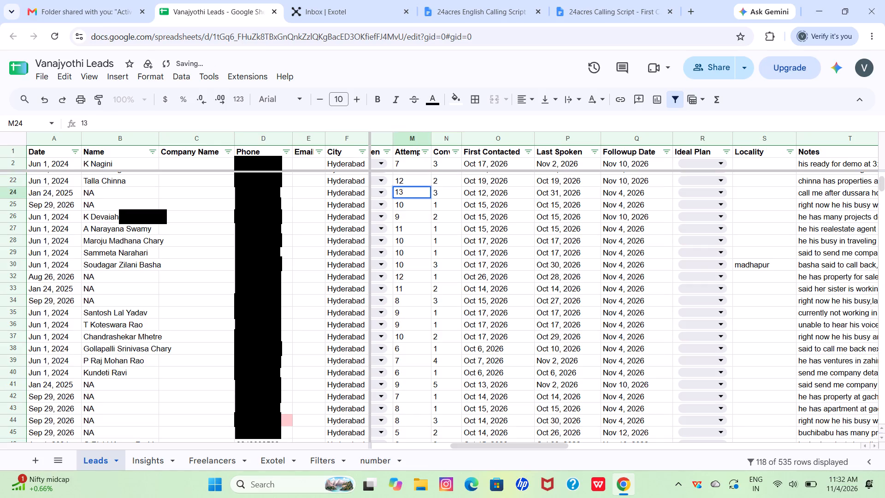
click(445, 192)
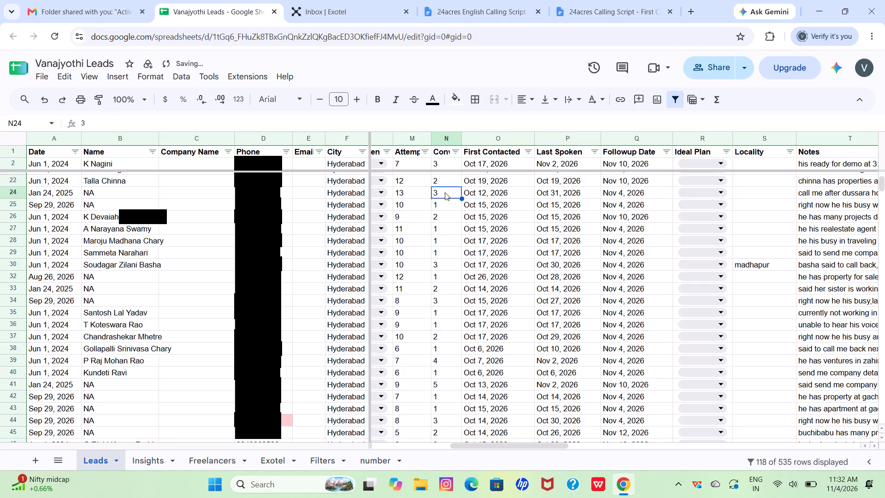
Copy the row 25 lead's phone number.
click(278, 207)
key(ctrl+c)
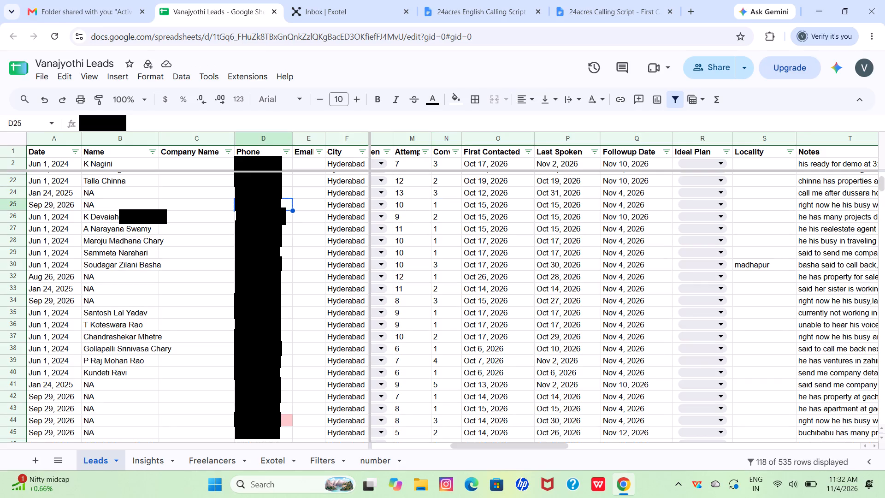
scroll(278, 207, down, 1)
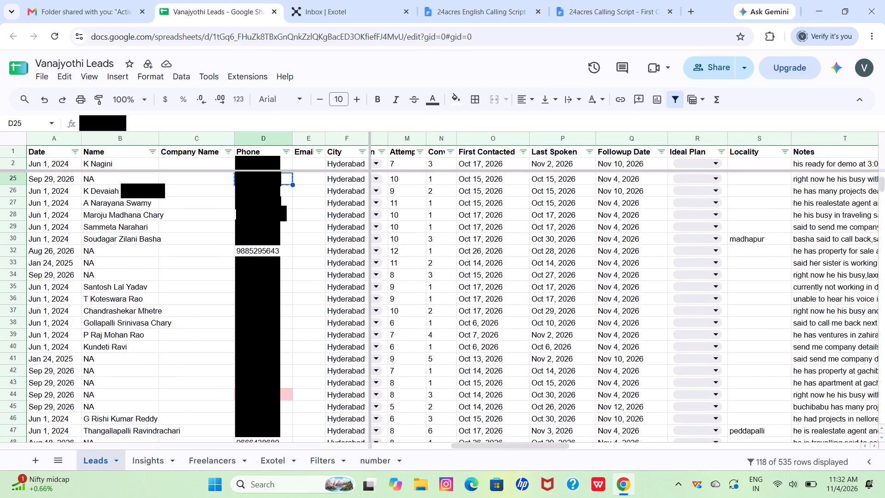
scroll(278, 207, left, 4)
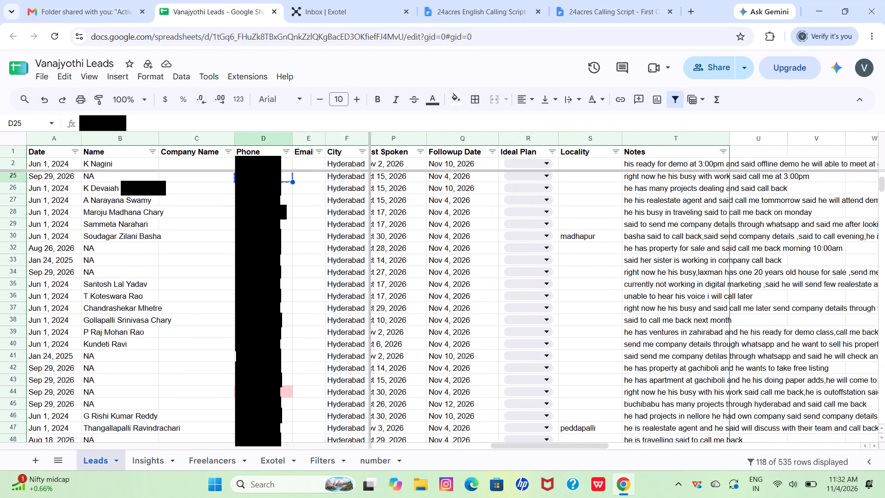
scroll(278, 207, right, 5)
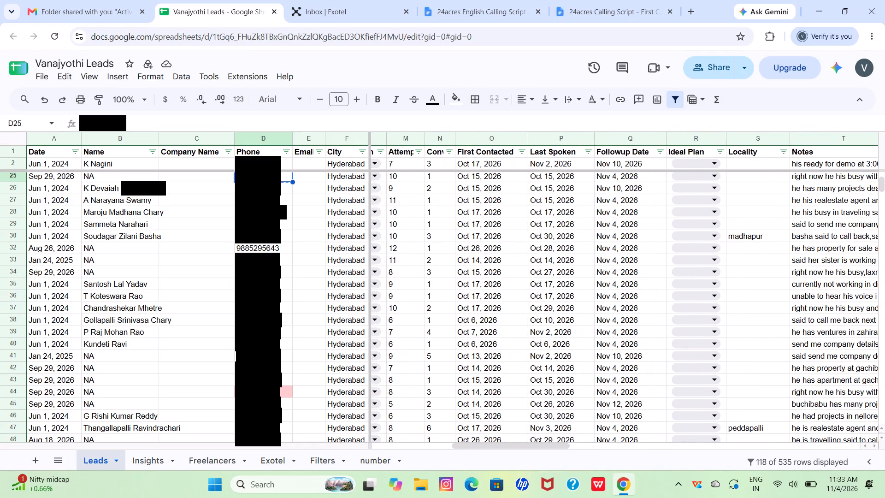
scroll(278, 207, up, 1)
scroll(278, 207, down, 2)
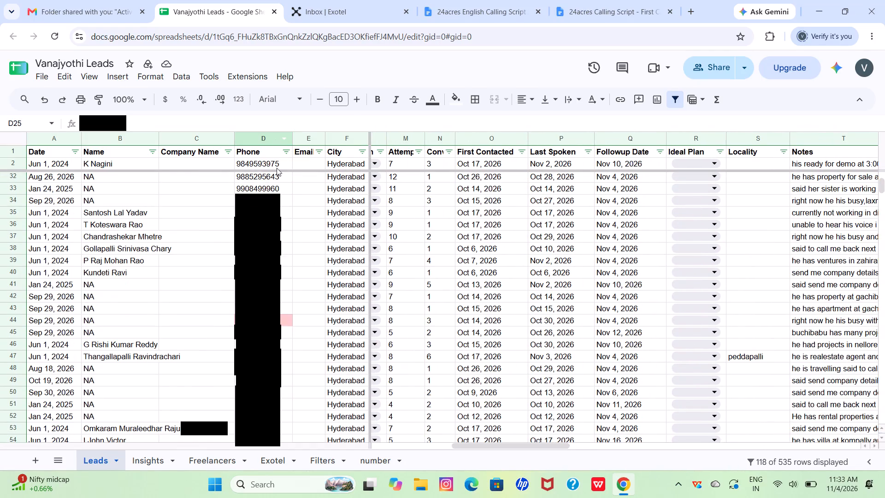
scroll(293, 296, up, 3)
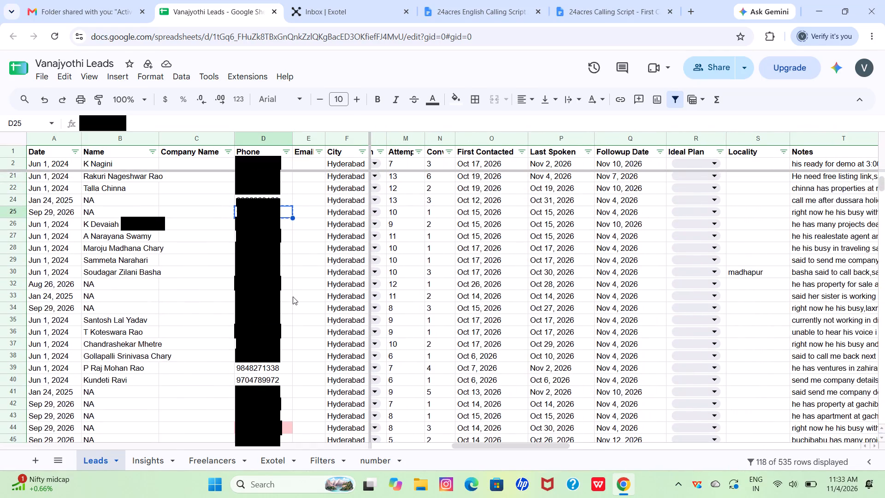
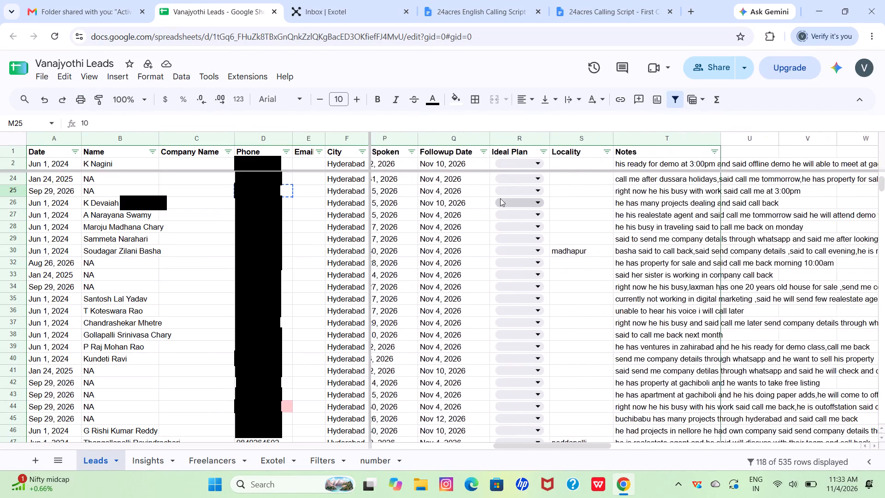
Set the row 22 lead's Last Spoken date to Nov 4, 2026.
scroll(500, 198, right, 3)
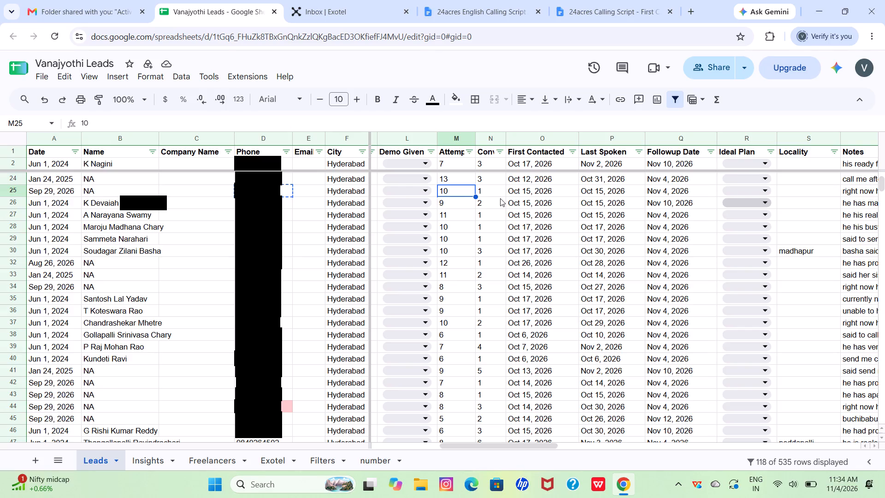
click(679, 194)
scroll(679, 194, left, 1)
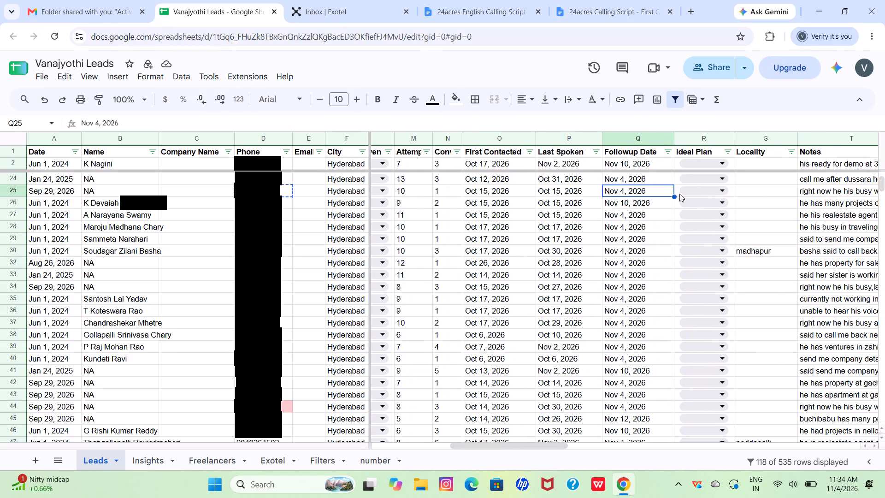
scroll(679, 194, up, 1)
scroll(679, 194, left, 1)
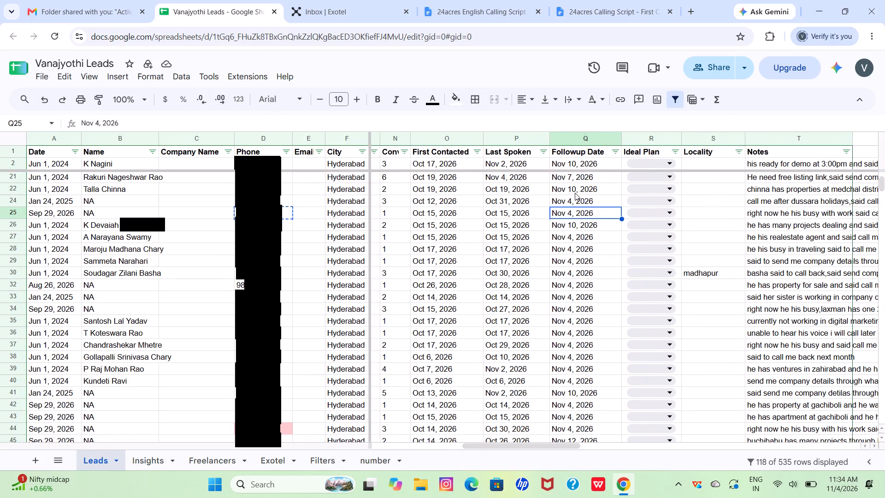
double_click(515, 190)
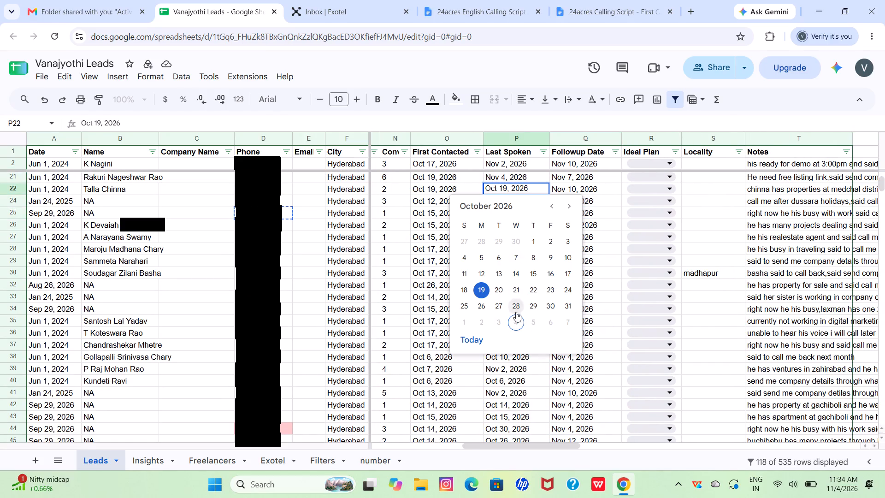
click(514, 326)
Look through the filtered leads' last spoken dates, follow-up dates and notes to find the next lead due for a call.
scroll(514, 326, down, 1)
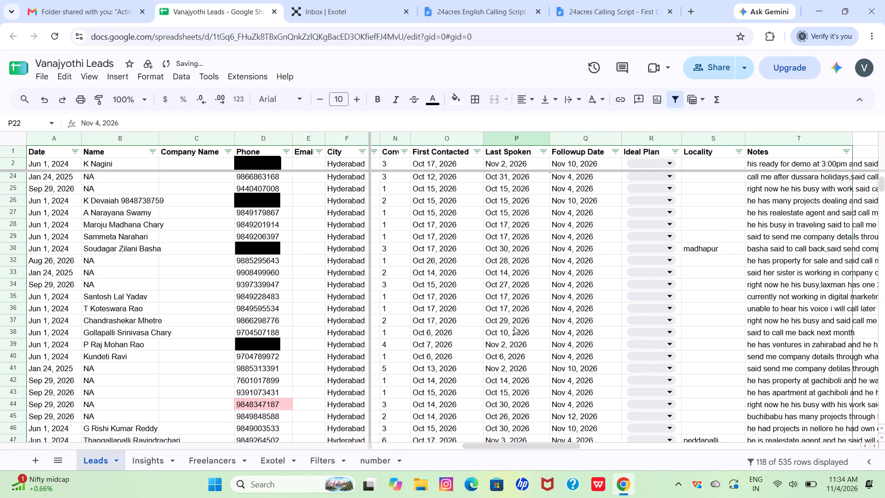
scroll(514, 326, down, 1)
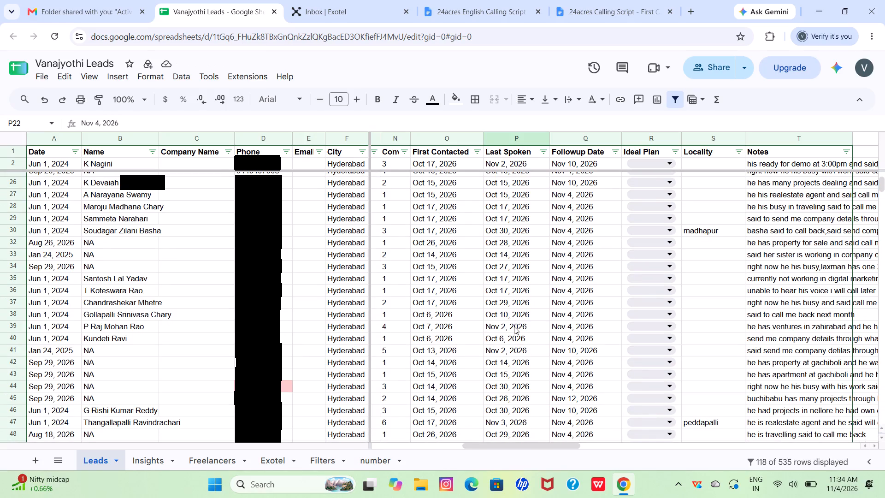
scroll(514, 326, left, 3)
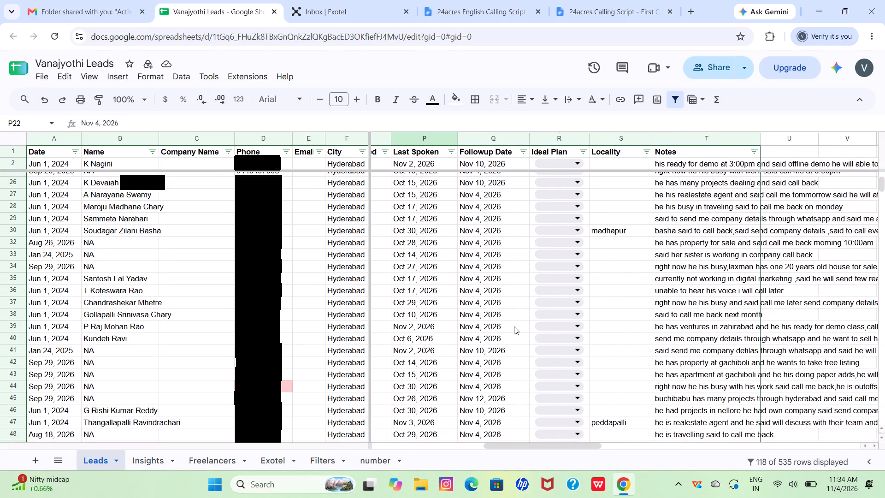
scroll(514, 326, left, 1)
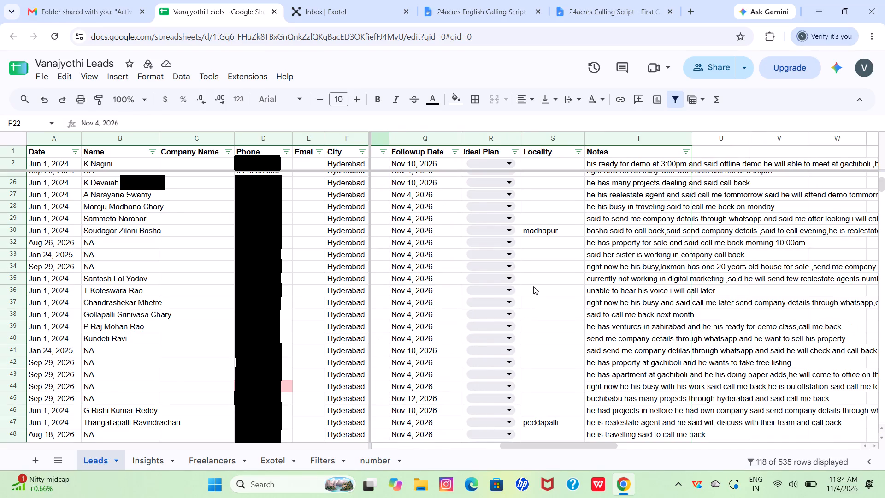
scroll(534, 284, down, 5)
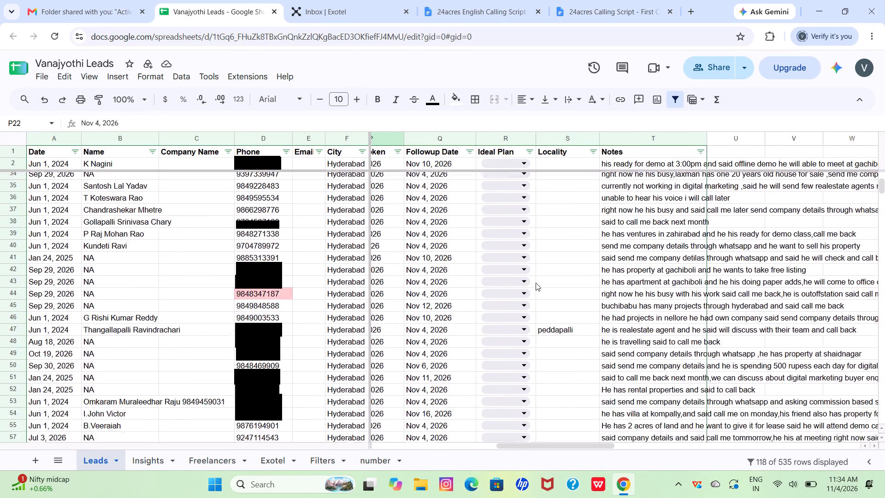
scroll(536, 283, down, 5)
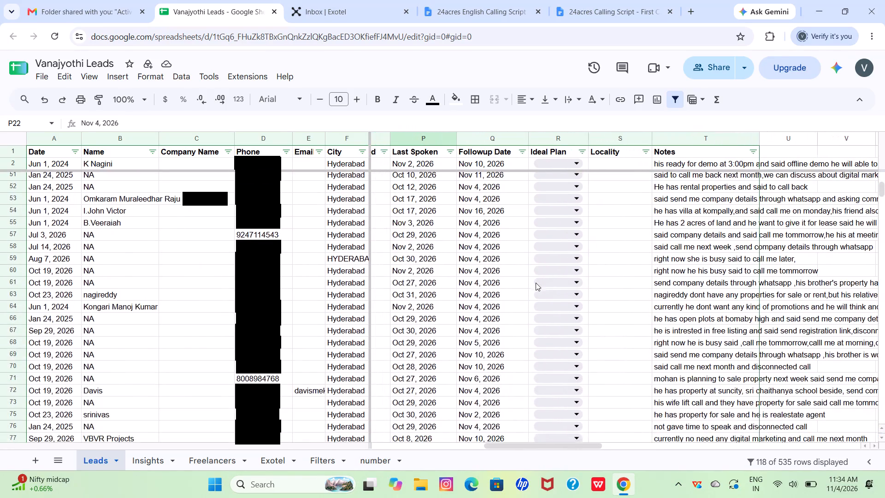
scroll(536, 283, down, 3)
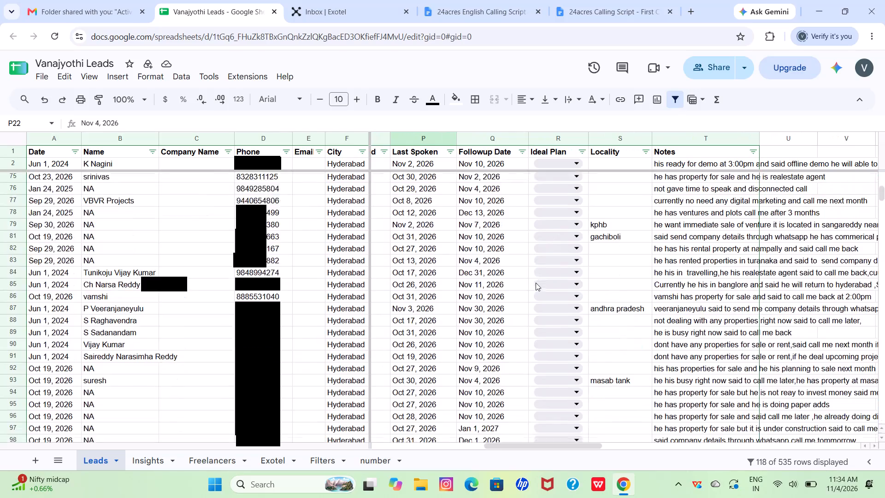
scroll(536, 283, down, 5)
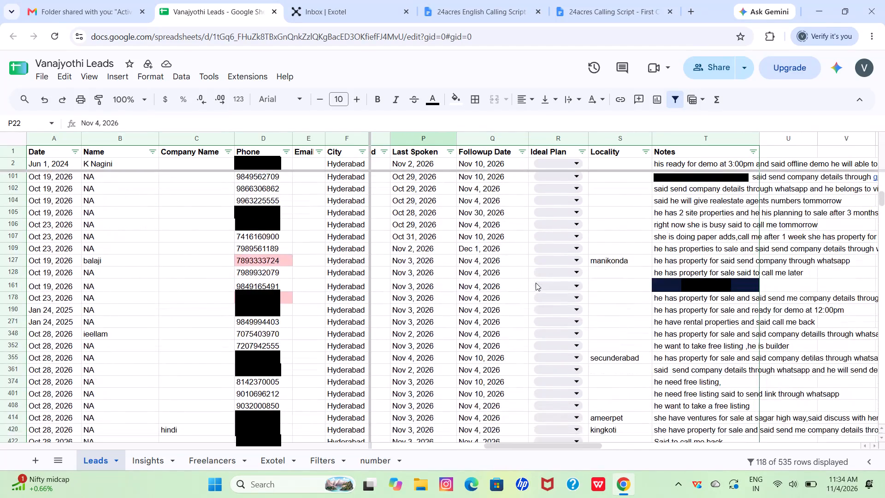
scroll(536, 283, down, 2)
scroll(536, 283, up, 3)
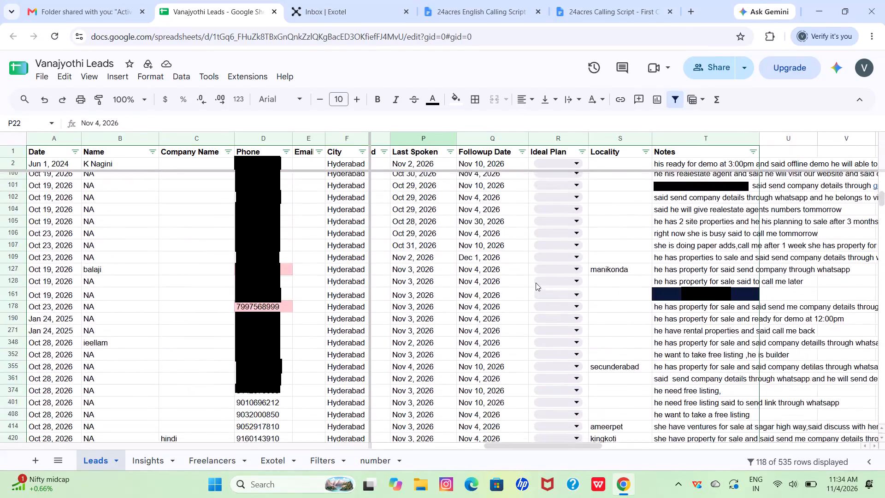
scroll(536, 283, up, 5)
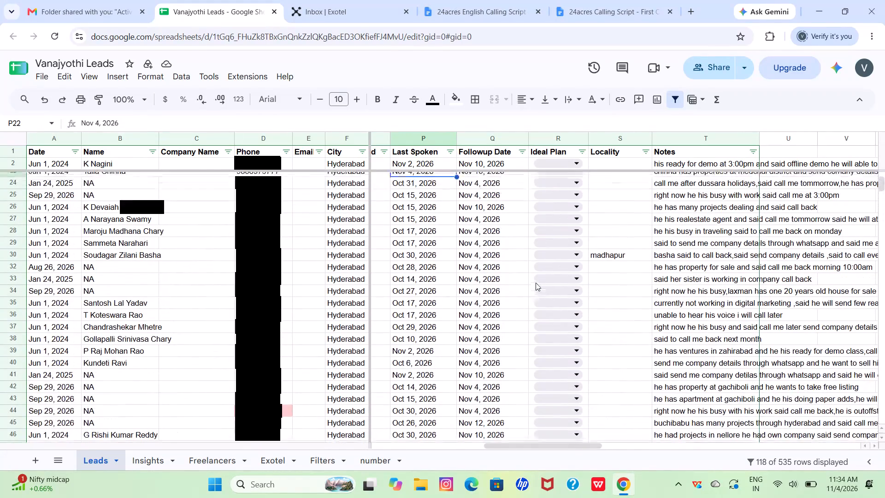
scroll(536, 283, up, 1)
scroll(536, 283, down, 1)
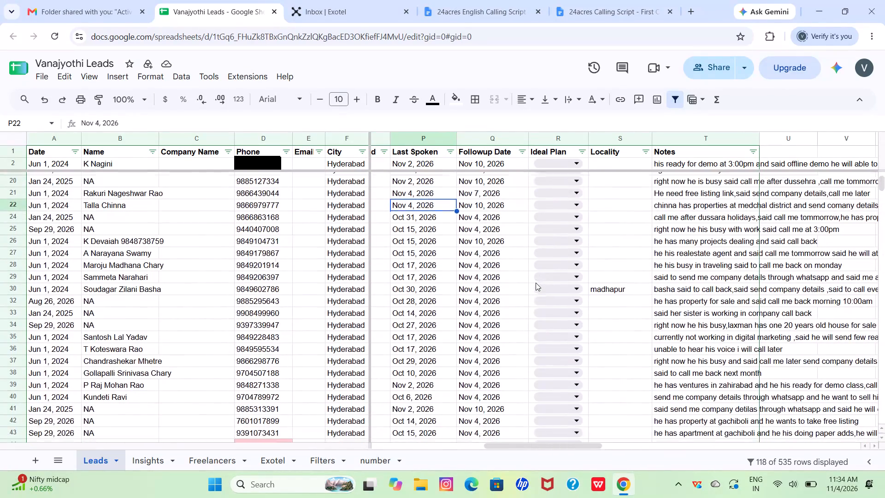
scroll(536, 283, down, 1)
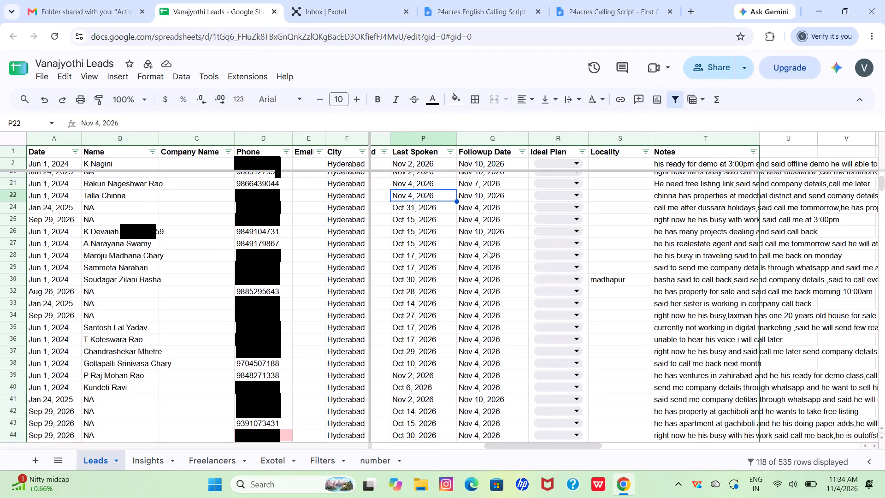
Check the row 27 lead's follow-up date and notes, and select that lead's phone number.
click(488, 245)
scroll(488, 245, down, 1)
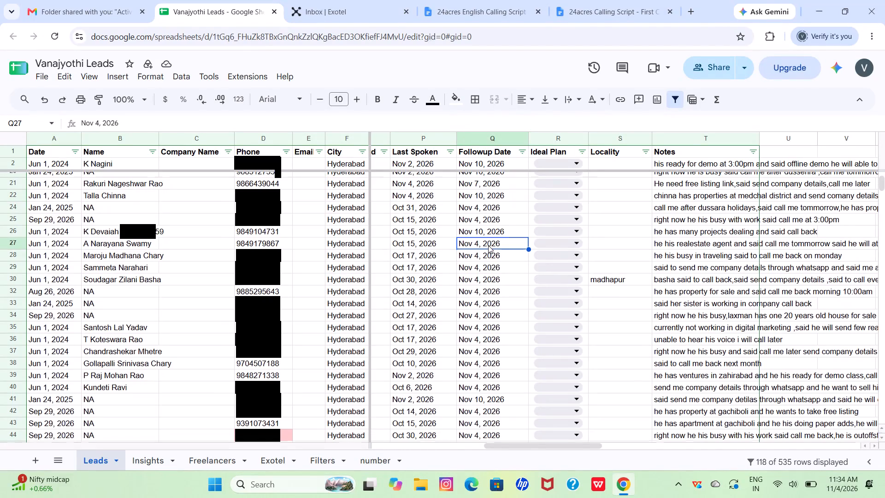
scroll(488, 245, down, 2)
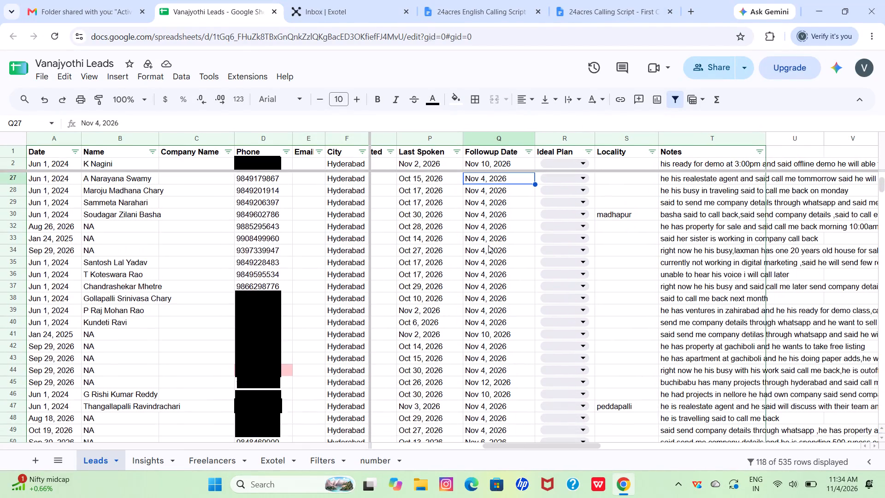
scroll(488, 245, left, 2)
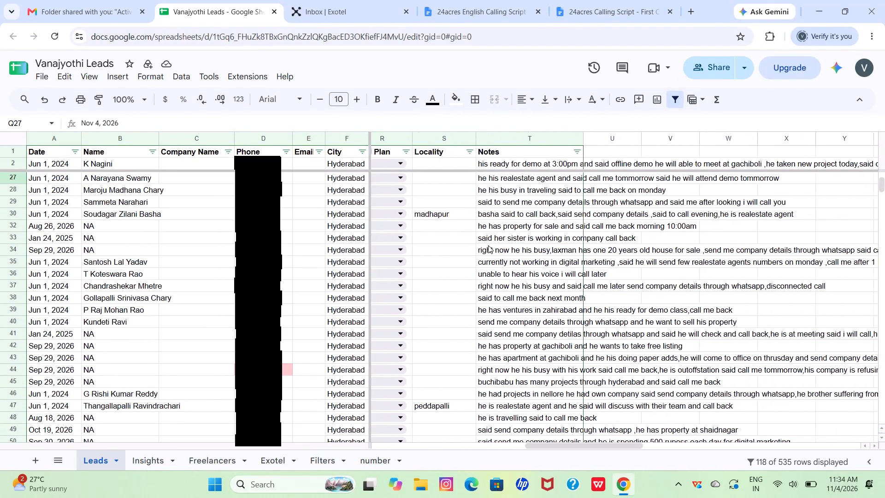
scroll(488, 245, right, 4)
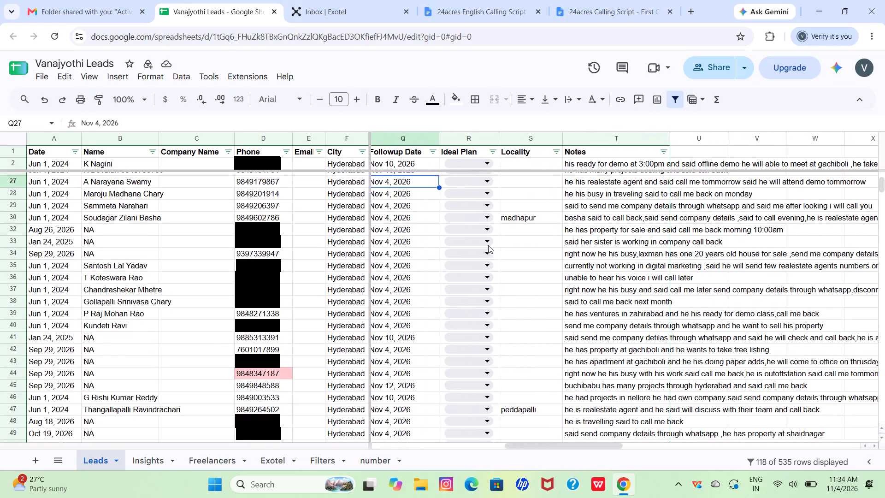
scroll(488, 245, right, 2)
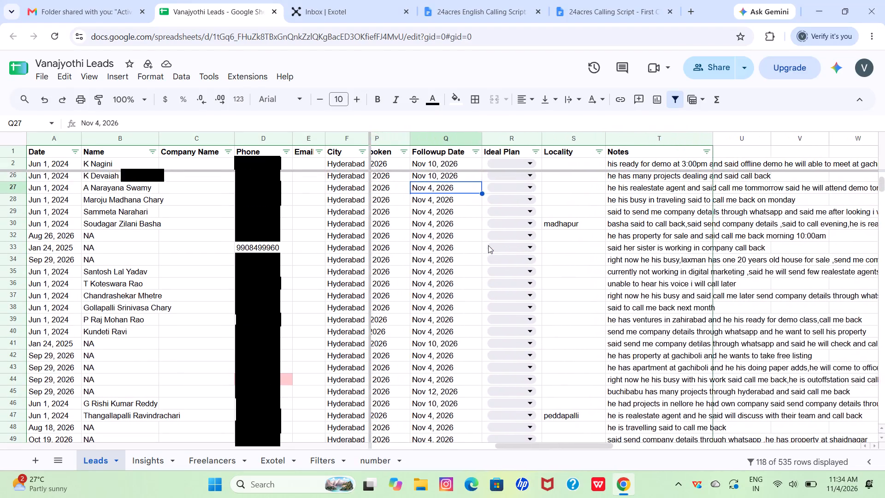
scroll(488, 245, right, 1)
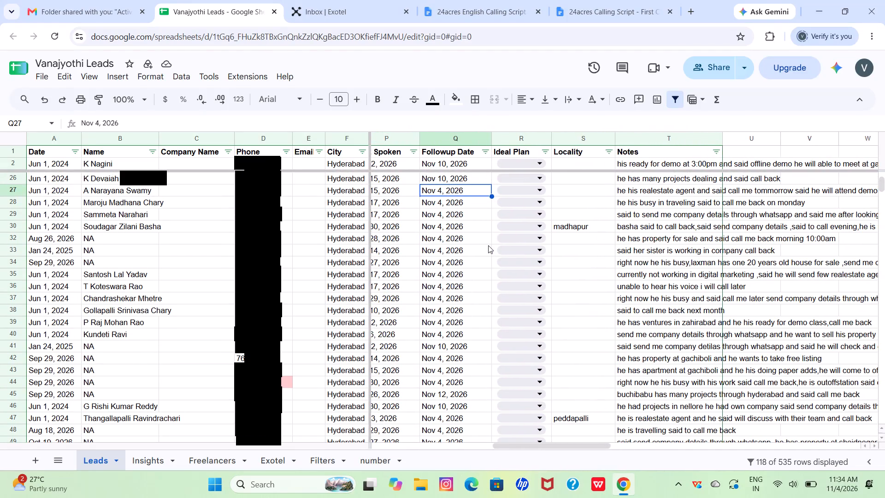
click(272, 193)
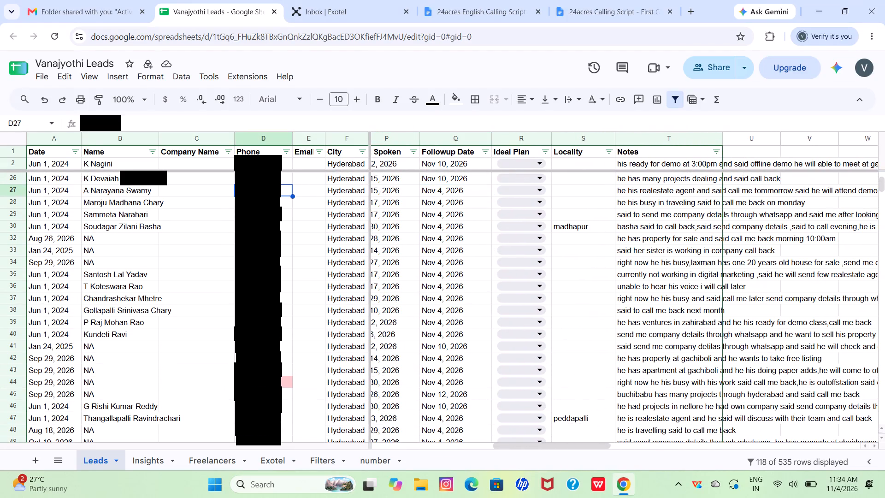
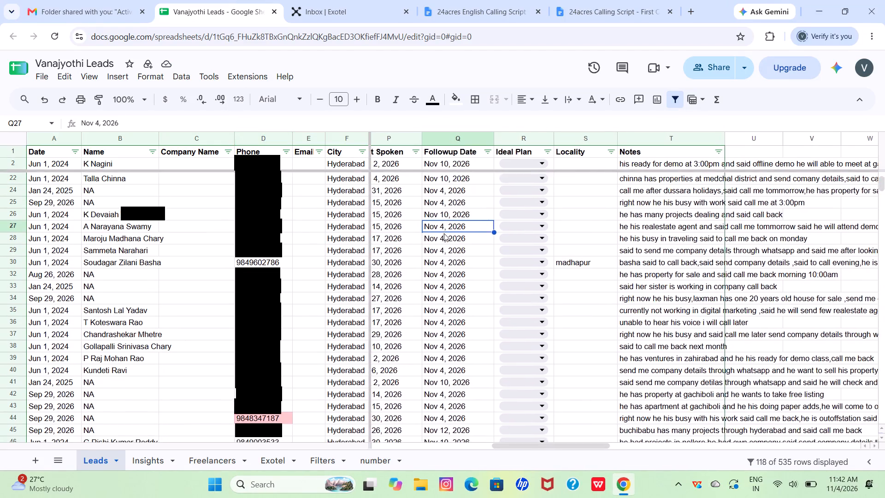
Check the follow-up dates of the leads below row 27, and select the row 28 lead's phone number.
scroll(444, 233, down, 1)
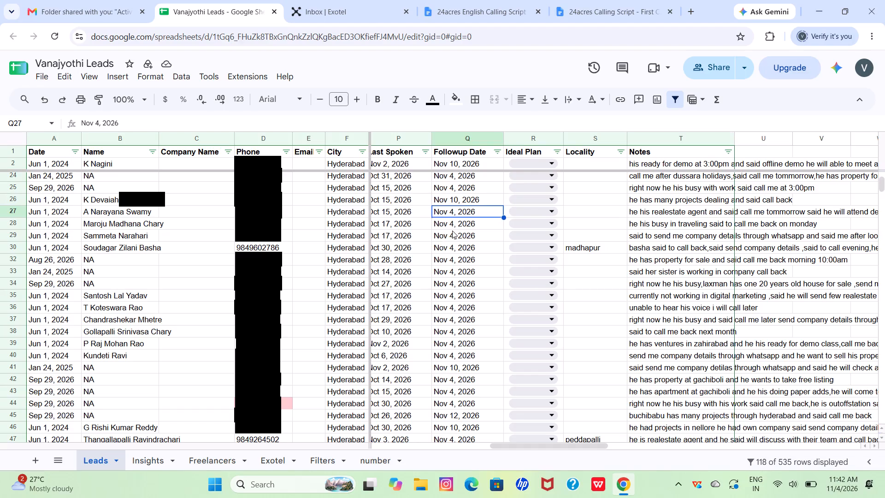
click(452, 231)
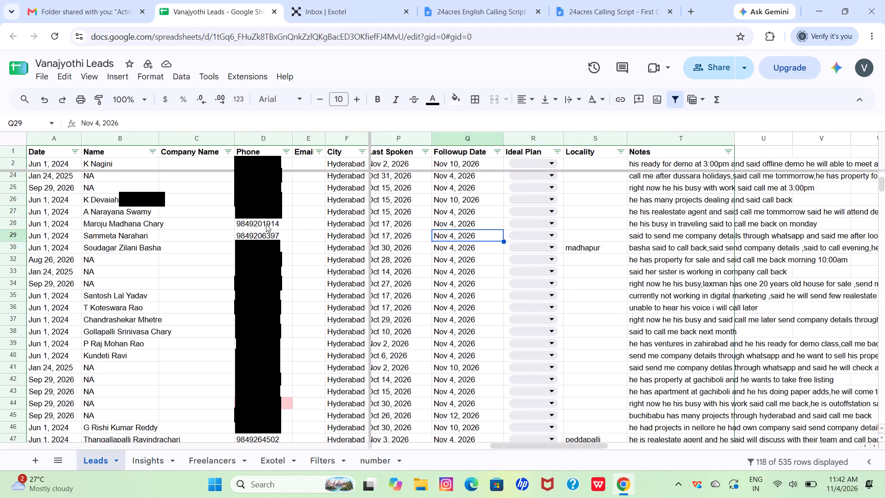
click(266, 224)
scroll(266, 224, down, 1)
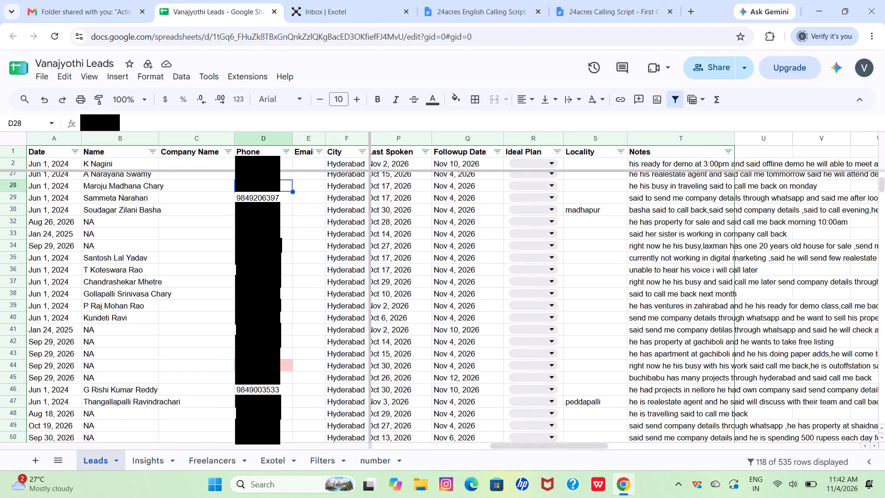
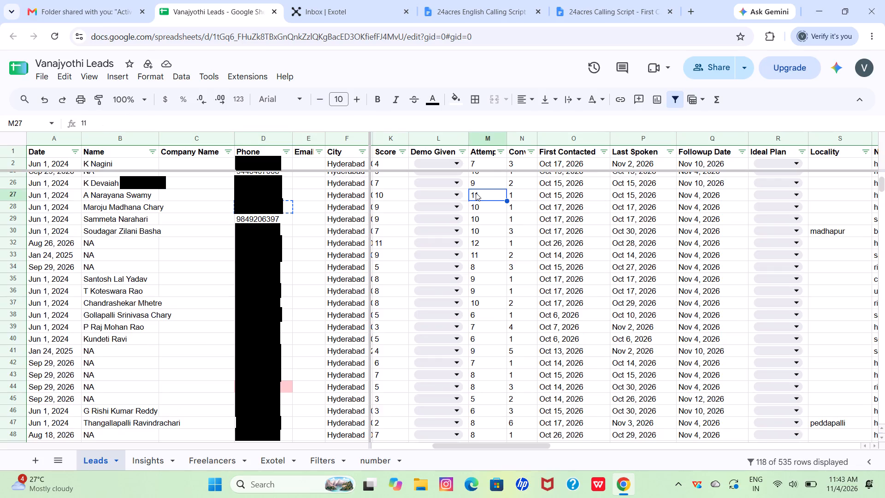
Set the call attempts to 12 for the row 27 lead and 11 for the row 28 lead.
text(12)
click(486, 213)
text(11)
click(485, 224)
Copy the phone number of the row 29 lead.
scroll(485, 224, down, 1)
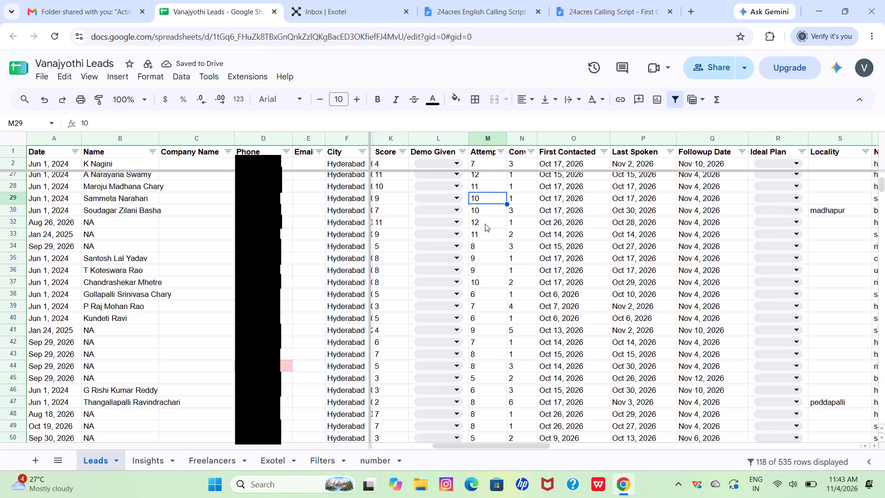
click(280, 203)
key(ctrl+c)
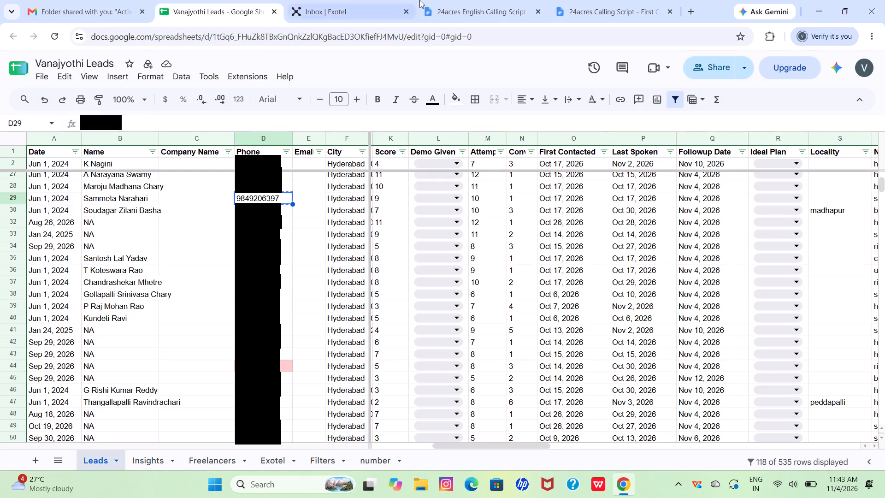
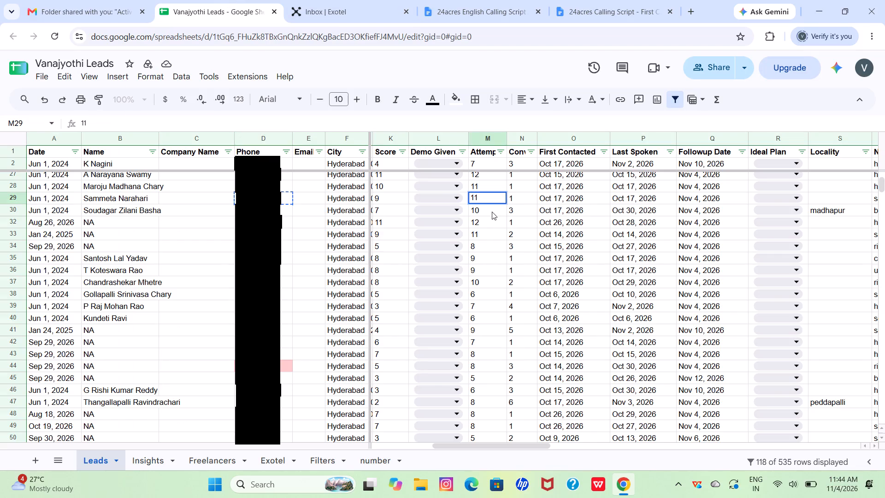
Set the call attempts to 11 for the row 30 lead.
click(488, 212)
text(11)
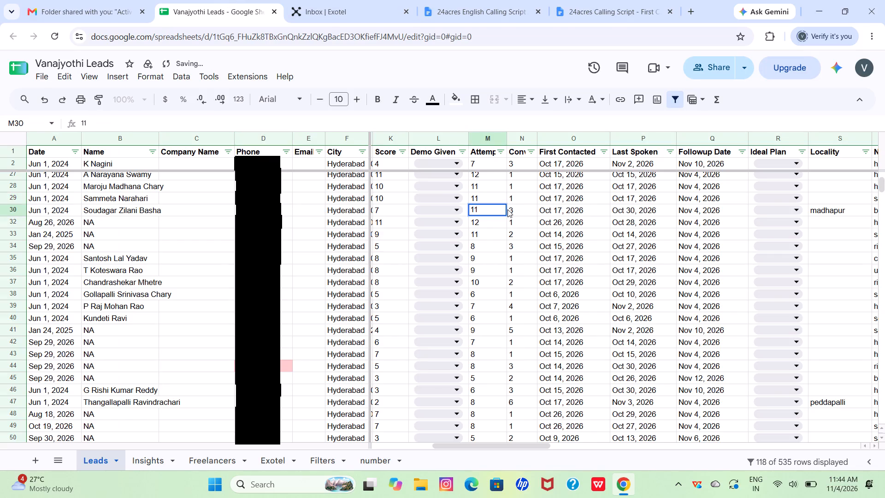
click(514, 210)
Copy the phone number of the row 30 lead.
scroll(514, 210, left, 1)
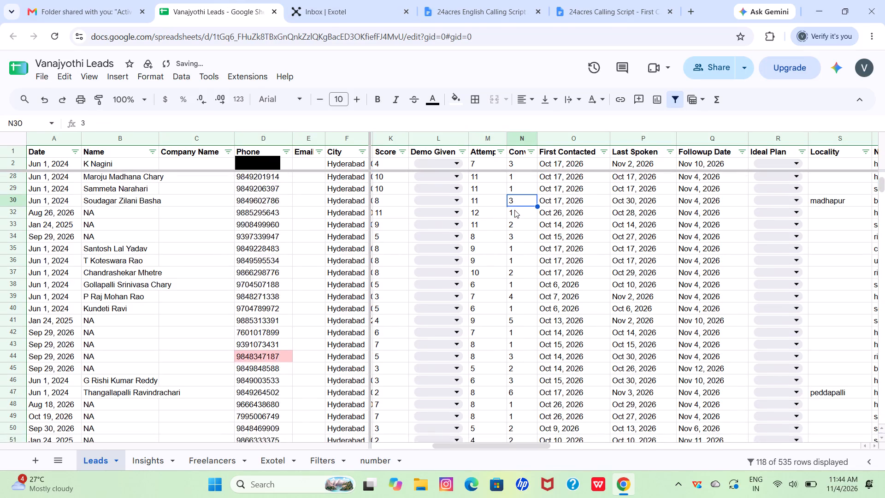
scroll(514, 210, left, 3)
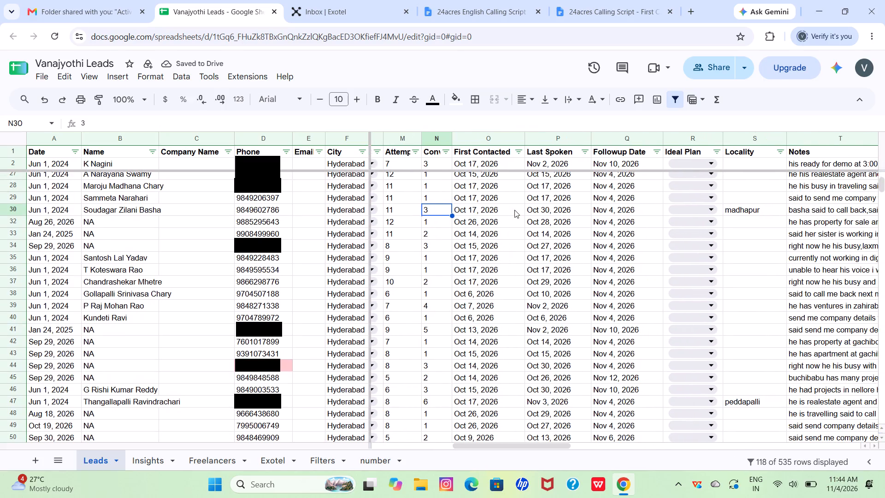
scroll(514, 210, right, 2)
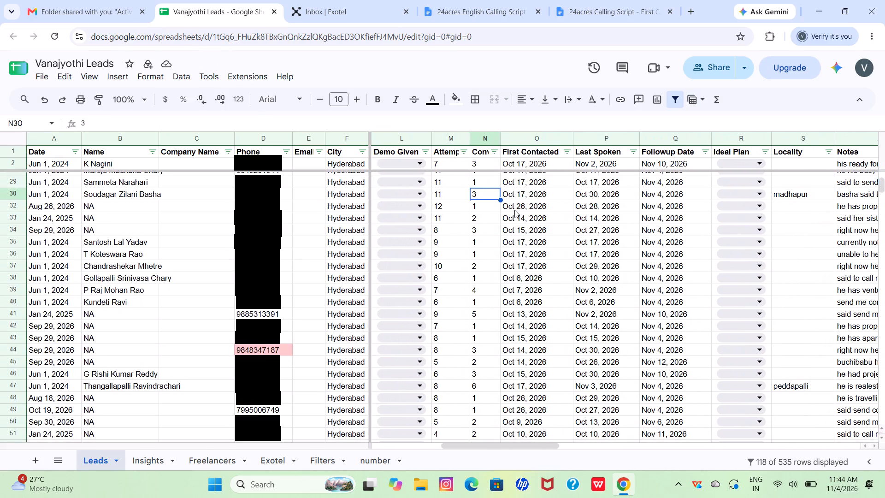
click(290, 194)
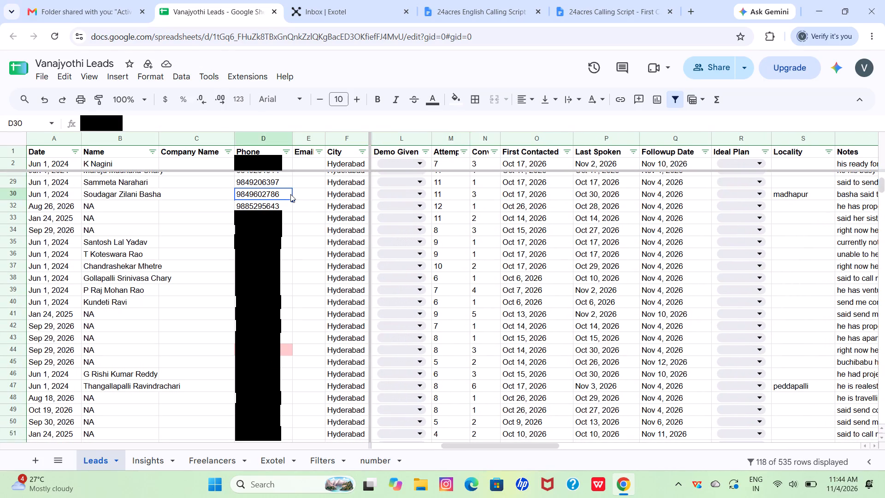
key(ctrl+c)
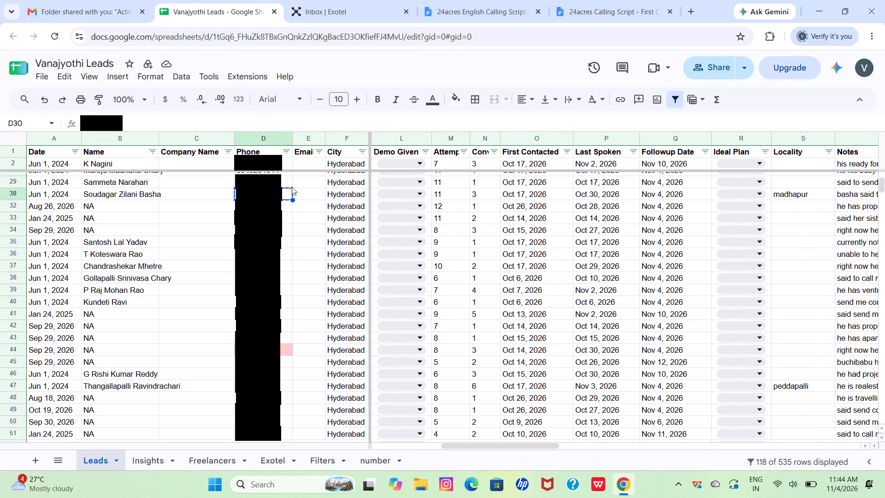
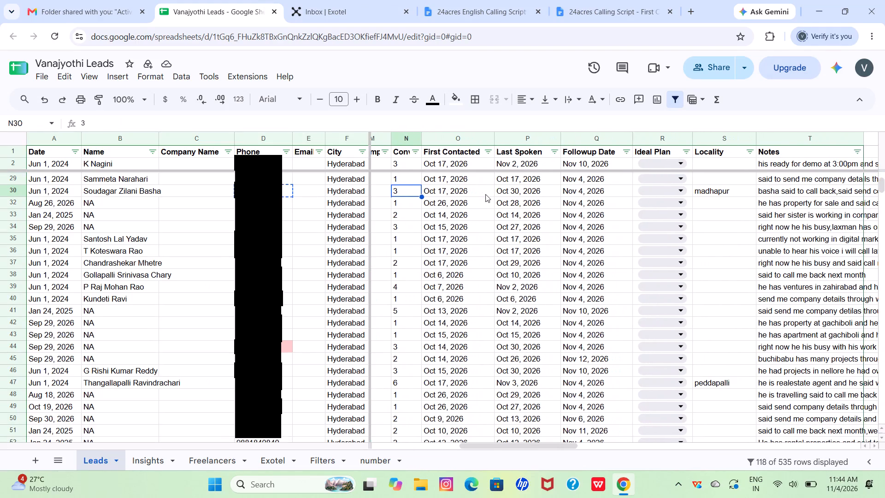
Review the last spoken date, follow-up date, locality and notes of the lead in row 30 of the Leads sheet.
click(513, 193)
scroll(513, 193, right, 1)
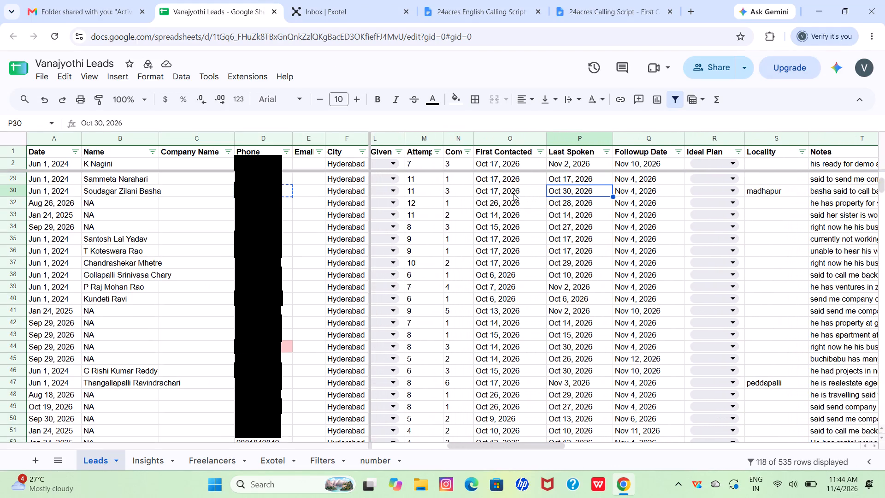
scroll(513, 193, right, 1)
scroll(513, 193, left, 5)
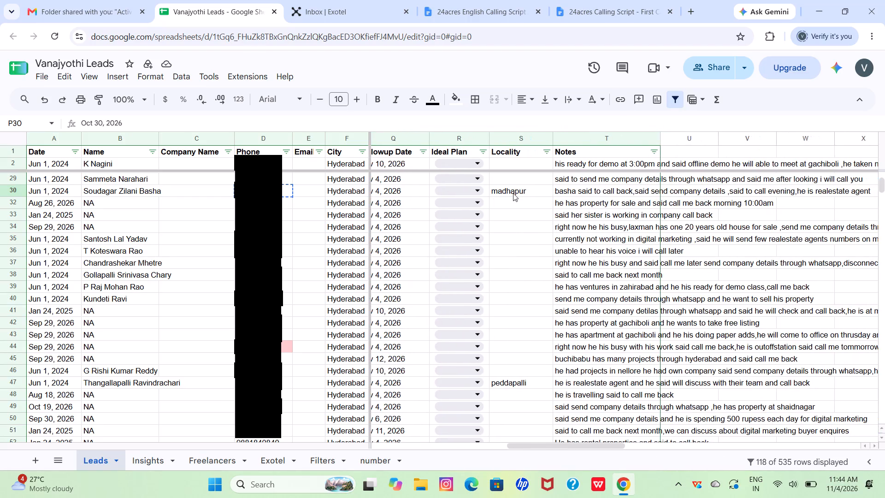
scroll(513, 193, left, 2)
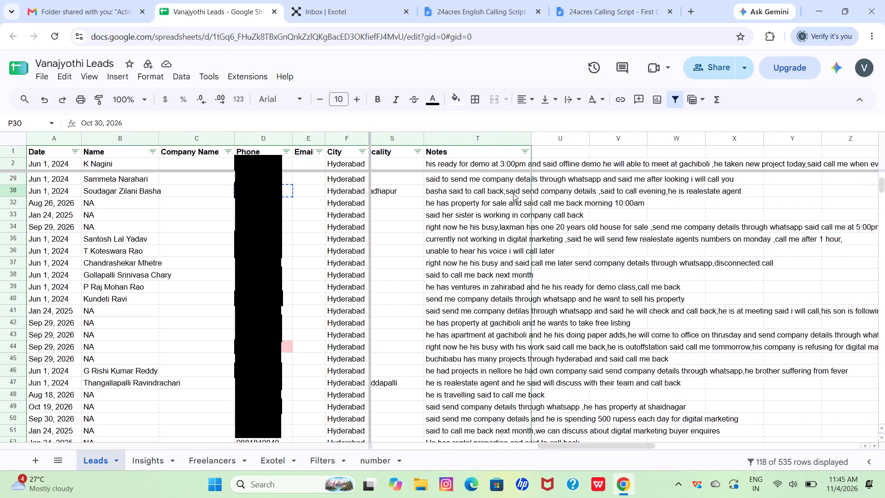
scroll(513, 193, right, 3)
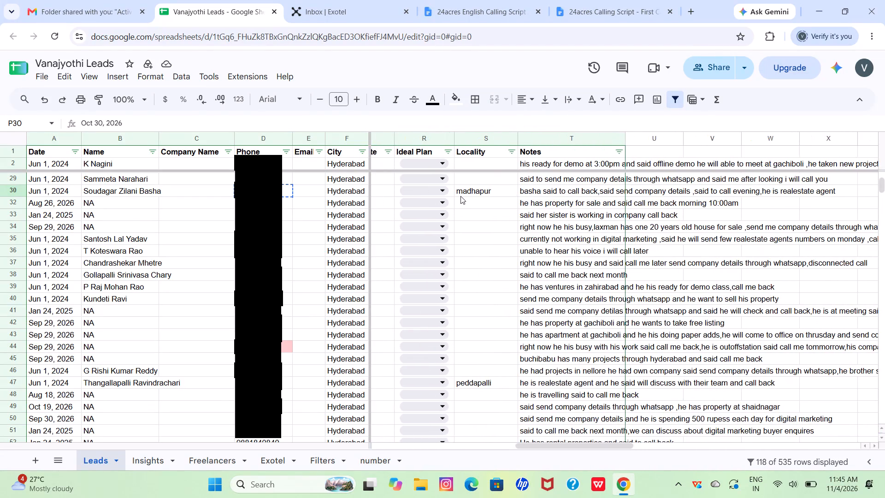
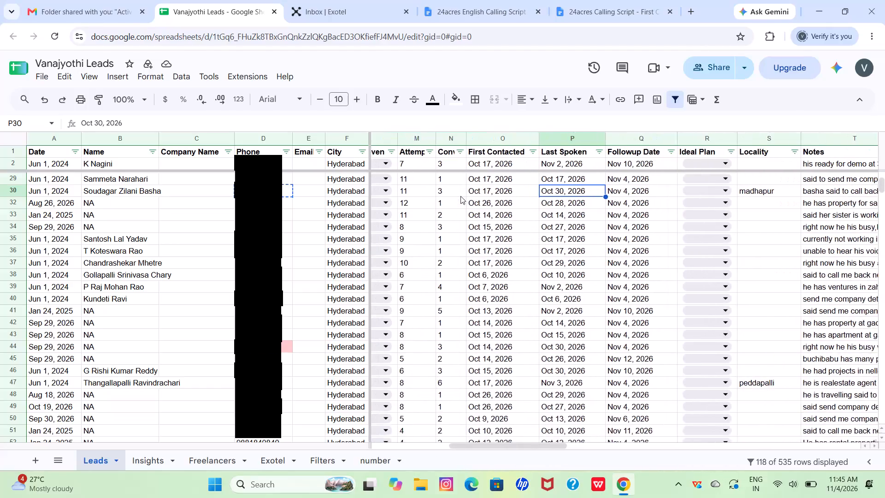
Set the conversation count of the lead in row 30 to 4.
click(482, 195)
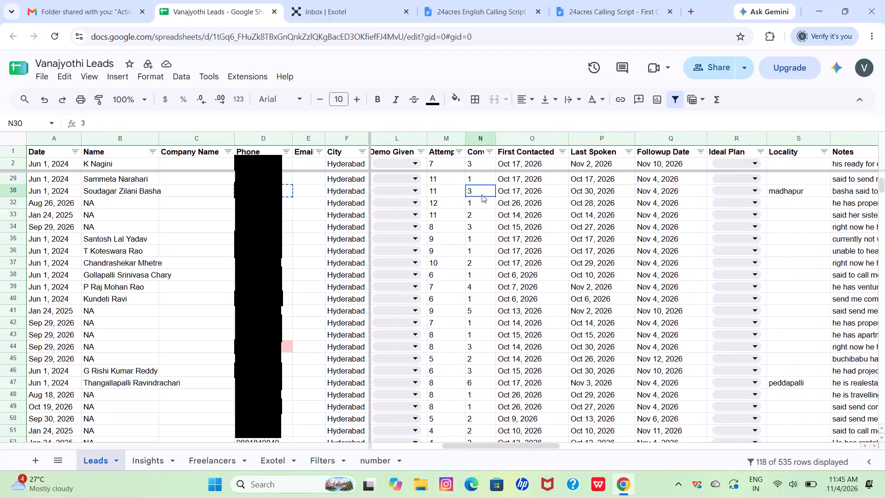
key(4)
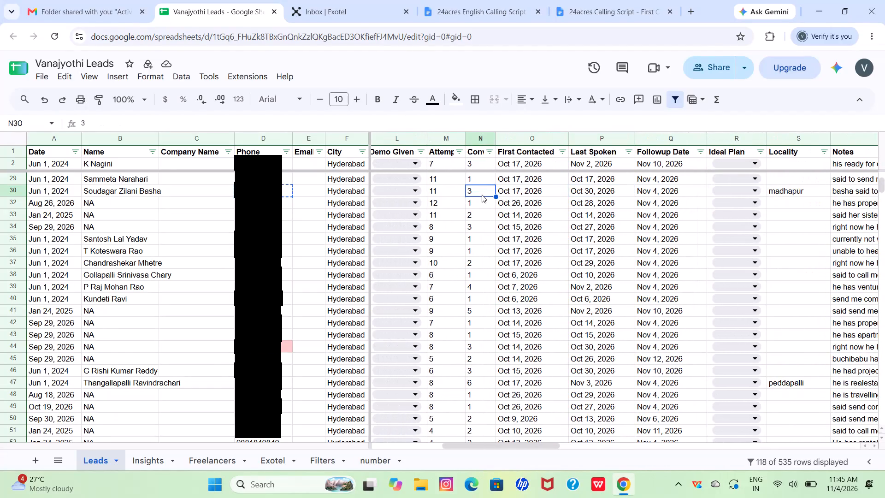
click(517, 195)
Review the contact dates, follow-up date and locality of the lead in row 30.
scroll(517, 195, left, 3)
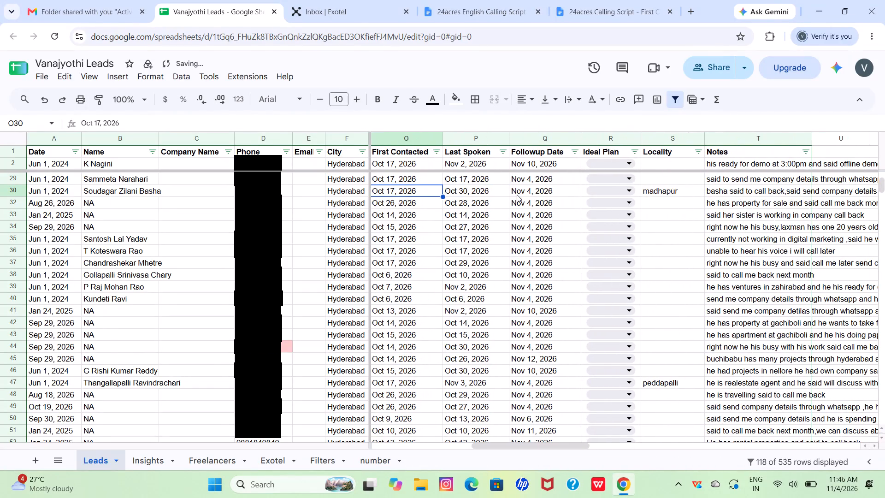
click(527, 195)
scroll(527, 195, left, 1)
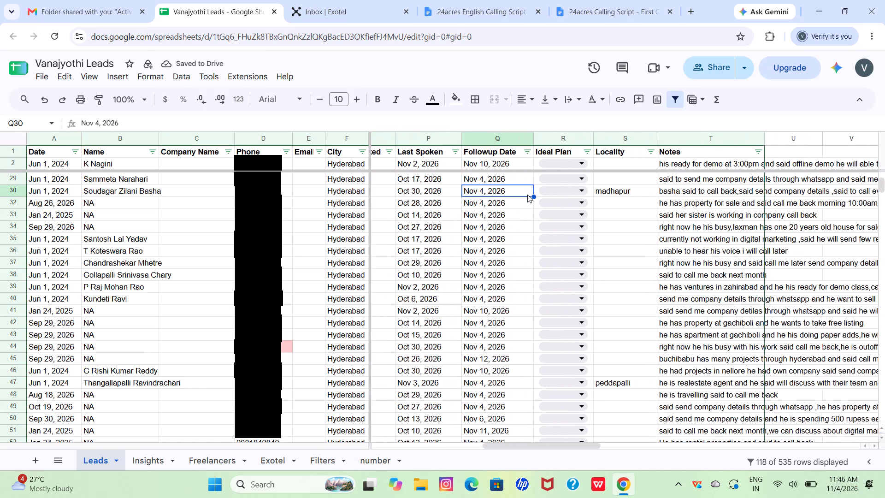
click(626, 191)
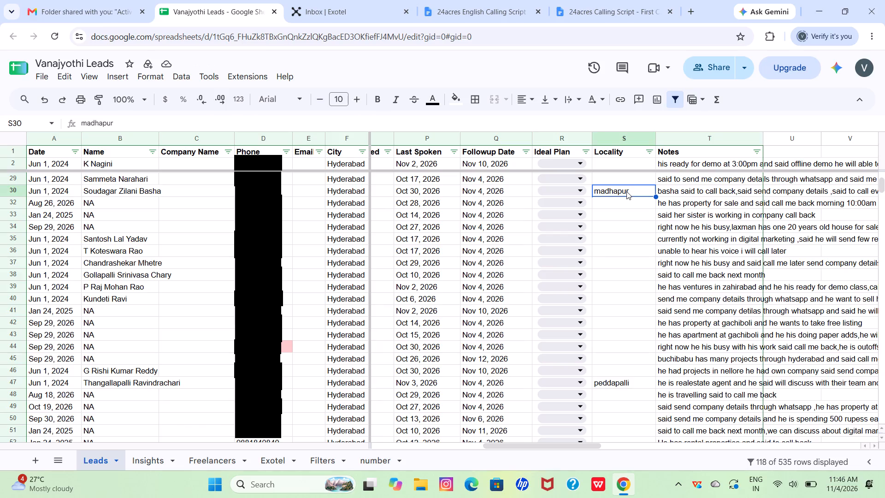
click(504, 196)
scroll(504, 196, right, 5)
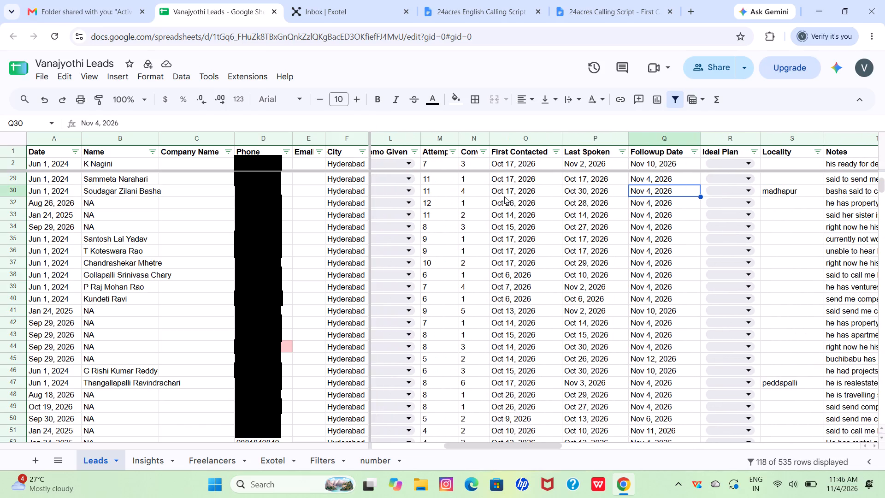
scroll(504, 196, right, 1)
Check the follow-up dates and notes of the leads below row 30 and select the phone number in row 32.
scroll(504, 196, down, 1)
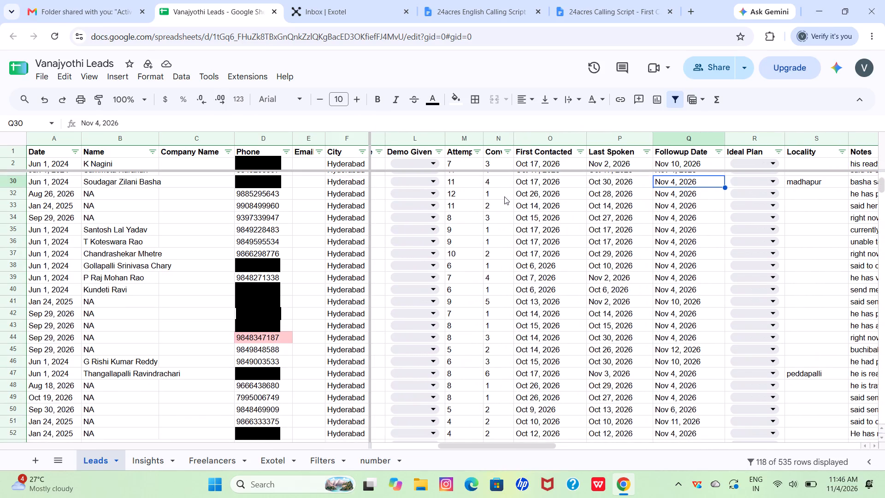
scroll(504, 196, left, 4)
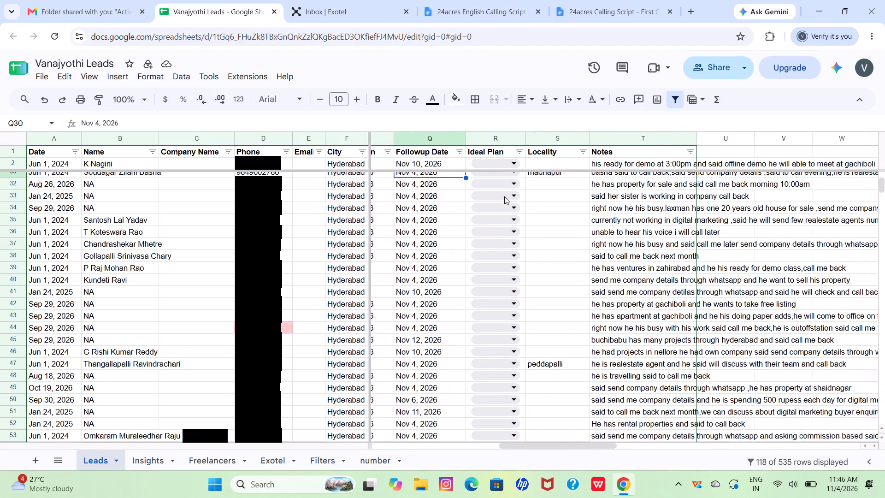
scroll(504, 196, right, 3)
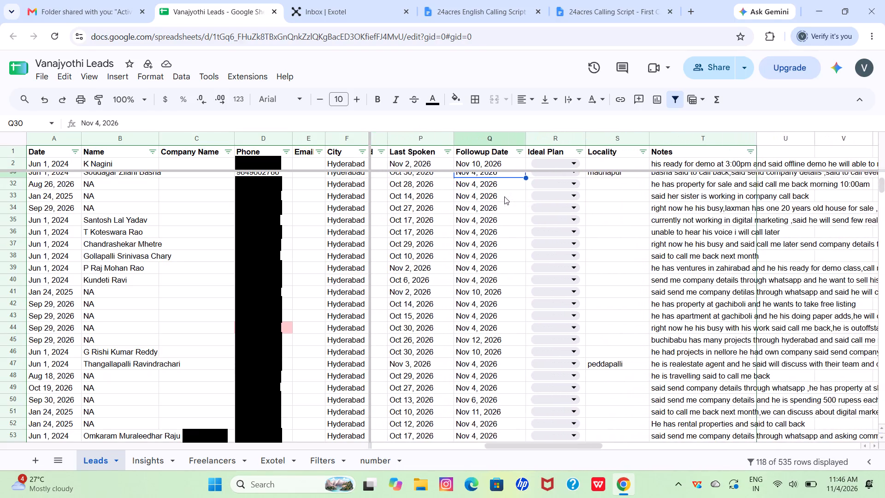
scroll(504, 196, right, 3)
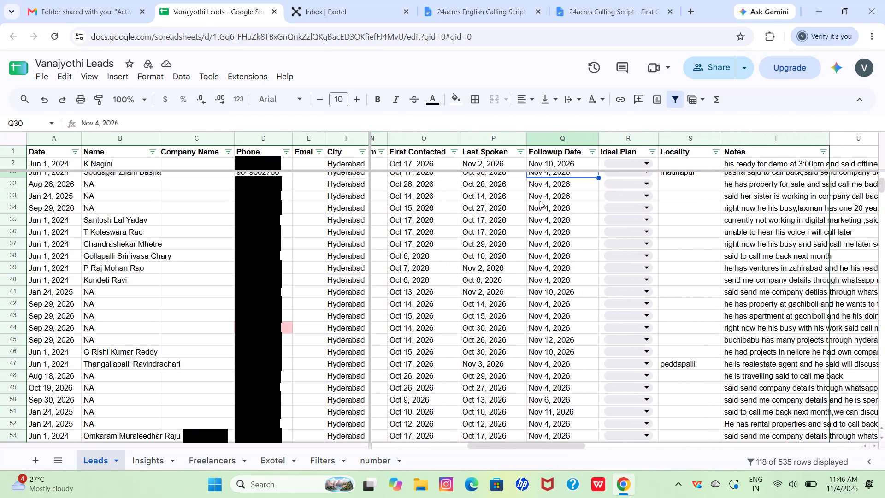
click(278, 182)
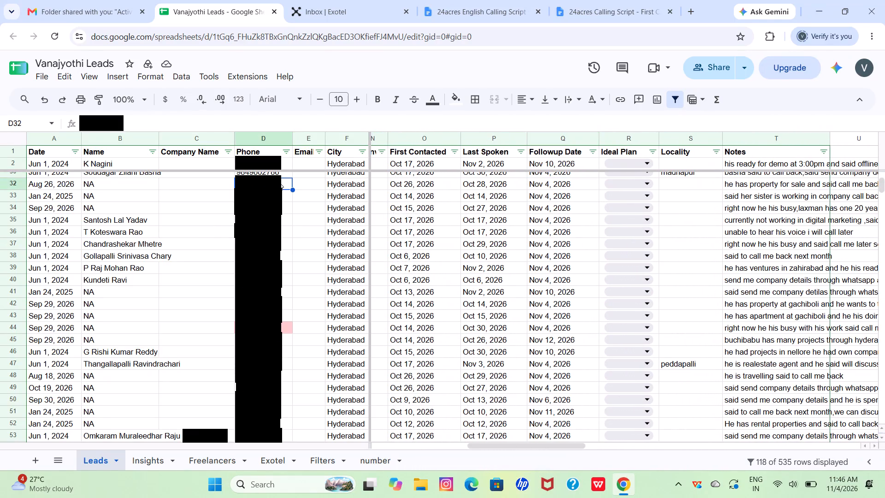
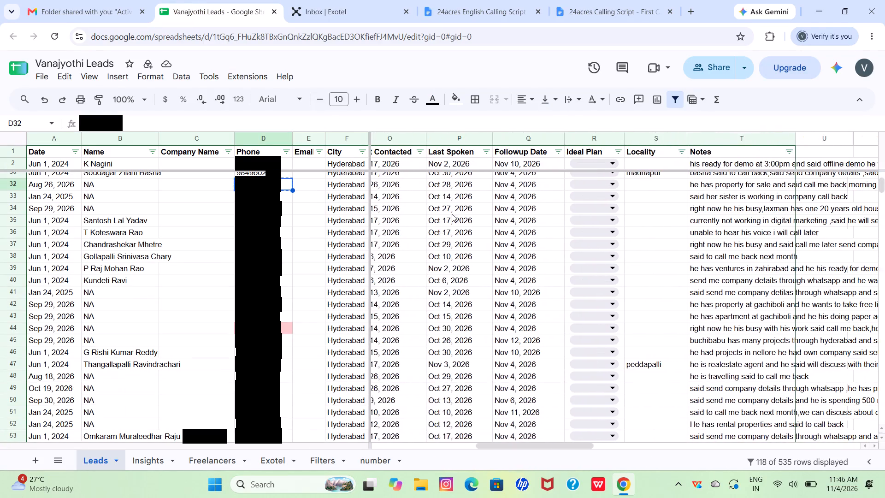
Set the attempts count of the lead in row 32 to 13.
scroll(452, 214, right, 4)
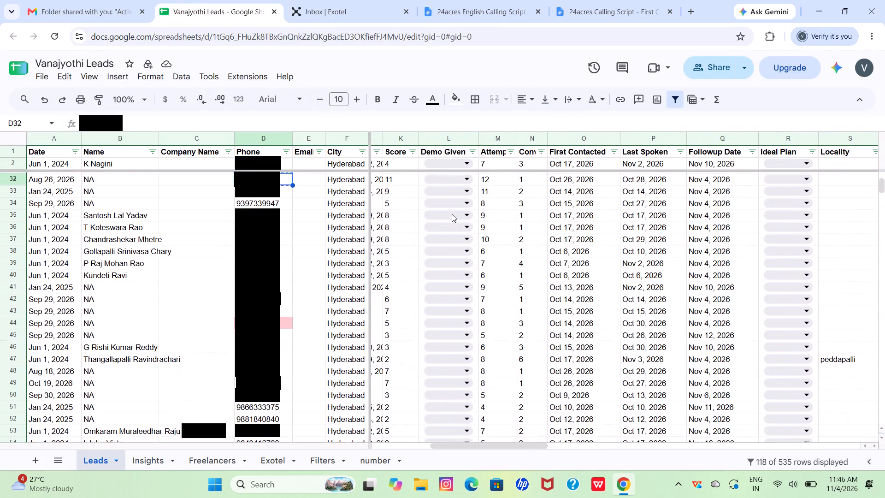
scroll(452, 214, right, 1)
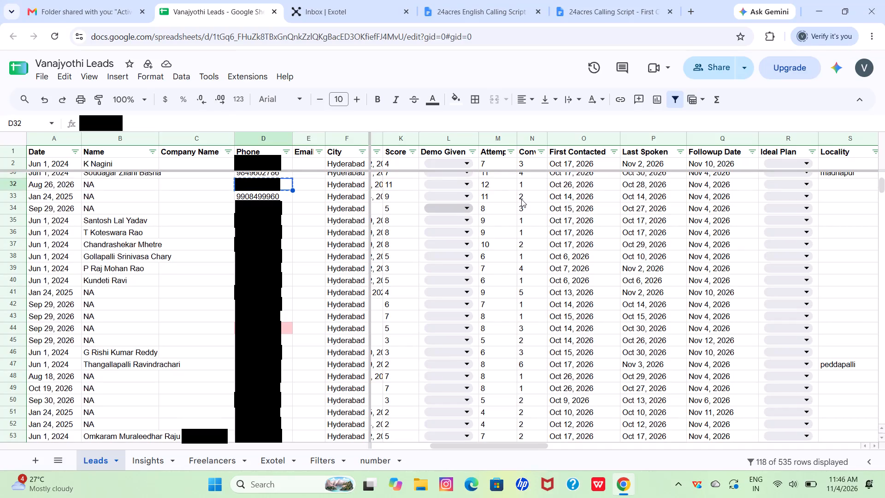
click(499, 184)
text(13)
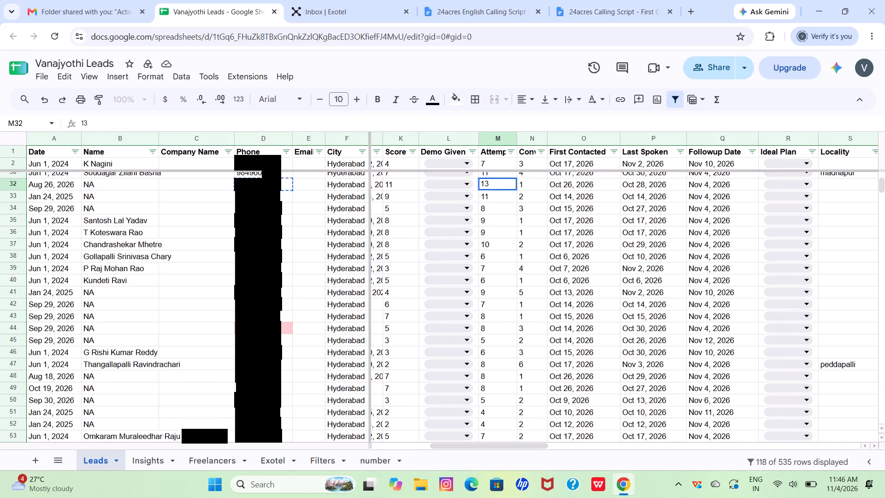
click(537, 186)
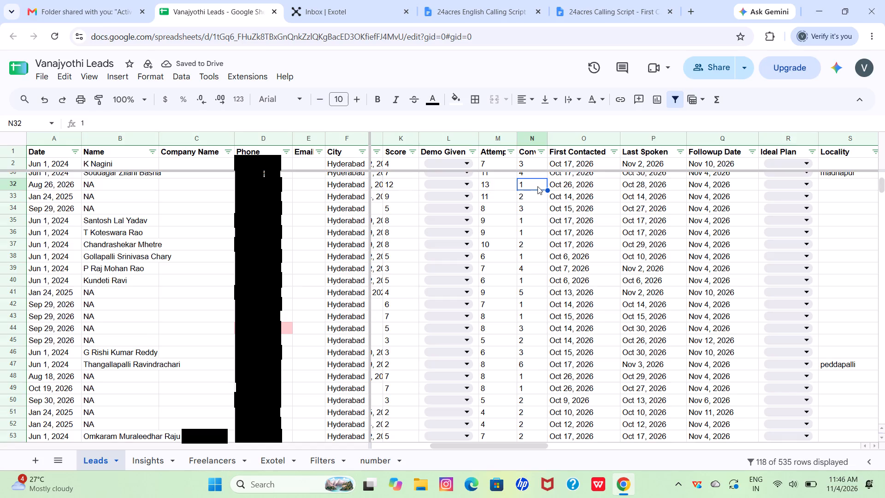
Review the conversation count, contact dates, follow-up date, locality and notes of the lead in row 32.
click(560, 188)
scroll(560, 188, left, 1)
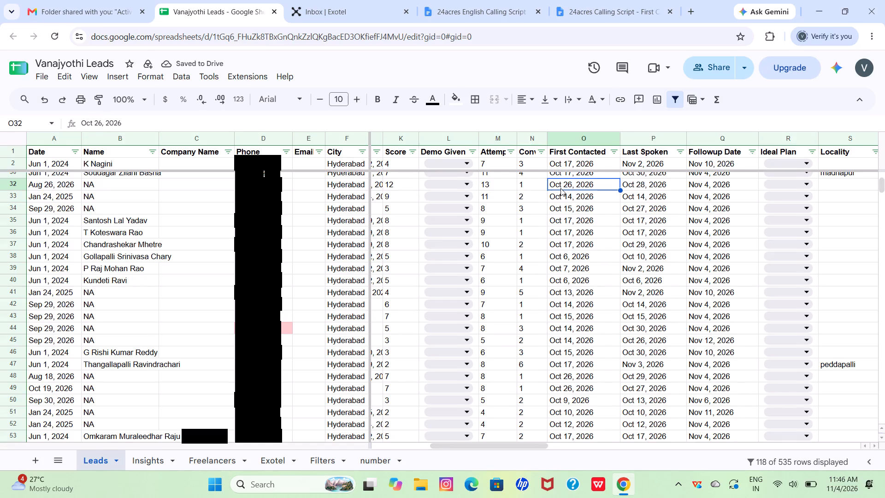
scroll(560, 188, left, 1)
click(485, 185)
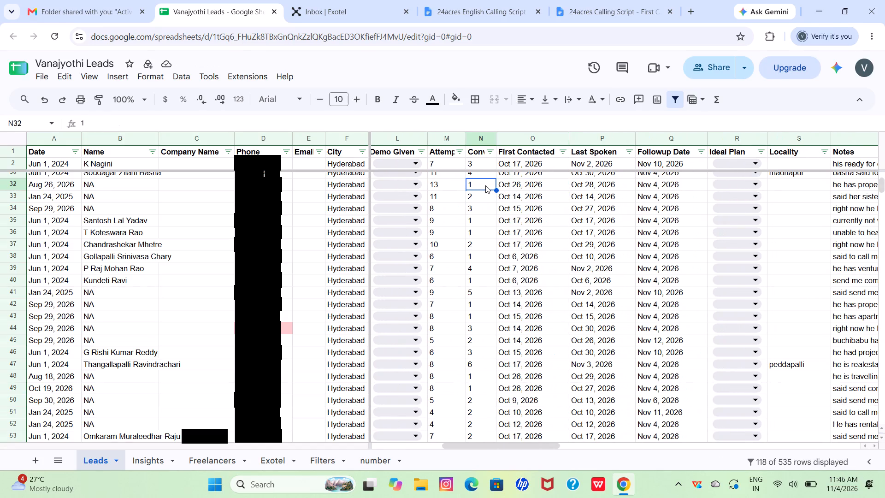
click(515, 186)
scroll(492, 189, left, 1)
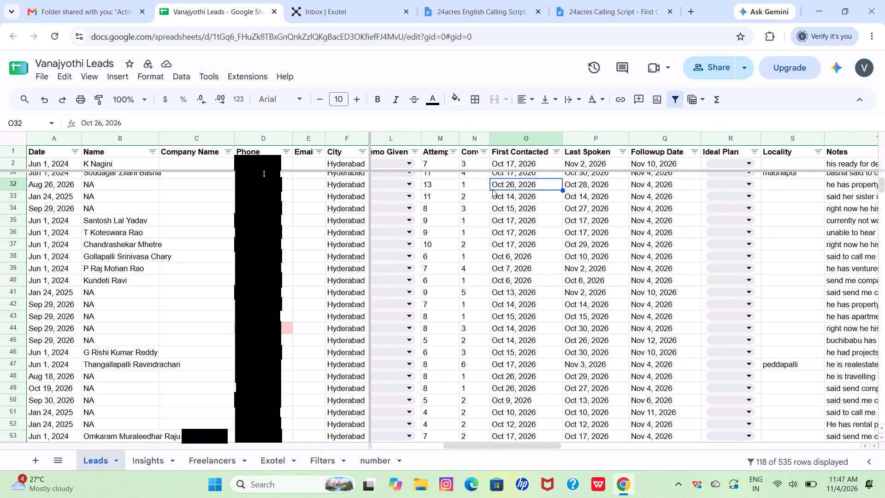
scroll(492, 189, left, 2)
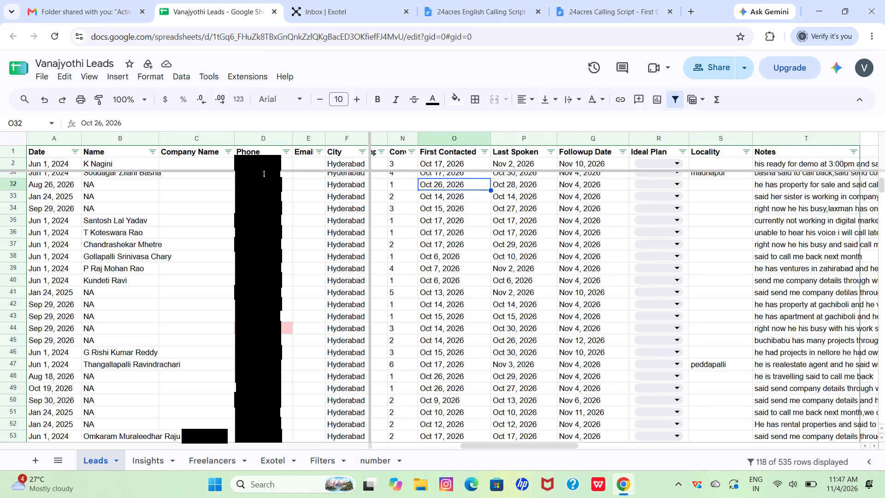
scroll(492, 189, right, 3)
click(500, 189)
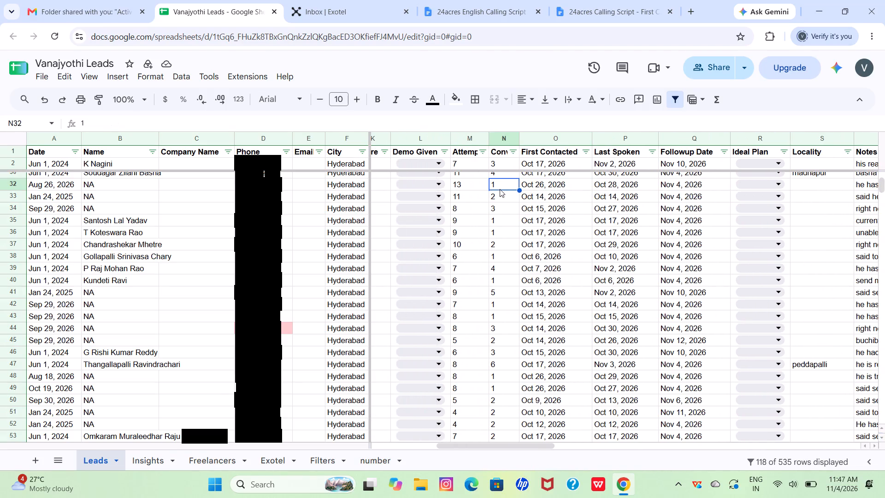
click(556, 185)
scroll(556, 185, left, 1)
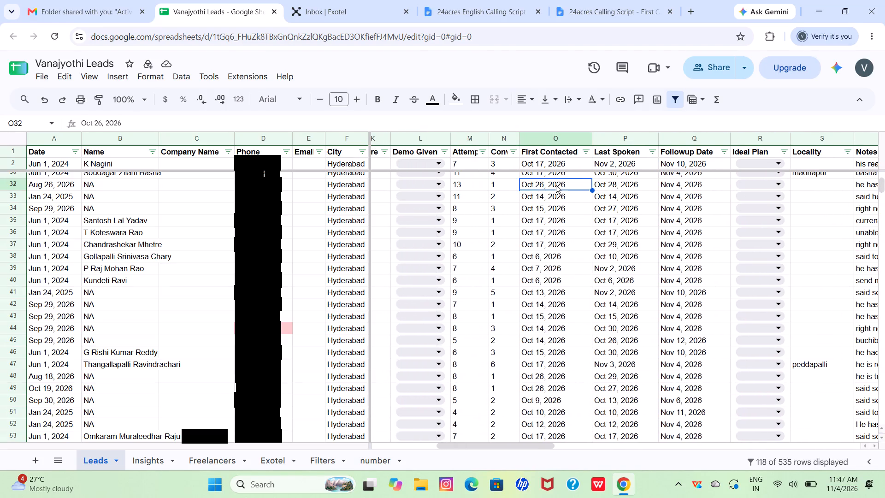
scroll(556, 185, left, 2)
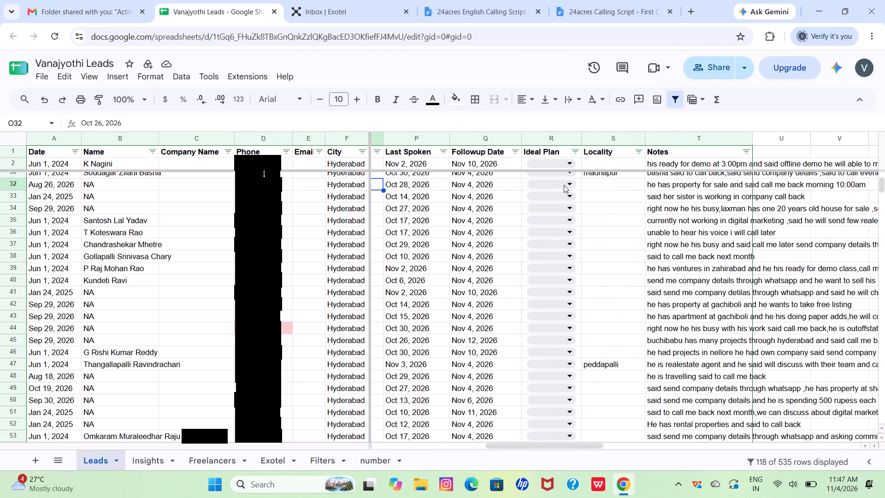
click(602, 187)
scroll(602, 187, left, 1)
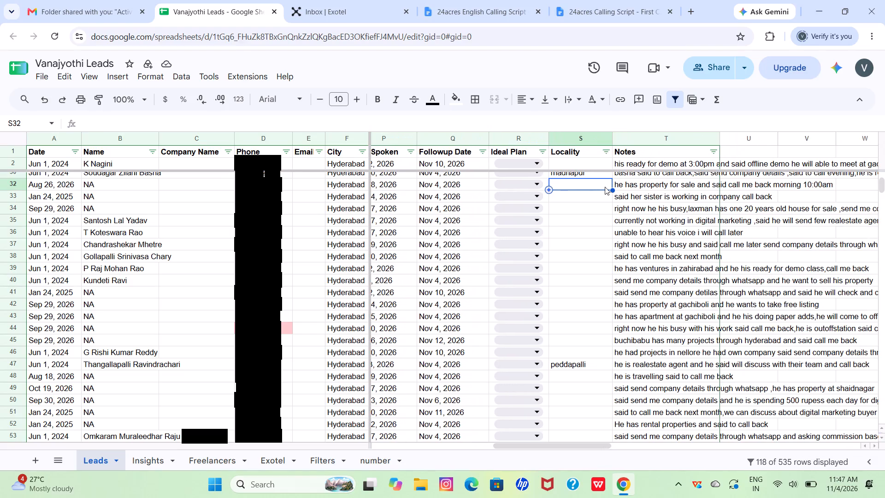
click(632, 191)
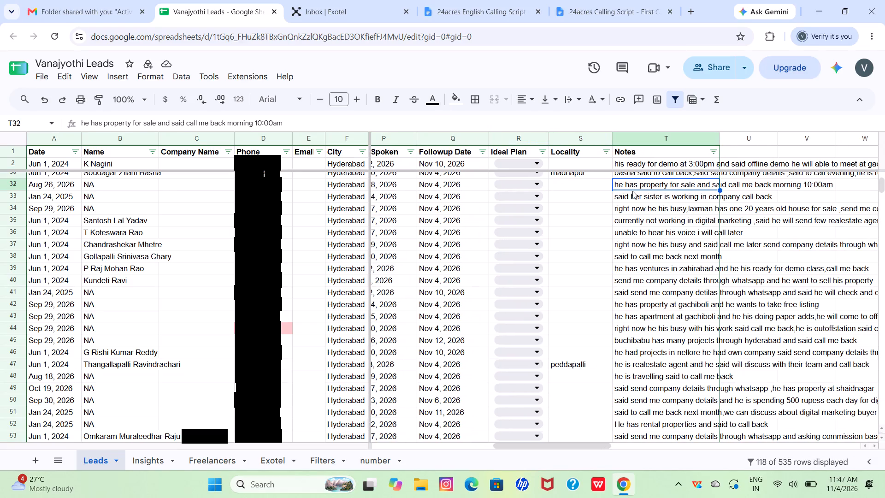
click(601, 190)
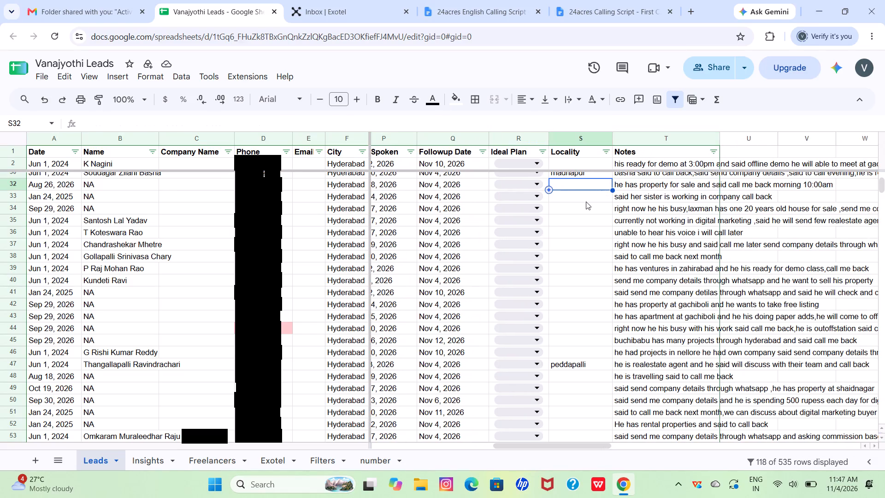
Move on to the lead in row 33, check its dates and notes, and select its phone number.
click(585, 202)
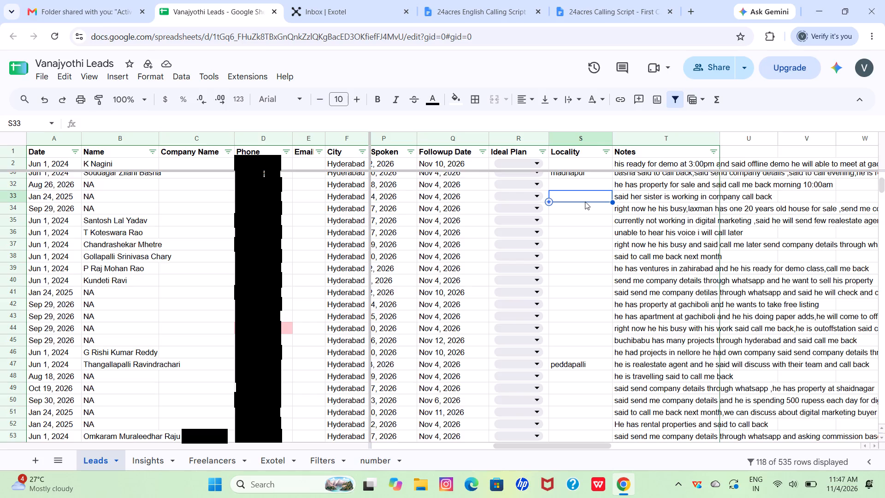
scroll(585, 202, right, 1)
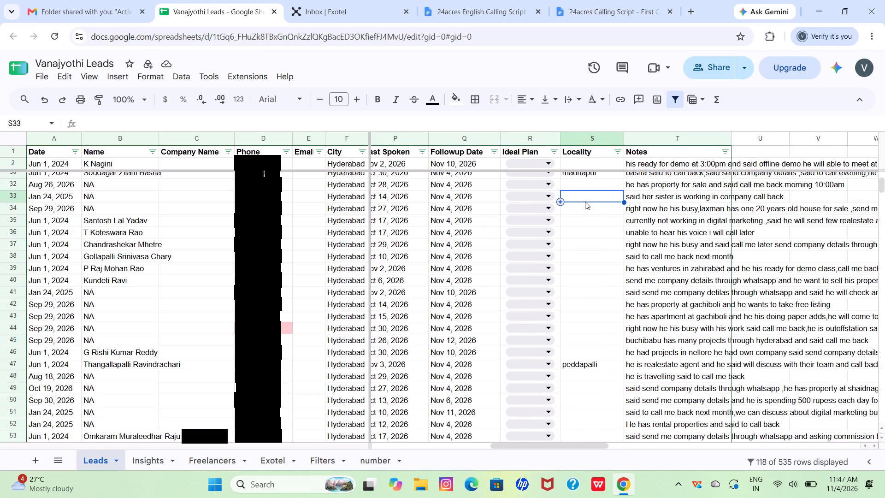
scroll(585, 202, right, 3)
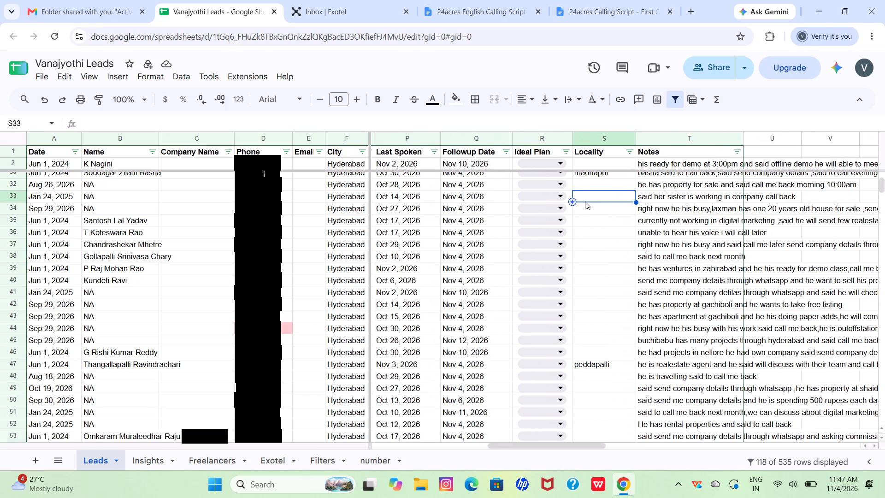
scroll(585, 202, right, 1)
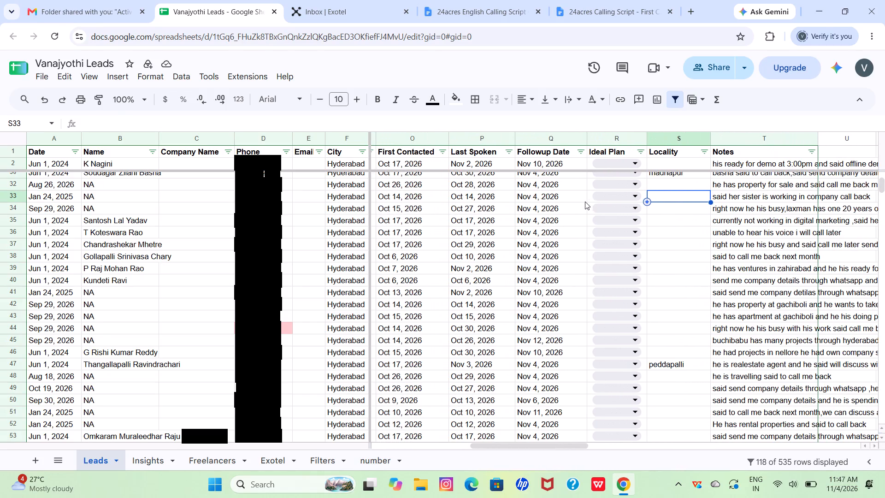
click(277, 201)
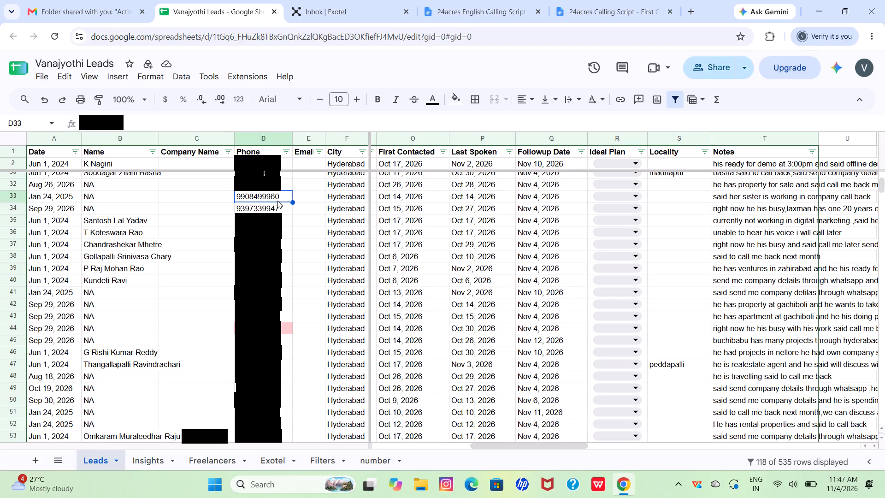
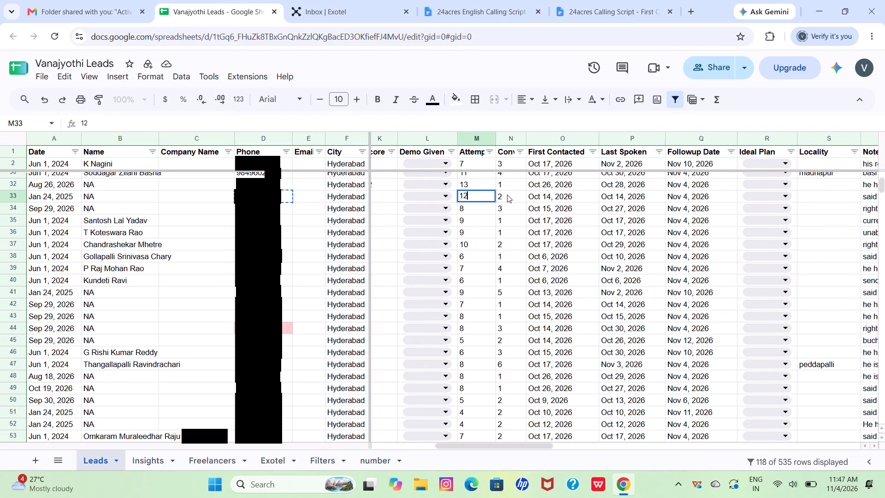
Set the attempts count of the lead in row 33 to 12.
click(507, 195)
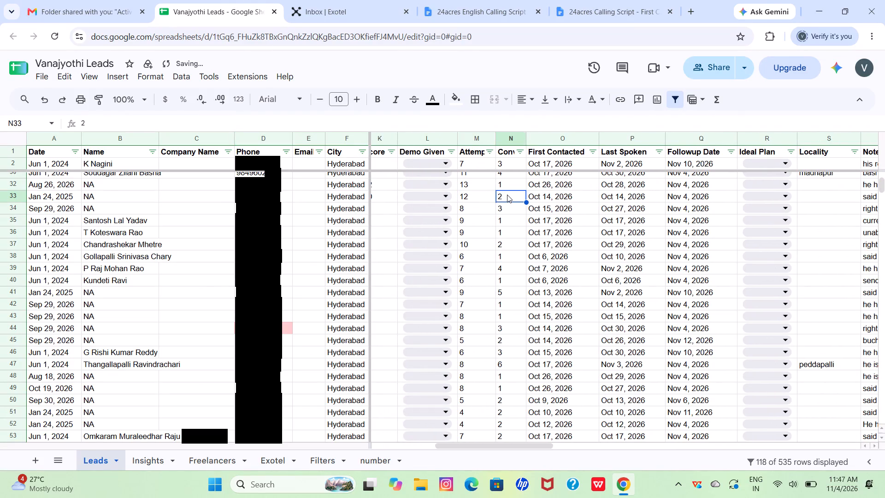
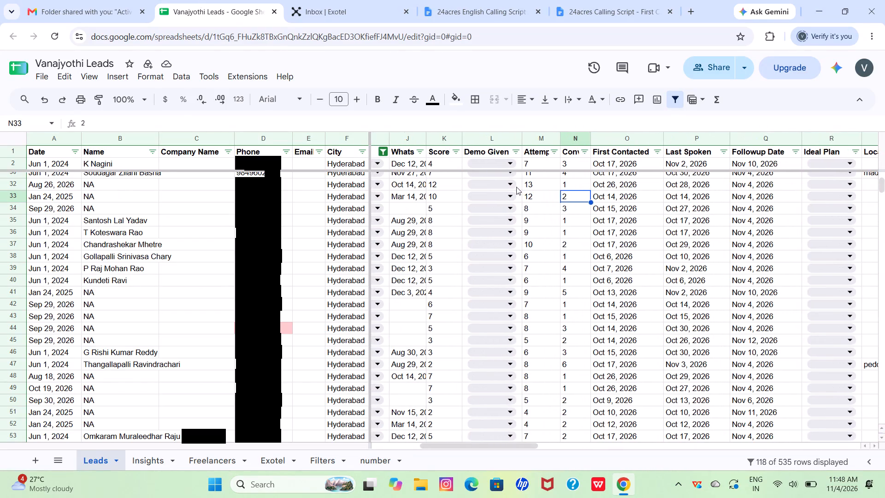
Read the call notes and contact dates of the Hyderabad leads from row 33 onward before the next call.
scroll(516, 187, down, 1)
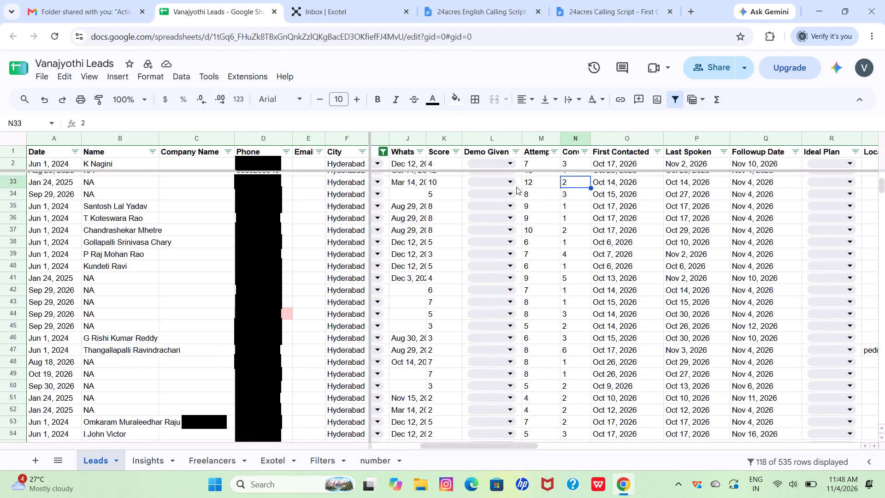
scroll(516, 187, left, 6)
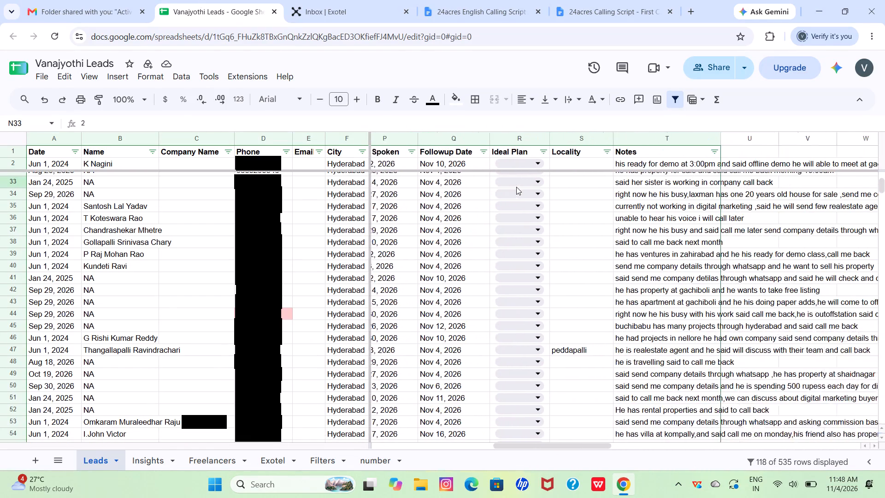
scroll(516, 187, left, 3)
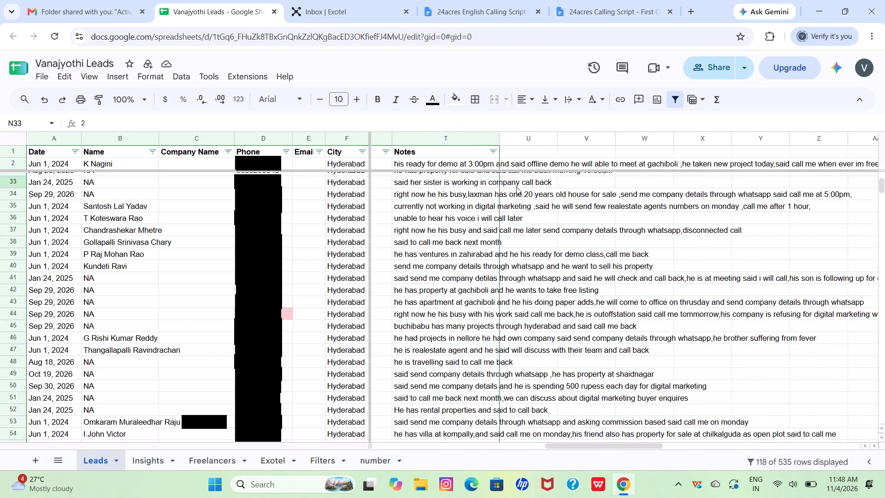
scroll(516, 187, right, 5)
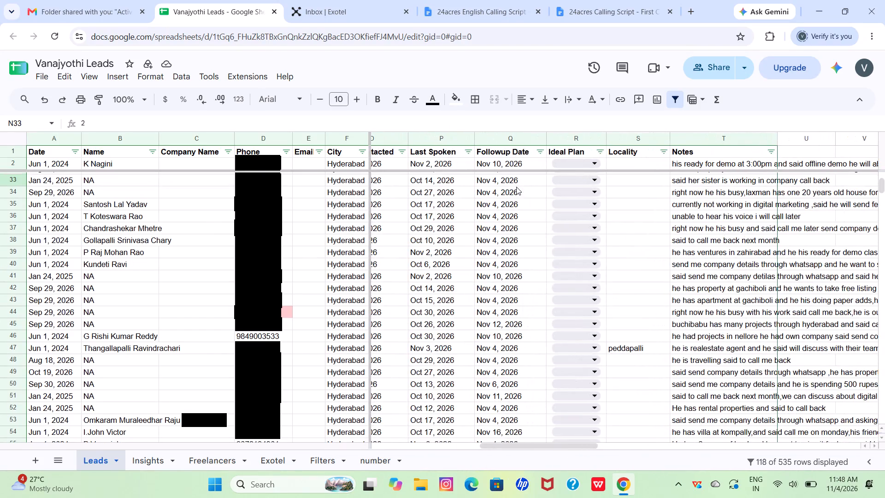
scroll(516, 187, right, 5)
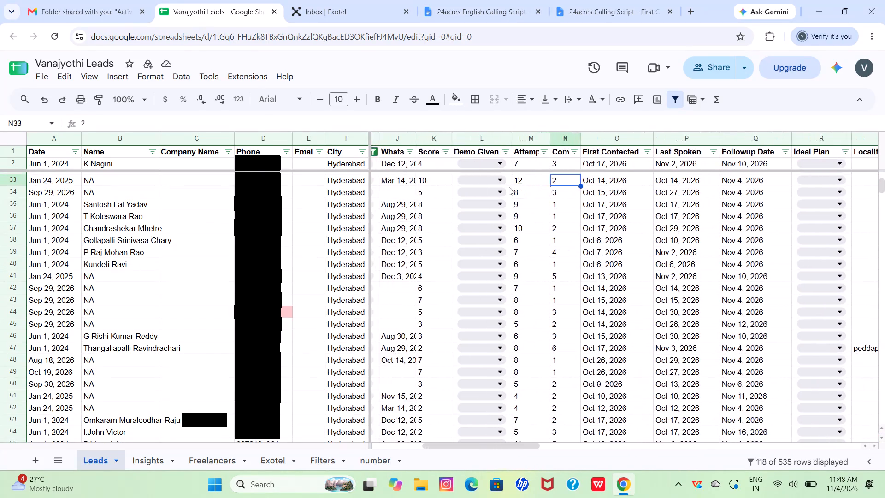
Select the phone number of the lead in row 34.
click(273, 188)
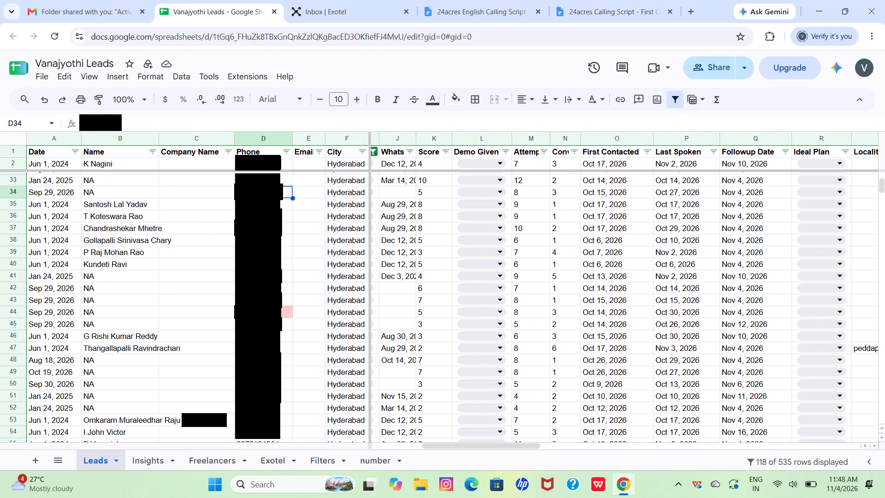
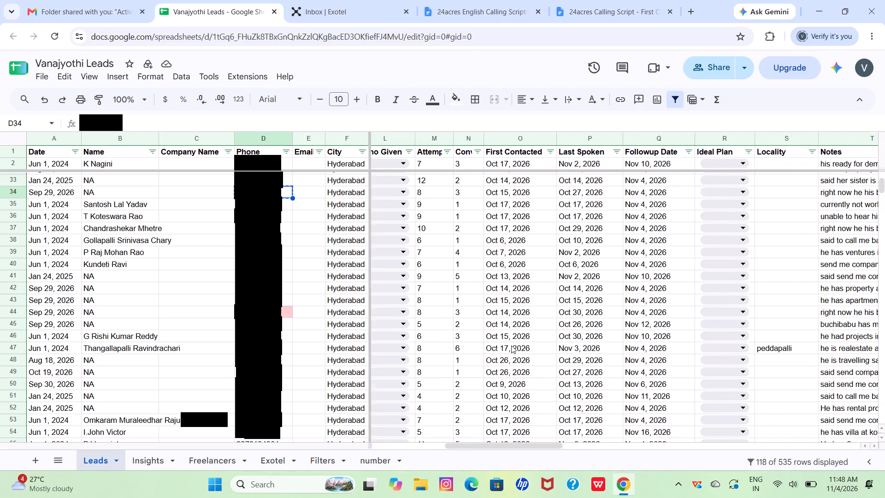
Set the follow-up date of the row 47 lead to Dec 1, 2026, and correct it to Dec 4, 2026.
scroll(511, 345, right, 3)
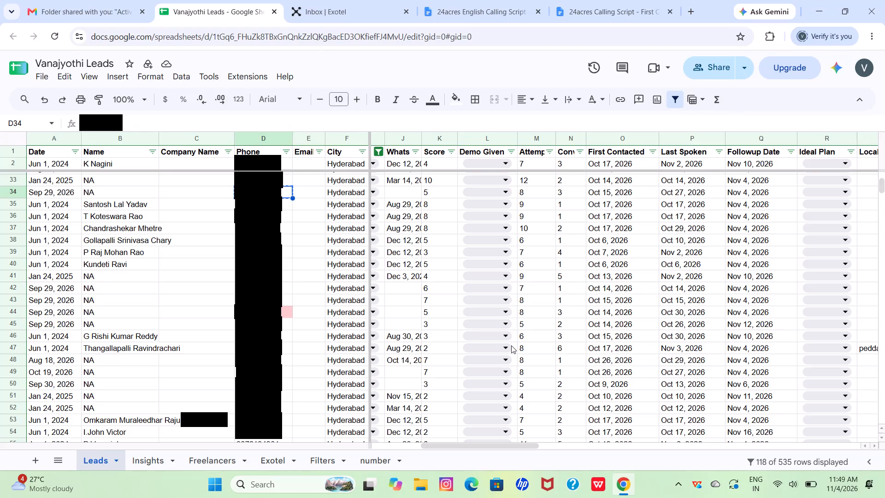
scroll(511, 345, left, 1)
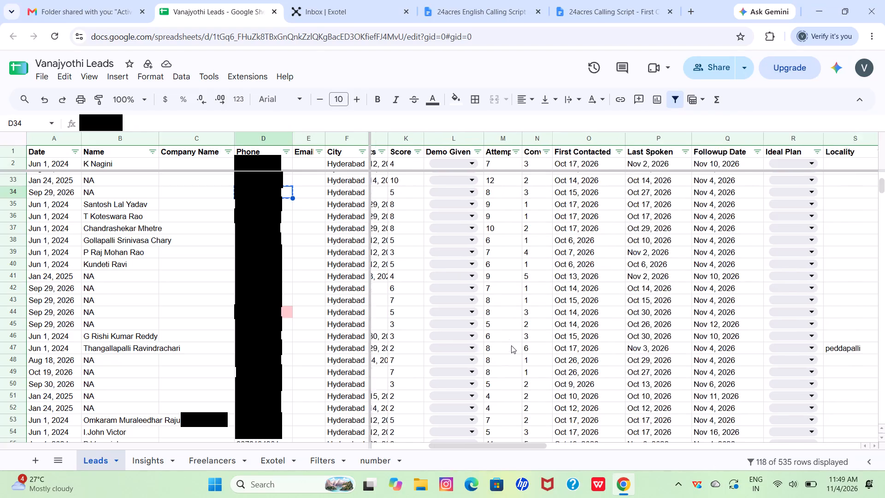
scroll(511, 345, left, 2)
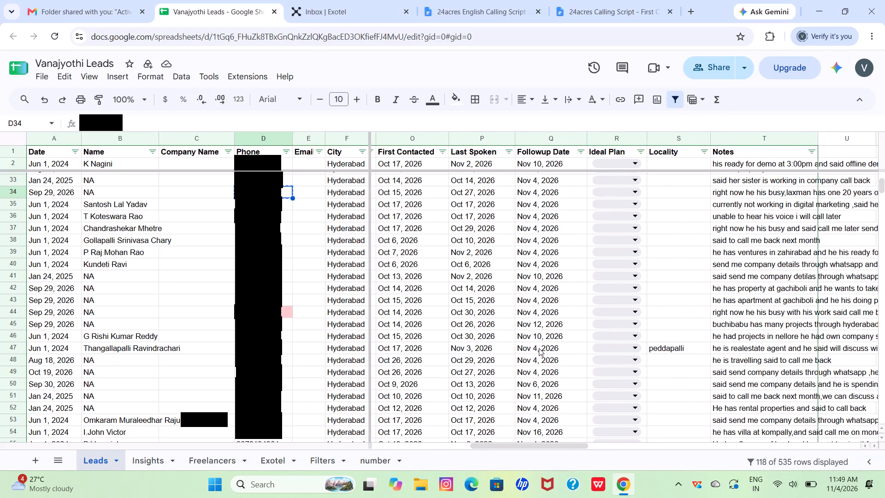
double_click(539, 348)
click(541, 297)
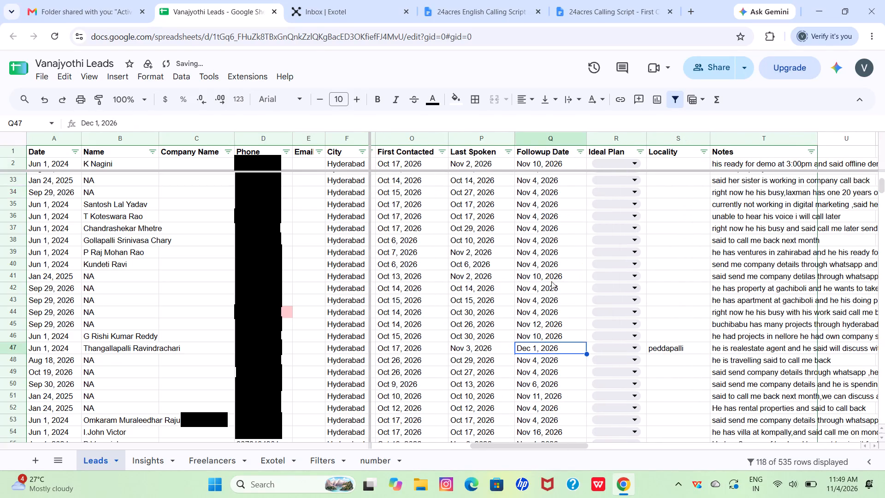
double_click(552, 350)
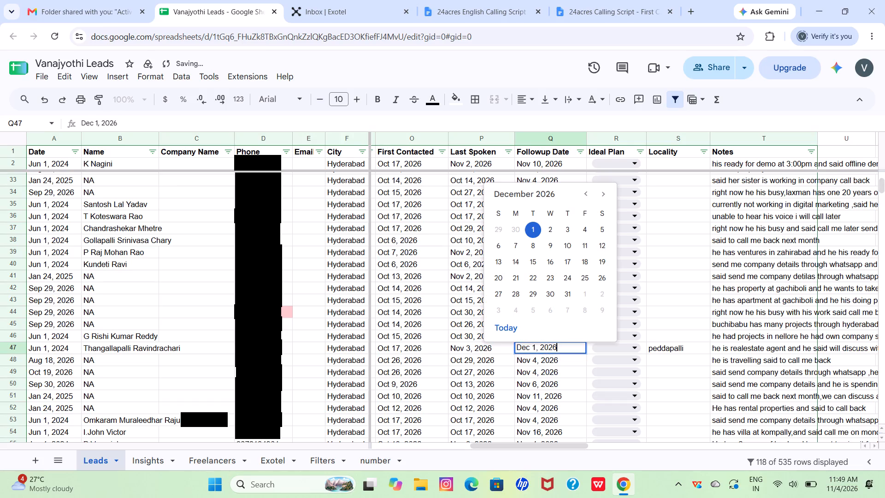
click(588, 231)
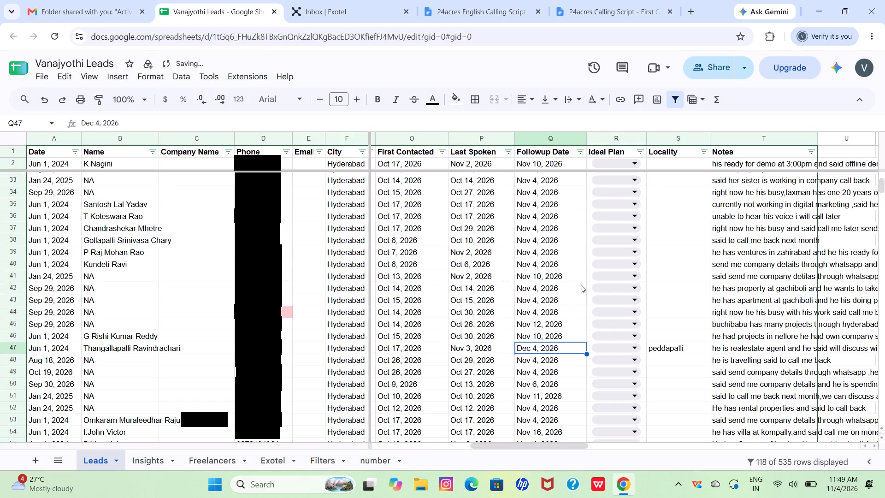
Set the follow-up date of the lead in row 47 to Nov 6, 2026.
double_click(543, 352)
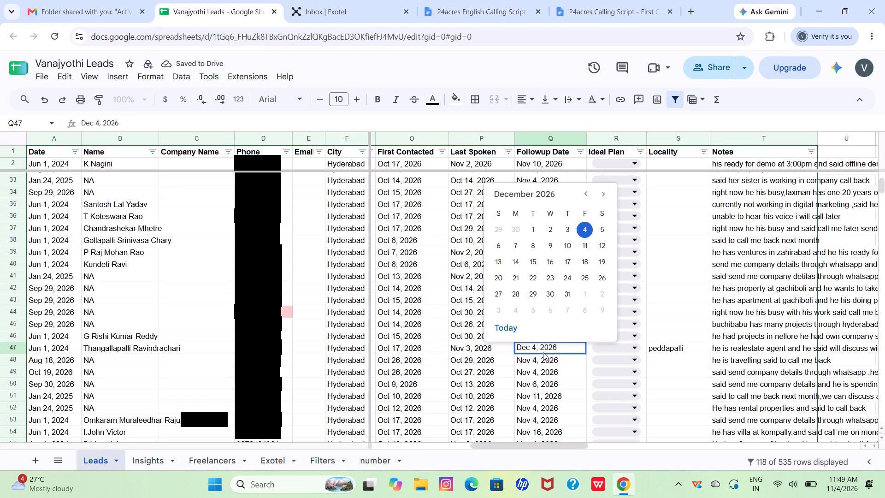
click(581, 195)
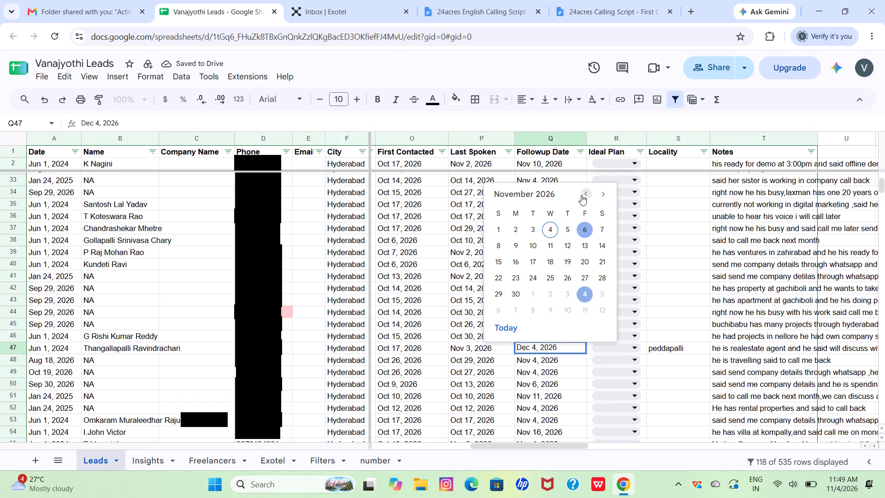
click(579, 235)
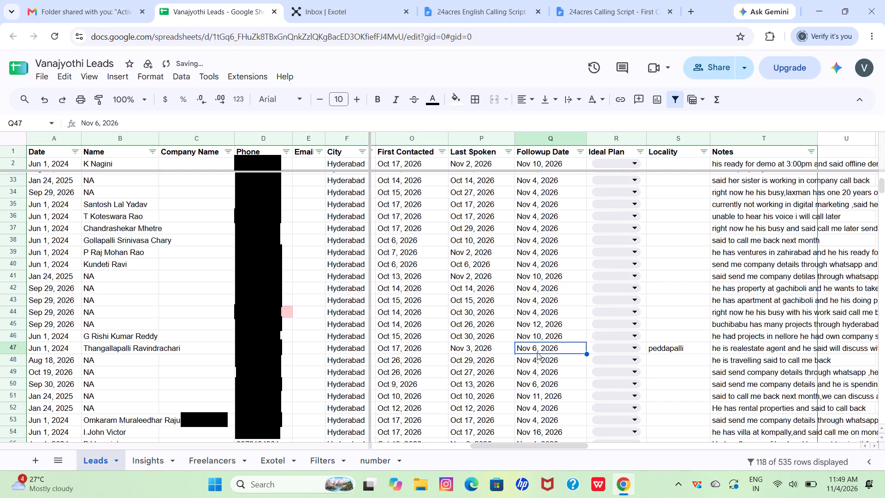
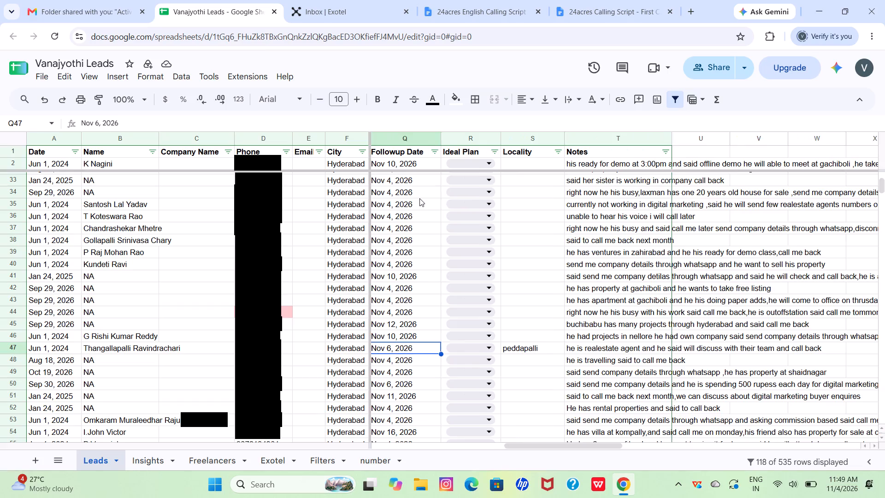
Set the last spoken date of the lead in row 34 to Nov 4, 2026.
scroll(419, 198, right, 5)
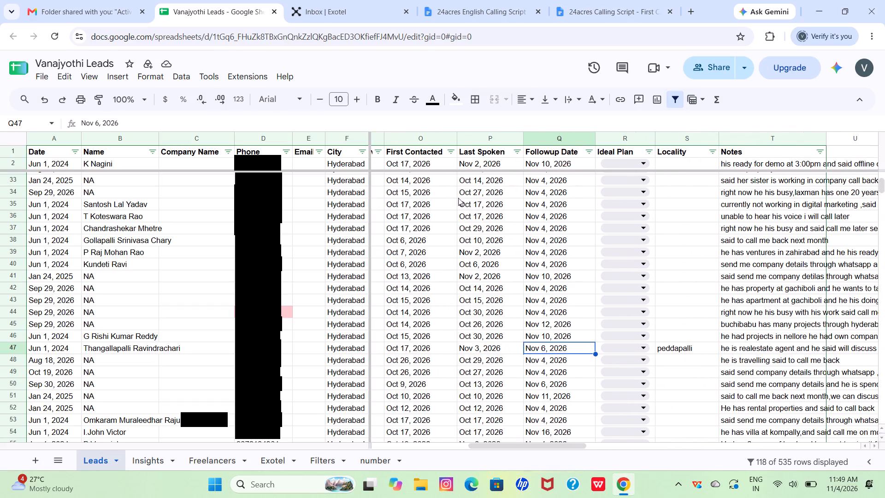
double_click(493, 191)
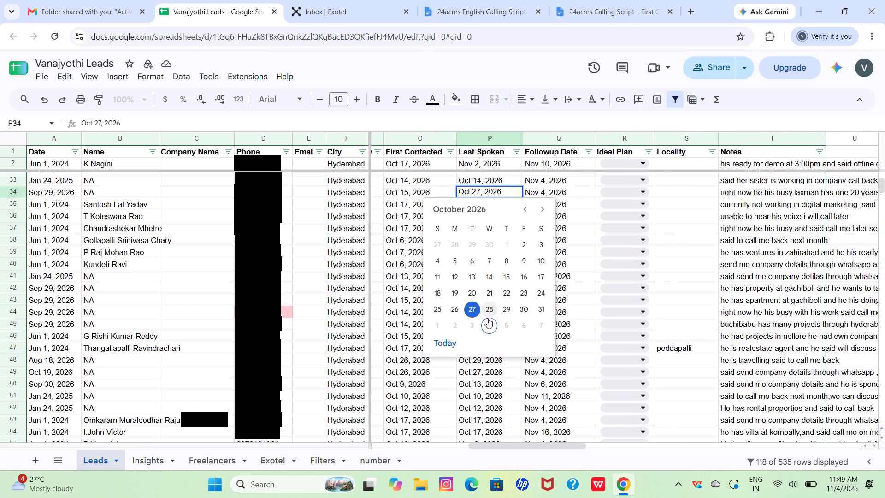
click(488, 319)
Update the row 34 lead's call counts to 9 attempts and 4 conversations.
scroll(488, 319, right, 3)
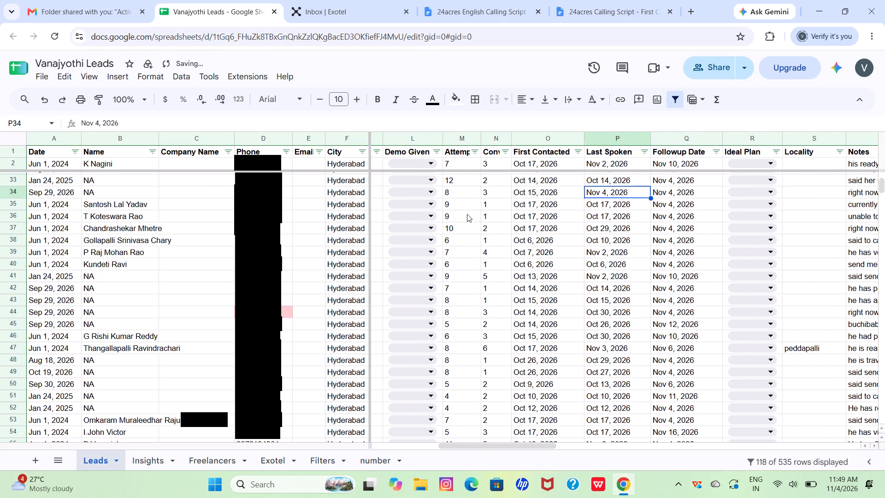
click(463, 195)
key(9)
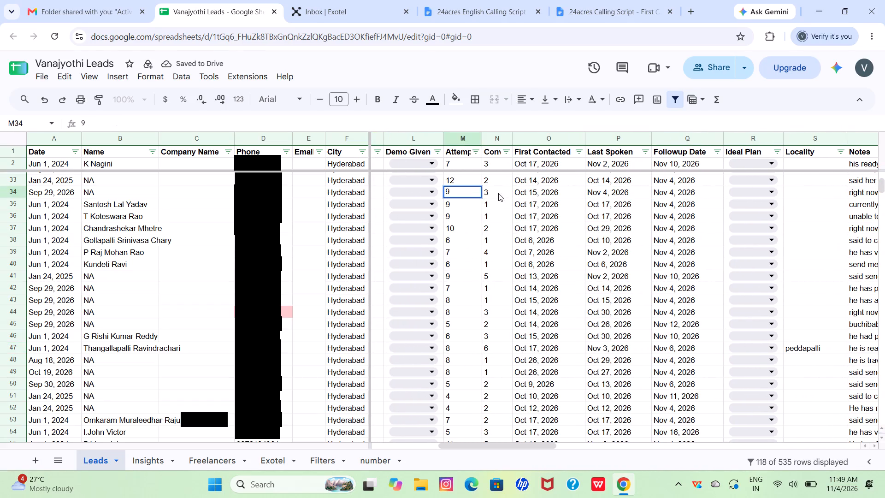
click(498, 193)
key(4)
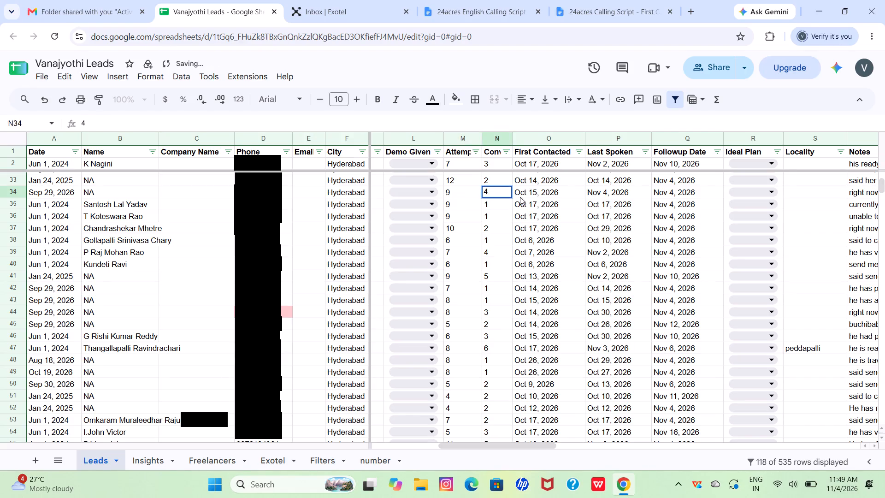
click(537, 196)
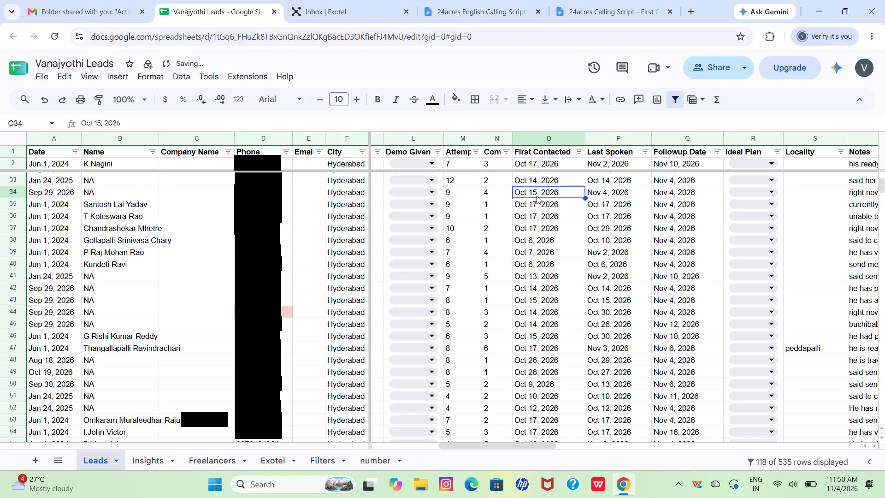
Review the notes, last spoken dates and follow-up dates of the leads from row 34 onward to choose whom to call.
scroll(537, 196, up, 1)
scroll(537, 196, left, 1)
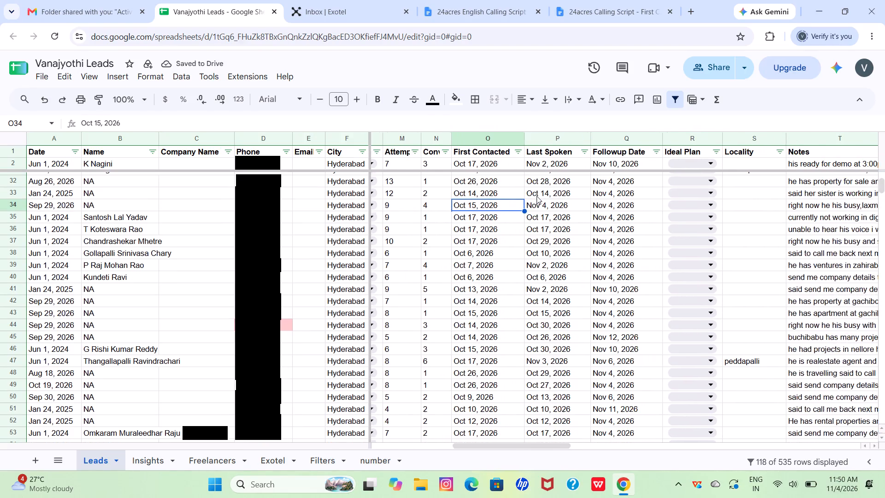
scroll(537, 196, left, 3)
scroll(537, 196, right, 1)
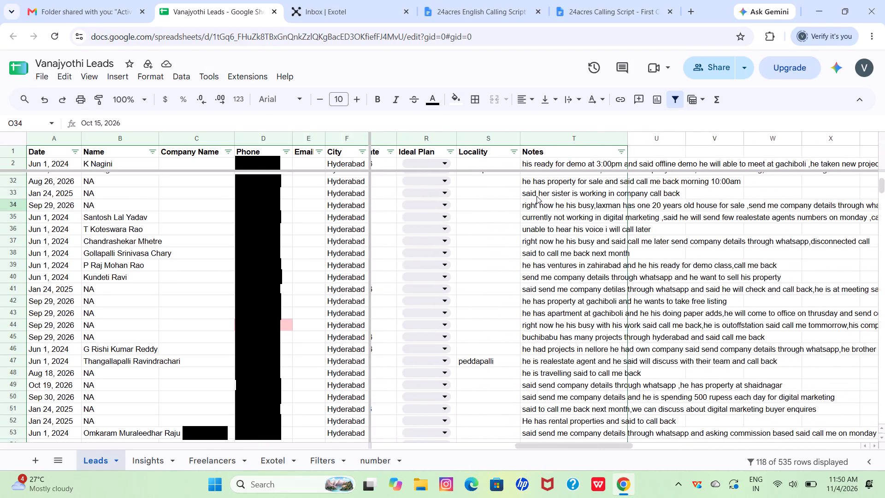
scroll(537, 196, down, 1)
scroll(537, 196, left, 1)
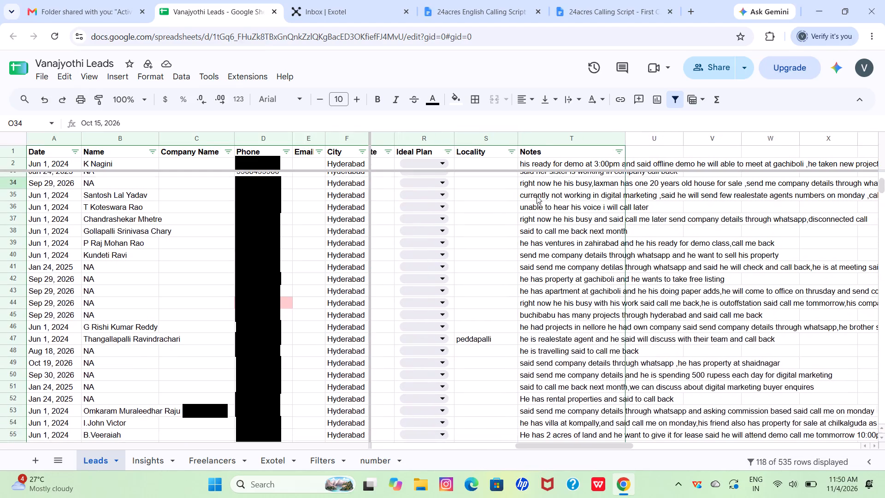
scroll(537, 196, left, 2)
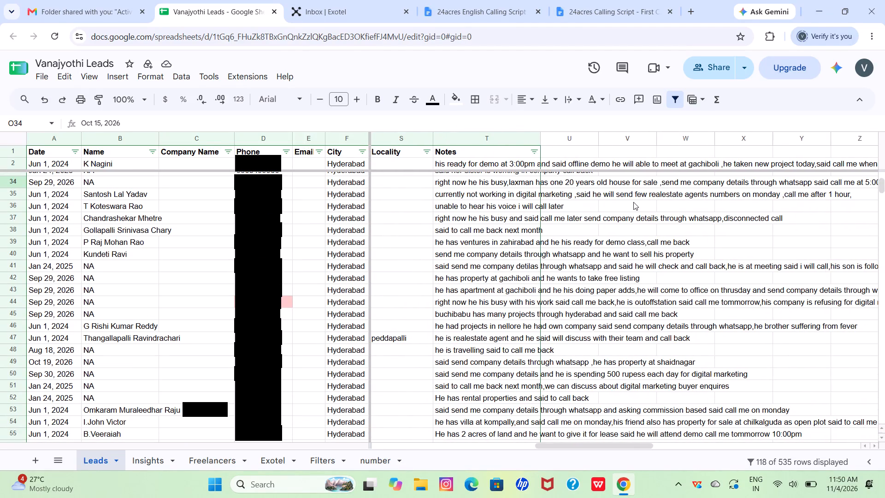
scroll(633, 202, right, 5)
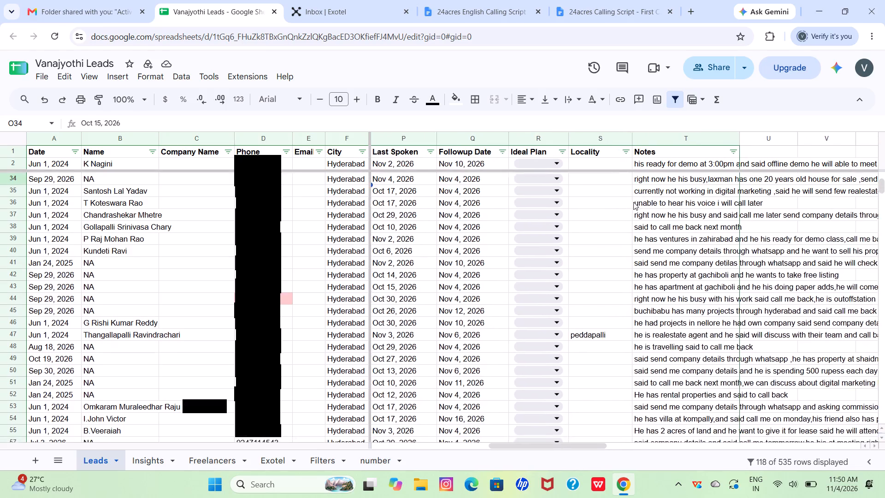
scroll(633, 202, right, 2)
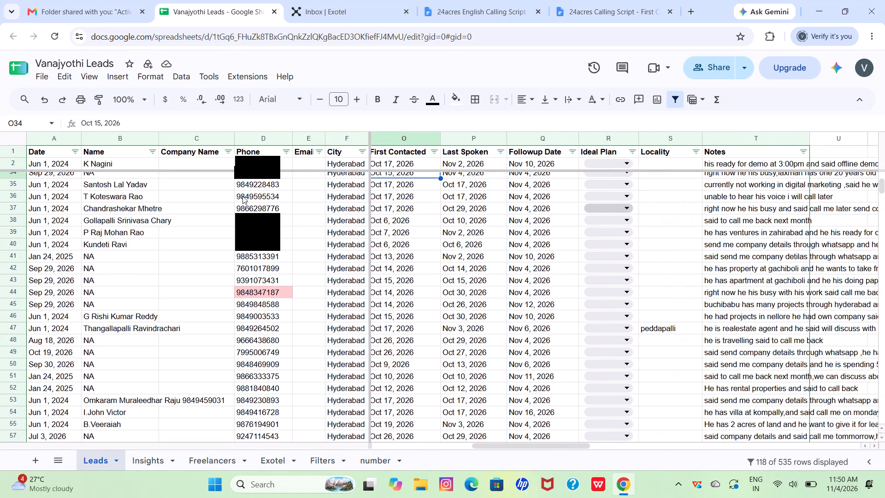
Copy the phone number of the lead in row 35.
click(287, 183)
key(ctrl+c)
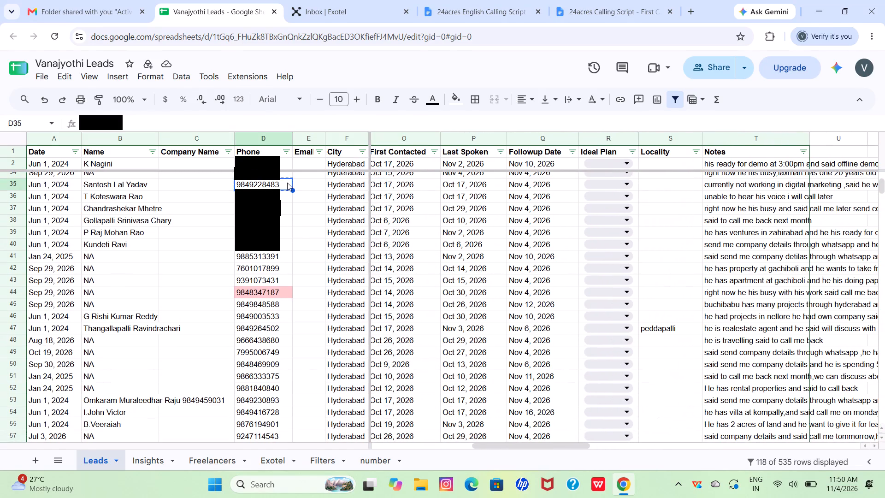
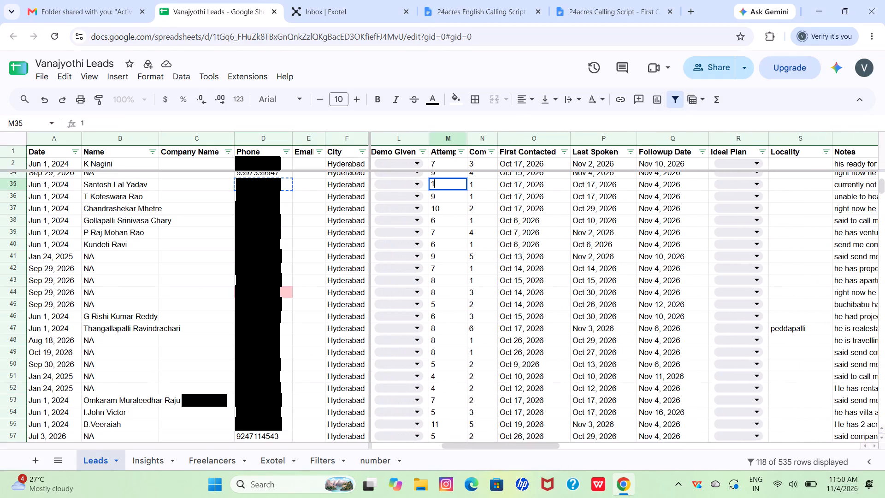
Set the attempt count of the lead in row 35 to 10.
text(0)
click(478, 184)
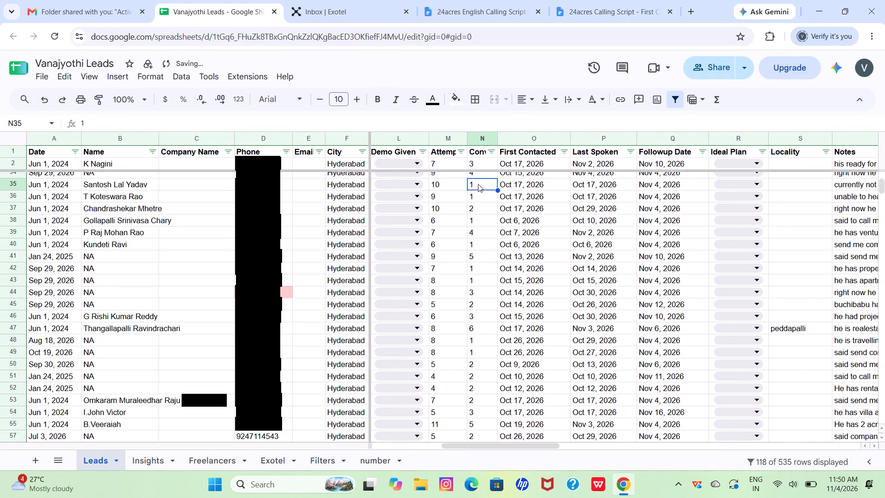
Update the row 34 lead's call counts to 5 conversations and 10 attempts.
scroll(478, 184, up, 1)
scroll(478, 184, left, 1)
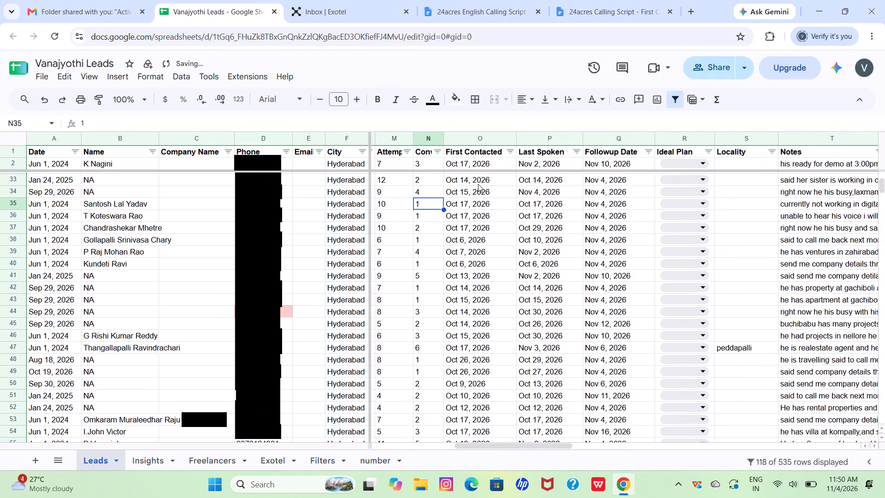
scroll(478, 184, left, 2)
scroll(478, 184, up, 1)
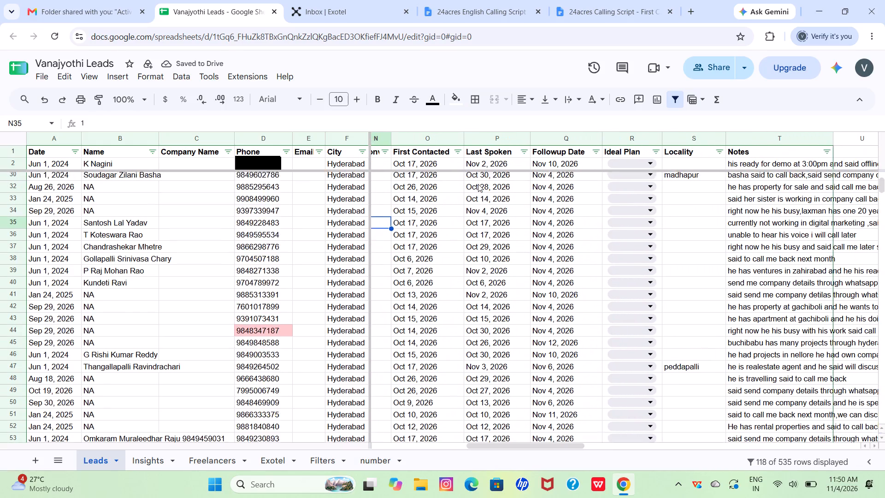
scroll(478, 184, up, 2)
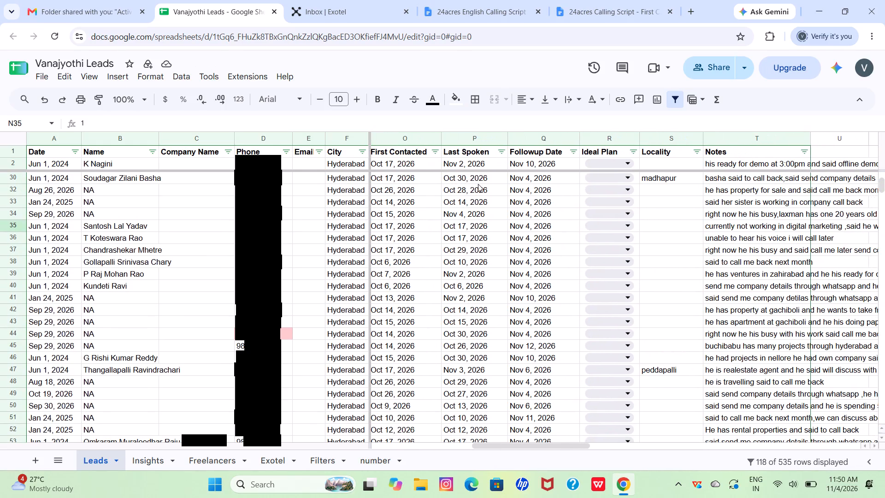
scroll(478, 184, left, 2)
scroll(478, 184, right, 4)
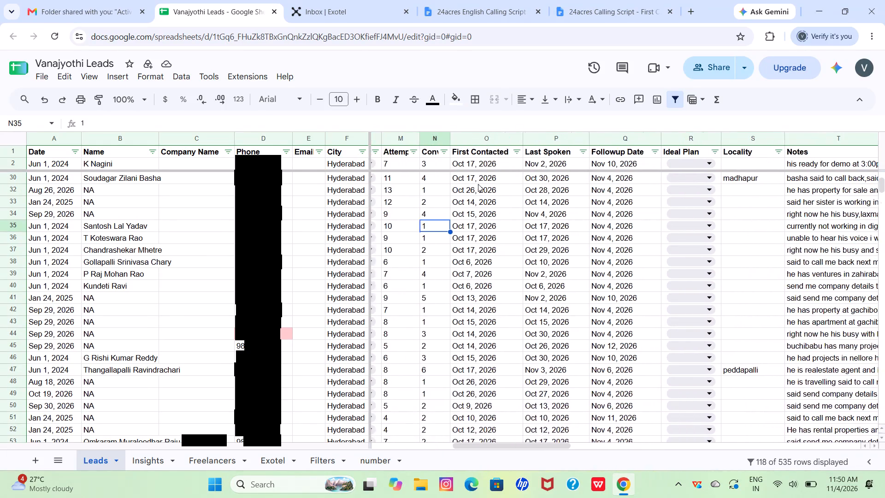
scroll(478, 184, right, 1)
click(449, 214)
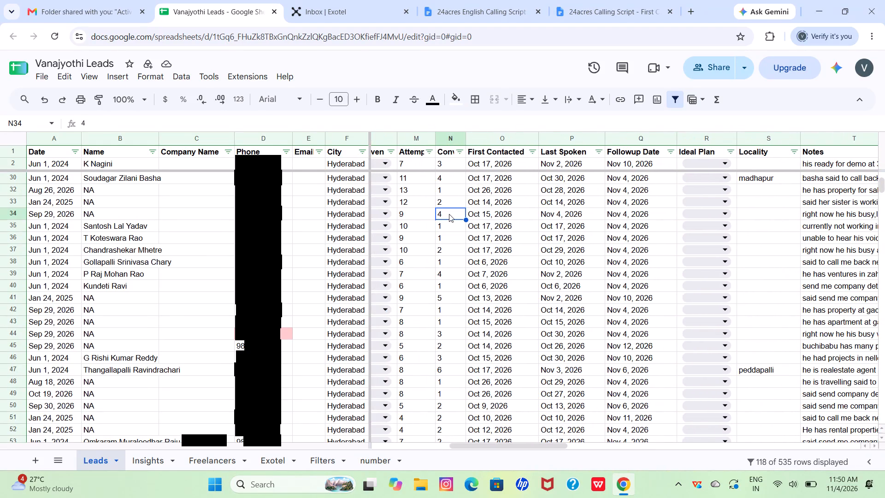
key(5)
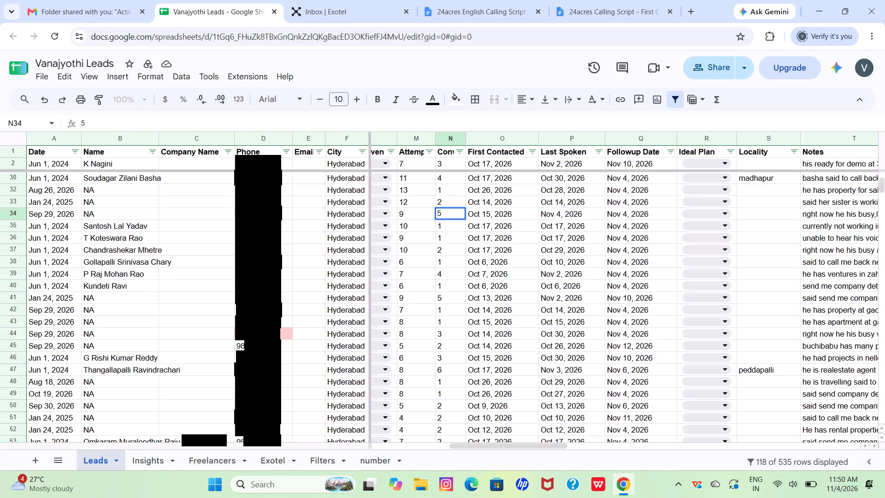
click(413, 212)
text(10)
click(413, 223)
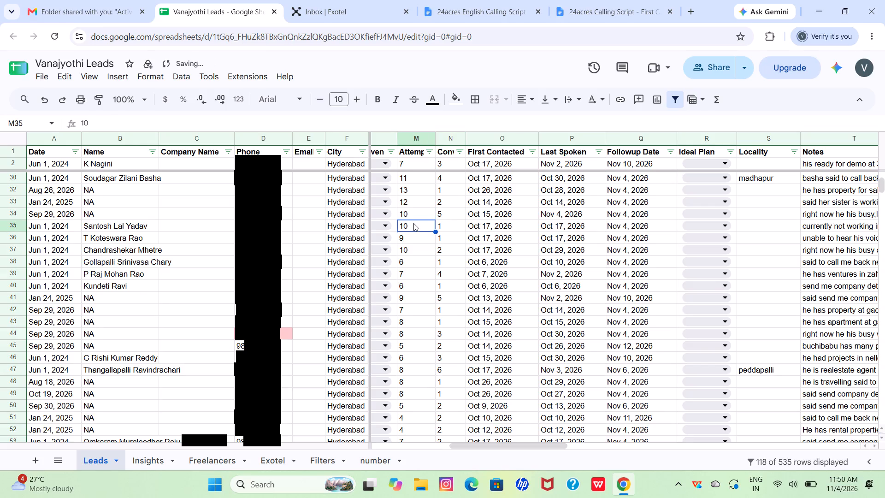
Review the notes, last spoken dates and follow-up dates of the leads from row 35 onward.
scroll(413, 223, down, 1)
scroll(413, 223, left, 1)
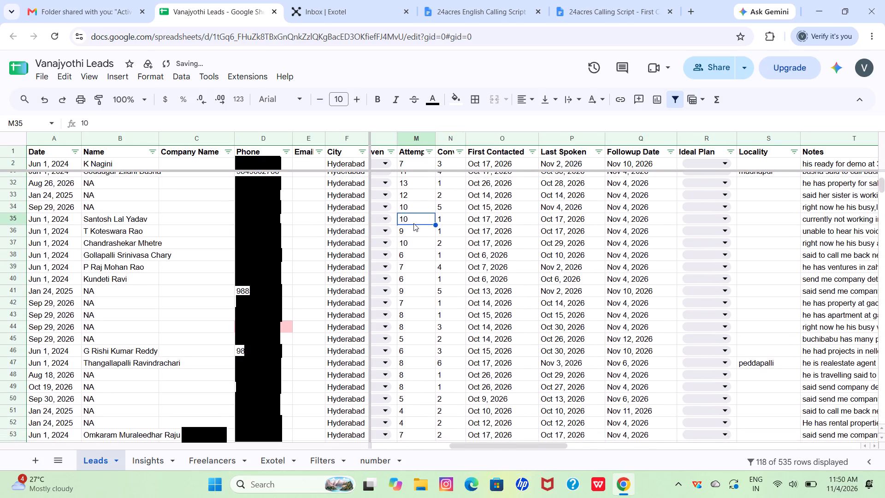
scroll(413, 223, left, 2)
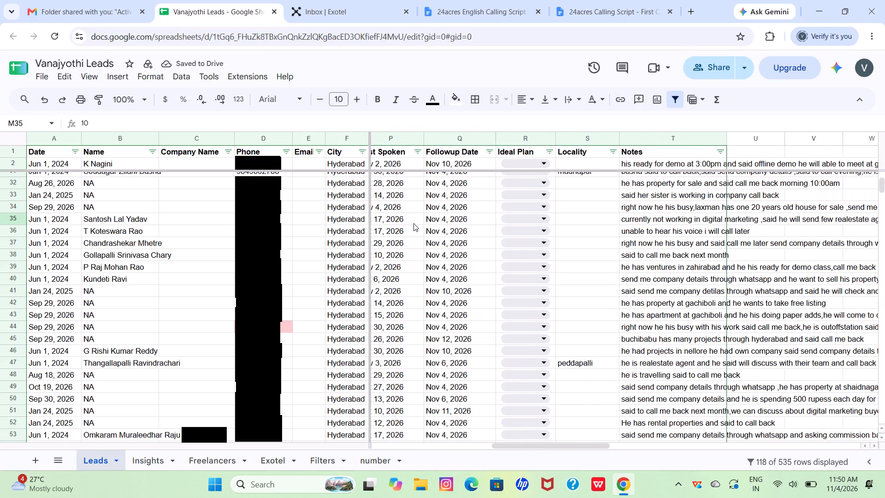
scroll(413, 223, right, 4)
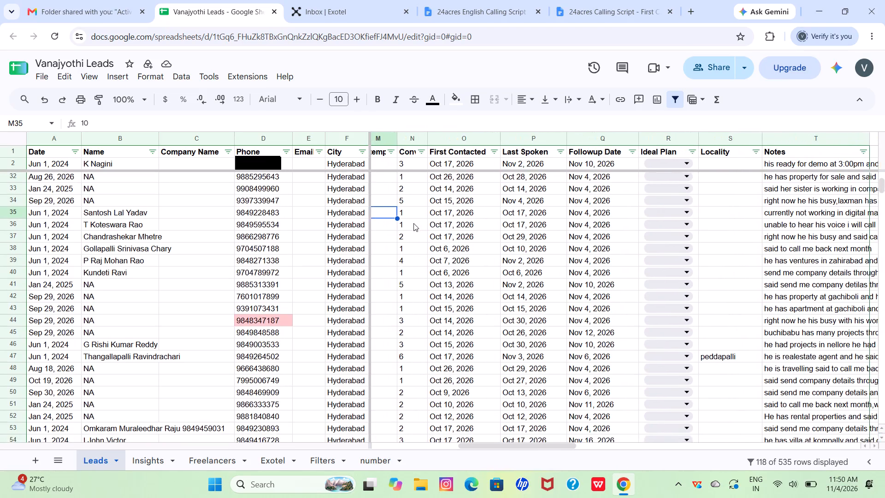
scroll(413, 223, right, 2)
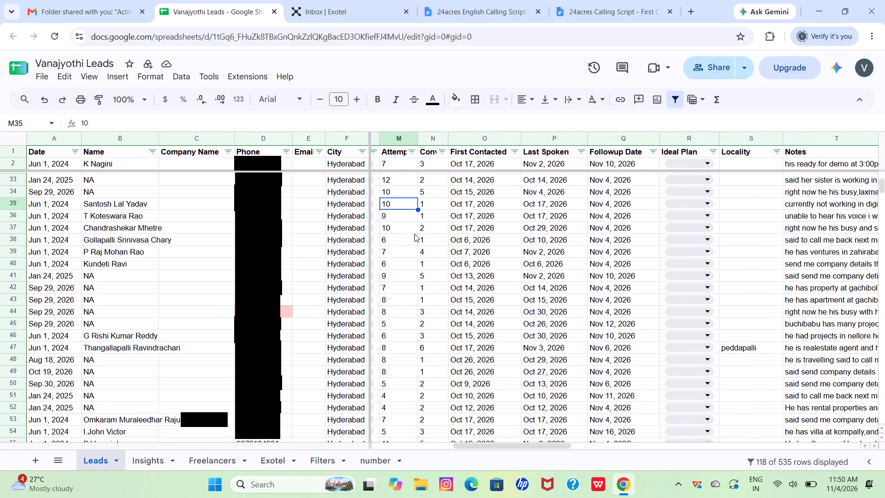
click(414, 234)
scroll(414, 234, left, 2)
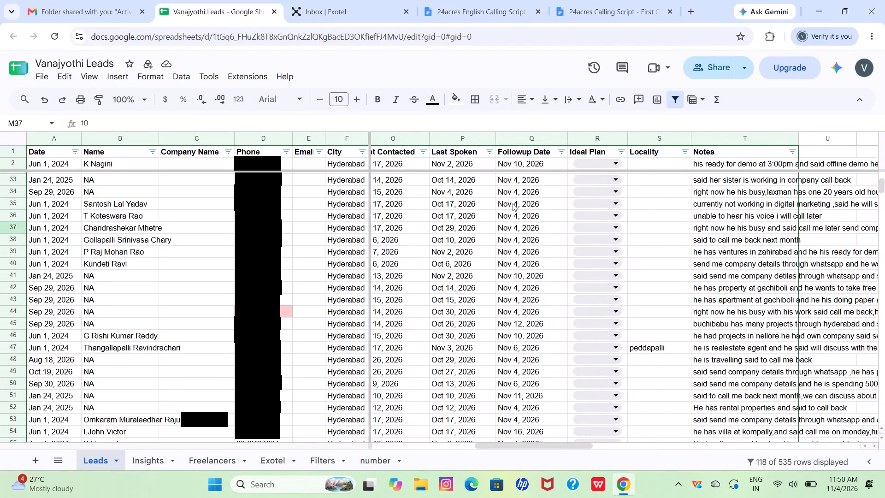
click(512, 203)
scroll(512, 203, left, 3)
scroll(512, 203, right, 1)
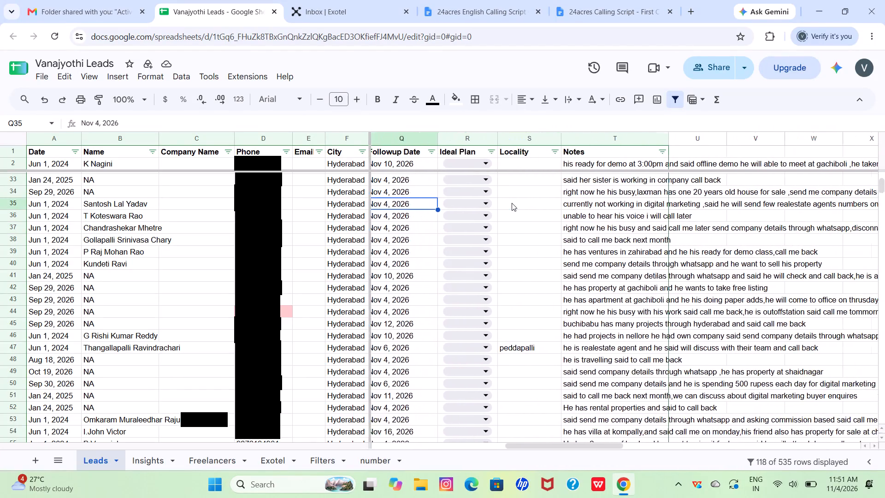
scroll(512, 203, right, 1)
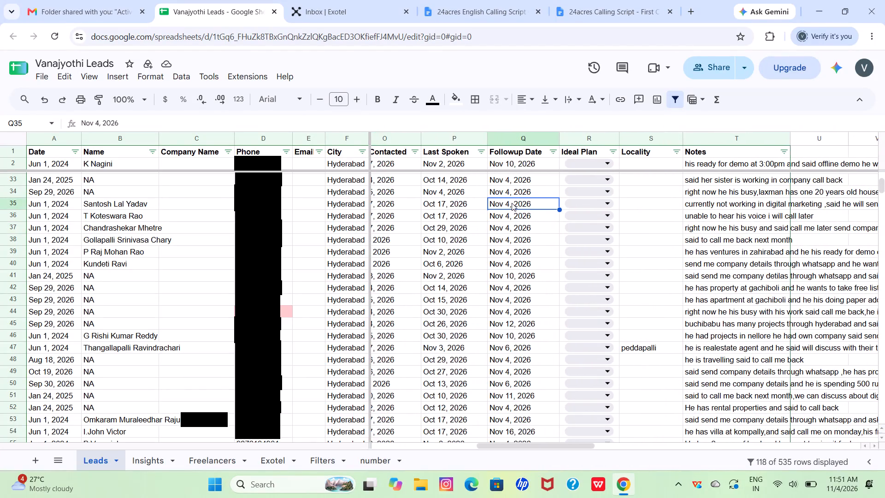
Copy the phone number of the lead in row 35.
click(274, 201)
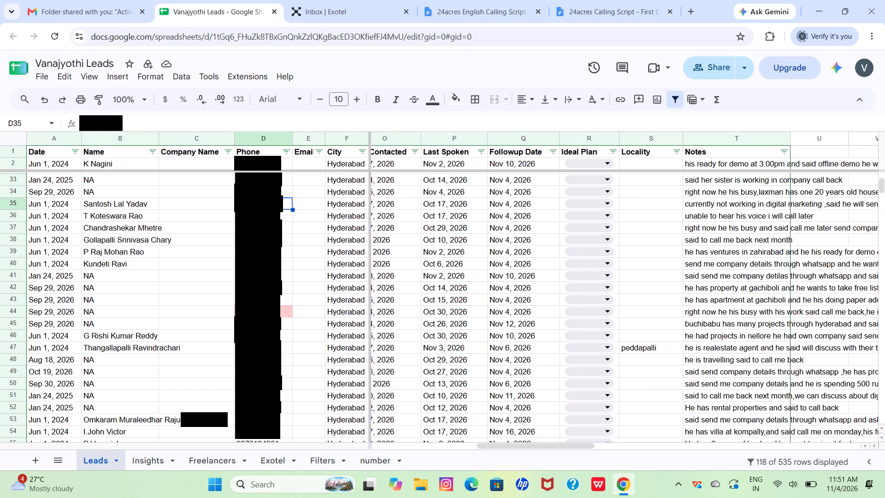
key(ctrl+c)
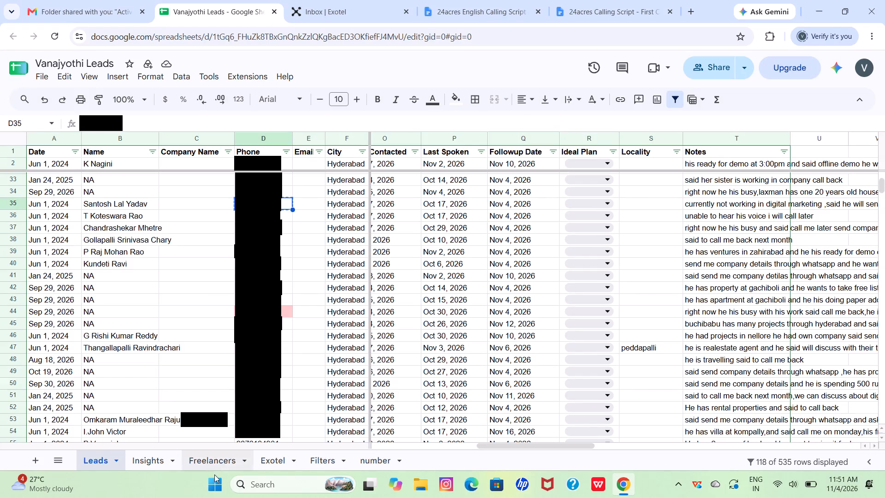
Switch from the leads spreadsheet to WhatsApp.
click(219, 483)
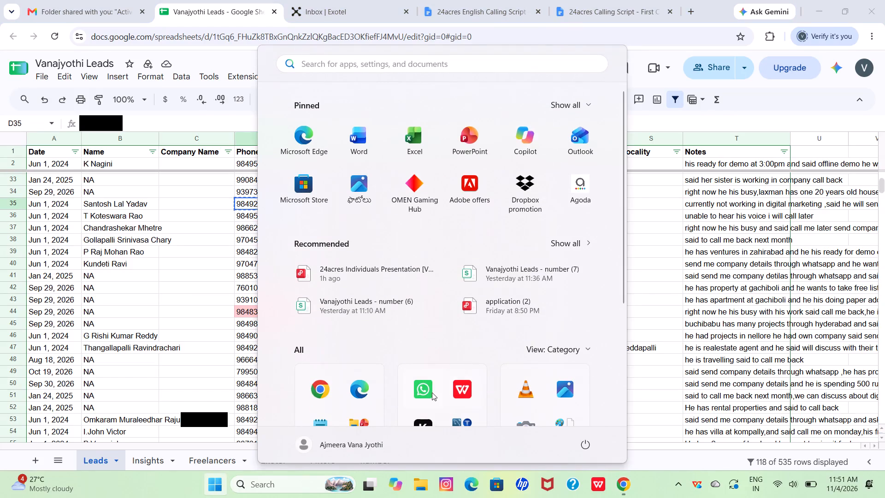
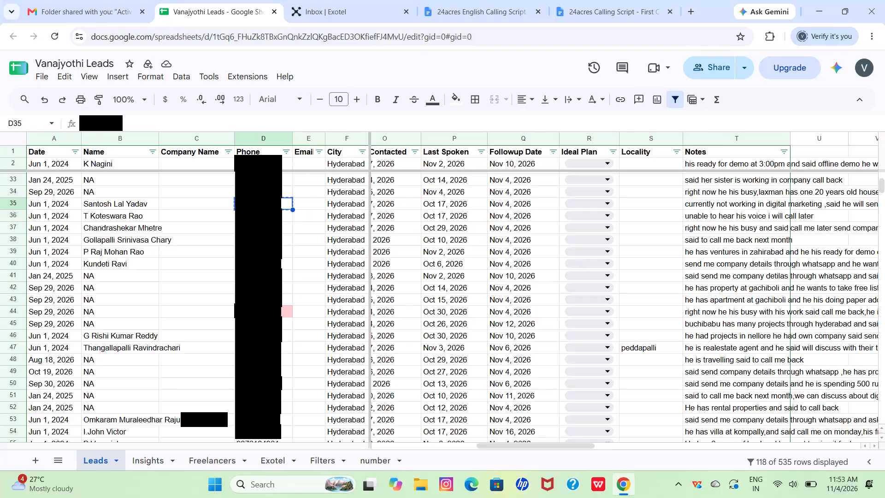
Set the last spoken date of the lead in row 35 to Nov 4, 2026.
click(307, 209)
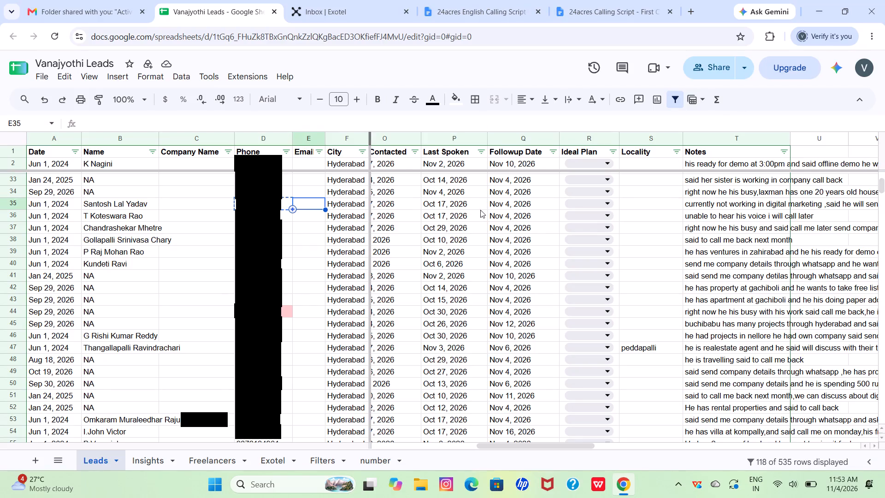
double_click(464, 206)
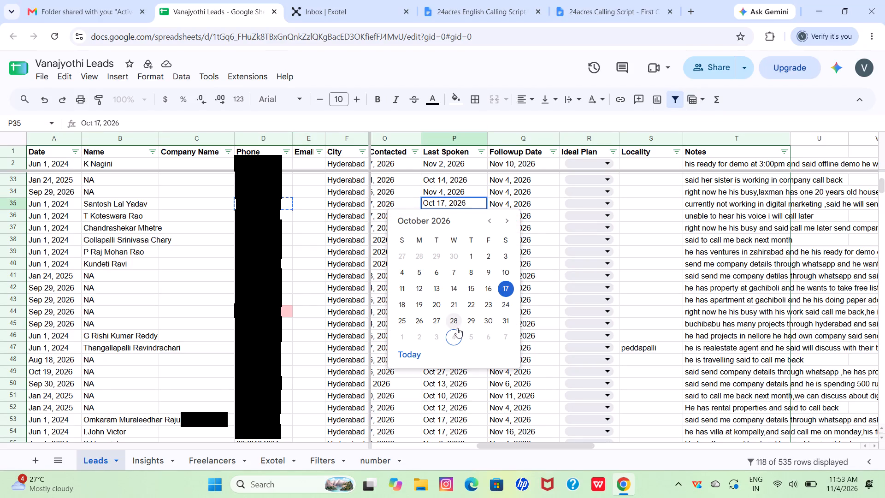
click(456, 333)
Remove "on monday ,call me after 1 hour," from the end of the row 35 lead's notes.
scroll(778, 198, left, 3)
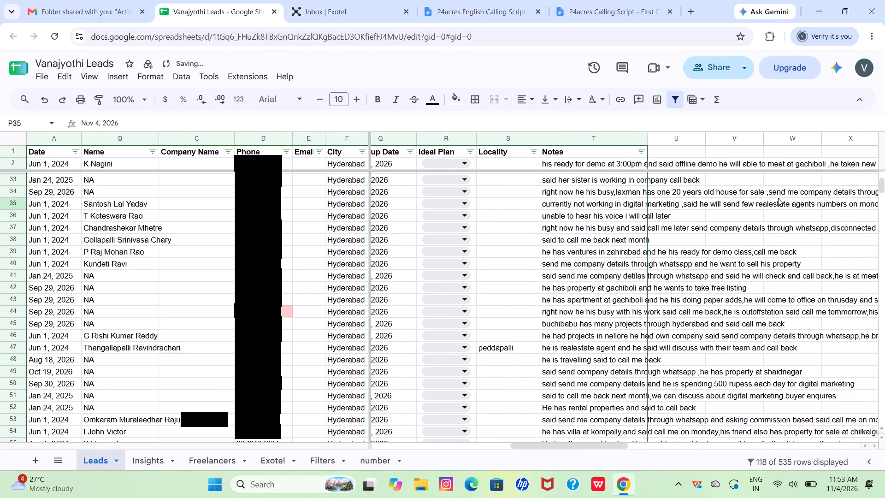
scroll(778, 198, left, 3)
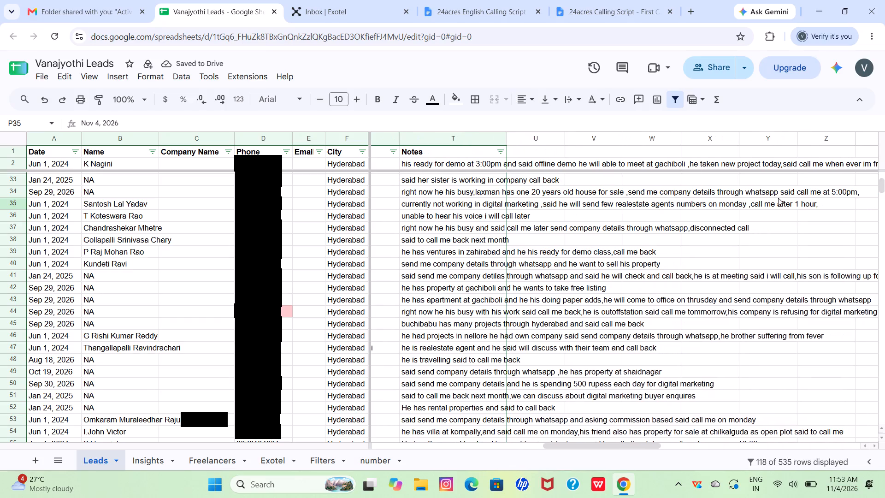
scroll(778, 198, right, 1)
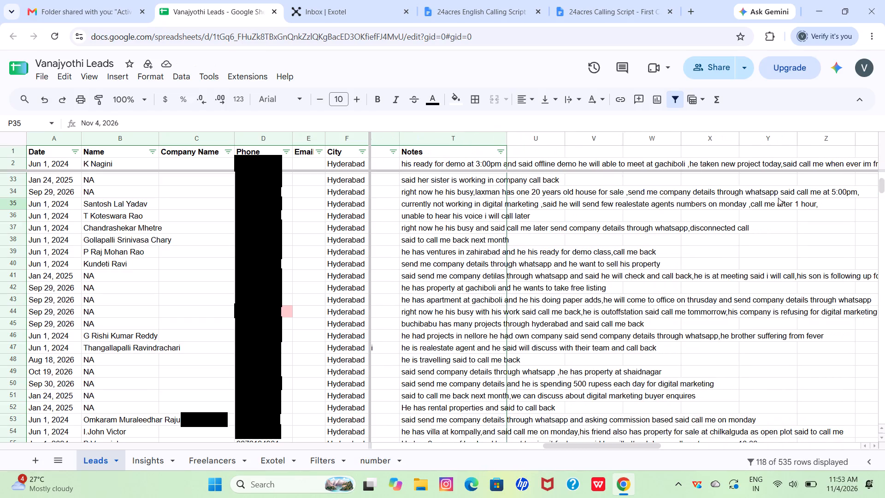
scroll(778, 198, right, 1)
double_click(426, 207)
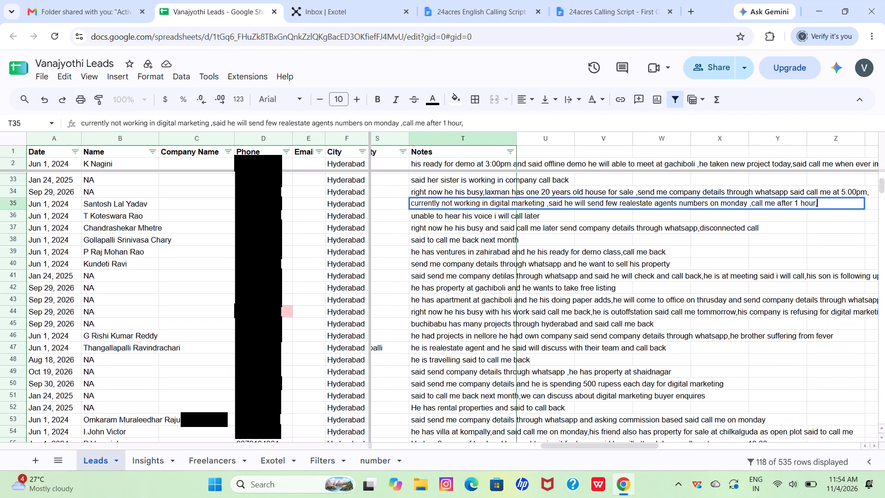
key(BackSpace)
key(BackSpace)
key(BackSpace)
key(BackSpace)
key(BackSpace)
key(BackSpace)
key(BackSpace)
key(BackSpace)
key(BackSpace)
key(BackSpace)
key(BackSpace)
key(BackSpace)
key(BackSpace)
key(BackSpace)
key(BackSpace)
key(BackSpace)
key(BackSpace)
key(BackSpace)
key(BackSpace)
key(BackSpace)
key(BackSpace)
key(BackSpace)
key(BackSpace)
key(BackSpace)
key(BackSpace)
key(BackSpace)
key(BackSpace)
key(BackSpace)
key(BackSpace)
key(BackSpace)
key(BackSpace)
key(BackSpace)
key(BackSpace)
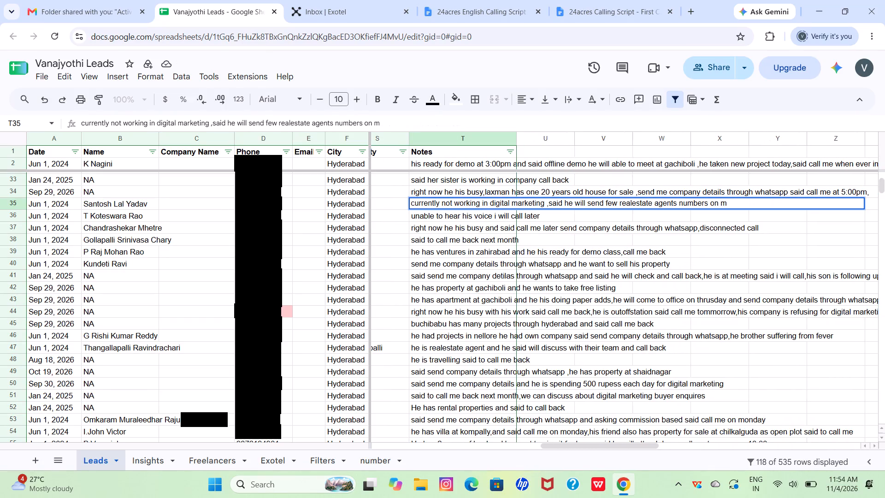
click(387, 205)
Update the row 35 lead's call counts to 11 attempts and 2 conversations.
scroll(387, 205, right, 4)
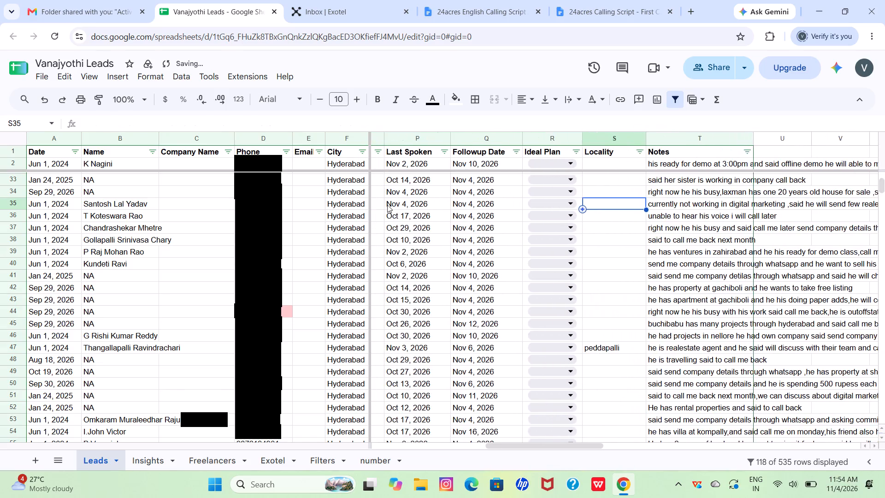
scroll(387, 205, right, 5)
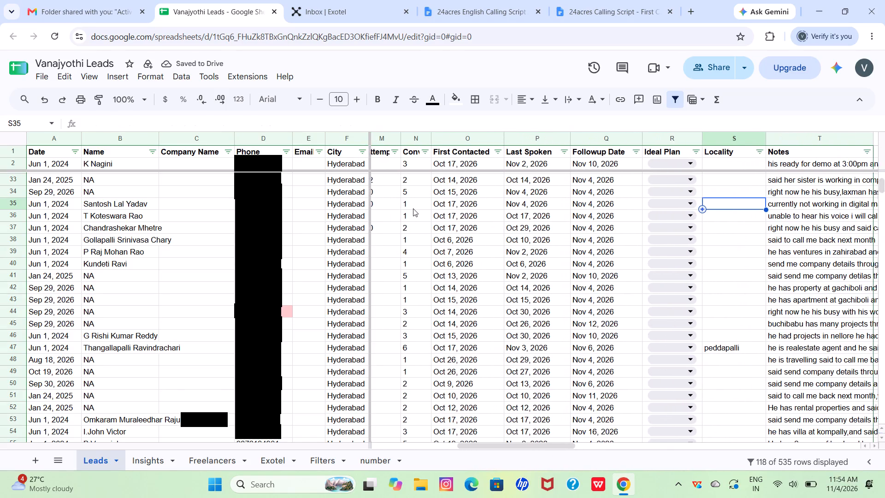
scroll(413, 208, right, 1)
click(413, 208)
text(11)
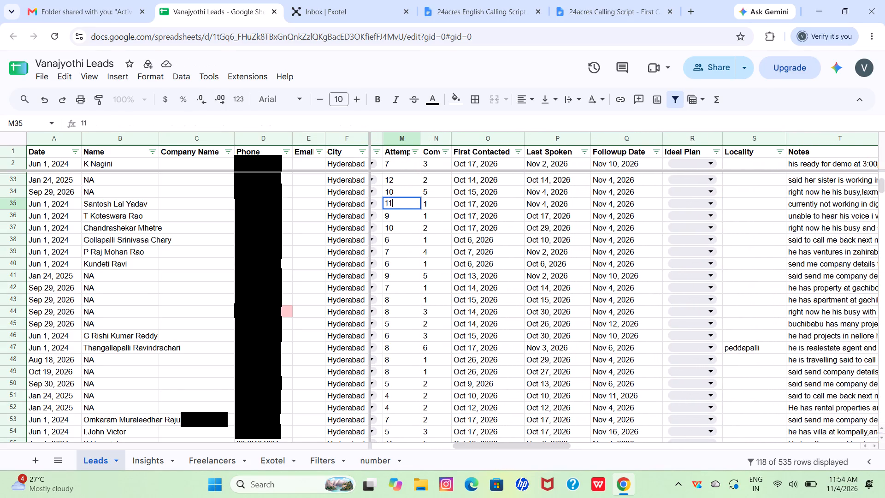
click(441, 202)
key(2)
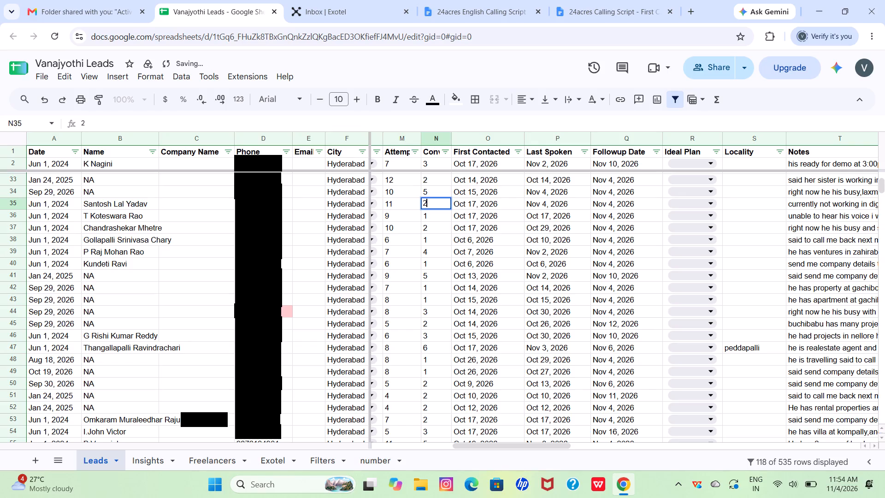
click(439, 210)
click(437, 214)
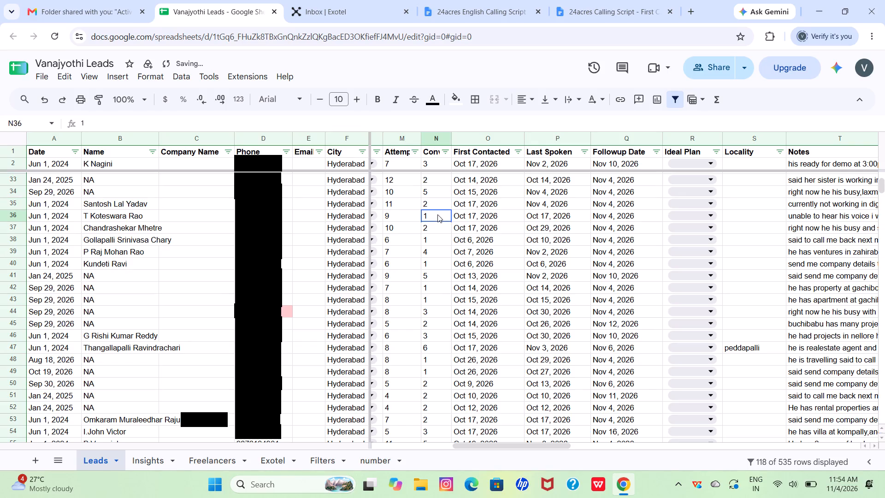
Select the phone number of the lead in row 36.
scroll(437, 214, down, 1)
scroll(437, 214, left, 1)
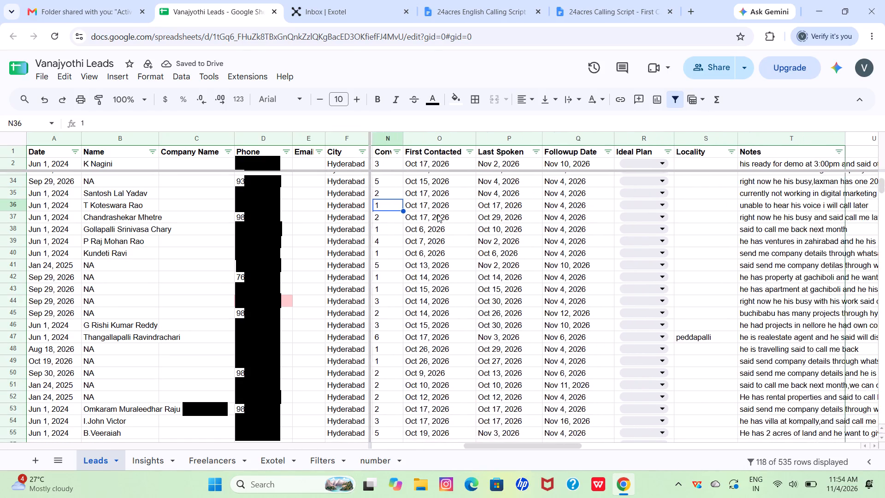
scroll(437, 214, right, 3)
scroll(437, 214, down, 1)
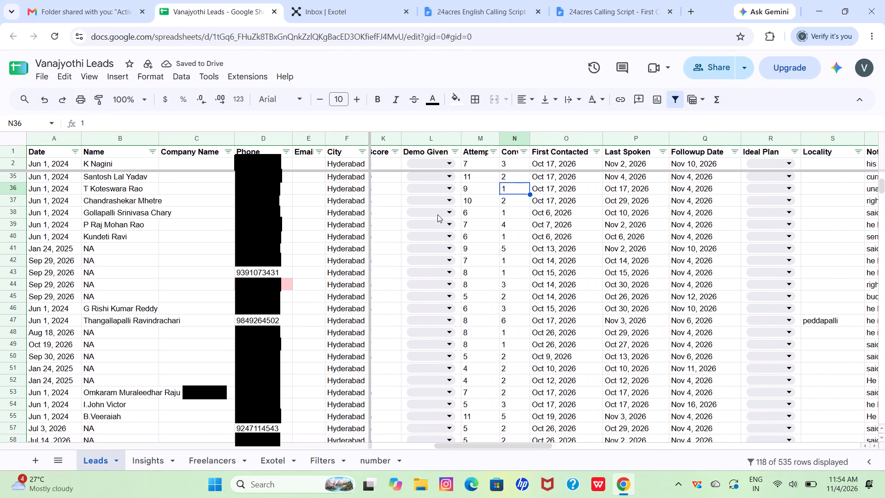
click(262, 191)
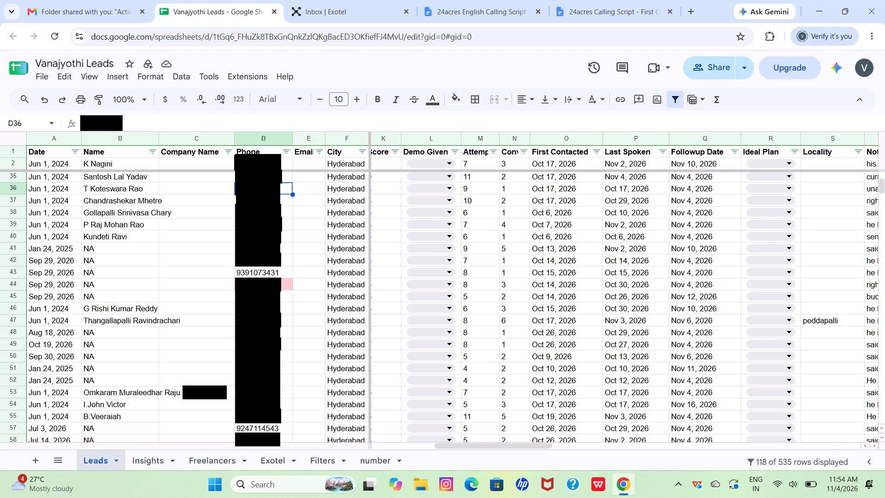
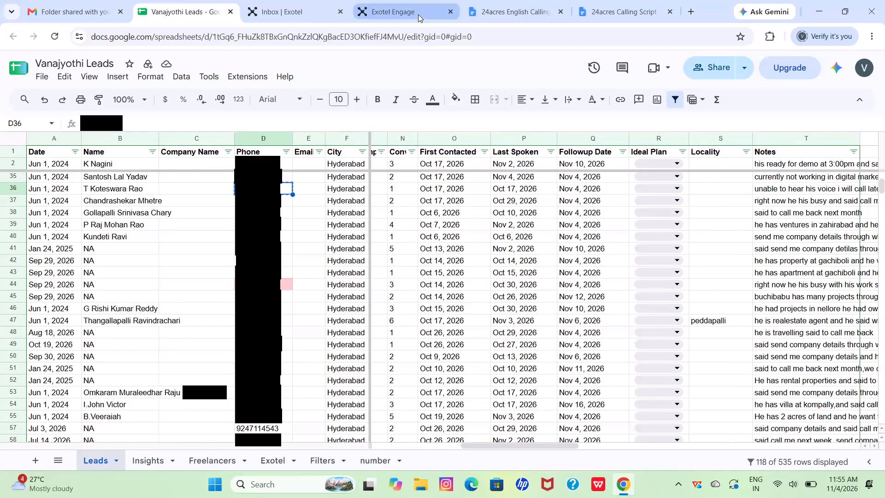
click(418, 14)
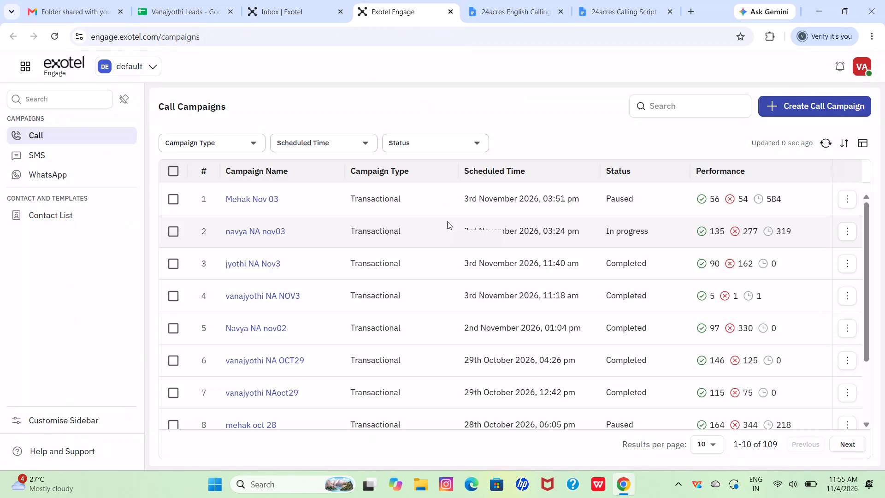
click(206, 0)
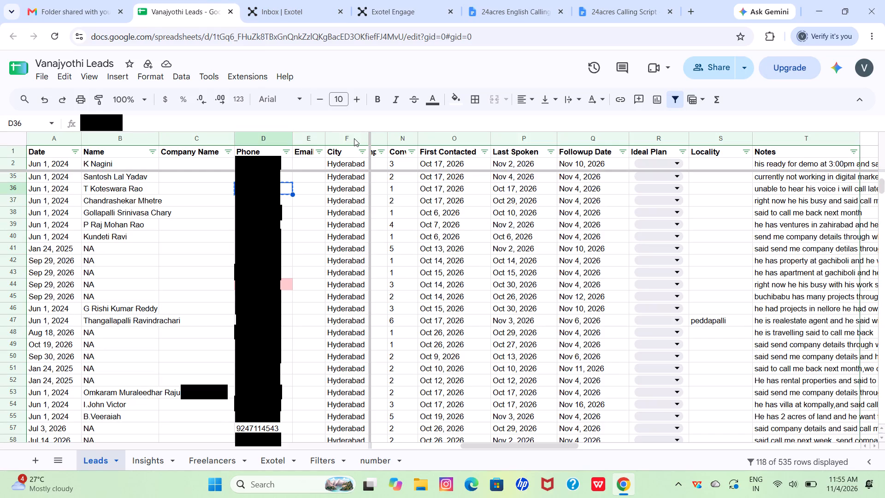
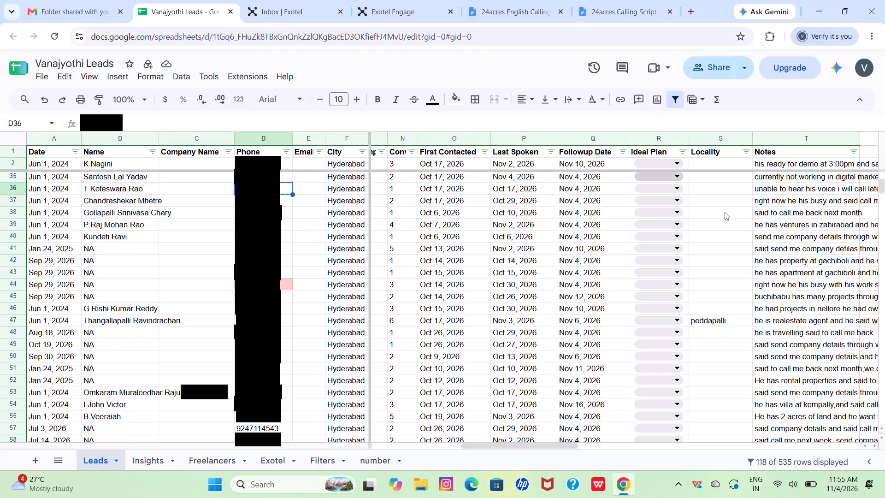
Replace the note for the lead in row 36 with "busy with his work call me tommorrow".
double_click(761, 194)
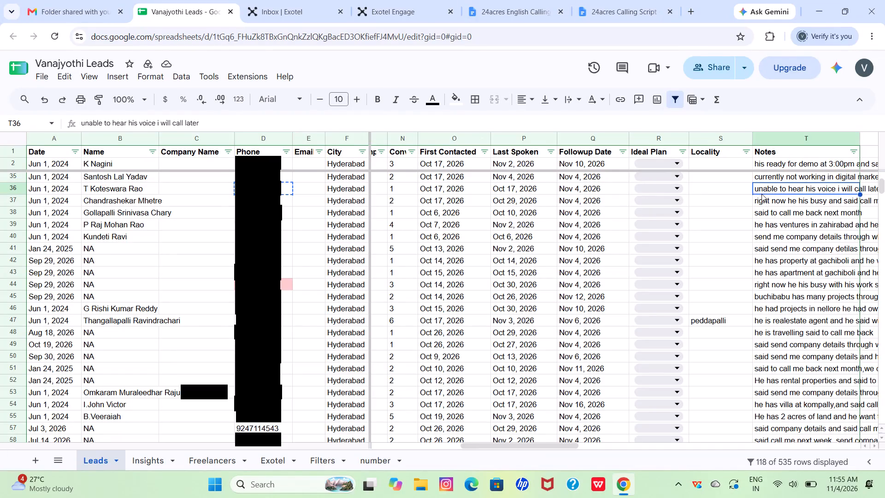
scroll(761, 194, left, 3)
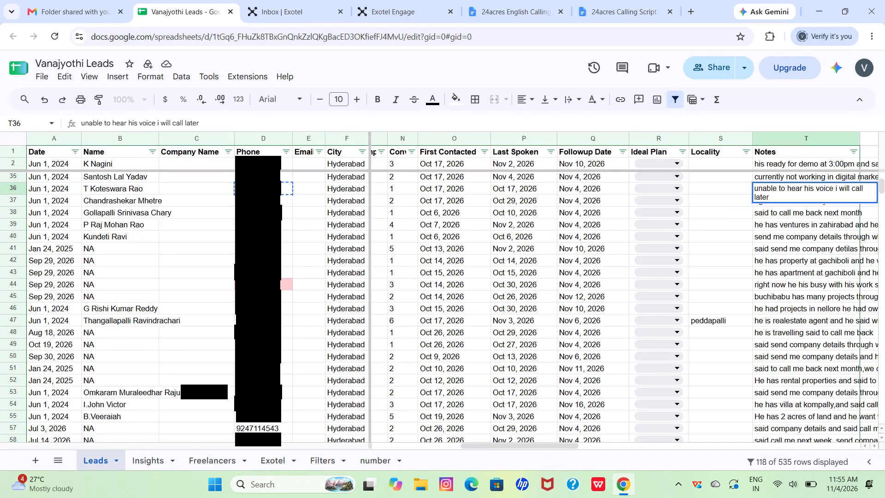
key(BackSpace)
key(BackSpace)
key(BackSpace)
key(BackSpace)
key(BackSpace)
key(BackSpace)
key(BackSpace)
key(BackSpace)
key(BackSpace)
key(BackSpace)
key(BackSpace)
key(BackSpace)
key(BackSpace)
key(BackSpace)
key(BackSpace)
key(BackSpace)
key(BackSpace)
key(BackSpace)
key(BackSpace)
key(BackSpace)
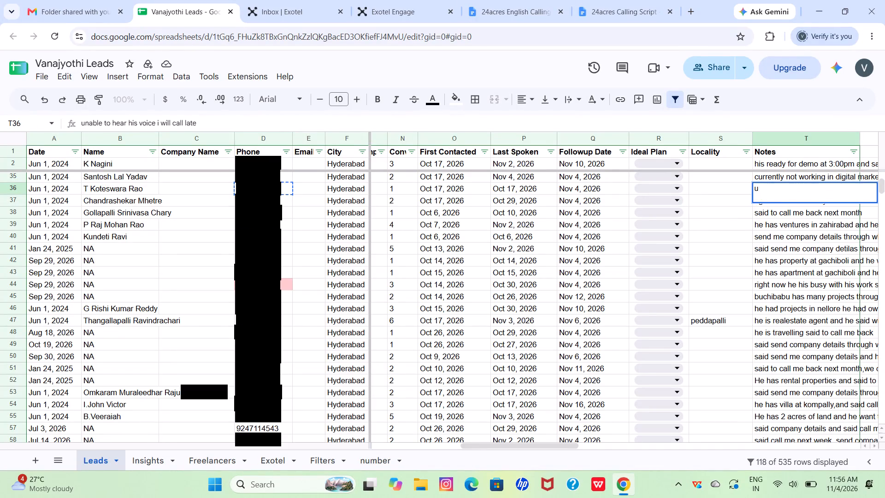
text(busy)
key(Return)
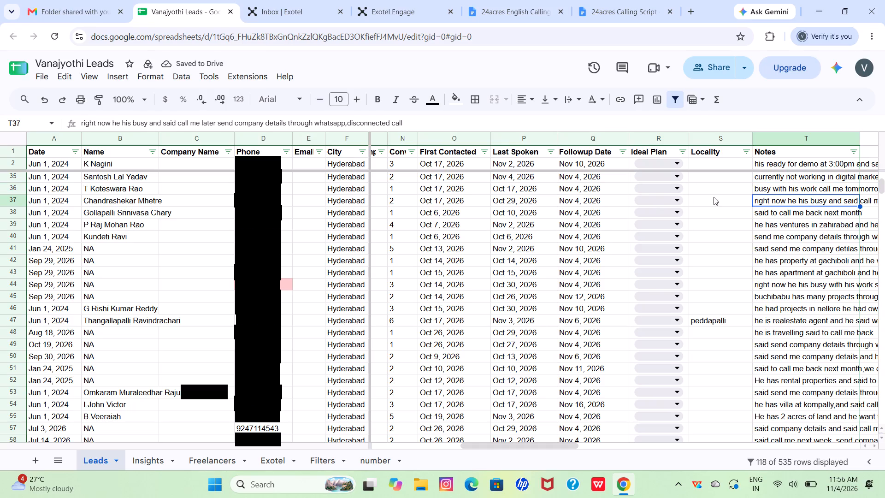
Insert "said" before "call me tommorrow" in the row 36 note.
click(730, 192)
scroll(730, 192, left, 4)
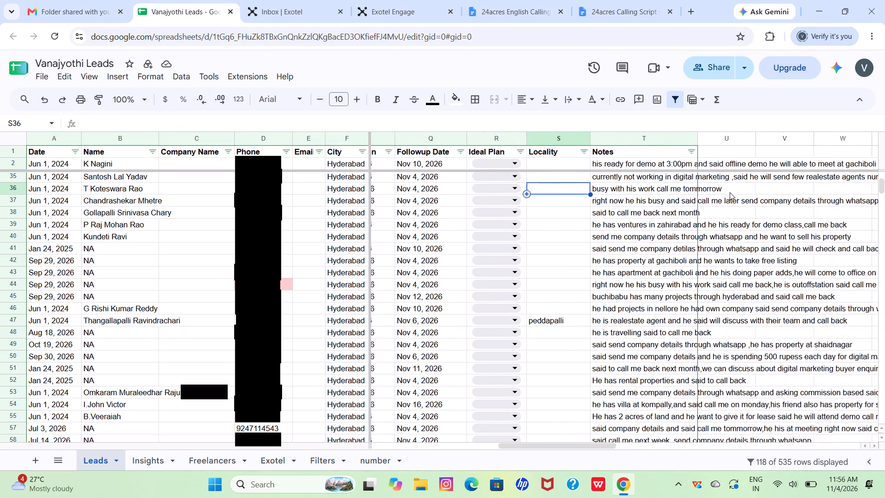
scroll(730, 192, right, 3)
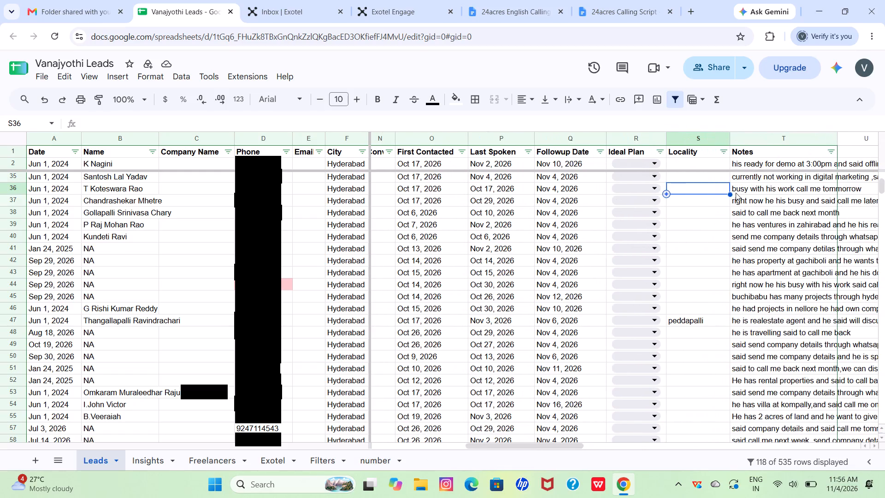
double_click(737, 193)
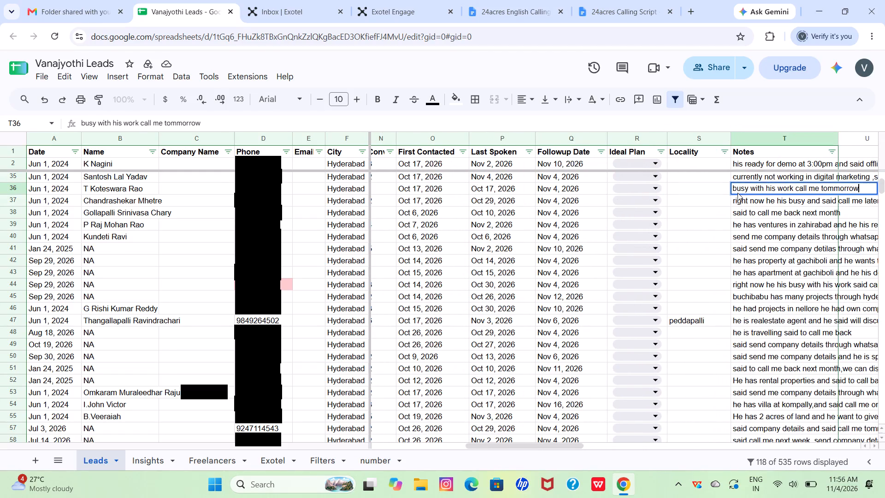
click(796, 186)
text(said)
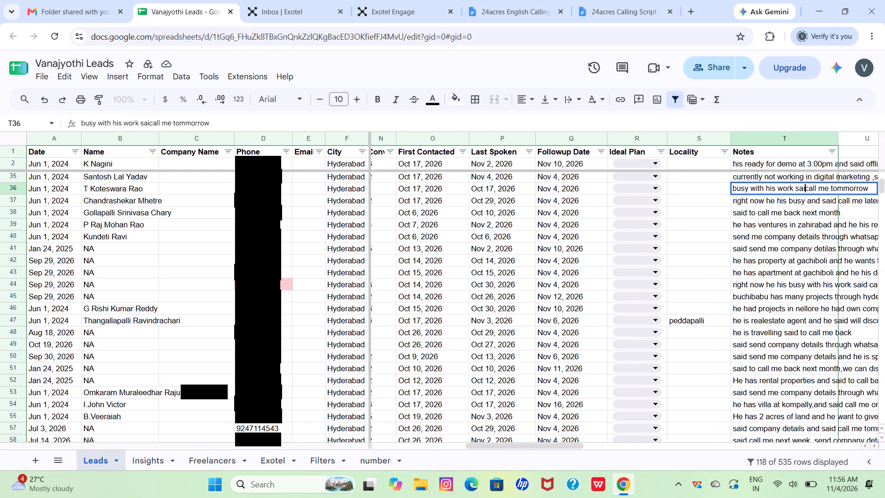
key(space)
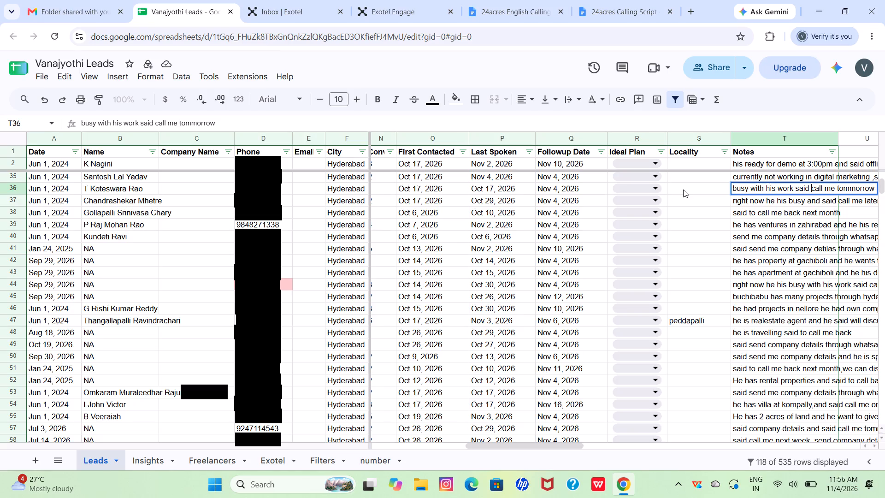
click(683, 190)
Set the Last Spoken date for the lead in row 36 to Nov 4, 2026.
double_click(497, 187)
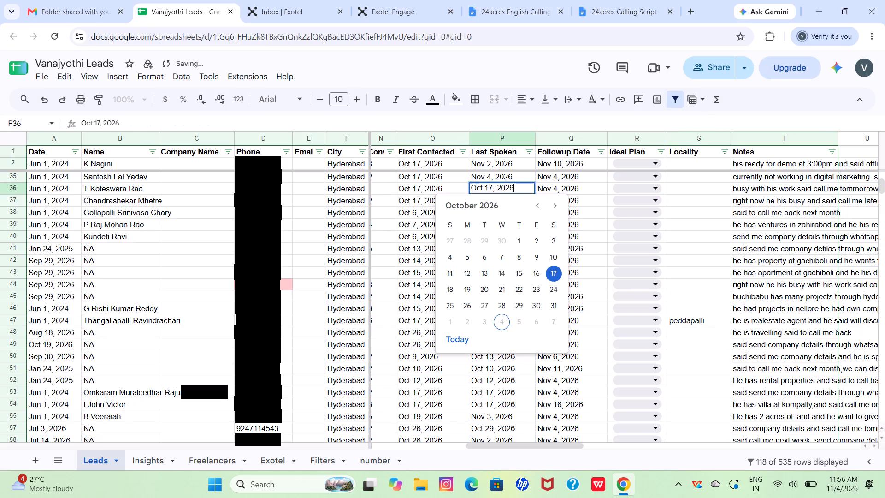
click(500, 322)
Update the call counts in row 36 to 10 in the attempts column and 2 in the Conv column.
scroll(500, 322, right, 2)
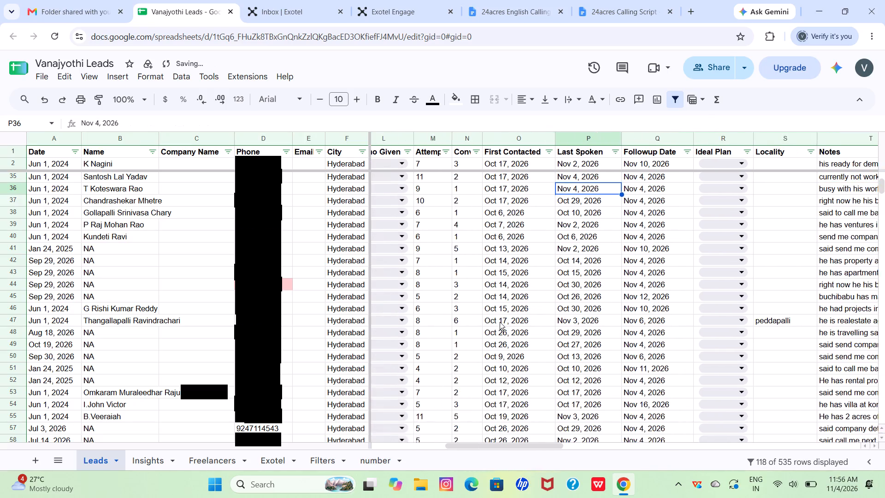
scroll(500, 322, right, 1)
click(461, 189)
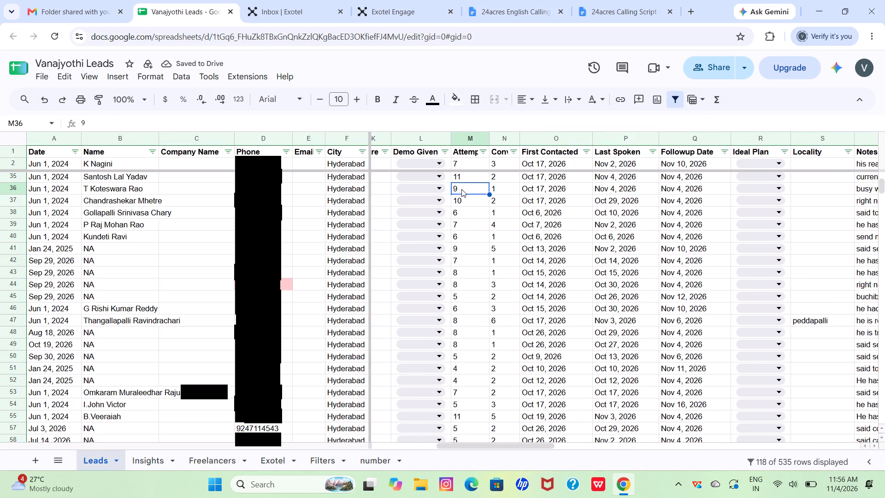
text(10)
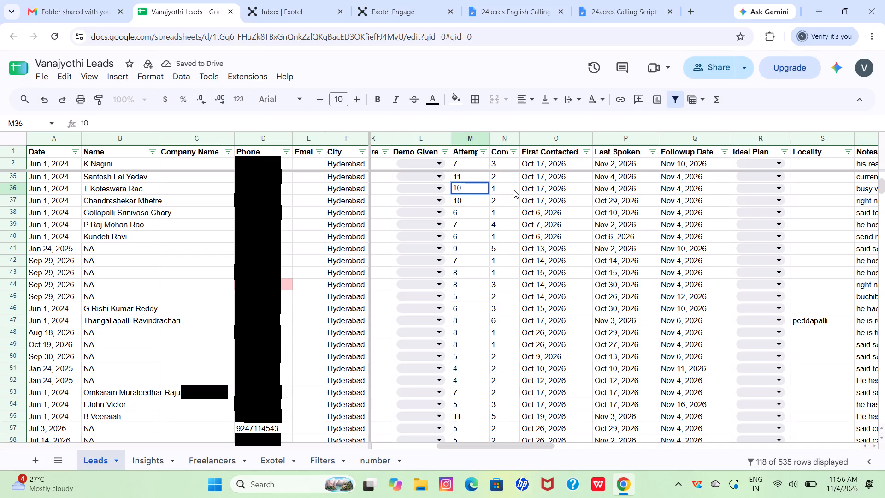
click(514, 190)
key(2)
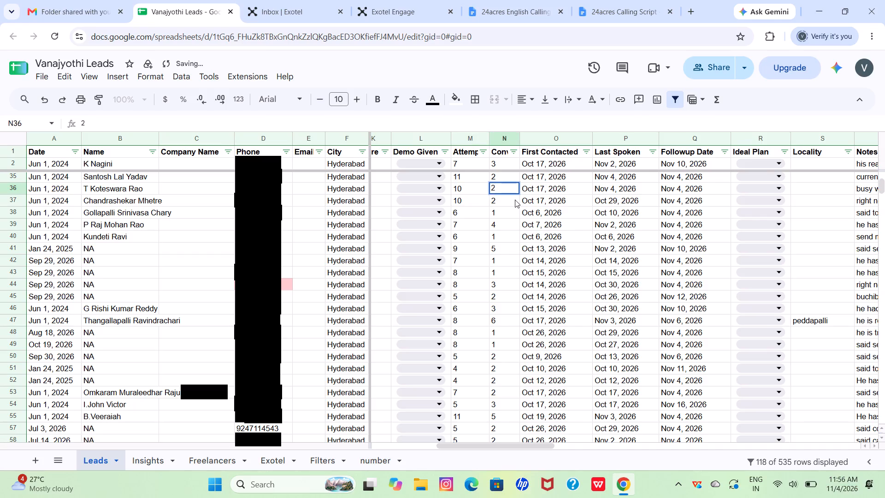
click(515, 200)
Set the Followup Date for the Shangrila lead in row 14 to Nov 5, 2026.
scroll(515, 200, left, 2)
scroll(515, 200, up, 1)
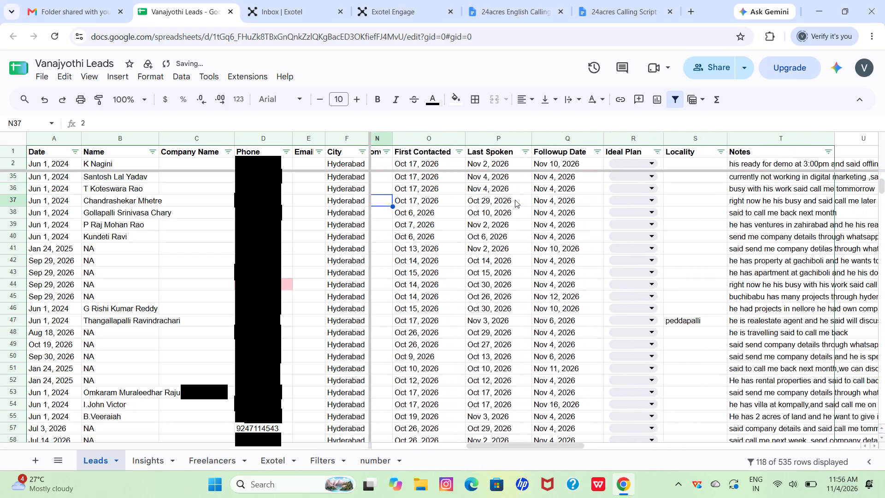
scroll(515, 200, up, 4)
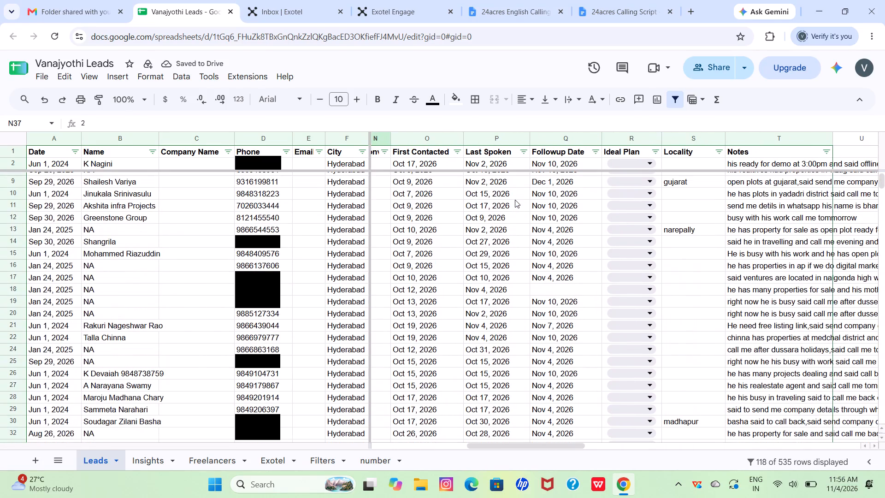
scroll(515, 200, up, 2)
scroll(565, 278, down, 1)
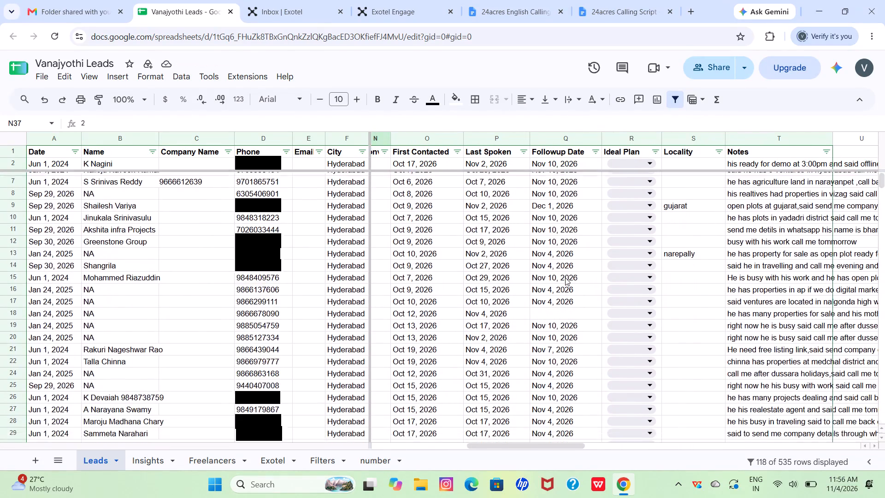
scroll(565, 278, down, 1)
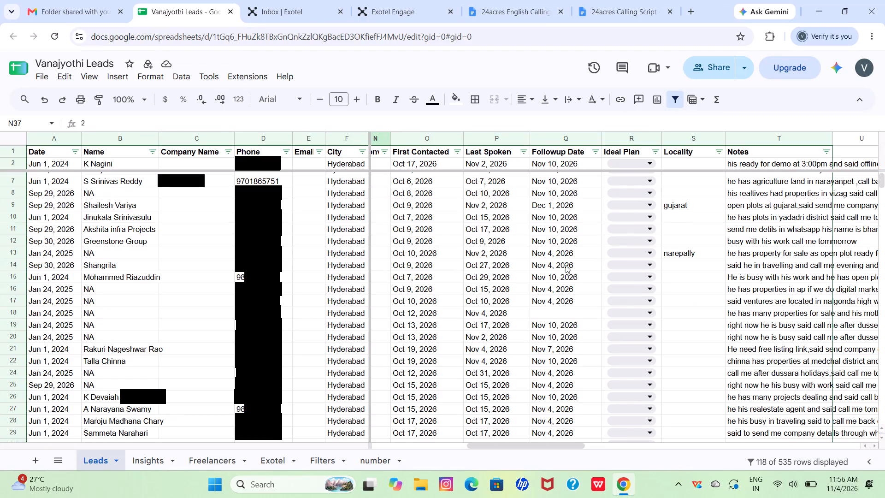
double_click(566, 265)
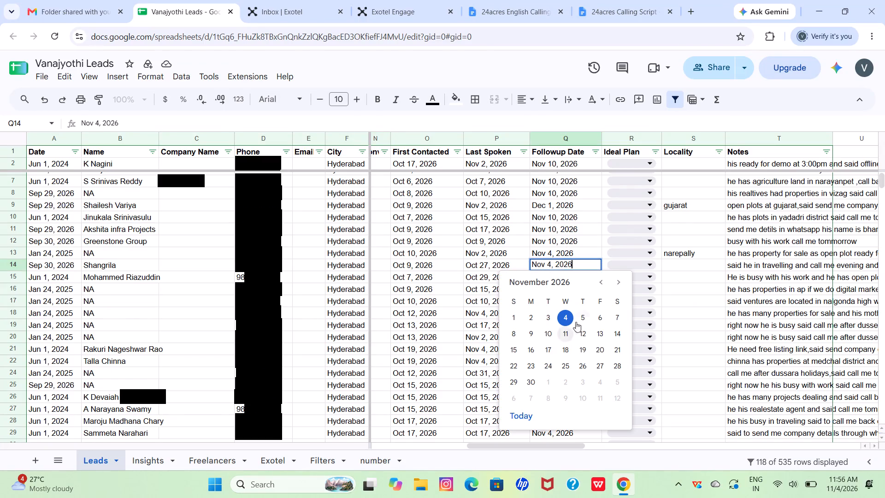
click(579, 315)
Review the notes, last spoken and follow-up dates of the filtered leads down the list to choose whom to contact.
scroll(579, 315, left, 4)
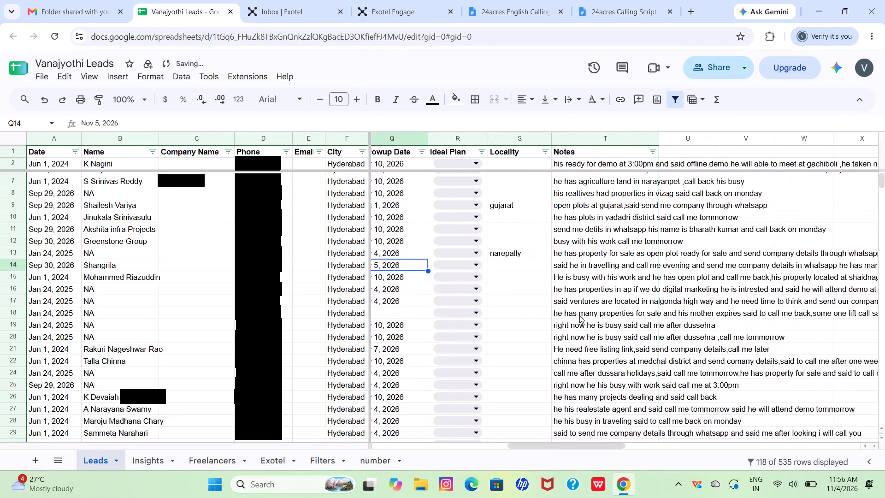
scroll(579, 315, left, 1)
scroll(579, 315, right, 4)
scroll(579, 315, down, 1)
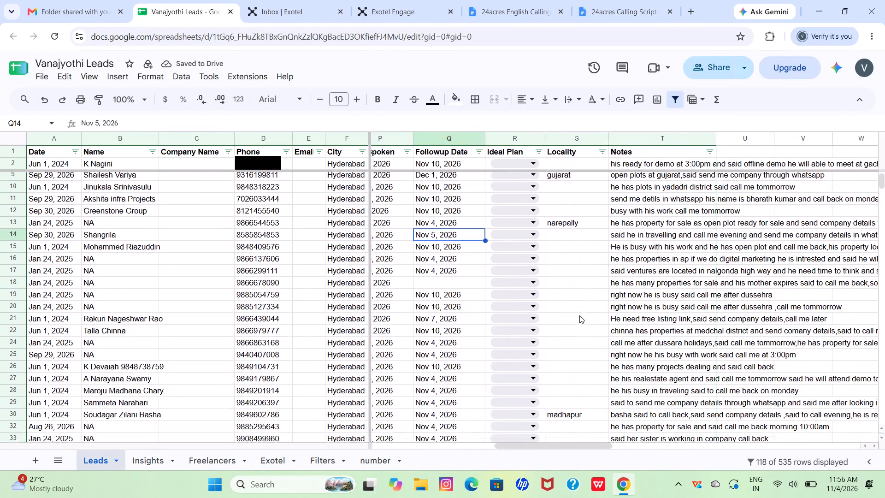
scroll(579, 315, down, 1)
scroll(579, 315, left, 2)
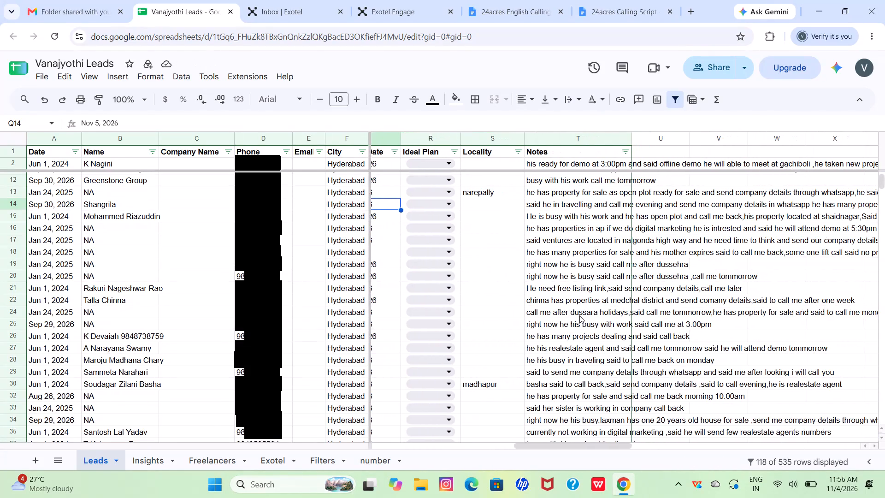
scroll(579, 315, left, 1)
scroll(579, 315, right, 1)
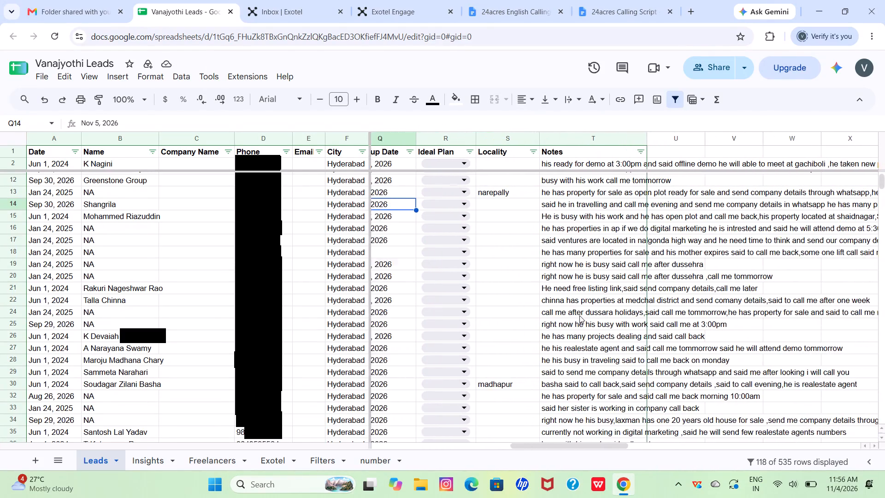
scroll(579, 315, right, 3)
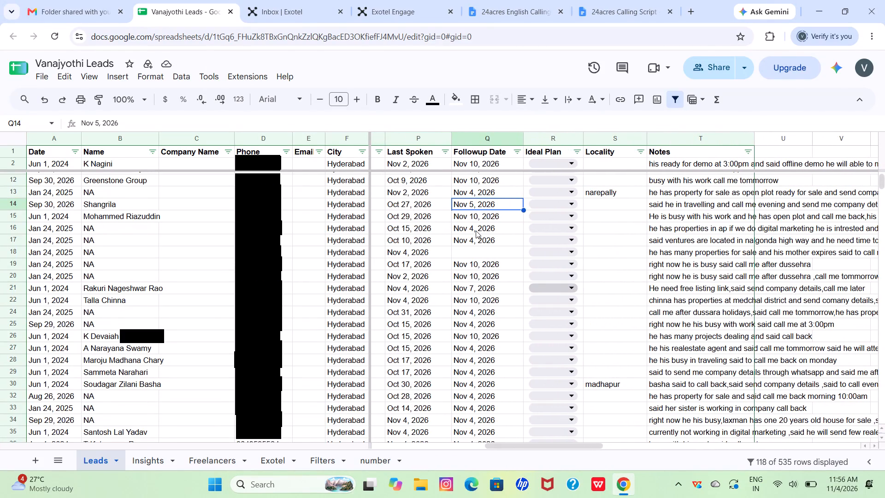
scroll(476, 231, down, 4)
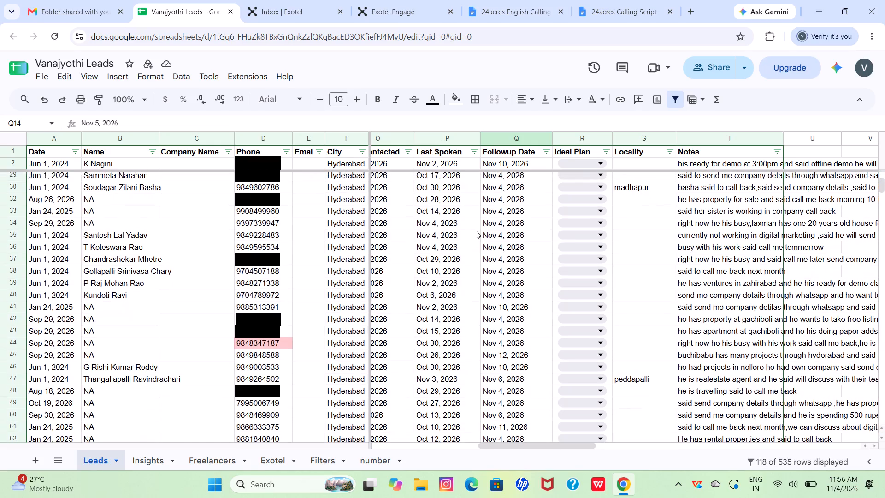
scroll(476, 231, down, 1)
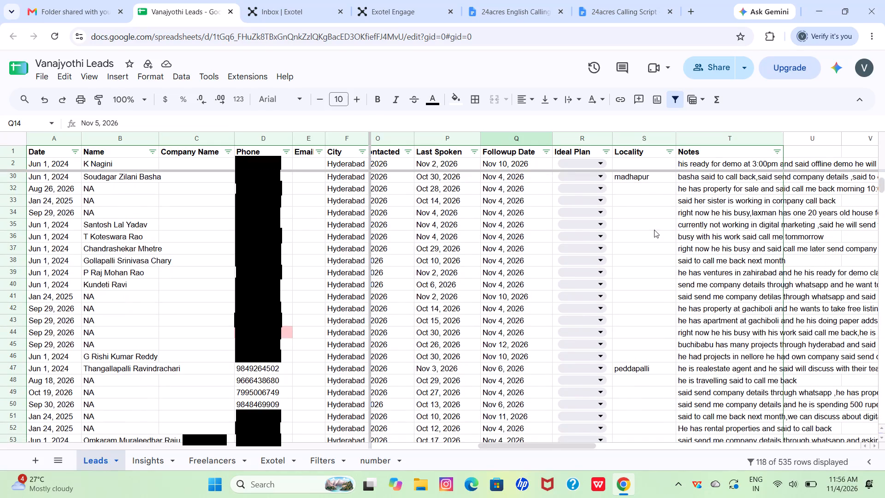
scroll(654, 230, down, 1)
scroll(654, 230, left, 2)
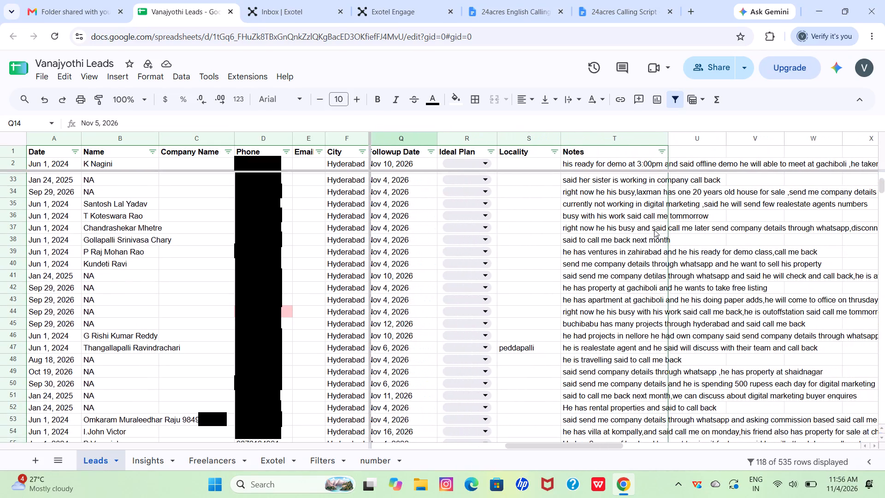
scroll(654, 230, left, 3)
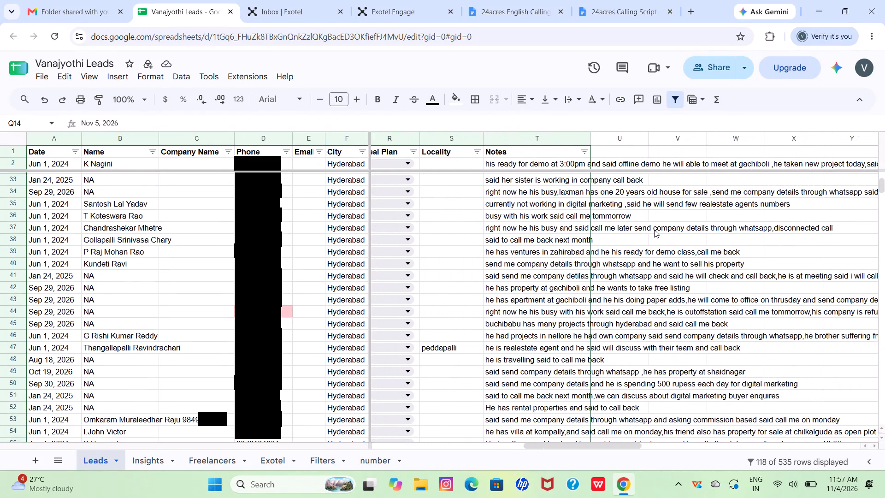
scroll(654, 230, right, 4)
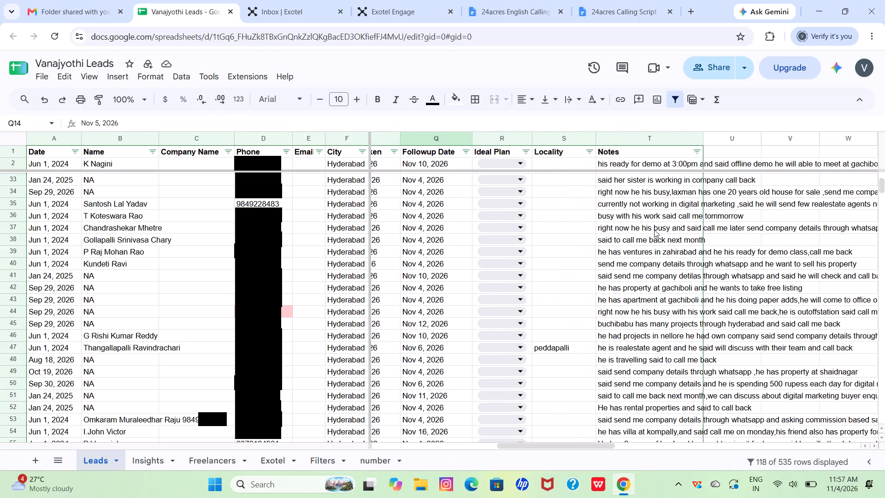
scroll(654, 230, right, 2)
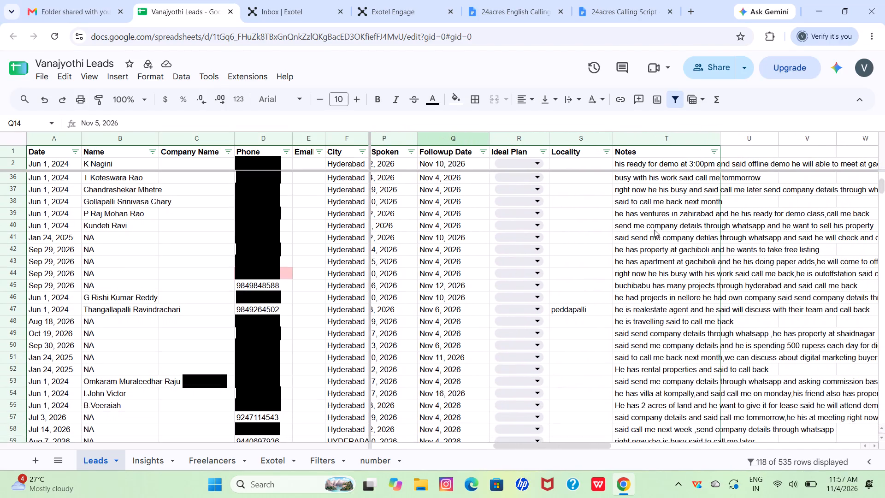
scroll(654, 230, right, 2)
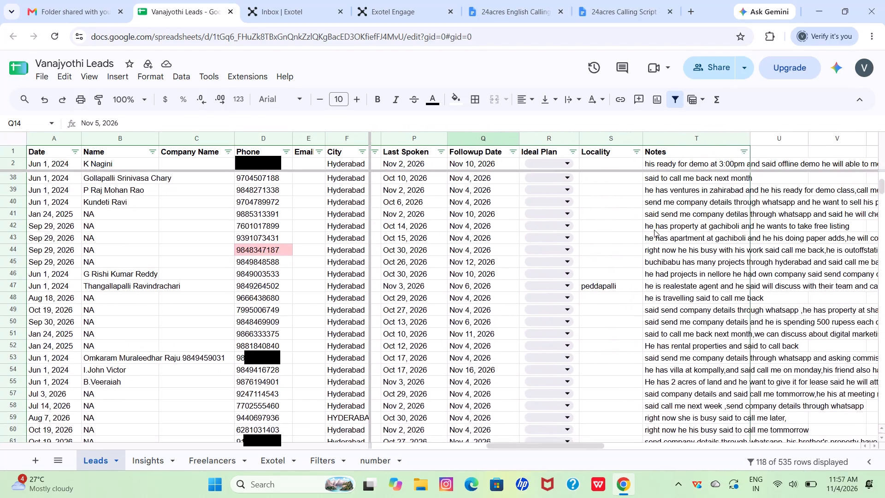
scroll(654, 230, right, 2)
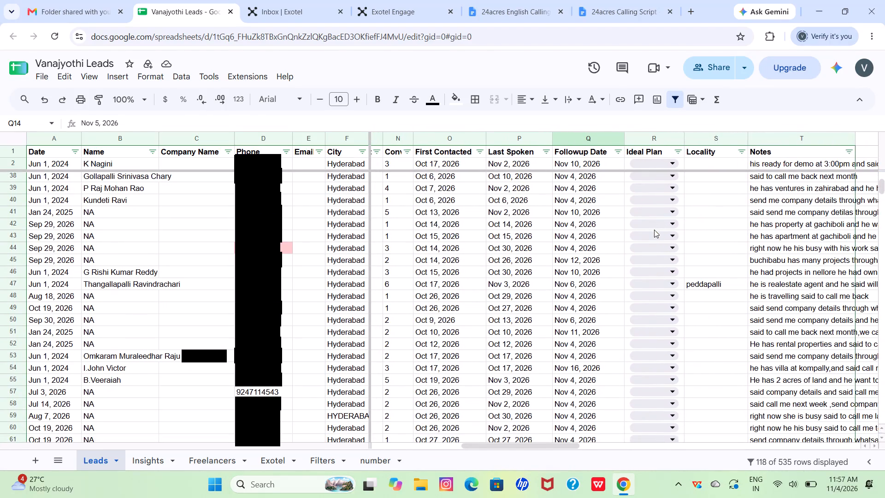
scroll(654, 230, right, 2)
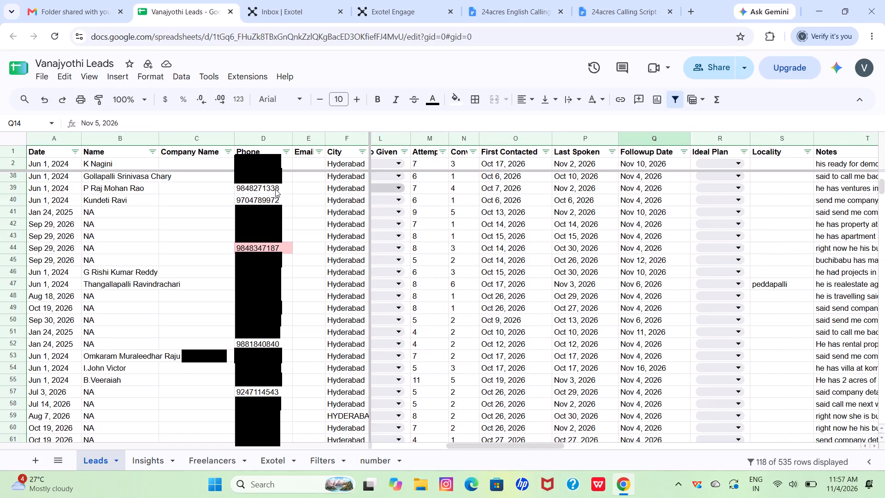
Copy the phone number of the lead in row 39.
click(272, 190)
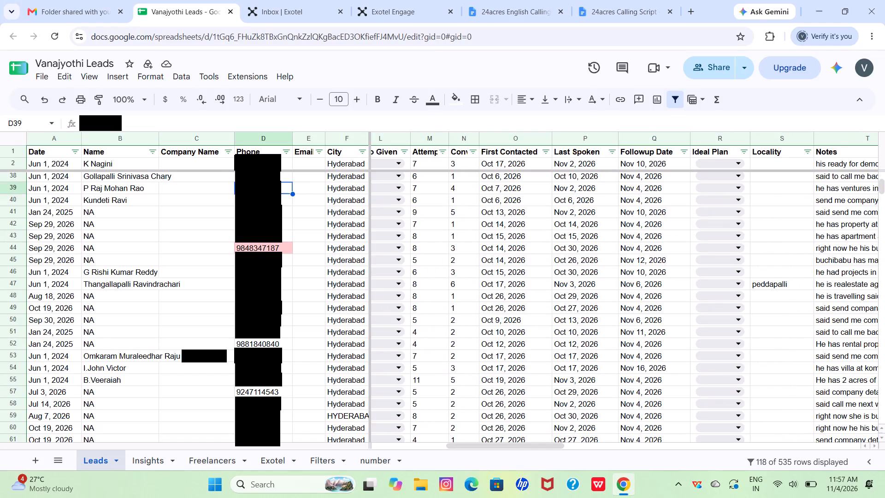
key(ctrl+c)
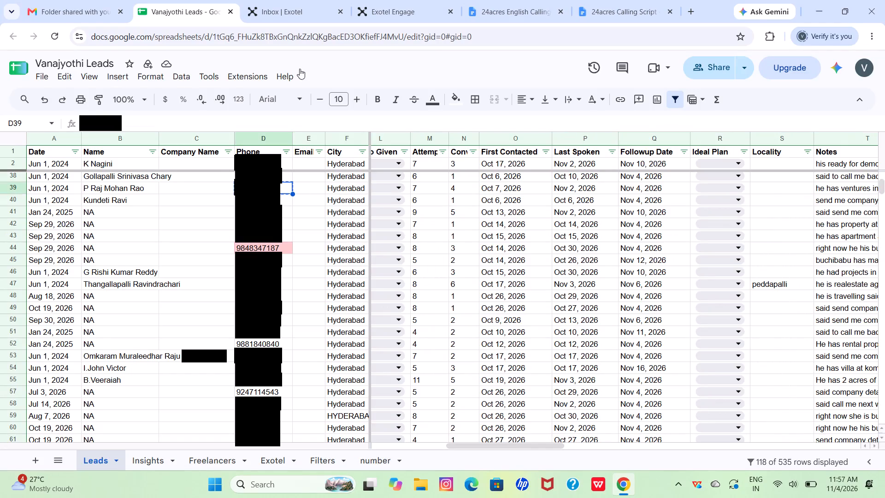
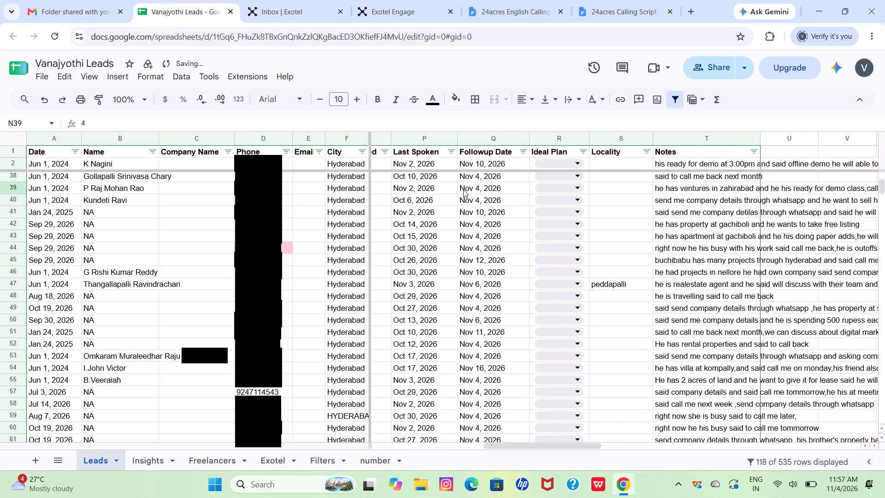
Review the call counts, last spoken and follow-up dates, and notes of the lead in row 39.
scroll(463, 190, right, 2)
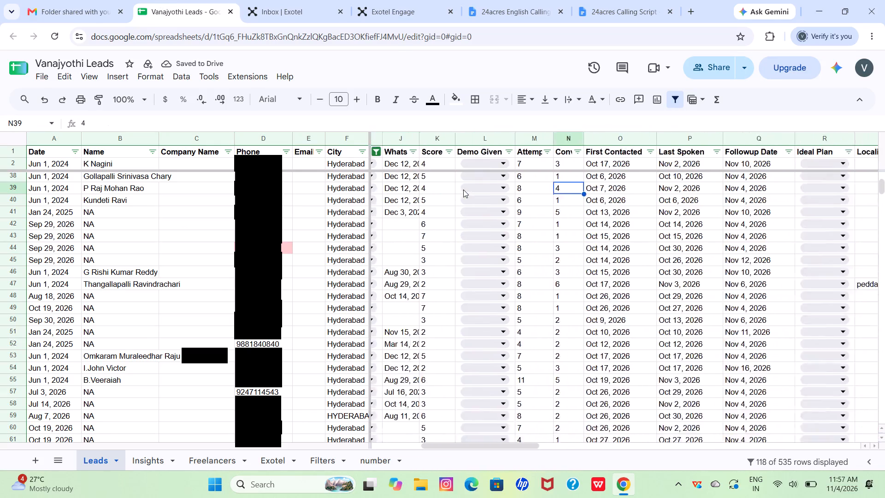
scroll(463, 190, right, 2)
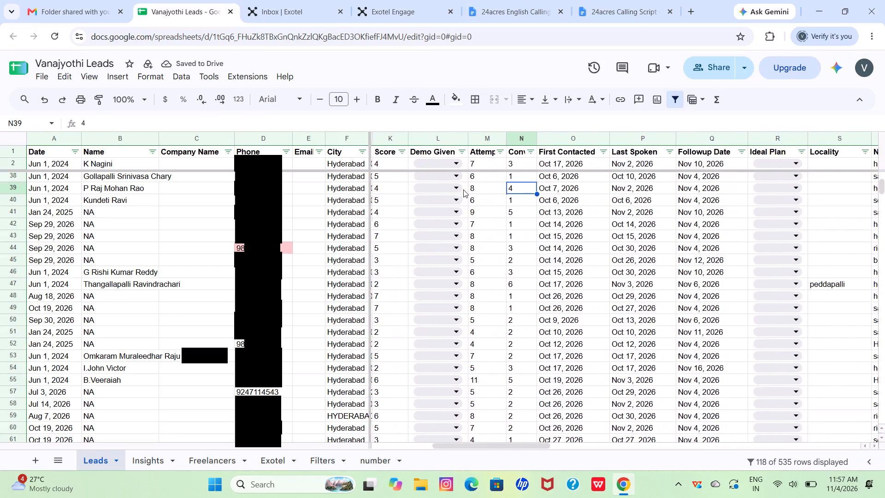
scroll(463, 190, left, 7)
scroll(463, 190, right, 1)
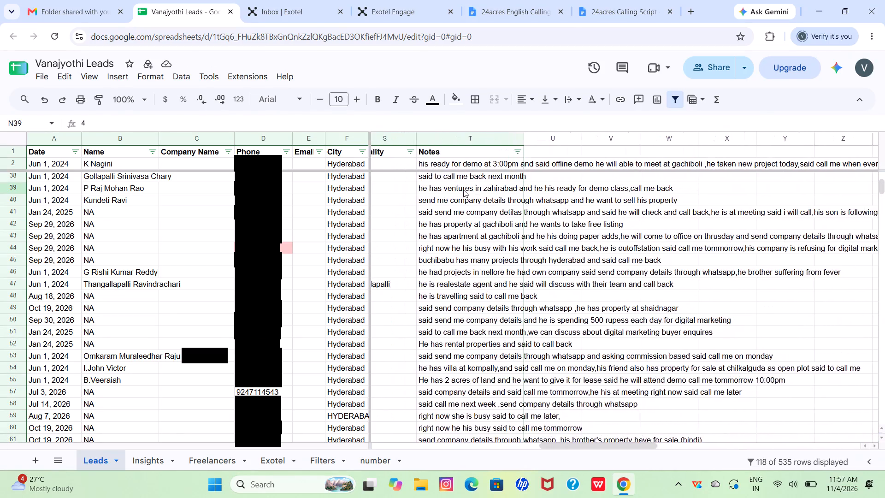
scroll(463, 190, right, 1)
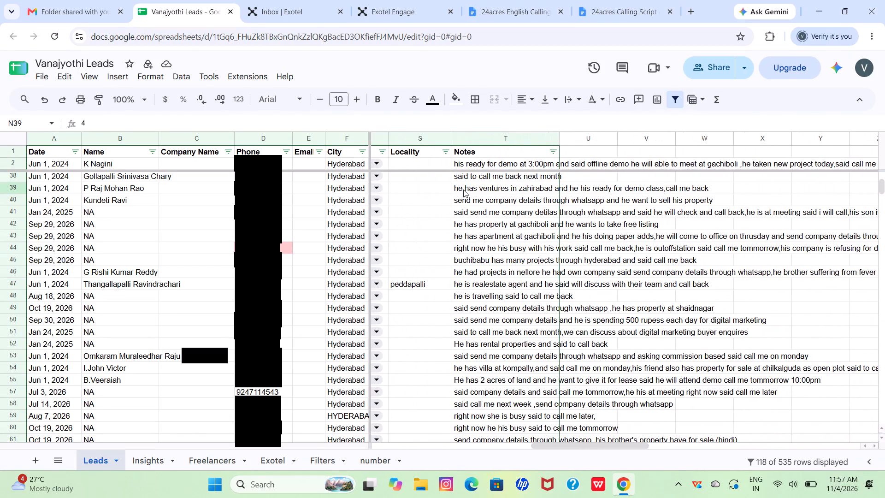
scroll(463, 190, right, 8)
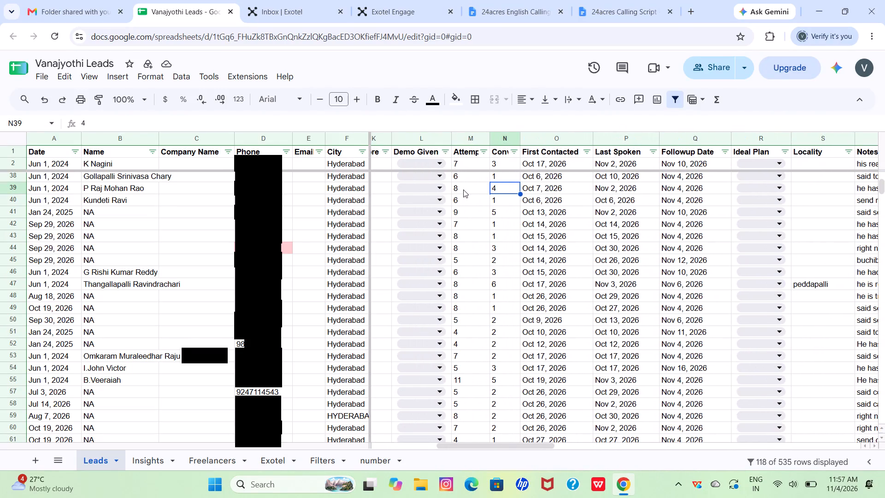
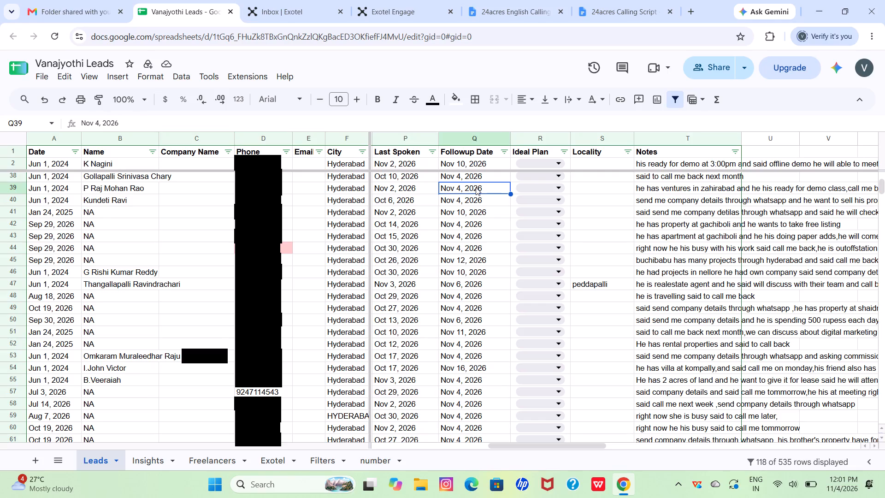
Set the last spoken date of the lead in row 39 to Nov 4, 2026.
double_click(406, 191)
click(405, 248)
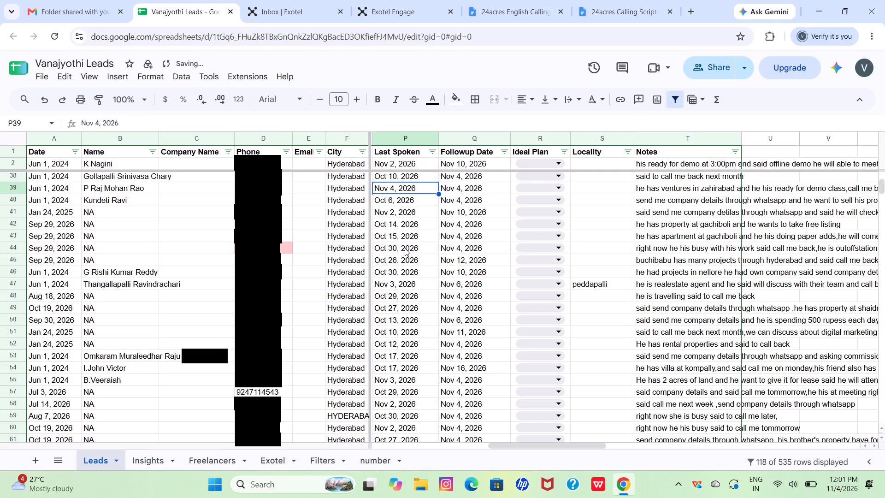
Change the ending of row 39's note so it reads "he has ventures in zahirabad and said call me after 16".
click(626, 188)
scroll(626, 188, left, 1)
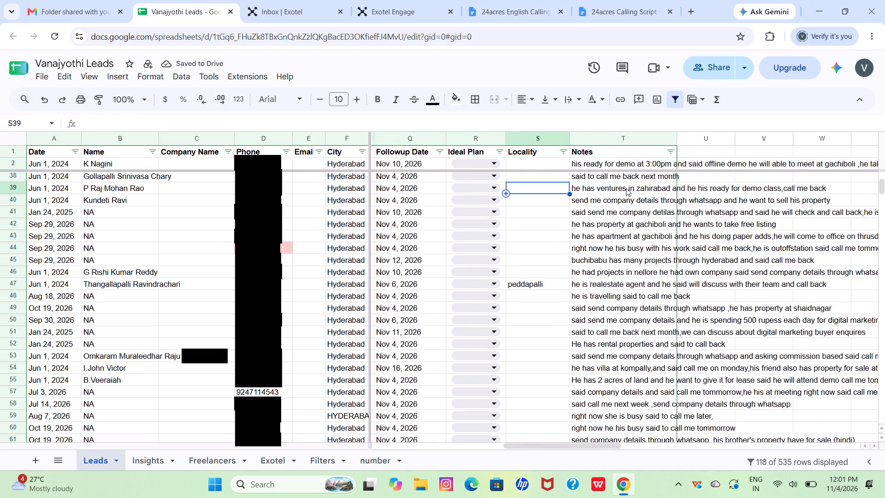
scroll(626, 188, left, 1)
click(626, 188)
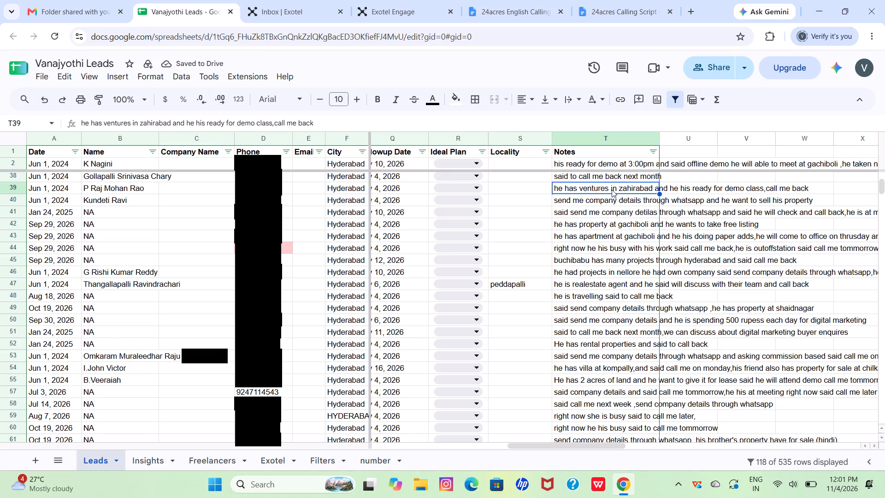
double_click(567, 187)
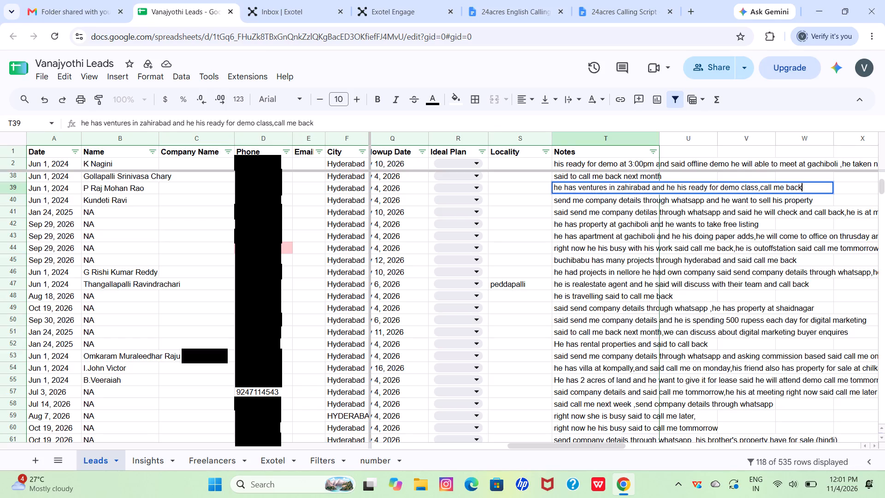
key(BackSpace)
key(BackSpace)
key(BackSpace)
key(BackSpace)
key(BackSpace)
key(BackSpace)
key(BackSpace)
key(BackSpace)
key(BackSpace)
key(BackSpace)
key(BackSpace)
key(BackSpace)
key(BackSpace)
key(BackSpace)
key(BackSpace)
key(BackSpace)
key(BackSpace)
key(BackSpace)
key(BackSpace)
key(BackSpace)
key(BackSpace)
key(BackSpace)
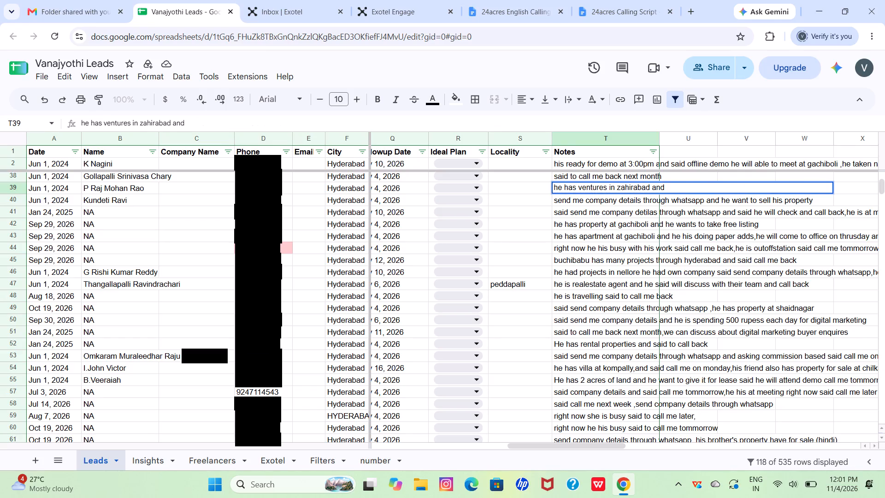
key(BackSpace)
key(space)
text(d)
key(BackSpace)
text(said call me)
key(space)
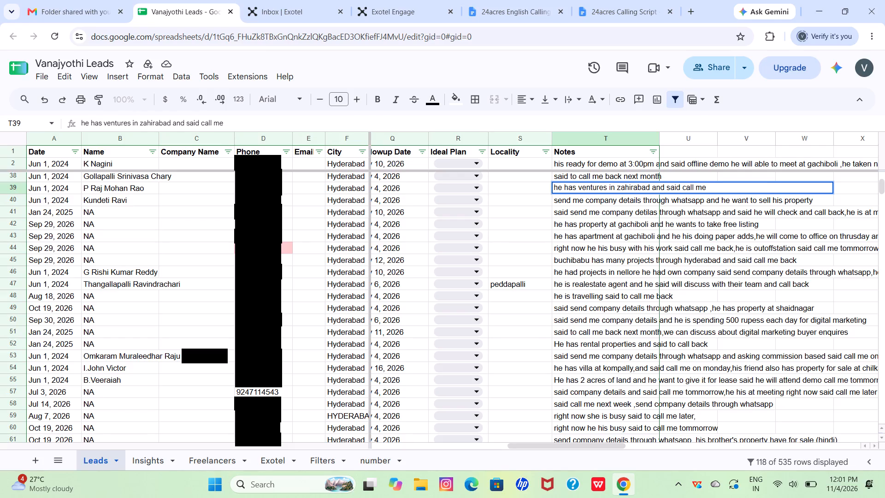
key(a)
text(fter 16)
click(520, 188)
Set the follow-up date of the lead in row 39 to Nov 16, 2026.
scroll(520, 188, right, 2)
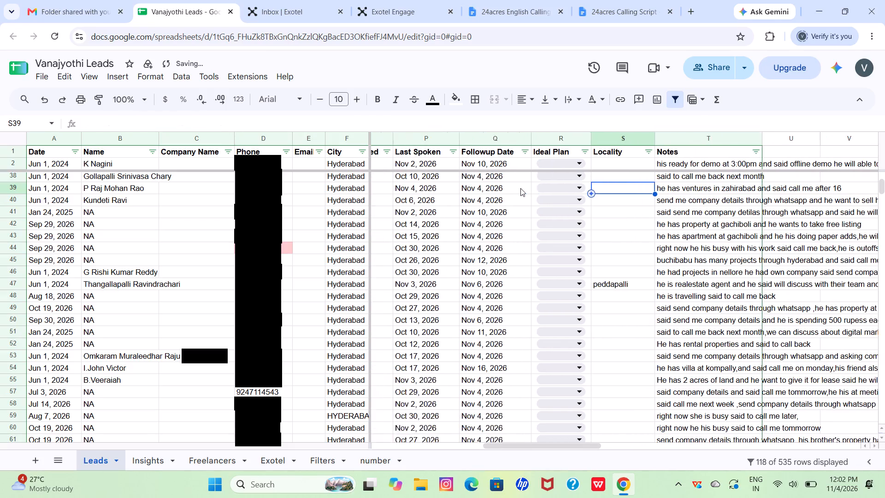
scroll(520, 188, right, 1)
triple_click(520, 188)
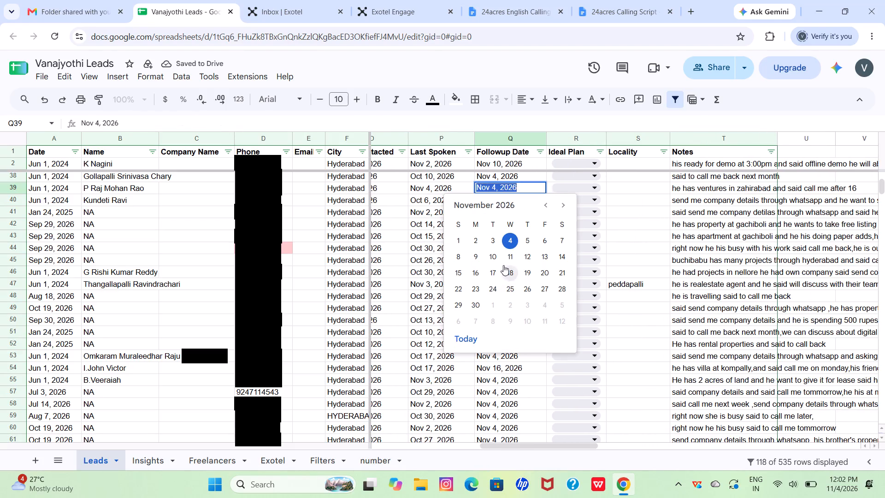
click(479, 267)
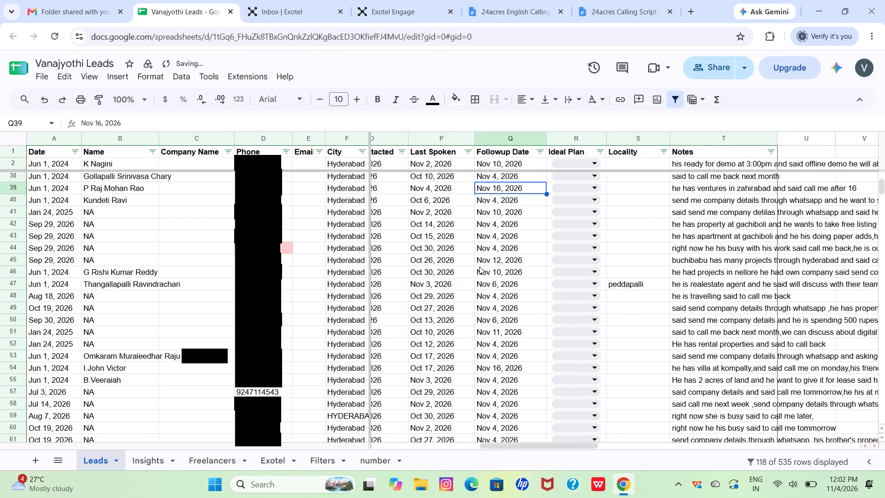
Update row 39's call counts to 9 attempts and 5 in the Conv column.
click(432, 190)
scroll(452, 190, right, 2)
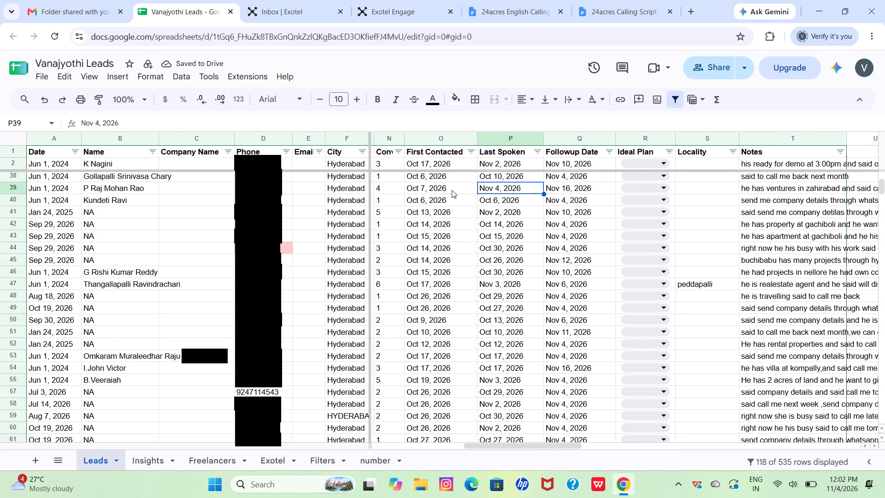
scroll(452, 190, right, 2)
click(434, 187)
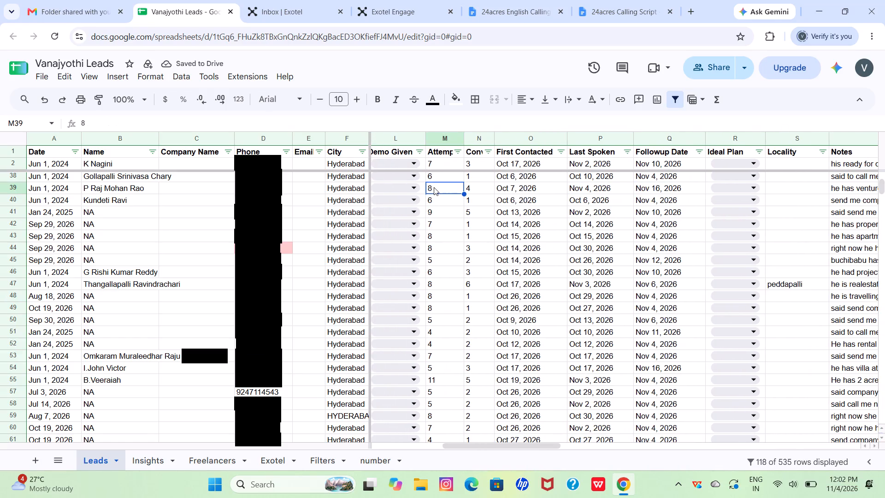
key(9)
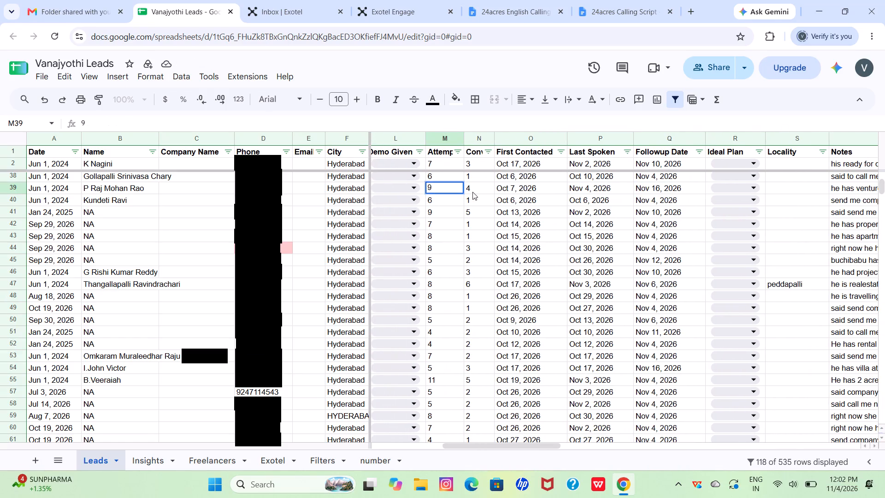
click(476, 190)
key(5)
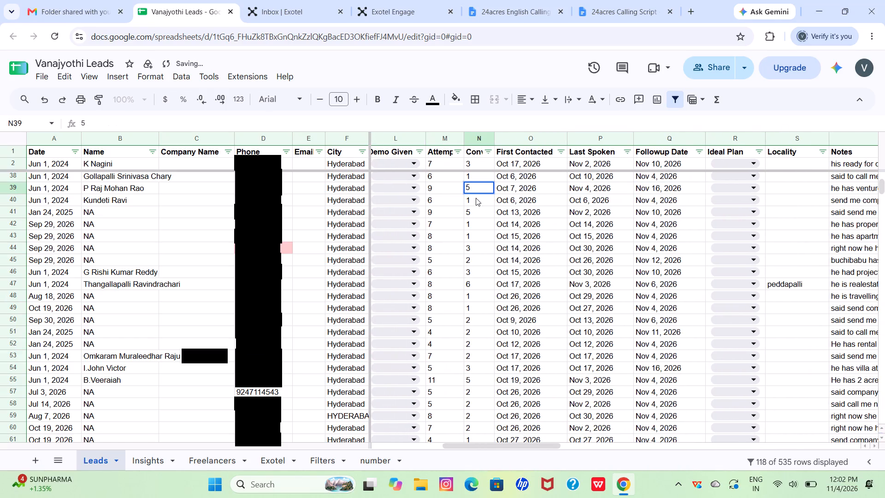
click(475, 203)
Look over the details of the lead in row 40 and select its phone number.
scroll(475, 203, left, 3)
scroll(475, 203, down, 1)
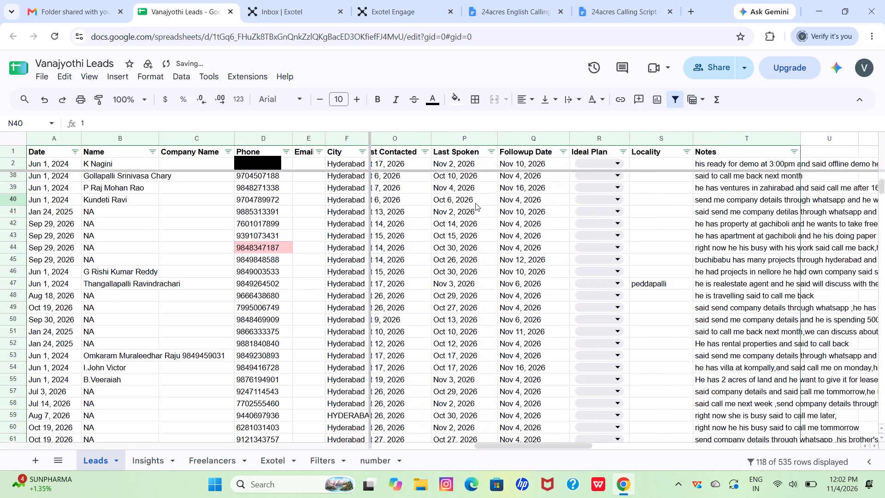
scroll(475, 203, down, 1)
scroll(475, 203, left, 3)
scroll(475, 203, right, 5)
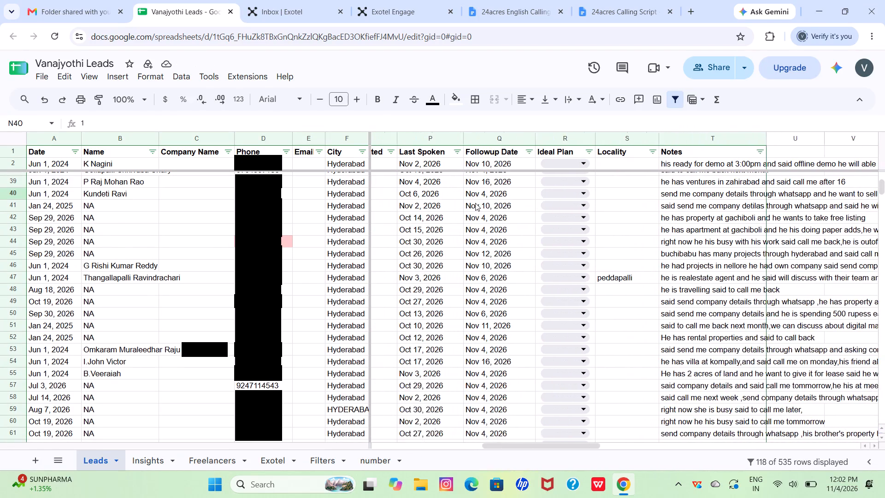
scroll(475, 203, right, 4)
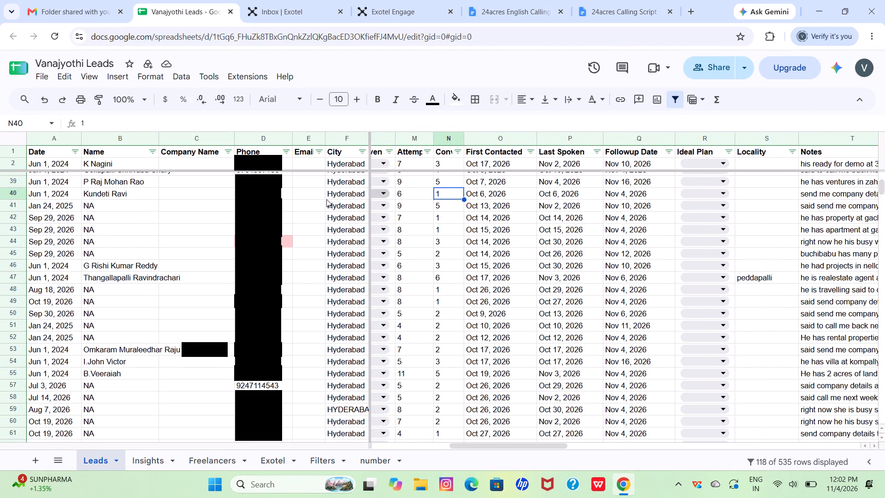
click(273, 195)
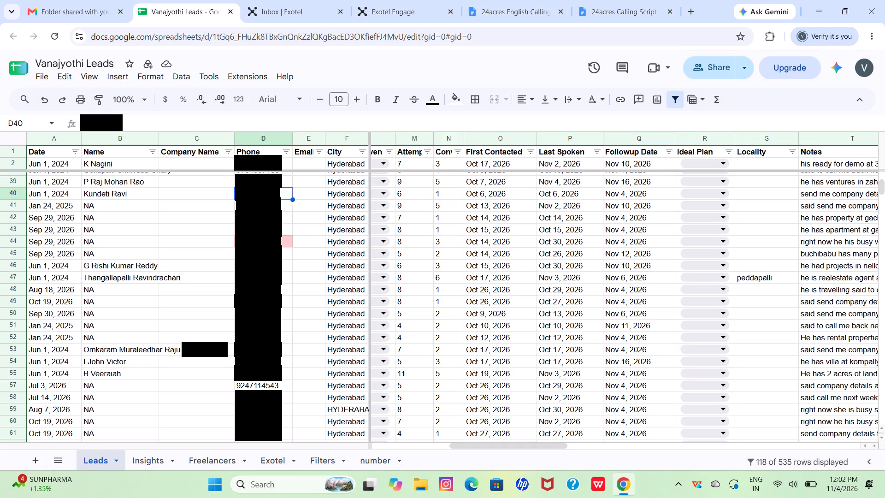
Review the call counts, status, last spoken and follow-up dates, and notes of the lead in row 40.
click(407, 198)
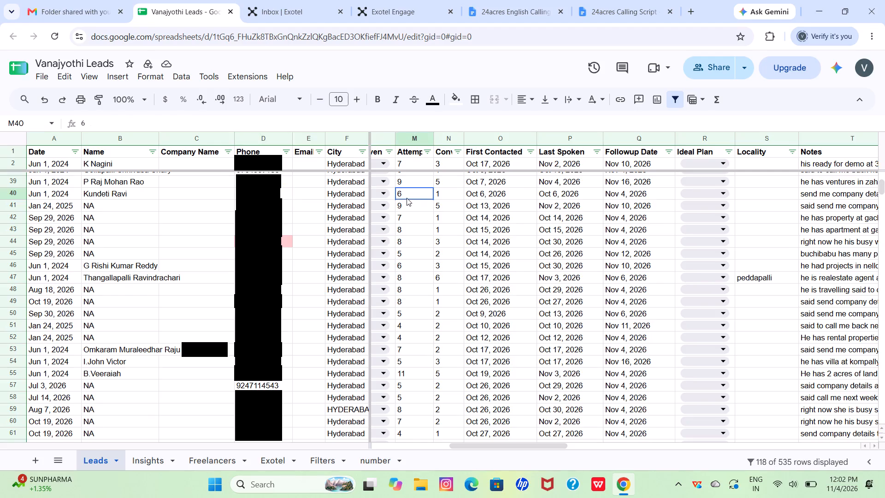
scroll(407, 198, right, 7)
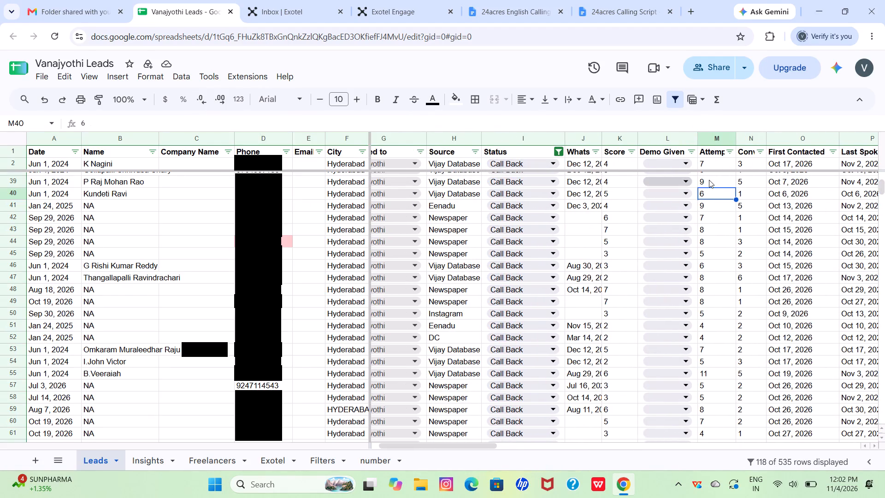
click(717, 200)
click(756, 190)
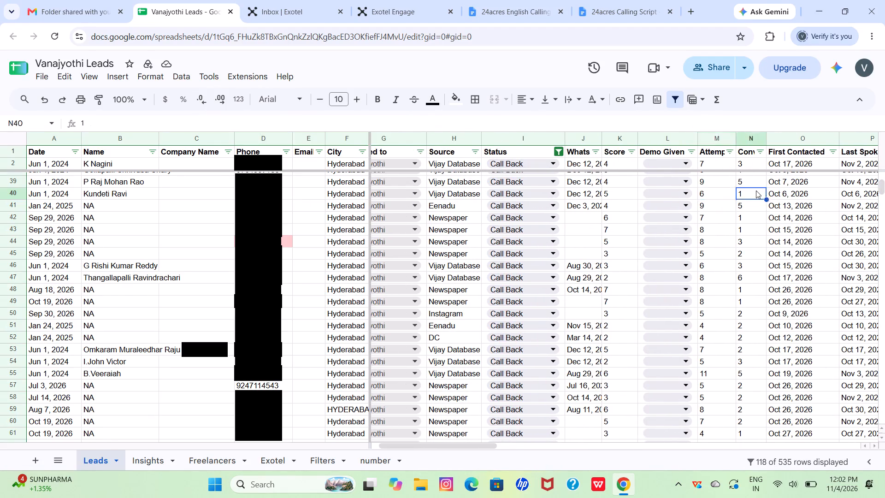
scroll(756, 190, left, 9)
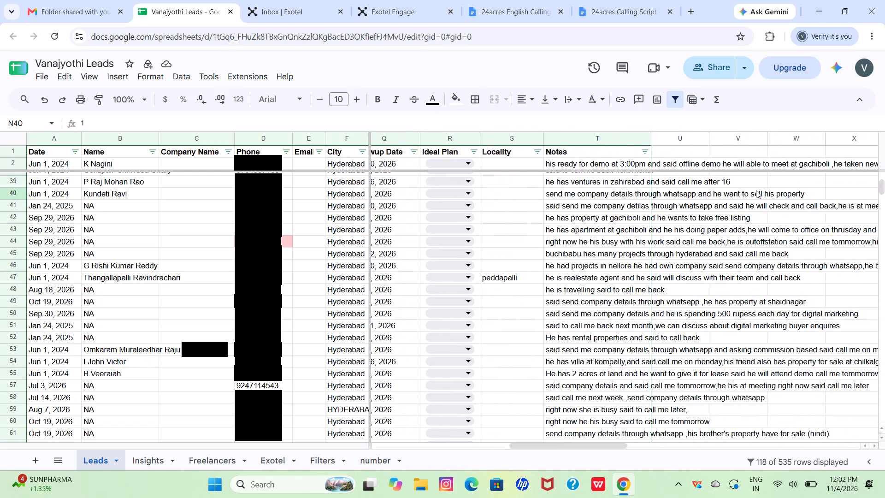
scroll(756, 190, left, 2)
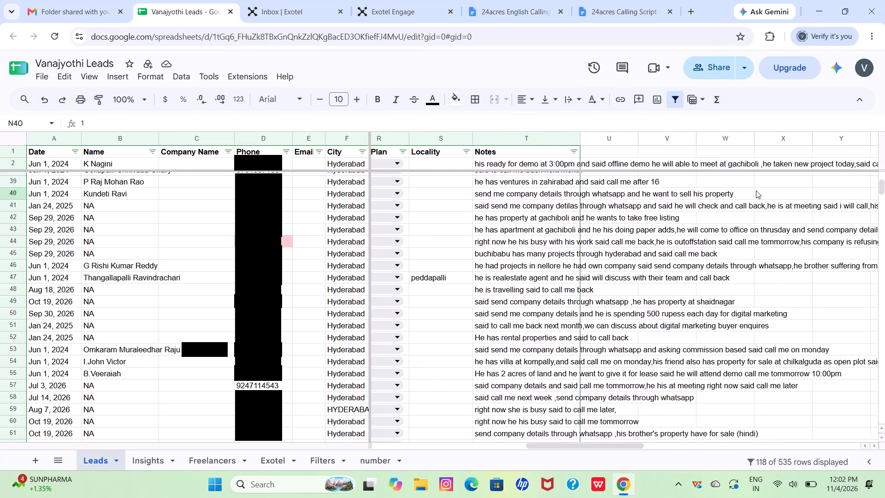
scroll(575, 193, right, 6)
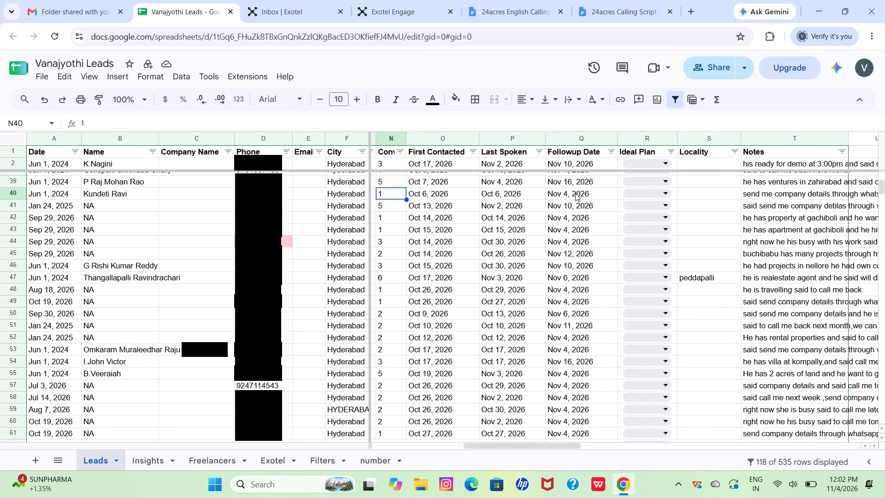
scroll(575, 193, right, 4)
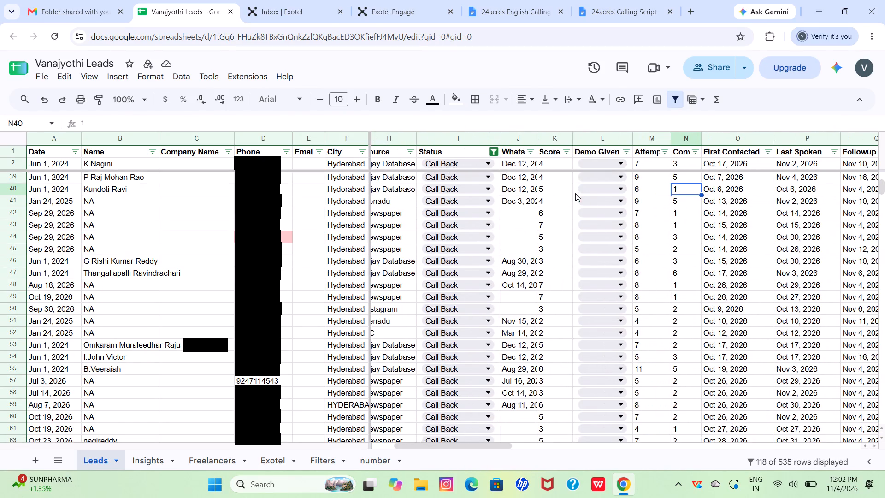
scroll(575, 193, left, 4)
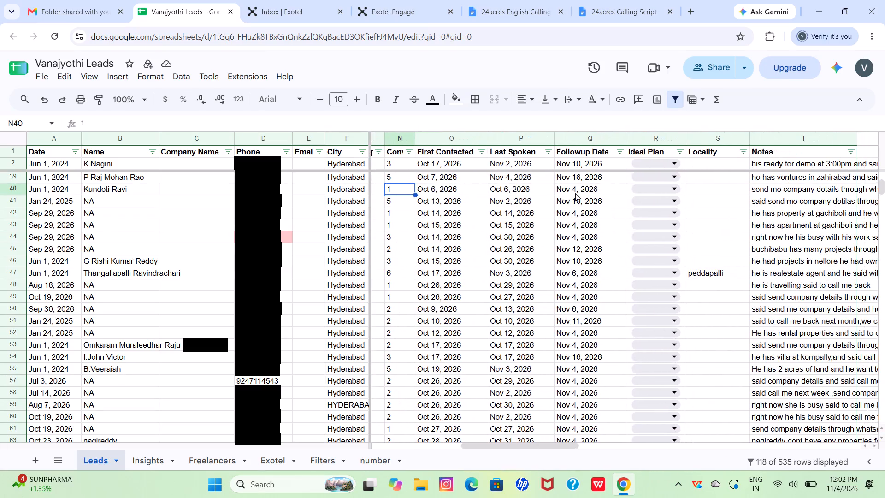
scroll(575, 193, left, 2)
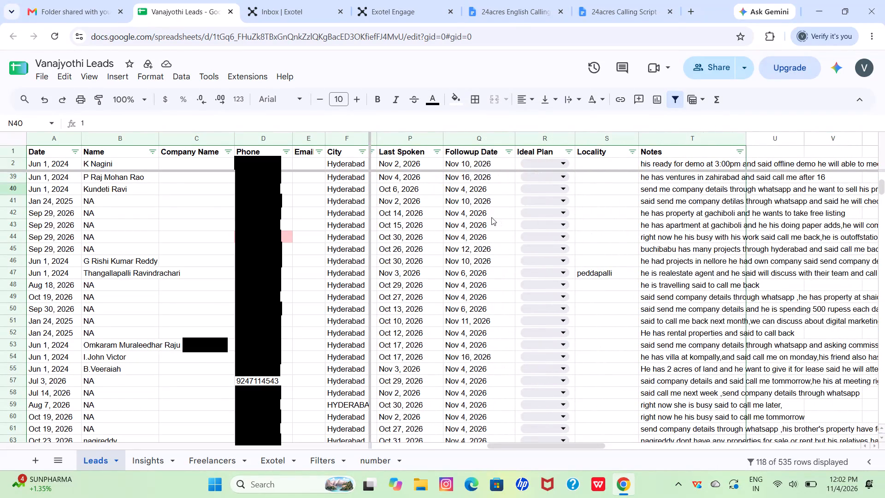
Review the follow-up dates and notes of the leads in rows 42 to 49.
click(477, 215)
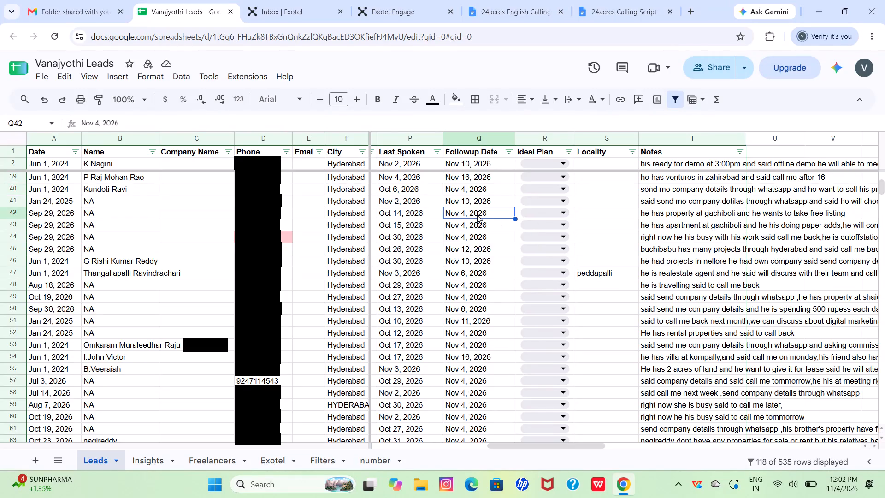
scroll(477, 215, down, 1)
scroll(477, 215, left, 2)
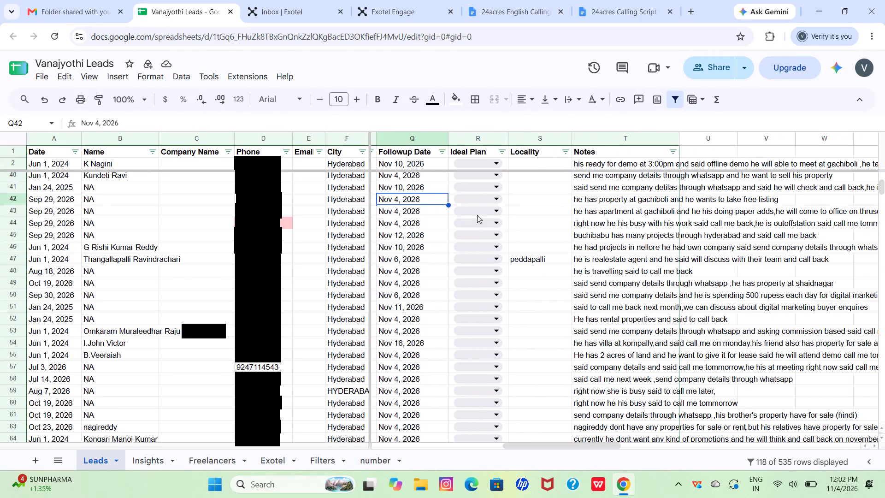
scroll(477, 215, left, 2)
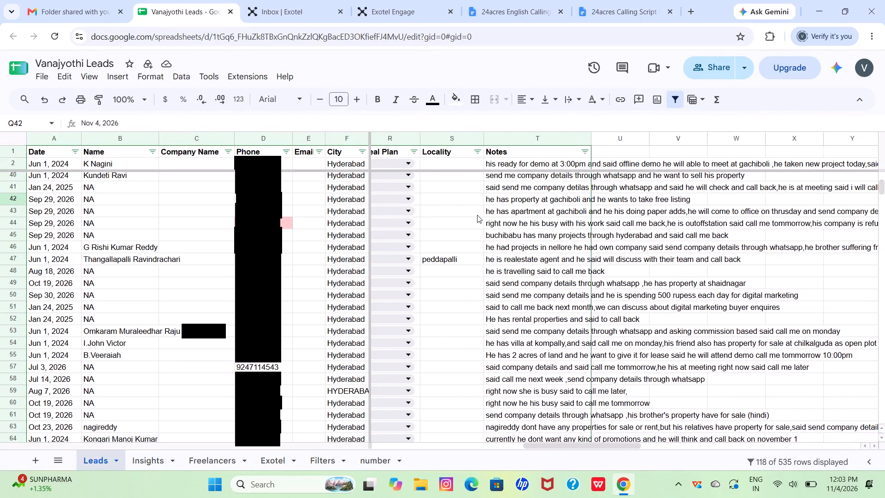
scroll(477, 215, left, 2)
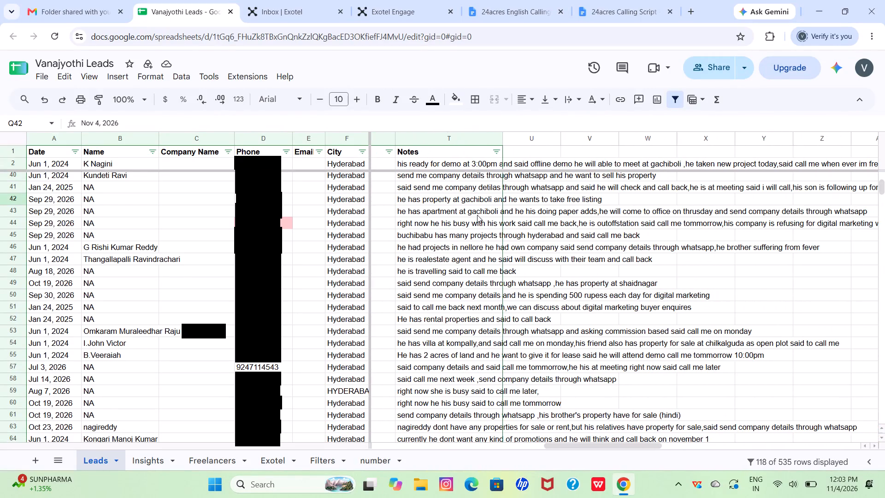
scroll(477, 215, right, 4)
click(523, 211)
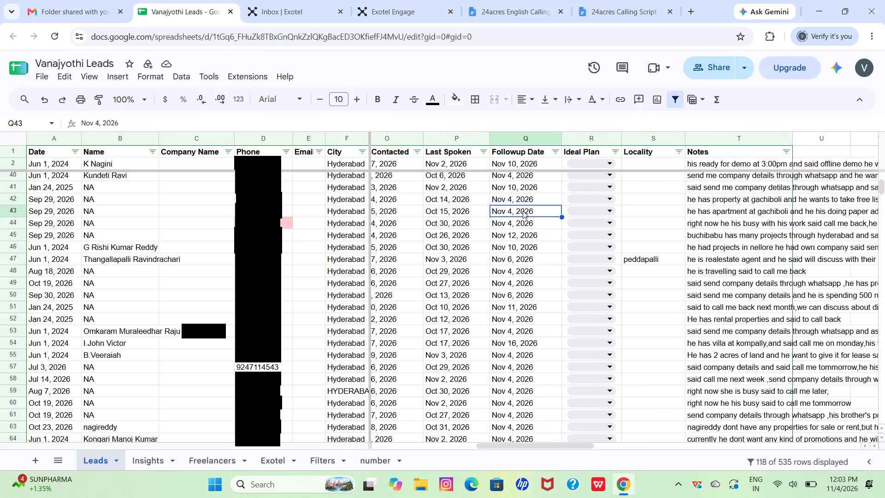
scroll(523, 211, down, 1)
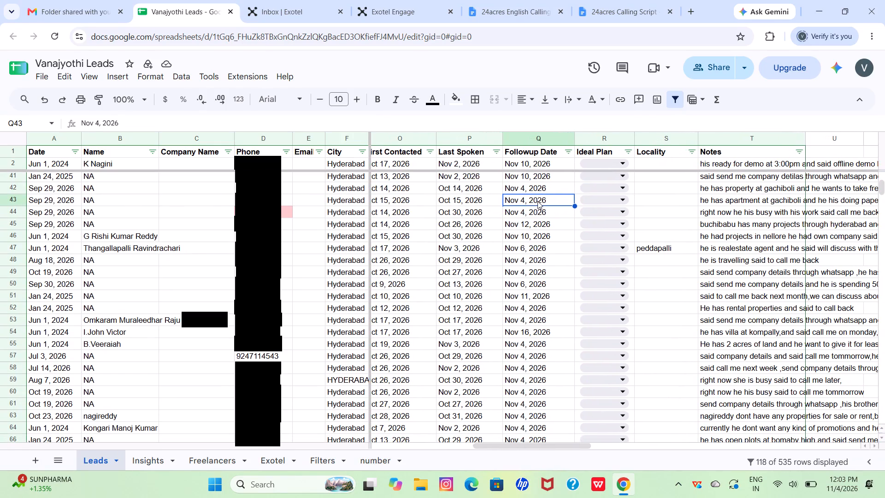
click(533, 193)
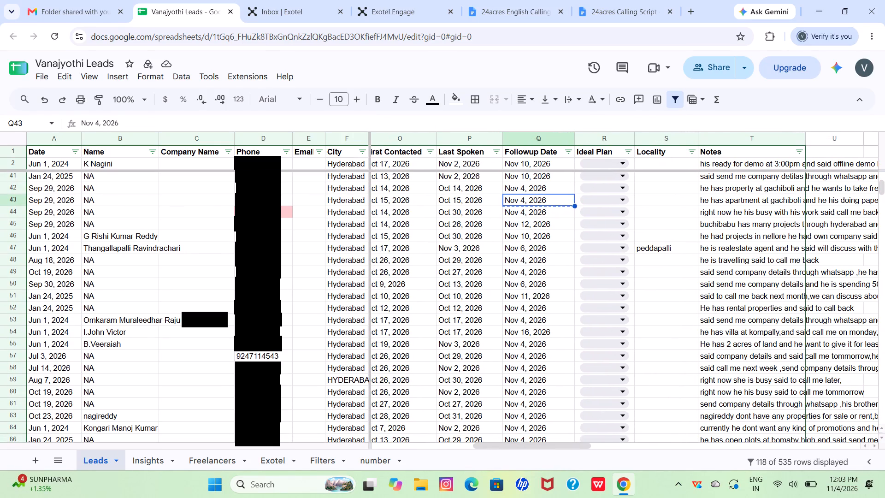
click(528, 190)
click(527, 276)
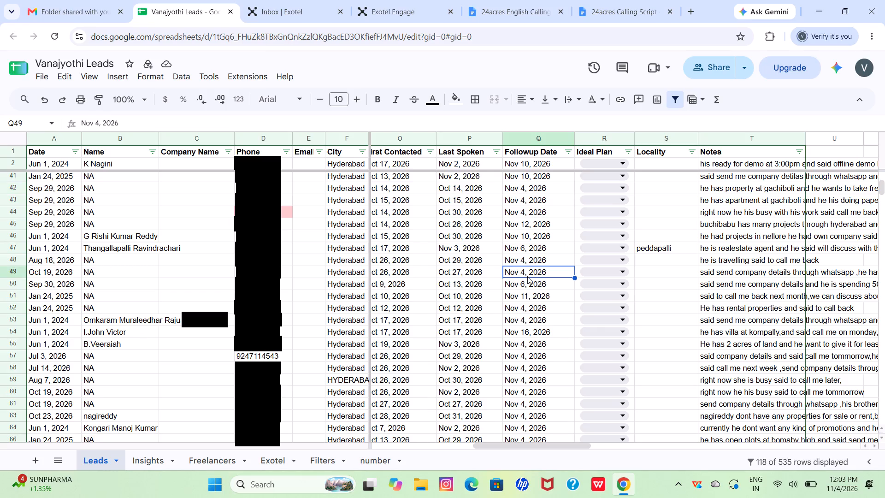
Look through the last spoken dates, follow-up dates and notes of the leads further down, around rows 60 to 94.
scroll(537, 235, down, 4)
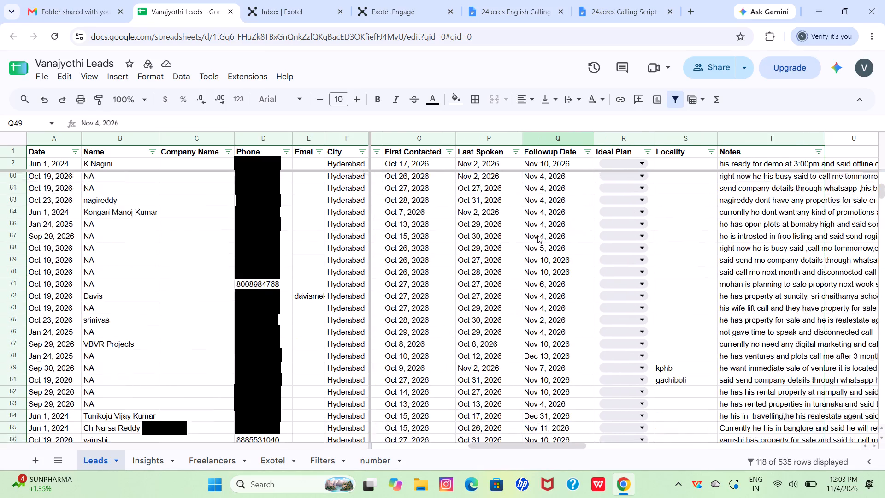
scroll(537, 235, down, 2)
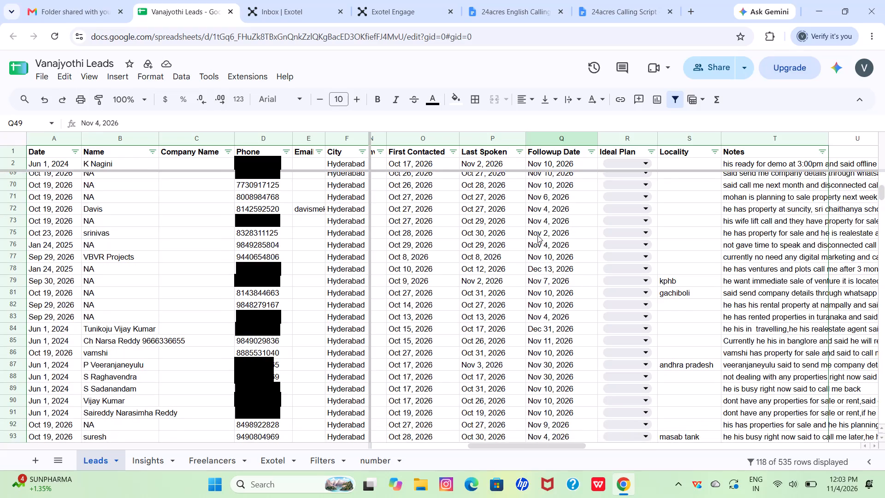
scroll(537, 235, down, 1)
scroll(537, 235, up, 1)
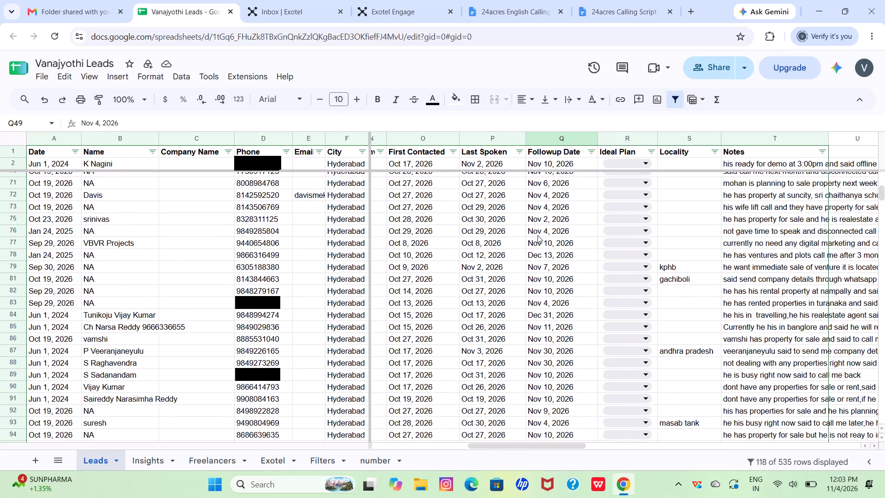
scroll(537, 235, left, 2)
scroll(537, 235, up, 1)
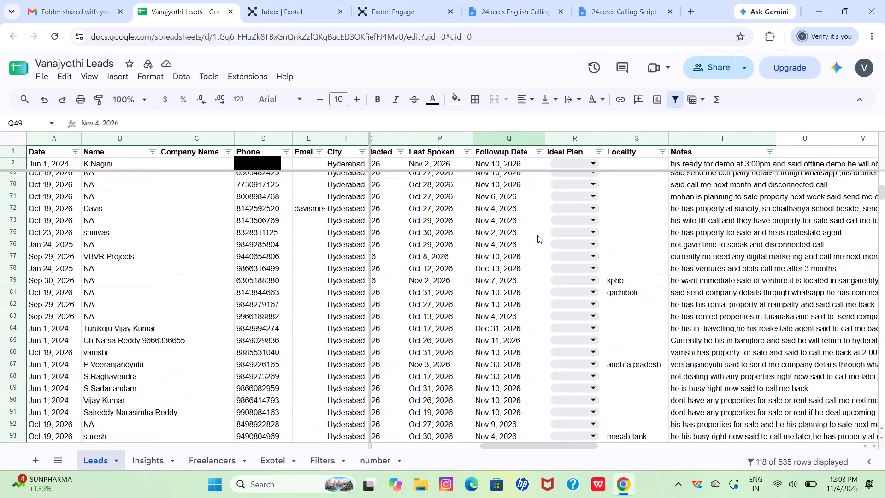
scroll(537, 235, up, 1)
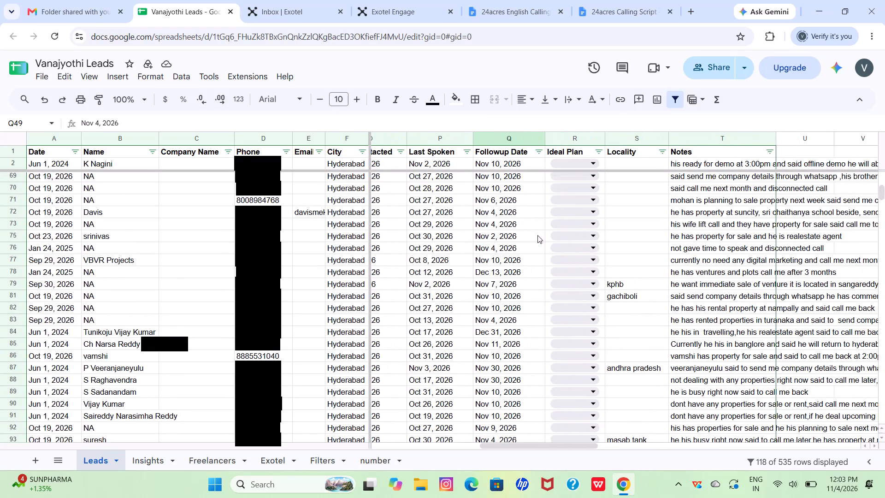
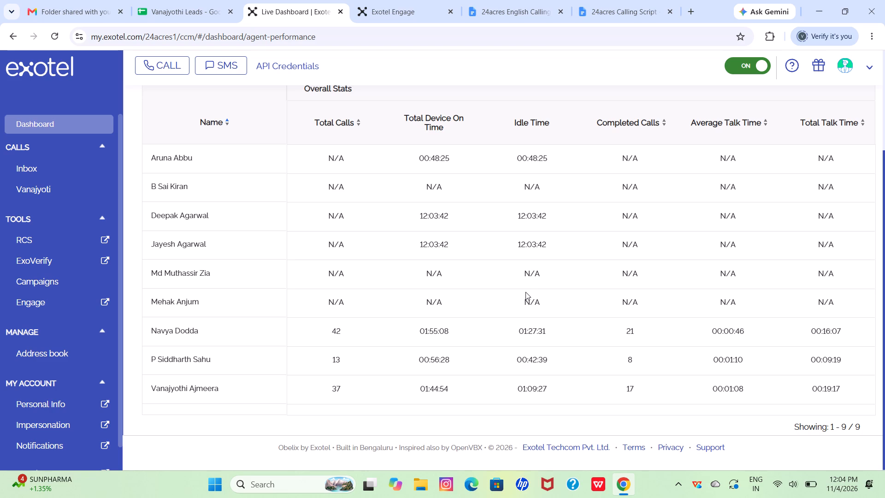
Review today's overall call statistics for all agents in the Exotel agent performance table.
scroll(525, 292, up, 1)
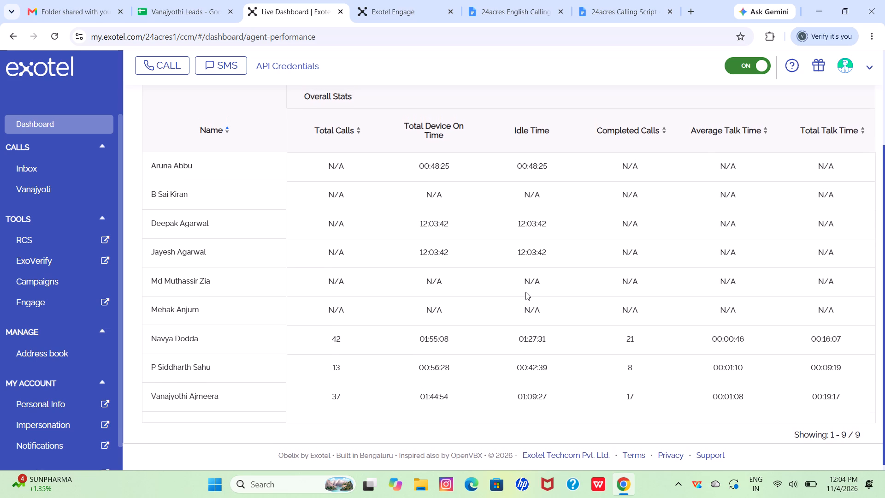
scroll(525, 292, up, 5)
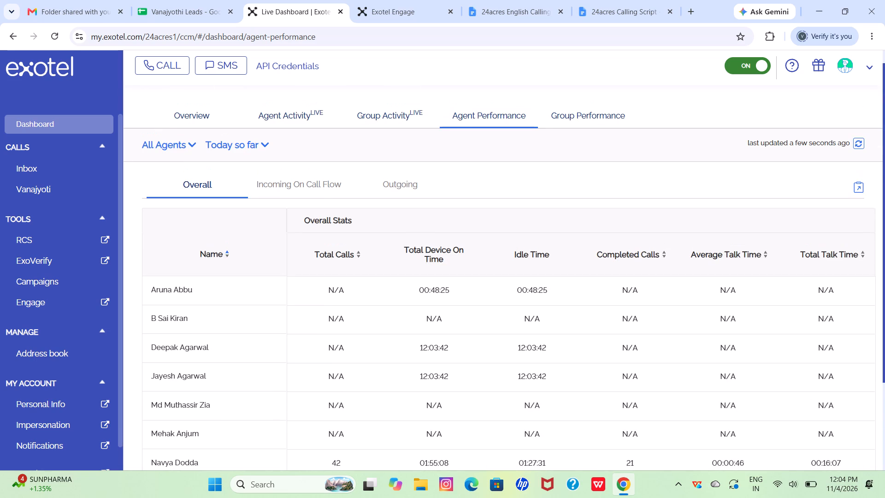
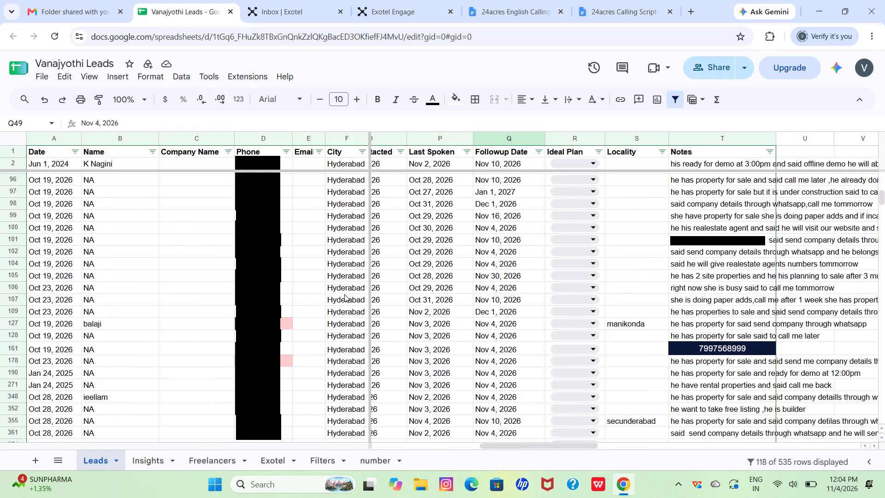
Look through the filtered Hyderabad Call Back leads, checking their statuses, call attempts, last spoken dates and follow-up dates.
scroll(344, 294, down, 3)
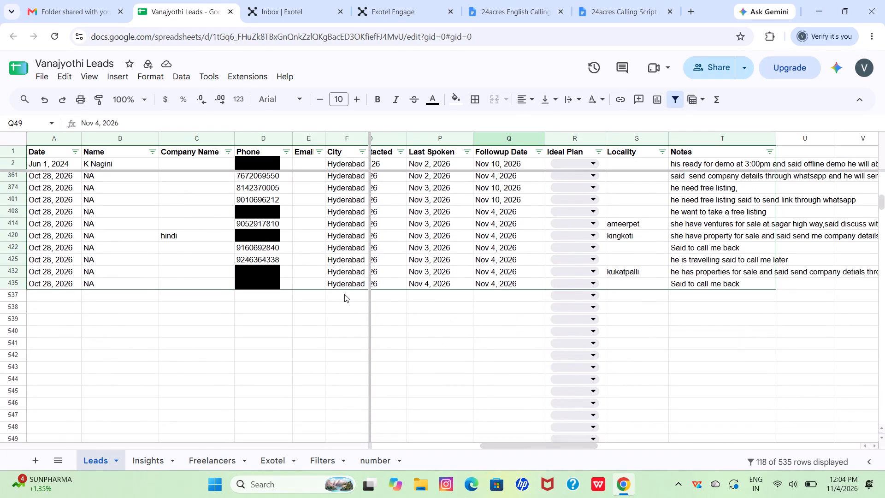
scroll(344, 294, up, 2)
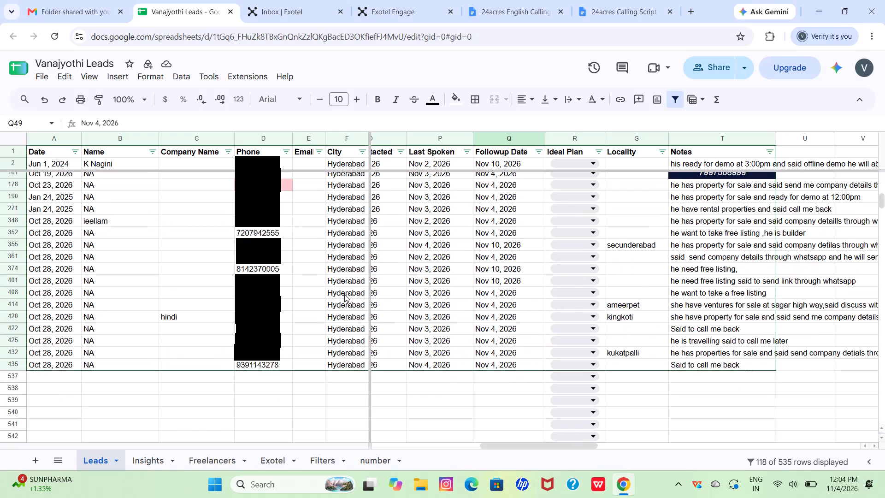
scroll(344, 294, up, 1)
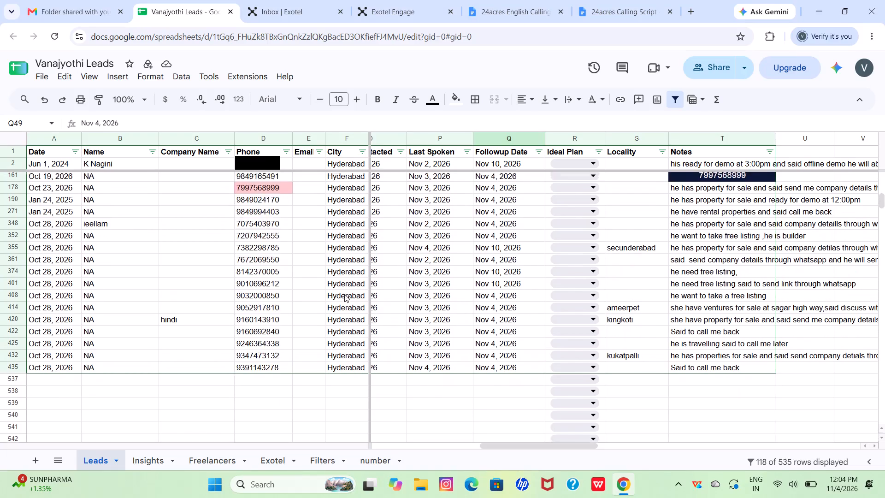
scroll(344, 294, up, 6)
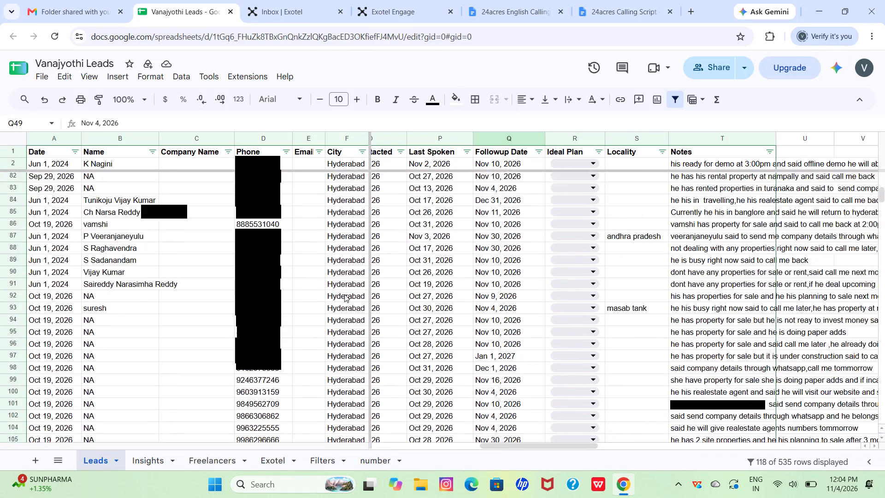
scroll(344, 294, up, 2)
scroll(344, 294, down, 1)
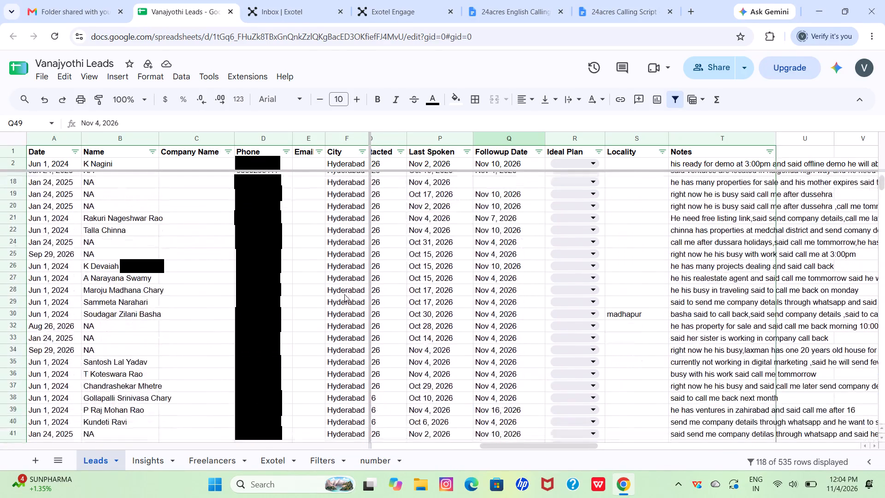
scroll(344, 294, down, 1)
scroll(344, 294, up, 3)
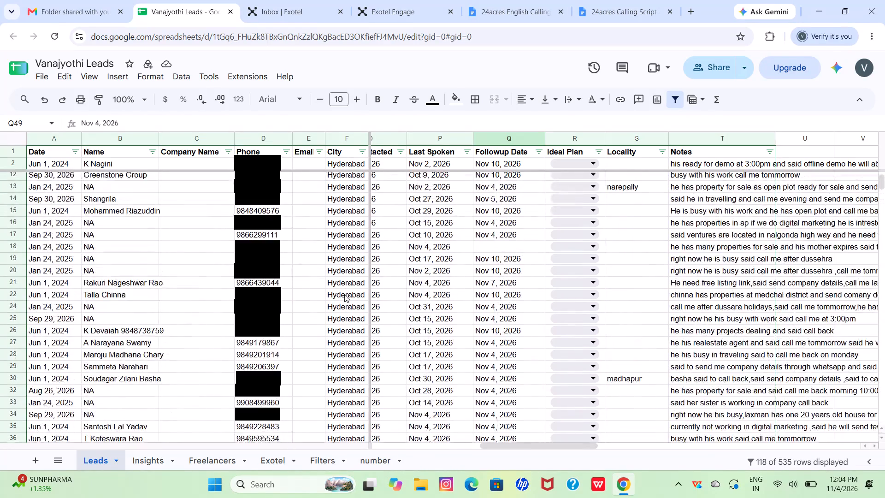
scroll(344, 294, up, 3)
scroll(344, 294, down, 4)
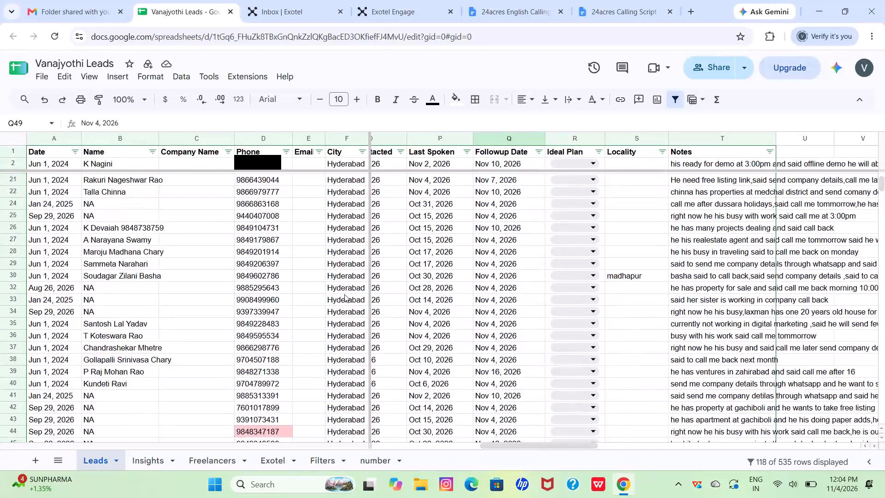
scroll(344, 294, down, 4)
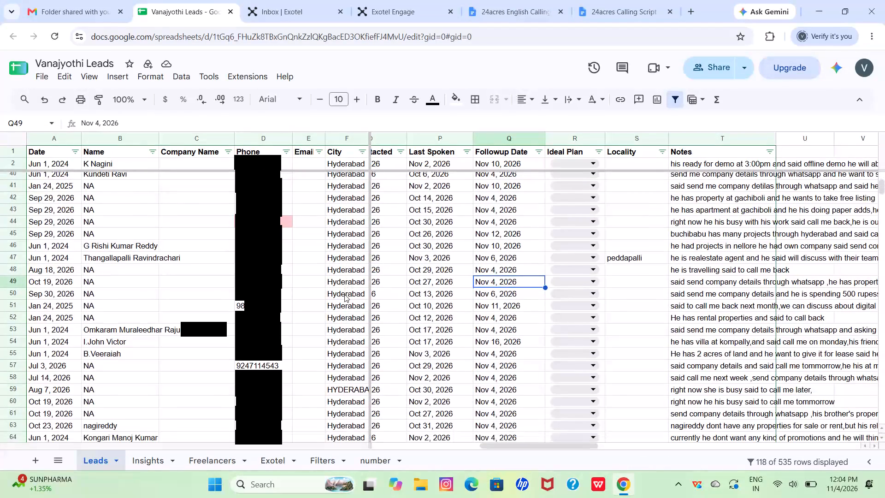
scroll(344, 294, right, 5)
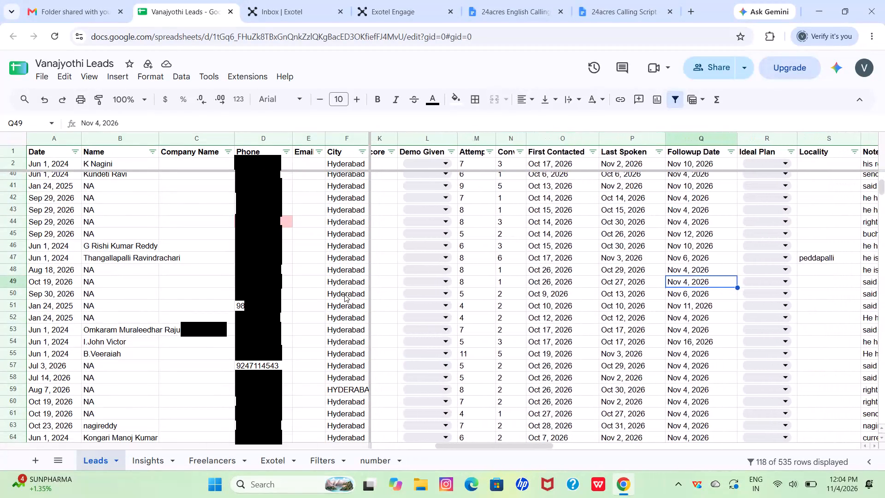
scroll(344, 294, right, 4)
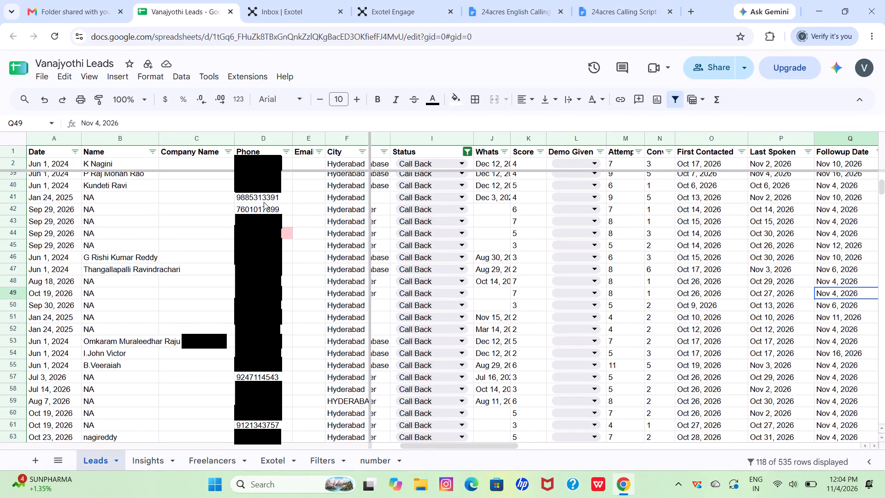
Check the phone, follow-up date, locality and notes of the leads in rows 41 to 43.
click(255, 198)
scroll(255, 198, left, 1)
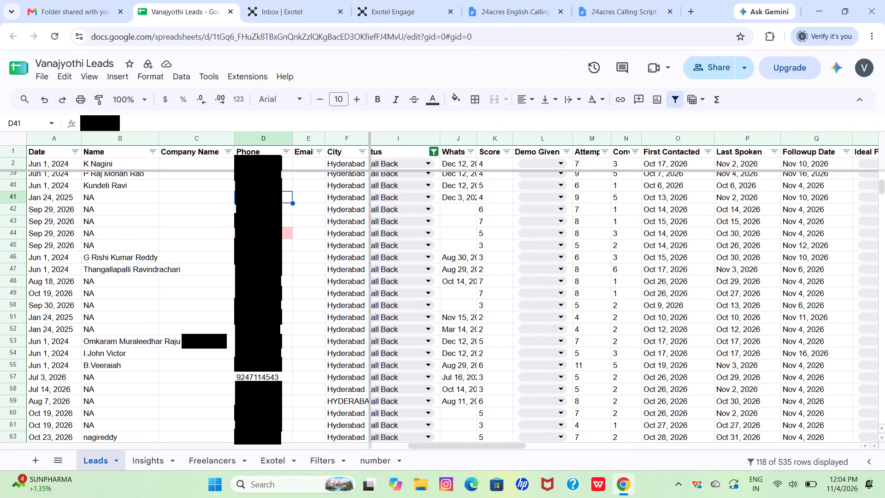
scroll(255, 198, left, 6)
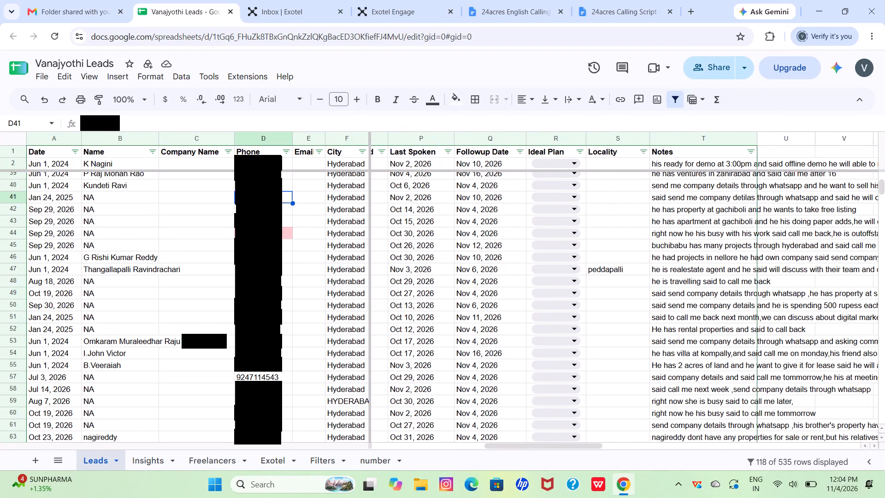
click(480, 211)
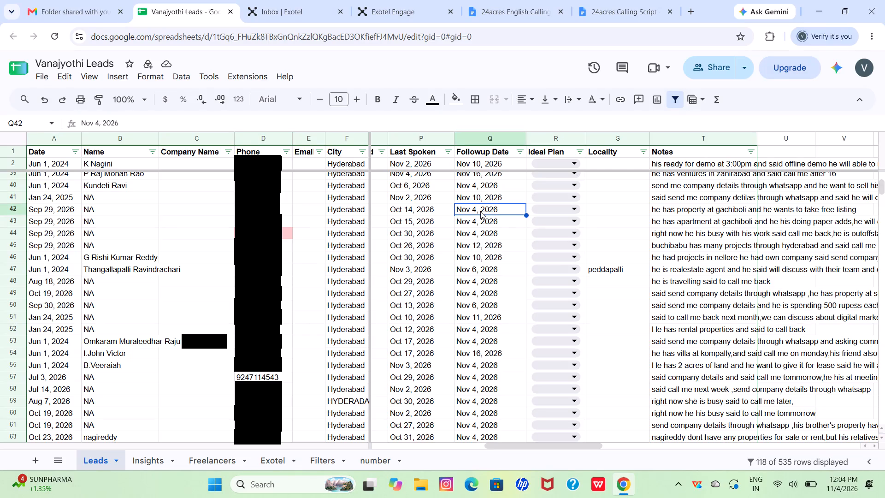
click(482, 221)
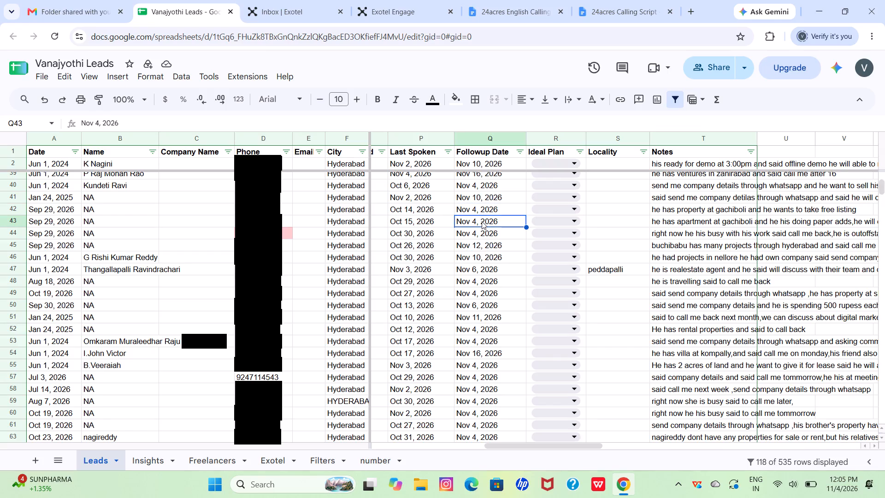
scroll(482, 221, down, 1)
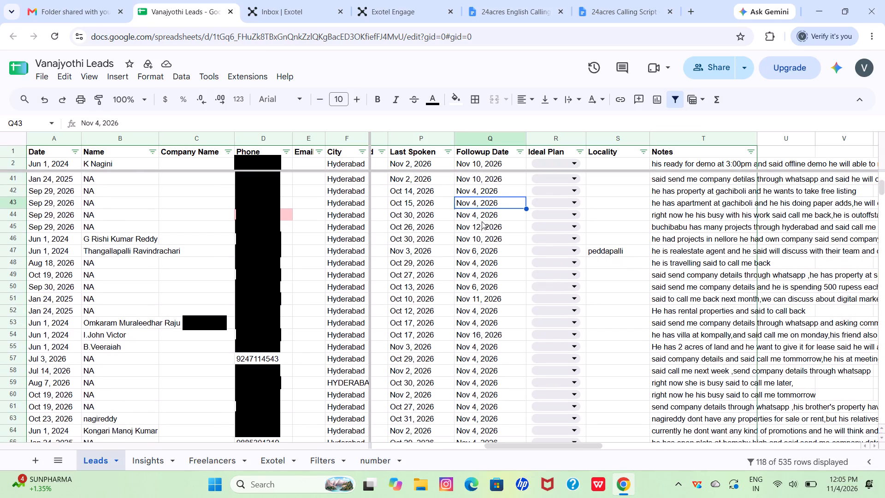
scroll(482, 221, left, 2)
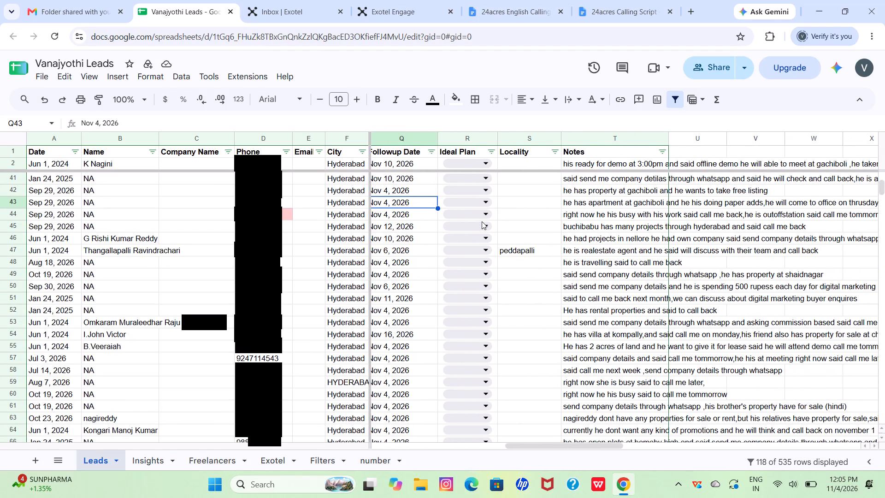
scroll(482, 221, left, 1)
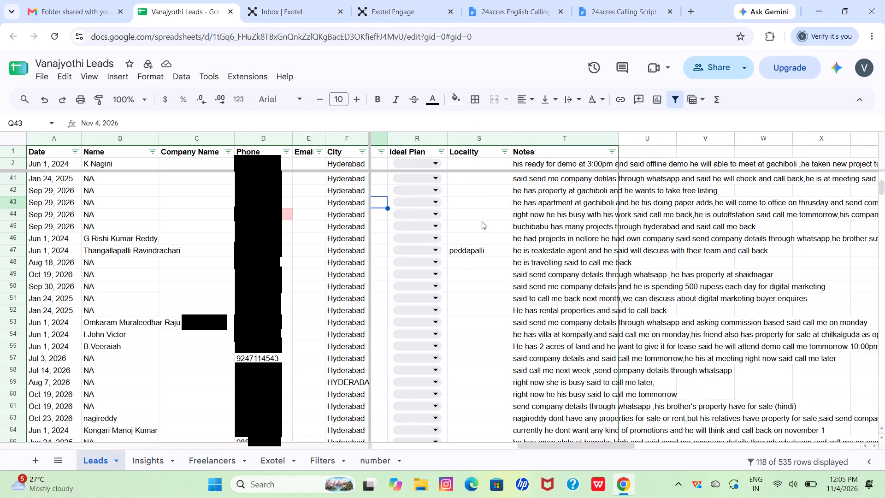
click(472, 193)
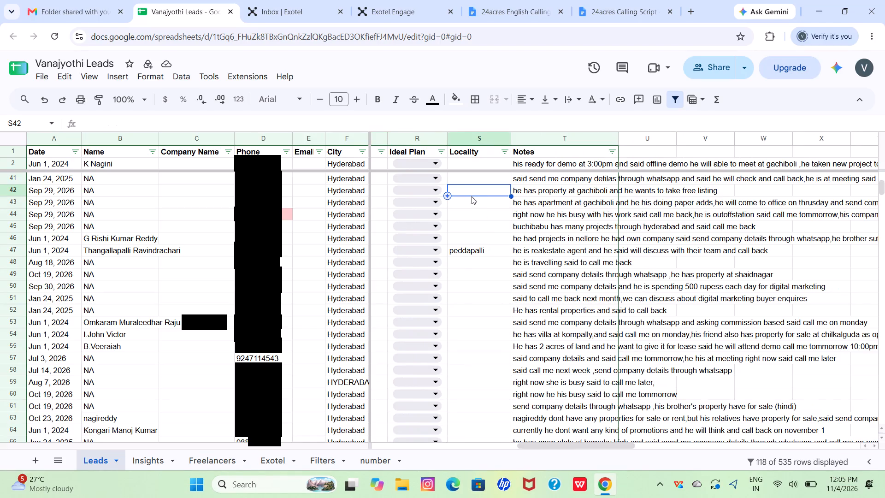
click(472, 199)
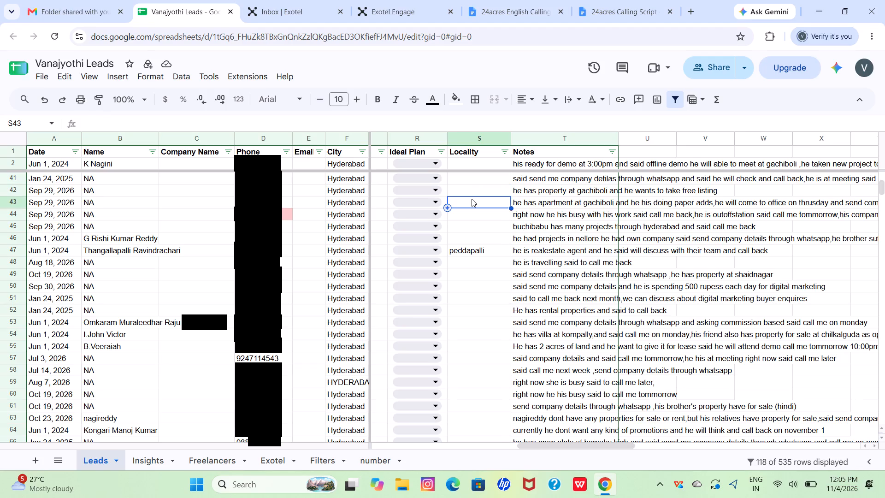
scroll(472, 199, left, 3)
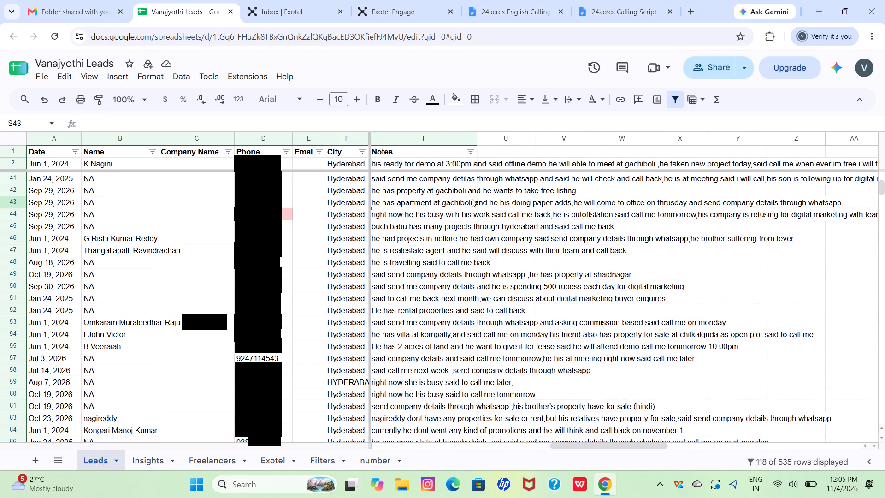
scroll(472, 199, right, 7)
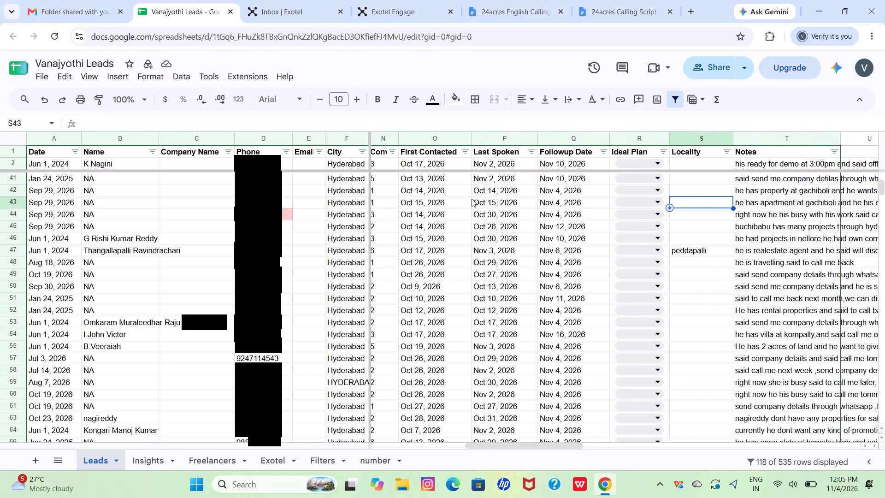
click(277, 202)
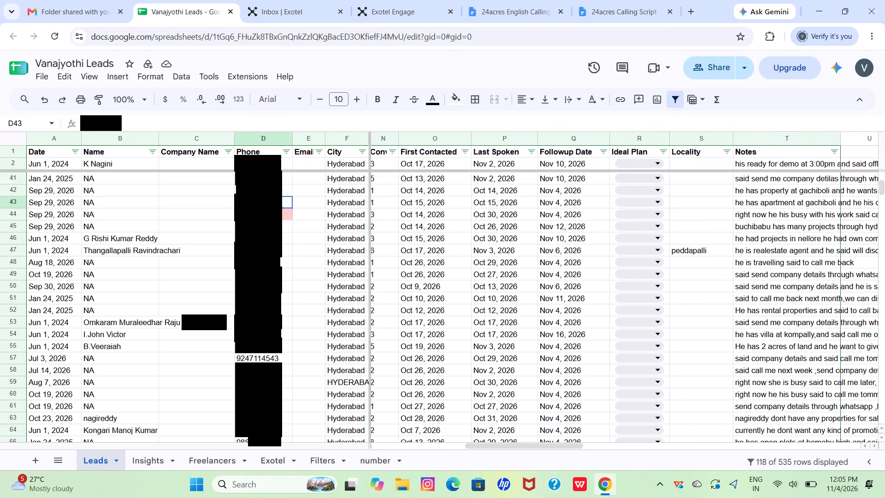
scroll(277, 202, left, 2)
scroll(277, 202, down, 1)
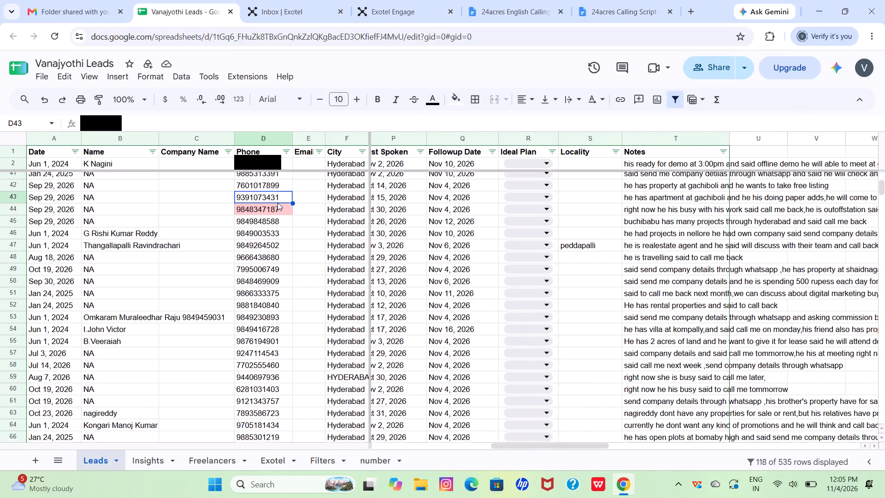
scroll(277, 202, down, 1)
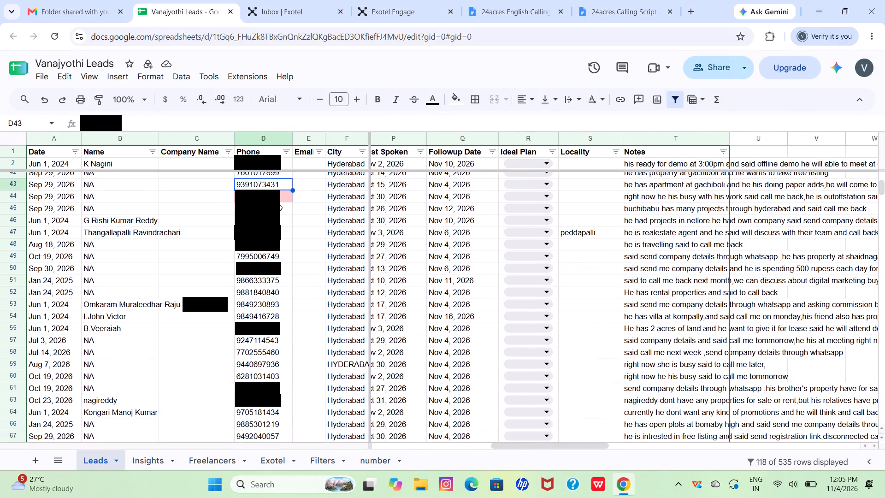
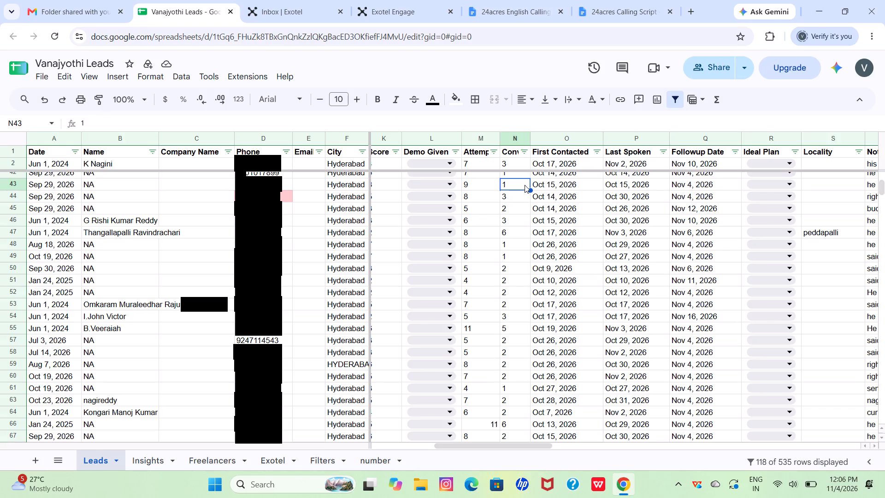
Check the first contacted date, call attempts, follow-up date, locality and notes of the leads in rows 43 and 44.
click(551, 183)
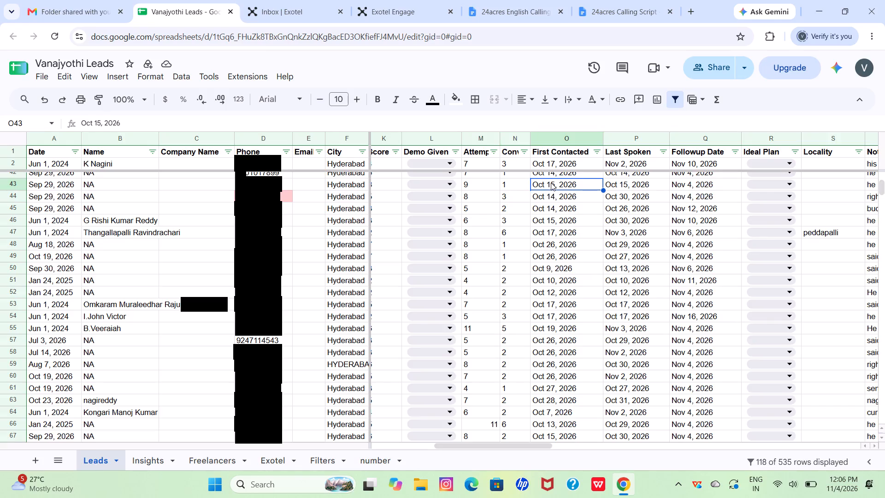
scroll(551, 183, left, 2)
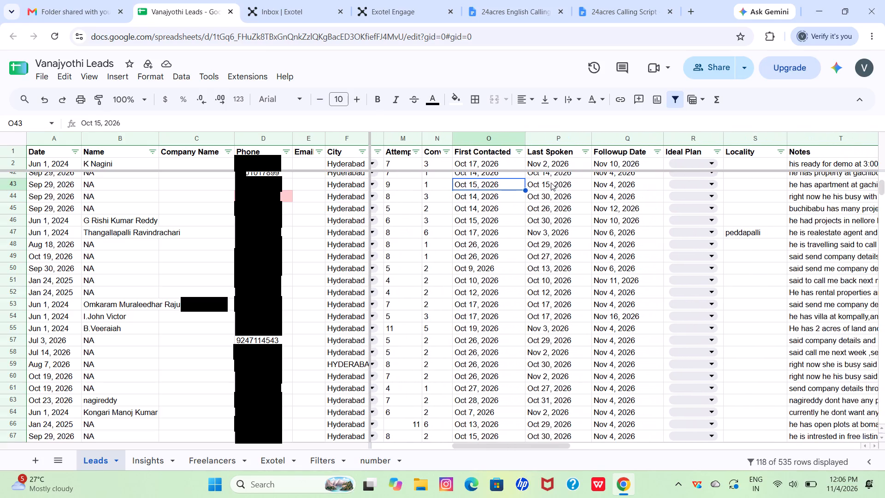
scroll(551, 183, left, 2)
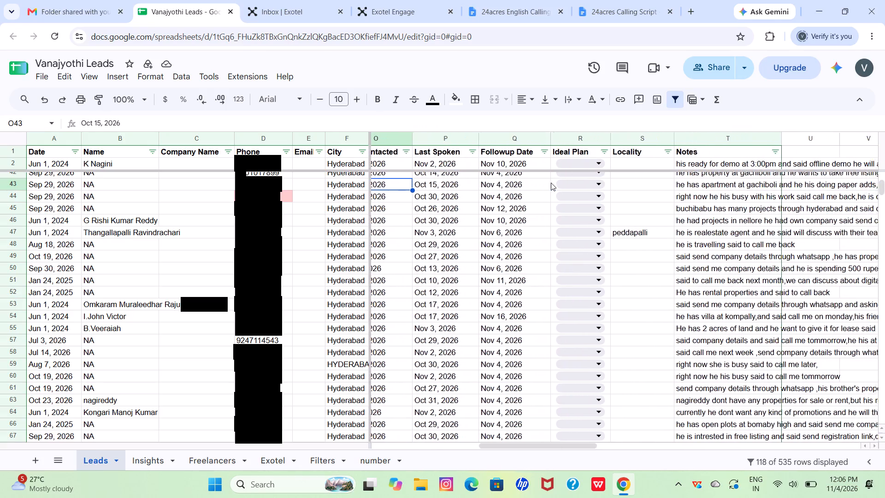
scroll(551, 183, right, 5)
click(496, 184)
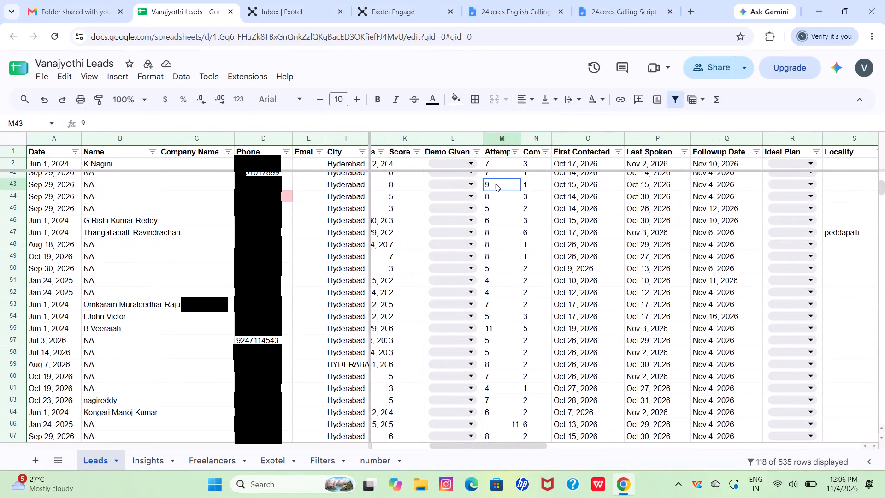
click(496, 197)
scroll(496, 197, left, 3)
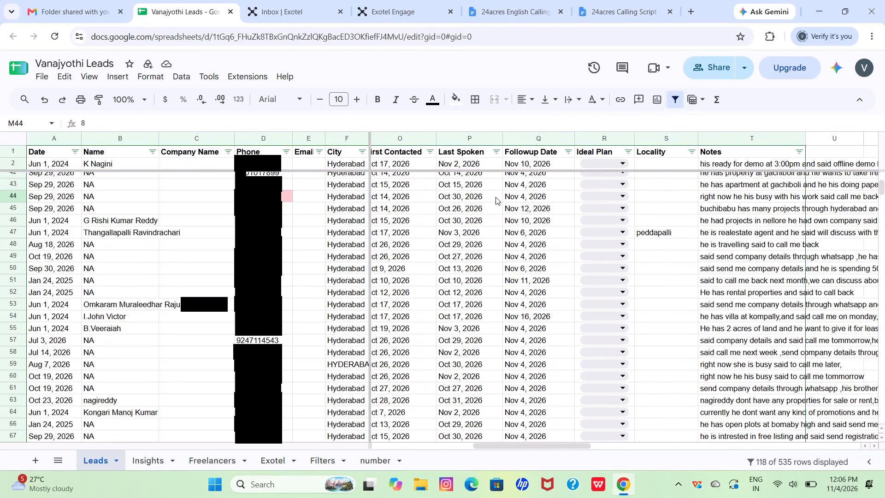
scroll(496, 197, left, 3)
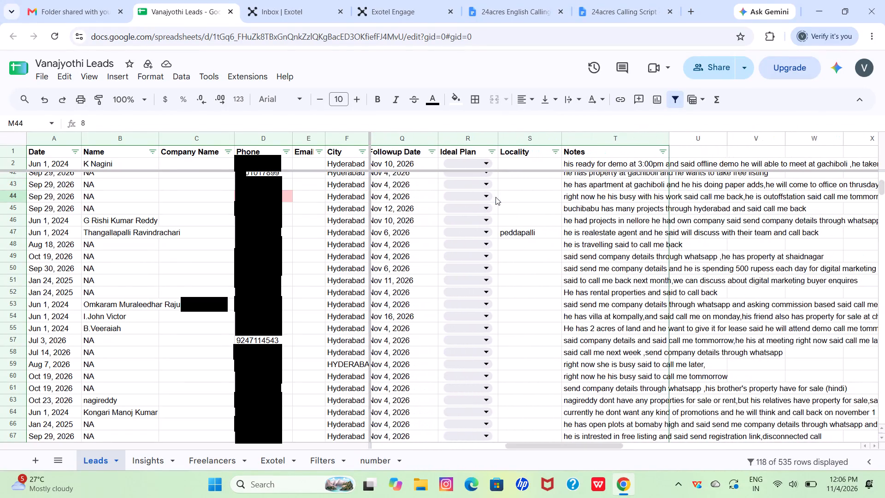
click(530, 184)
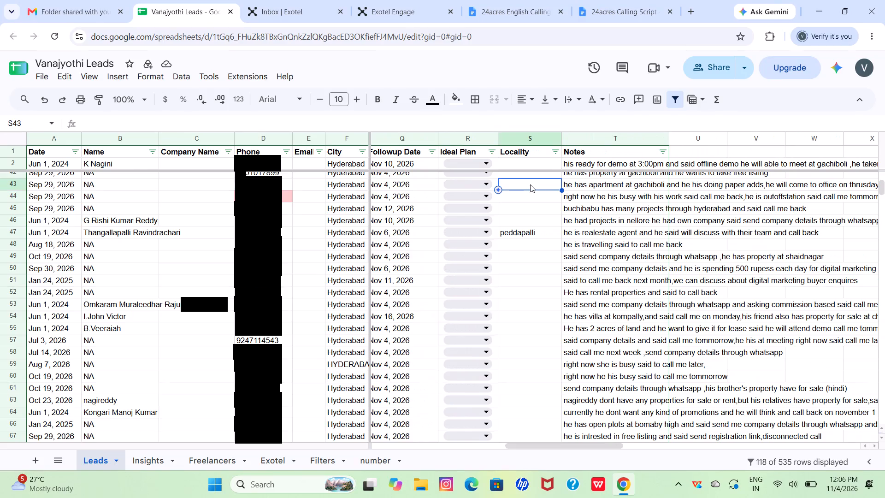
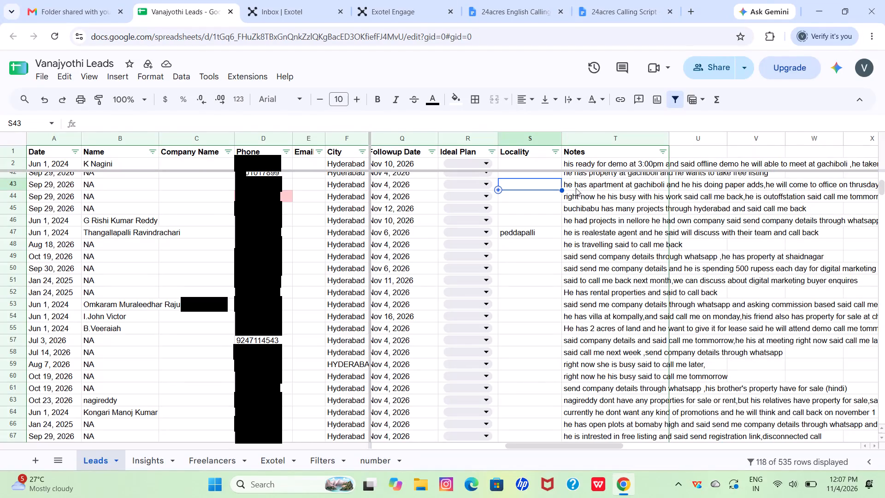
Read the full note of the lead in row 43 and check its locality, last spoken date and follow-up date.
click(574, 187)
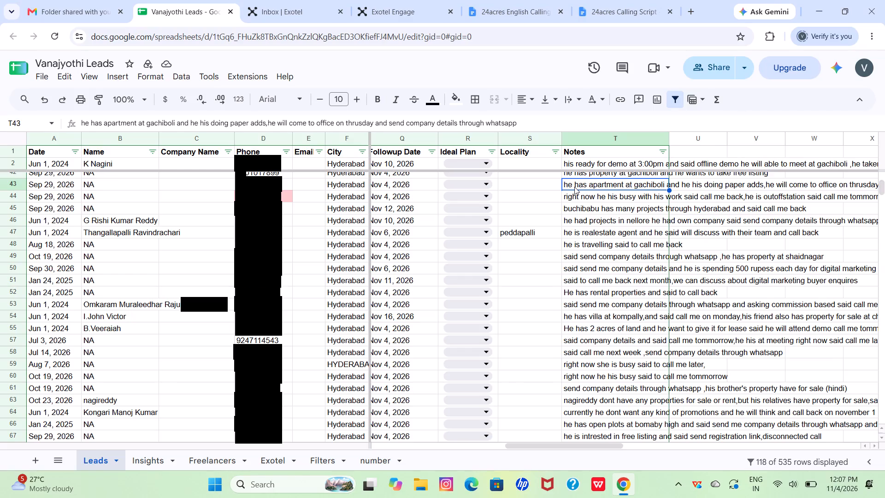
click(539, 184)
scroll(539, 184, left, 3)
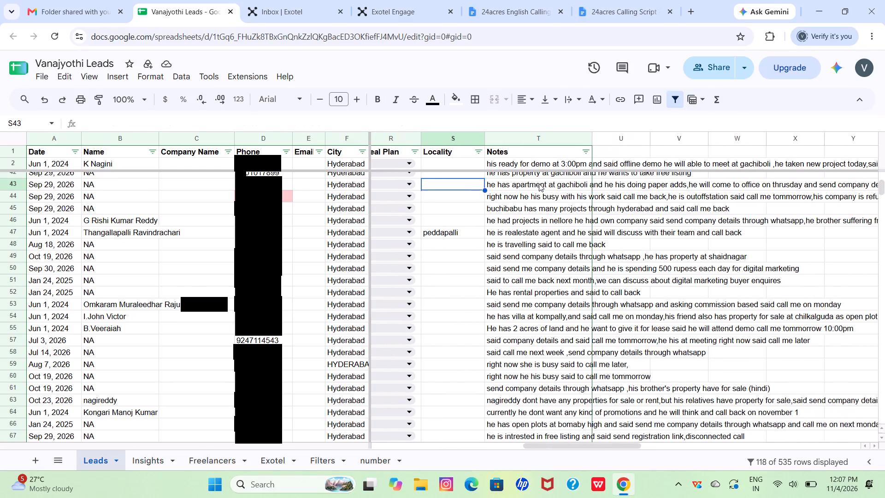
scroll(539, 184, left, 3)
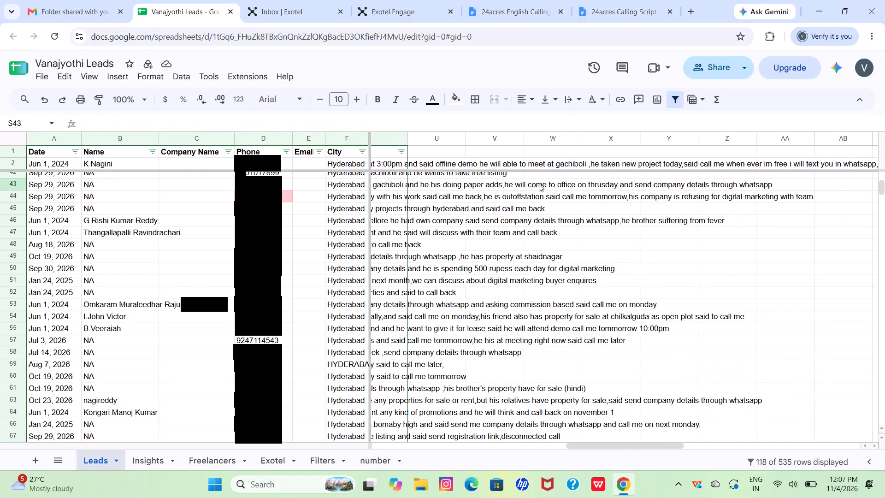
scroll(539, 184, right, 2)
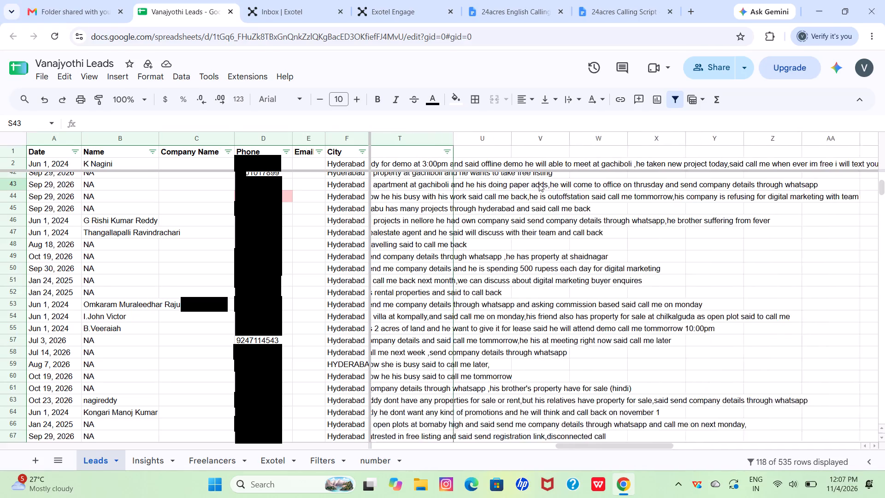
scroll(539, 184, right, 4)
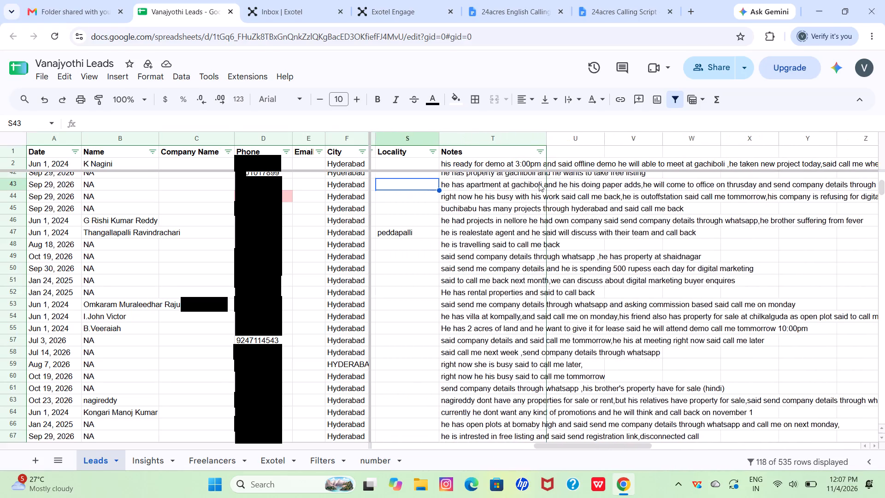
scroll(539, 184, right, 5)
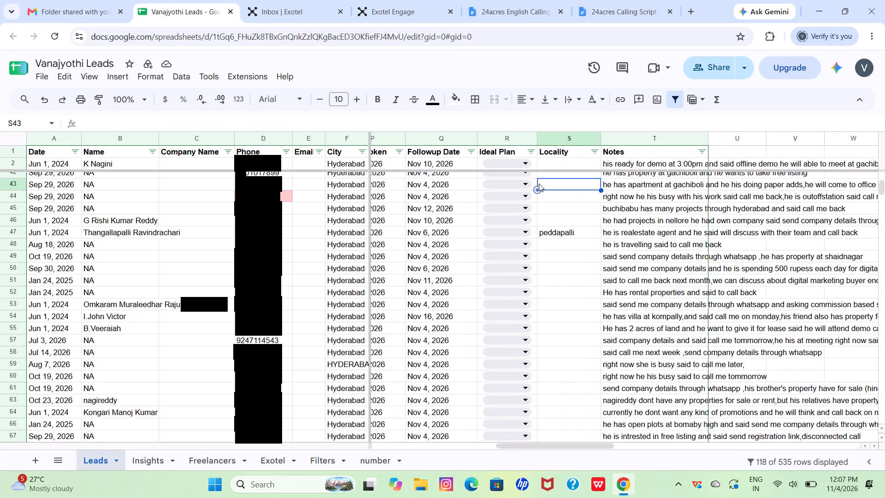
scroll(539, 184, right, 1)
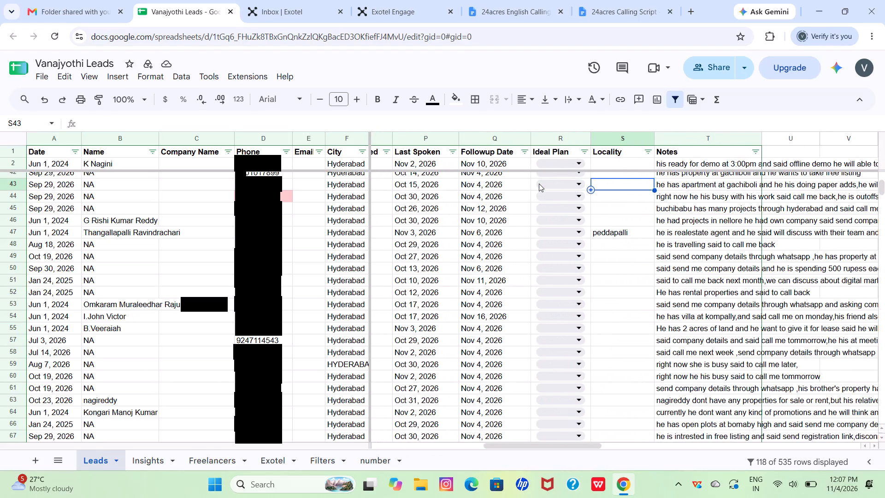
Select the follow-up date of the lead in row 43.
click(503, 182)
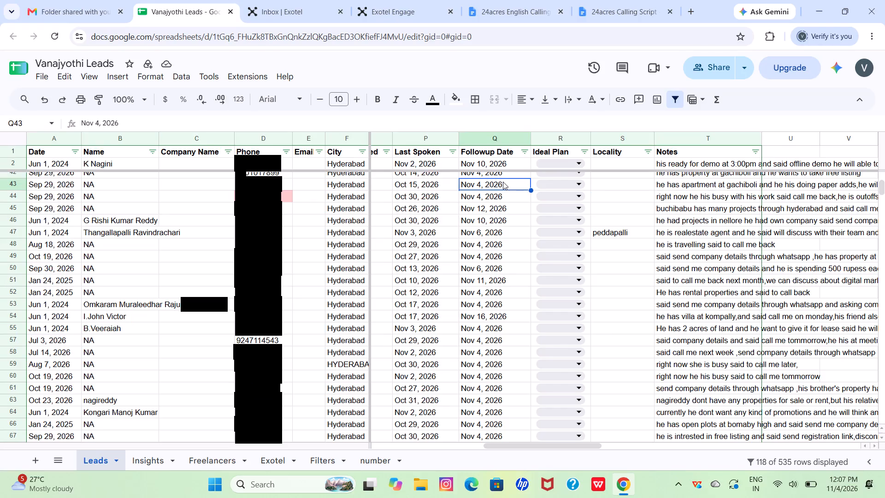
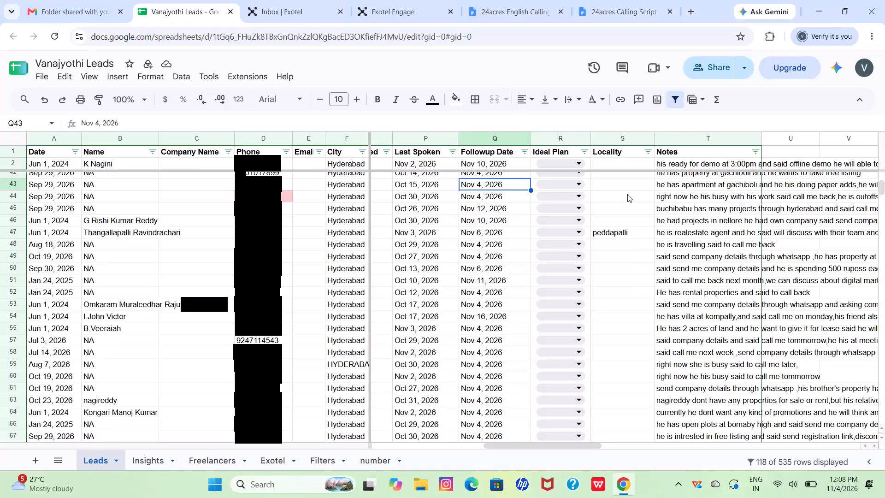
Enter uppal as the locality of the lead in row 43.
click(622, 185)
text(uppal)
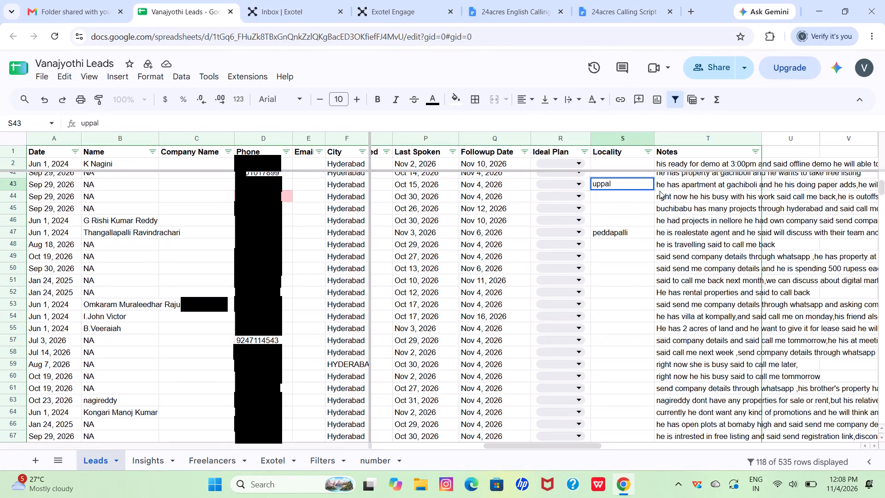
click(645, 198)
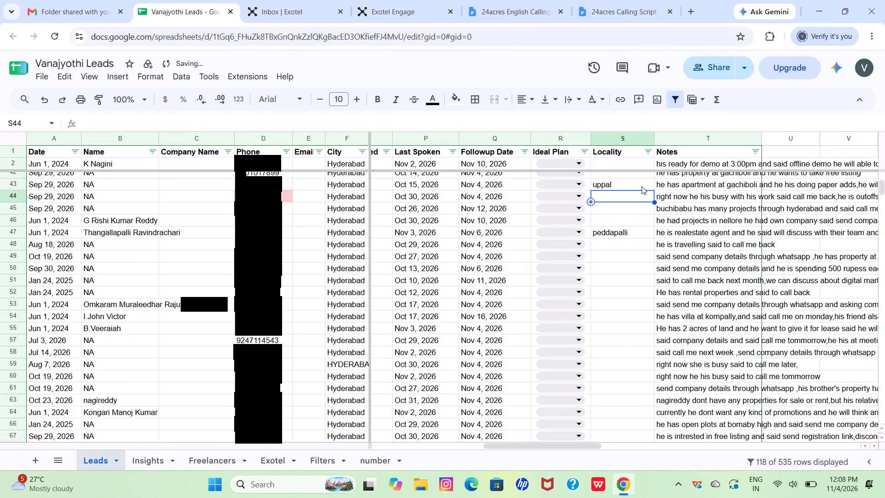
click(642, 186)
Update the row 43 lead's call counts, setting the attempts to 10 and the adjacent Conv count to 2.
click(678, 186)
scroll(678, 186, left, 4)
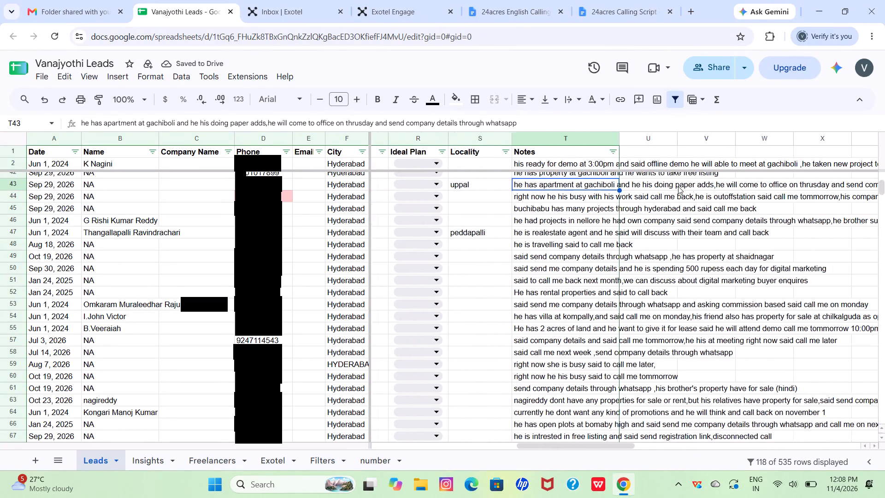
scroll(678, 186, left, 5)
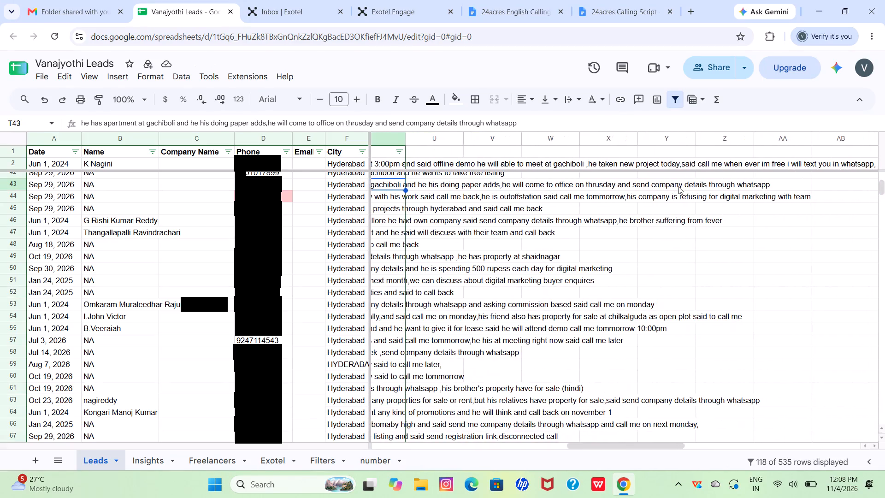
scroll(678, 186, right, 9)
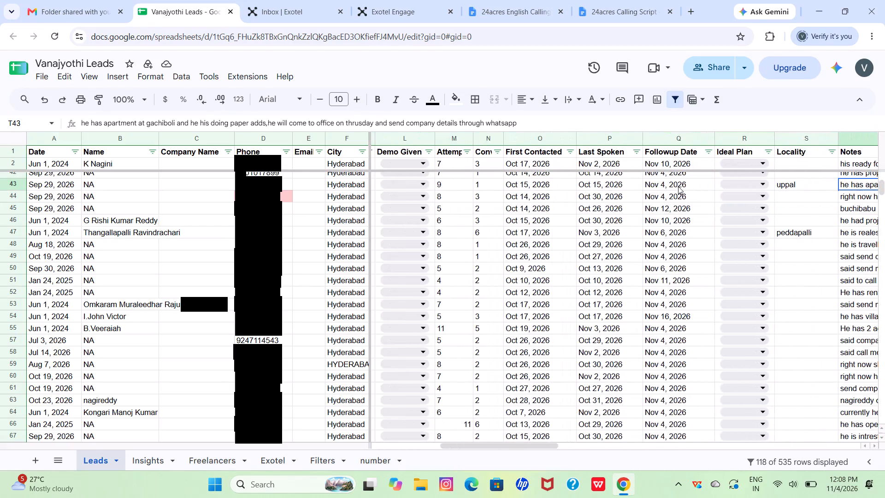
click(439, 182)
text(10)
click(484, 187)
key(2)
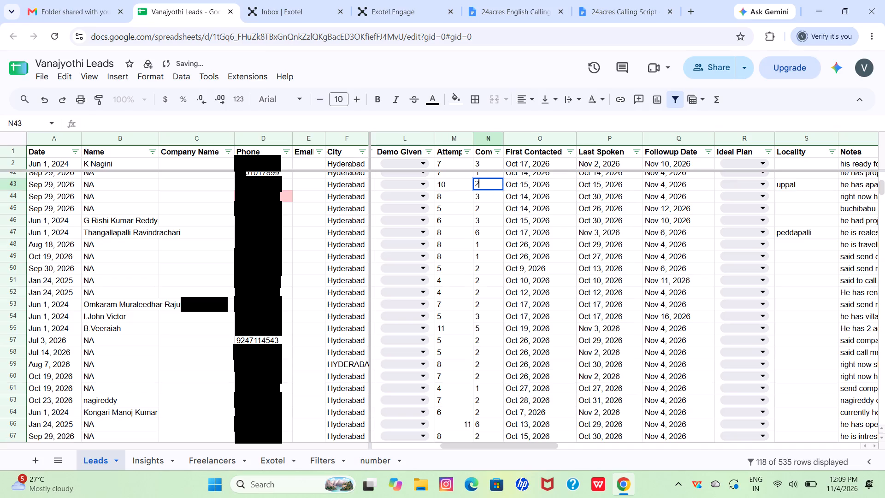
Copy the phone number of the lead in row 43.
click(266, 183)
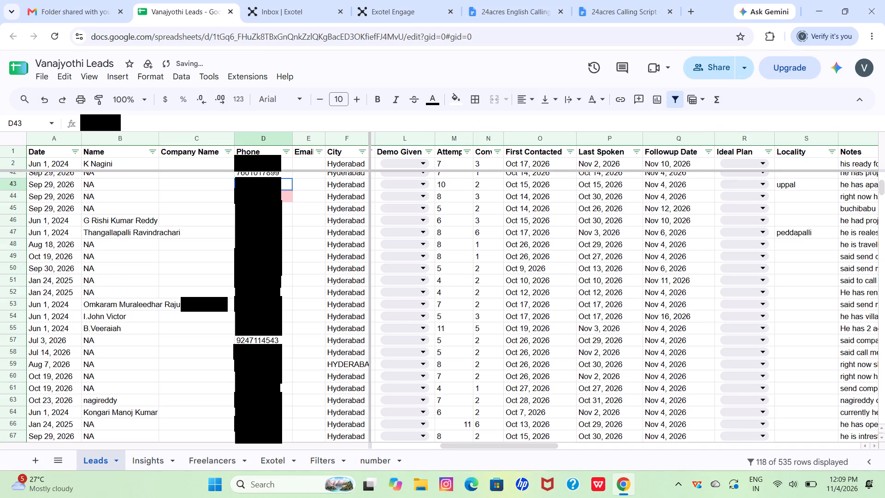
key(ctrl+c)
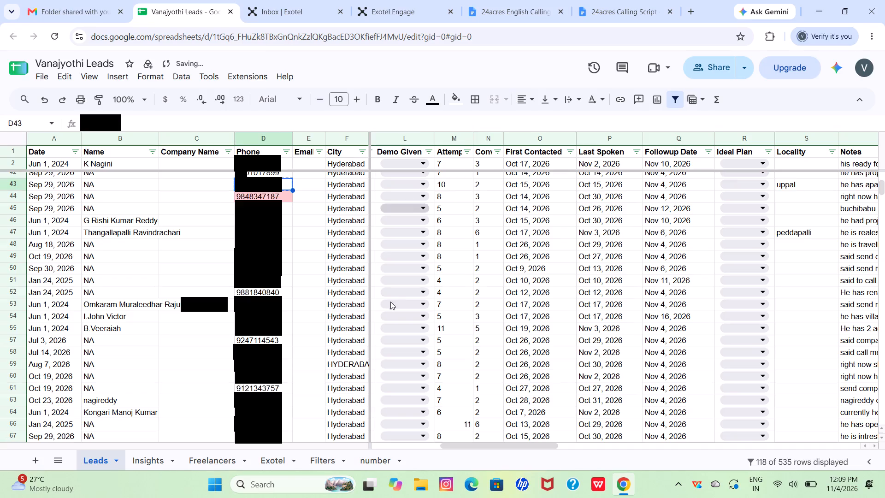
Switch from the leads sheet to WhatsApp for contacting the lead in row 43.
click(213, 486)
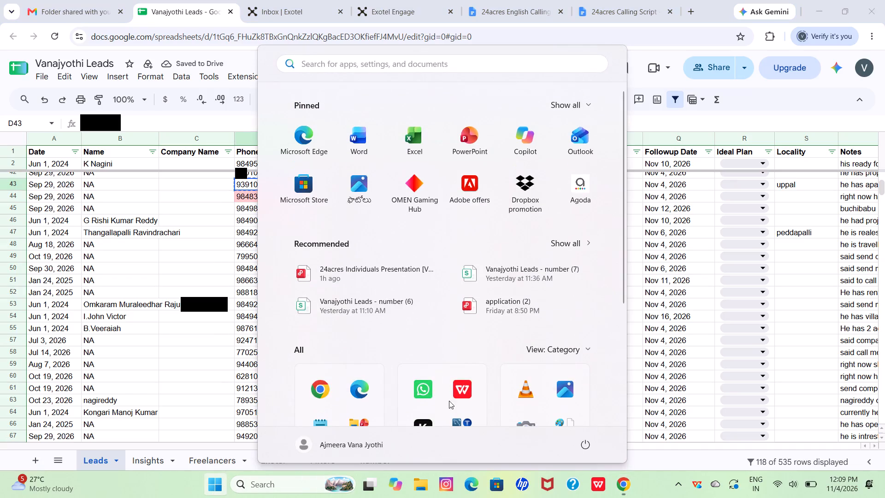
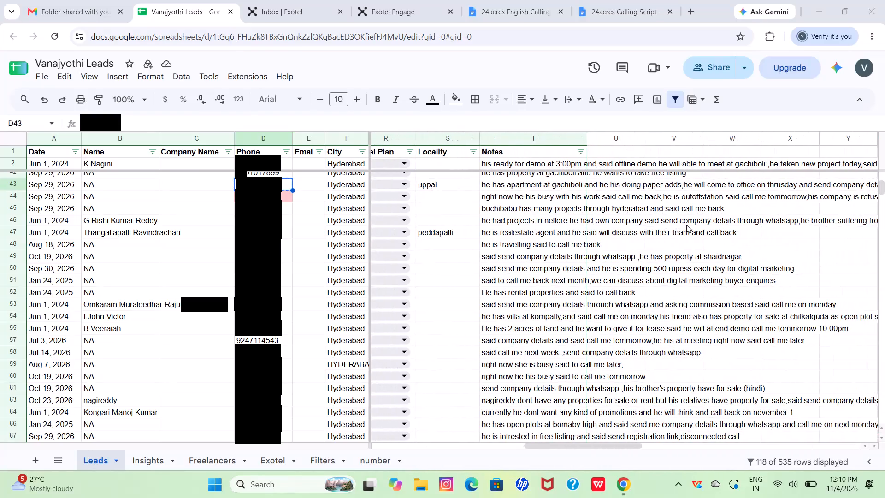
Set the Last Spoken date of the lead in row 43 to Nov 4, 2026.
scroll(686, 225, left, 2)
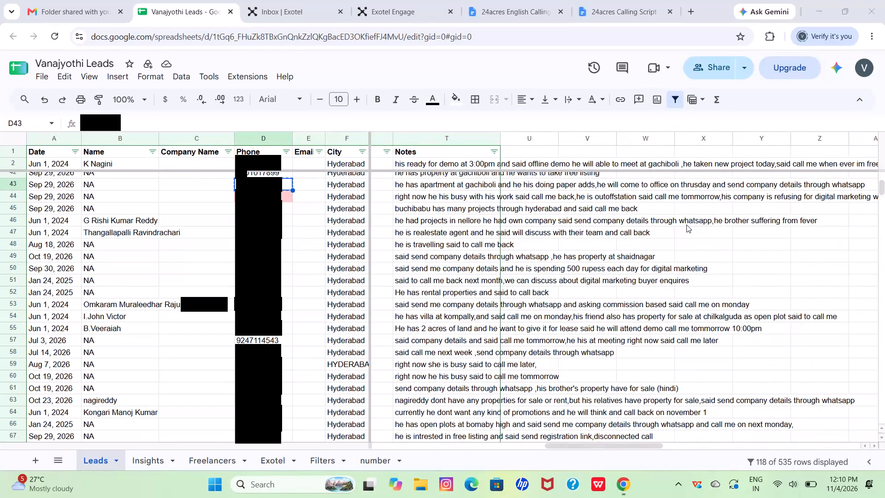
scroll(686, 225, left, 1)
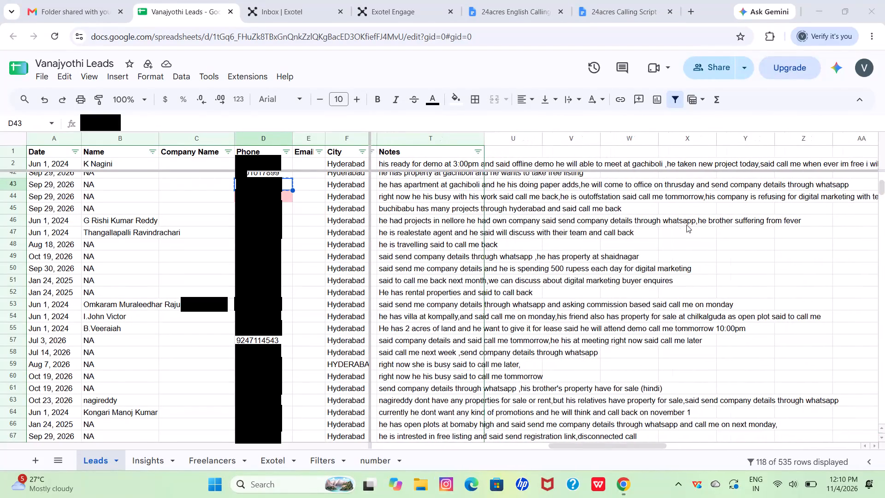
scroll(686, 225, left, 1)
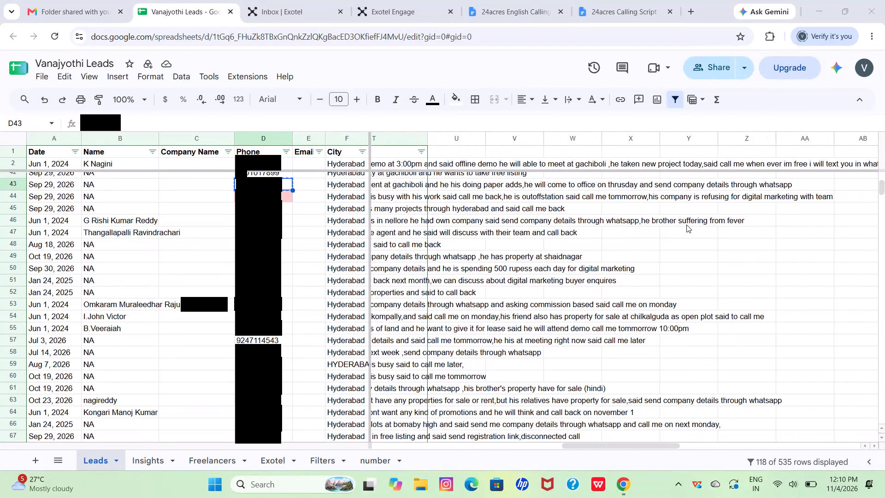
scroll(686, 225, right, 7)
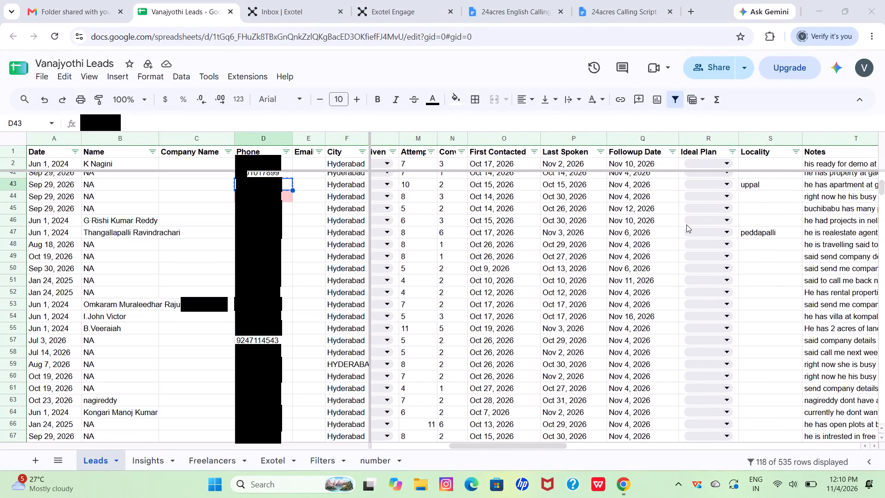
double_click(572, 188)
click(572, 319)
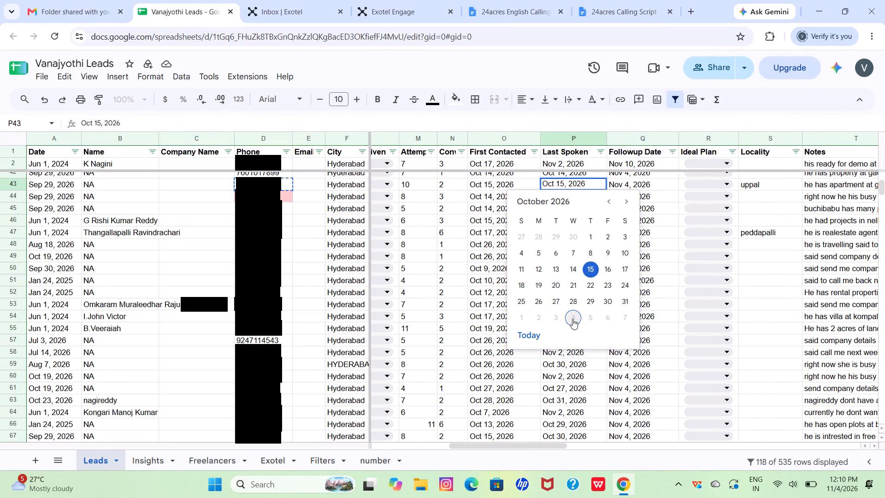
Set the Followup Date of the lead in row 43 to Nov 9, 2026.
scroll(597, 272, up, 1)
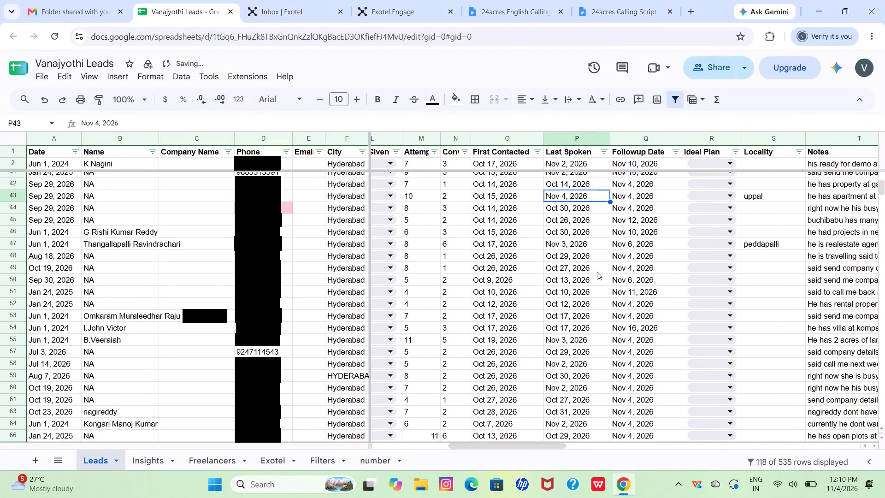
scroll(597, 272, up, 1)
double_click(627, 199)
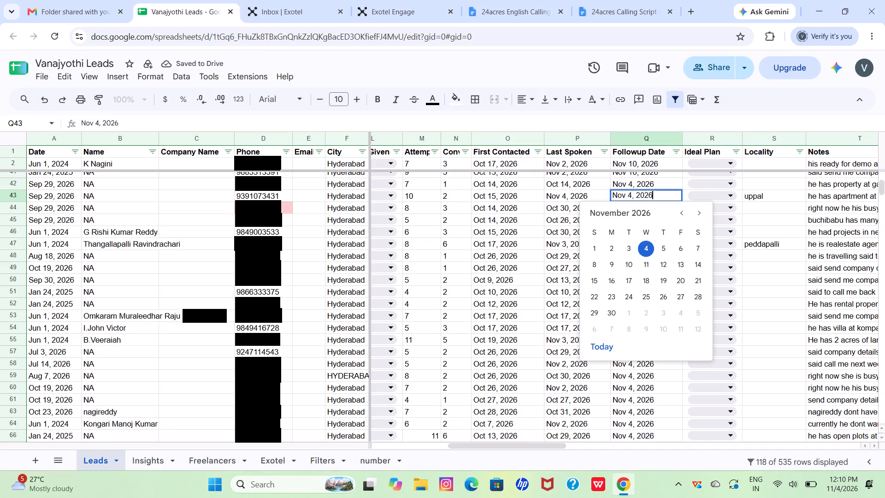
click(613, 264)
scroll(613, 264, up, 1)
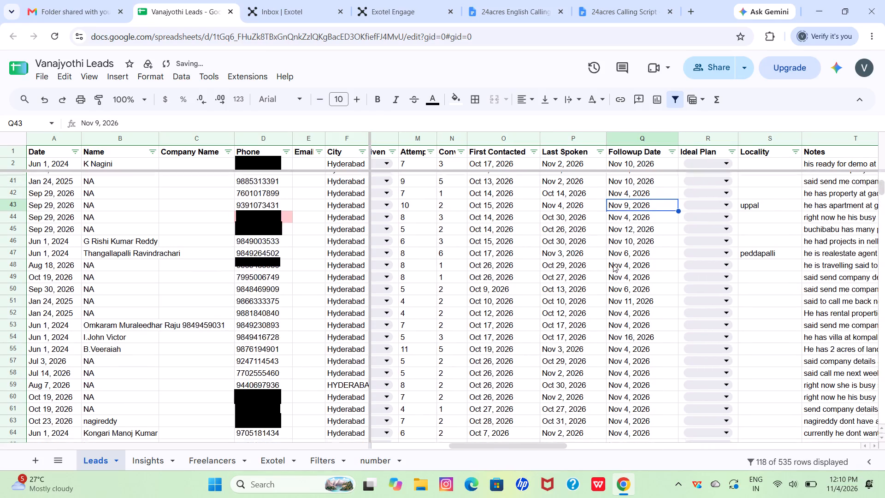
Review the follow-up date and notes of the lead in row 44, and select its phone number.
scroll(613, 264, left, 2)
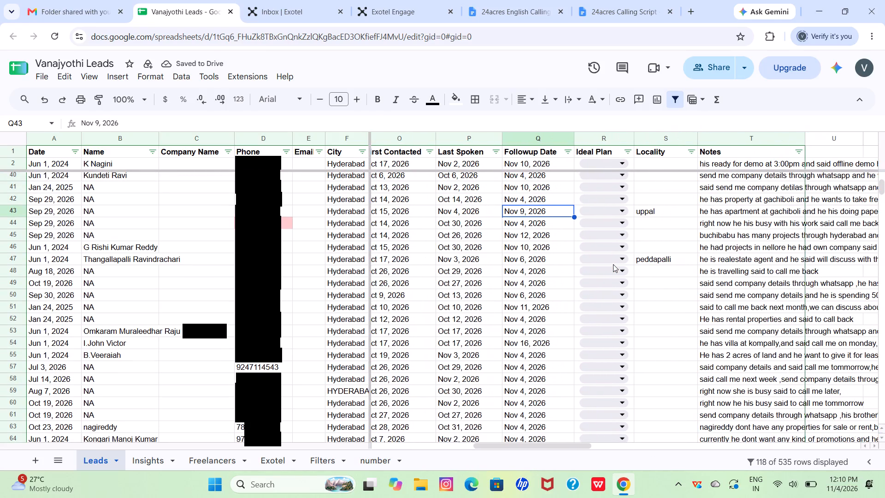
scroll(613, 264, left, 1)
scroll(613, 264, right, 1)
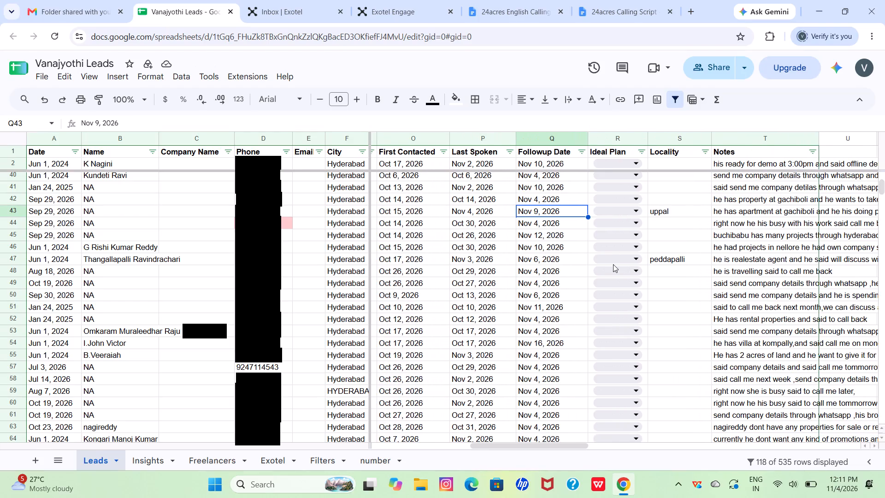
click(555, 222)
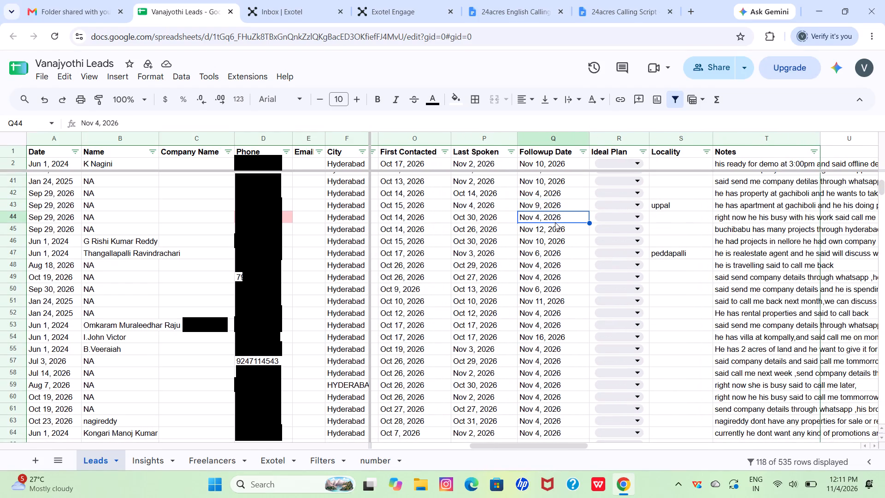
scroll(555, 222, left, 3)
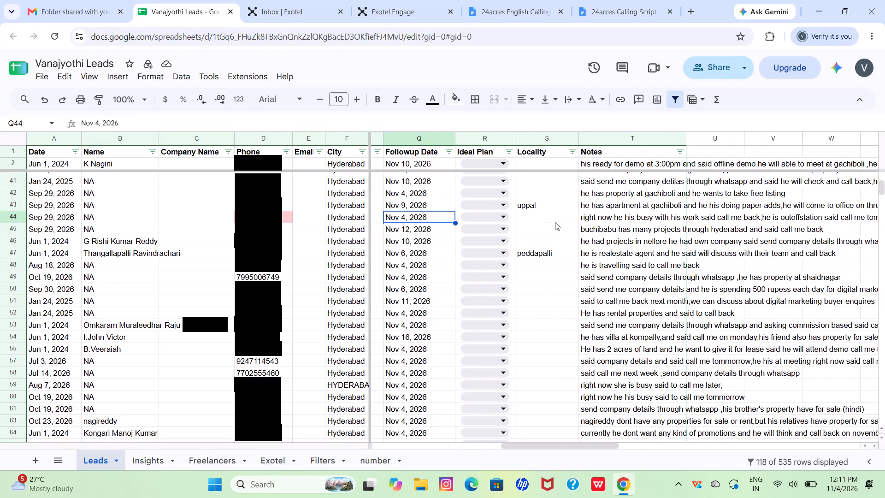
scroll(555, 222, left, 2)
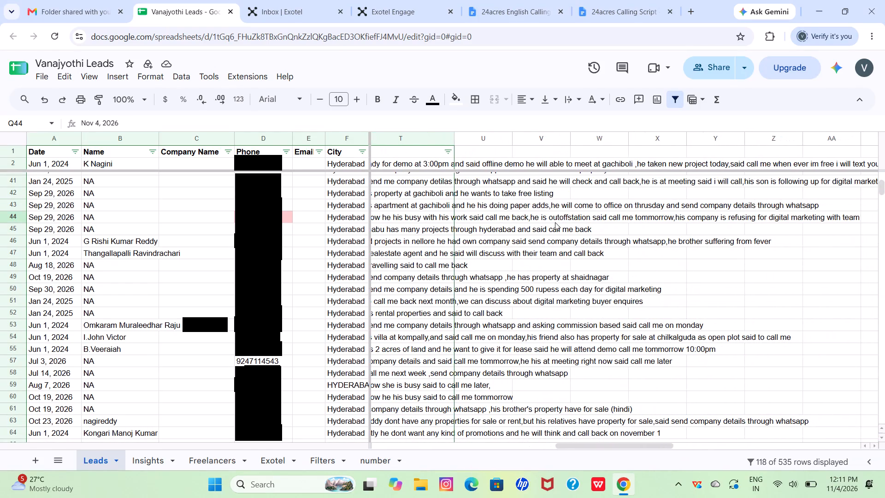
scroll(555, 222, right, 6)
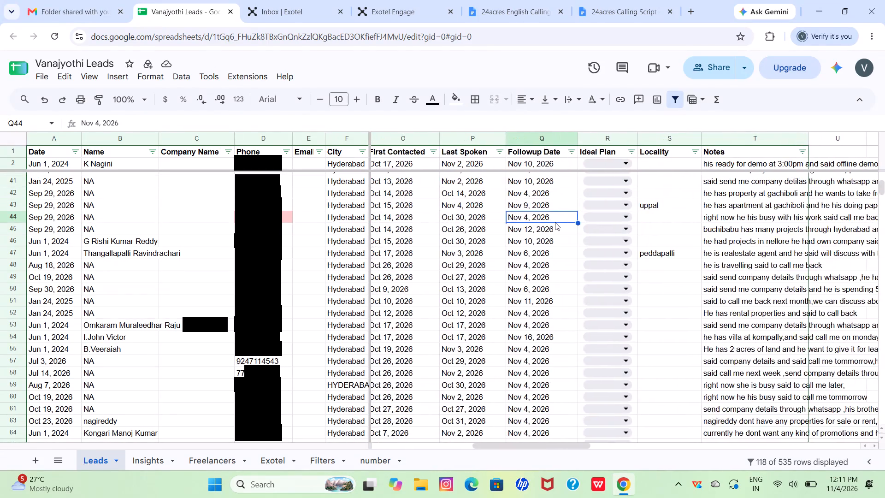
scroll(555, 222, right, 1)
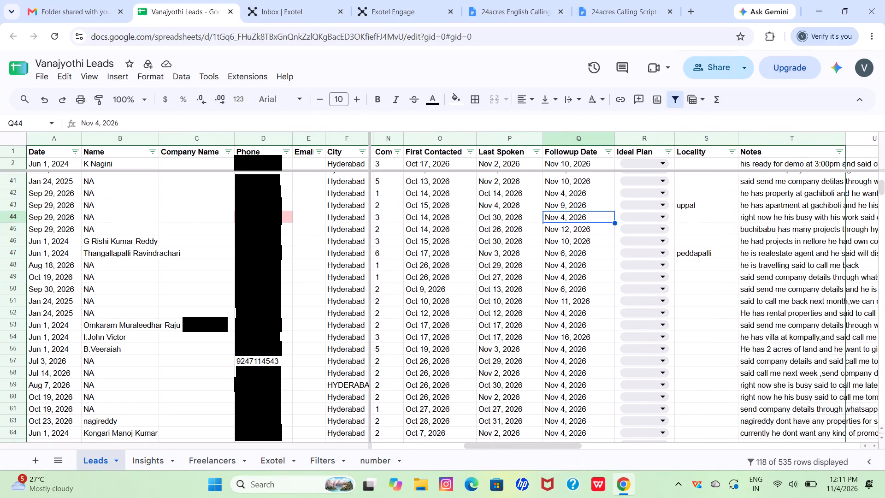
click(269, 219)
Look through the follow-up dates and notes below row 44, and select the phone number of the row 48 lead.
scroll(269, 219, down, 1)
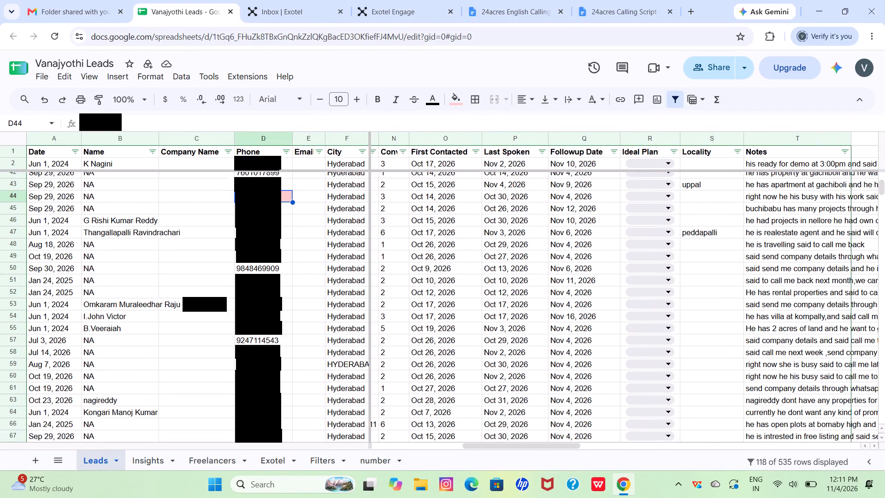
scroll(269, 219, down, 1)
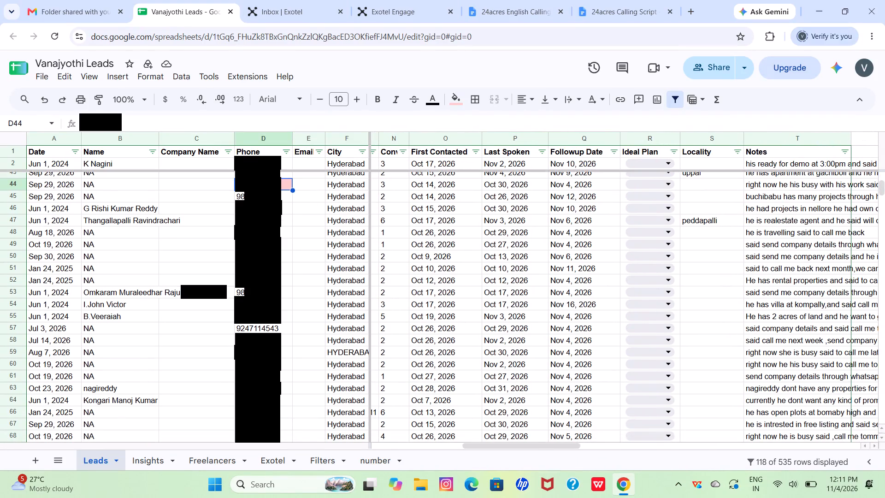
scroll(269, 219, left, 1)
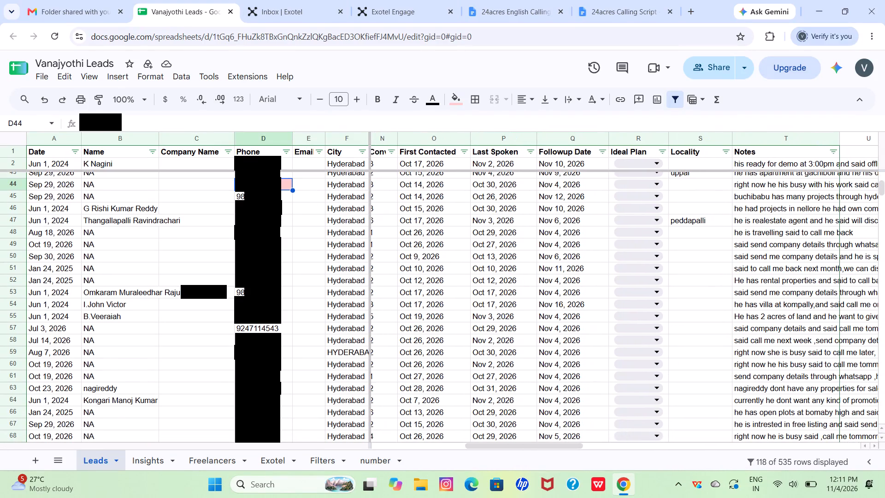
scroll(269, 219, left, 2)
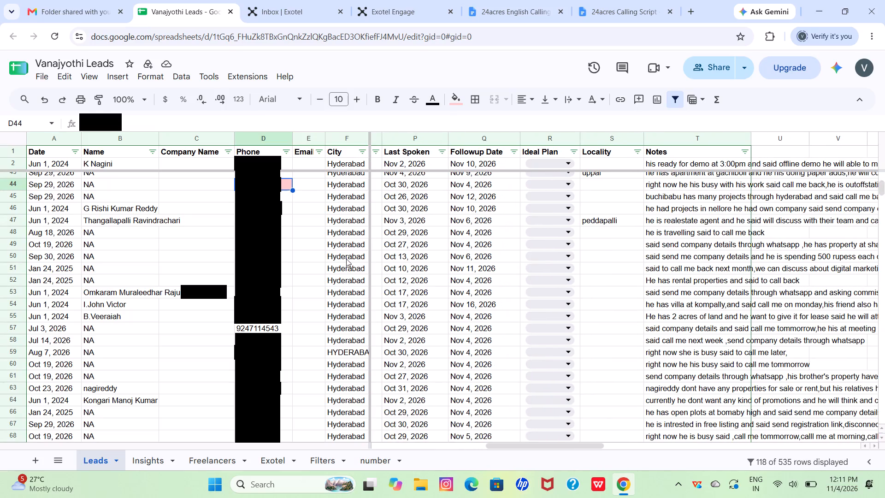
click(480, 237)
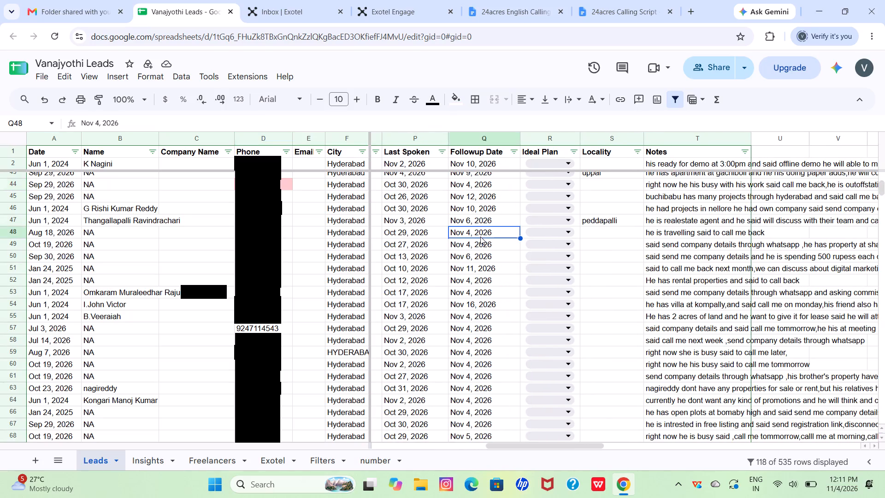
click(278, 230)
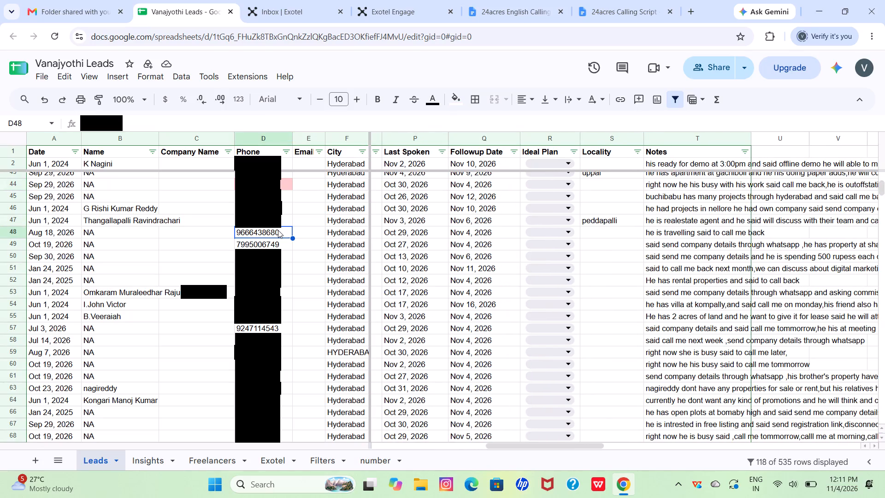
scroll(278, 230, down, 1)
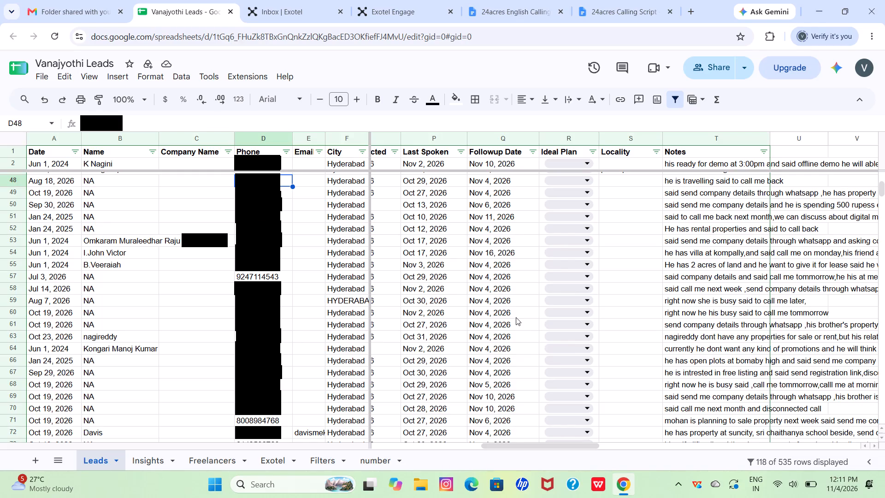
scroll(516, 317, up, 1)
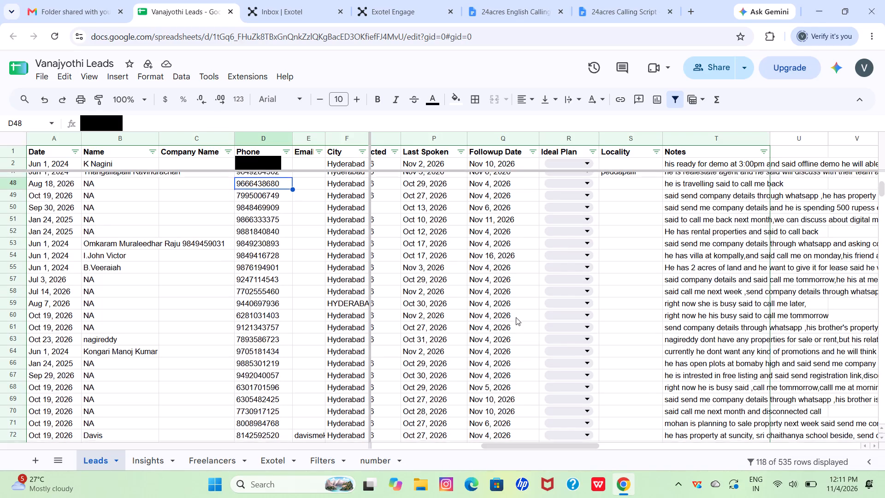
scroll(516, 317, up, 1)
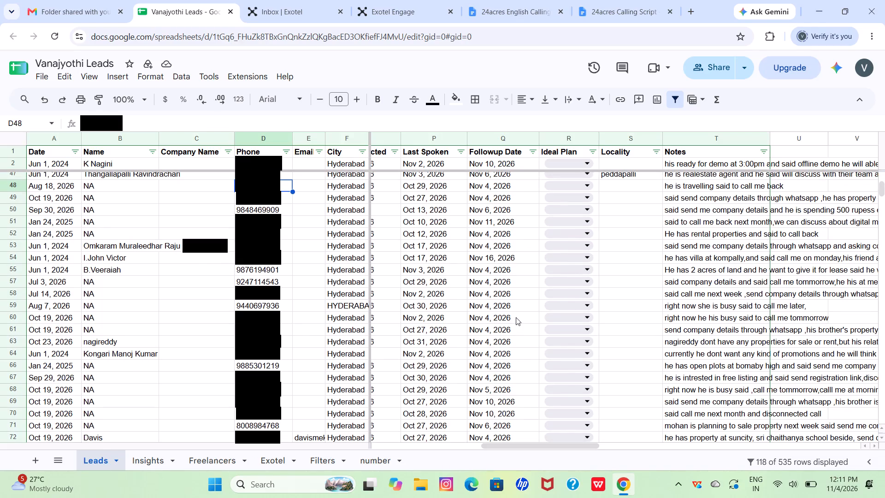
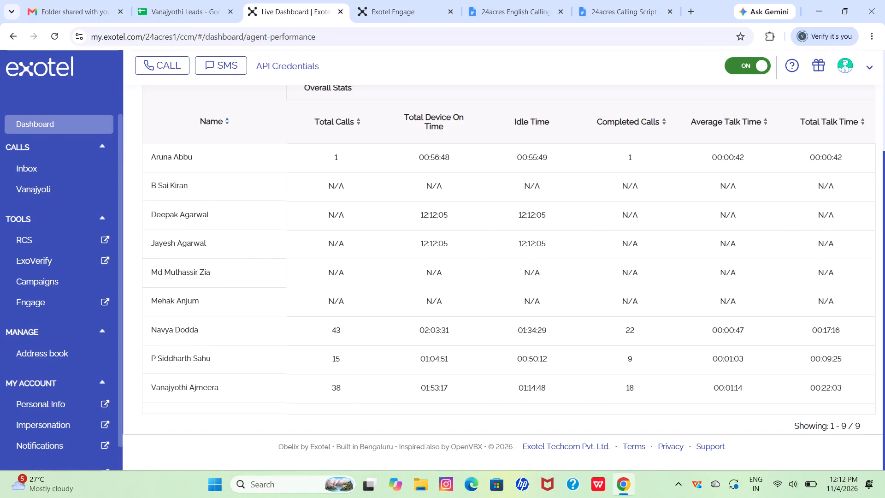
Review the overall call and talk-time stats of all agents for today so far on the Agent Performance dashboard.
scroll(540, 333, up, 3)
scroll(540, 333, down, 4)
scroll(540, 333, up, 2)
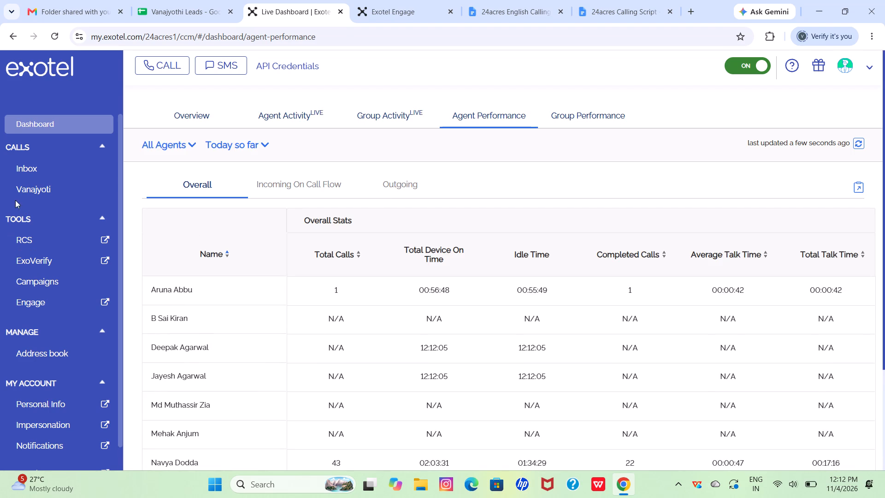
scroll(265, 301, down, 6)
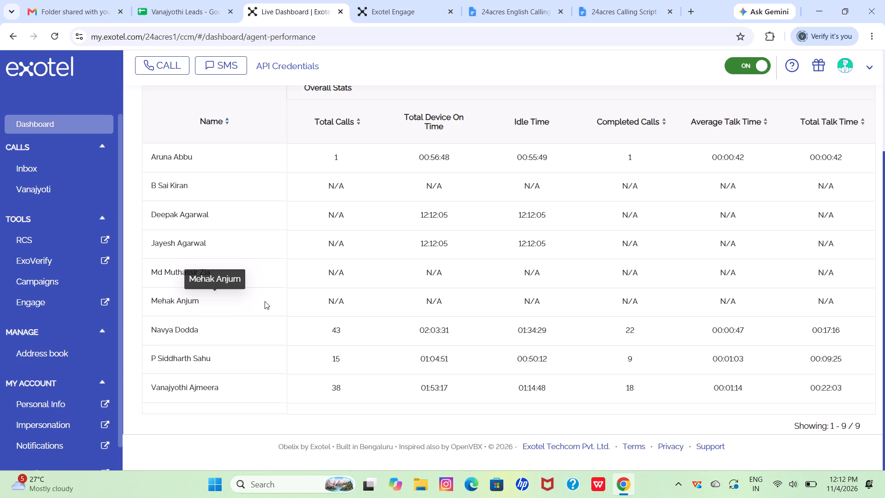
scroll(210, 166, up, 6)
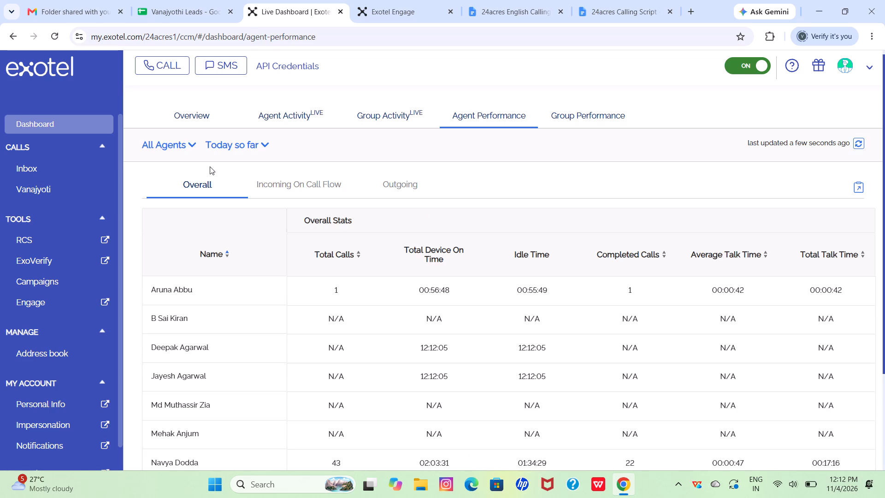
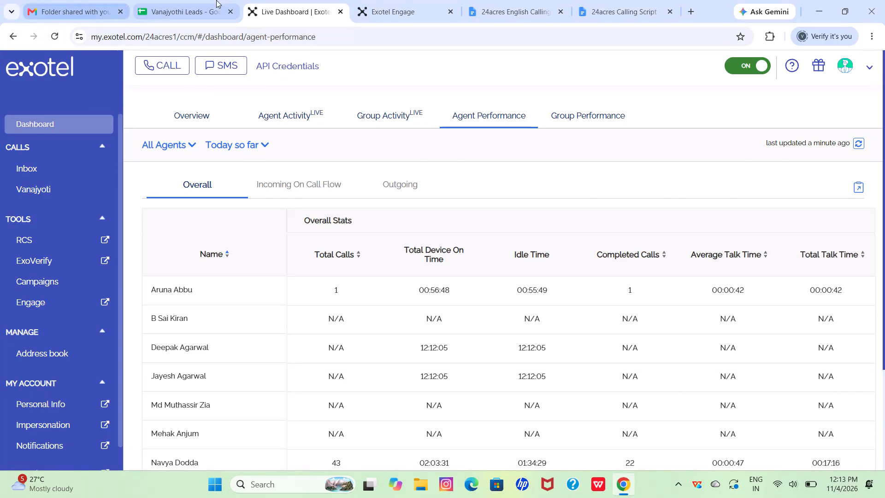
Return to the Vanajyothi Leads spreadsheet and select the phone number cell of the lead in row 48.
click(235, 0)
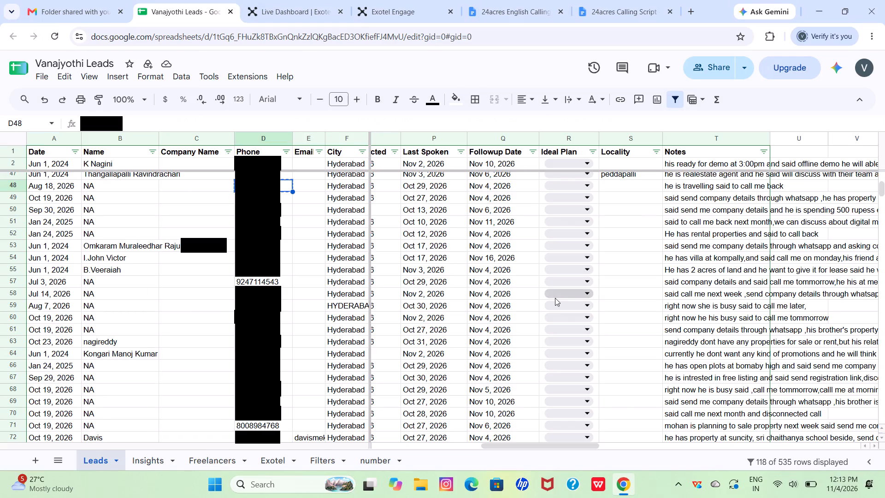
click(636, 190)
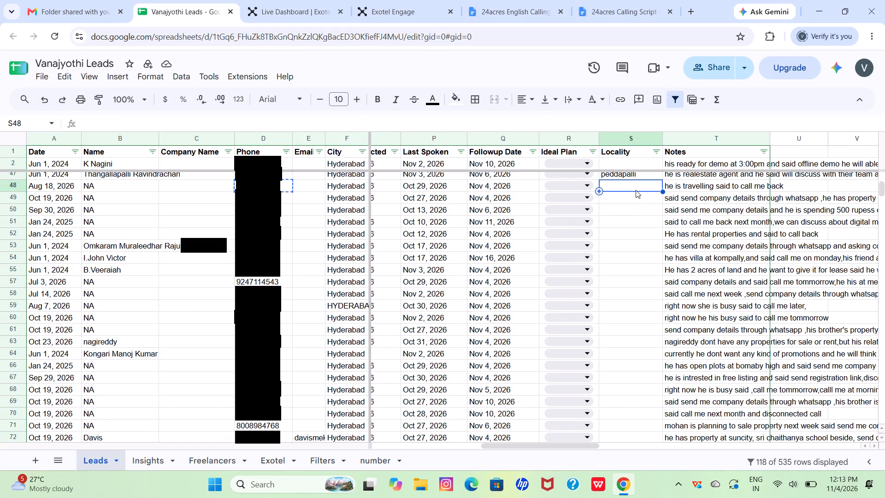
click(636, 196)
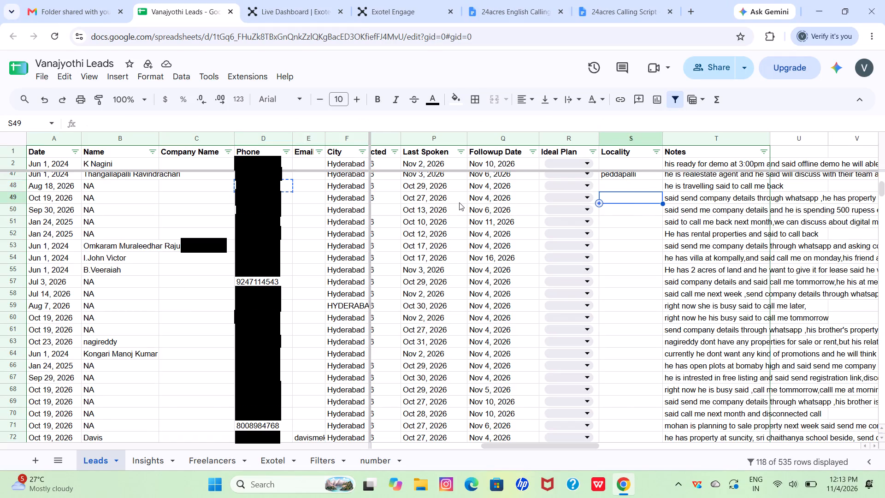
click(275, 190)
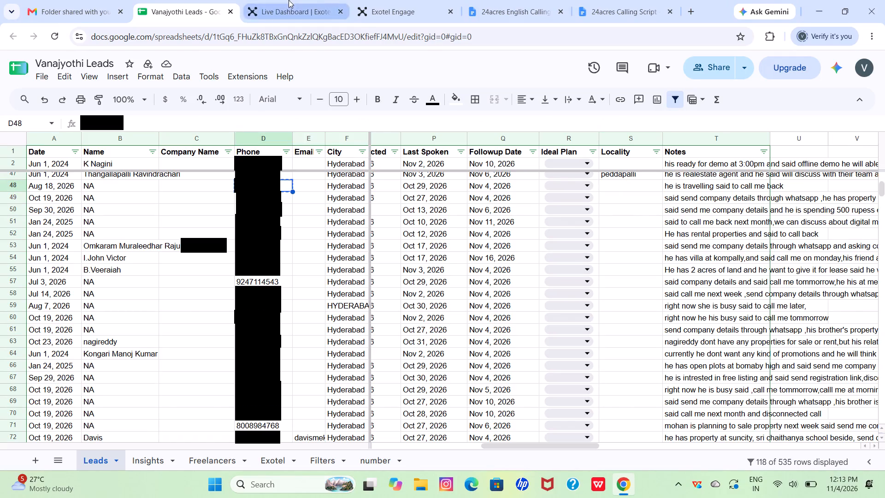
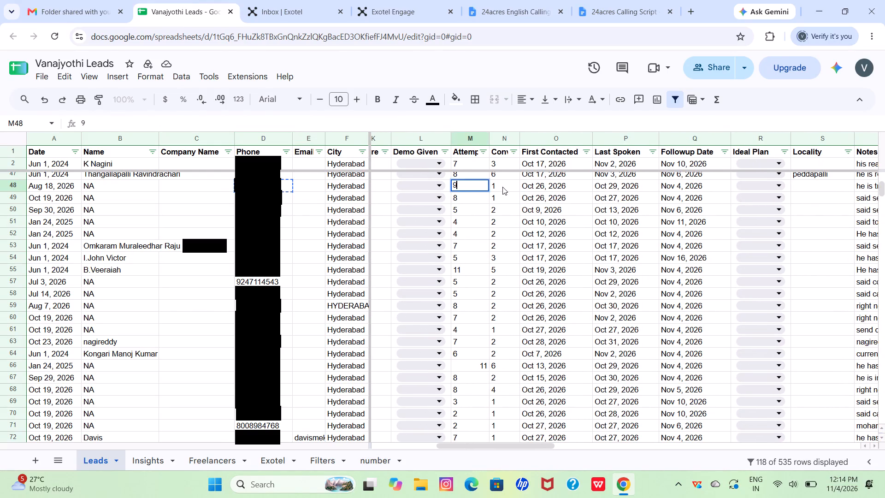
Set the call attempts count for the lead in row 48 to 9.
click(502, 187)
scroll(502, 187, up, 1)
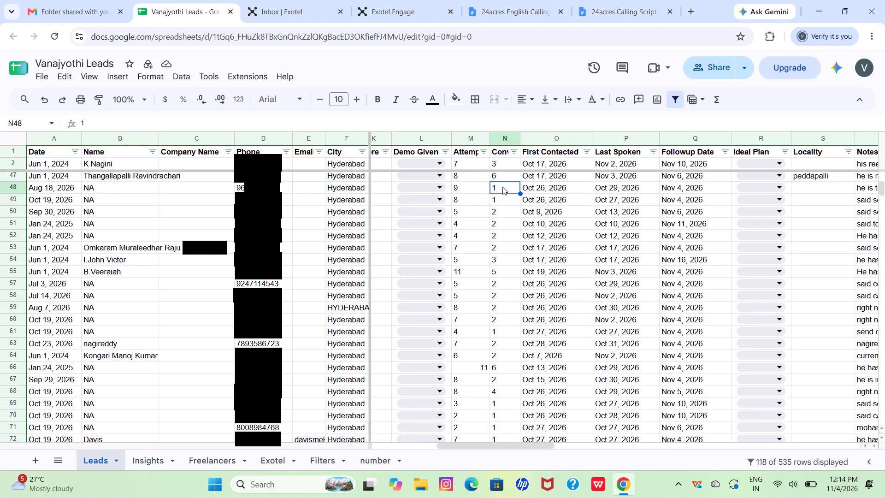
Examine the contact dates, follow-up date, locality and notes of the leads in rows 48 and 49.
click(558, 189)
scroll(558, 189, left, 4)
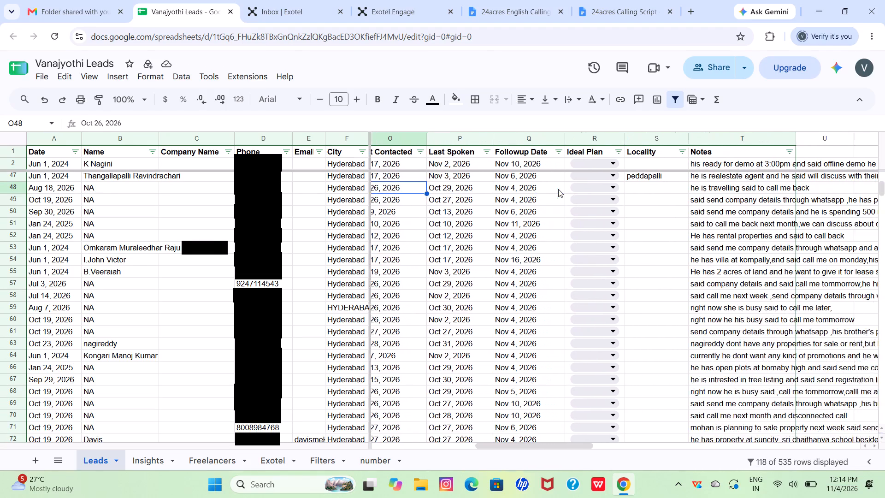
scroll(558, 189, left, 1)
scroll(558, 189, right, 1)
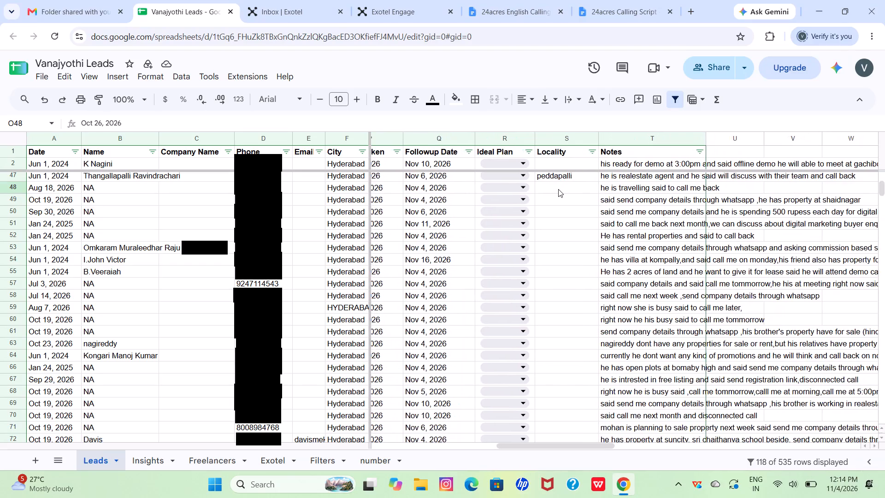
scroll(558, 189, right, 1)
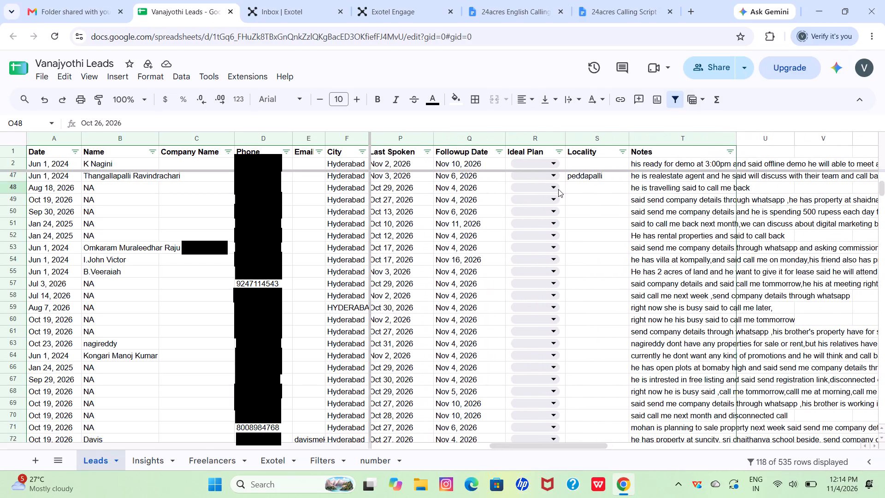
click(594, 197)
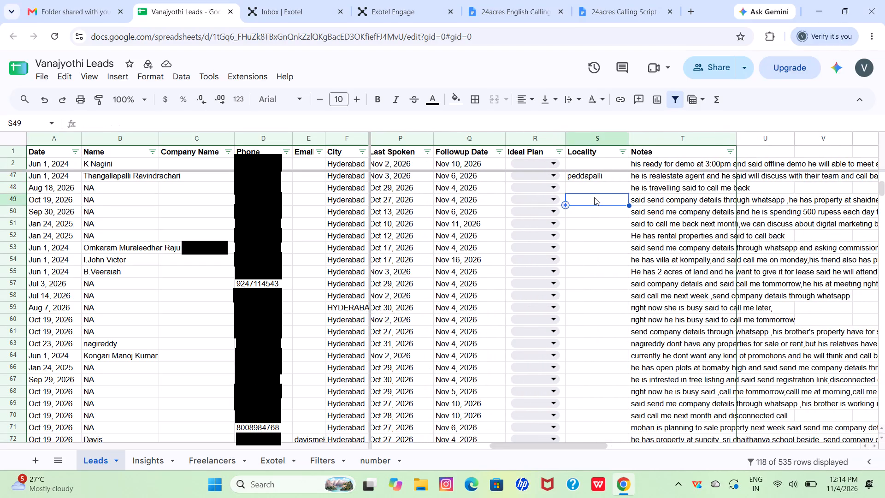
scroll(594, 197, left, 2)
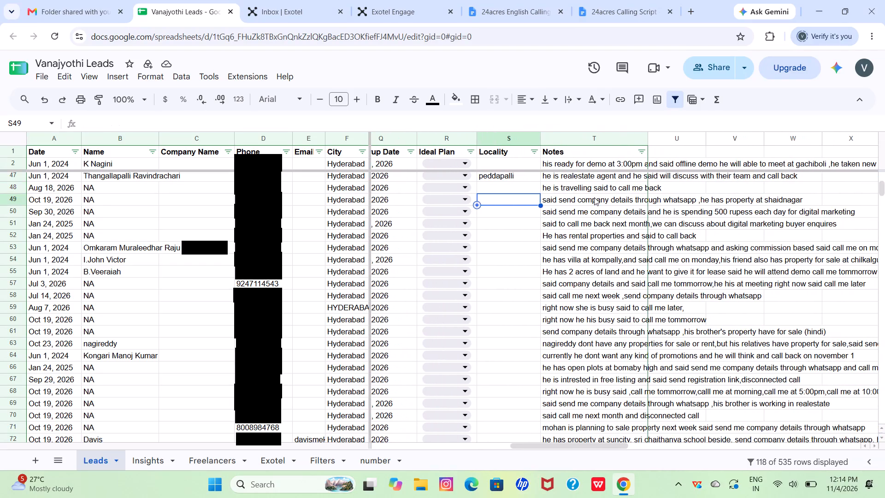
scroll(594, 197, right, 2)
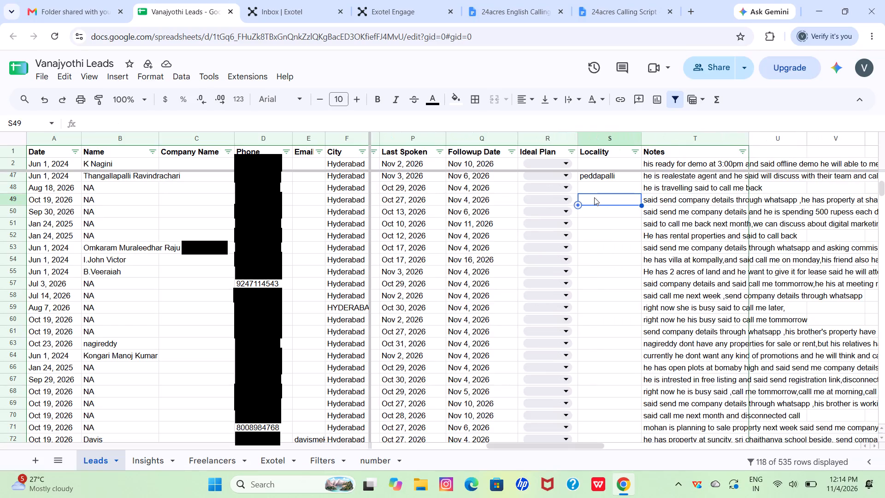
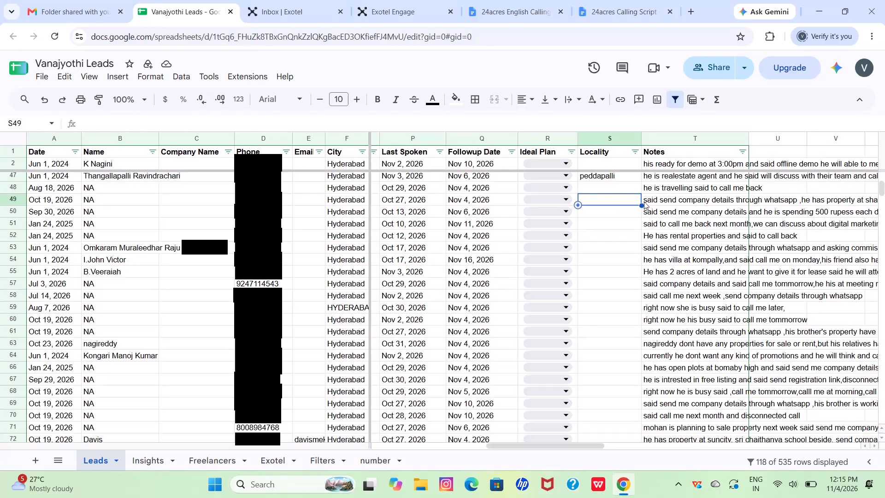
Examine the notes, locality and contact details of the leads in rows 48 and 49.
click(649, 201)
scroll(649, 201, left, 3)
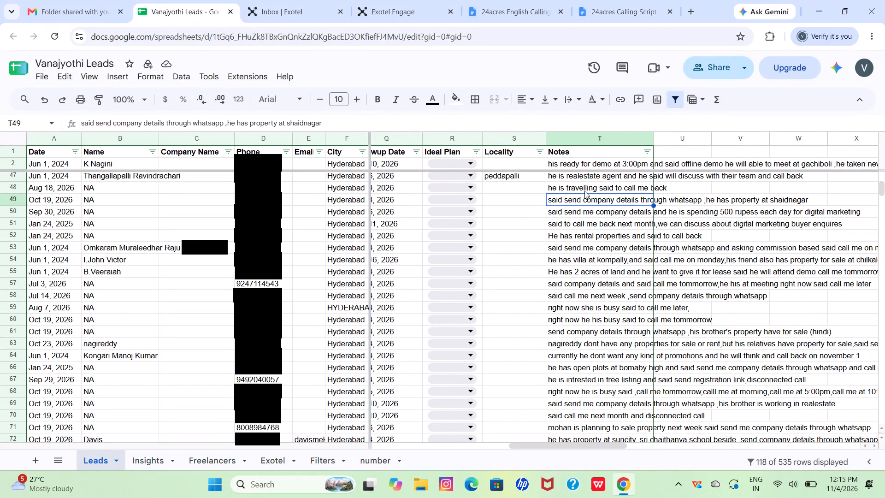
click(553, 190)
click(517, 192)
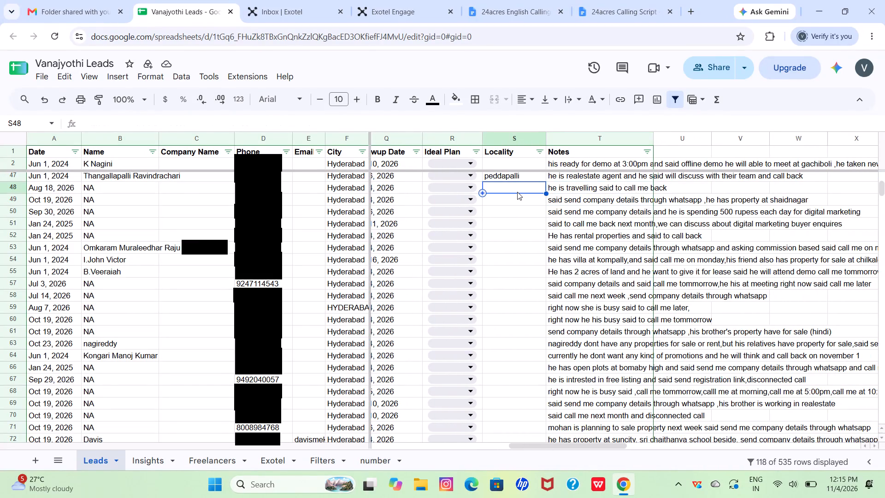
double_click(553, 188)
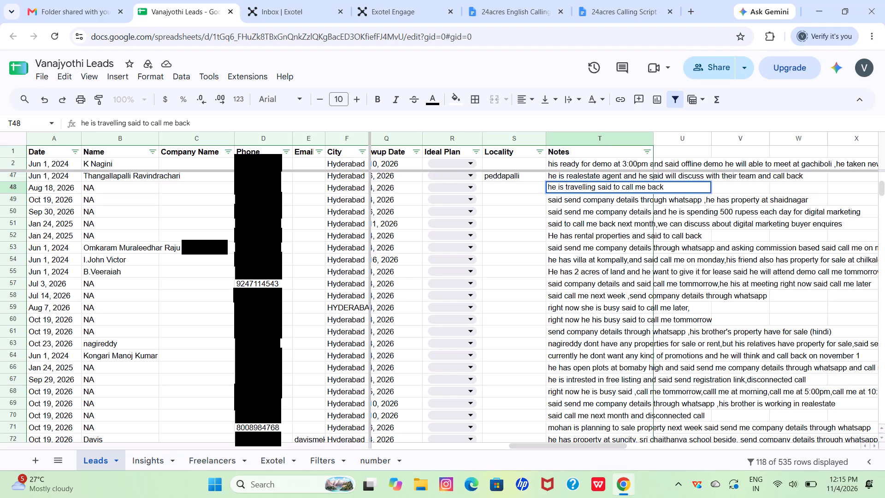
click(519, 183)
click(519, 191)
scroll(519, 191, right, 2)
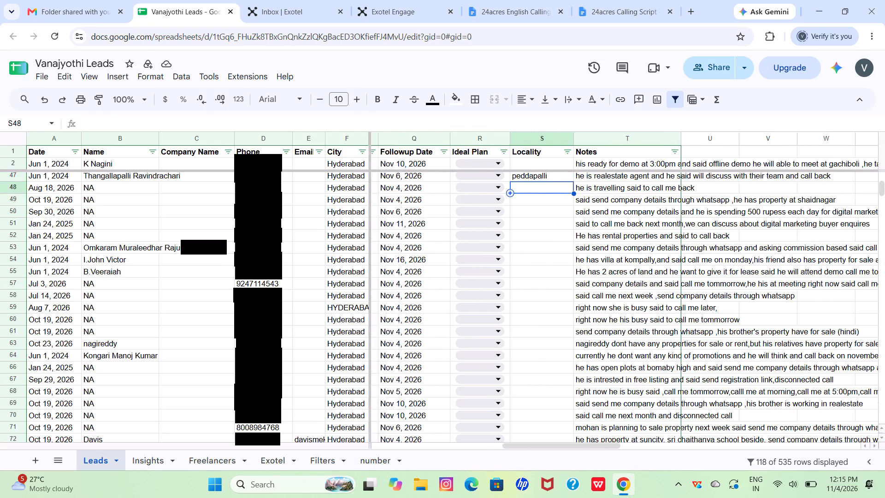
scroll(519, 191, right, 6)
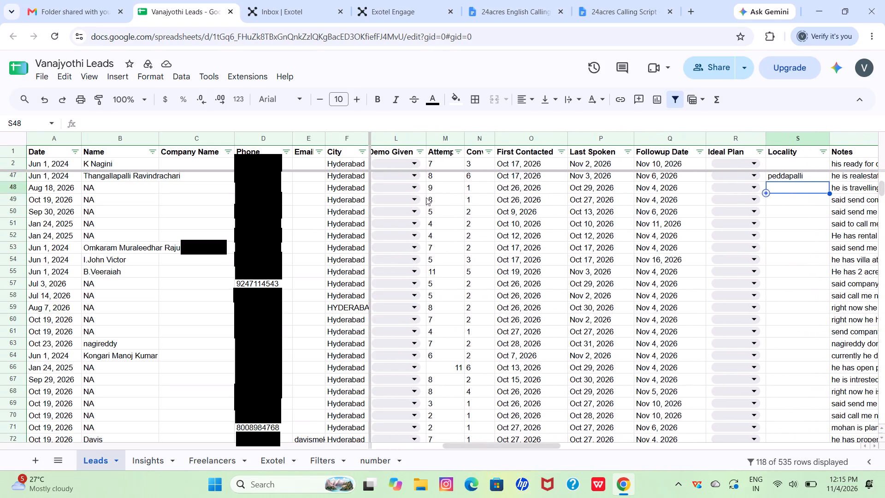
Set the Conv count for the lead in row 48 to 2.
click(277, 190)
scroll(277, 190, left, 2)
scroll(277, 190, right, 1)
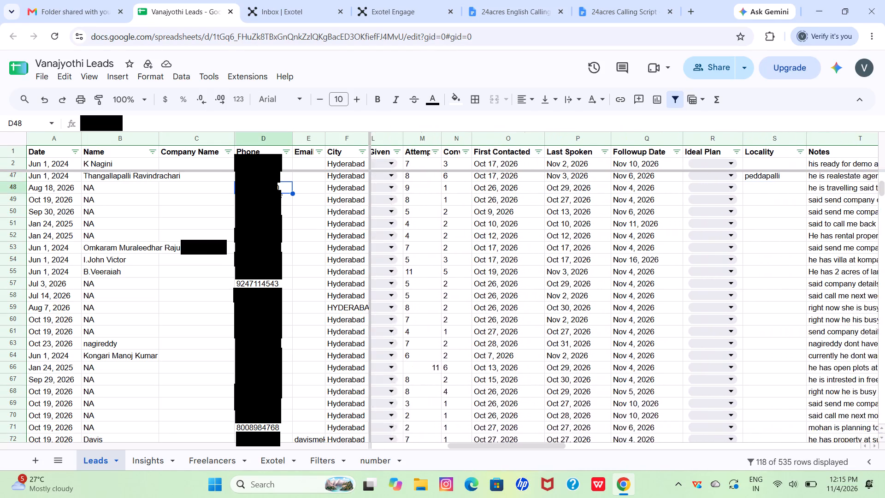
scroll(277, 190, right, 1)
click(478, 185)
key(2)
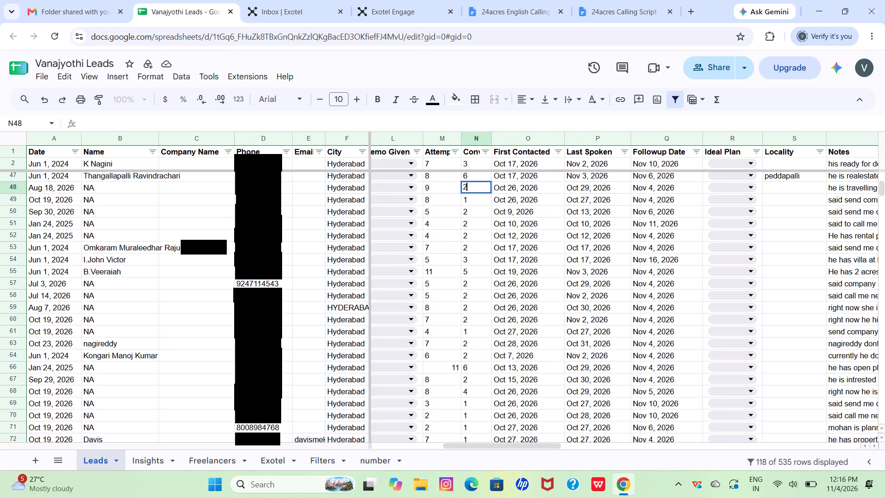
Copy the phone number of the lead in row 48 and bring up the Windows app launcher.
click(276, 191)
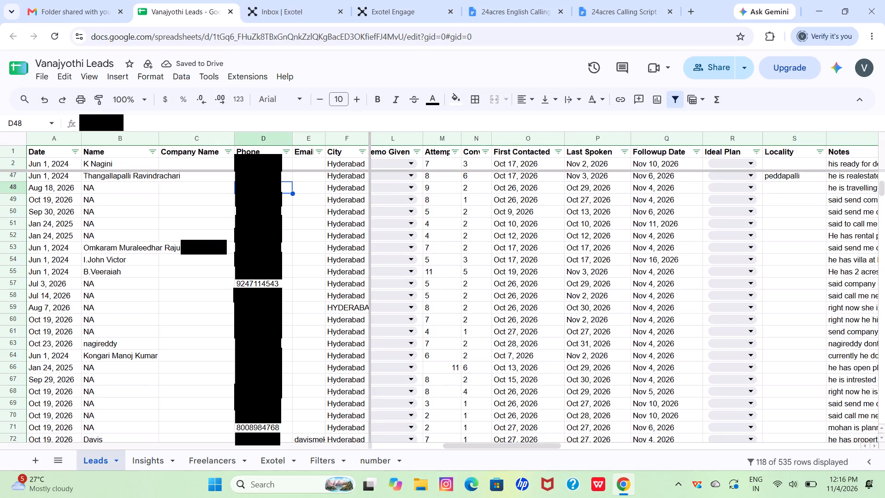
key(ctrl+c)
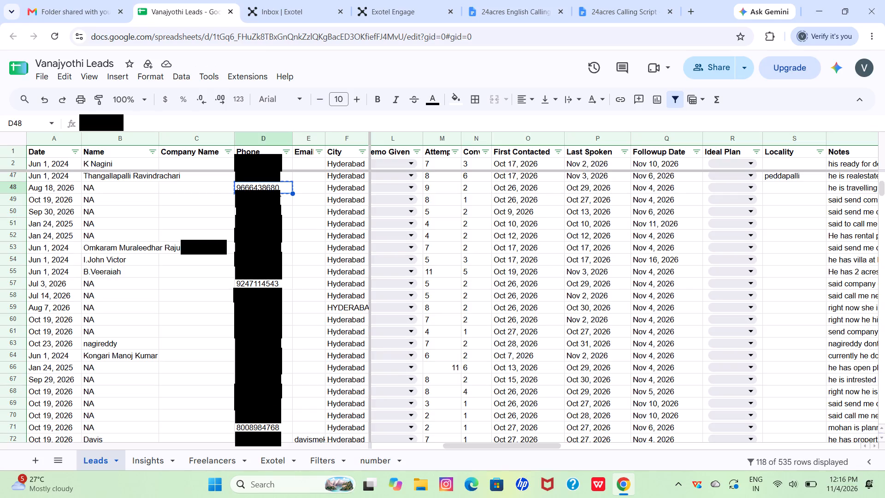
click(221, 482)
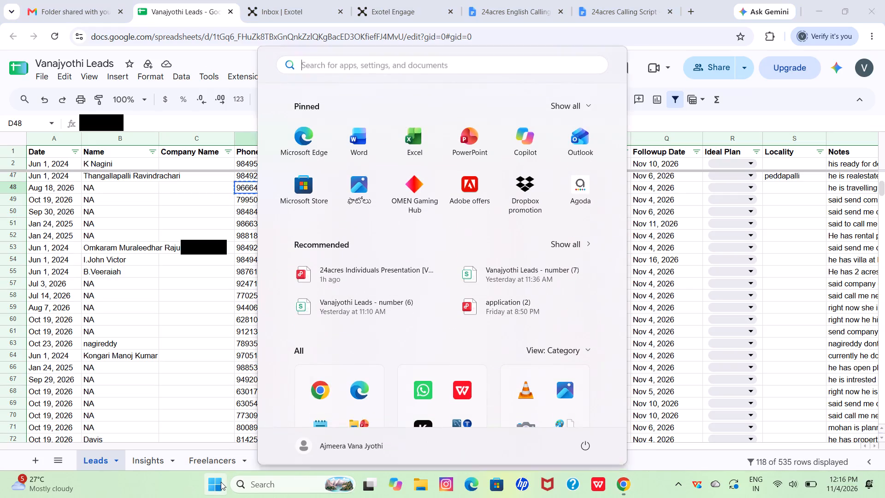
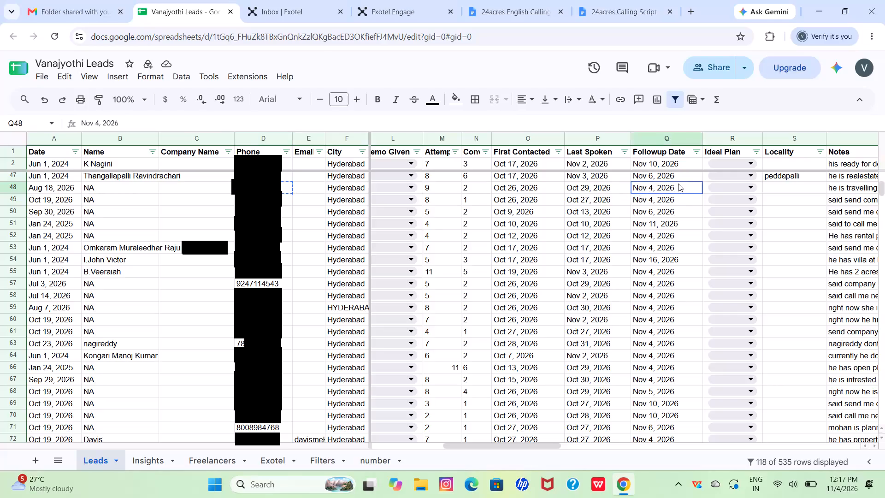
Replace the note for the lead in row 48 with "he dont have any properties for sale and he said he will give realestate agent numbers".
scroll(678, 184, left, 5)
scroll(678, 184, right, 1)
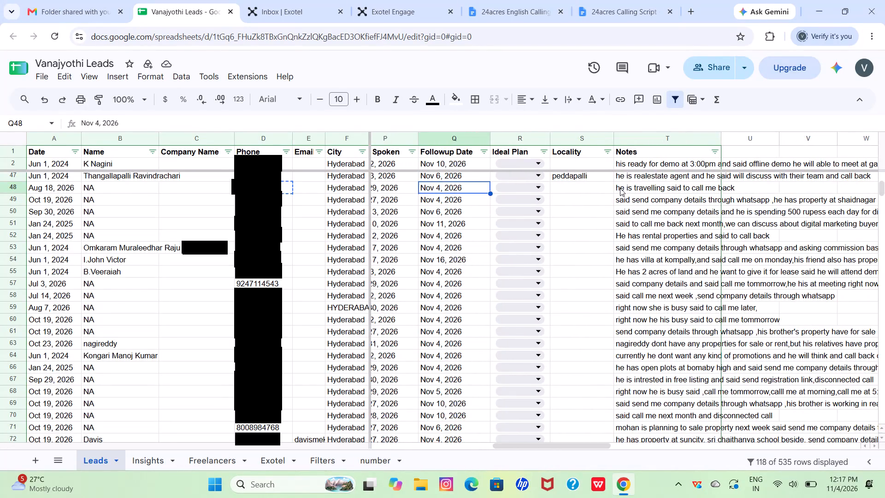
double_click(620, 188)
key(BackSpace)
key(BackSpace)
key(BackSpace)
key(BackSpace)
key(BackSpace)
key(BackSpace)
key(BackSpace)
key(BackSpace)
key(BackSpace)
key(BackSpace)
key(BackSpace)
key(BackSpace)
key(BackSpace)
key(BackSpace)
key(BackSpace)
key(BackSpace)
key(BackSpace)
key(BackSpace)
key(BackSpace)
key(BackSpace)
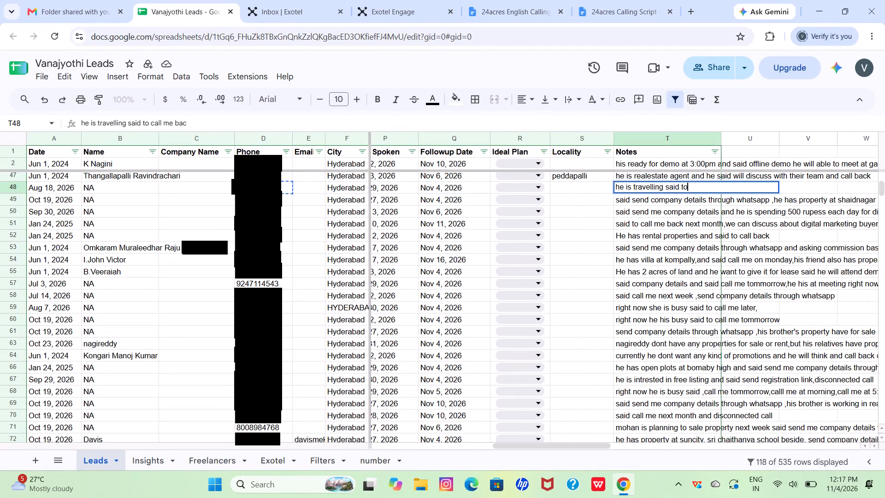
key(BackSpace)
key(BackSpace)
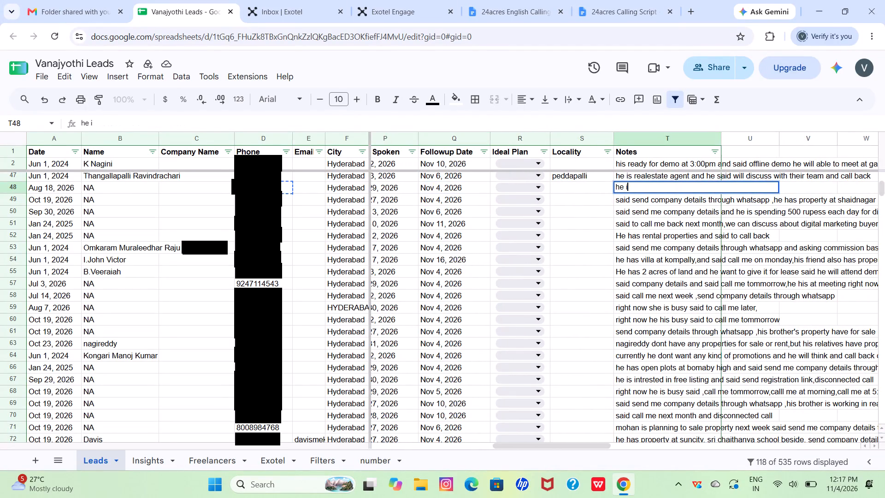
key(BackSpace)
text(dont have any properties for sd)
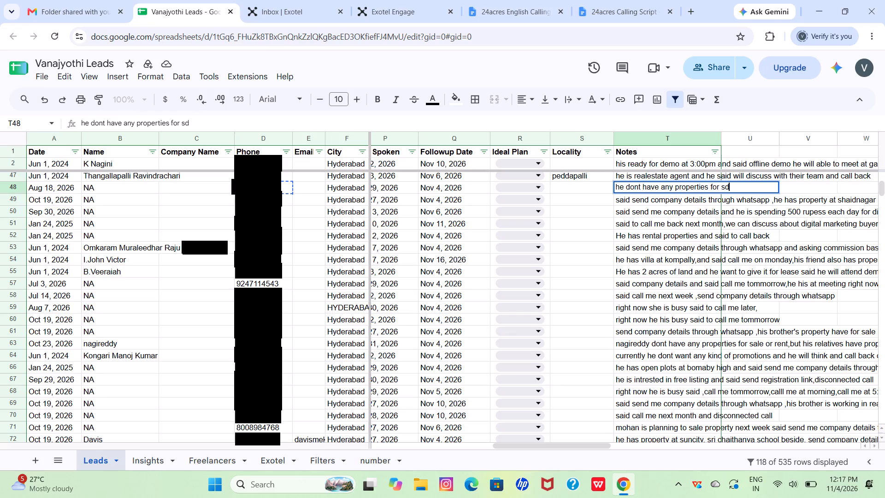
key(BackSpace)
text(ale and)
key(space)
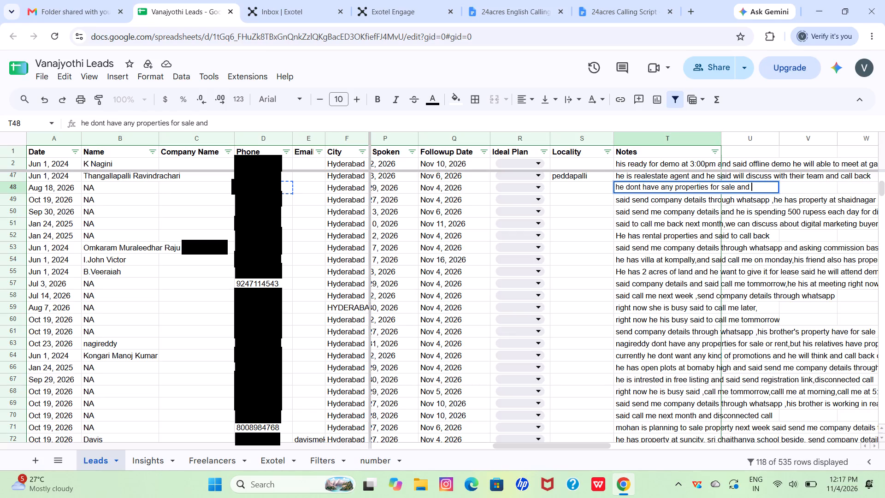
text(he said he will give)
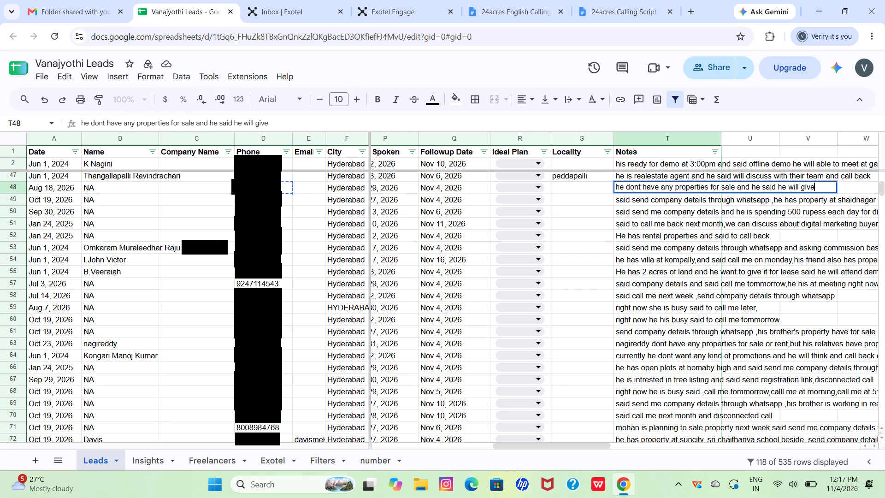
key(space)
text(realestate agent)
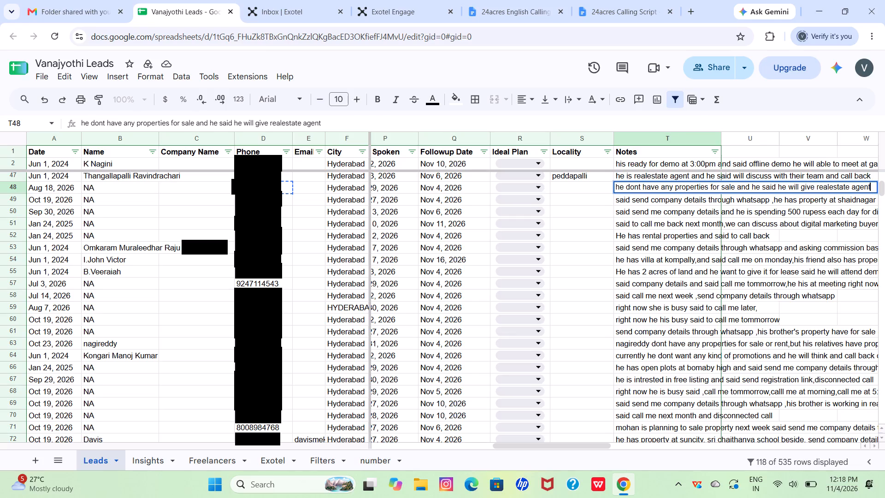
key(space)
key(n)
text(umbers)
key(Return)
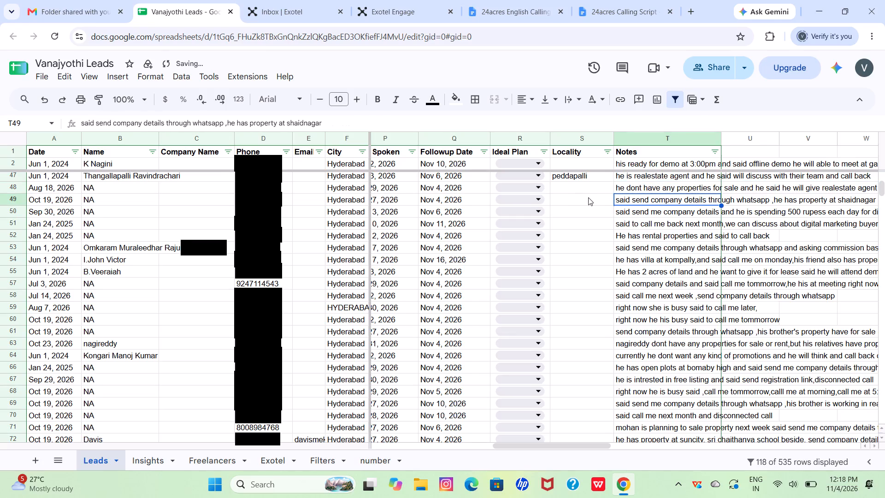
Set the Last Spoken date of the lead in row 48 to Nov 4, 2026.
click(588, 197)
scroll(588, 197, left, 2)
scroll(588, 197, right, 4)
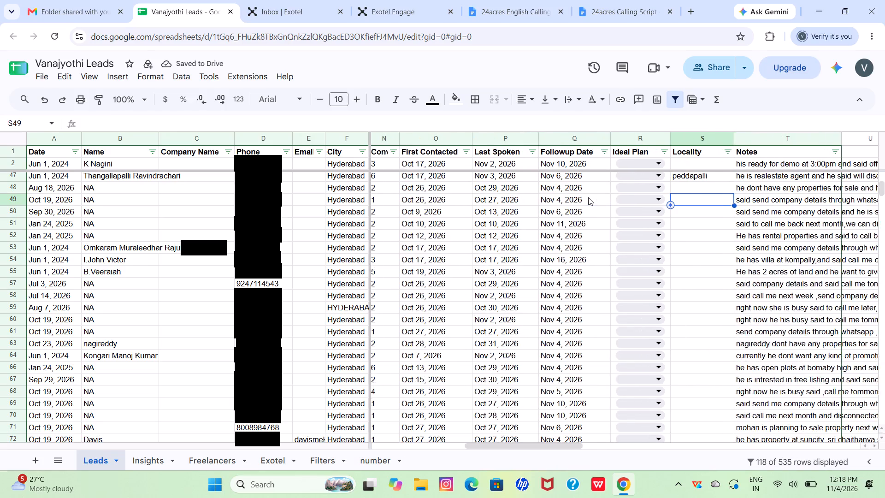
click(511, 204)
scroll(511, 204, right, 1)
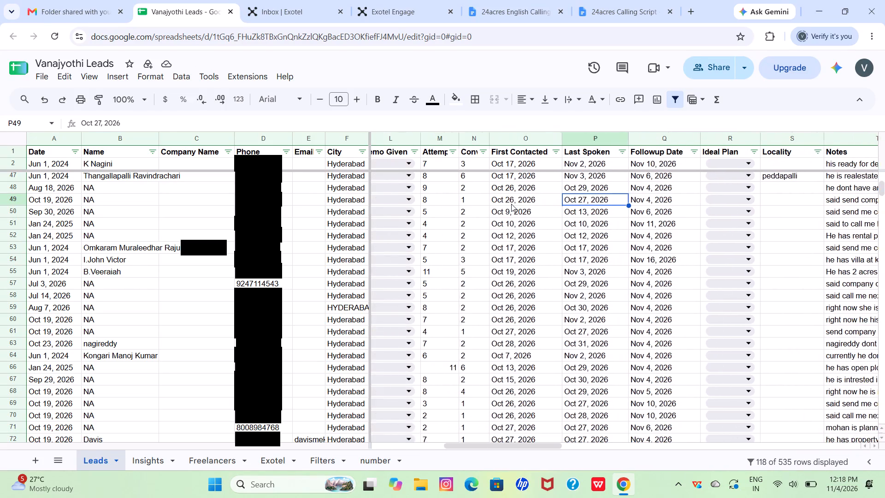
scroll(511, 204, right, 1)
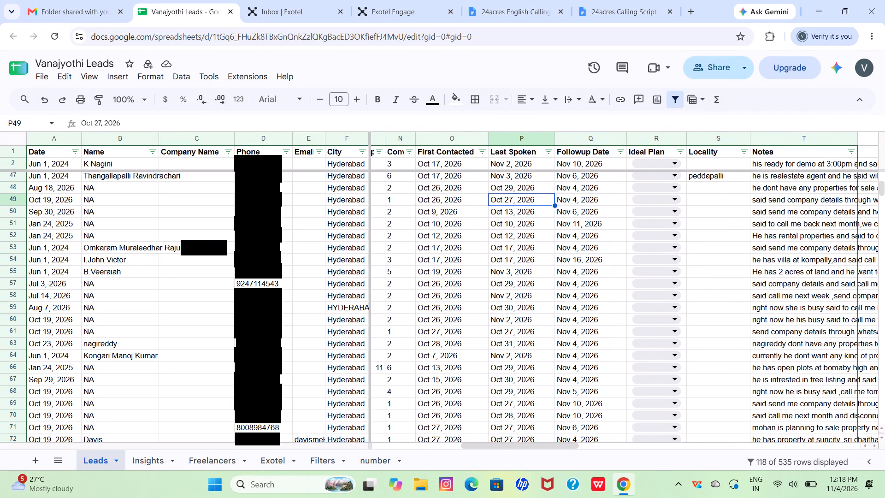
double_click(526, 191)
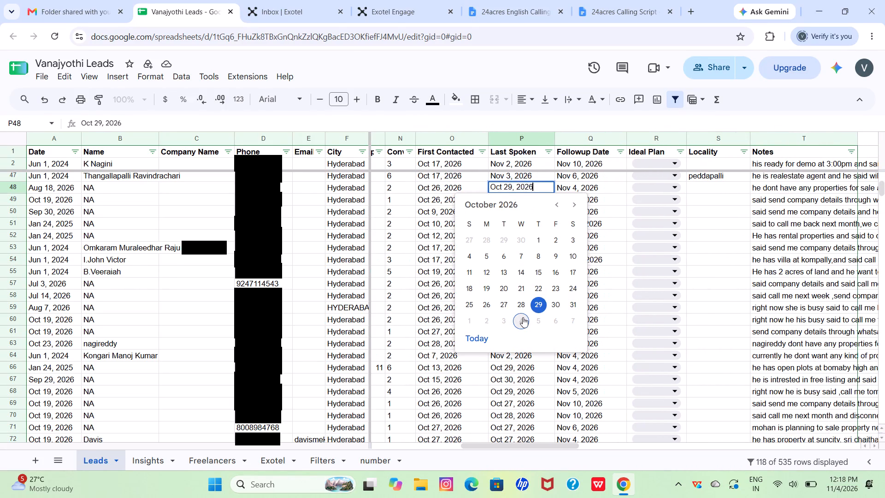
click(523, 317)
click(526, 200)
Check the call details of the lead in row 49 and select its phone number.
scroll(526, 200, left, 2)
scroll(526, 200, right, 2)
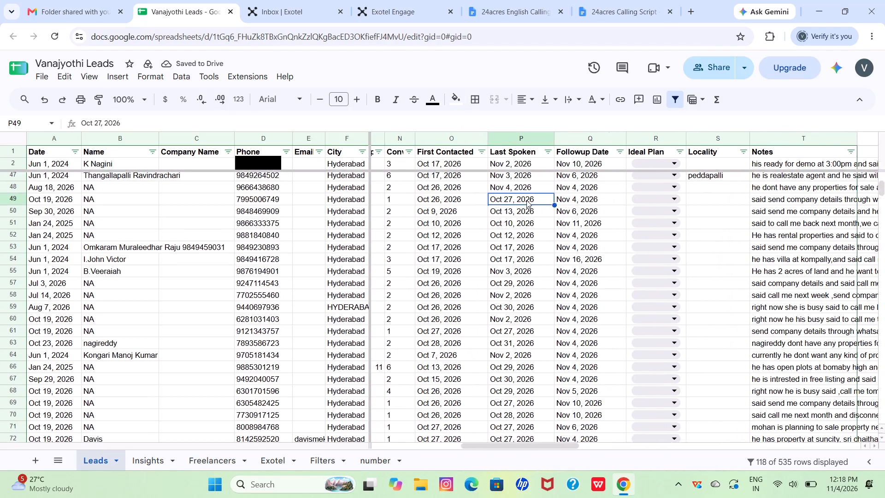
scroll(526, 200, right, 2)
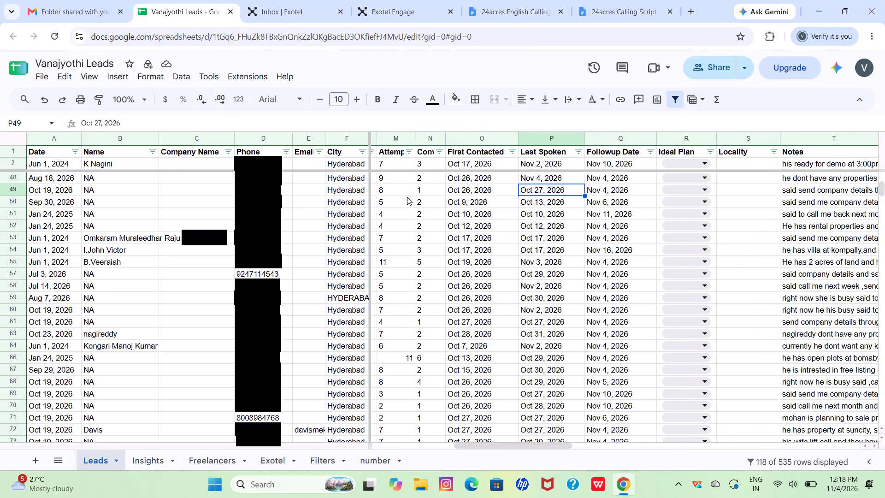
scroll(407, 197, right, 6)
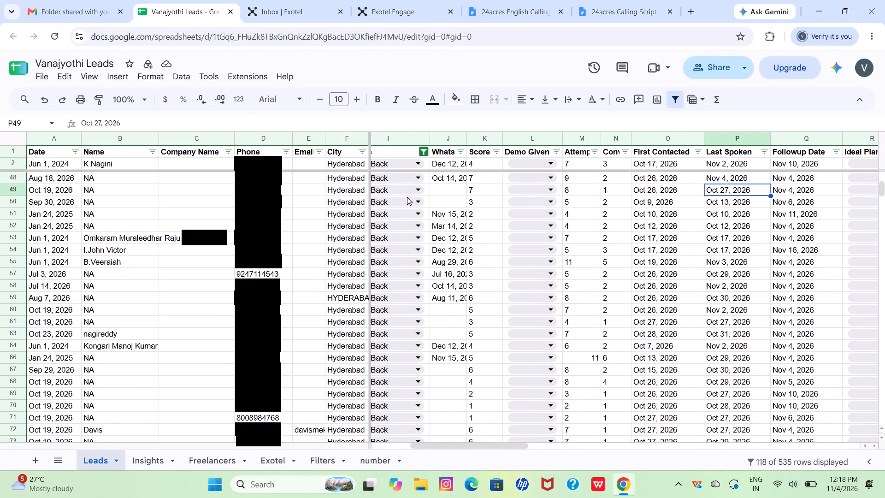
scroll(407, 197, left, 4)
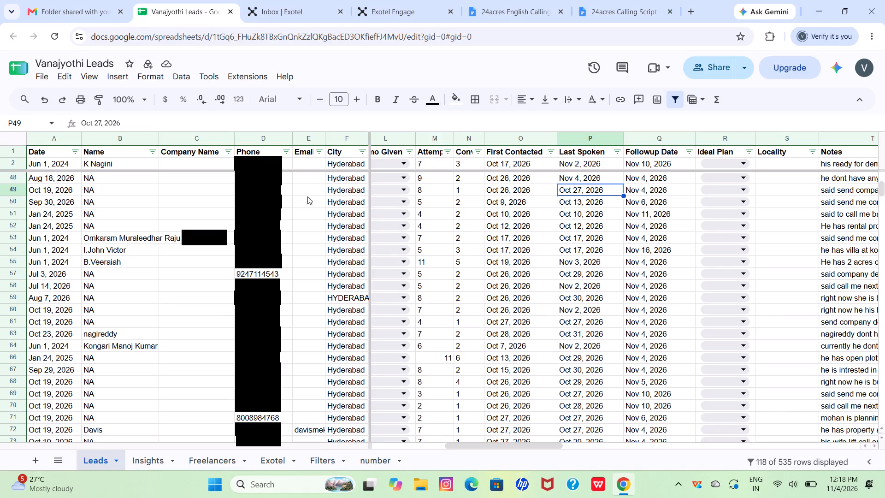
click(273, 196)
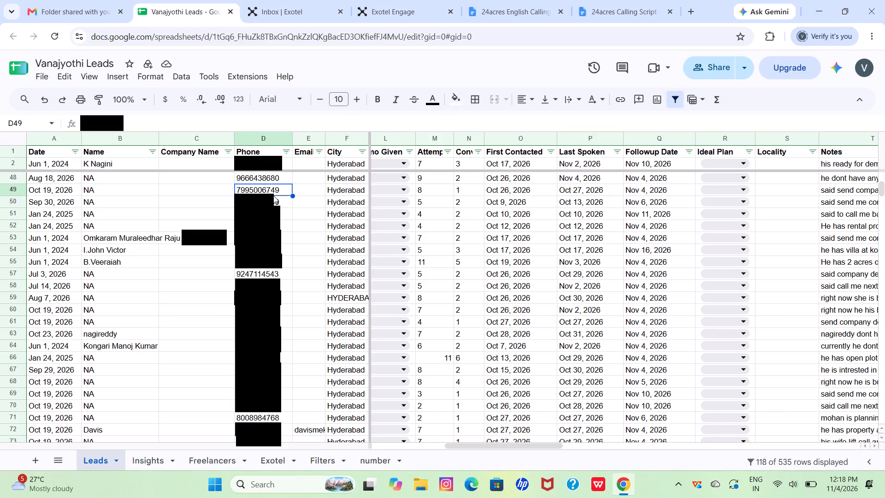
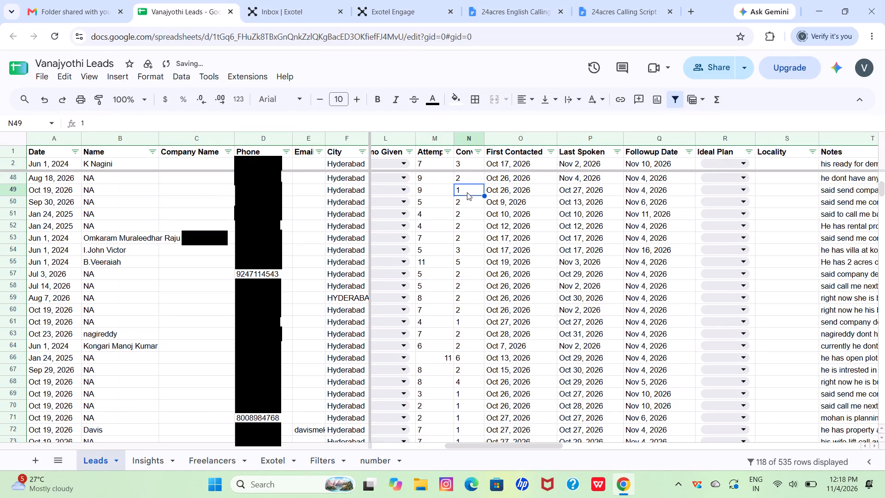
Check the locality and notes of the lead in row 49.
scroll(467, 192, left, 6)
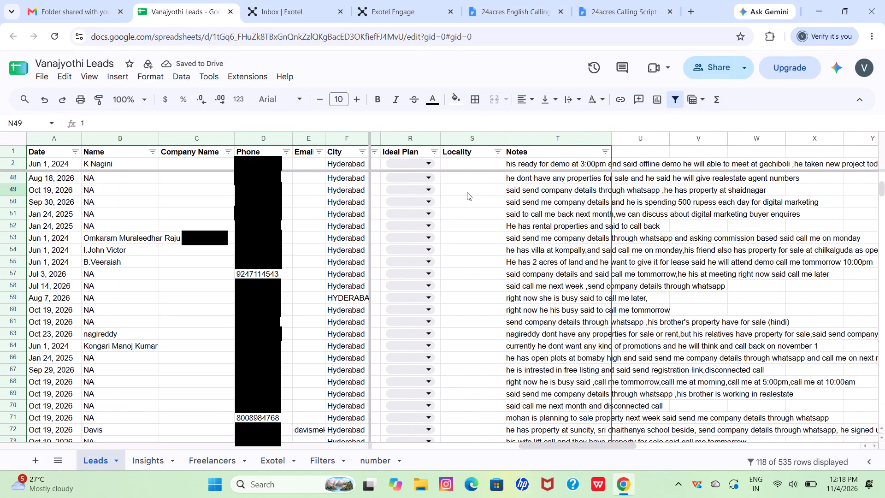
right_click(467, 192)
click(453, 244)
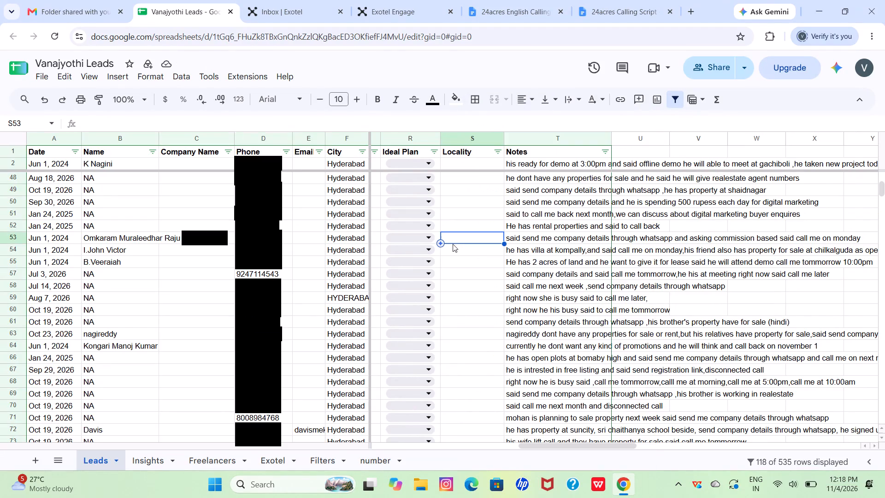
Bring up the Windows app launcher.
click(215, 486)
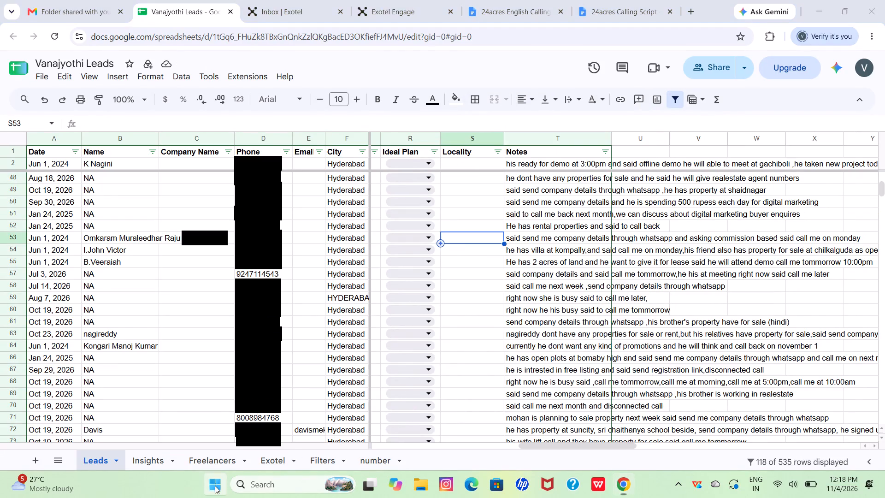
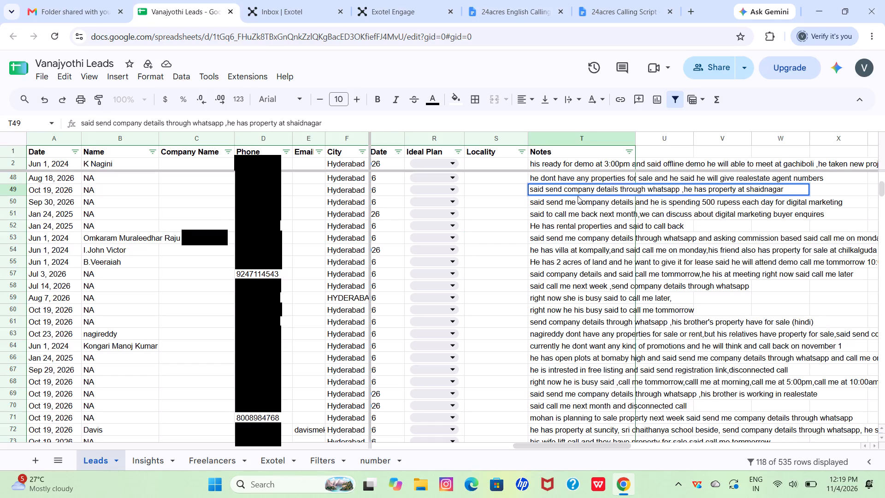
Replace the property location in the row 49 lead's note so it ends "he has property a ashok nagar".
key(BackSpace)
key(BackSpace)
key(BackSpace)
key(BackSpace)
key(BackSpace)
key(BackSpace)
key(BackSpace)
key(BackSpace)
key(BackSpace)
key(BackSpace)
key(BackSpace)
key(BackSpace)
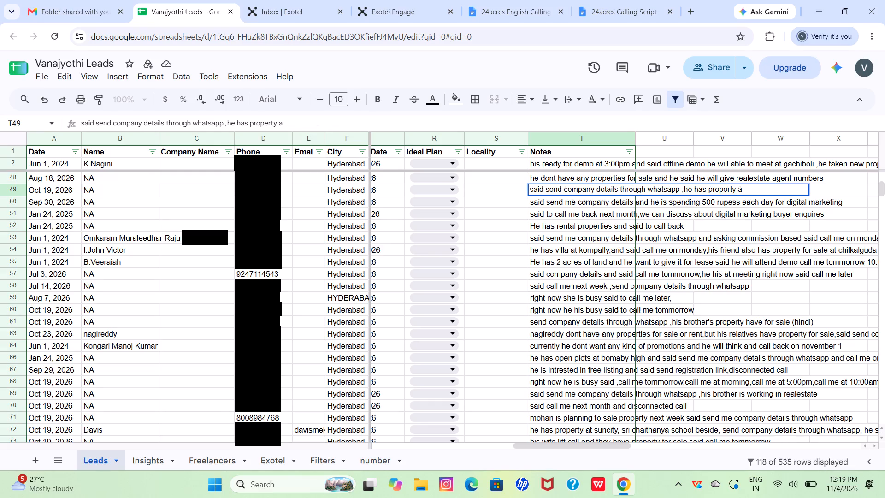
key(space)
text(as)
text(hok nagar)
key(space)
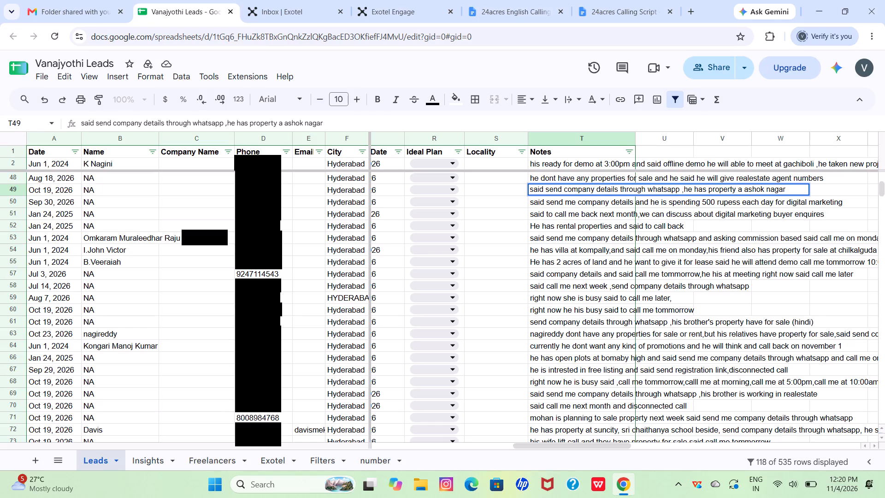
click(822, 191)
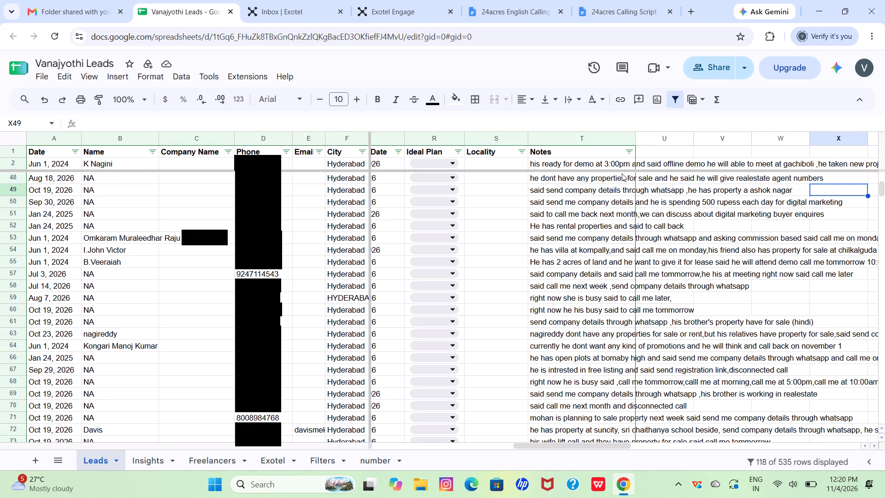
Set the Last Spoken date of the lead in row 49 to Nov 4, 2026.
click(511, 191)
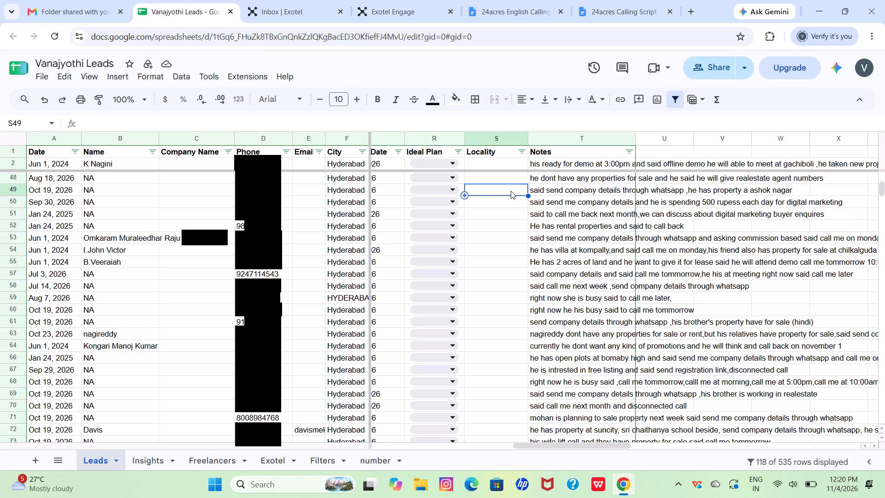
scroll(511, 191, right, 3)
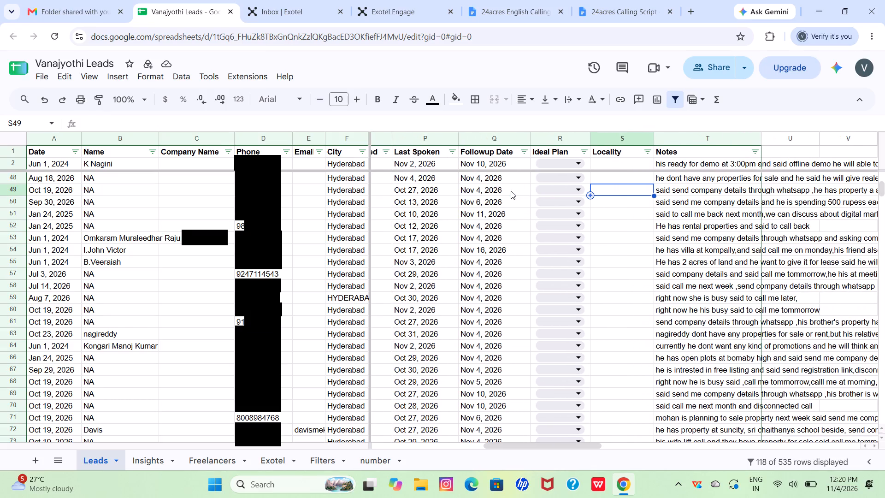
scroll(511, 191, right, 1)
double_click(459, 188)
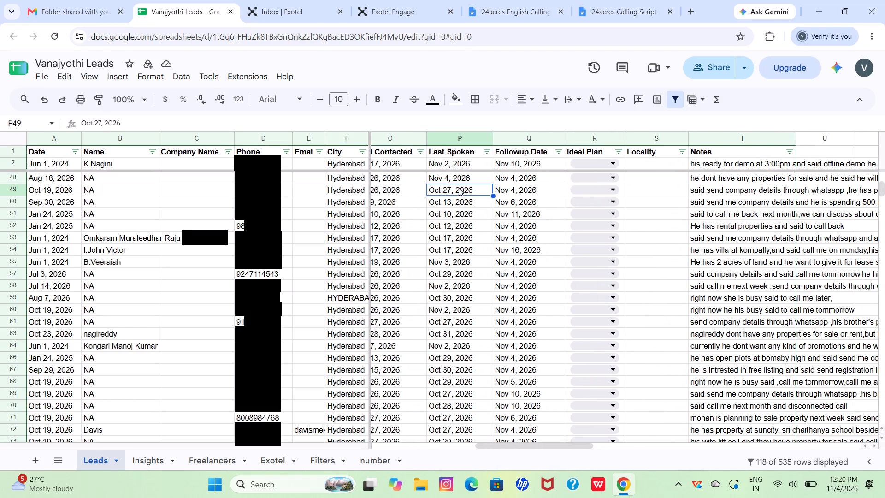
click(459, 320)
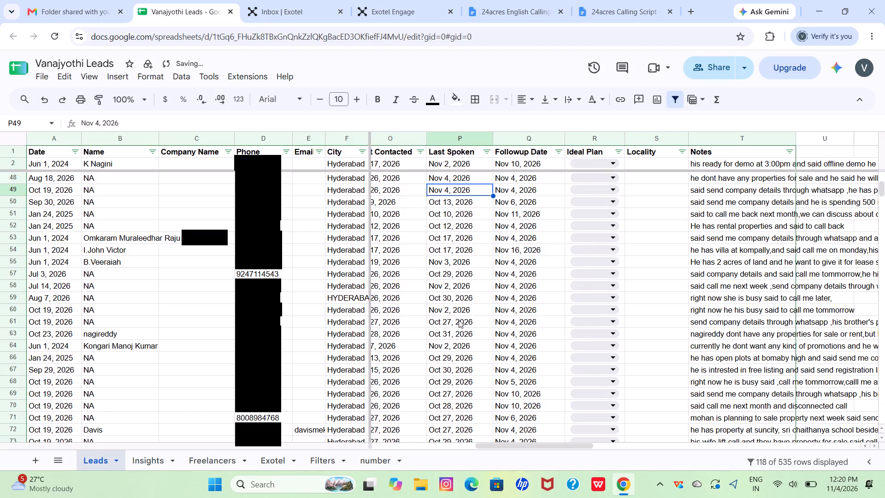
Go to the attempt and conversation counts of the lead in row 49.
scroll(459, 320, right, 4)
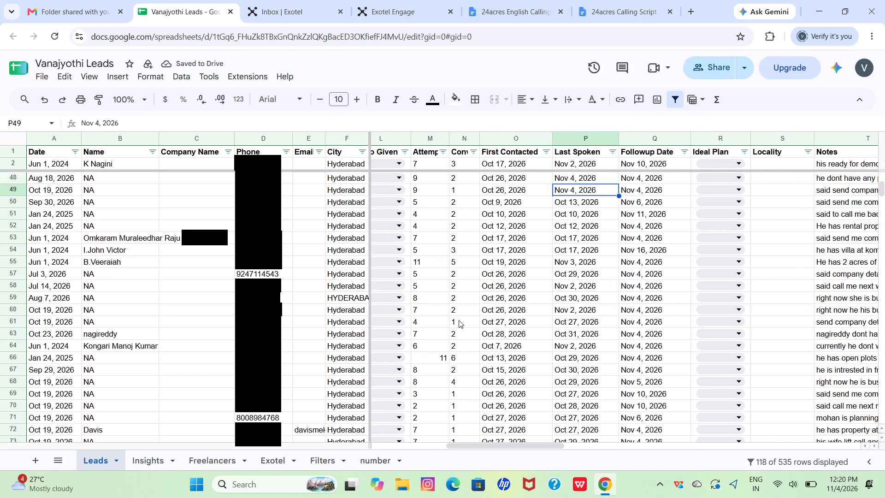
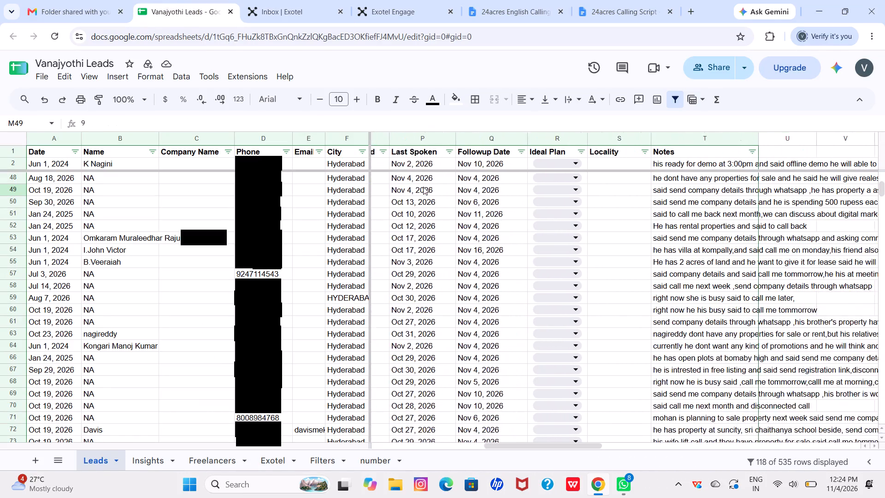
Copy the phone number of the lead in row 49 of the Leads sheet.
scroll(423, 187, left, 1)
scroll(423, 187, right, 7)
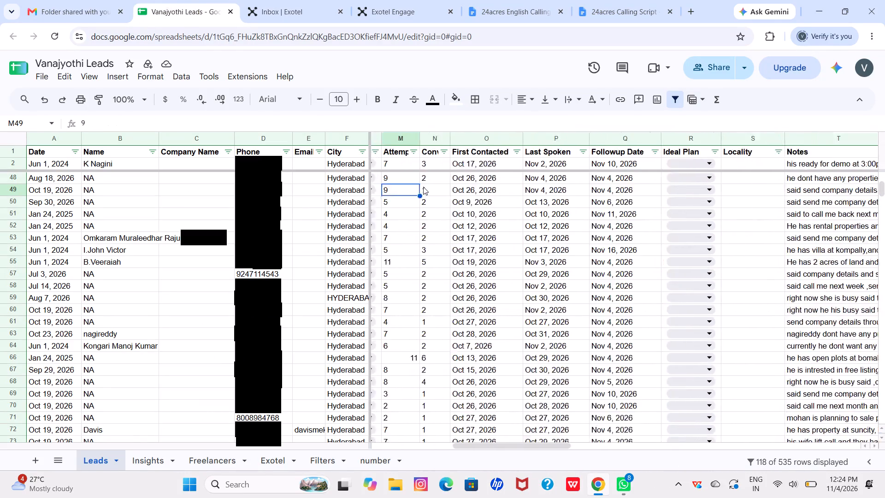
scroll(423, 187, right, 1)
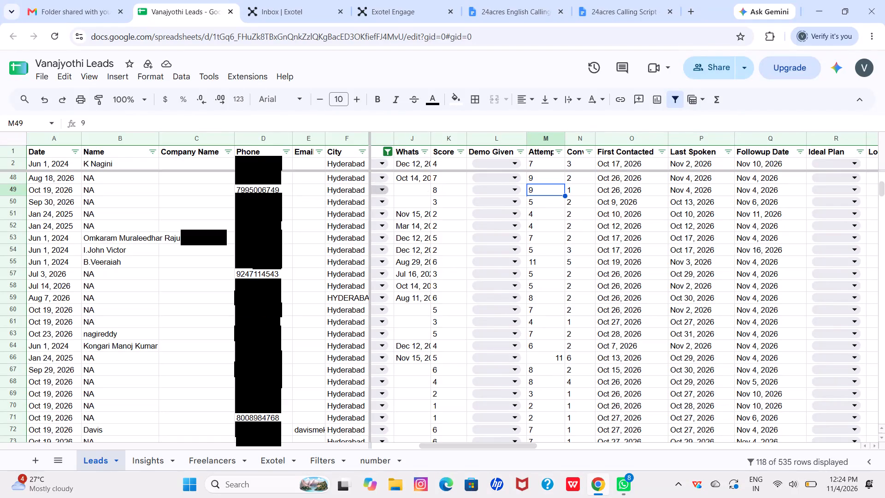
click(271, 193)
key(ctrl+c)
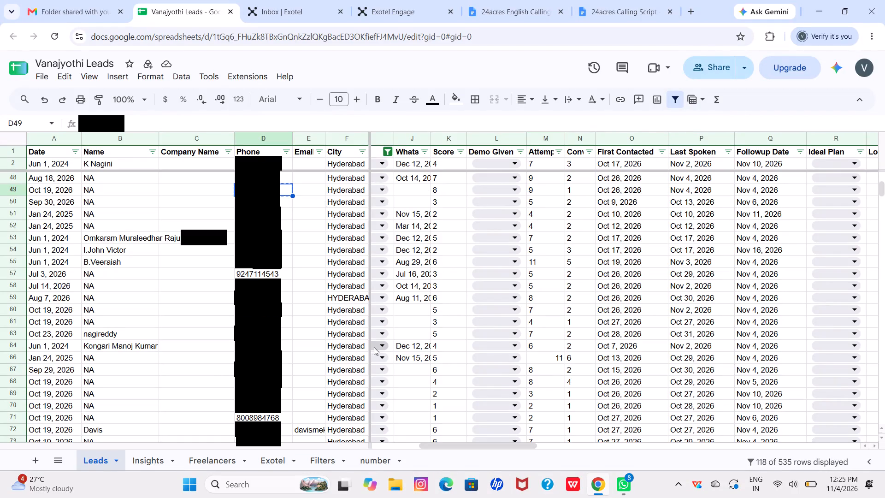
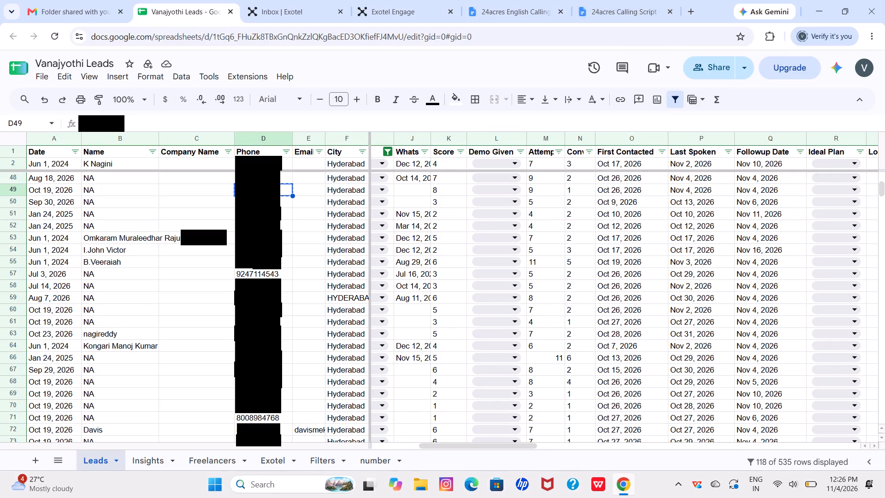
Switch from the leads spreadsheet to the WhatsApp desktop app.
click(206, 497)
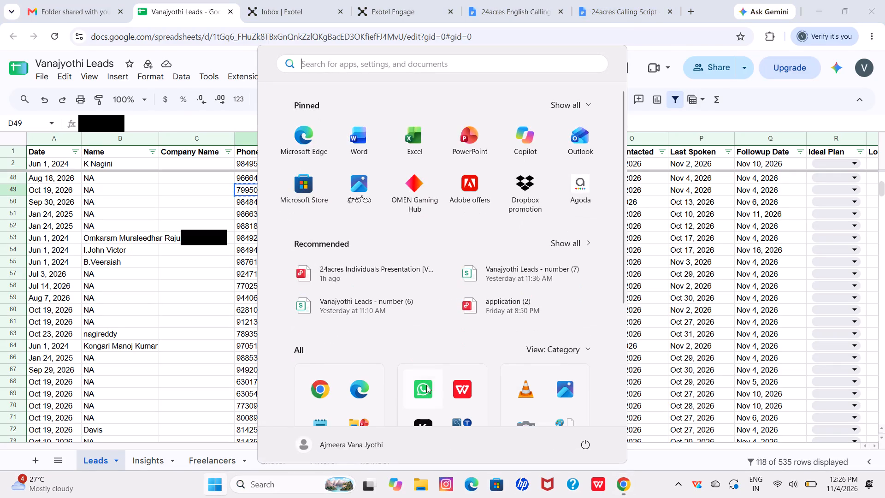
click(426, 385)
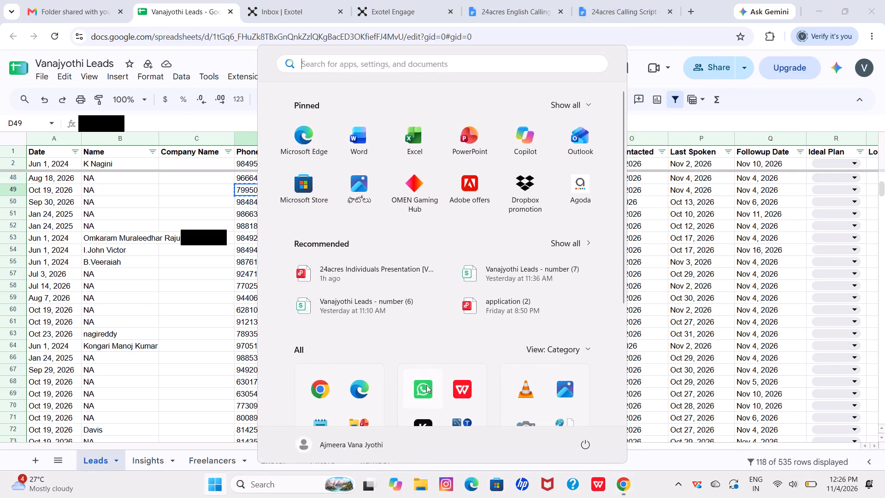
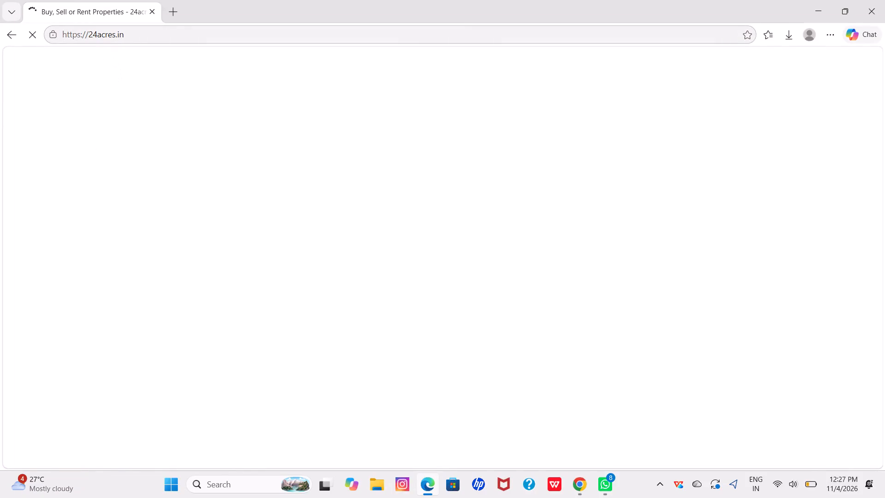
Copy the 24acres.in web address of the open property site.
click(61, 29)
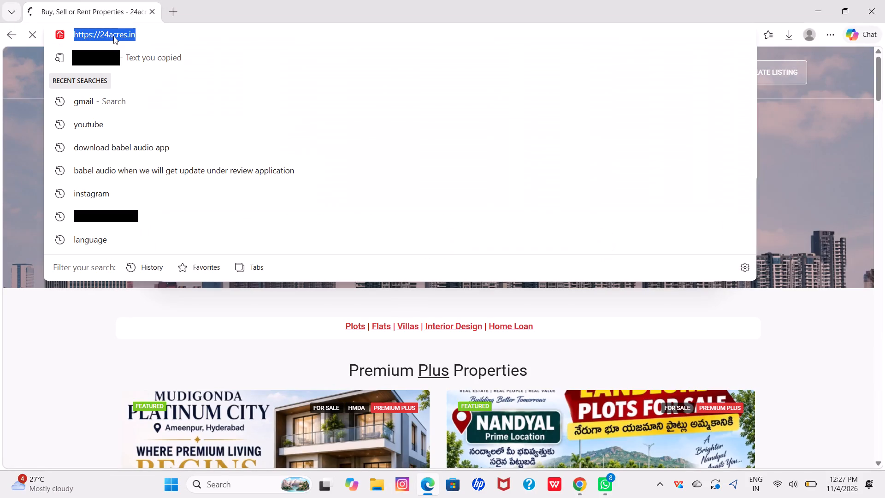
key(ctrl+c)
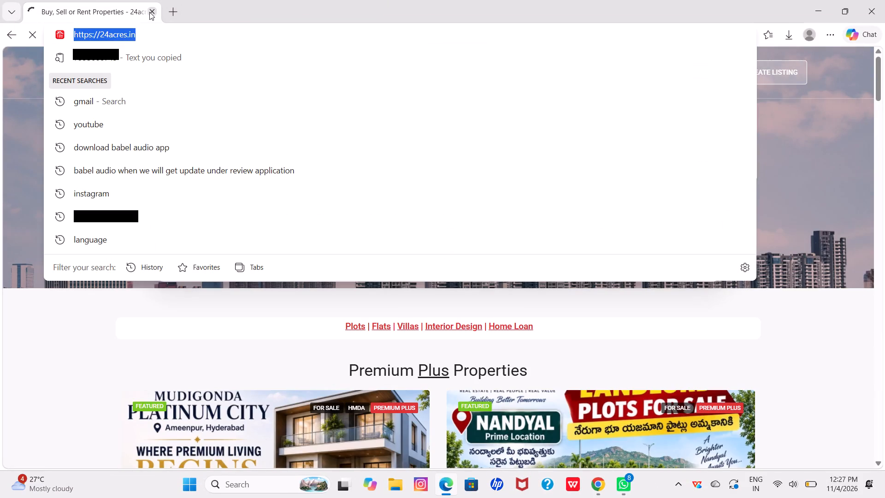
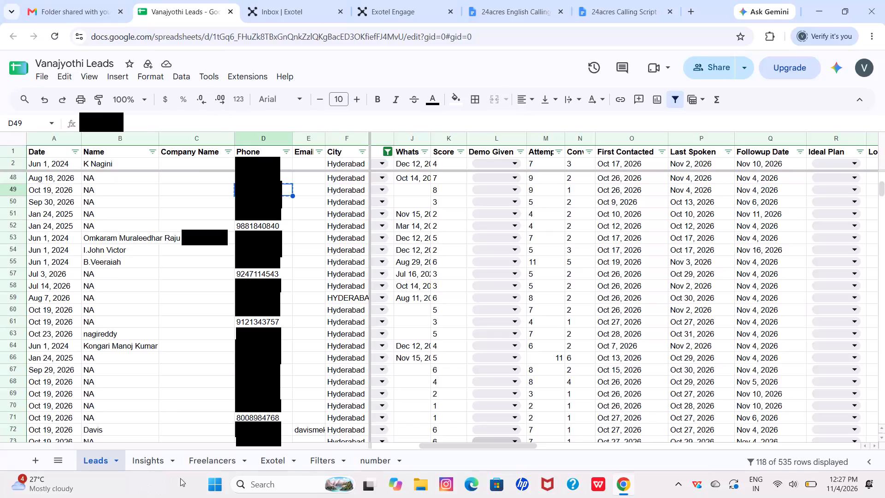
Open the WhatsApp desktop app.
click(215, 485)
click(424, 394)
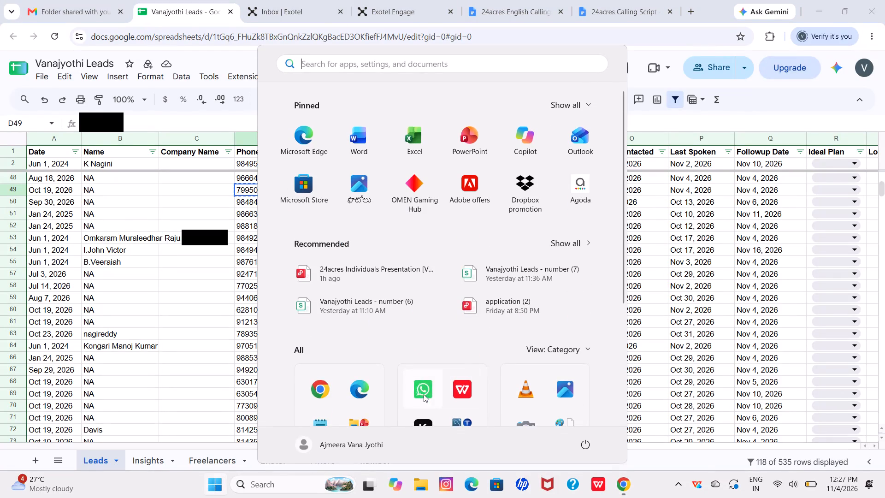
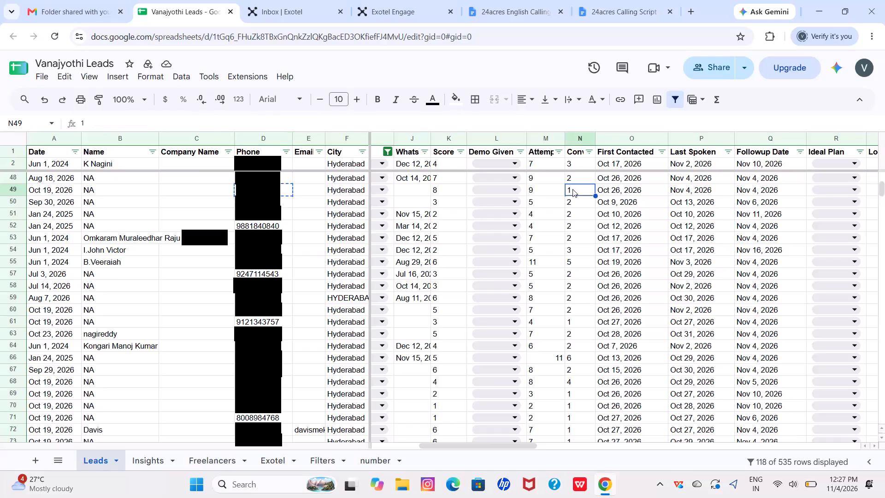
In the row 49 lead, set the attempts count to 10 and the Conv count to 2.
click(540, 187)
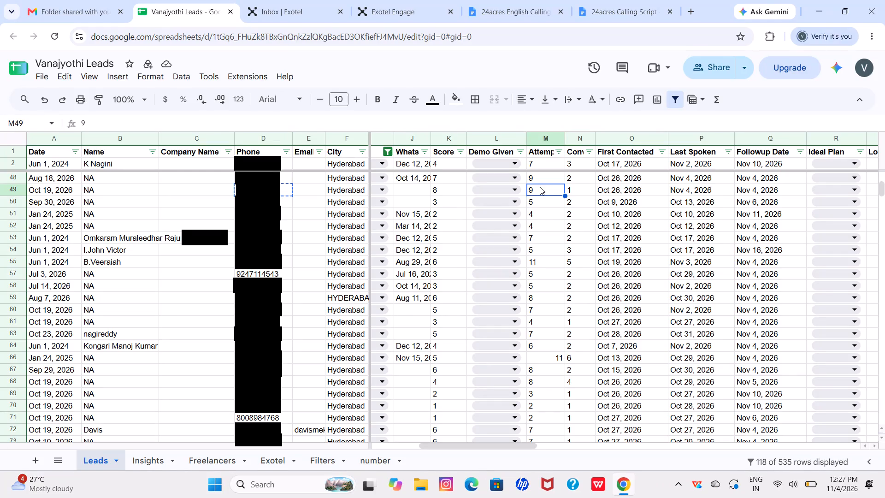
text(10)
click(582, 187)
key(2)
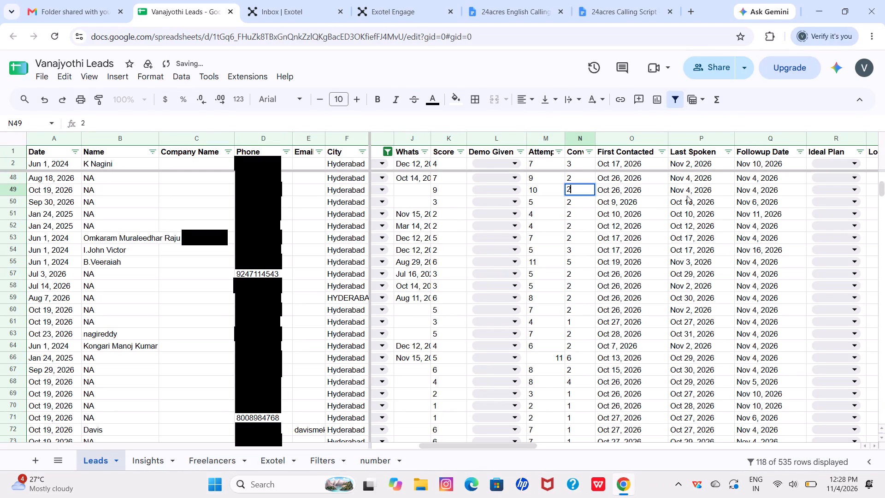
click(693, 192)
Set the Followup Date of the row 49 lead to Nov 6, 2026.
scroll(693, 192, left, 3)
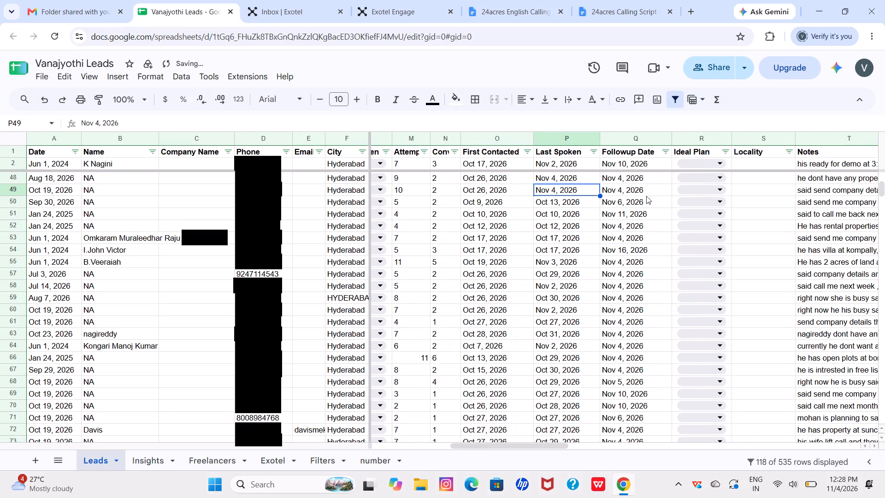
double_click(627, 195)
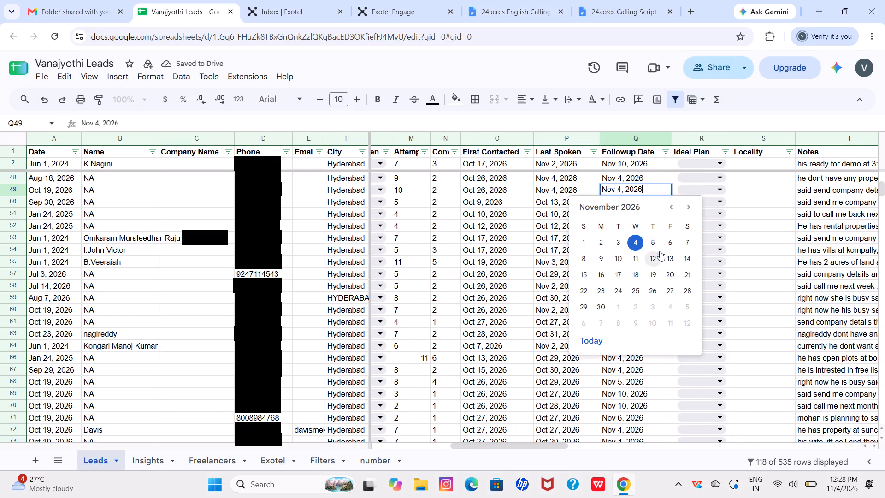
click(672, 237)
Enter "ashoknagar" as the Locality of the row 49 lead.
scroll(672, 237, left, 4)
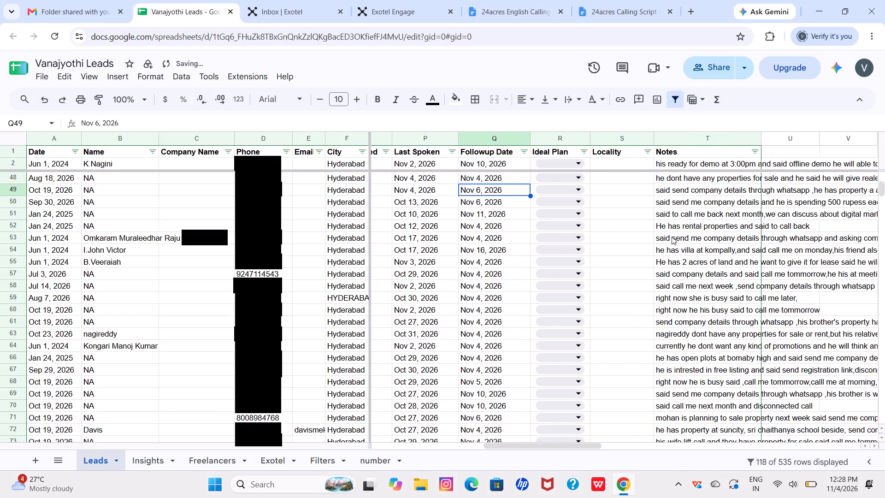
scroll(672, 237, left, 2)
scroll(672, 237, right, 2)
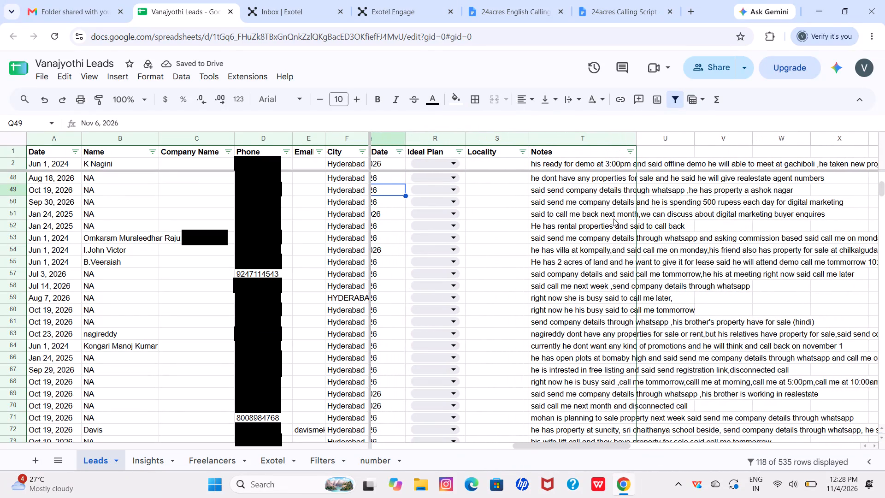
double_click(511, 189)
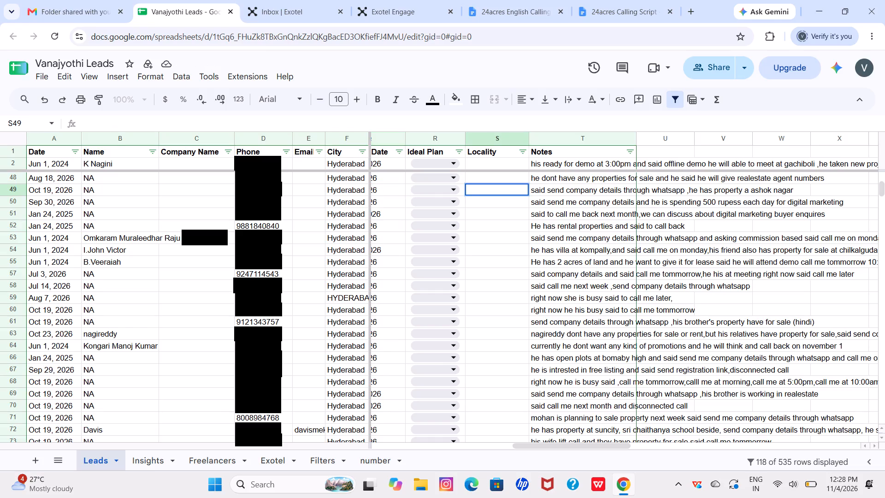
text(as)
text(ok)
key(BackSpace)
key(BackSpace)
key(BackSpace)
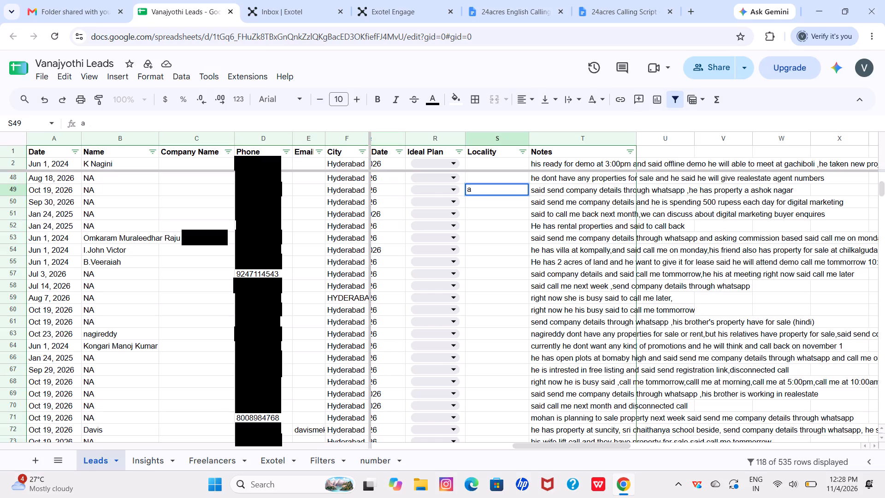
text(hok)
key(BackSpace)
key(BackSpace)
key(BackSpace)
text(shoknagar)
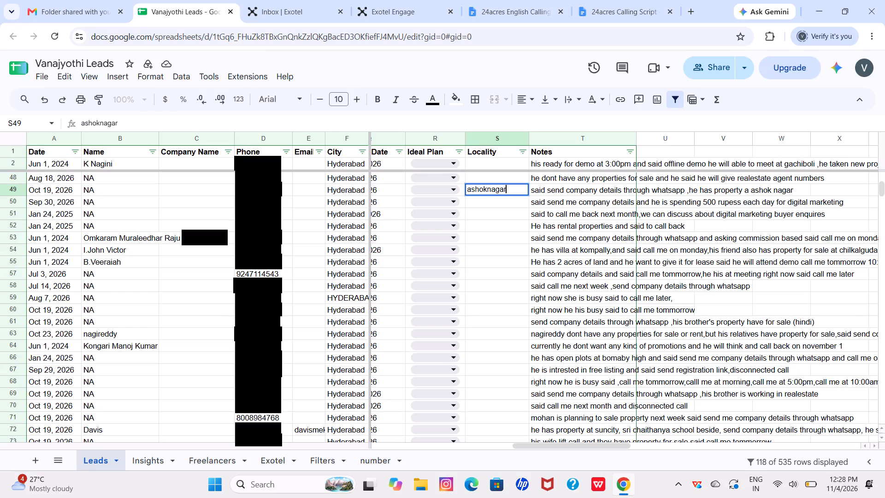
Append ",meet on friday" to the end of the existing Notes of the row 49 lead.
double_click(537, 193)
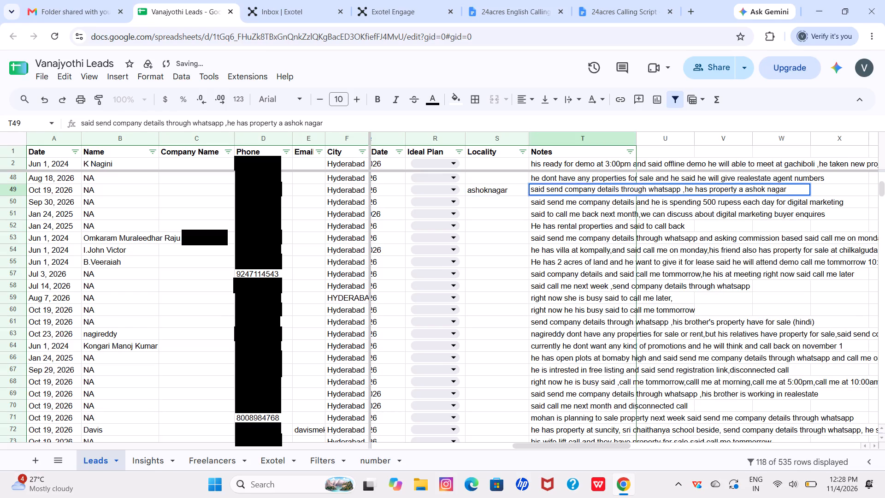
key(m)
key(BackSpace)
key(comma)
text(meet on friday)
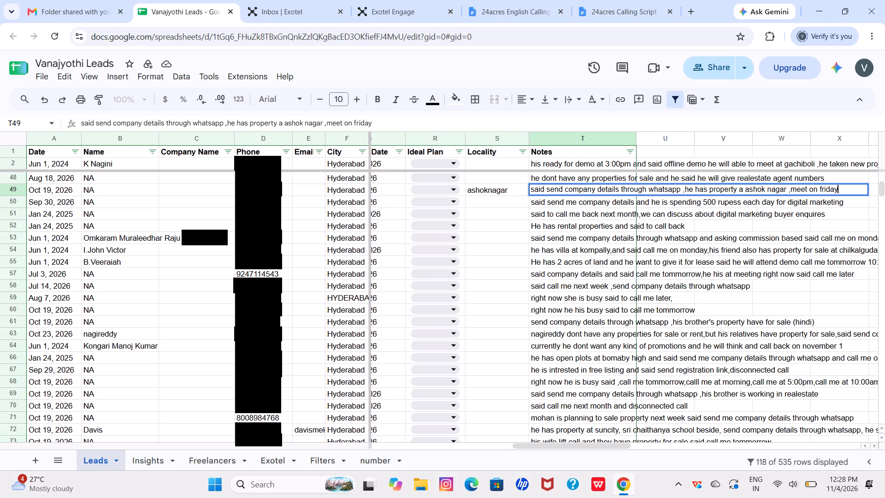
key(Return)
Pick Nov 6, 2026 as the Followup Date of the row 50 lead.
click(509, 203)
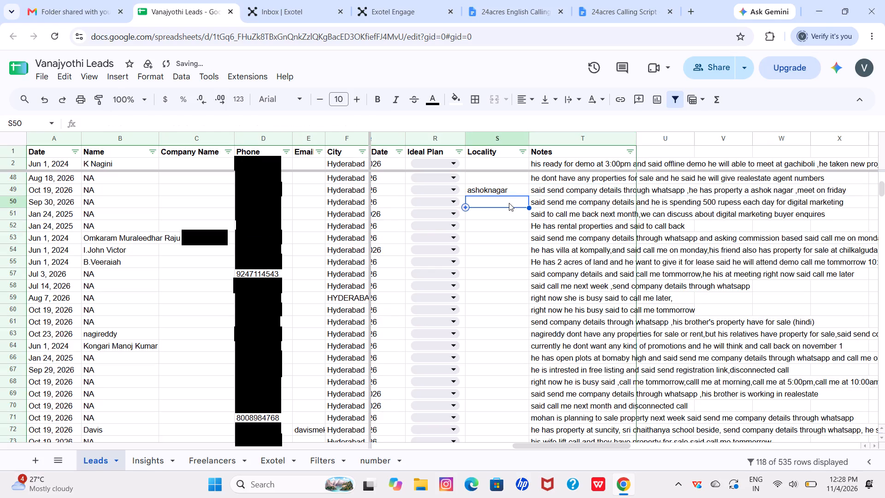
scroll(509, 203, right, 1)
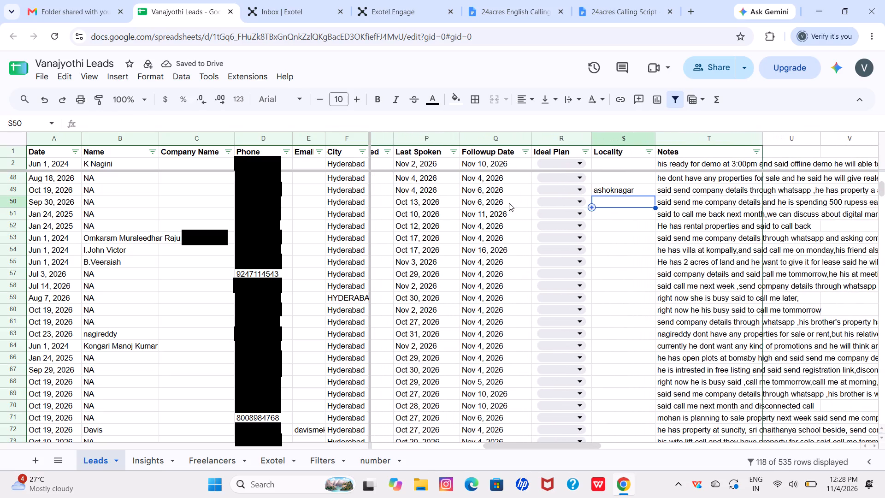
click(497, 201)
scroll(497, 201, down, 1)
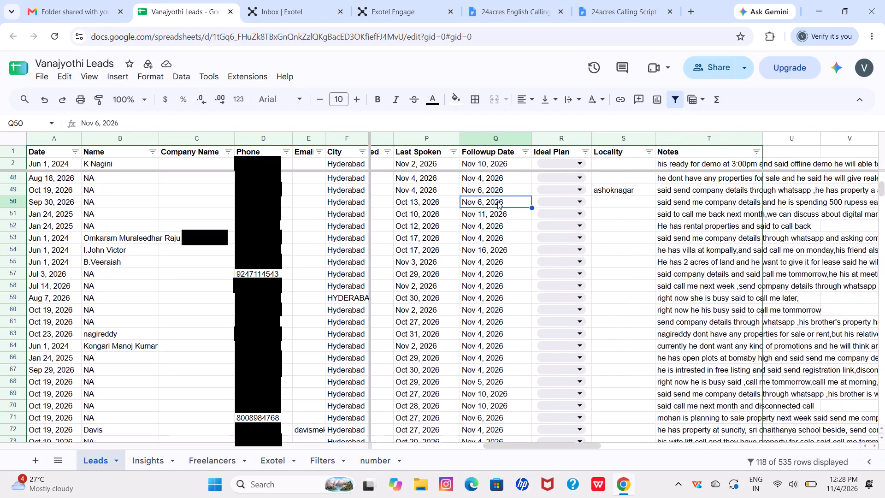
scroll(497, 201, down, 2)
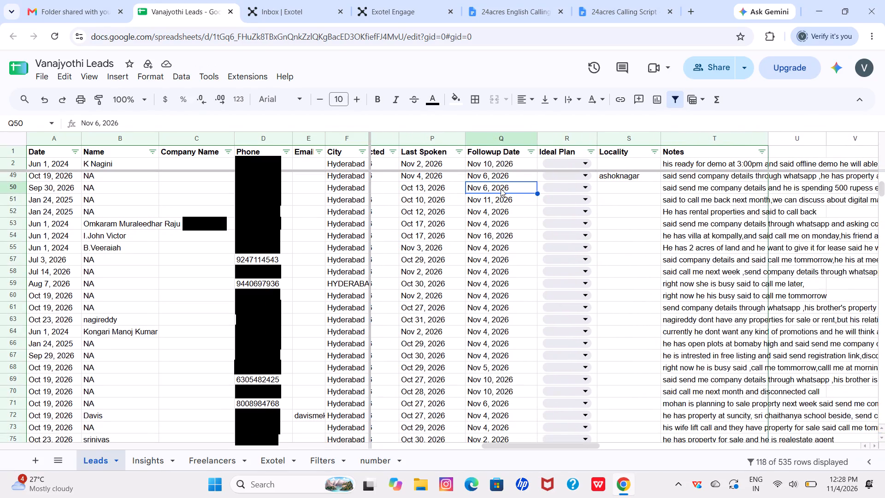
double_click(501, 188)
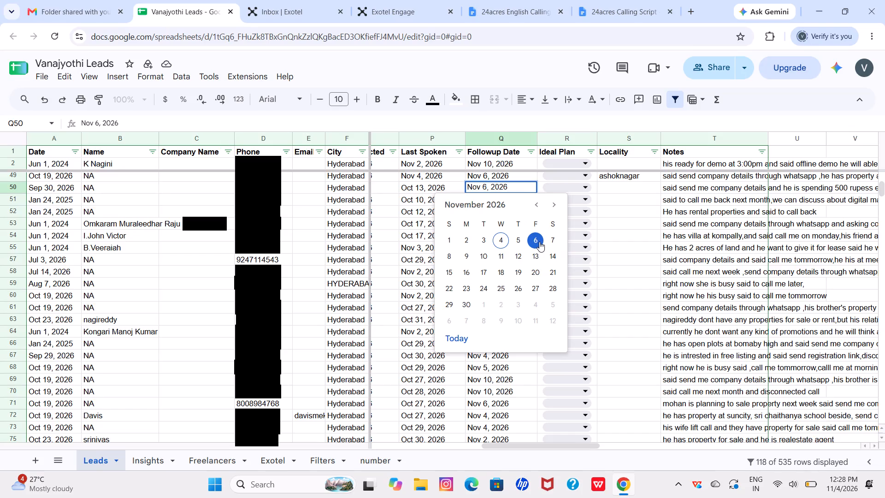
click(537, 242)
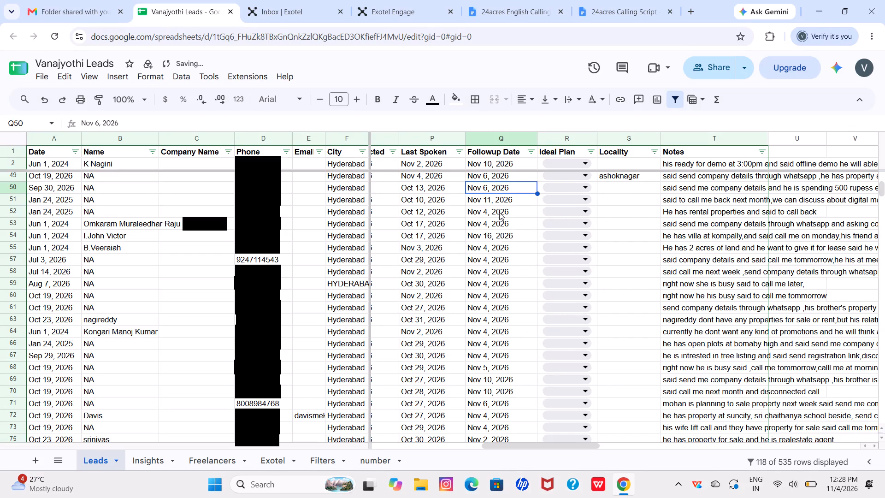
Review the follow-up dates and notes of the leads from row 52 onward, and select the row 53 lead's phone number.
click(499, 212)
scroll(499, 212, left, 2)
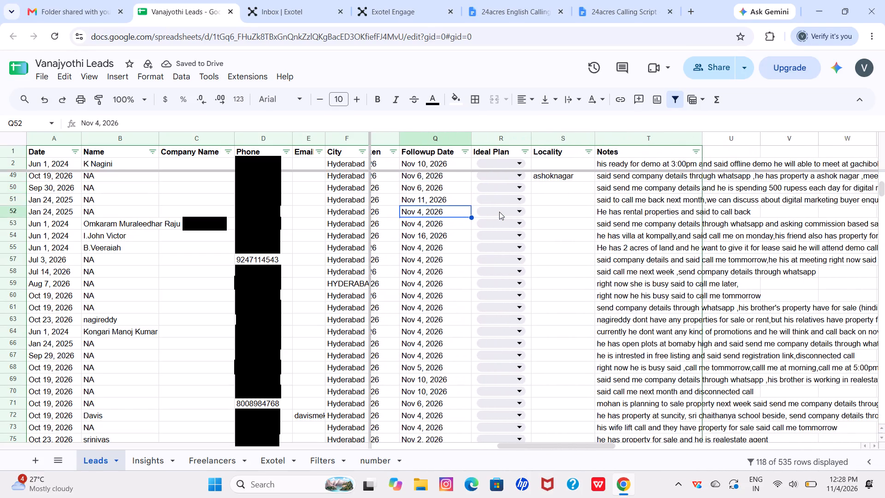
scroll(499, 212, down, 1)
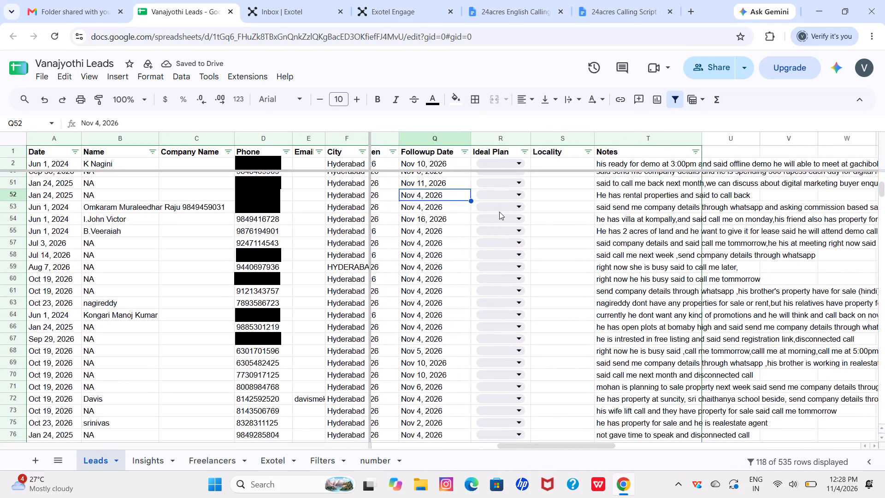
scroll(499, 212, down, 1)
scroll(468, 204, left, 2)
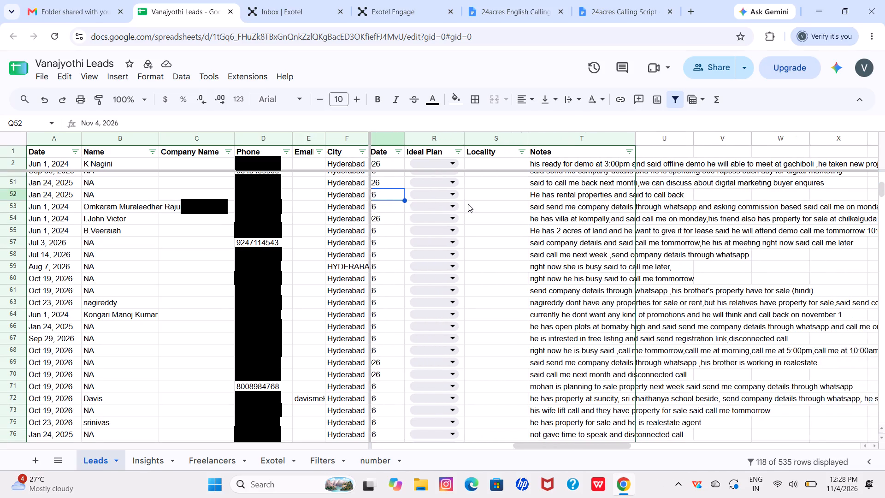
scroll(468, 204, right, 3)
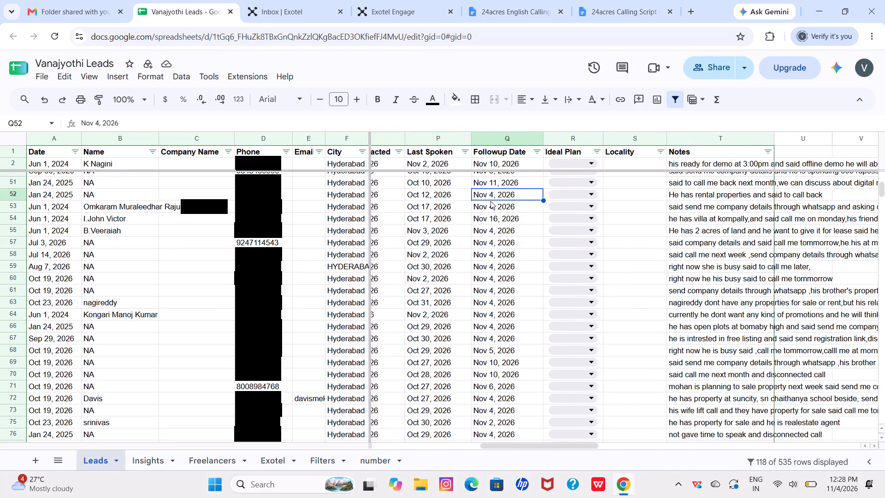
scroll(490, 201, right, 1)
click(495, 207)
scroll(495, 207, right, 1)
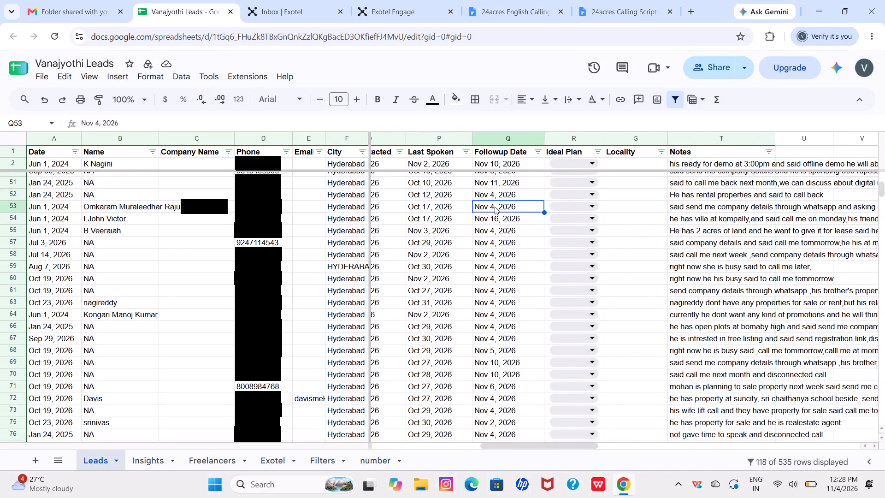
scroll(495, 207, right, 1)
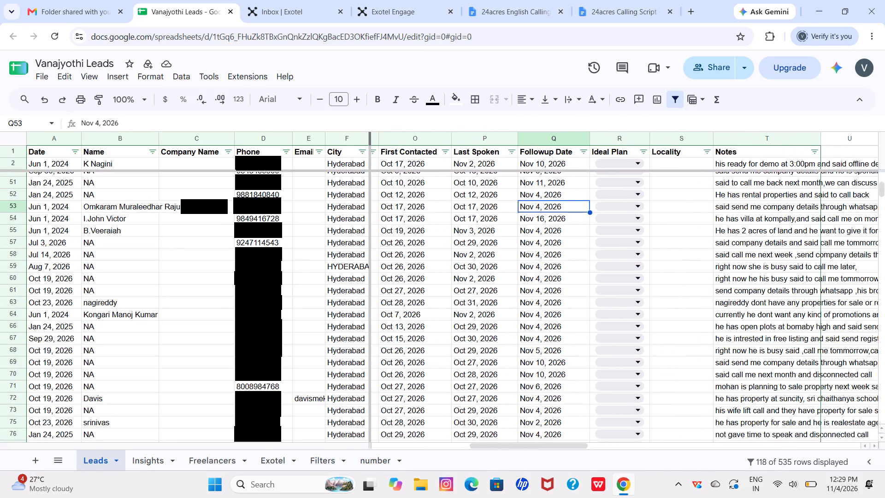
click(257, 206)
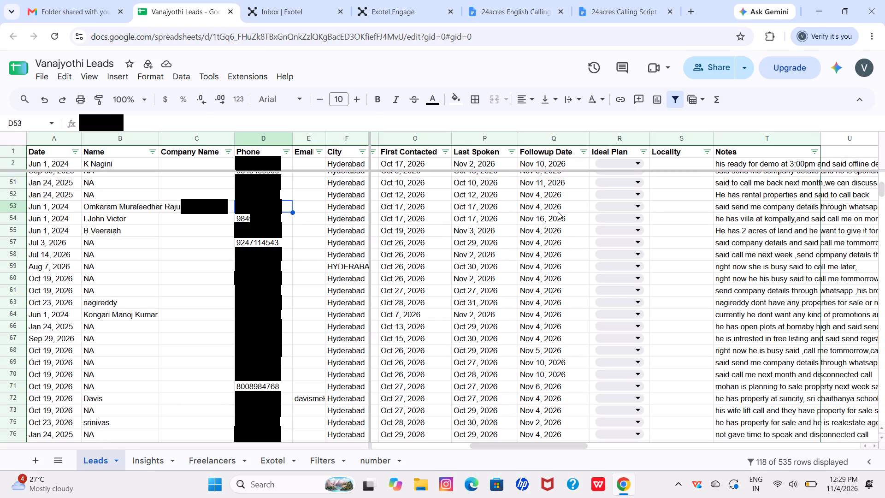
scroll(564, 231, up, 1)
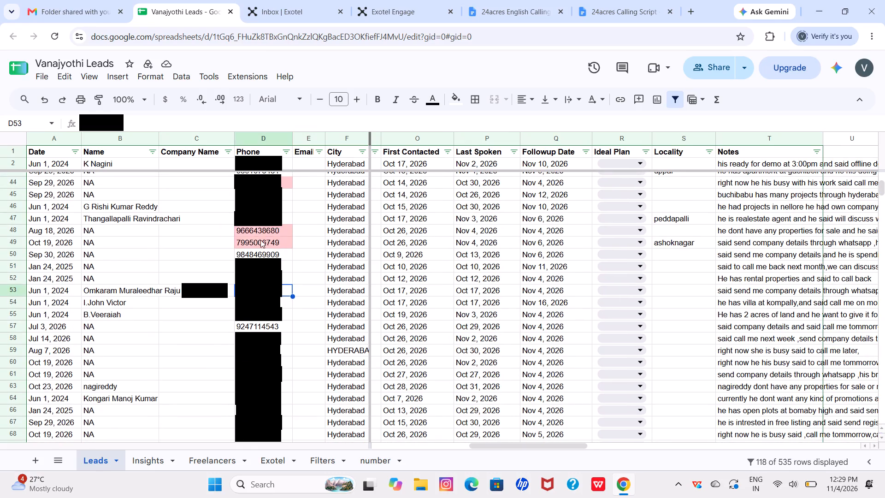
scroll(345, 305, right, 1)
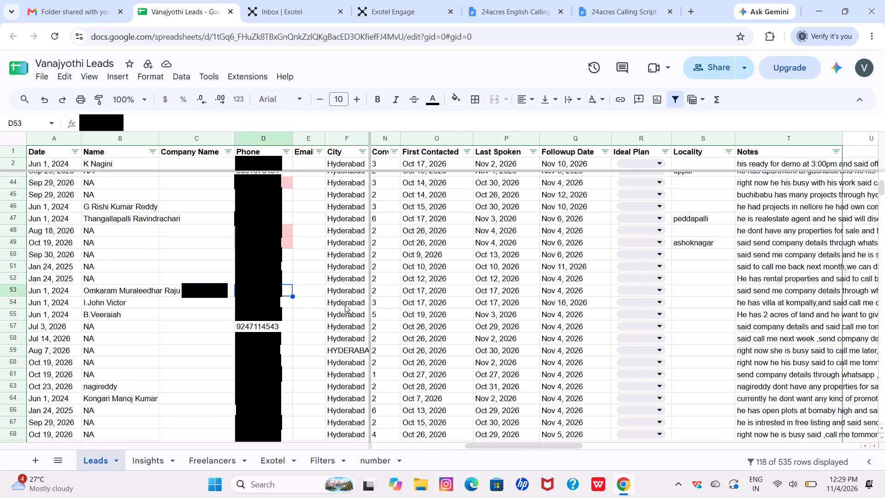
scroll(345, 305, right, 1)
Open the WhatsApp desktop app.
click(216, 486)
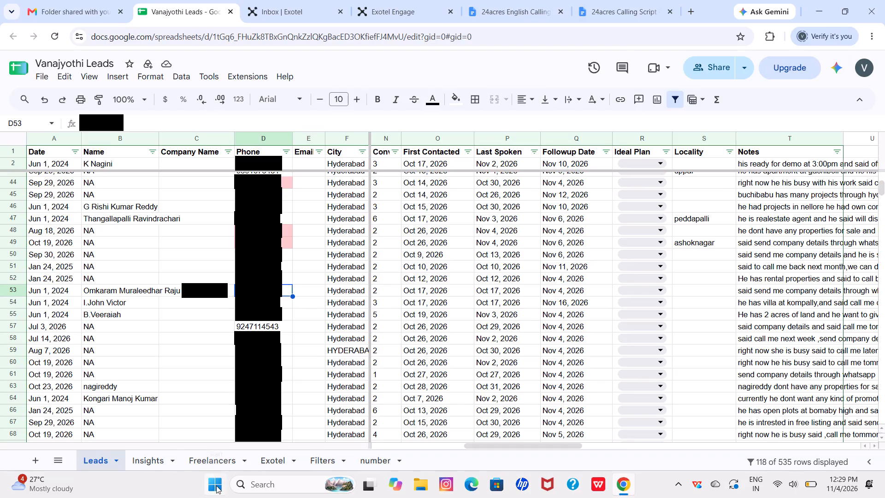
click(423, 390)
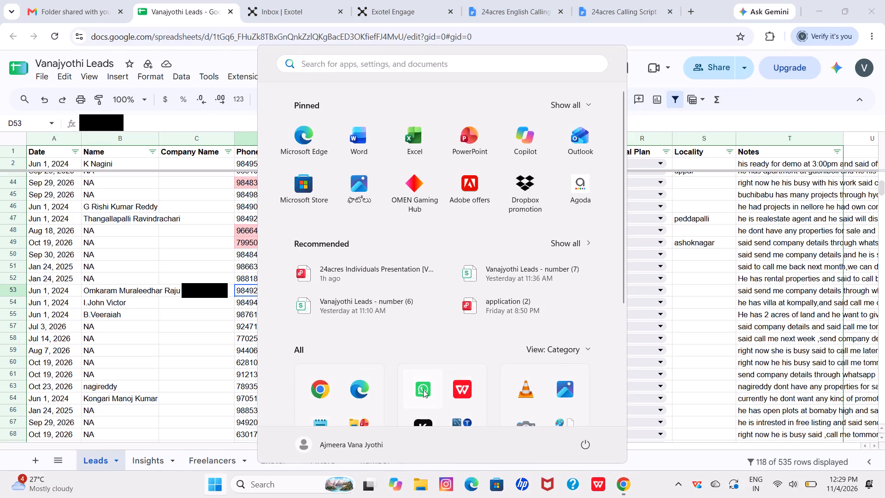
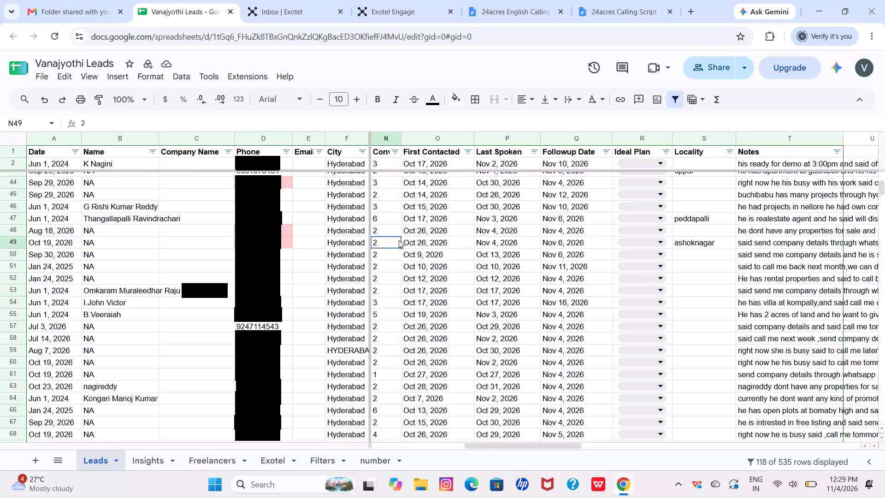
Review the follow-up dates, localities and notes of the leads around rows 49 to 53.
scroll(399, 240, up, 3)
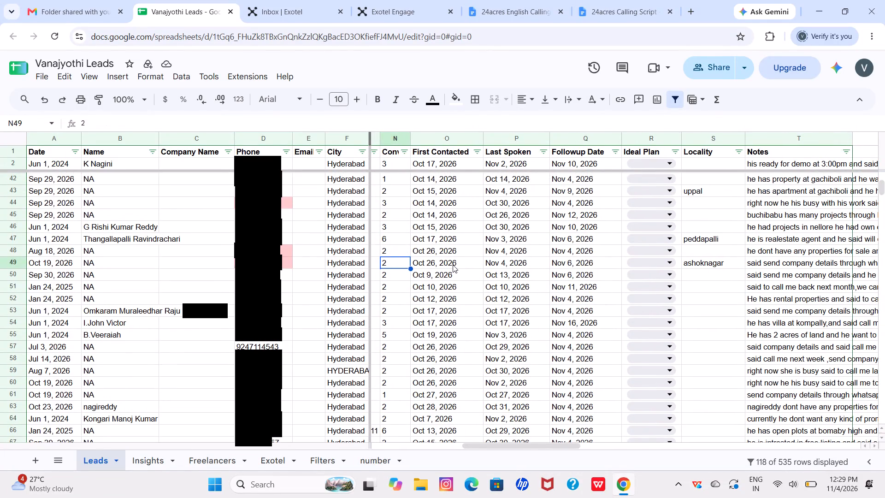
scroll(453, 265, left, 3)
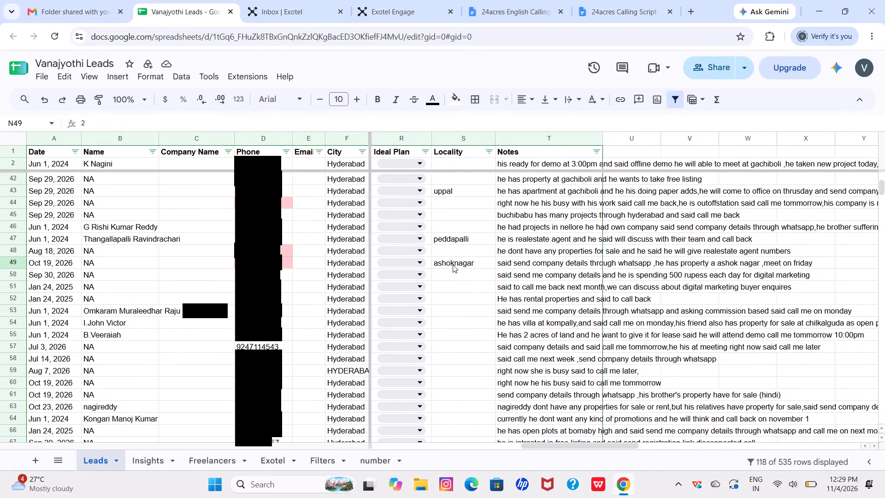
scroll(453, 265, right, 2)
scroll(453, 265, down, 1)
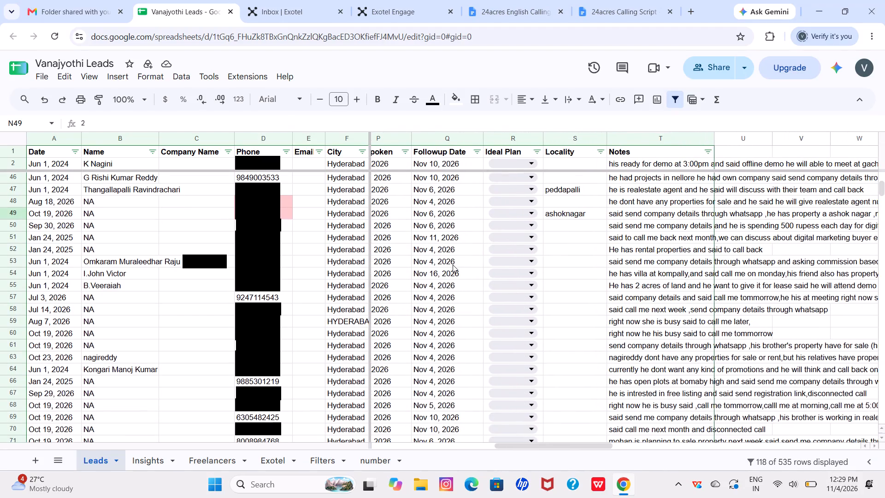
scroll(453, 265, down, 2)
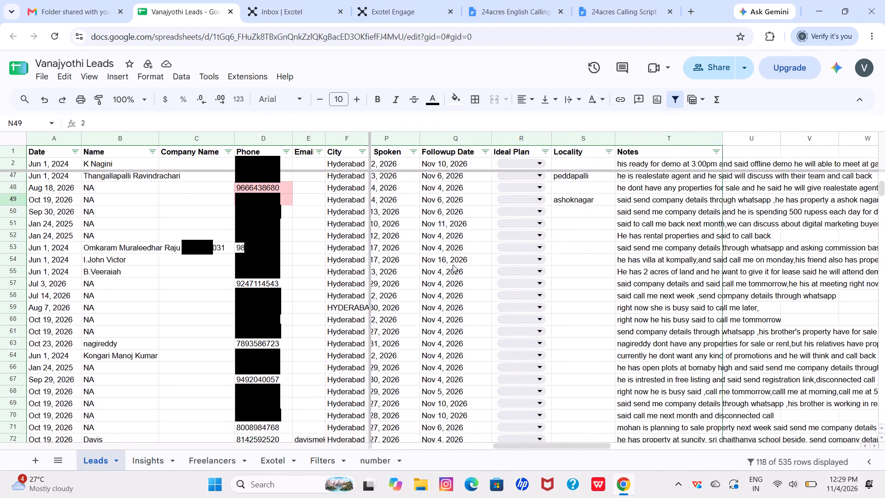
click(582, 219)
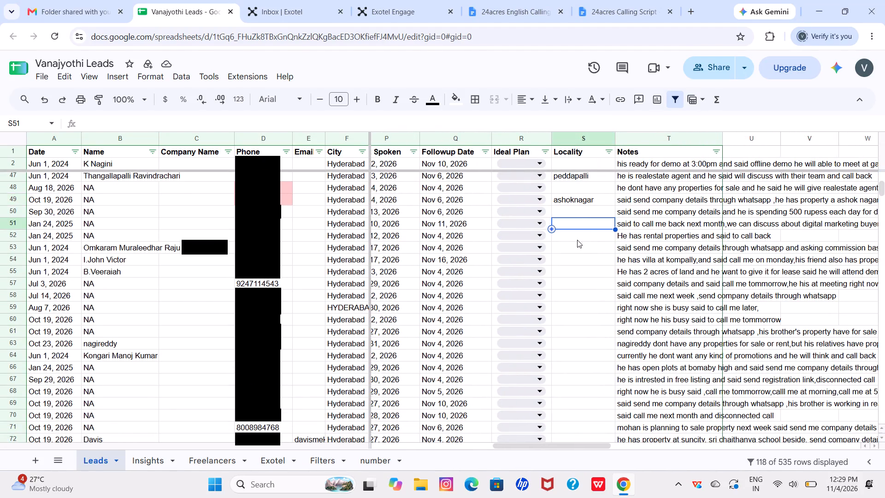
click(457, 241)
scroll(457, 241, down, 1)
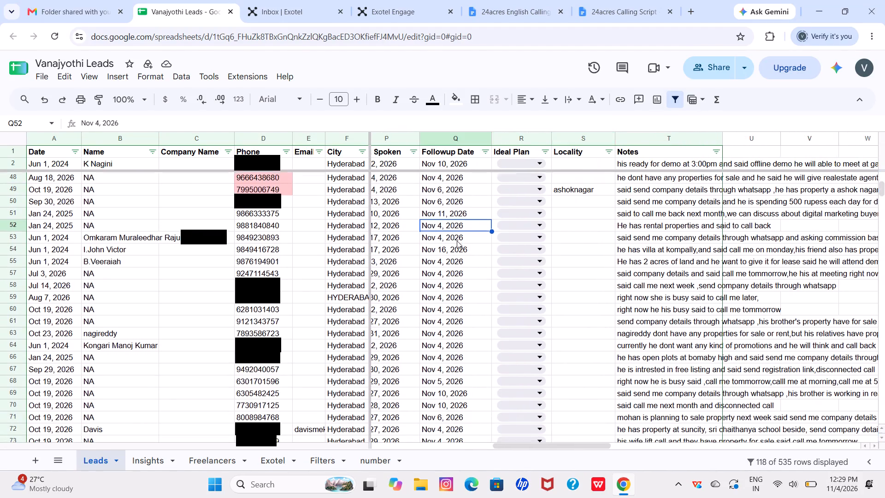
scroll(457, 241, down, 1)
click(453, 228)
scroll(453, 228, left, 2)
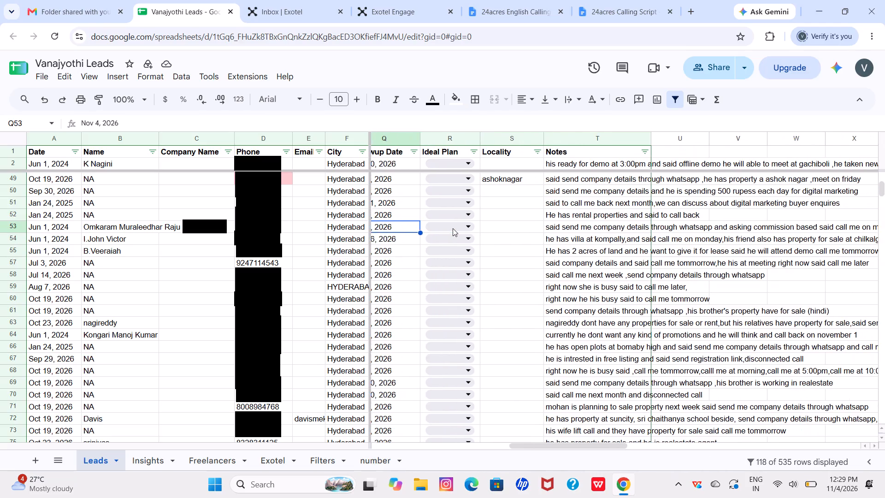
scroll(453, 228, left, 1)
scroll(453, 228, right, 3)
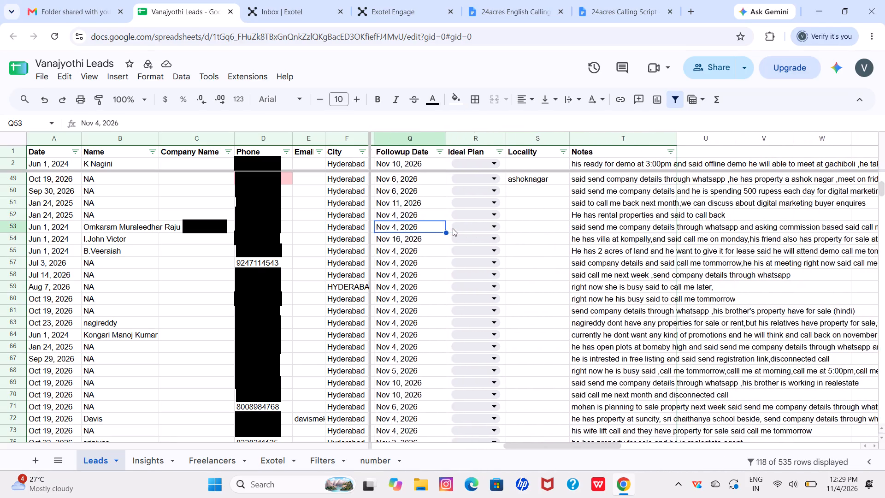
Check the follow-up dates and notes of the leads from row 55 onward for the next lead to contact.
scroll(453, 228, down, 1)
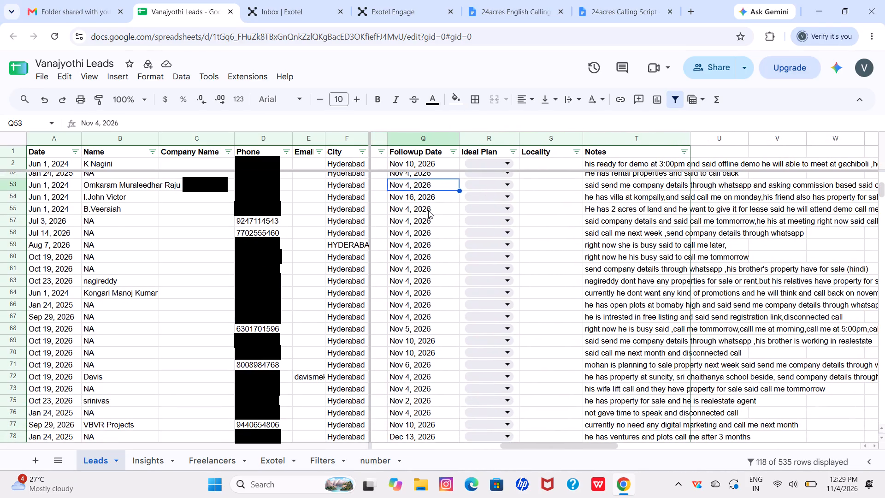
click(428, 210)
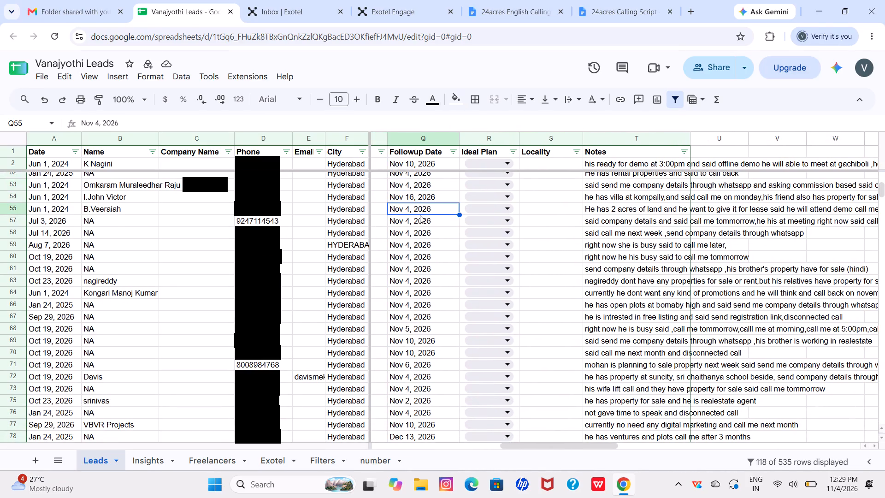
scroll(593, 231, left, 2)
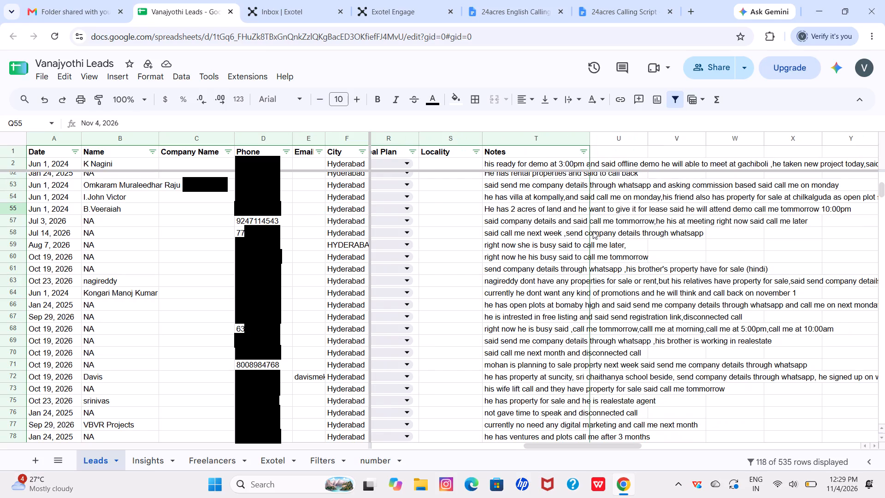
scroll(593, 231, right, 3)
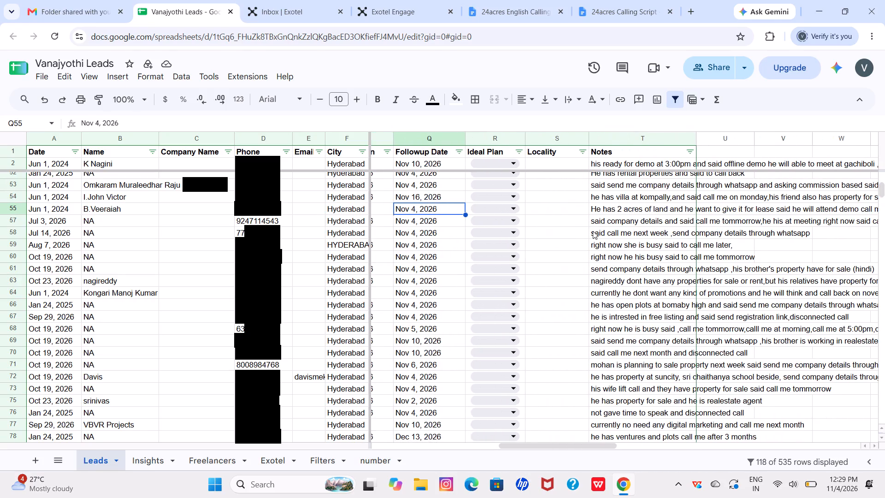
scroll(424, 218, down, 1)
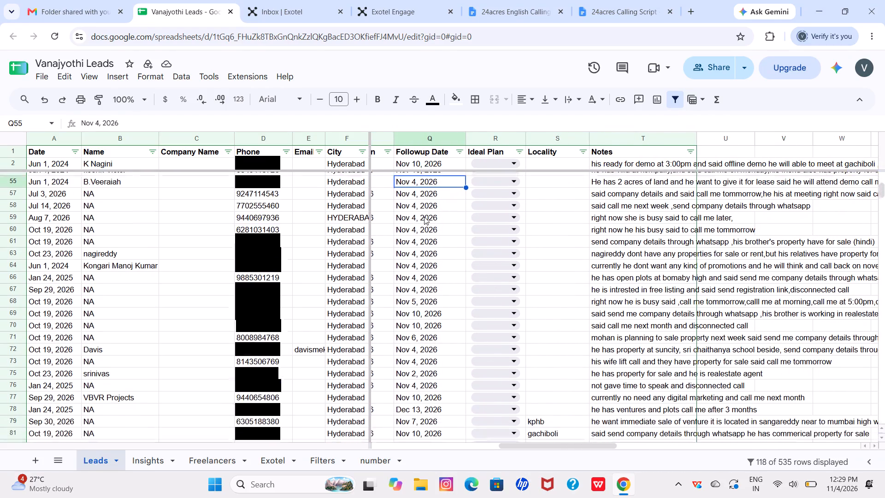
scroll(424, 217, down, 1)
scroll(404, 217, left, 1)
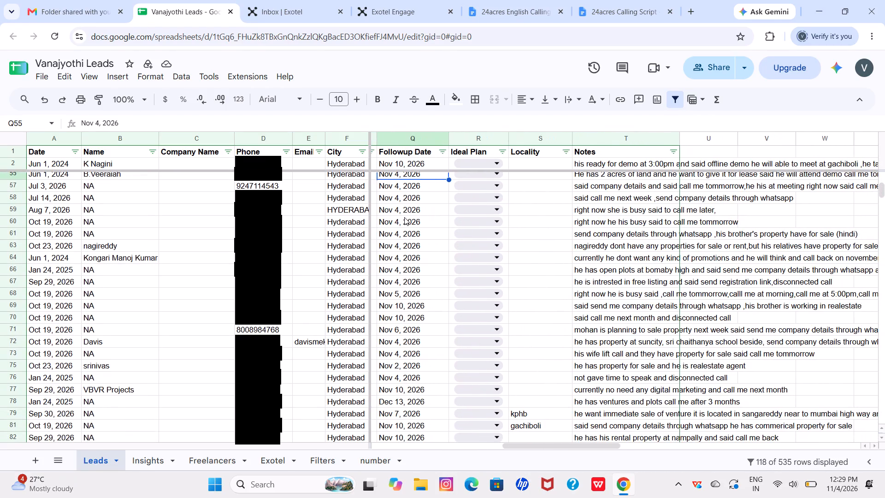
scroll(404, 217, left, 1)
scroll(404, 217, right, 1)
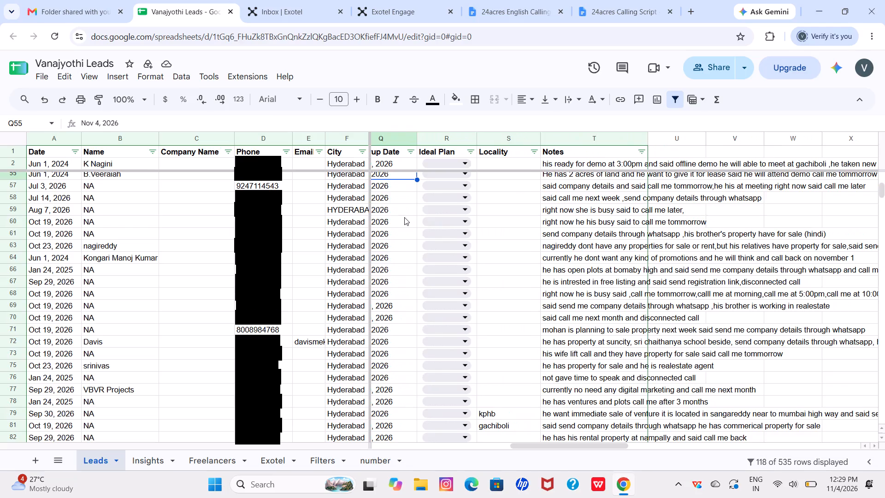
scroll(404, 217, right, 1)
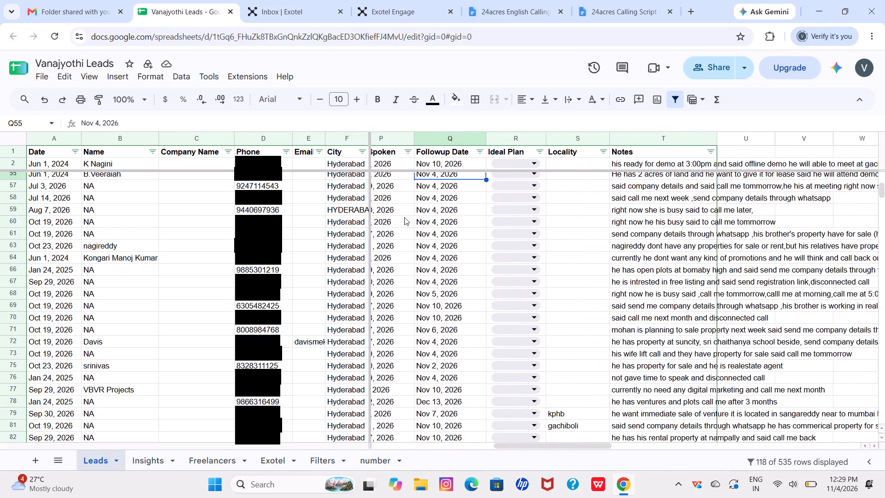
scroll(404, 217, right, 1)
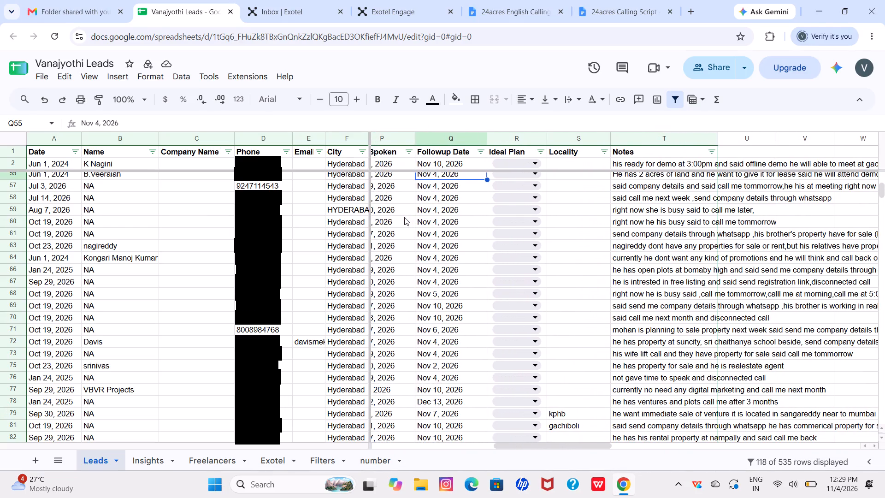
Select the phone number of the row 55 lead.
scroll(404, 217, up, 1)
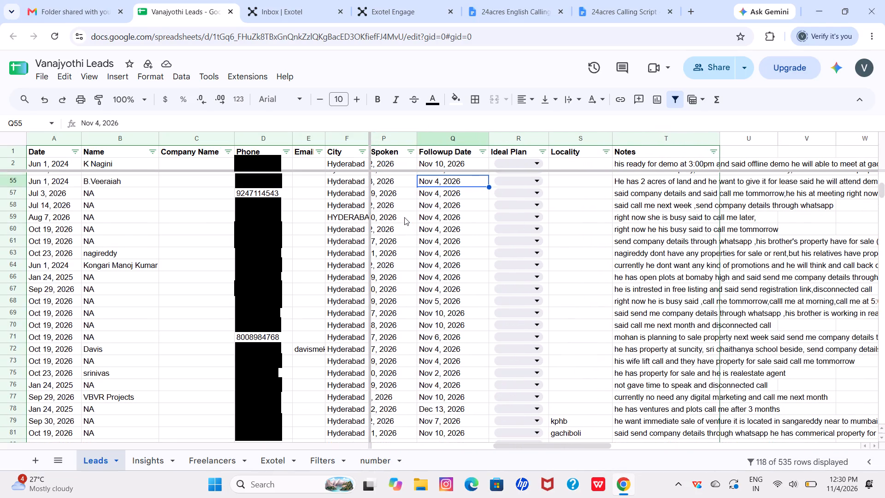
click(260, 185)
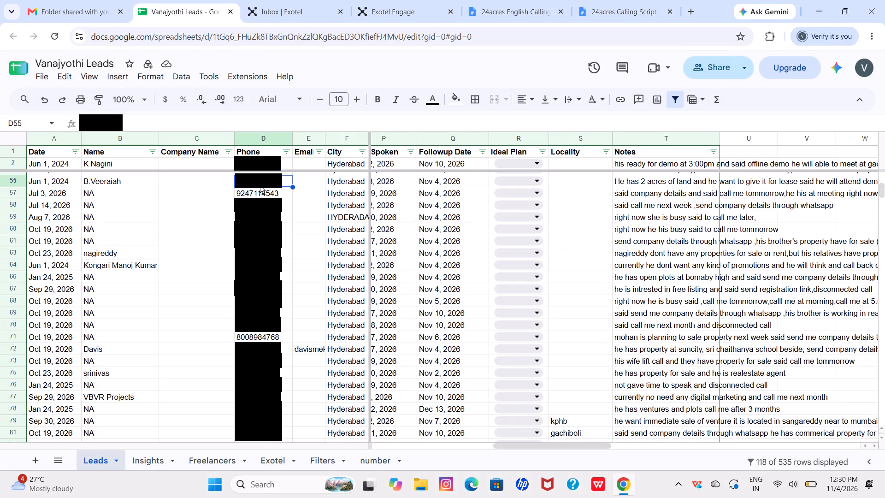
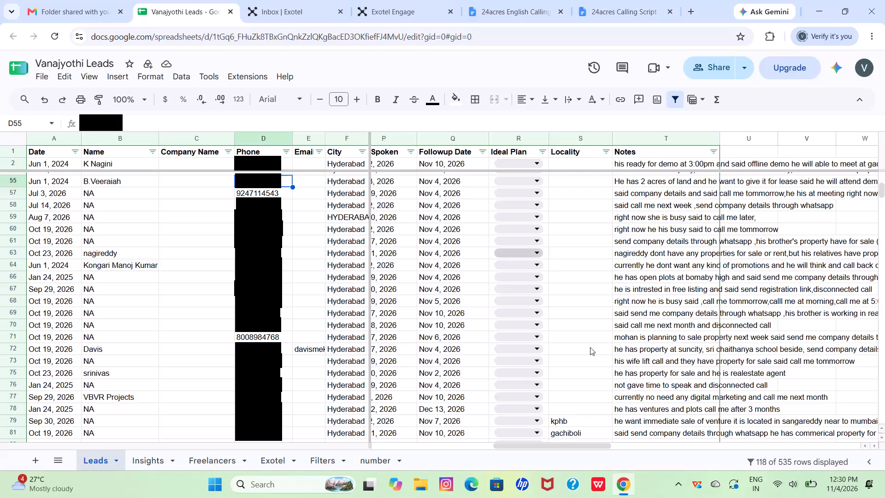
Select the phone number of the row 57 lead, dated Jul 3, 2026.
click(578, 389)
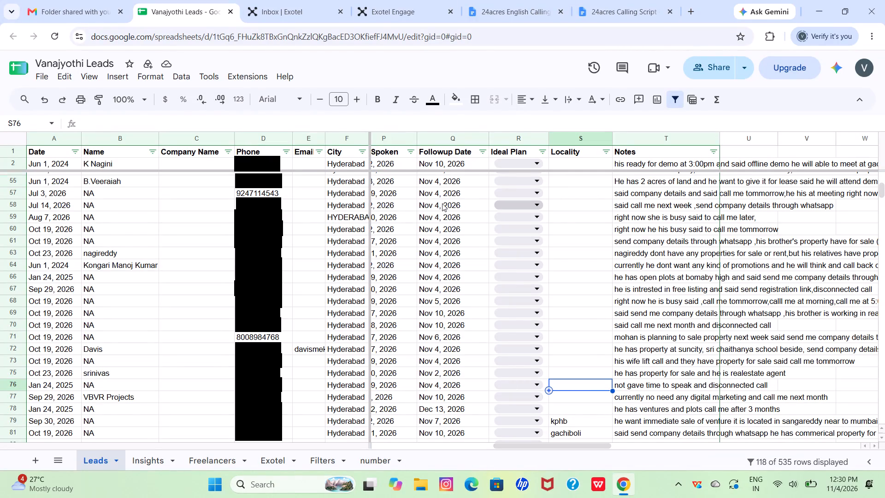
scroll(431, 202, left, 2)
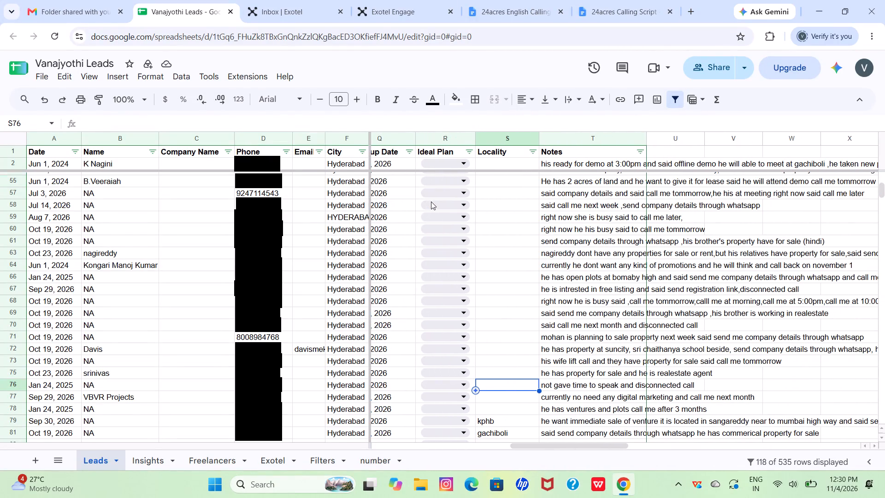
scroll(431, 202, right, 2)
click(278, 195)
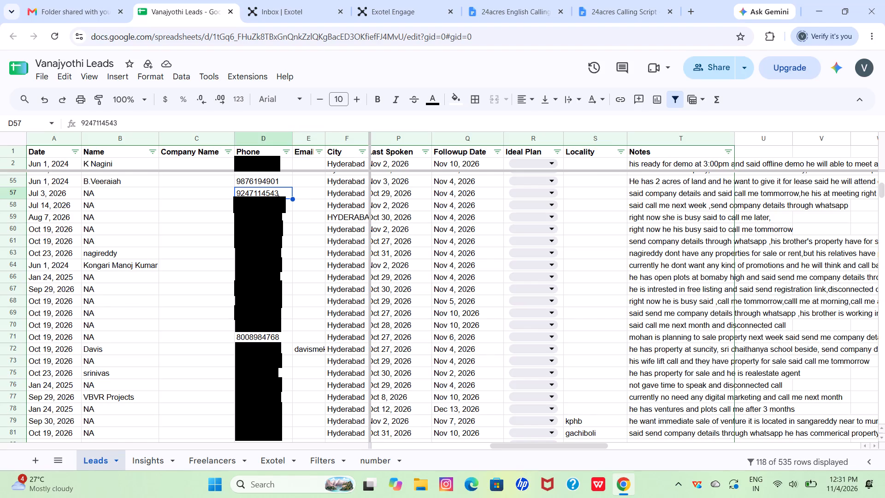
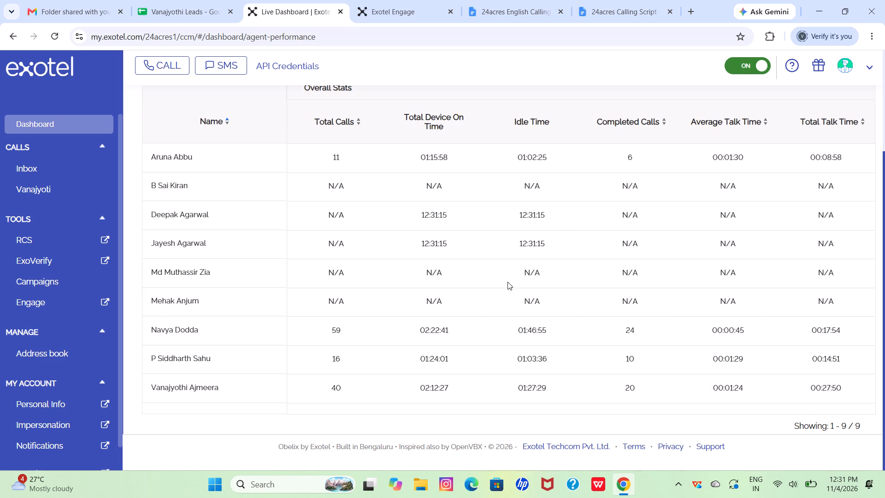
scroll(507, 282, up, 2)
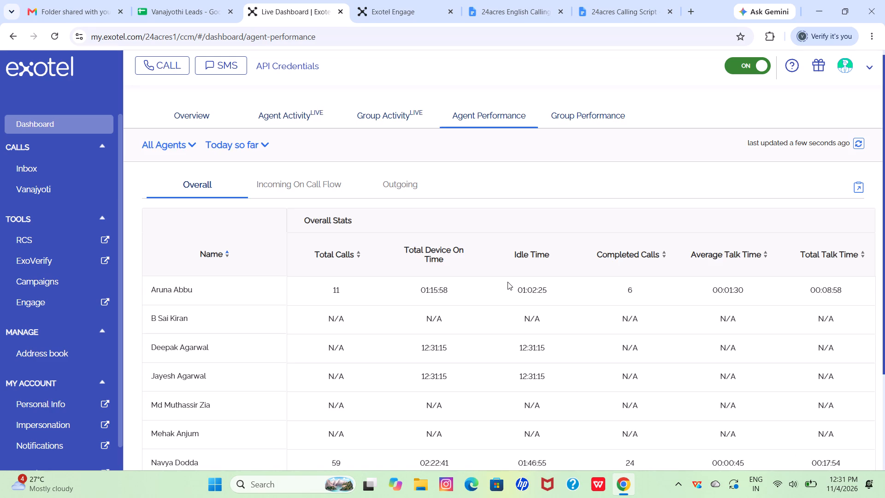
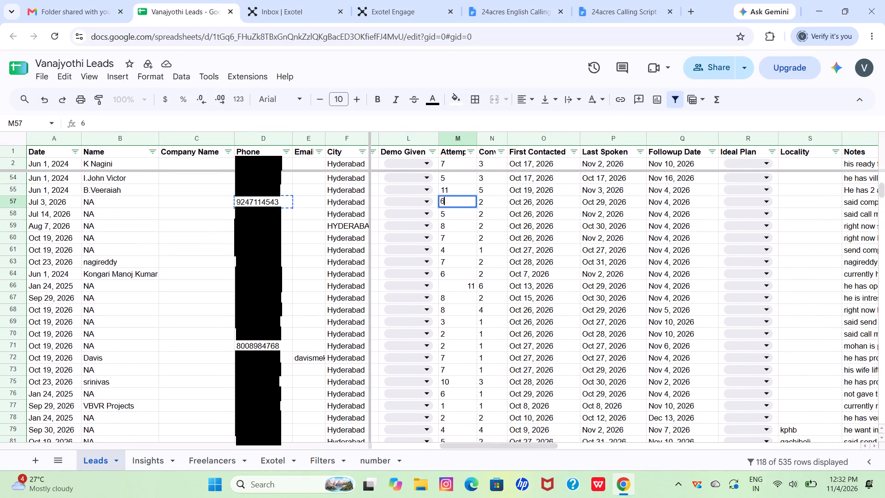
Set the attempt count for the lead in row 57 to 6.
click(454, 210)
Examine the last-spoken dates, follow-up dates and notes of the leads below row 57 to find the next one to call.
scroll(454, 210, left, 3)
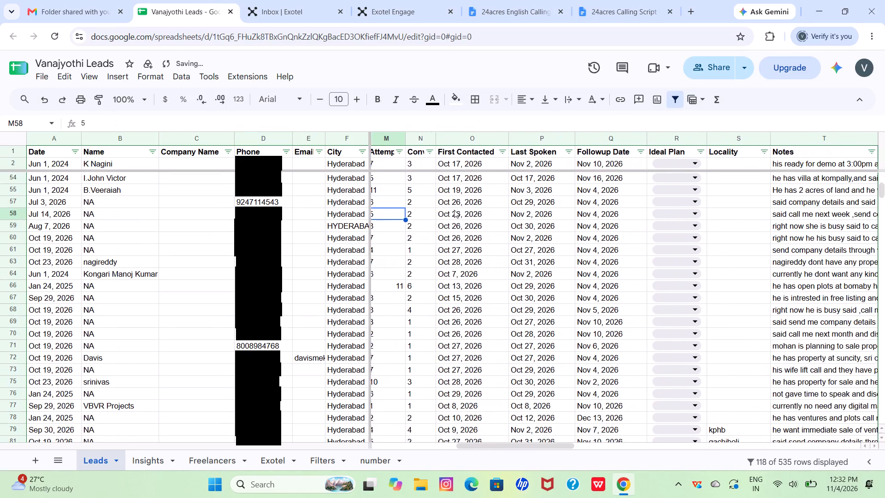
scroll(454, 210, left, 1)
scroll(454, 210, down, 1)
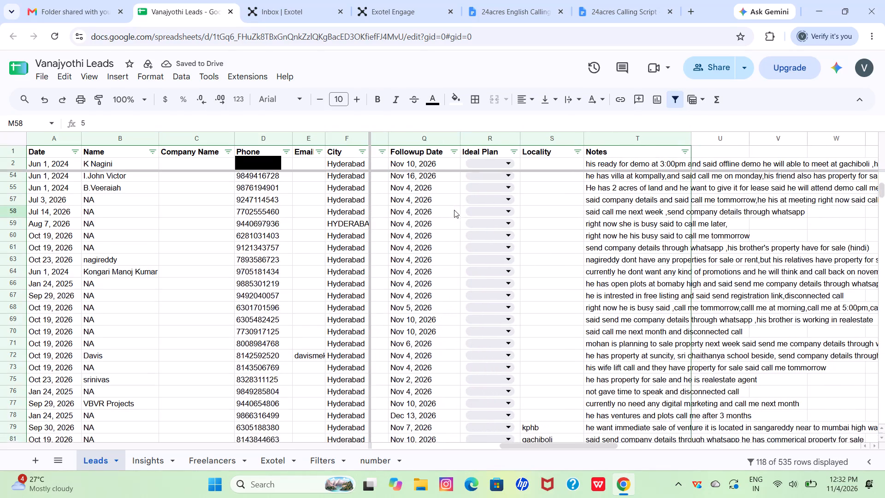
scroll(454, 210, down, 1)
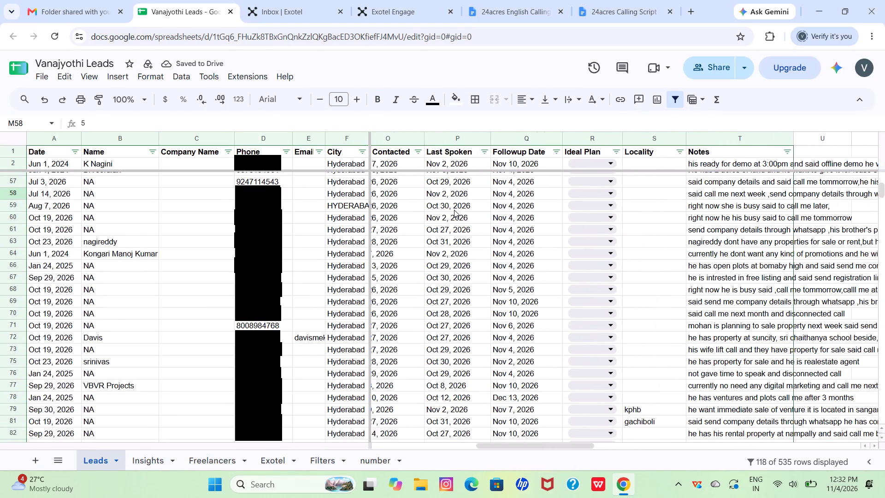
scroll(454, 210, down, 1)
scroll(454, 210, left, 1)
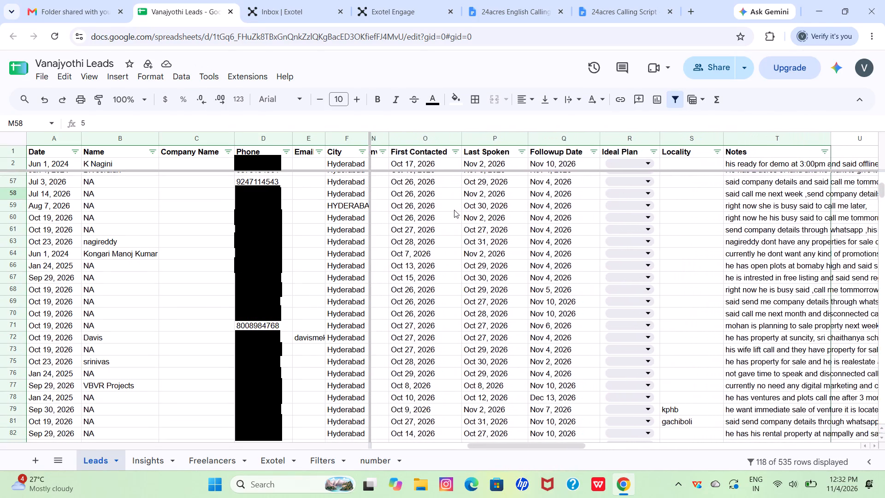
scroll(454, 210, left, 3)
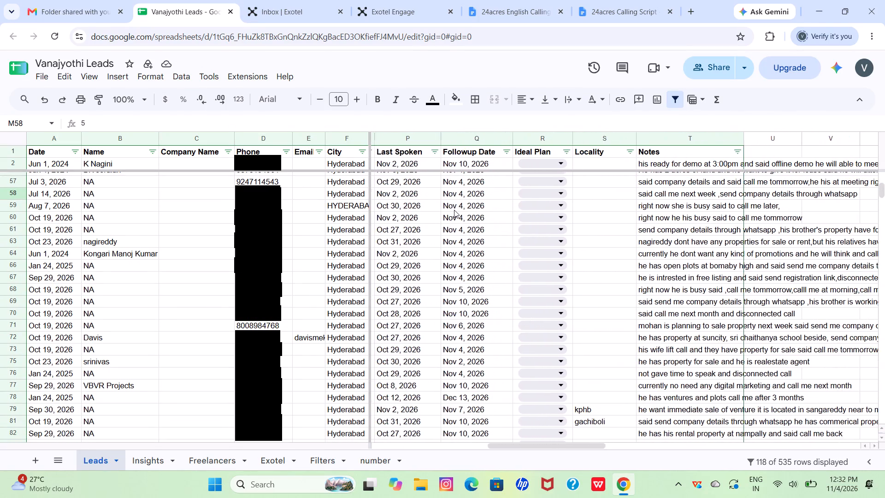
scroll(454, 210, left, 1)
scroll(454, 210, right, 3)
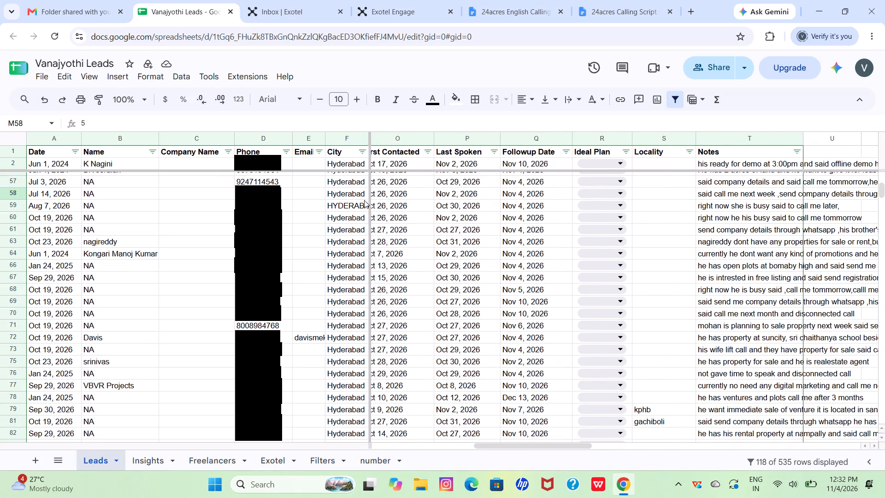
scroll(277, 190, left, 4)
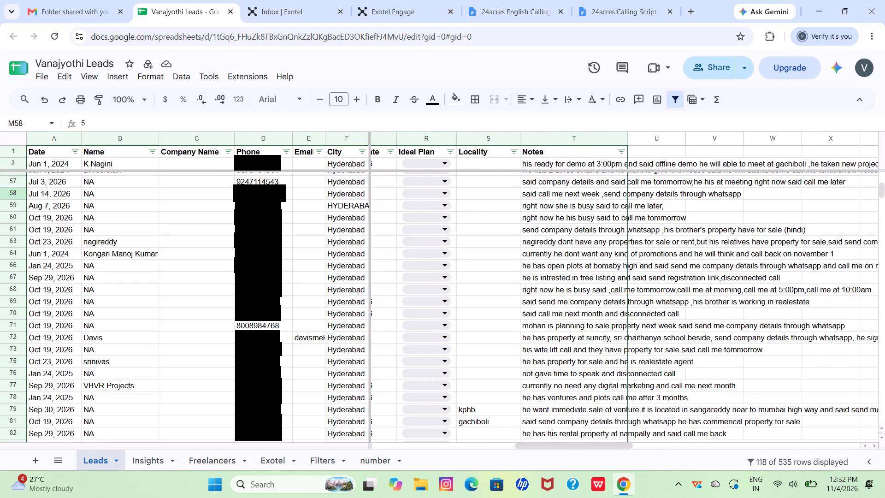
scroll(283, 190, right, 4)
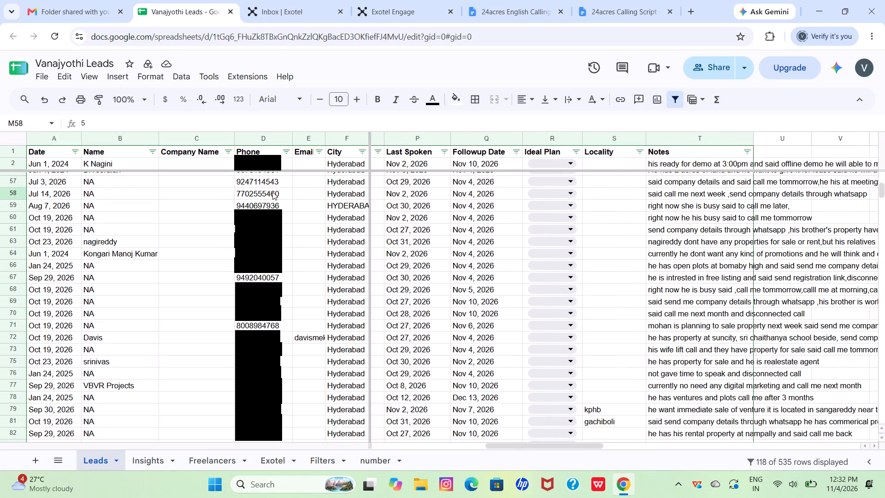
Copy the phone number of the Jul 14, 2026 lead in row 58.
click(272, 192)
scroll(272, 192, down, 1)
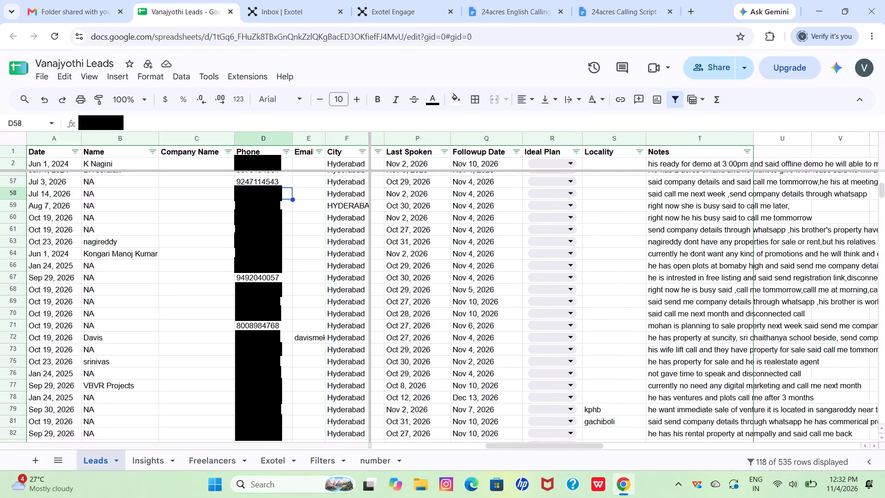
scroll(272, 192, down, 1)
key(ctrl+c)
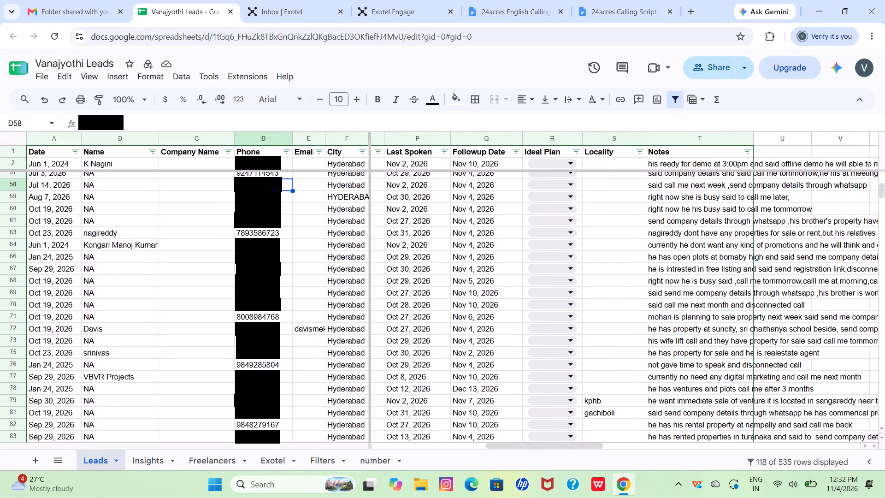
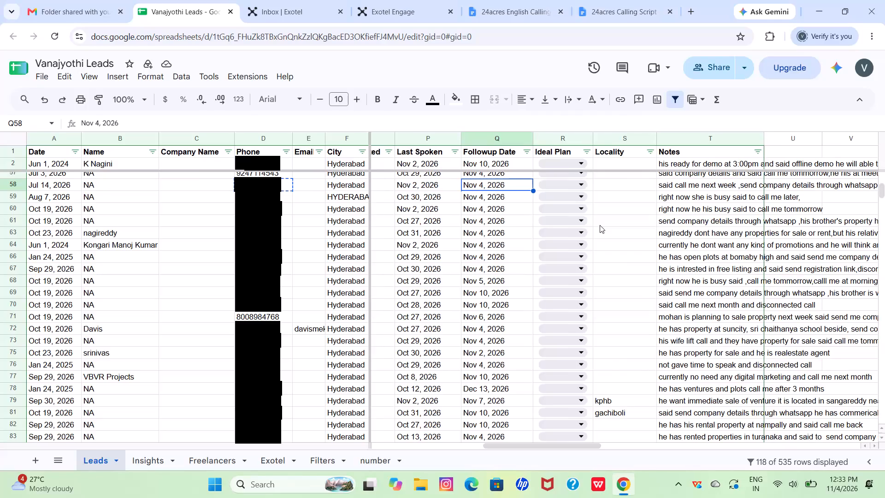
Set the attempt count for the Jul 14, 2026 lead in row 58 to 6.
scroll(600, 225, right, 3)
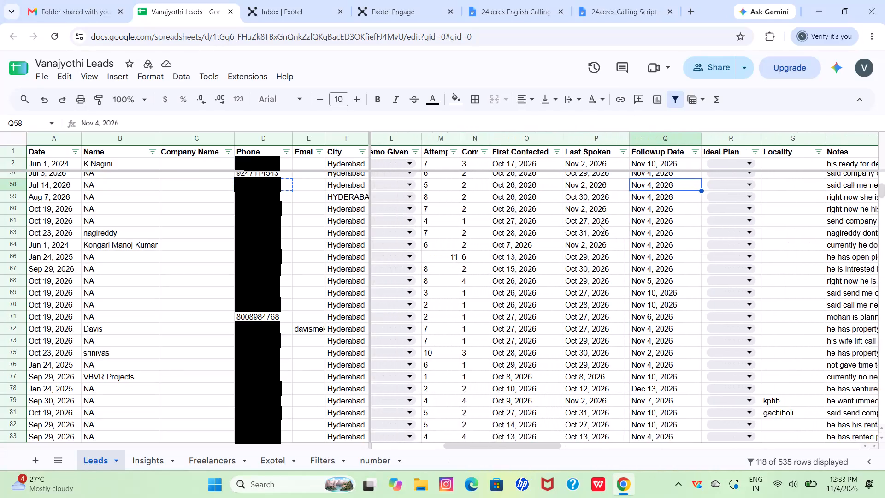
scroll(600, 225, right, 2)
click(464, 185)
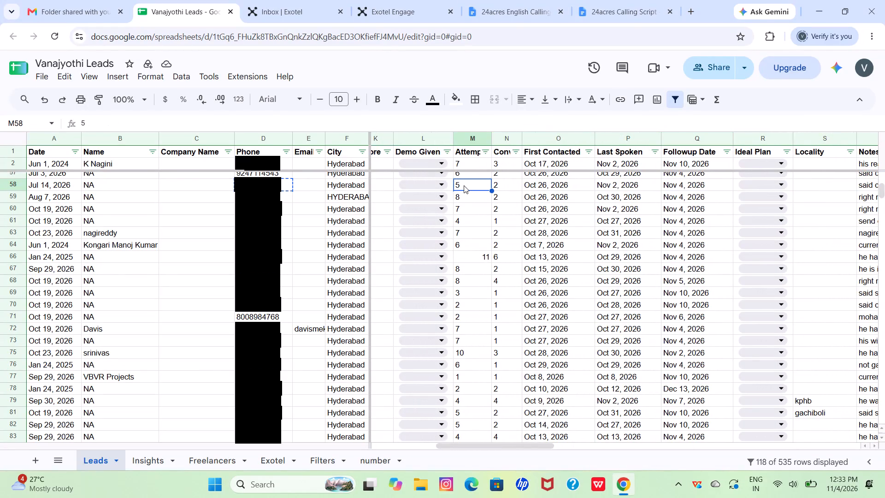
key(6)
click(463, 196)
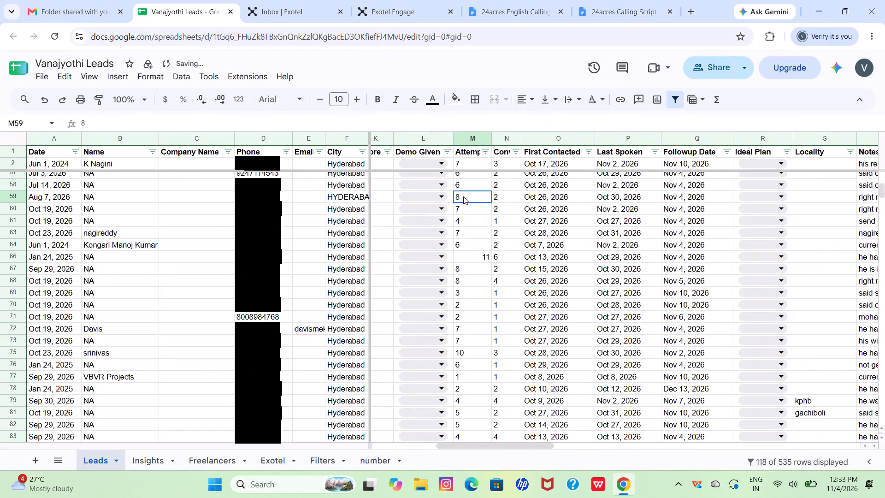
Check the follow-up date and notes of the Aug 7, 2026 lead in row 59 and select its phone number.
scroll(463, 196, left, 5)
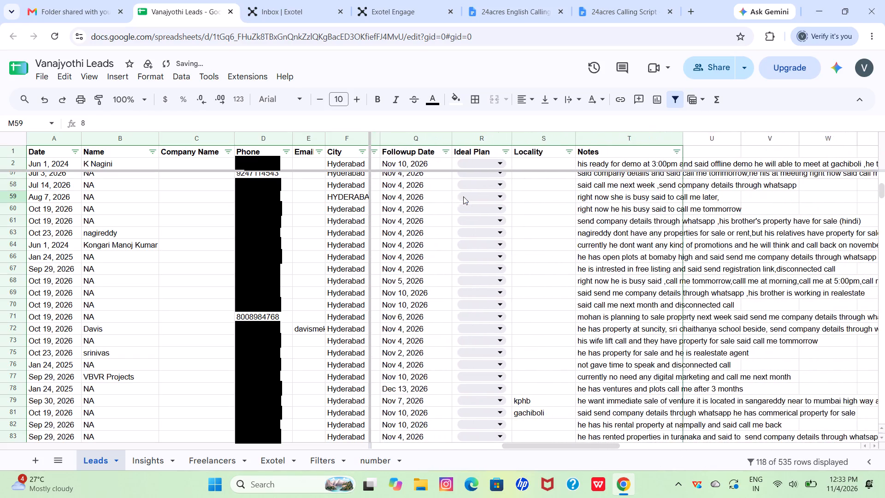
scroll(463, 196, right, 5)
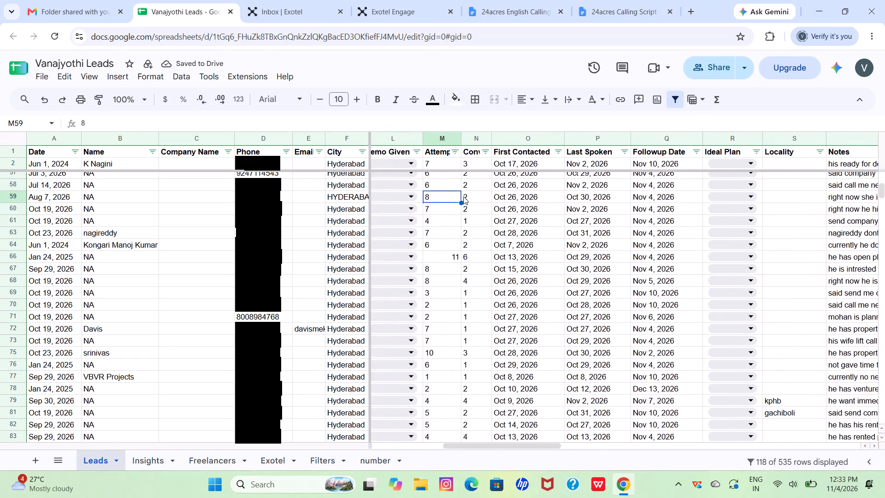
scroll(463, 196, right, 1)
scroll(463, 196, down, 1)
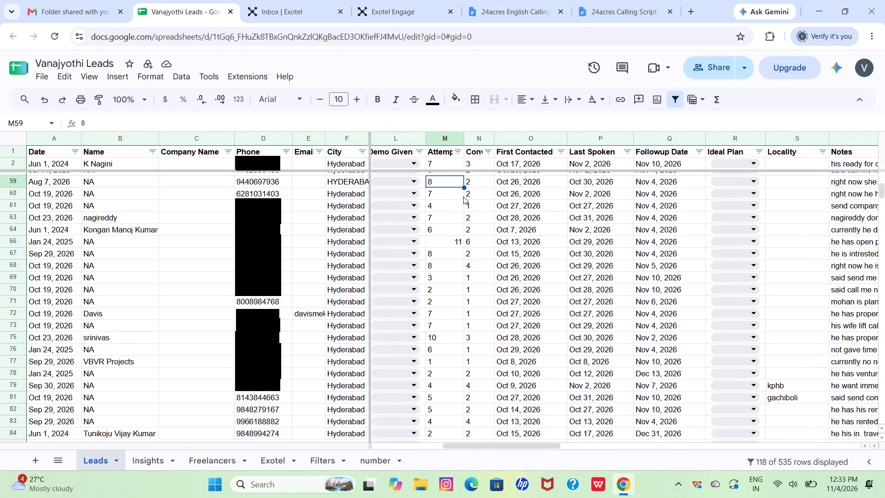
click(264, 178)
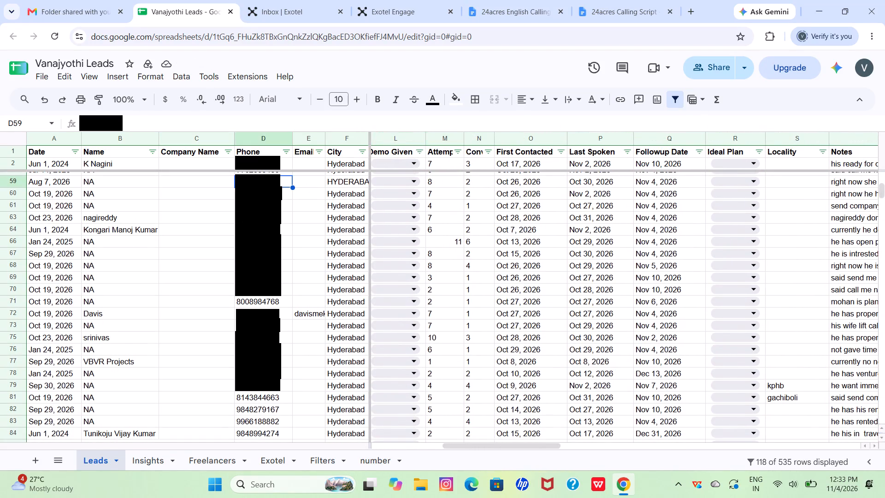
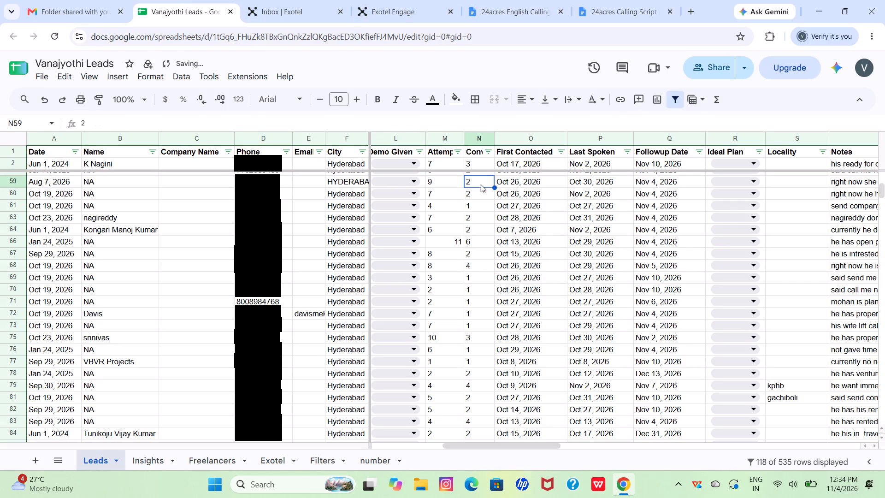
Set the attempt count for the Oct 19, 2026 lead in row 60 to 8 and select its phone number.
scroll(481, 184, left, 4)
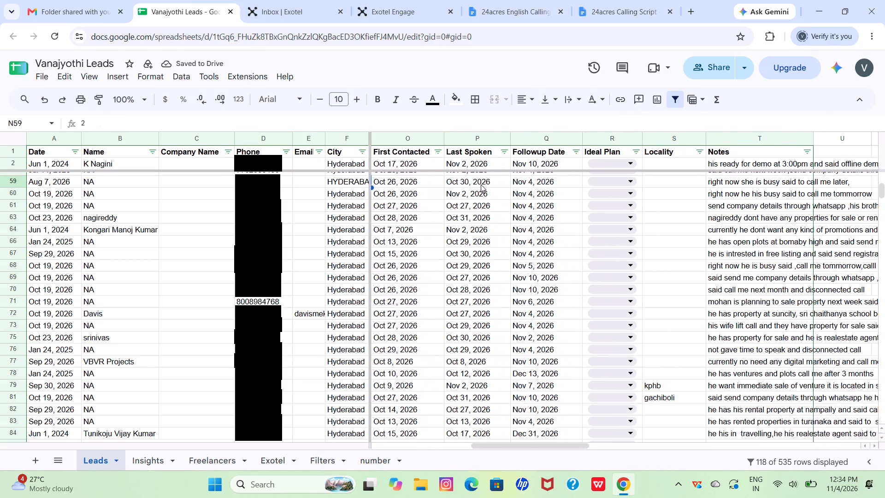
scroll(481, 184, left, 1)
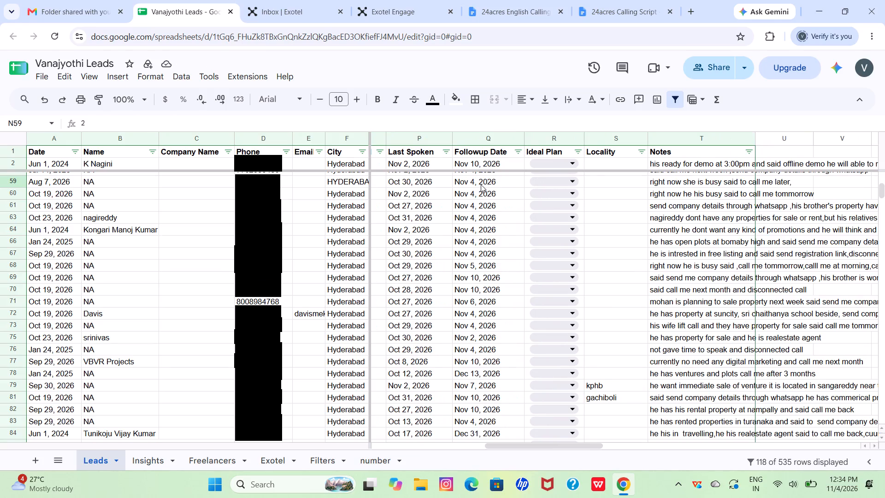
scroll(481, 184, right, 4)
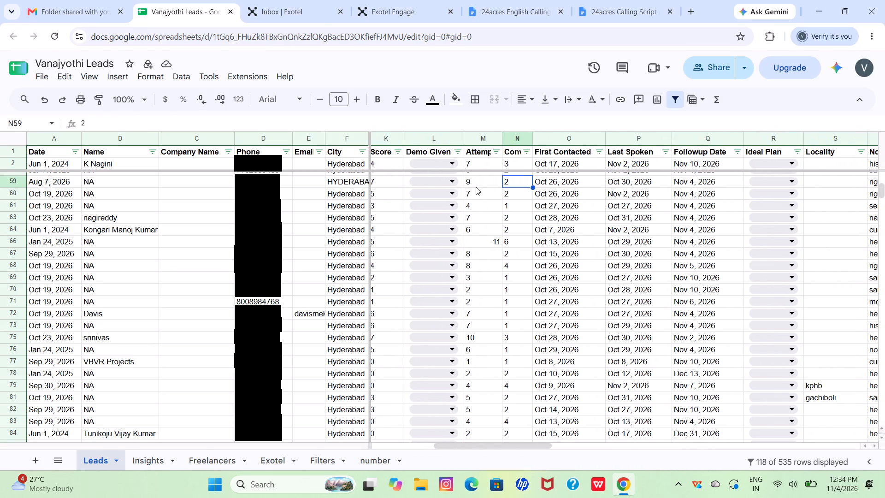
click(472, 190)
key(8)
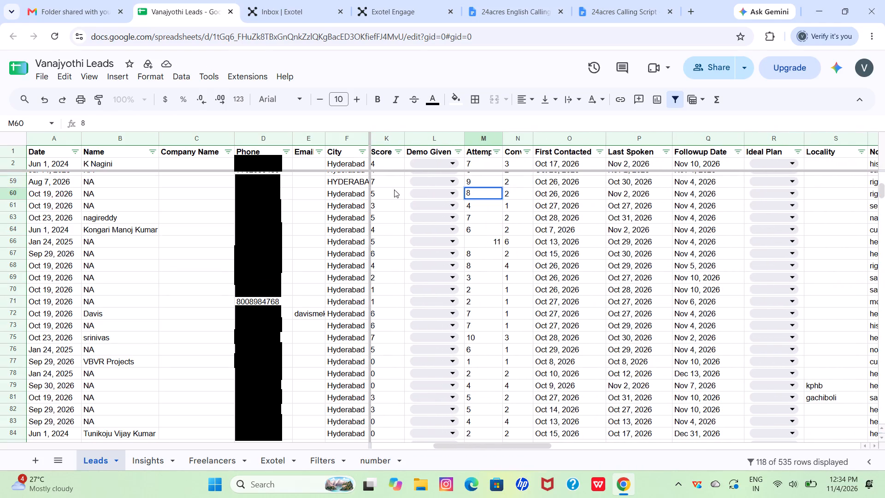
click(267, 196)
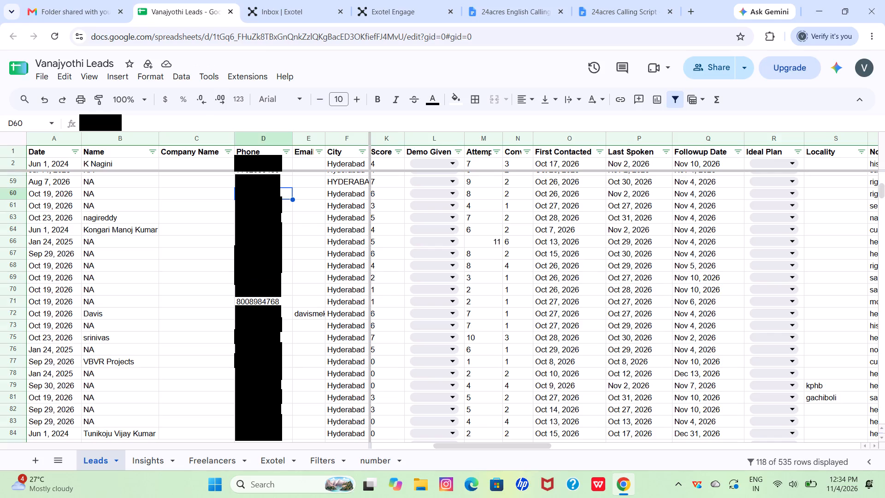
Select the phone number of the Oct 19, 2026 lead in row 61 and review its follow-up date and notes.
click(269, 206)
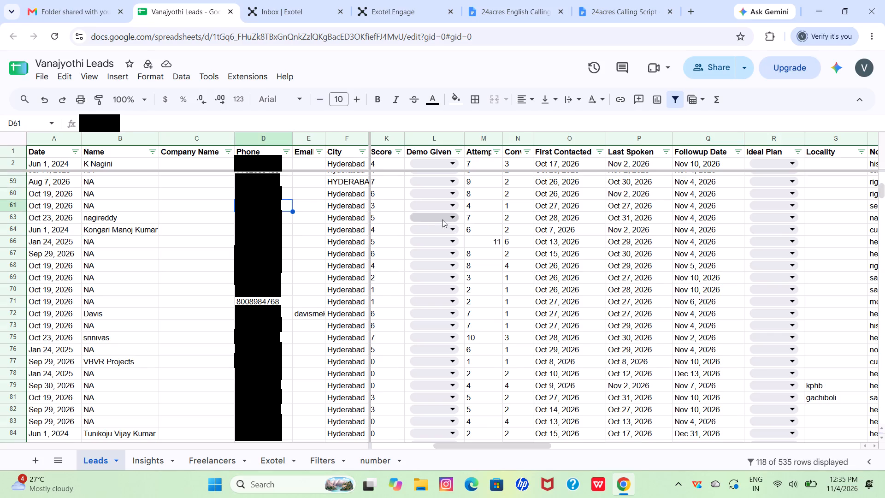
scroll(536, 213, left, 1)
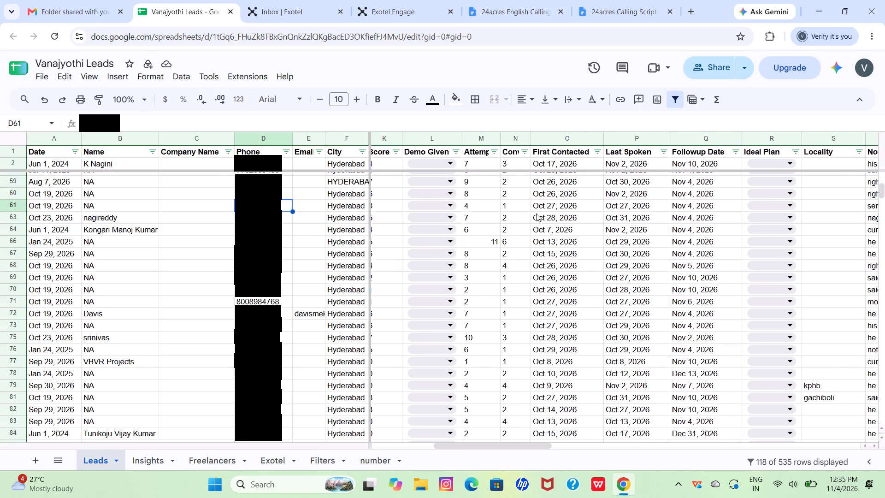
scroll(536, 213, left, 6)
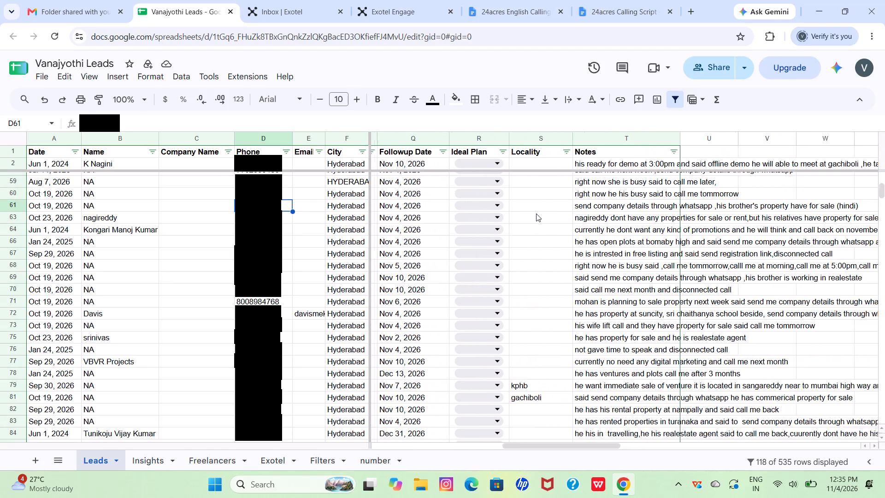
scroll(536, 213, left, 1)
scroll(536, 213, right, 3)
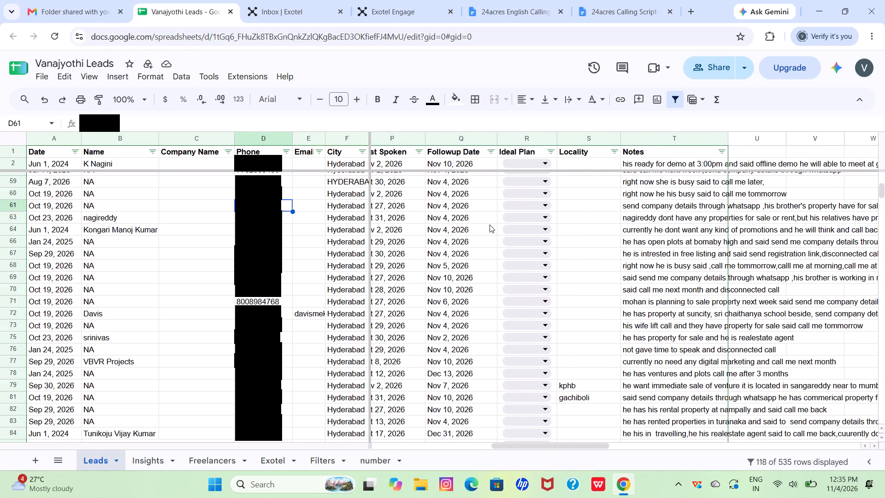
scroll(685, 219, left, 3)
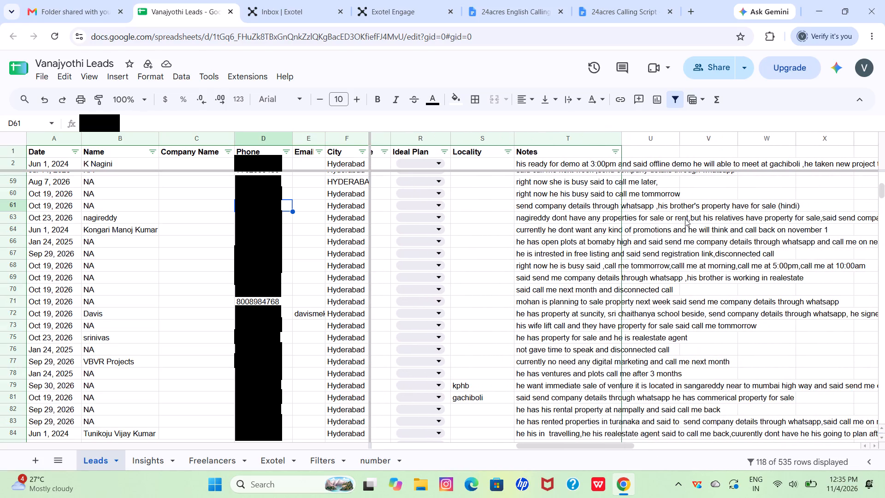
scroll(685, 219, left, 2)
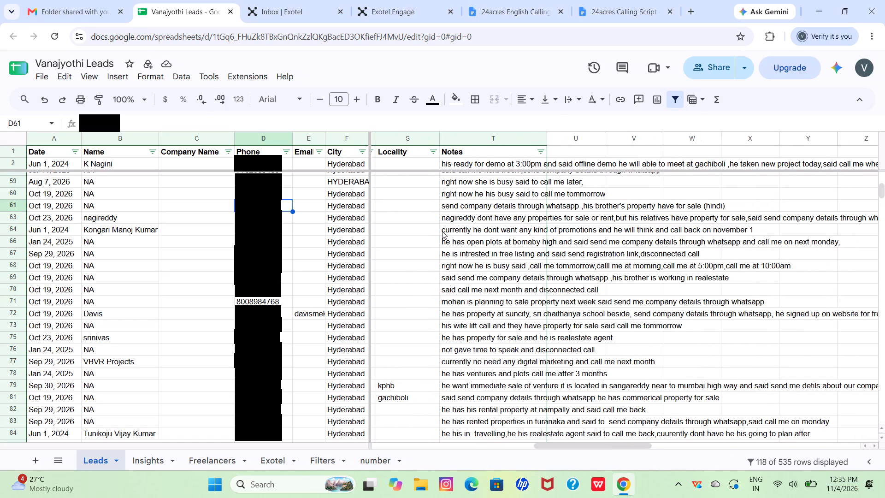
Select the phone number of the Oct 23, 2026 lead in row 63 and read its notes in full.
click(253, 218)
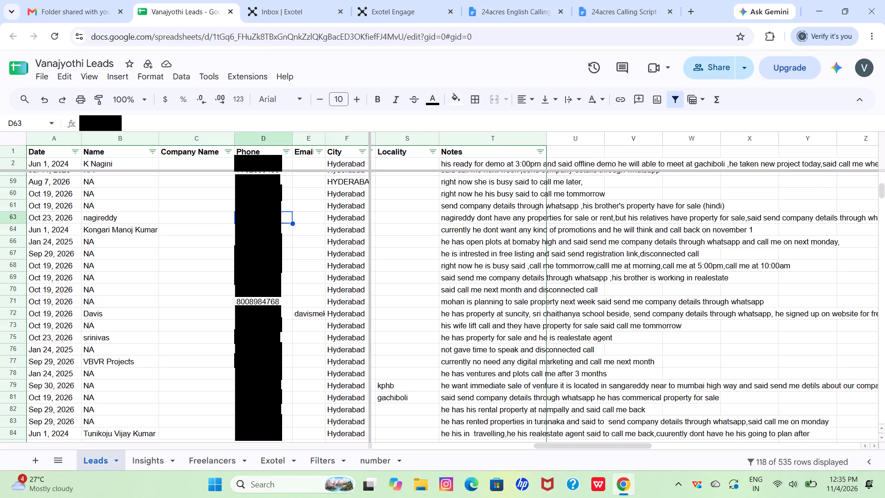
scroll(253, 218, left, 3)
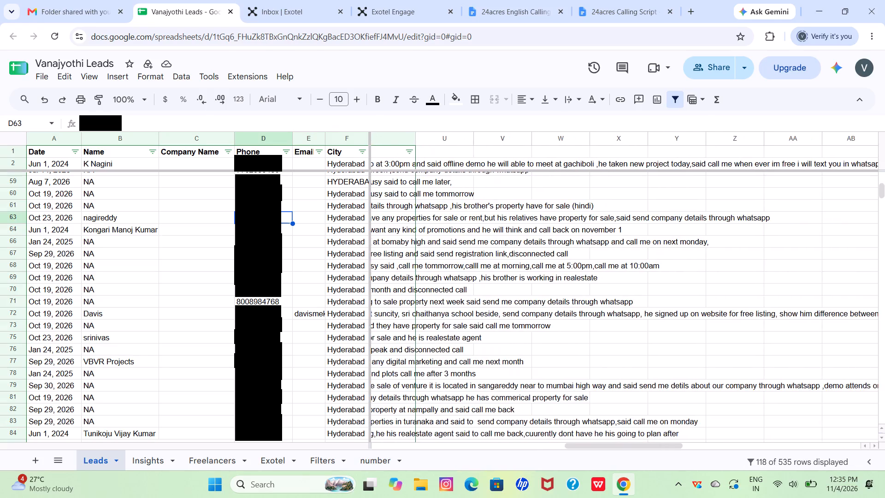
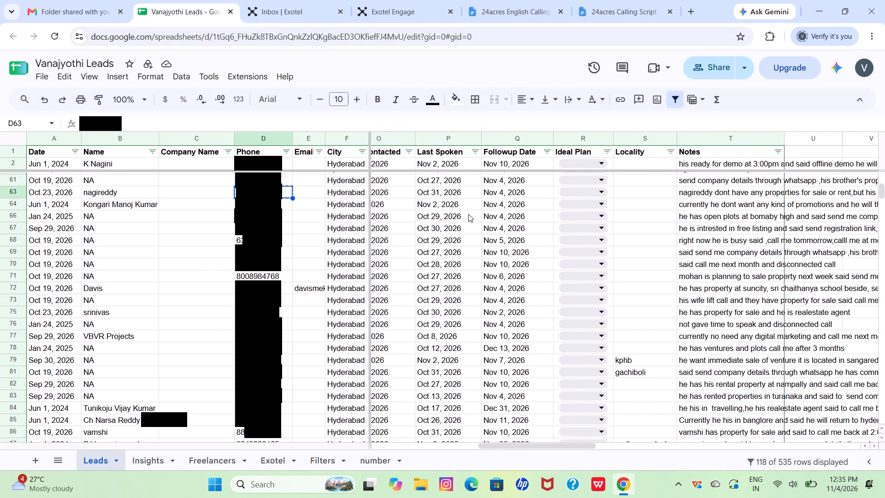
Set the attempt count for the Oct 19, 2026 lead in row 61 to 5.
scroll(468, 214, right, 4)
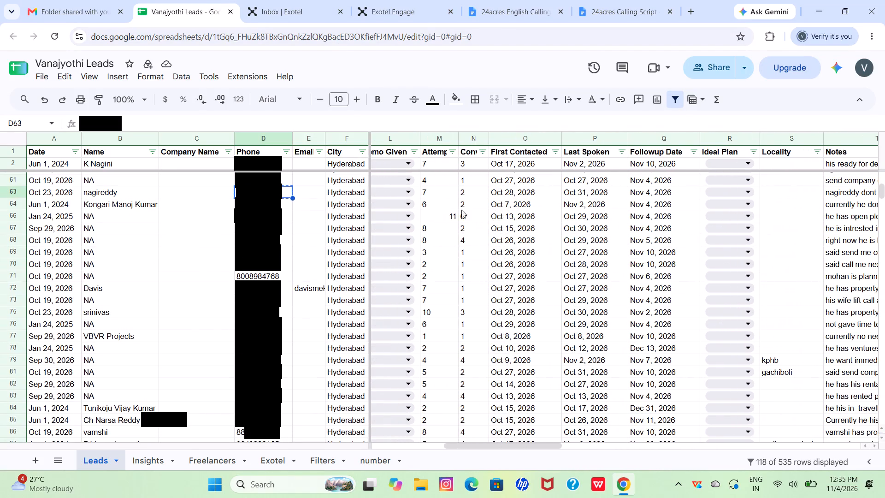
click(433, 187)
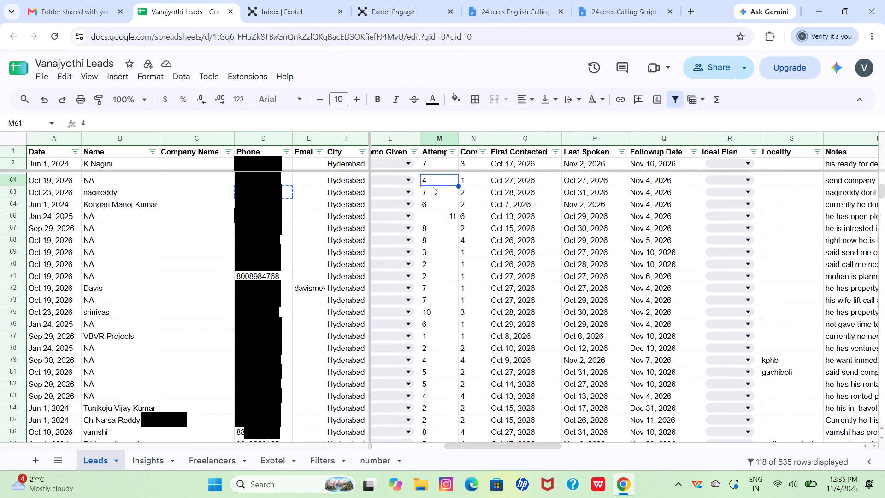
scroll(433, 187, left, 3)
key(5)
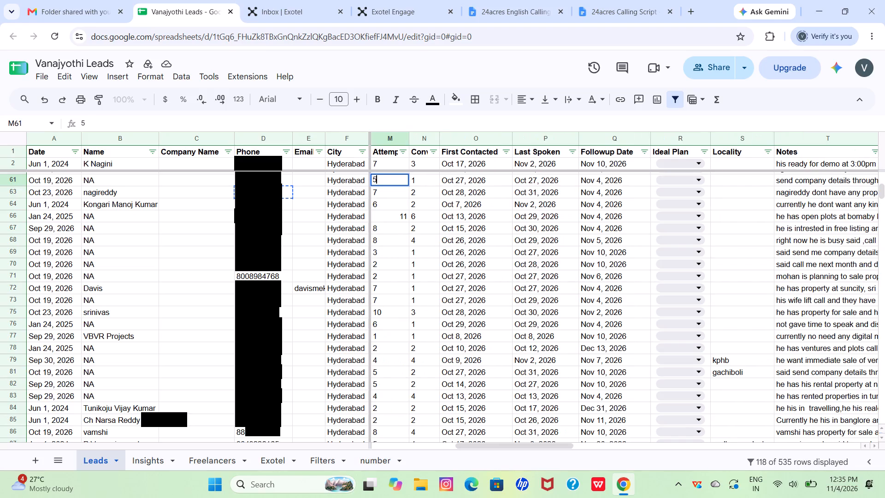
Set the attempt count for the Oct 23, 2026 lead in row 63 to 8.
click(385, 196)
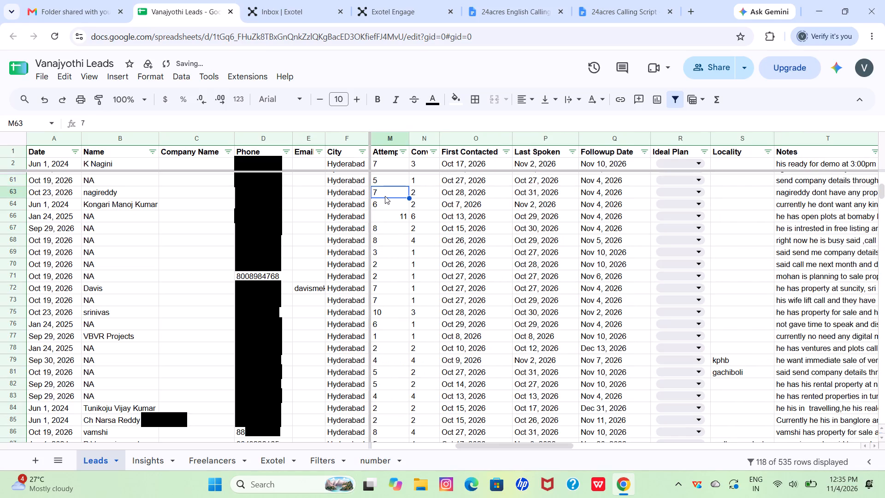
key(8)
click(421, 194)
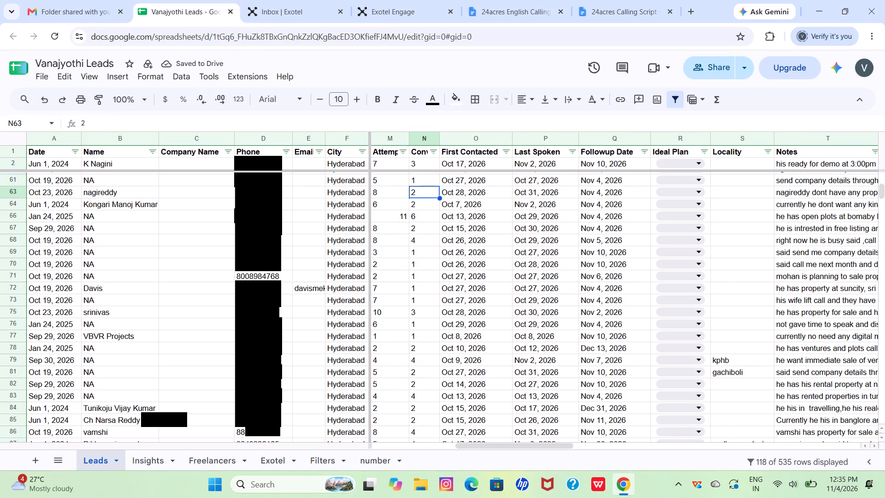
click(464, 195)
Examine the follow-up date and notes of the Jun 1, 2024 lead in row 64 and the leads in the rows below it.
scroll(464, 195, left, 4)
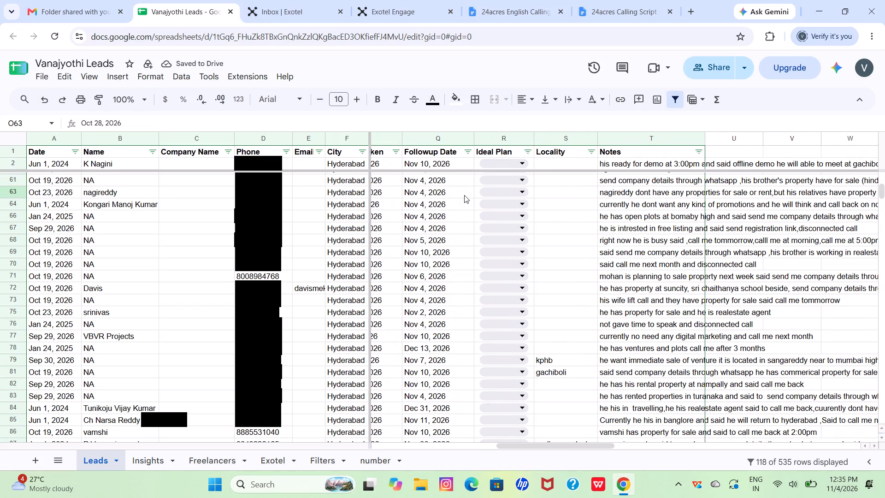
scroll(645, 203, left, 1)
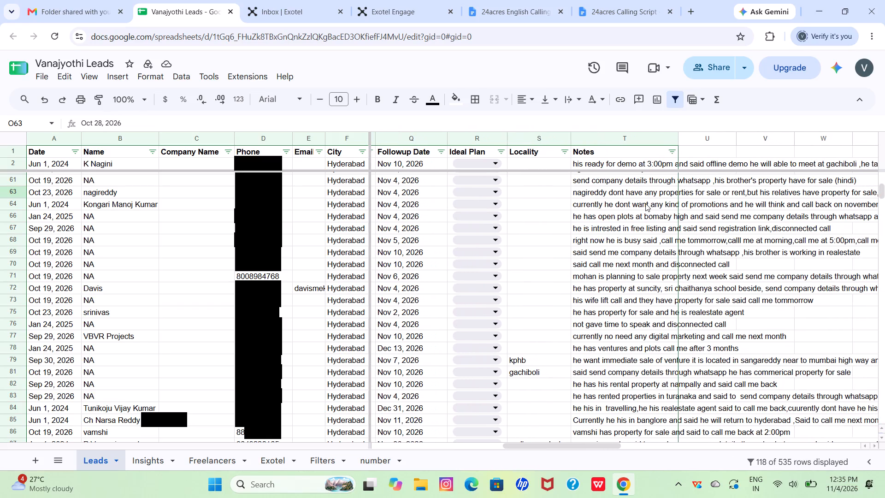
scroll(645, 203, left, 1)
scroll(645, 203, right, 2)
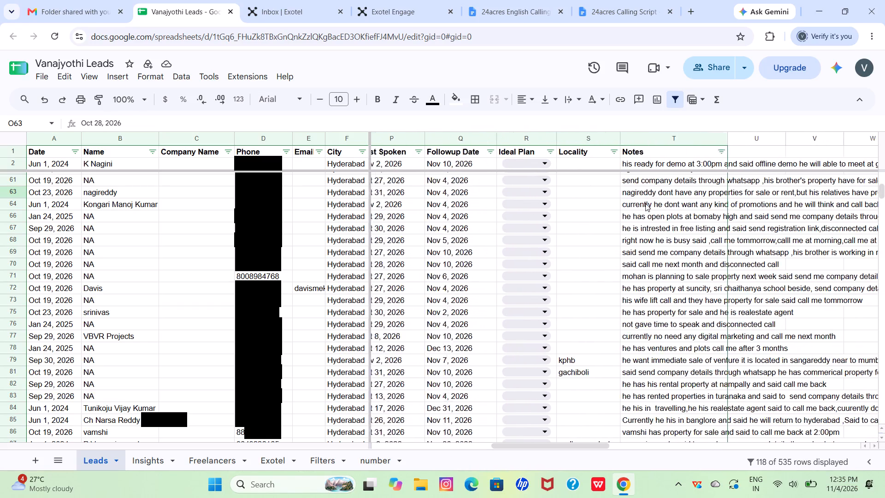
scroll(645, 203, right, 2)
click(528, 206)
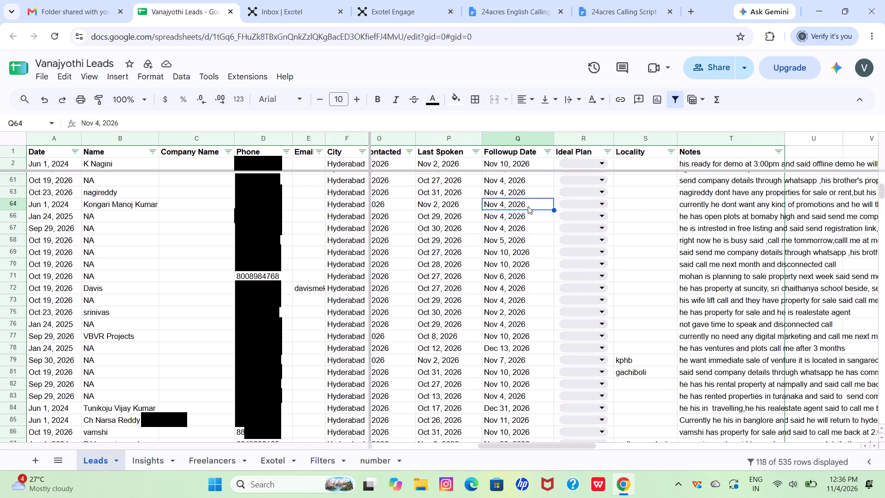
scroll(528, 206, right, 3)
scroll(528, 206, down, 1)
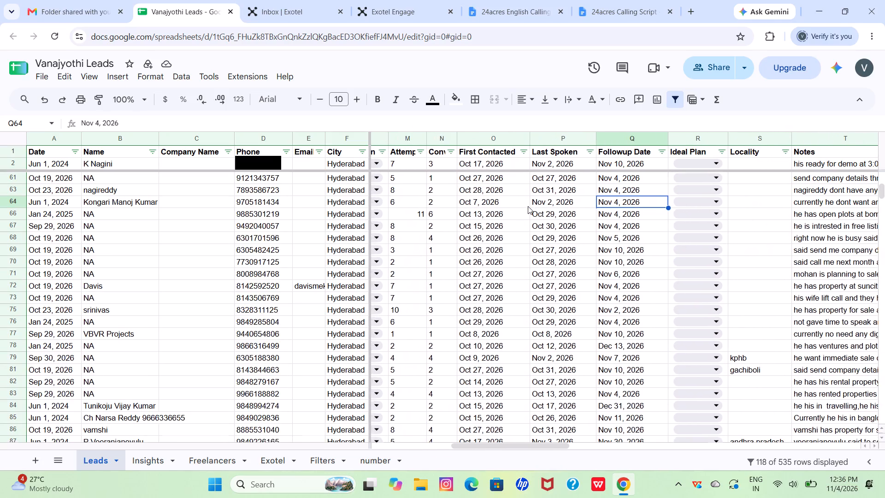
scroll(528, 206, down, 2)
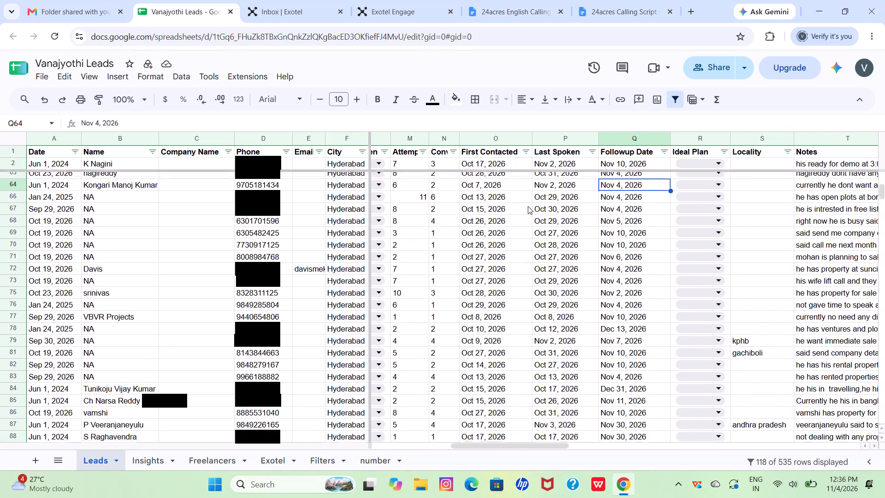
scroll(528, 206, down, 1)
scroll(528, 206, left, 3)
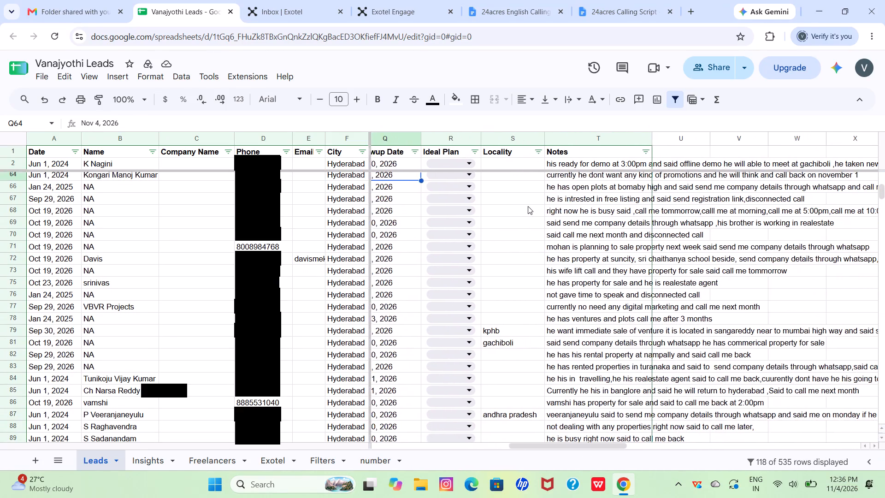
scroll(528, 206, left, 2)
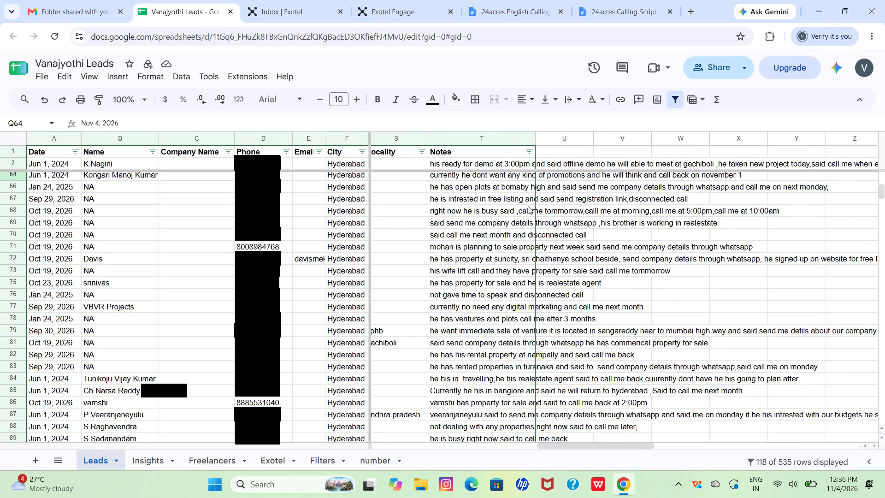
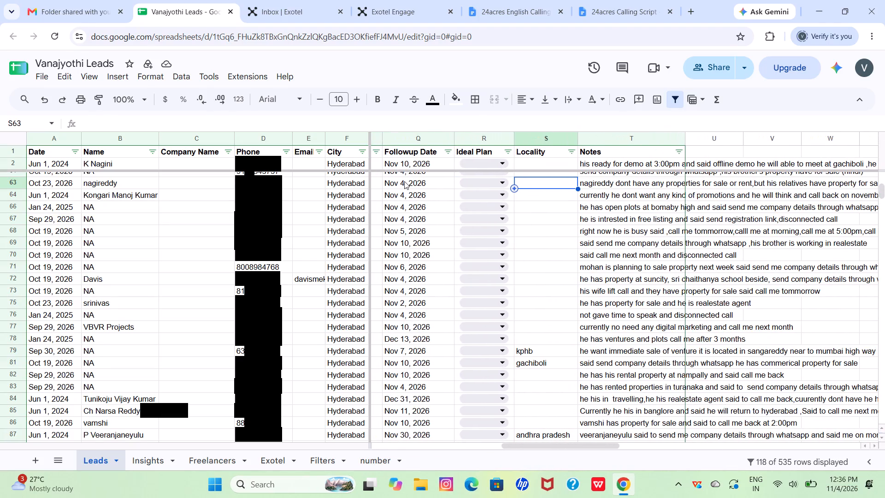
Check the attempt count, contact dates, follow-up date and notes of the Jun 1, 2024 lead in row 64.
click(403, 196)
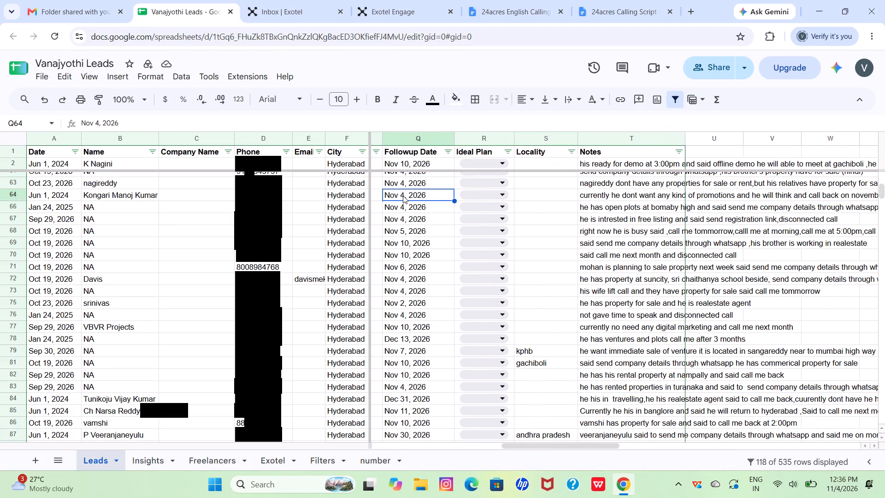
scroll(403, 196, right, 4)
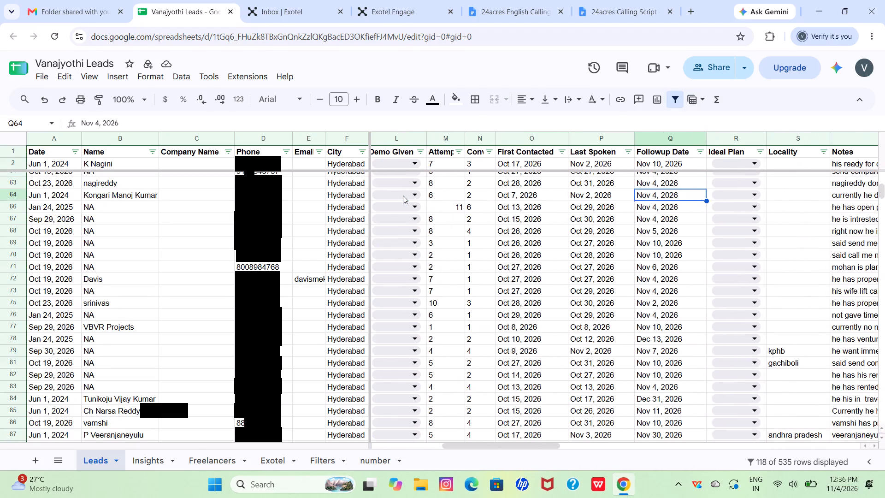
scroll(403, 196, left, 4)
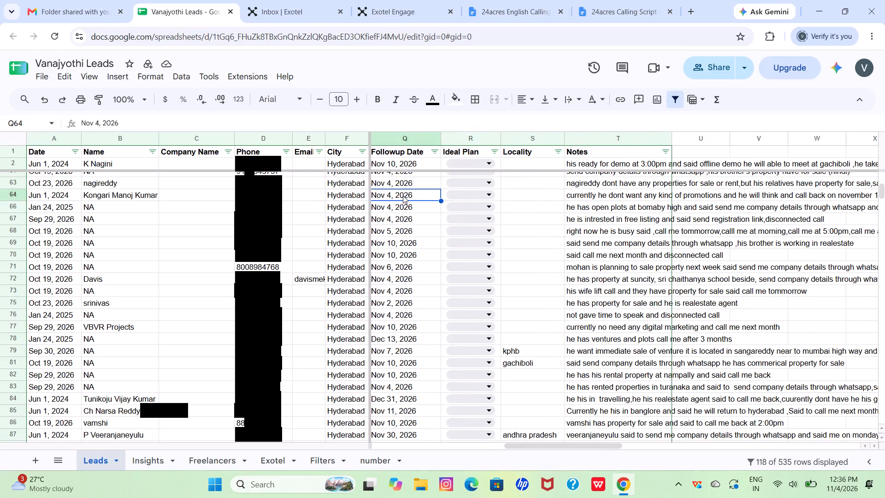
scroll(403, 196, left, 1)
scroll(403, 196, right, 6)
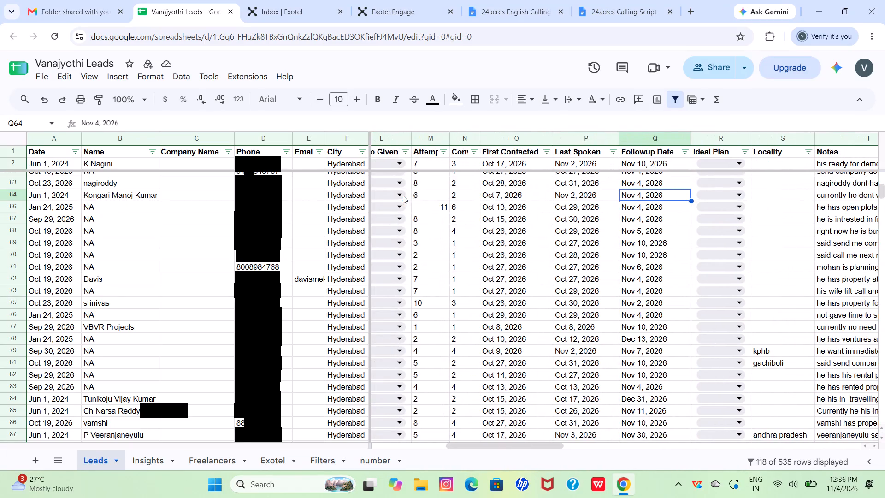
Select the phone number of the Jan 24, 2025 lead in row 66.
click(272, 210)
scroll(272, 210, down, 1)
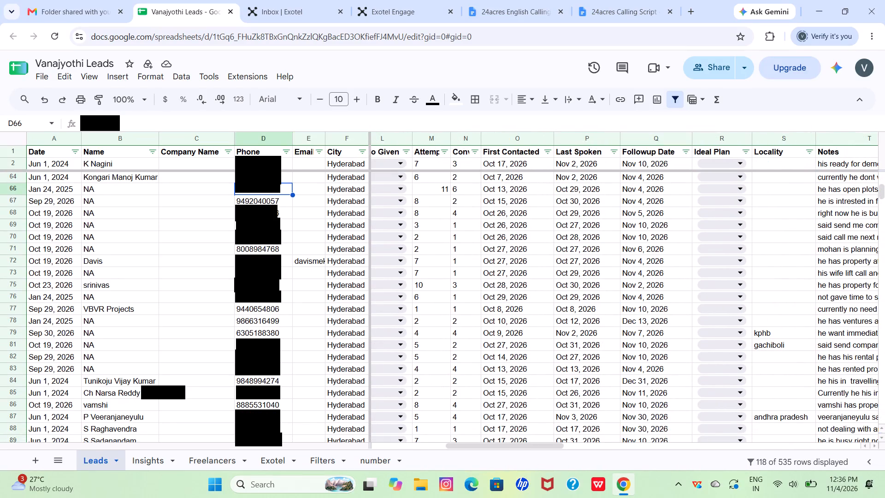
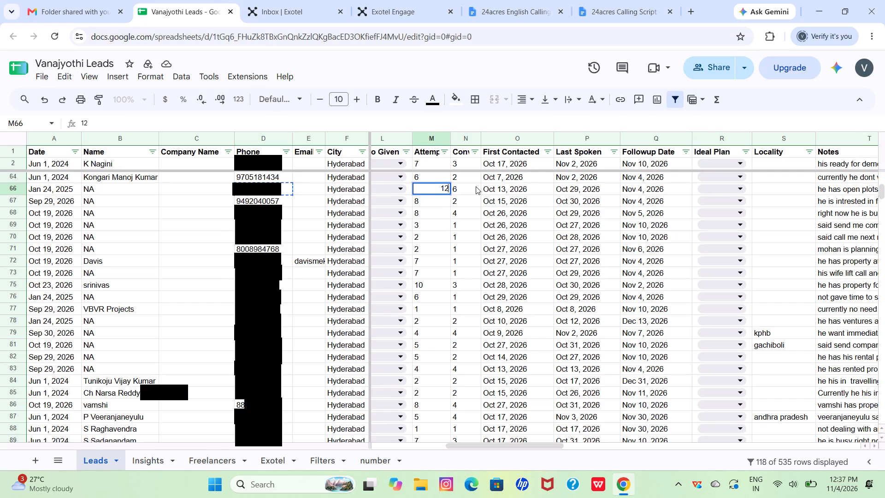
Set the attempt count of the Jan 24, 2025 lead in row 66 to 12.
click(476, 186)
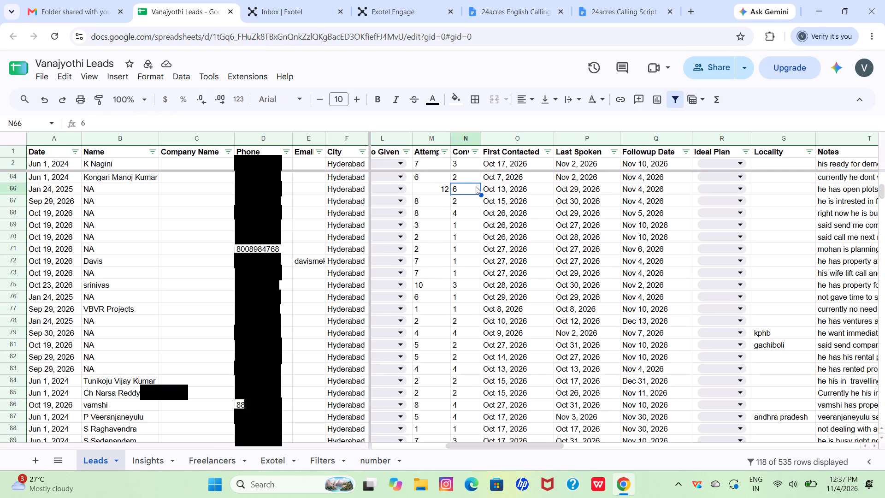
Check the conversation count, contact dates, follow-up date and notes of the Jan 24, 2025 lead in row 66.
scroll(476, 186, left, 5)
scroll(476, 186, right, 1)
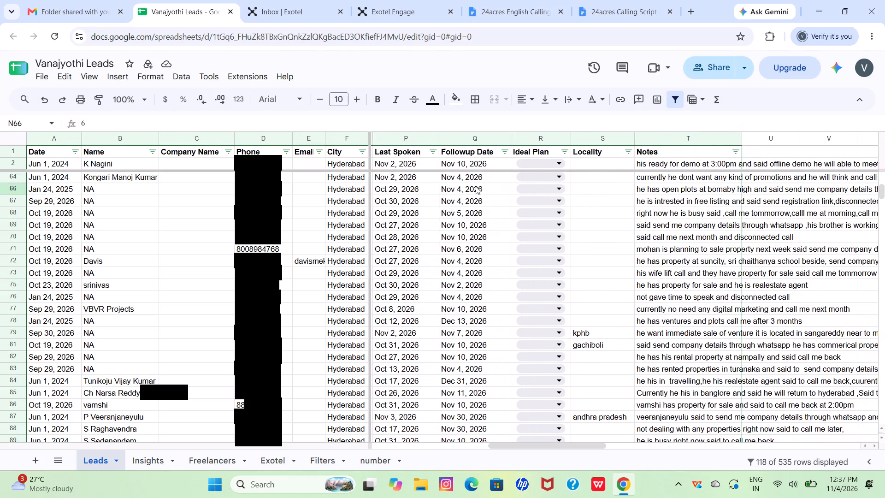
scroll(476, 186, right, 2)
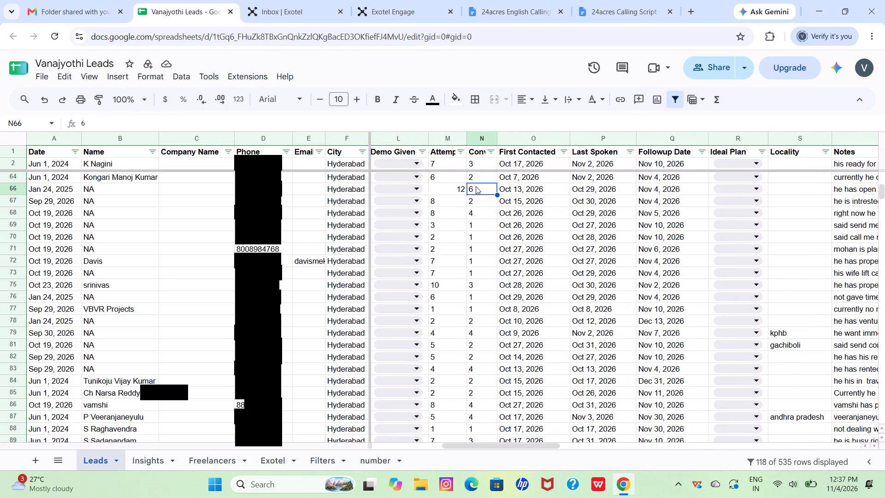
scroll(476, 186, left, 4)
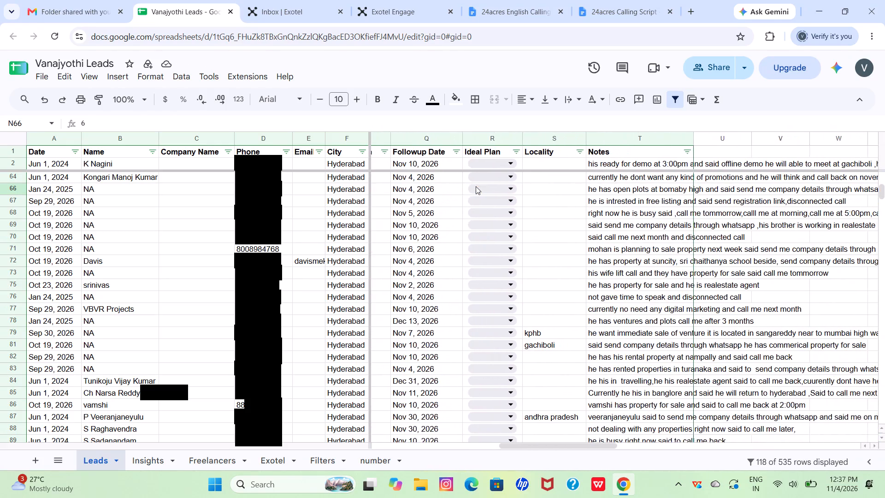
scroll(476, 186, left, 2)
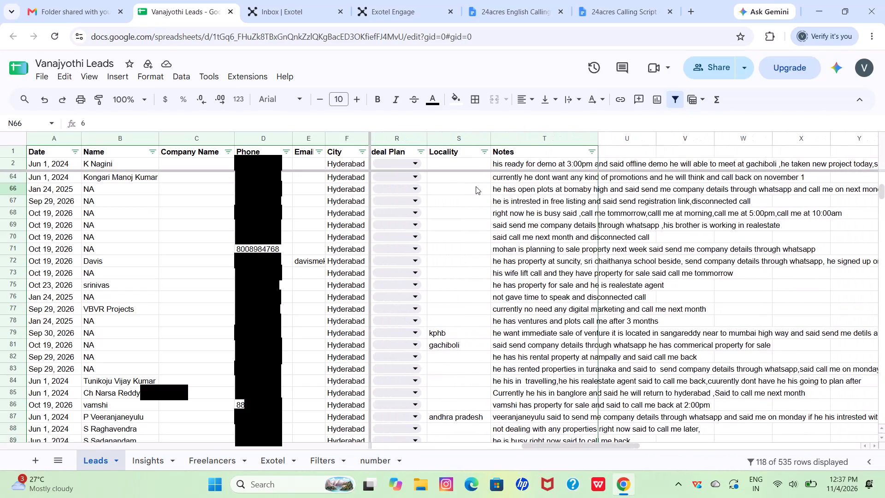
scroll(476, 186, right, 4)
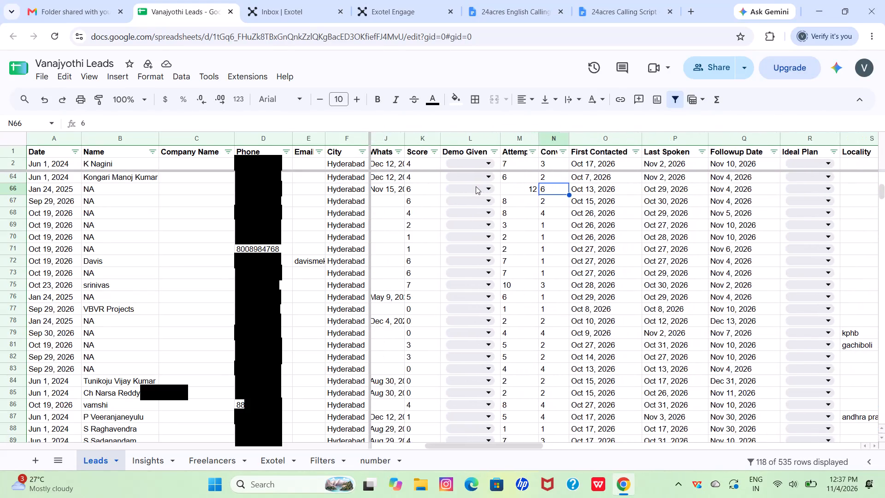
scroll(476, 186, right, 2)
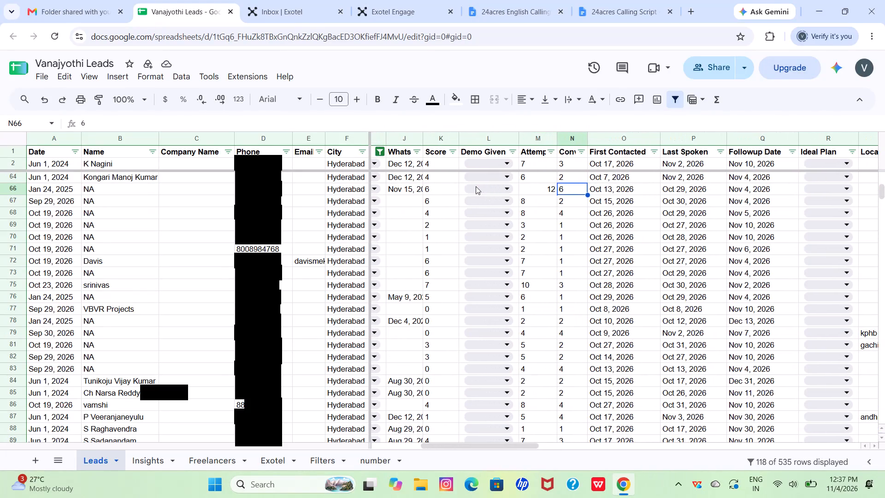
scroll(476, 186, right, 1)
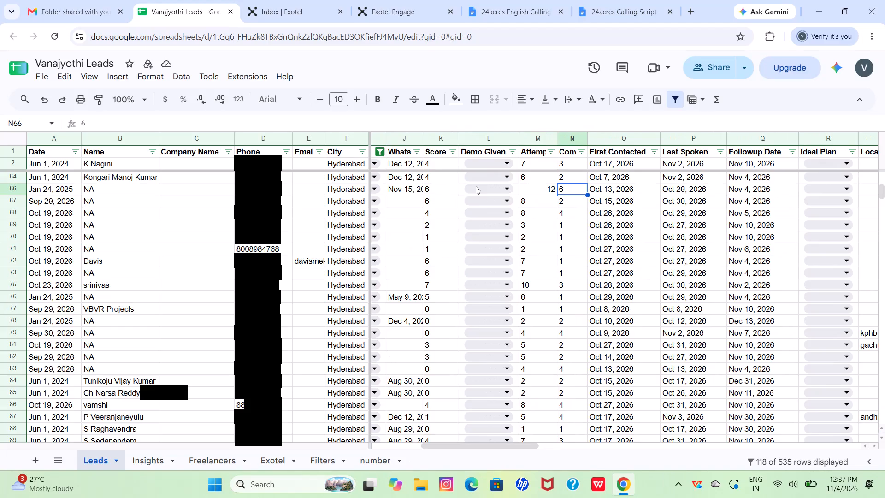
click(688, 192)
scroll(688, 192, left, 4)
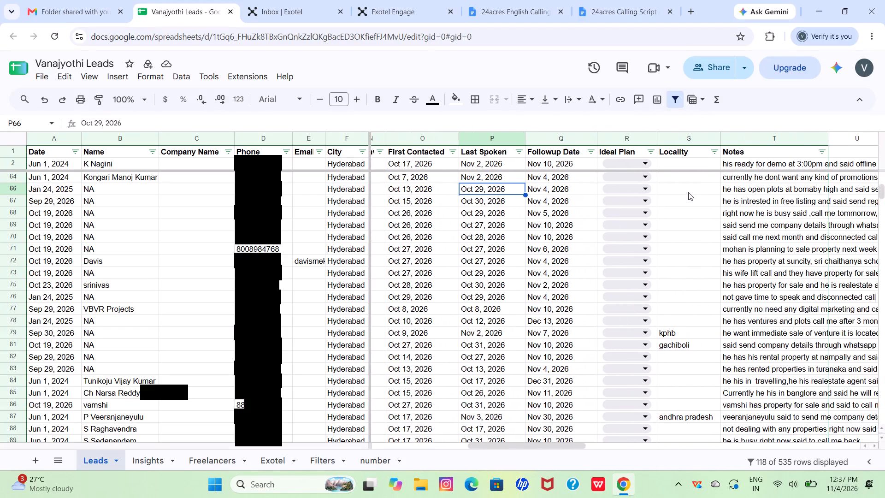
scroll(688, 192, left, 4)
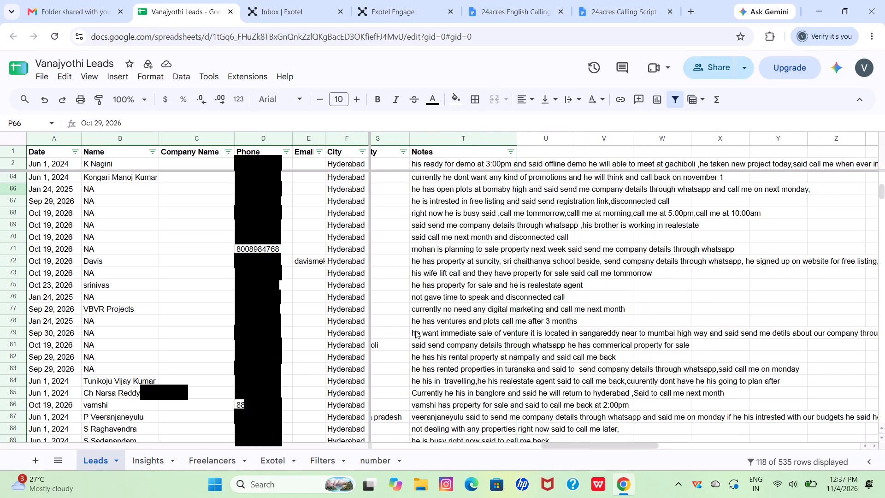
Open the Windows app launcher to switch to another app.
click(227, 483)
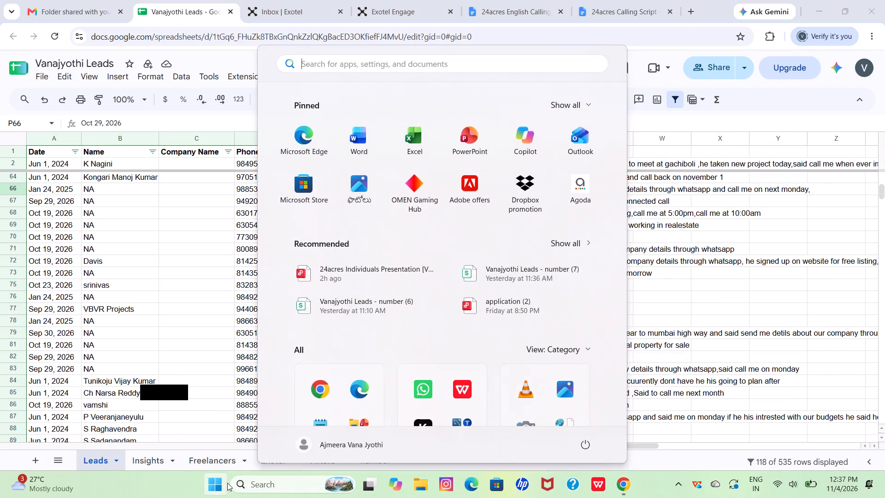
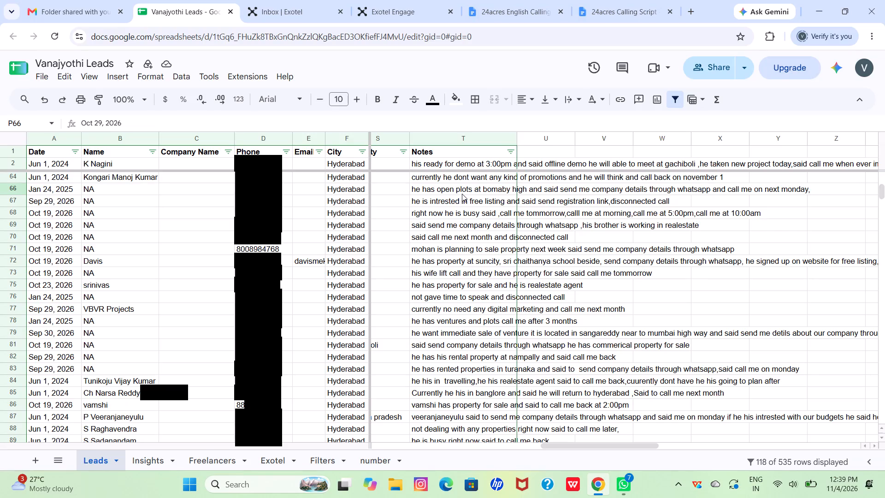
Review the notes, status, attempt and conversation counts, and contact dates of the Jan 24, 2025 lead in row 66.
click(434, 192)
scroll(434, 192, right, 1)
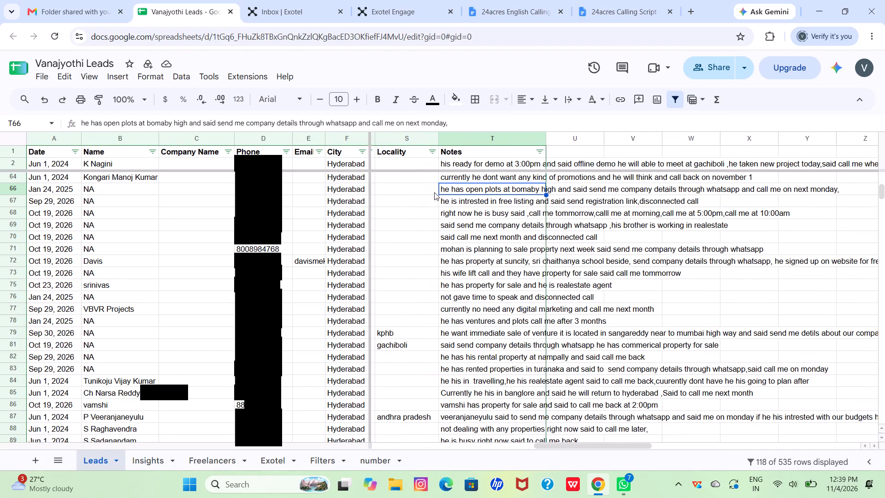
scroll(434, 192, right, 4)
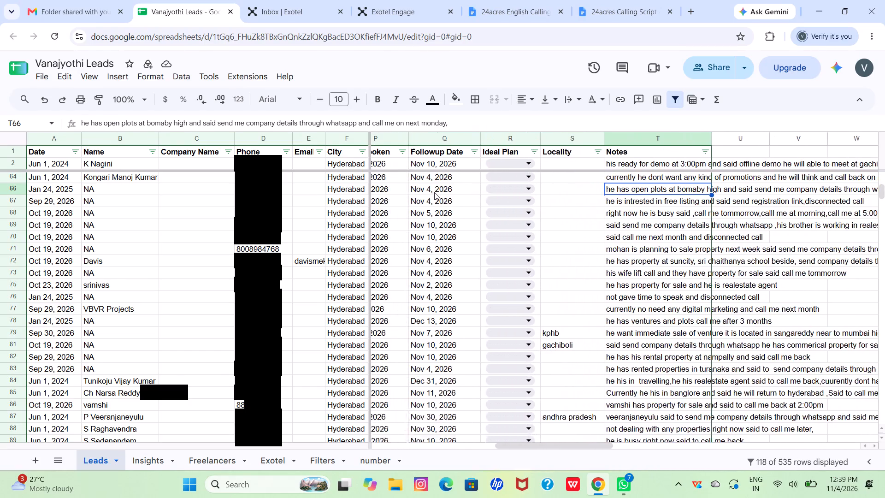
scroll(434, 192, right, 6)
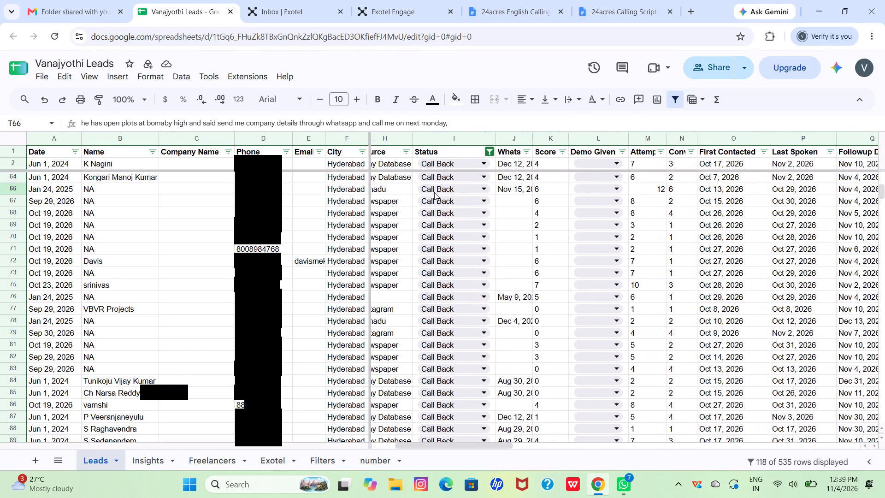
scroll(434, 192, right, 5)
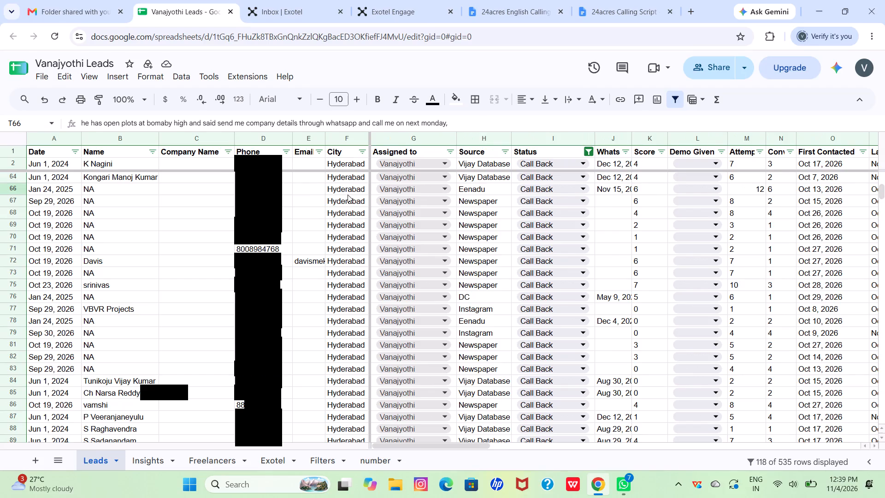
scroll(254, 193, left, 2)
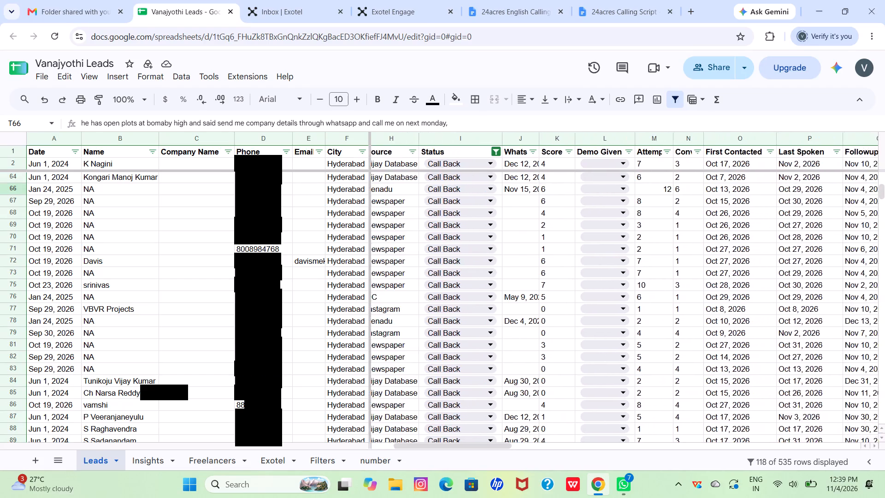
scroll(254, 193, left, 3)
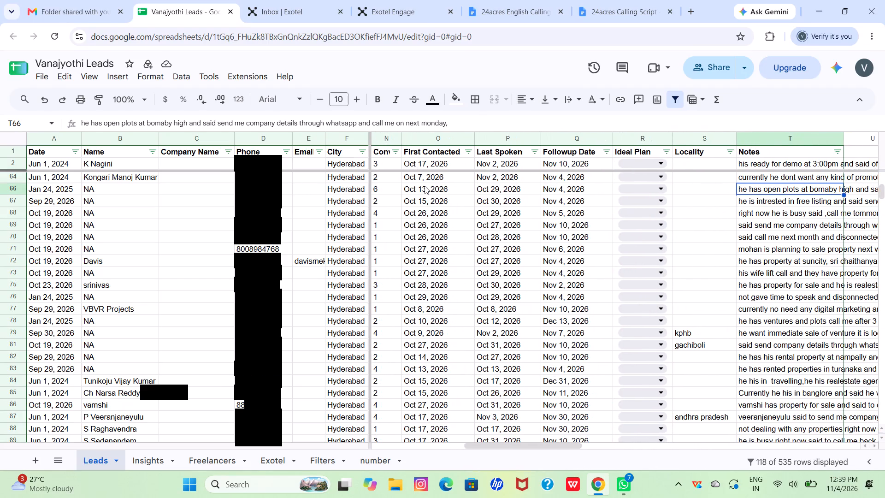
scroll(425, 186, right, 4)
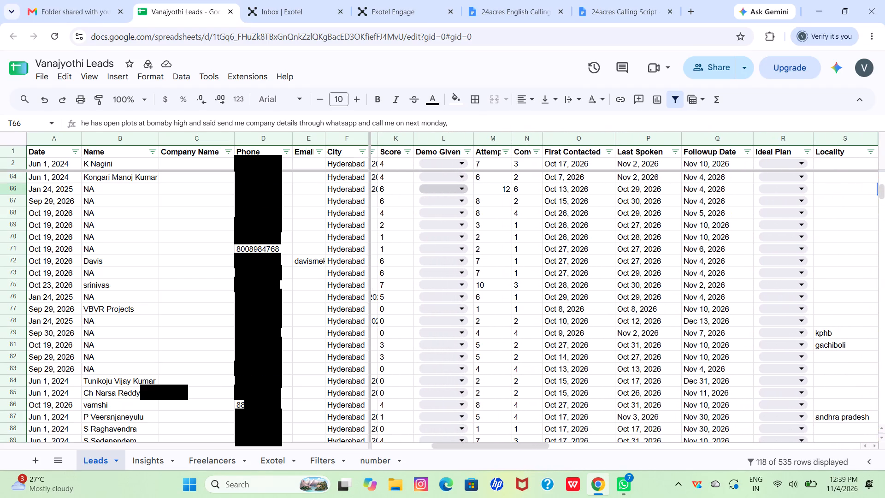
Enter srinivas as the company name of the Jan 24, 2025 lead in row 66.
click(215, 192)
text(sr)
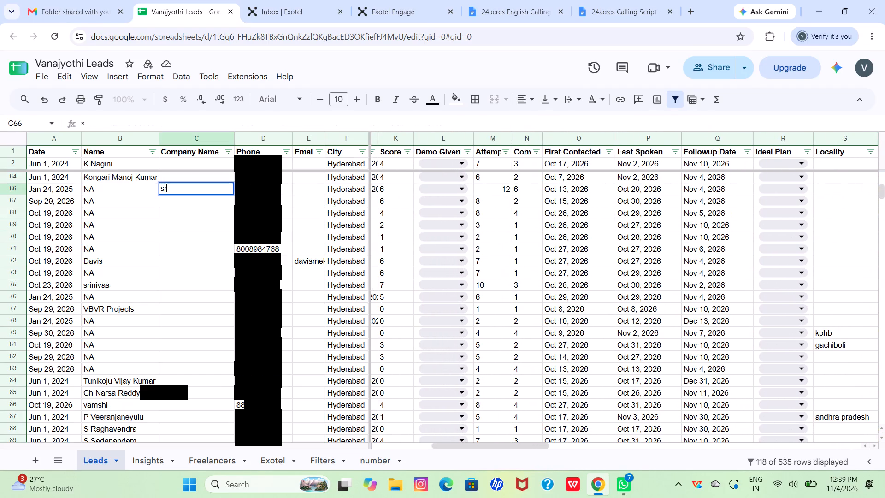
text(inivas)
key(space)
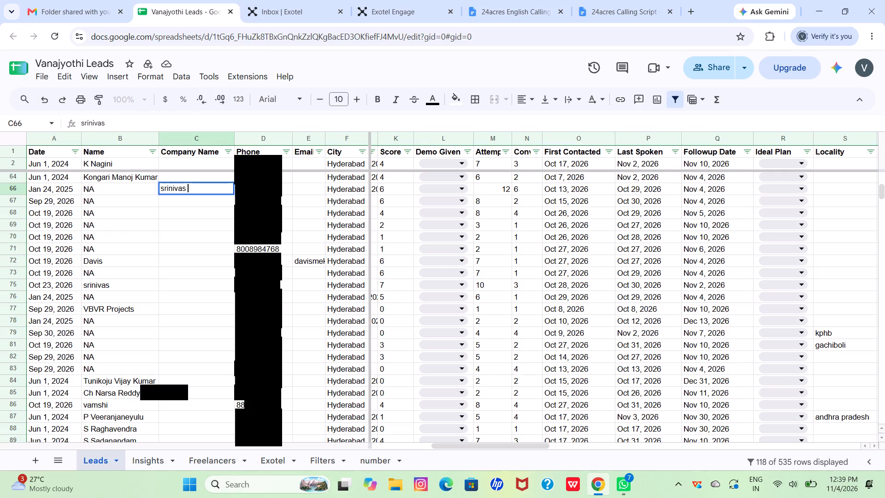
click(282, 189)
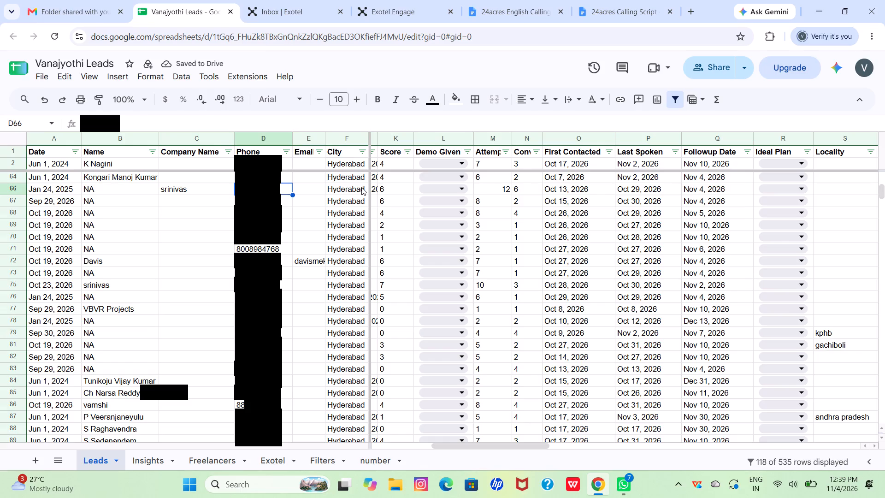
Set the follow-up date of the Jan 24, 2025 lead in row 66 to Nov 10, 2026.
click(505, 187)
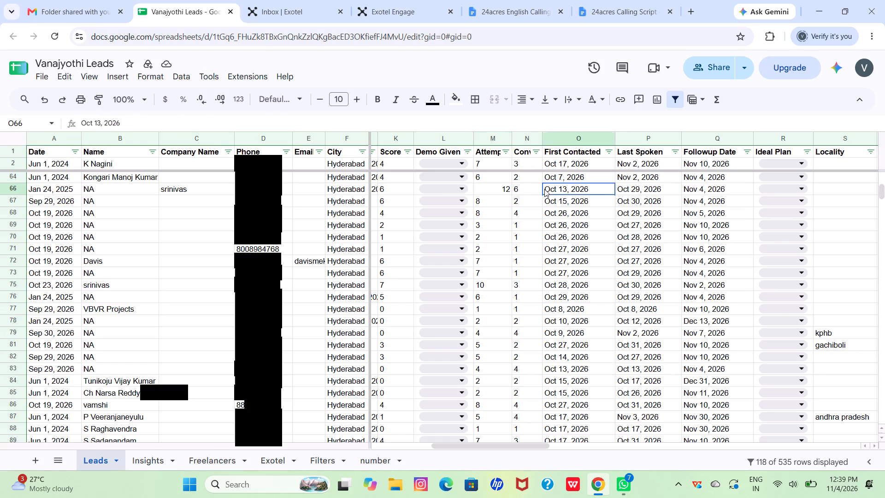
click(544, 189)
click(528, 189)
scroll(528, 189, left, 2)
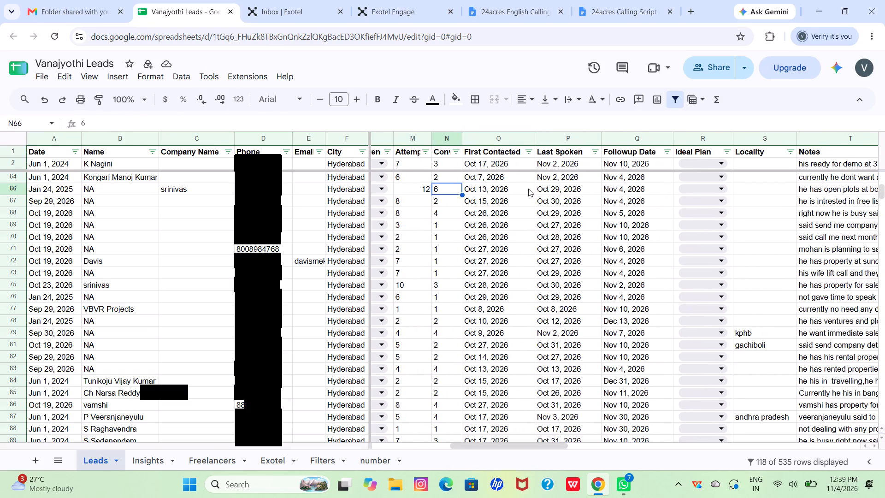
scroll(528, 189, left, 1)
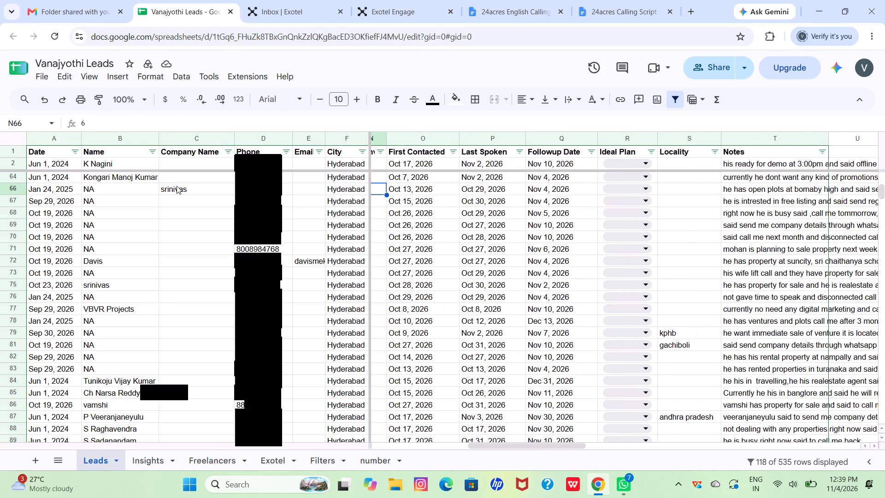
double_click(179, 186)
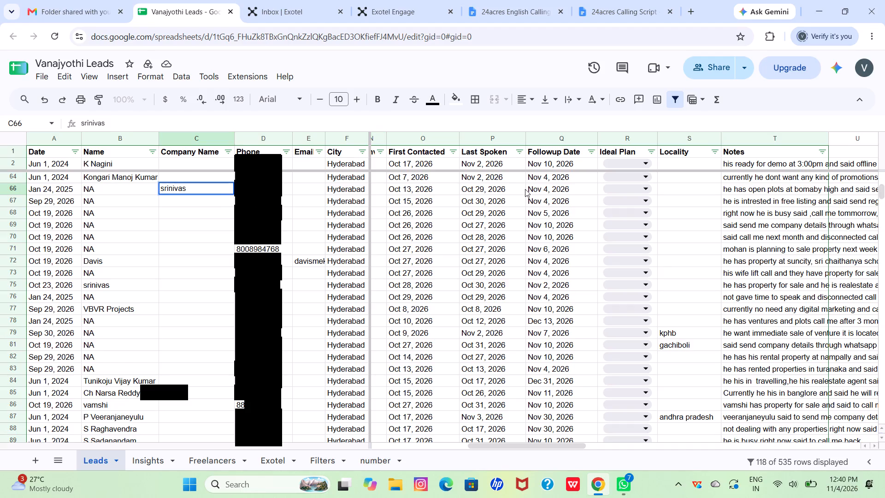
click(555, 190)
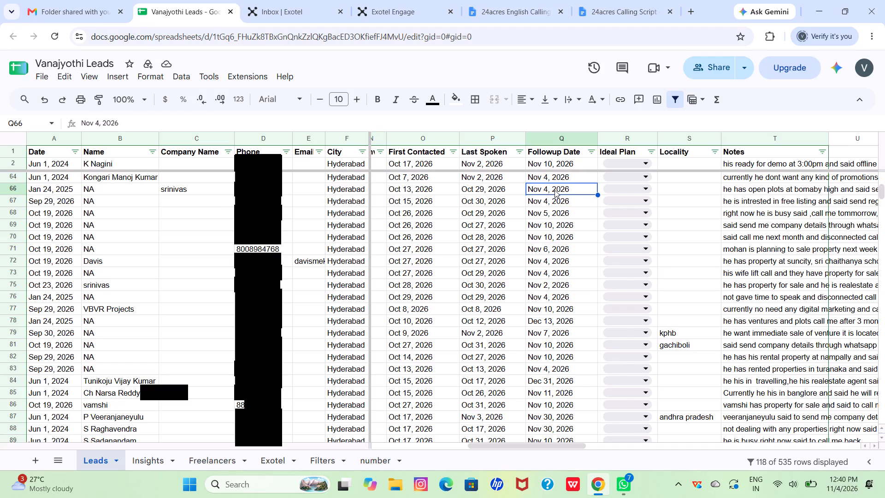
scroll(555, 190, left, 2)
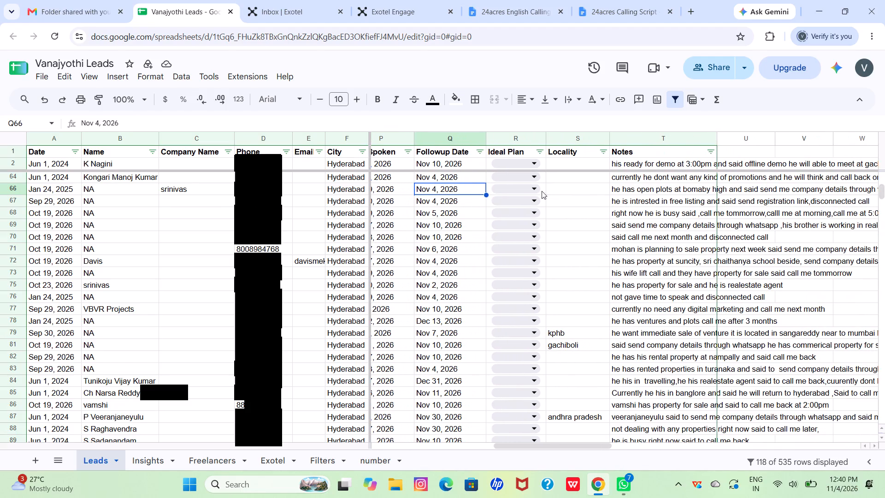
double_click(453, 190)
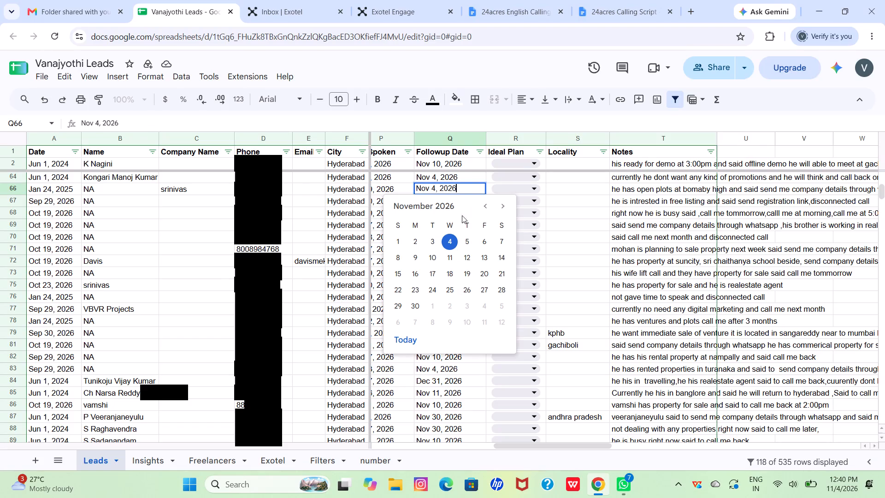
click(431, 260)
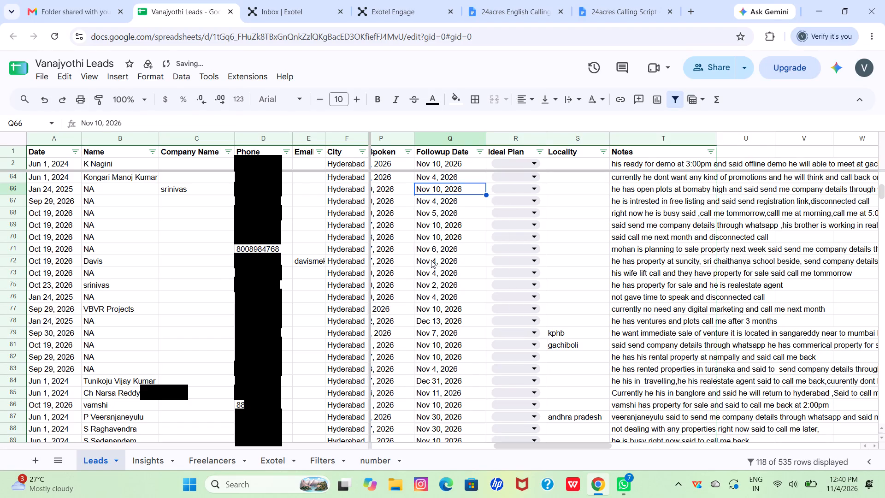
Set the last spoken date of the Jan 24, 2025 lead in row 66 to Nov 4, 2026.
scroll(431, 260, right, 1)
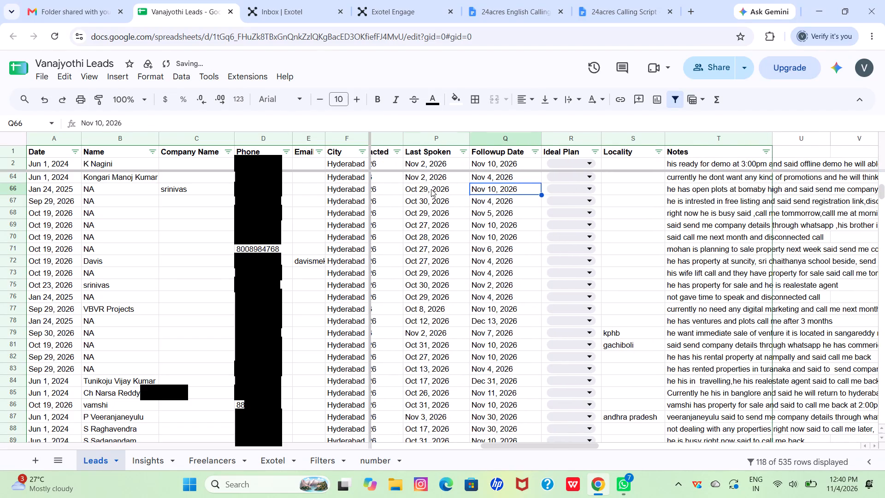
double_click(431, 189)
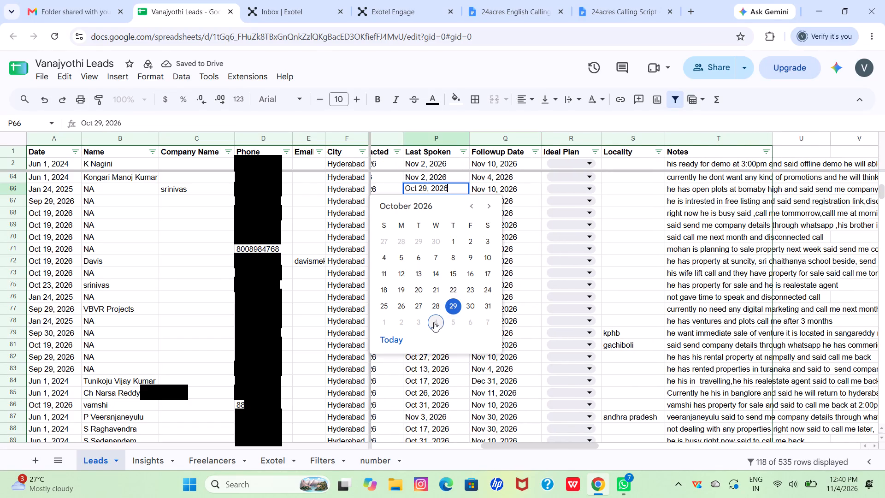
click(434, 322)
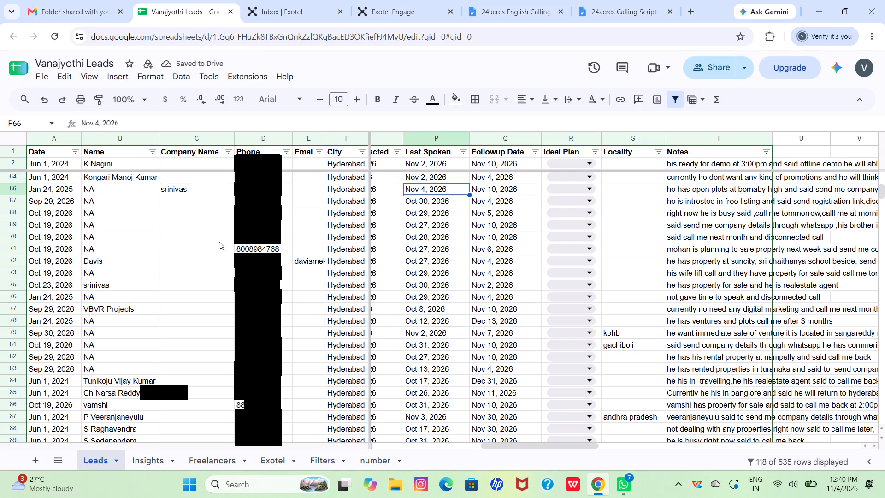
Change the company name of the Jan 24, 2025 lead in row 66 to sri vasavi.
double_click(189, 193)
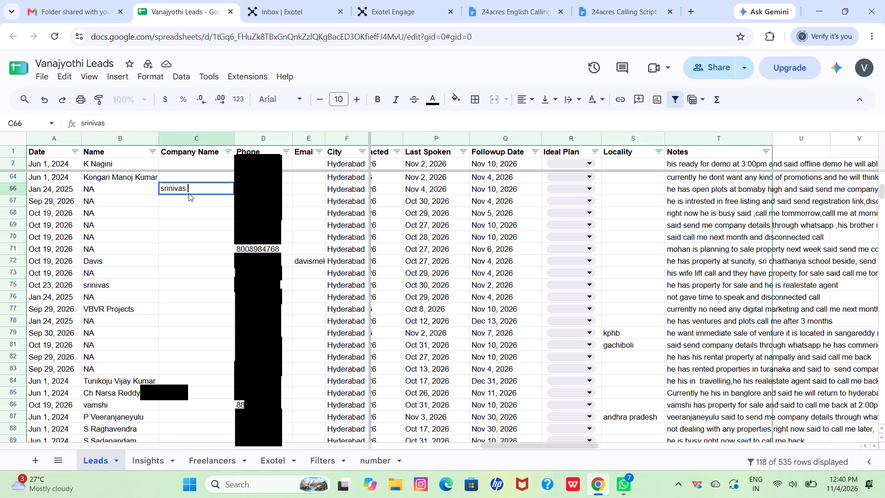
Change the company name of the Jan 24, 2025 lead in row 66 to sri vasavi.
key(BackSpace)
key(BackSpace)
key(BackSpace)
key(BackSpace)
key(BackSpace)
key(BackSpace)
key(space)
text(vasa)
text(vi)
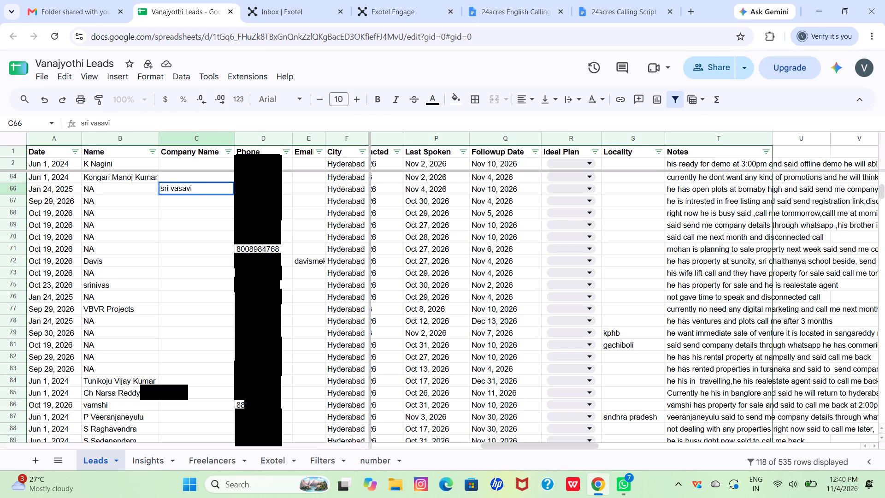
click(317, 186)
Rewrite the end of the row 66 lead's note, after "whatsapp and", as "he come for visit on tuesday".
scroll(317, 186, left, 2)
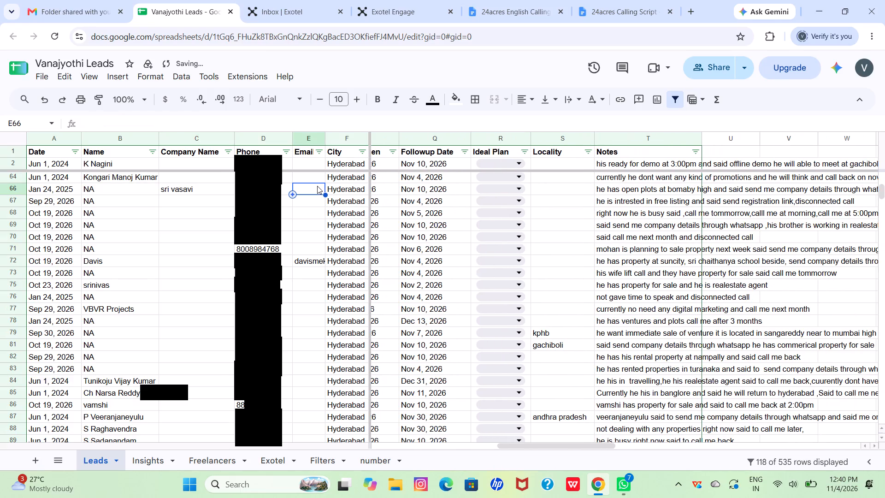
double_click(608, 193)
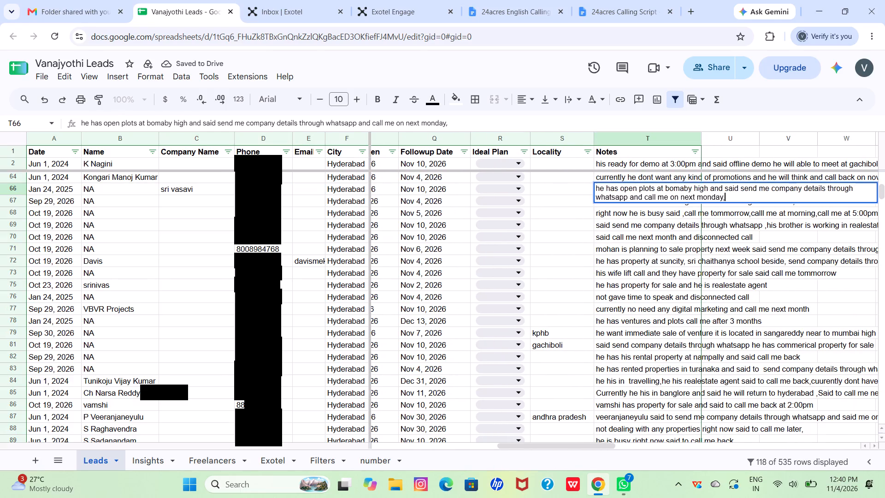
scroll(608, 193, left, 1)
key(BackSpace)
key(BackSpace)
key(BackSpace)
key(BackSpace)
key(BackSpace)
key(BackSpace)
key(BackSpace)
key(BackSpace)
key(BackSpace)
key(BackSpace)
key(BackSpace)
key(BackSpace)
key(BackSpace)
key(BackSpace)
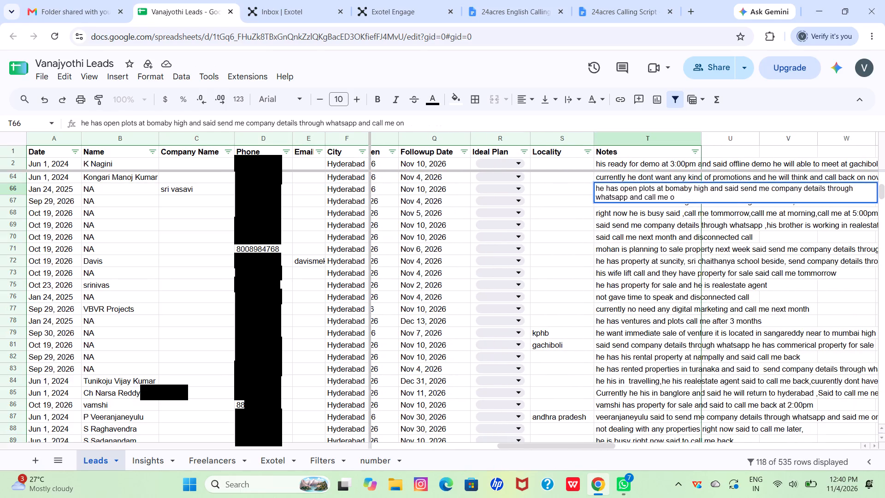
key(BackSpace)
key(BackSpace)
key(BackSpace)
key(BackSpace)
key(BackSpace)
key(BackSpace)
key(BackSpace)
key(BackSpace)
key(BackSpace)
key(BackSpace)
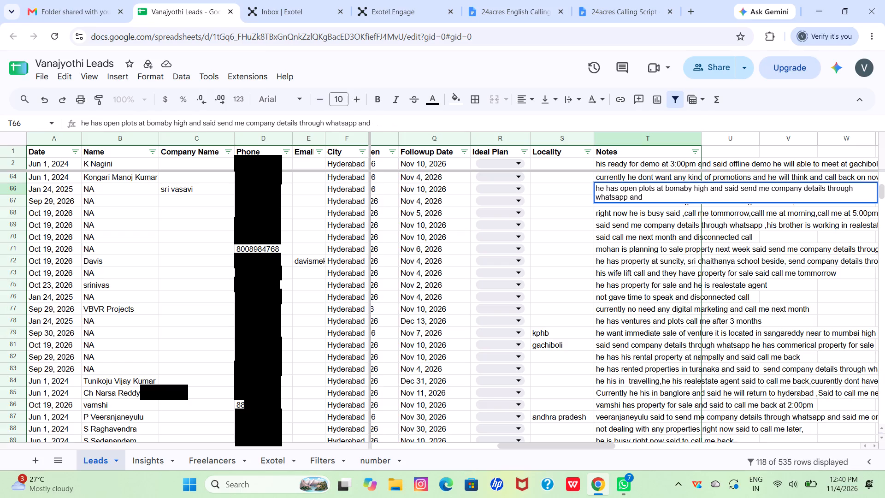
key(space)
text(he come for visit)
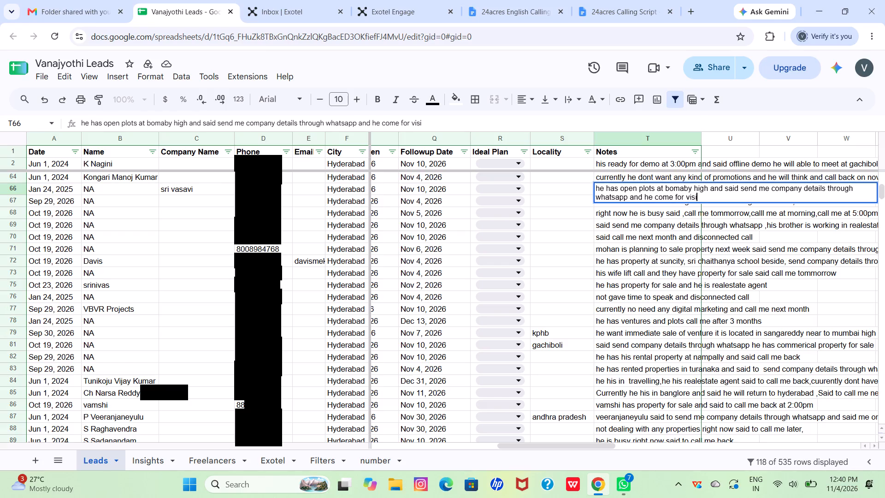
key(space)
Finish the row 66 note by adding "on tuesday" after "he come for visit".
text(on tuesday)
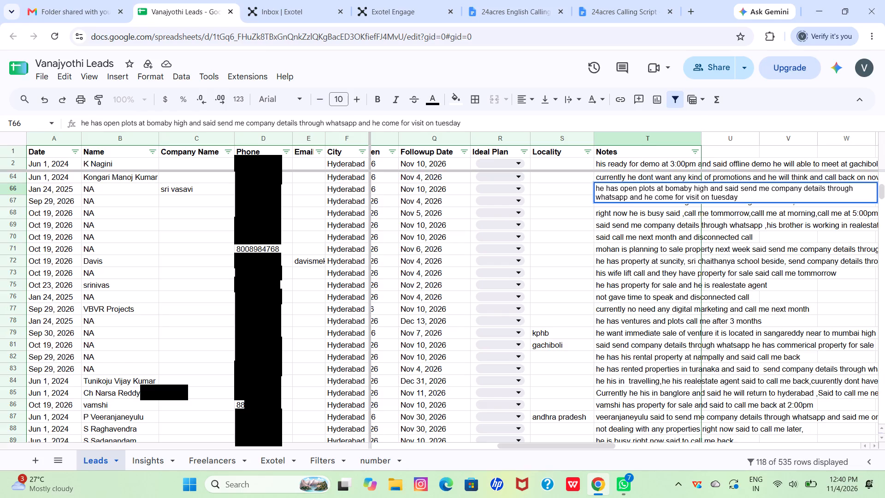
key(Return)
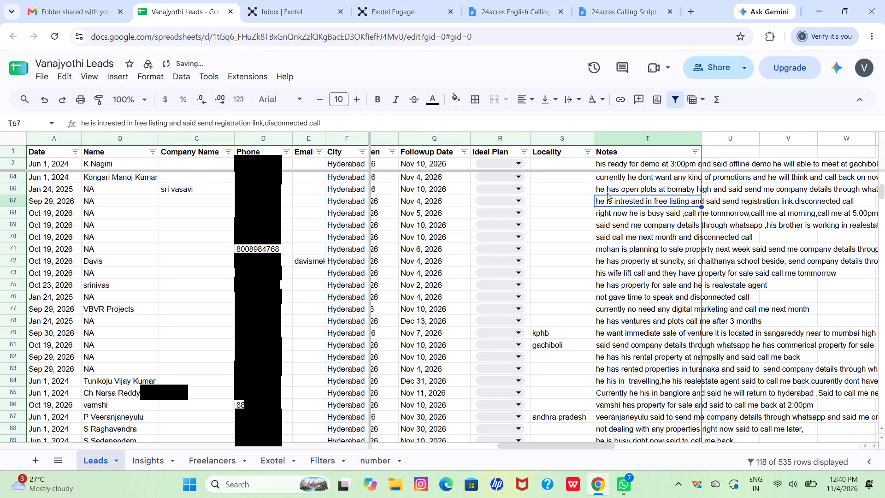
Check the locality, dates, counts, company name and phone of the Jan 24, 2025 lead in row 66.
click(556, 191)
scroll(556, 191, left, 1)
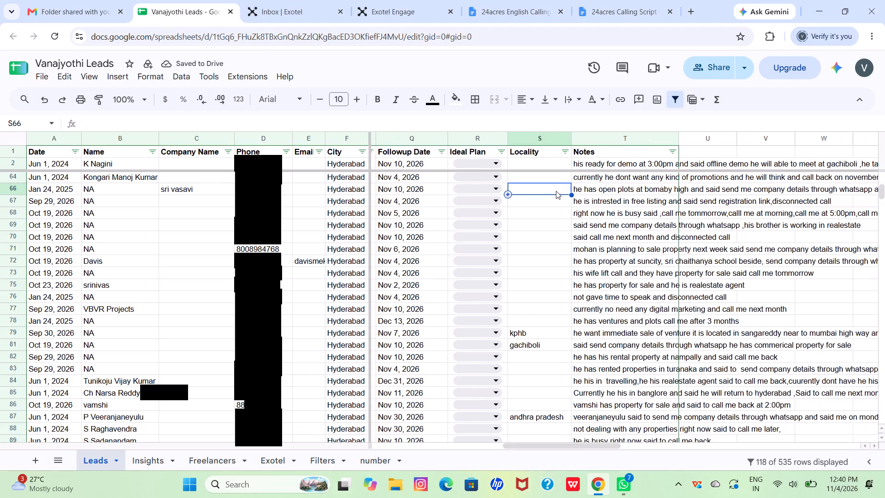
scroll(556, 191, left, 1)
scroll(556, 191, right, 4)
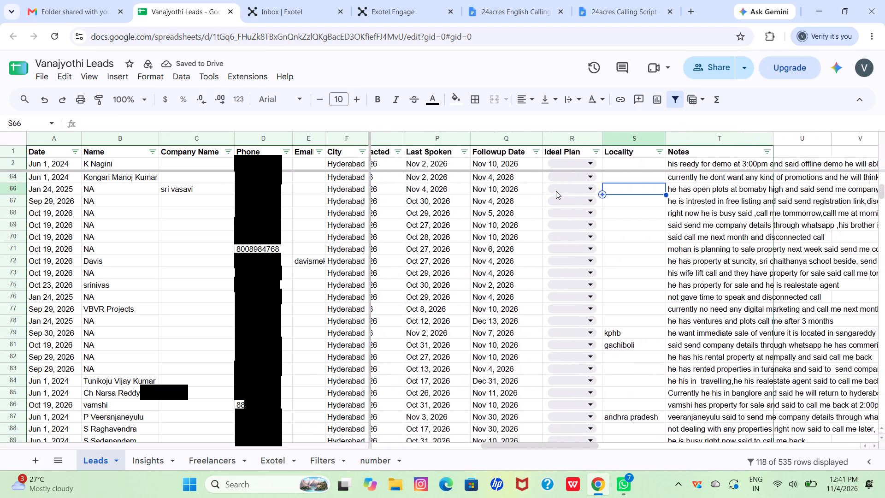
scroll(556, 191, right, 4)
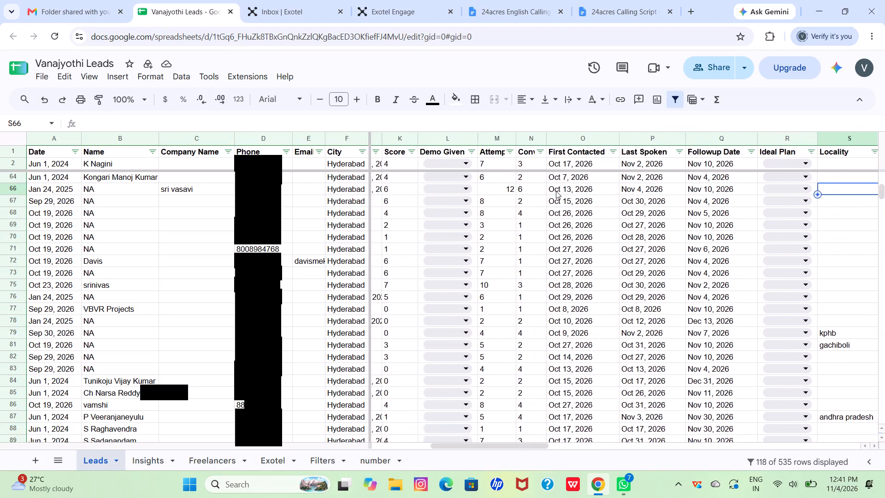
scroll(556, 191, right, 1)
click(215, 190)
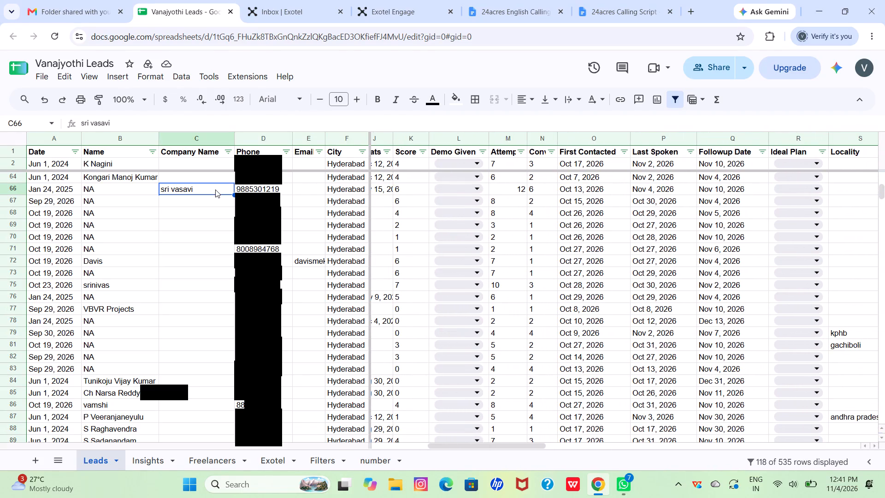
click(283, 192)
scroll(283, 192, left, 1)
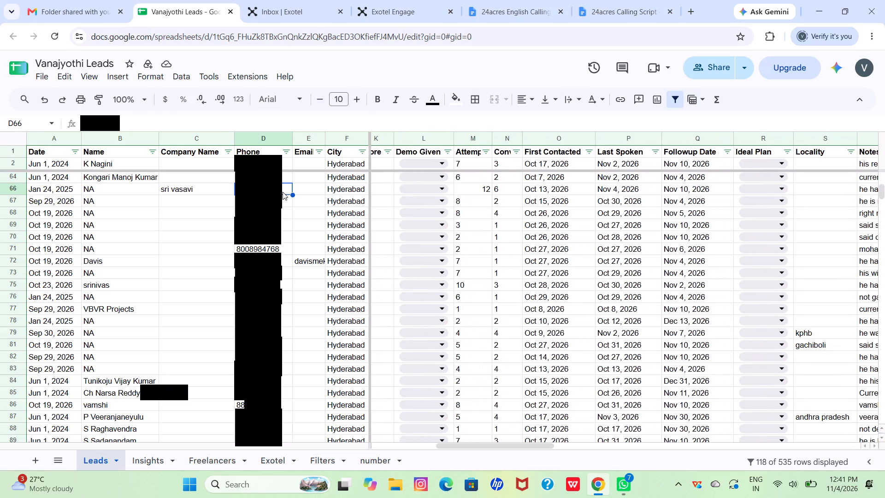
scroll(283, 192, left, 1)
click(511, 190)
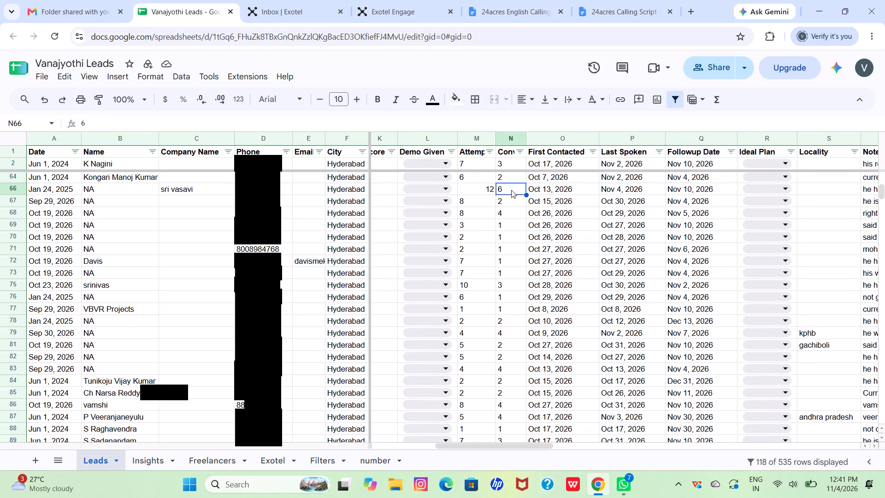
Set the follow-up date of the Sep 29, 2026 lead in row 67 to Nov 6, 2026.
scroll(511, 190, down, 1)
scroll(511, 190, left, 4)
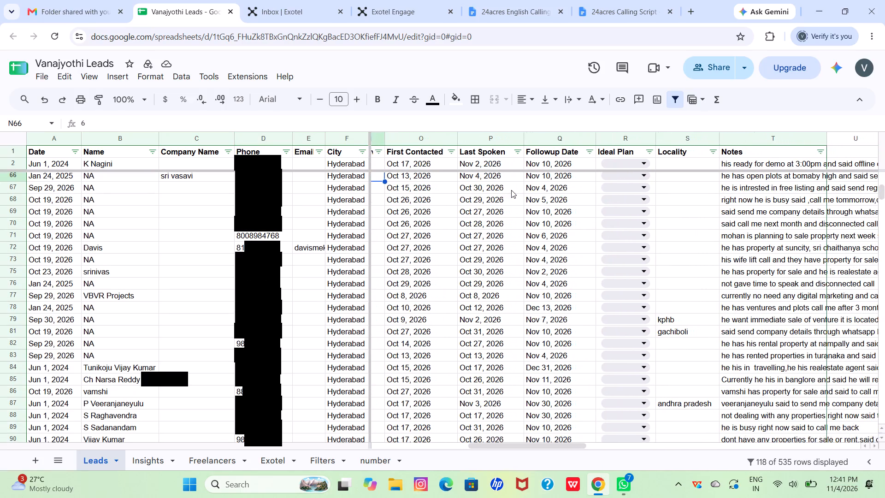
scroll(511, 190, left, 2)
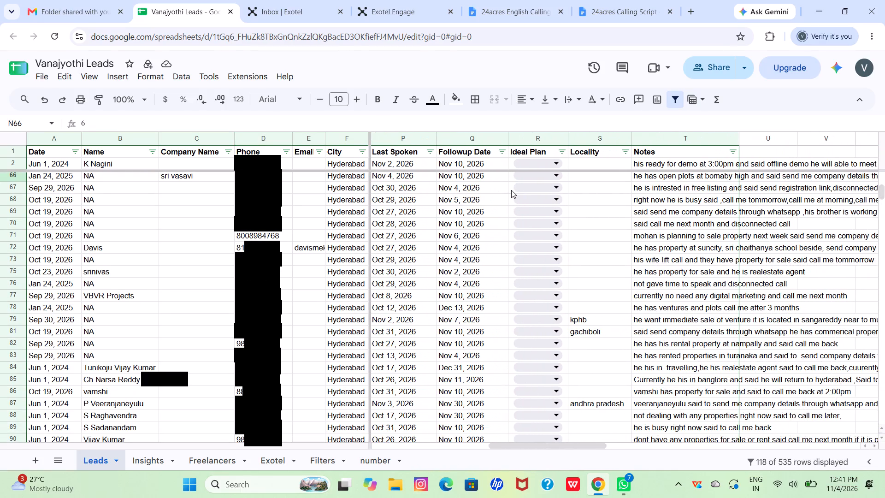
double_click(466, 189)
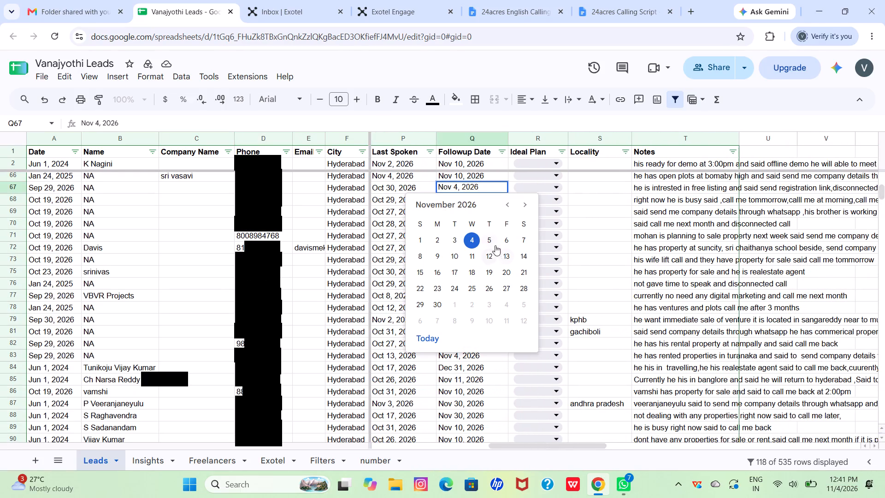
click(507, 241)
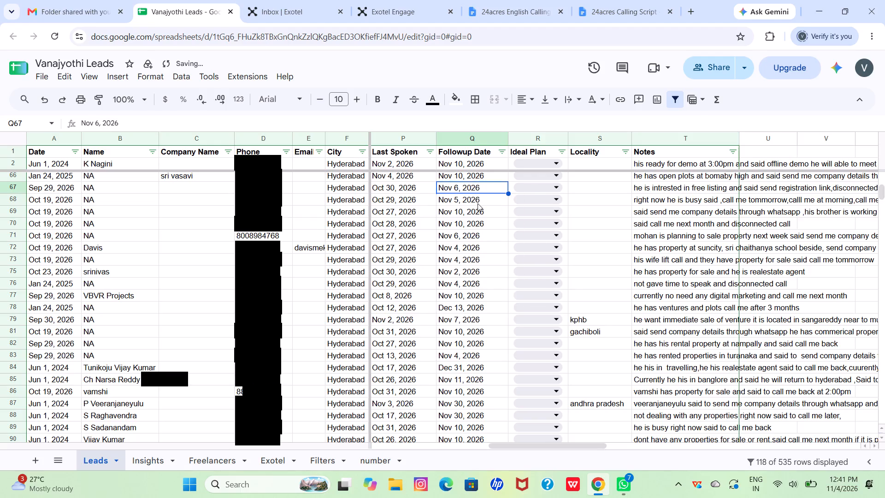
Set the follow-up date of the Oct 19, 2026 lead in row 68 to Nov 6, 2026.
click(477, 201)
scroll(477, 201, left, 3)
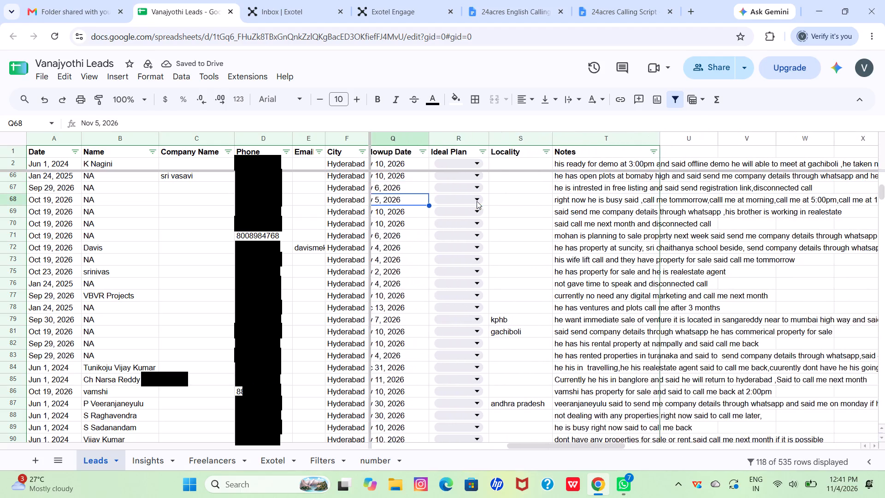
scroll(477, 201, left, 1)
scroll(477, 201, right, 5)
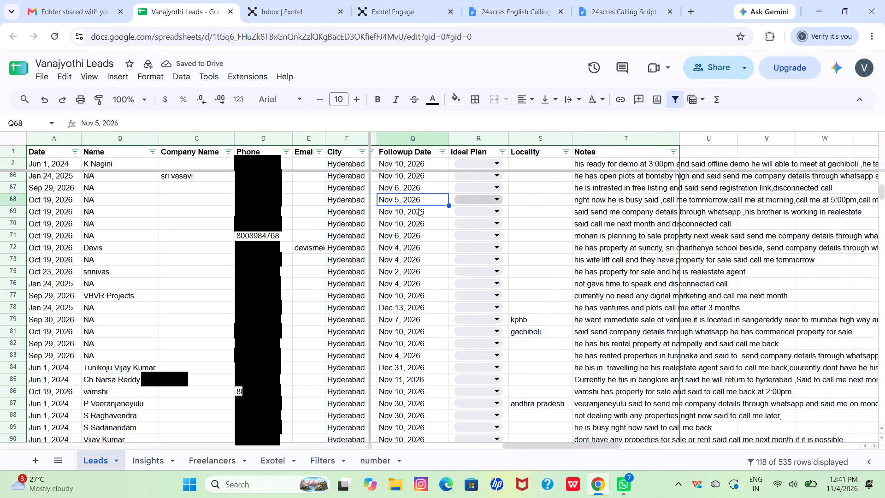
double_click(407, 202)
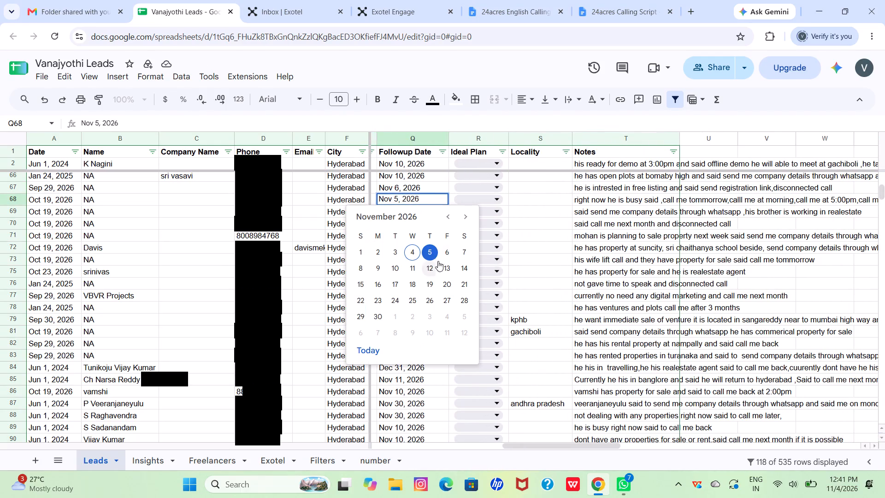
click(444, 254)
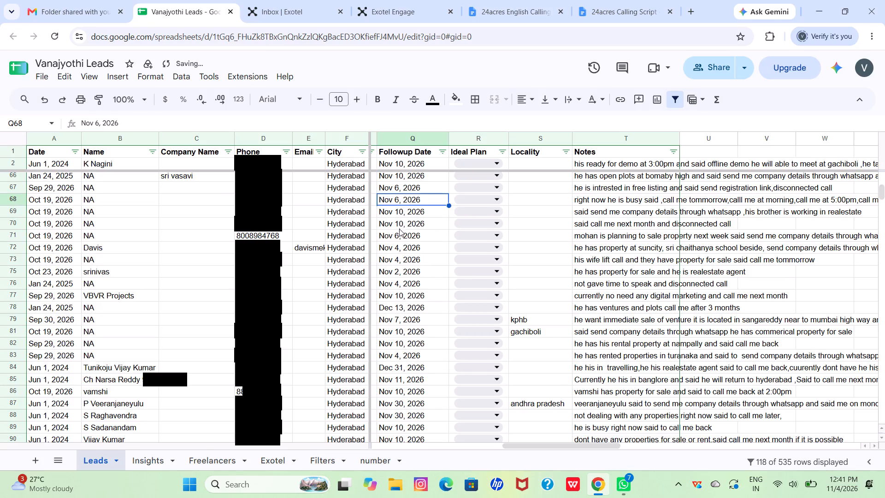
Check the follow-up dates of the leads from row 71 onward, and review the phone and note of the Oct 19, 2026 lead in row 73.
click(407, 237)
scroll(407, 237, down, 1)
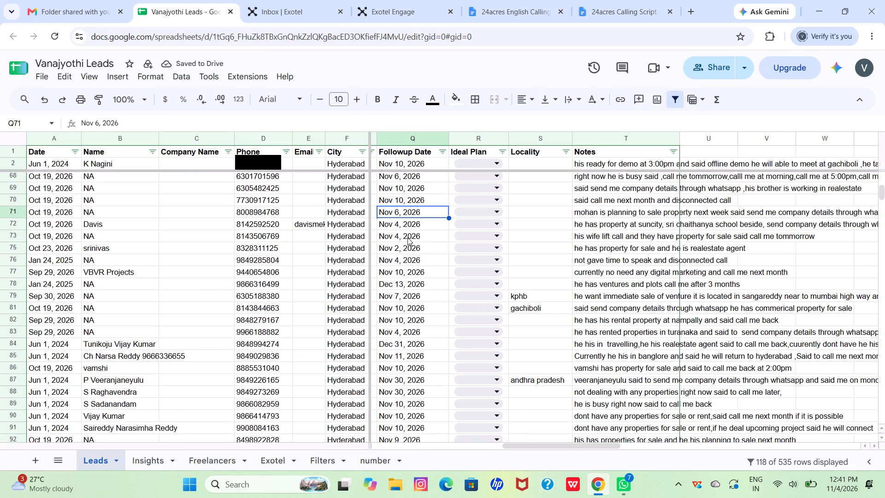
scroll(407, 237, down, 1)
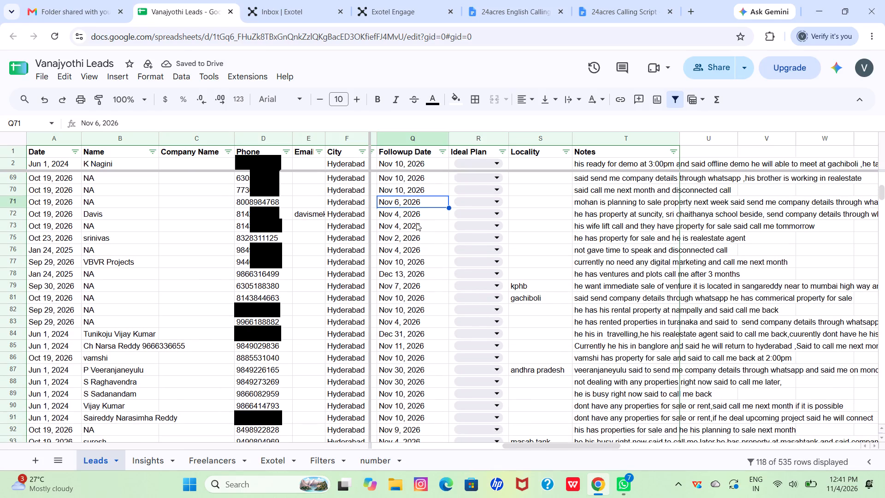
click(412, 224)
scroll(412, 224, down, 1)
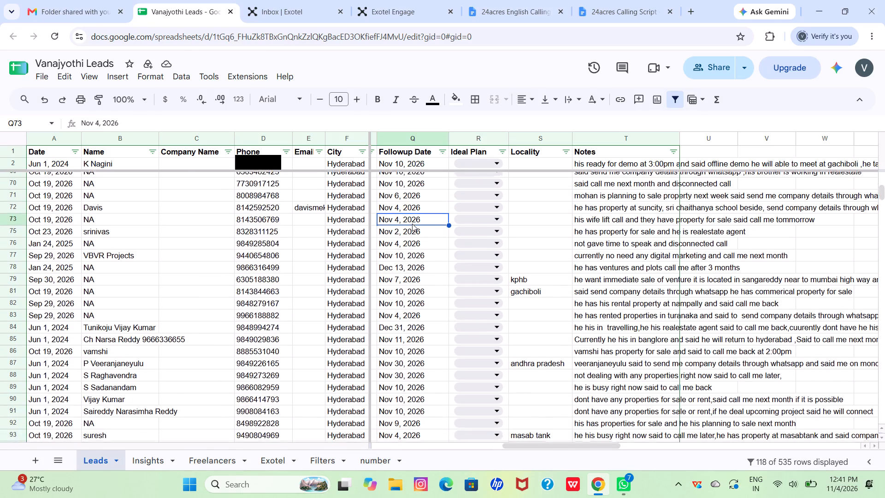
scroll(412, 224, down, 1)
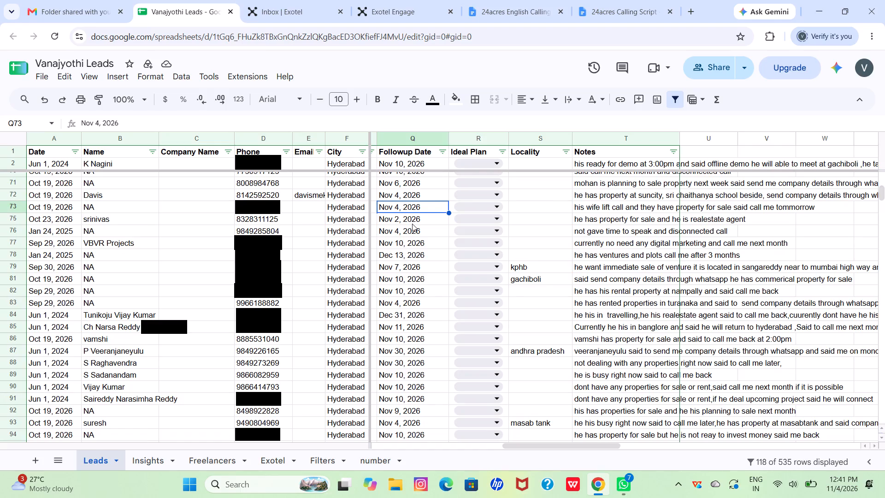
click(269, 210)
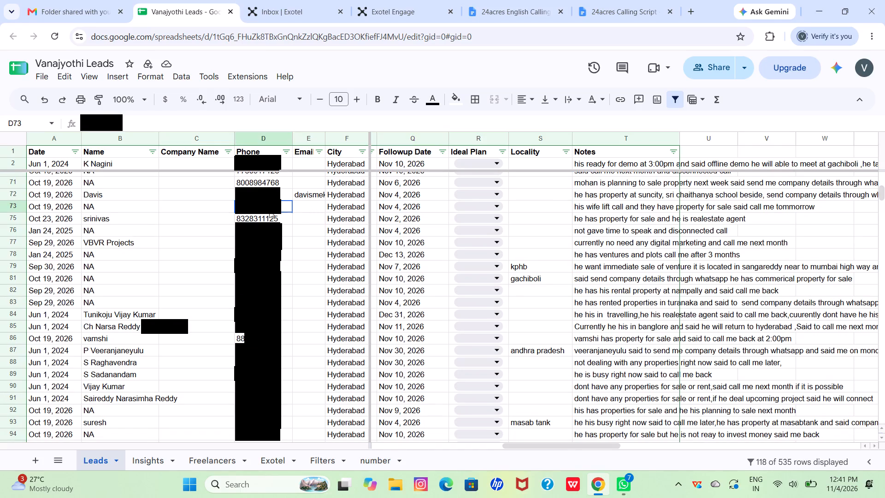
click(594, 213)
scroll(594, 213, right, 1)
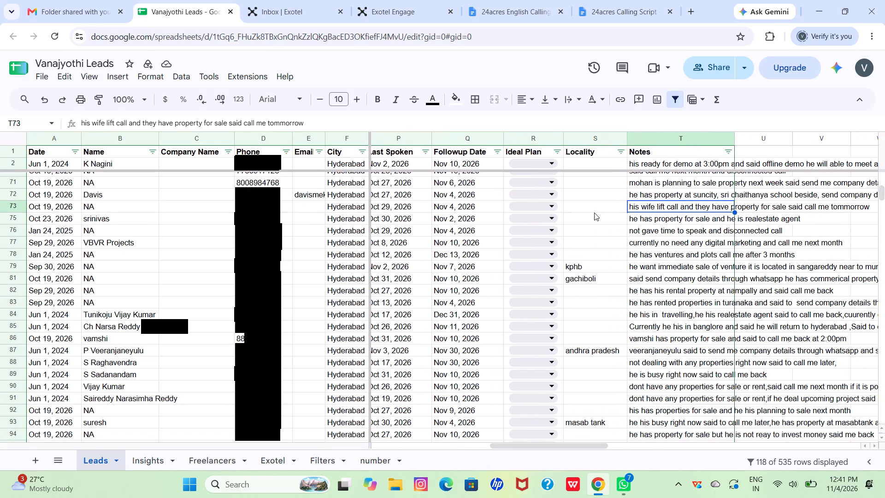
click(271, 208)
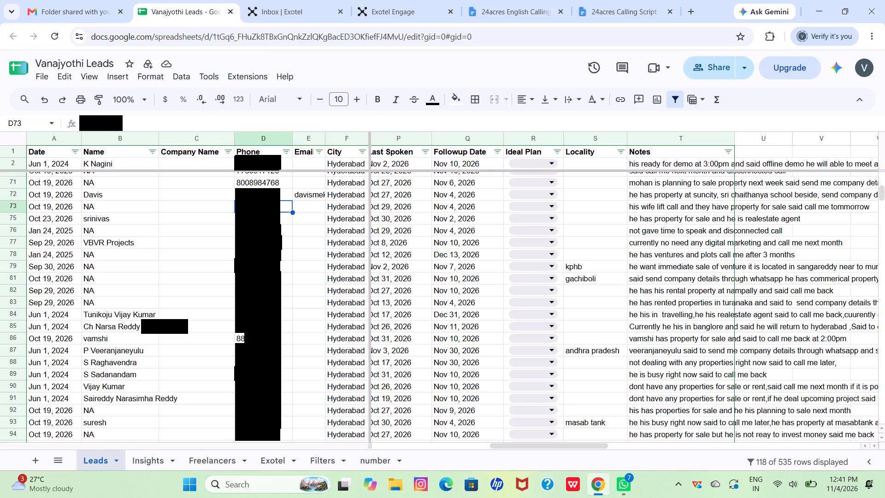
scroll(271, 208, down, 1)
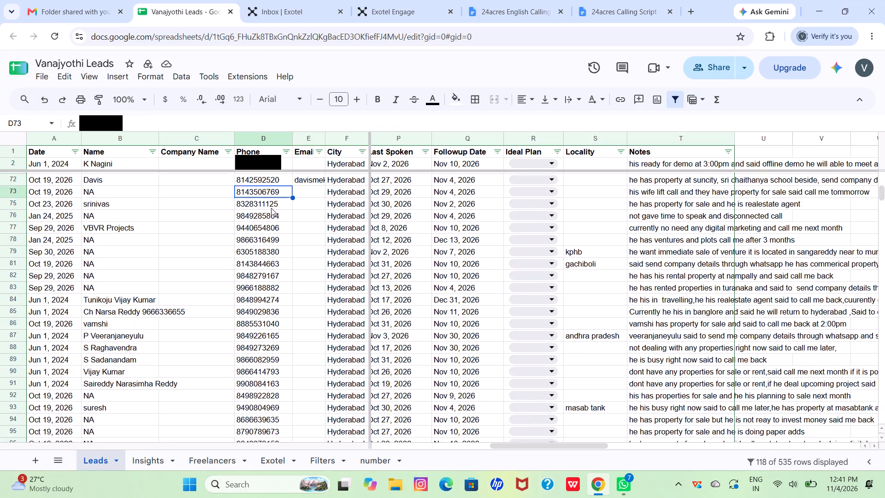
scroll(271, 208, down, 1)
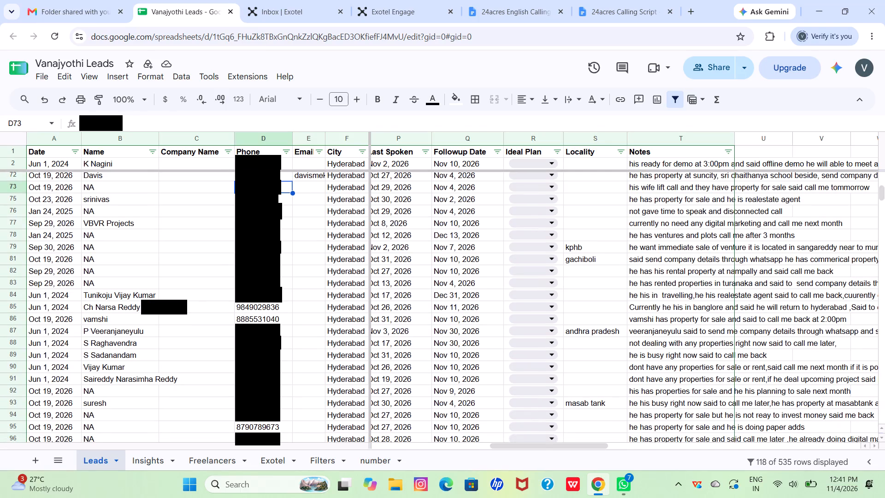
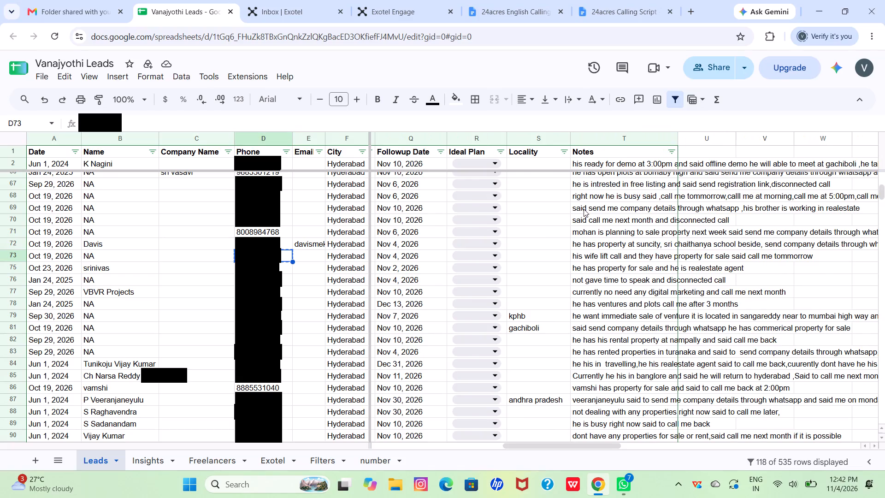
scroll(584, 209, up, 1)
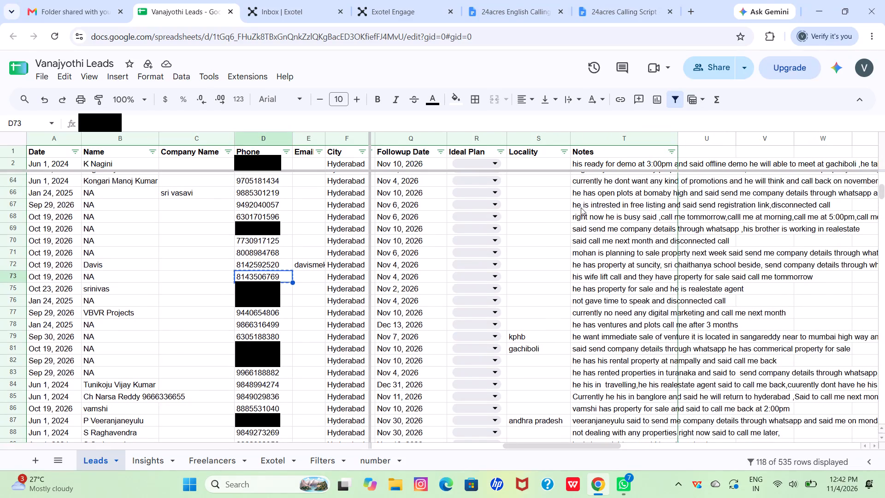
click(271, 194)
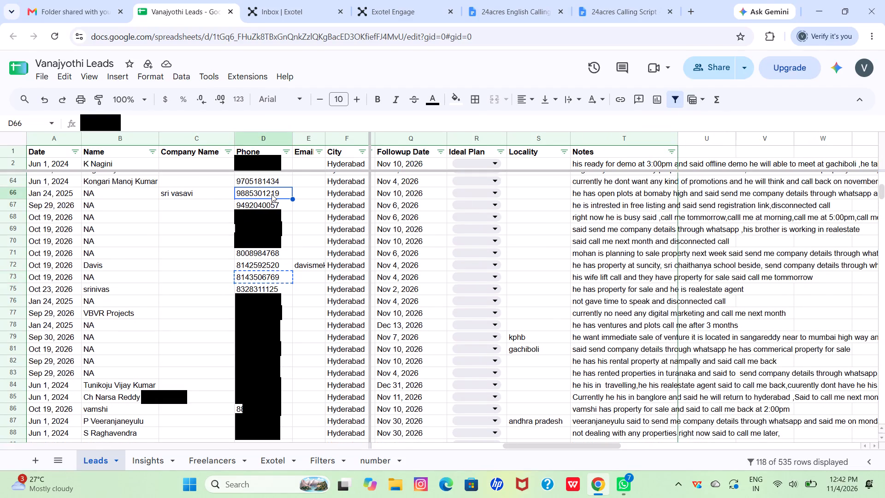
key(ctrl+c)
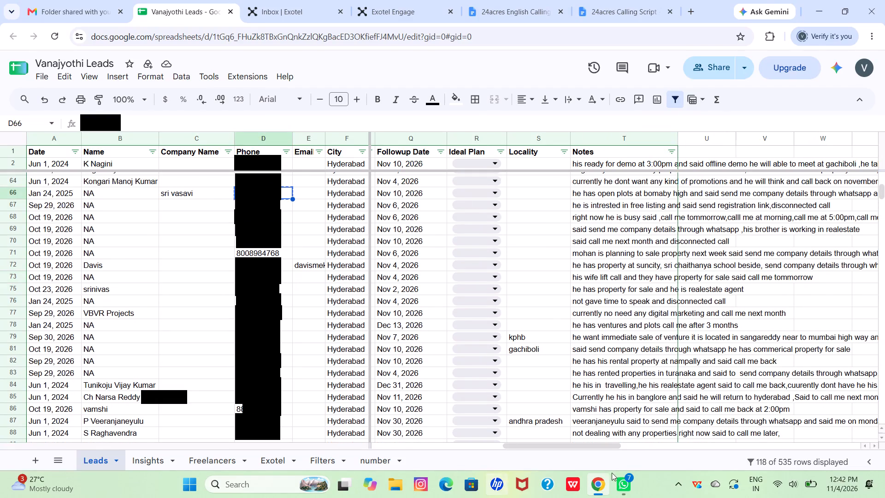
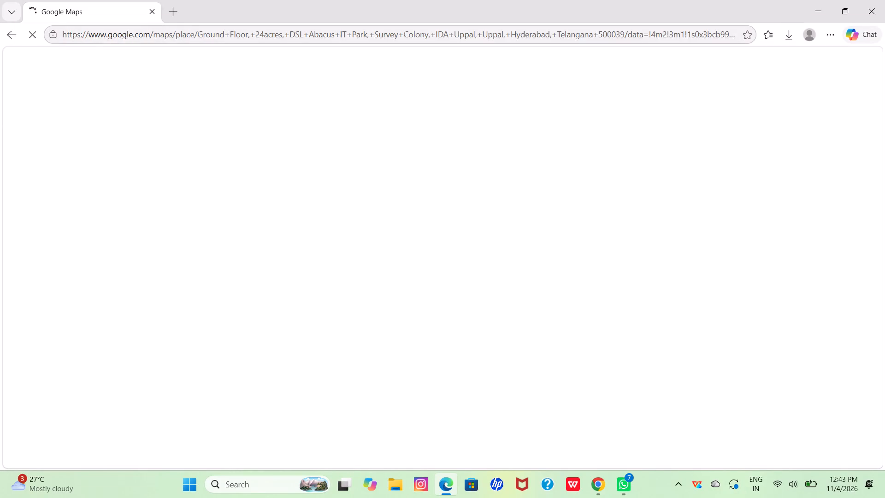
Share the 24acres office location at DSL Abacus IT Park, Uppal, from Google Maps through WhatsApp.
drag(61, 31, 156, 34)
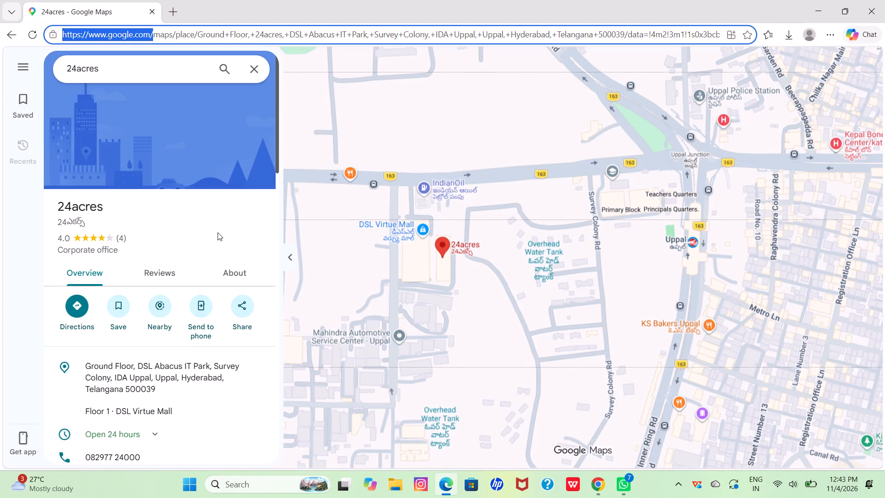
scroll(161, 420, down, 4)
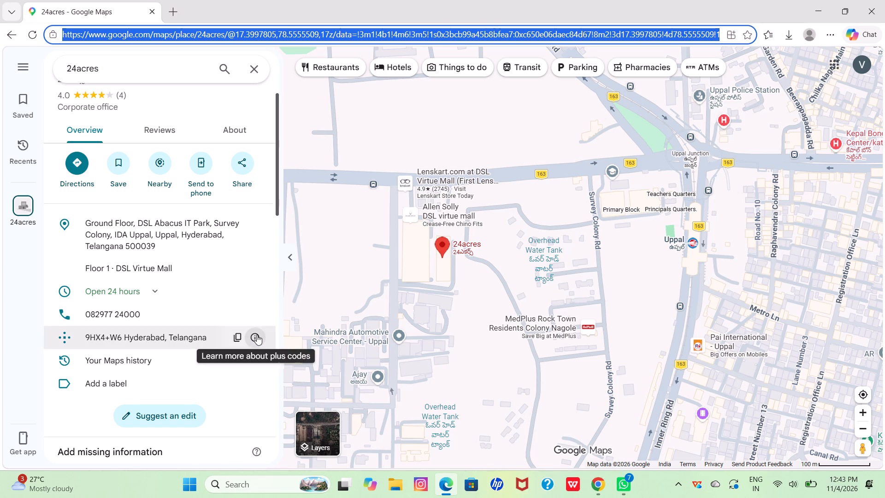
scroll(257, 335, down, 4)
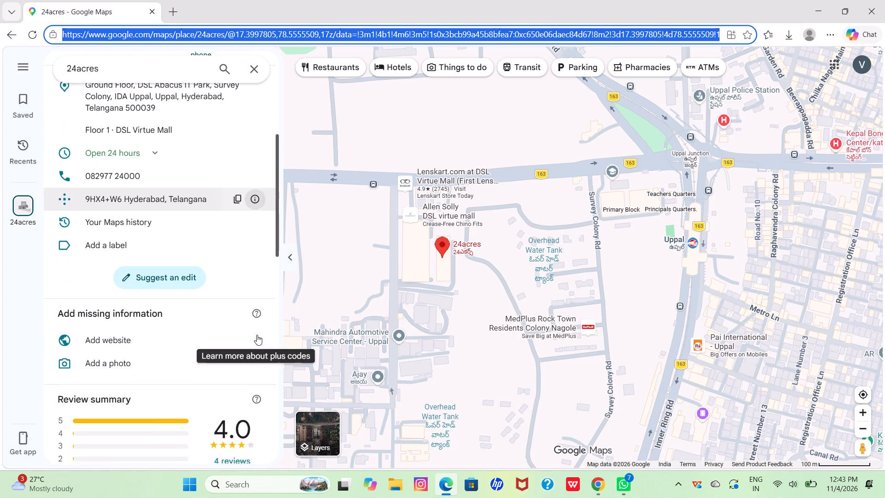
scroll(257, 335, down, 1)
scroll(257, 335, up, 2)
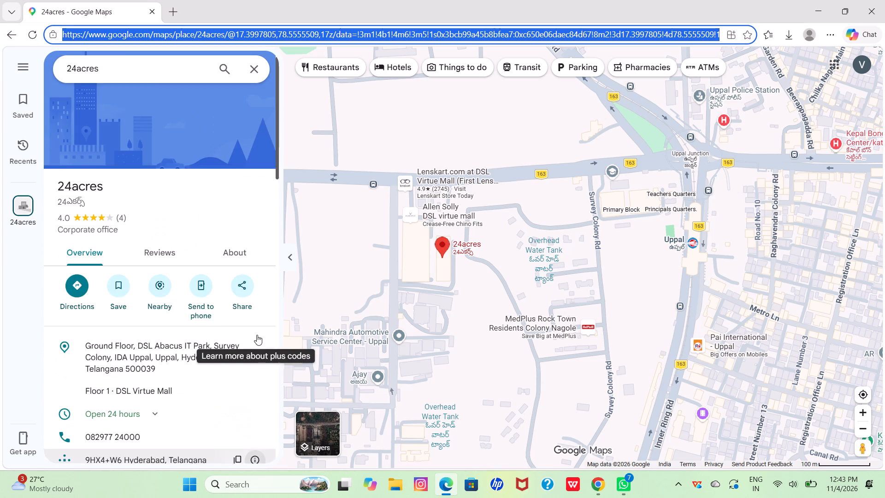
click(249, 308)
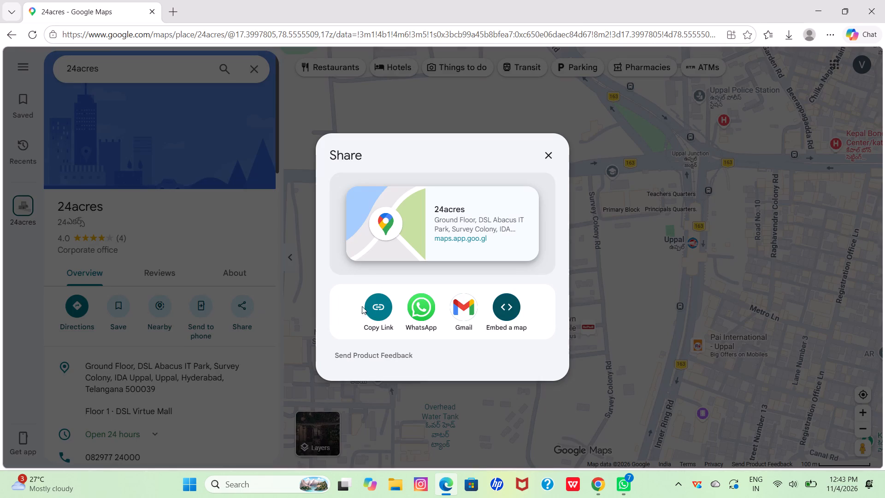
click(429, 315)
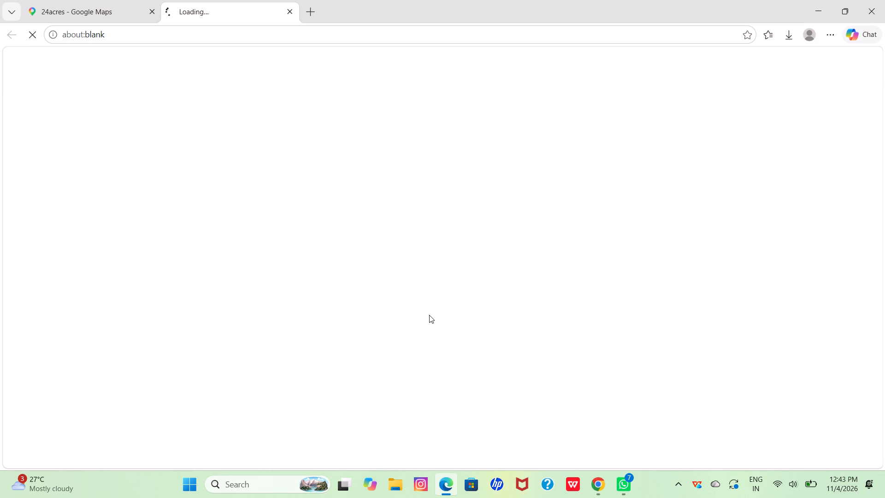
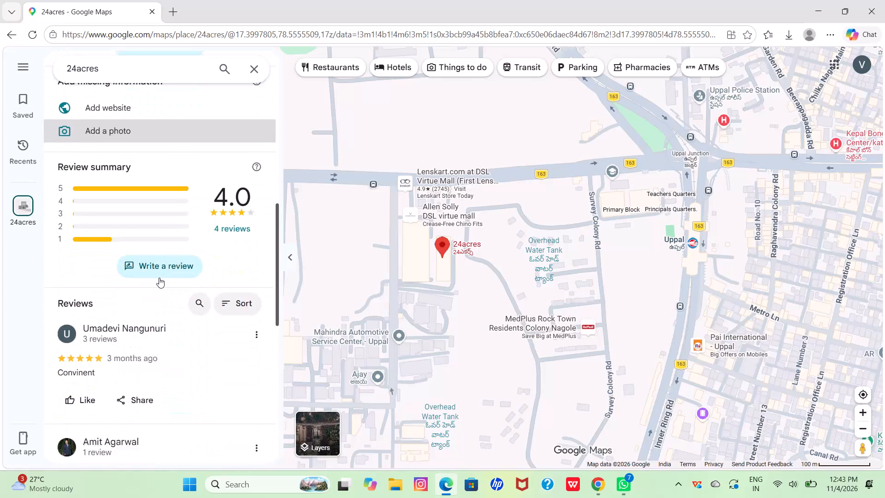
Copy the 24acres office's full street address from its Google Maps listing.
scroll(159, 278, down, 4)
scroll(159, 278, up, 13)
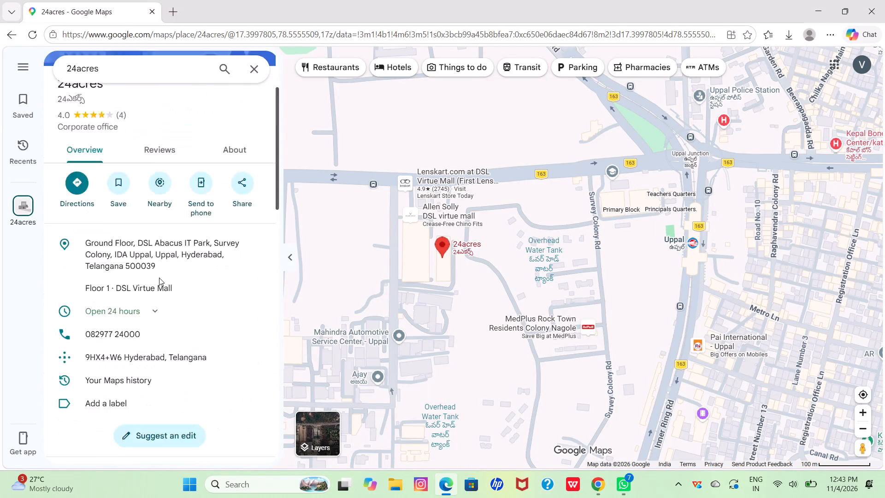
click(242, 279)
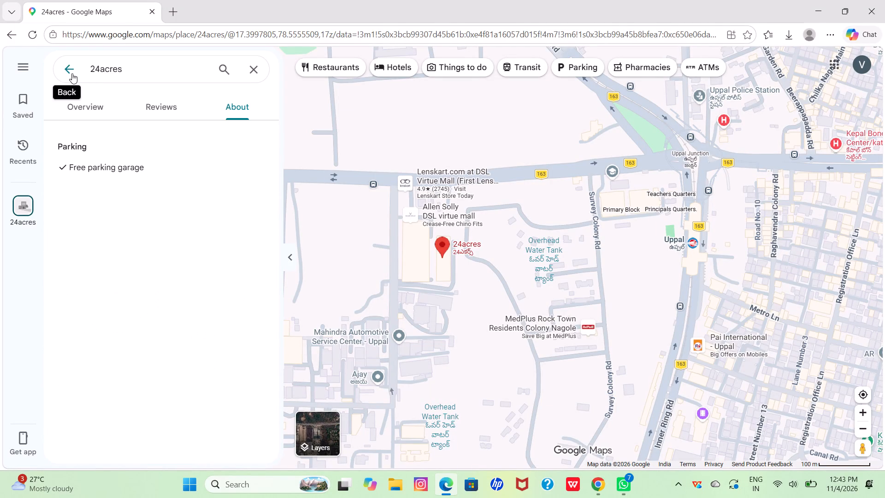
click(72, 73)
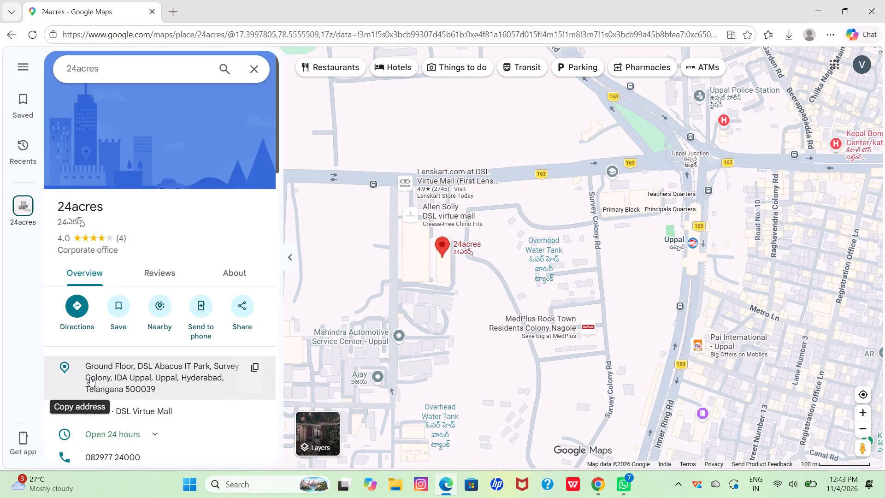
click(252, 360)
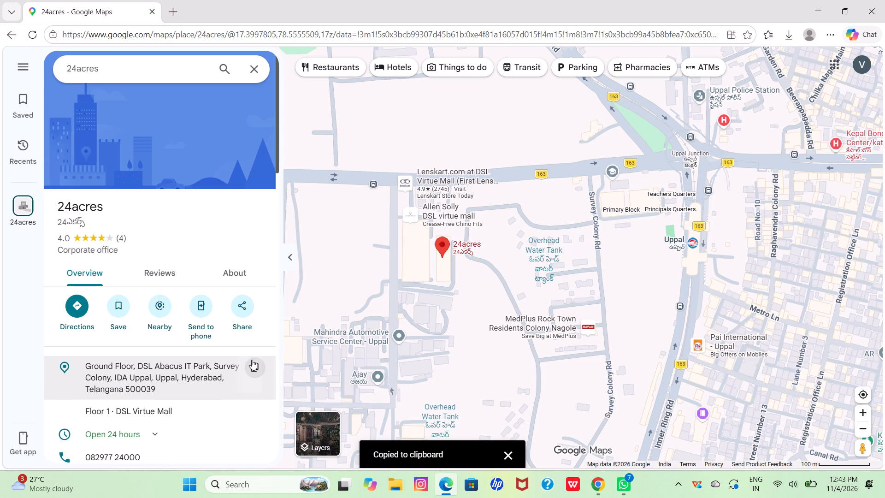
click(8, 38)
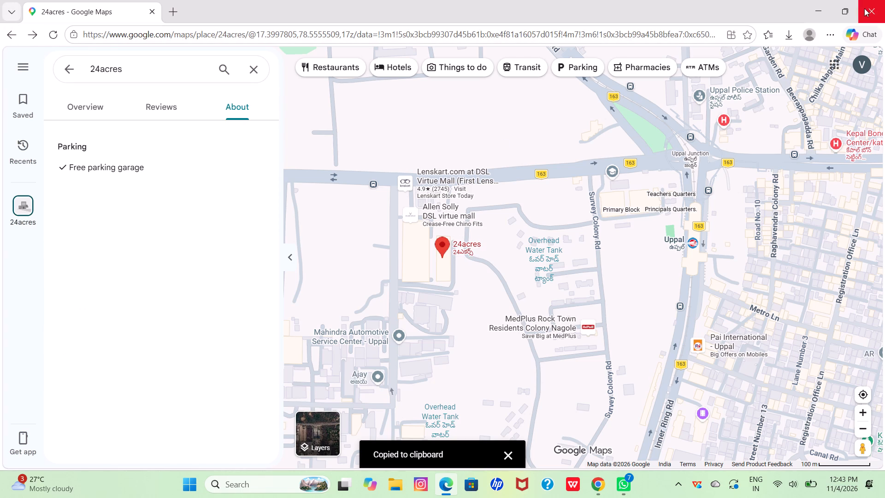
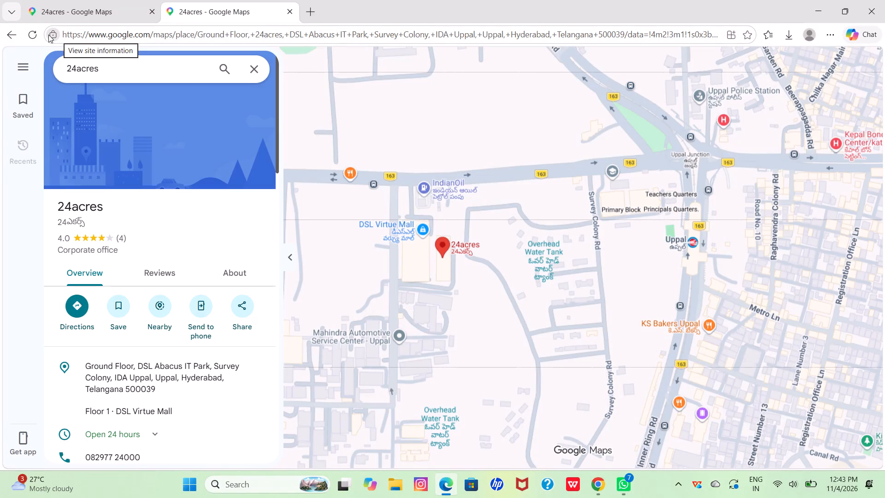
Close the Microsoft Edge window containing the 24acres Google Maps listings.
click(13, 36)
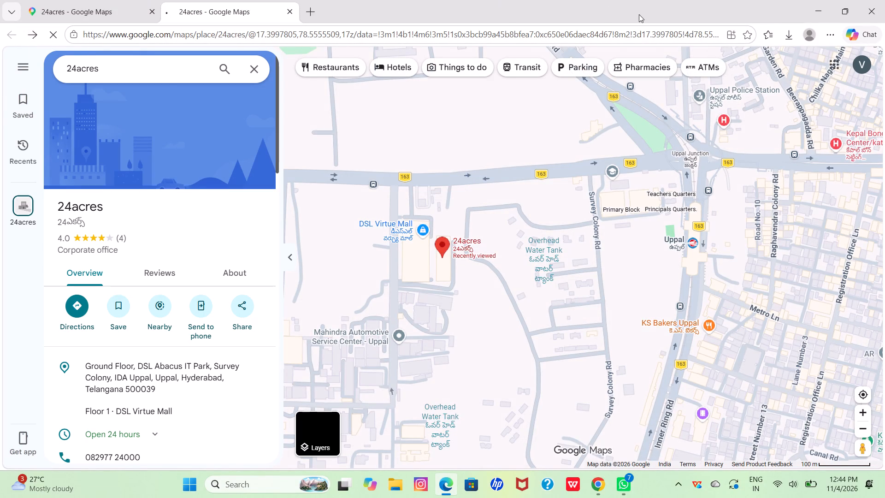
click(871, 8)
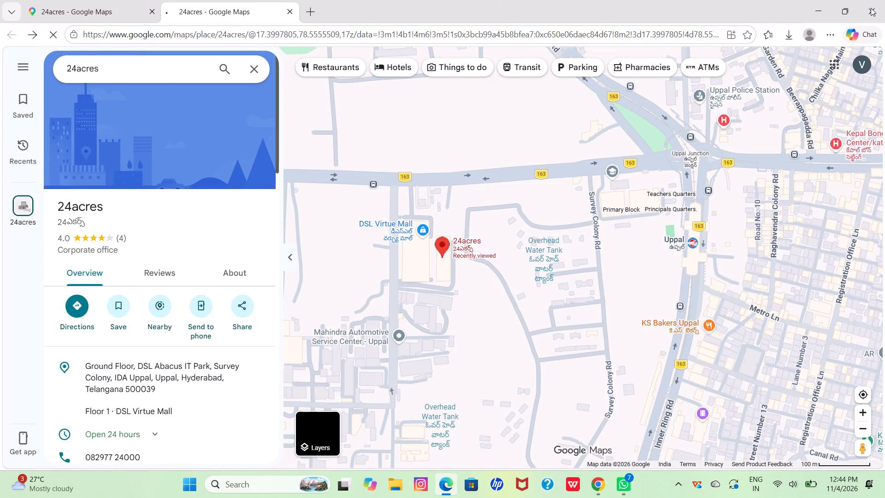
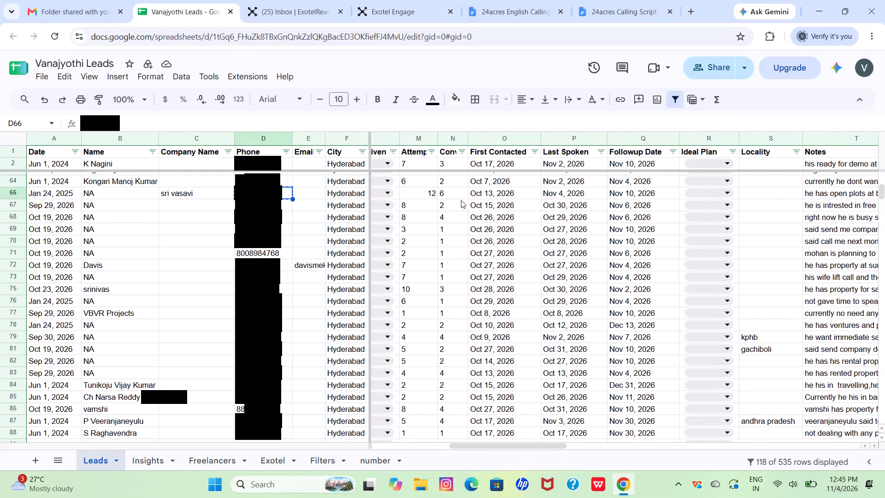
Review the follow-up dates and notes of the Hyderabad leads from row 66 to row 73.
click(444, 199)
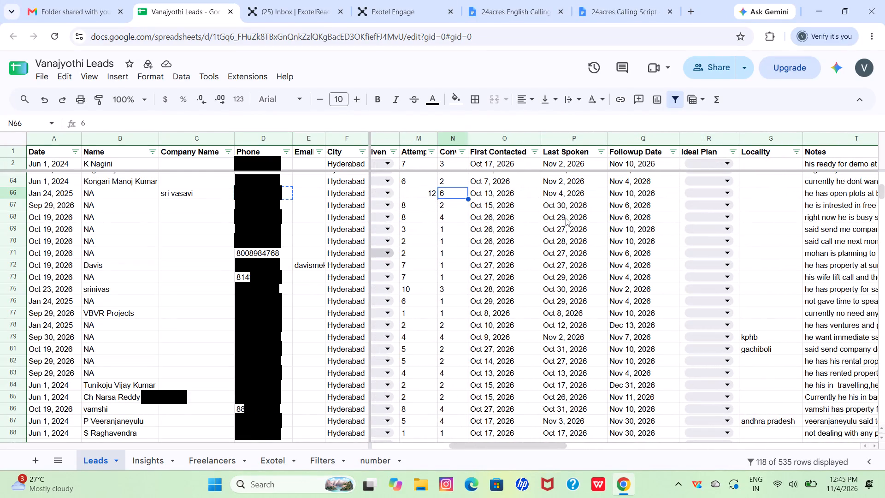
scroll(675, 210, left, 2)
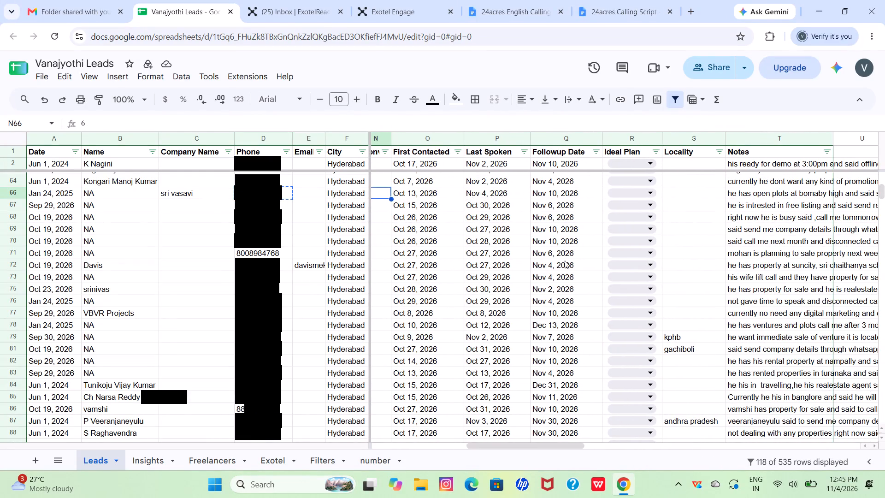
click(556, 265)
scroll(556, 265, down, 2)
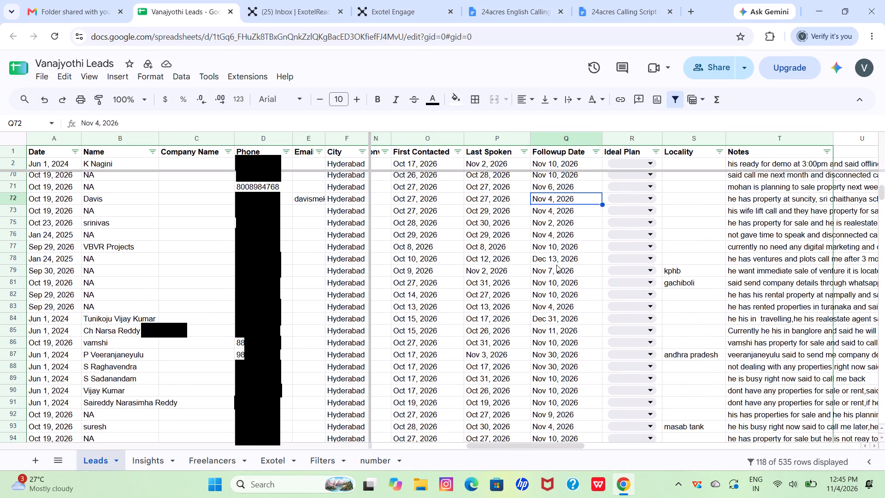
click(552, 206)
scroll(552, 206, left, 3)
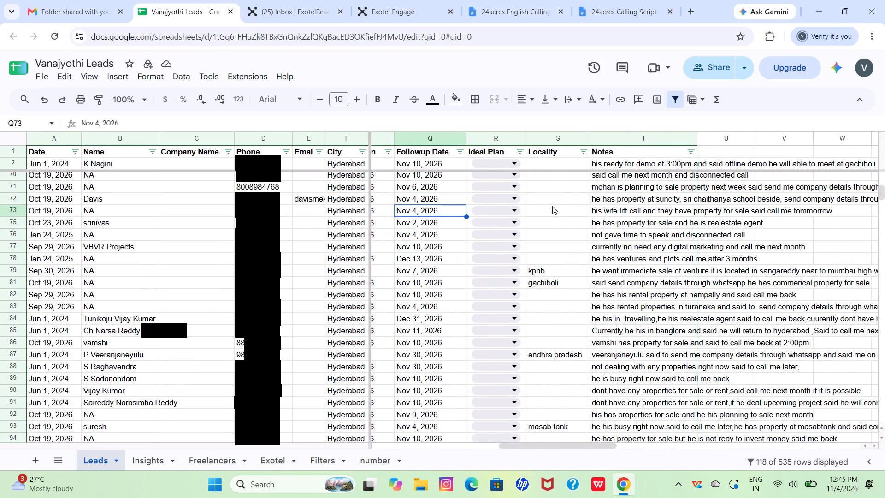
scroll(552, 206, right, 2)
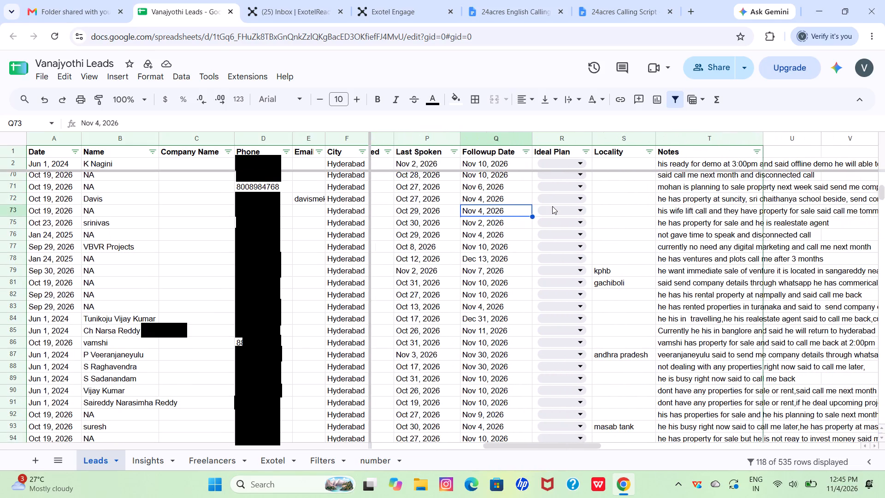
scroll(552, 206, down, 1)
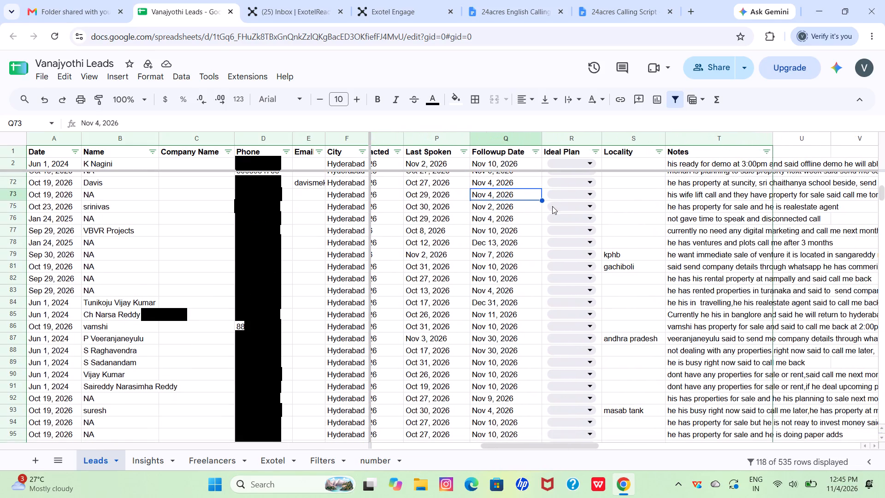
Set the follow-up date of the srinivas lead in row 75 to Nov 4, 2026.
double_click(507, 207)
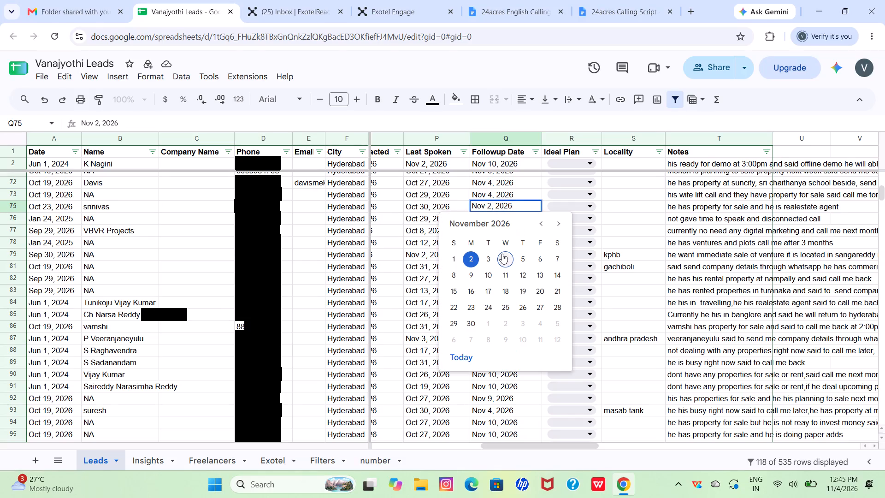
click(502, 254)
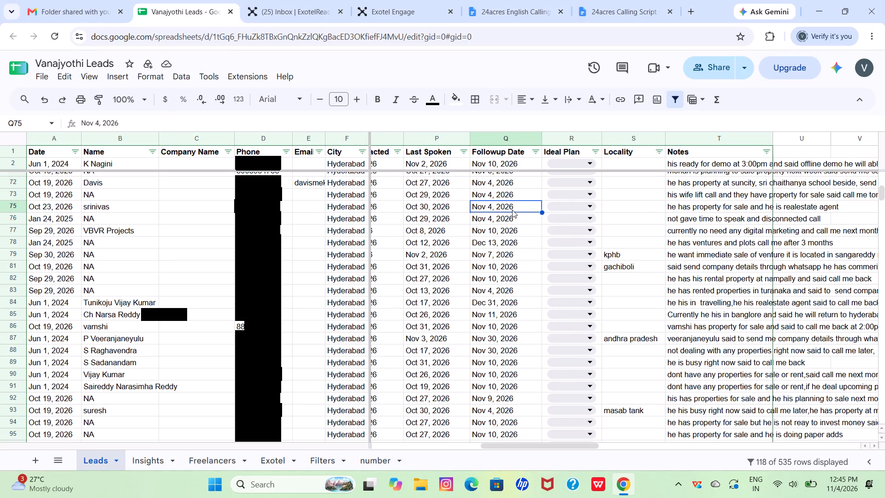
Examine the row 73 lead's follow-up date, locality, notes and contact dates, and select its phone number.
click(494, 200)
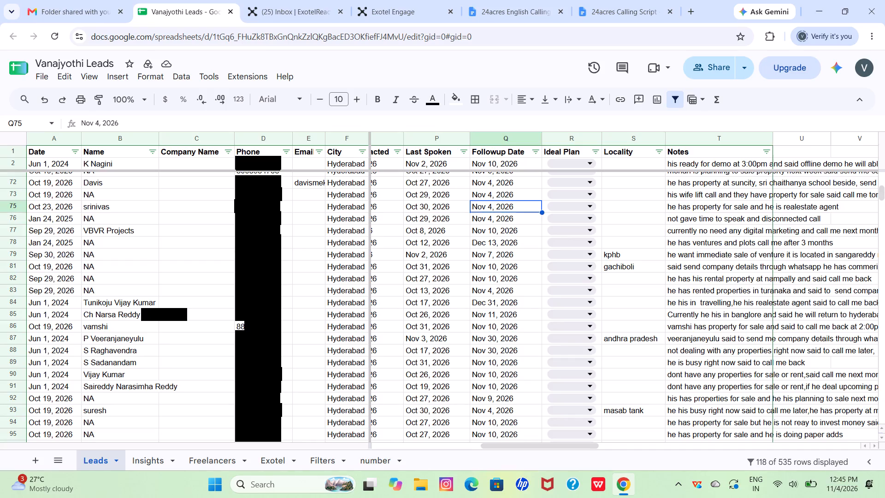
click(500, 197)
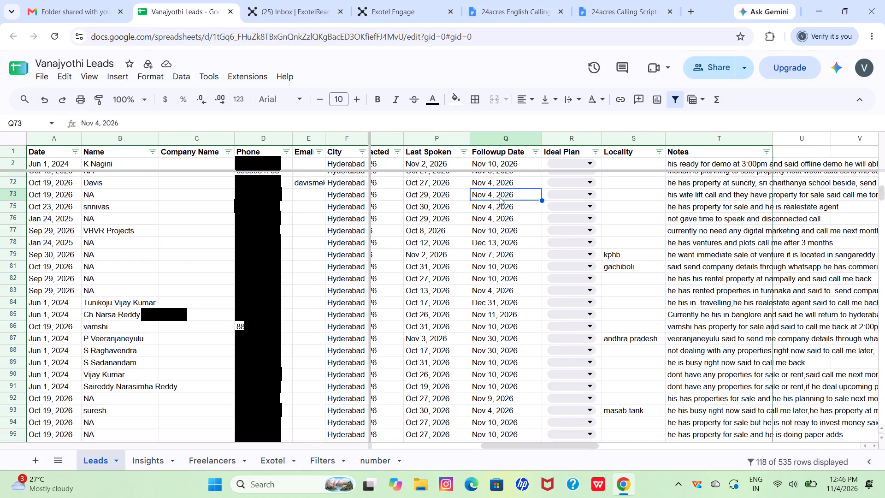
click(638, 193)
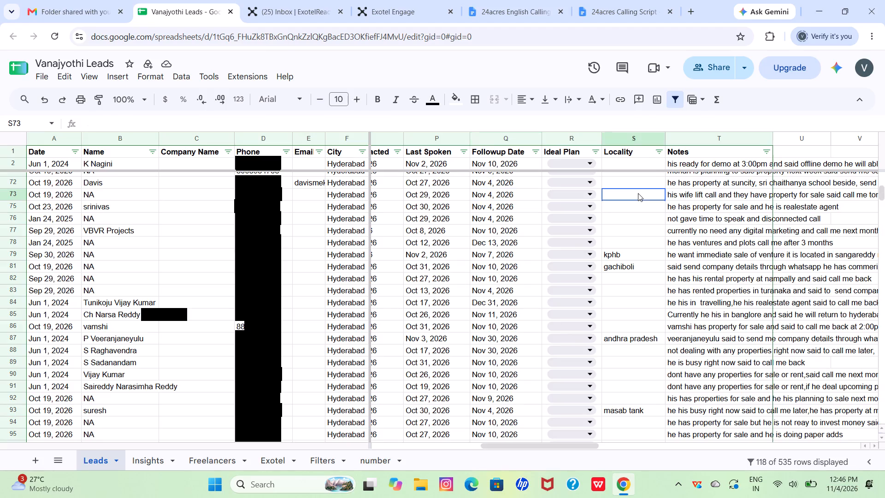
scroll(638, 193, left, 2)
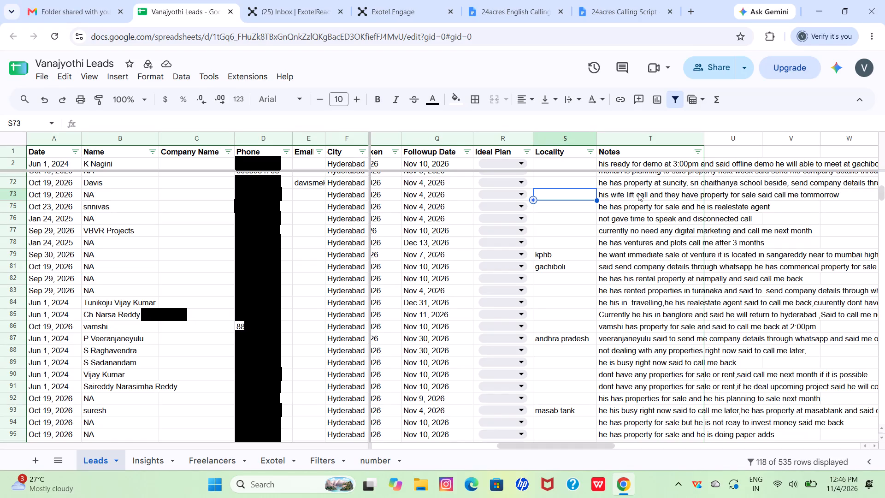
scroll(638, 193, right, 4)
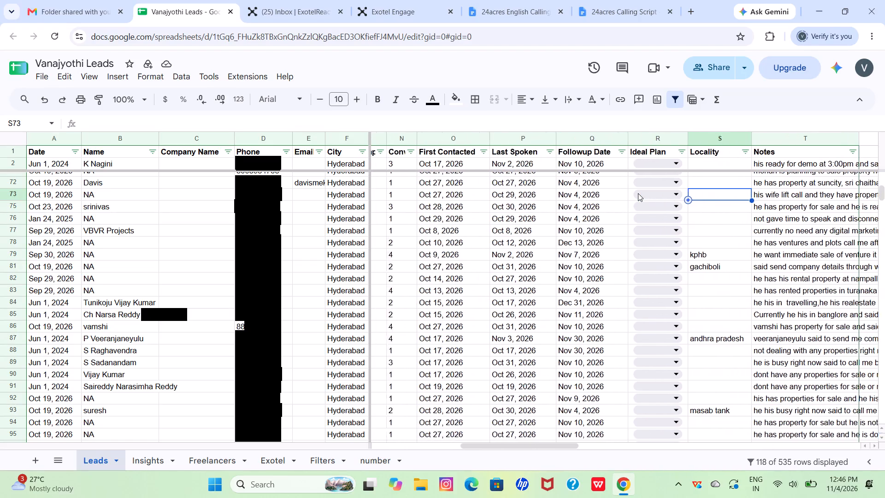
scroll(638, 193, right, 1)
click(269, 197)
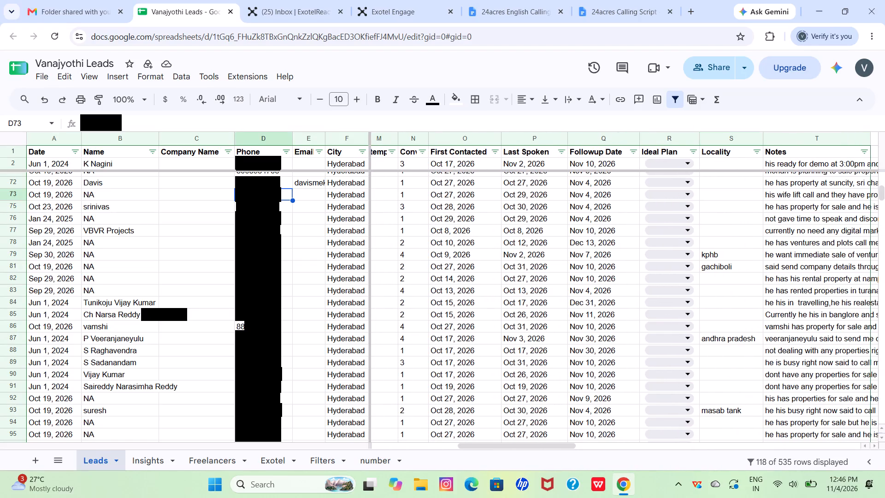
scroll(269, 197, down, 1)
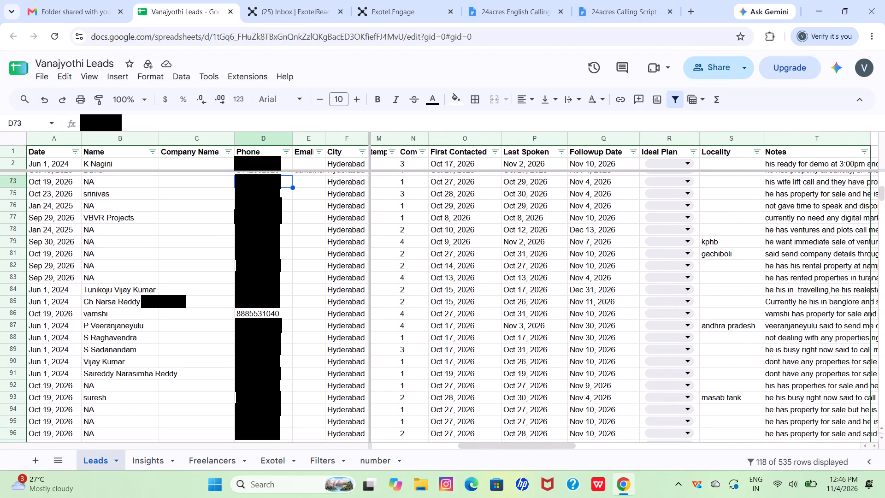
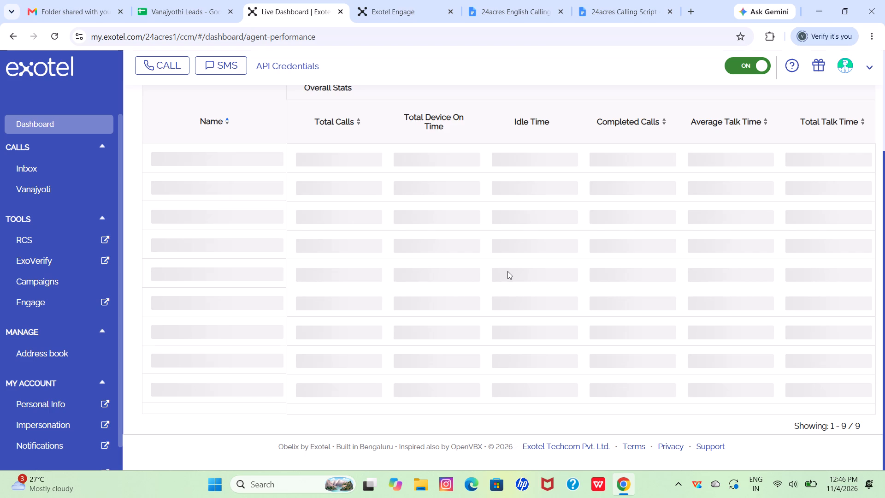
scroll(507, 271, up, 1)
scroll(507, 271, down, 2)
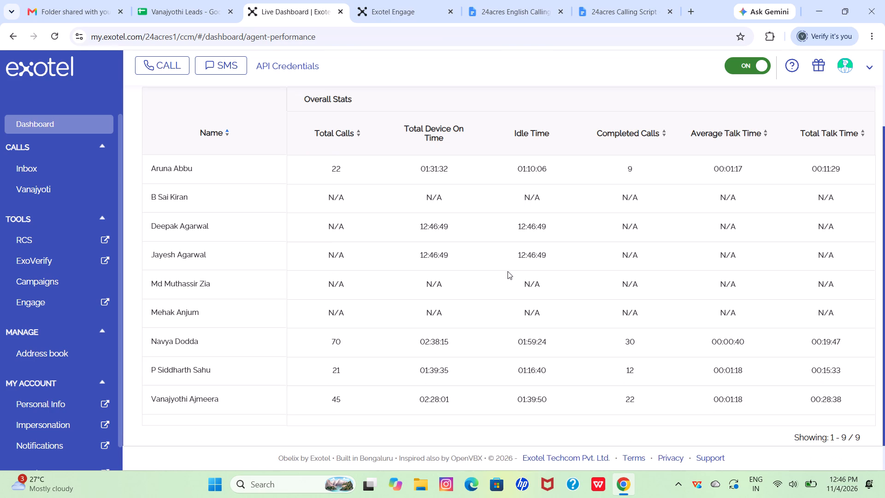
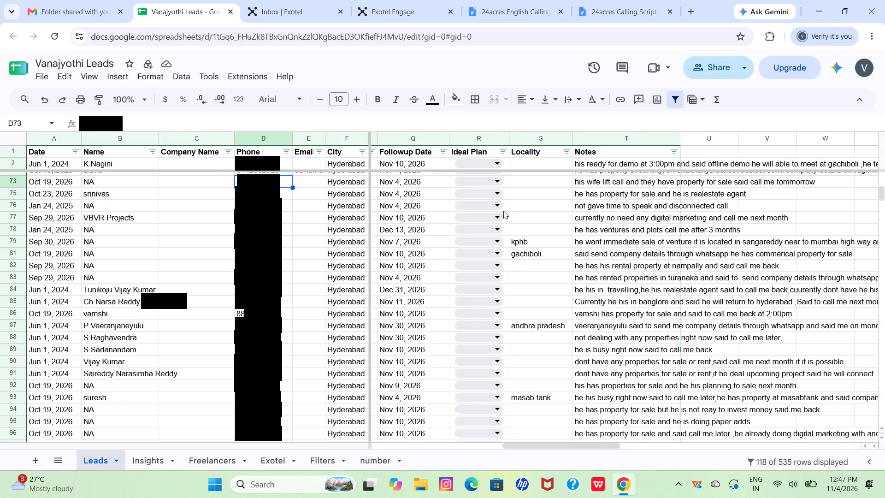
Set the Attempts count of the row 73 lead to 8.
scroll(503, 211, right, 5)
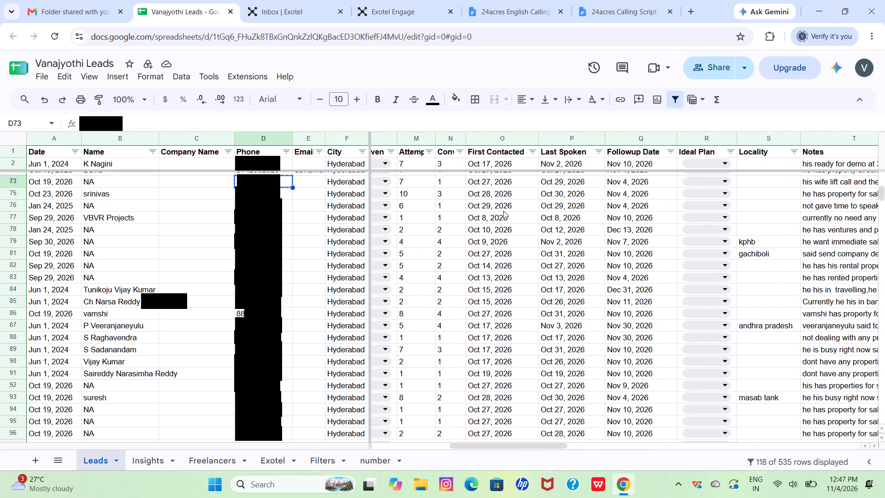
click(423, 186)
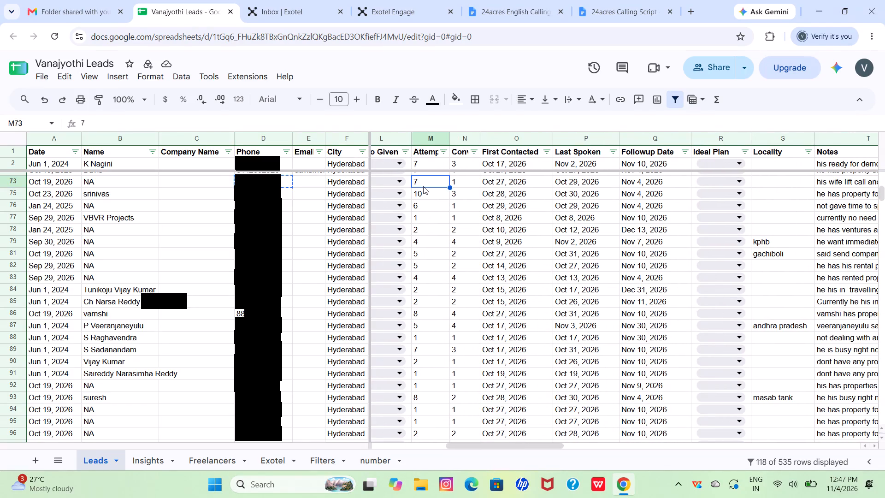
key(8)
click(429, 201)
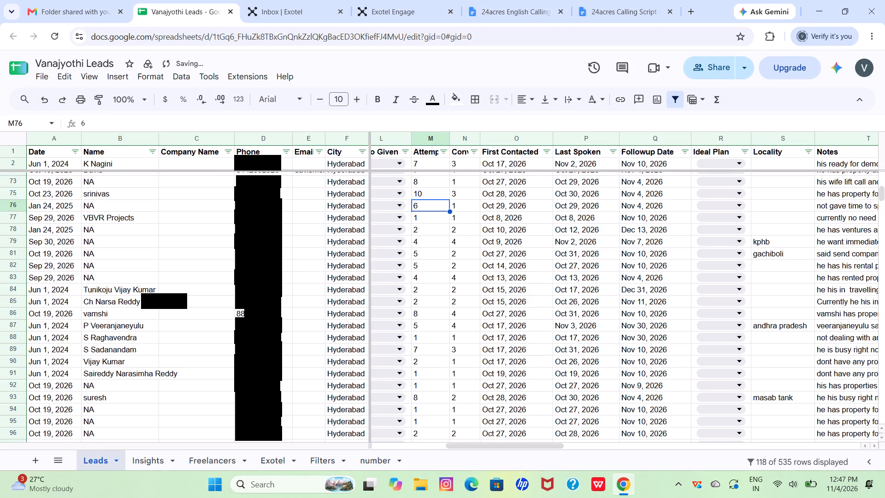
Examine the attempts, last spoken date, follow-up date and notes of the row 75 lead.
click(424, 196)
scroll(424, 196, left, 2)
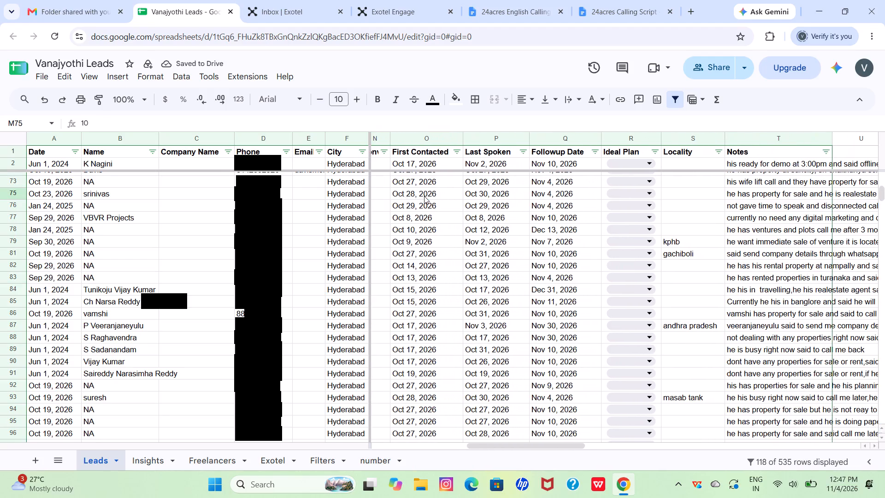
scroll(424, 196, left, 1)
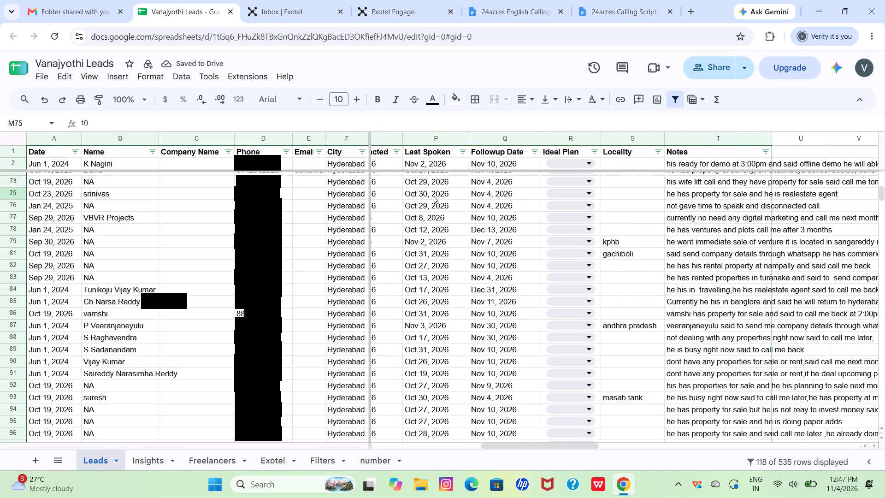
scroll(508, 201, right, 3)
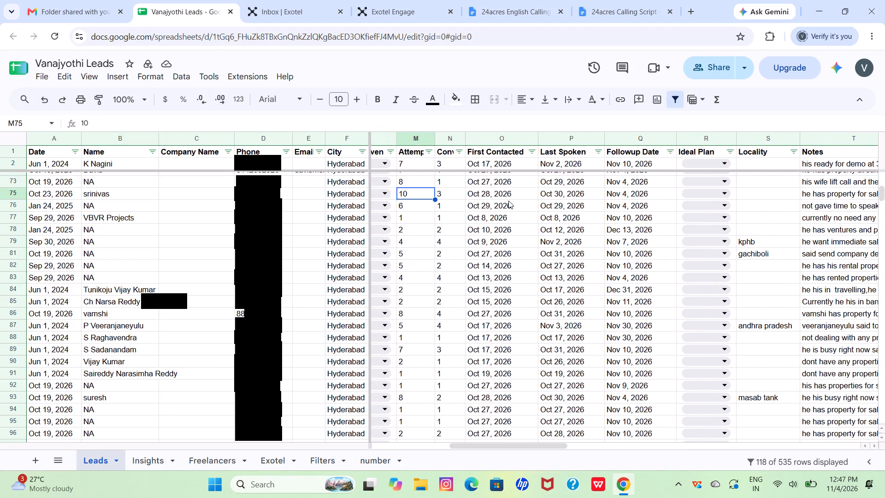
click(628, 192)
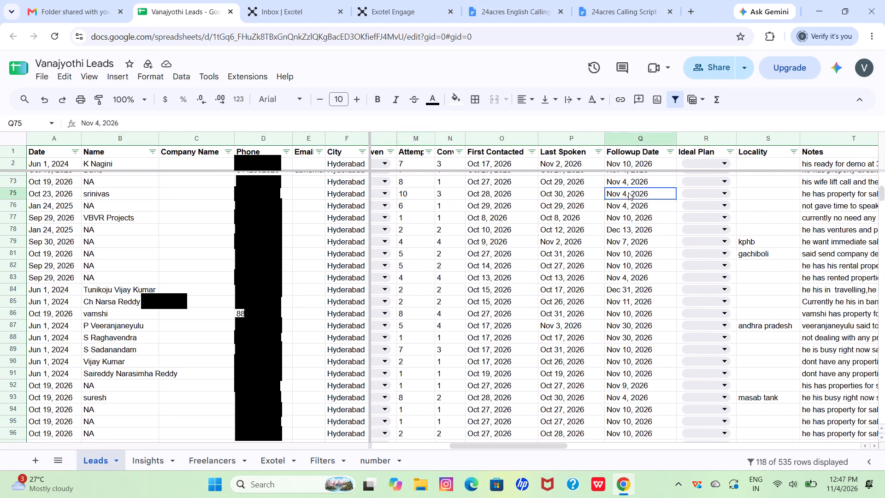
scroll(628, 192, left, 3)
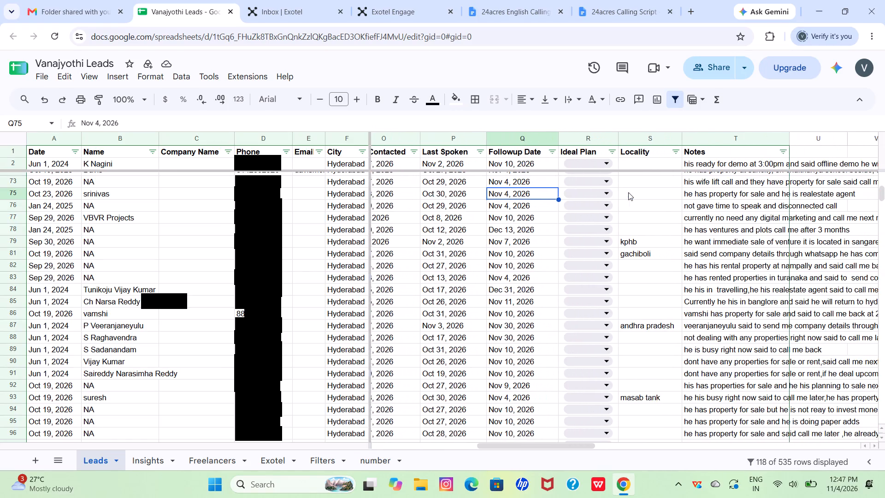
scroll(628, 192, left, 1)
scroll(628, 192, right, 5)
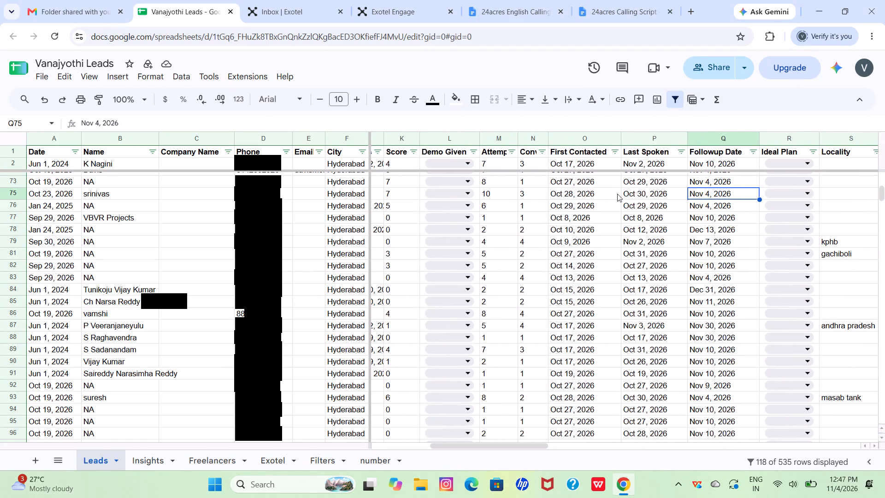
Check the follow-up date and notes of the row 76 lead and select its phone number.
click(484, 208)
scroll(484, 208, left, 2)
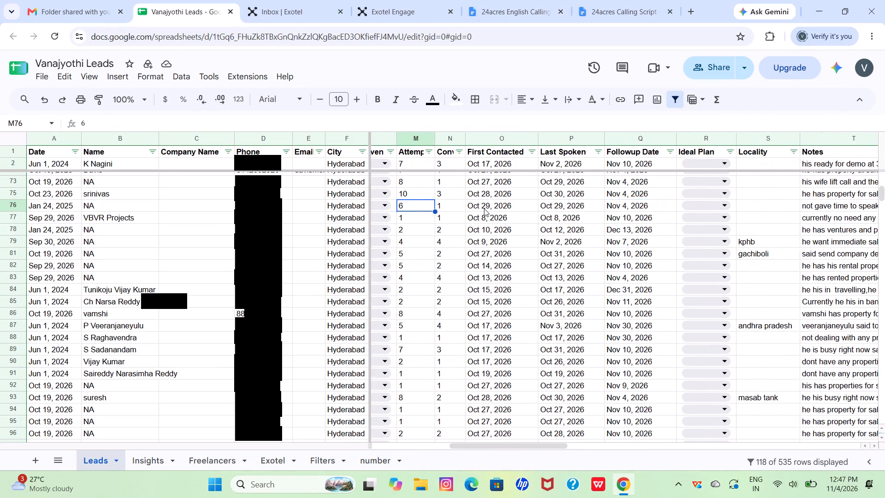
scroll(484, 208, left, 1)
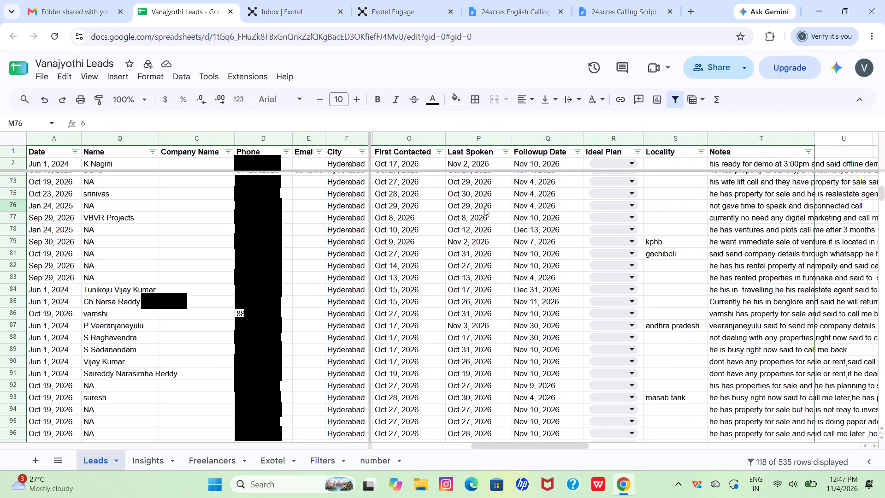
scroll(484, 208, right, 2)
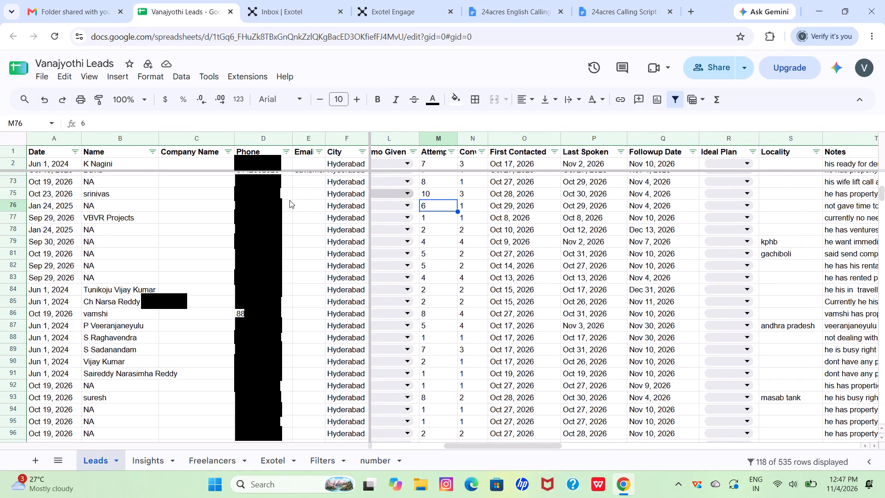
click(275, 208)
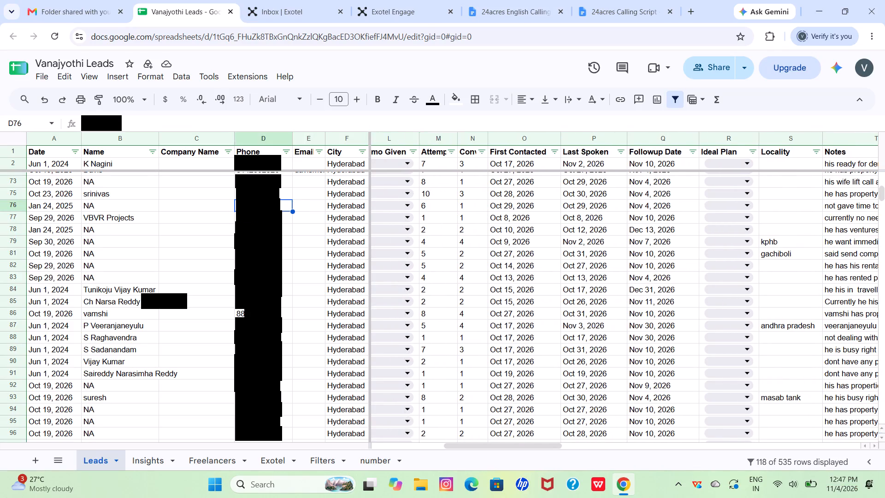
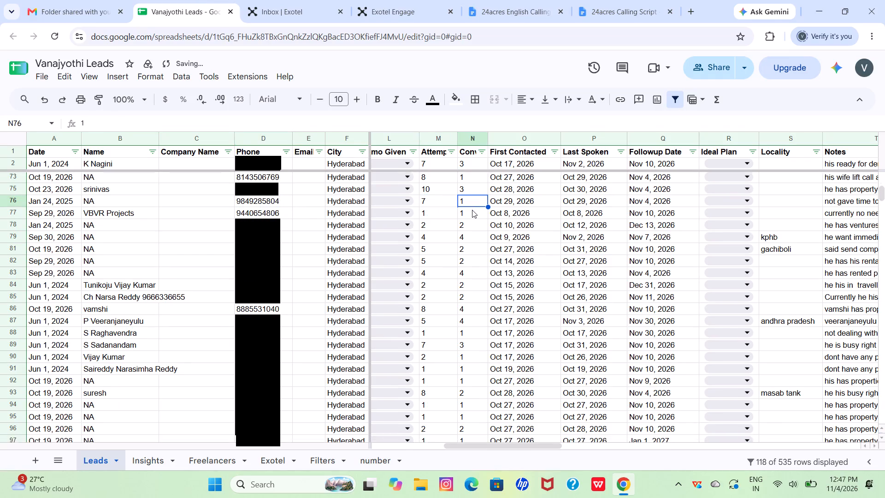
Examine the attempts, last spoken date and notes of the row 76 lead, and open its follow-up date.
scroll(472, 210, down, 1)
scroll(472, 210, left, 2)
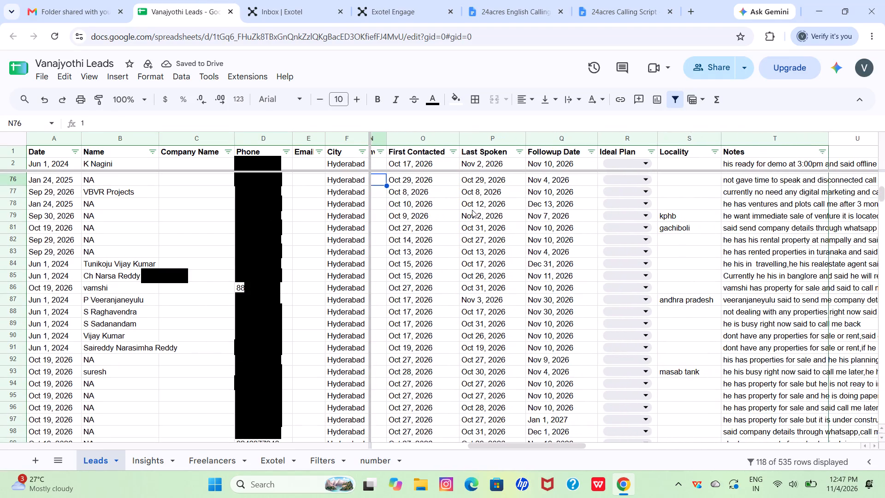
scroll(472, 210, left, 1)
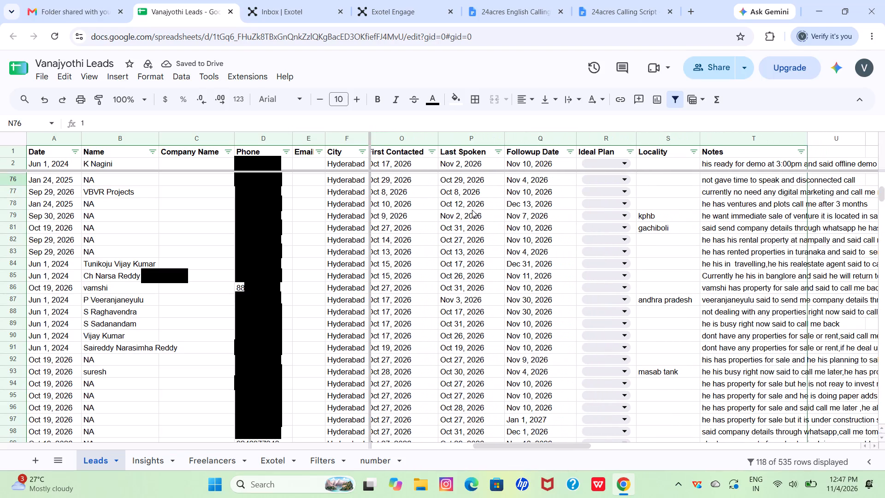
scroll(472, 210, right, 2)
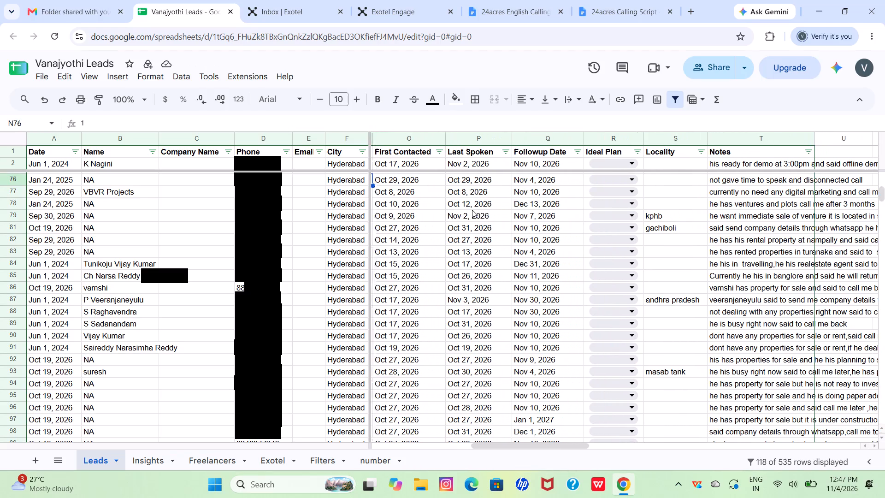
scroll(472, 210, right, 3)
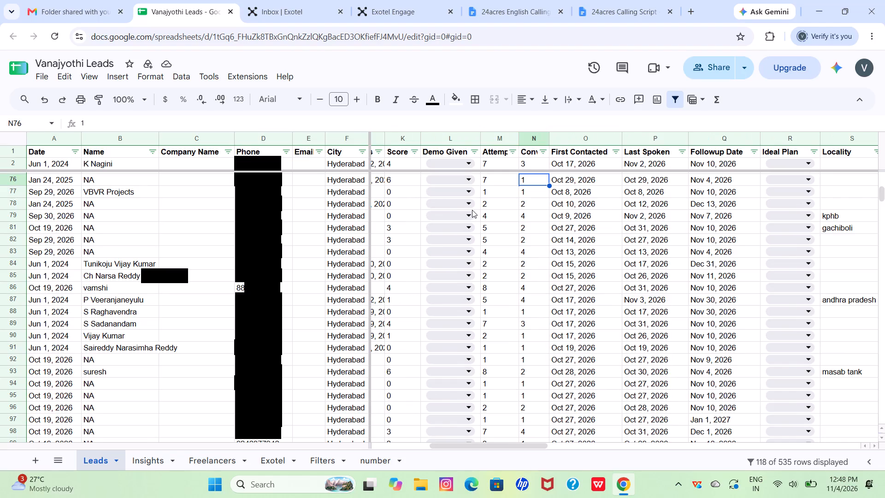
scroll(472, 210, left, 3)
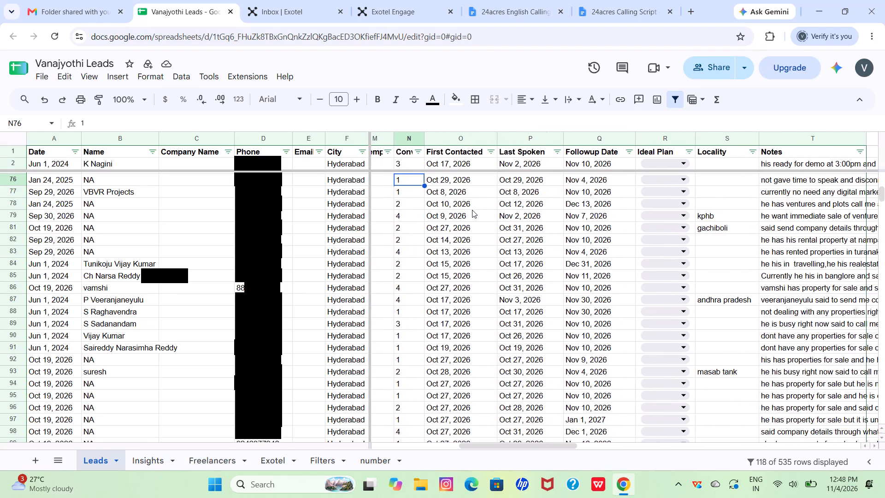
scroll(472, 210, left, 2)
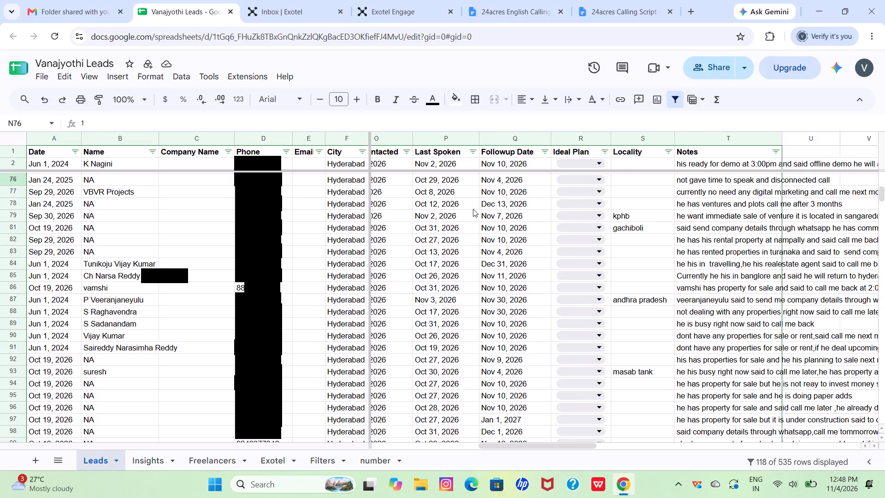
double_click(523, 184)
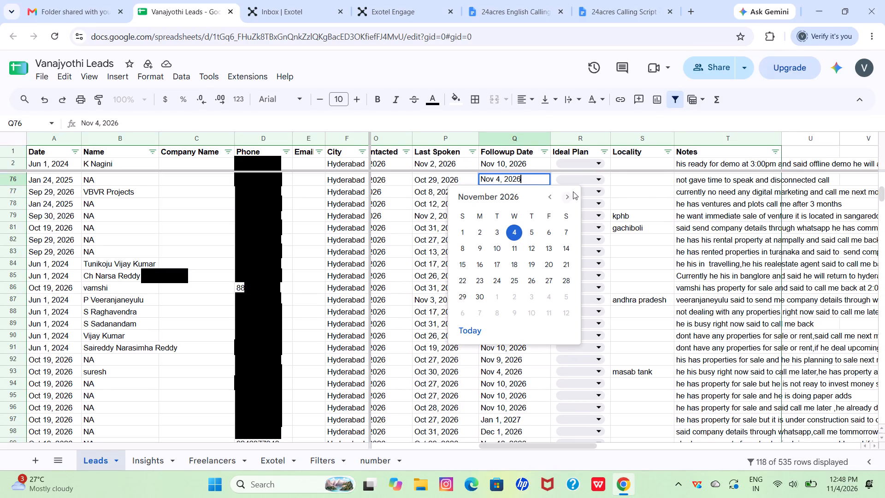
click(668, 188)
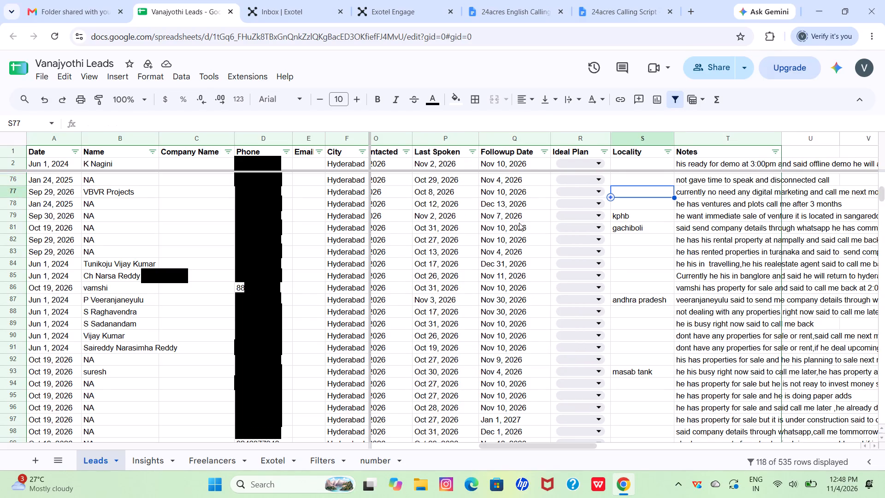
Scan the follow-up dates and notes from row 83 downward for the next leads due on Nov 4, 2026.
click(512, 251)
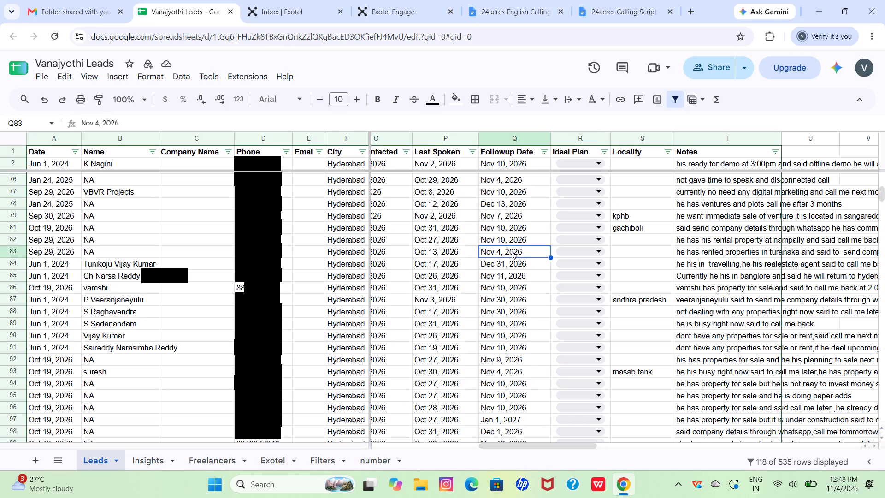
scroll(512, 251, down, 1)
scroll(512, 251, left, 1)
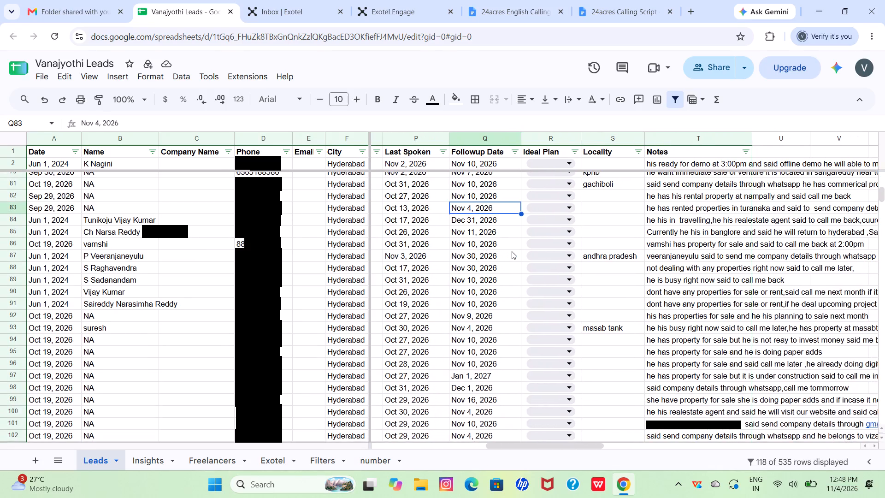
scroll(512, 251, down, 1)
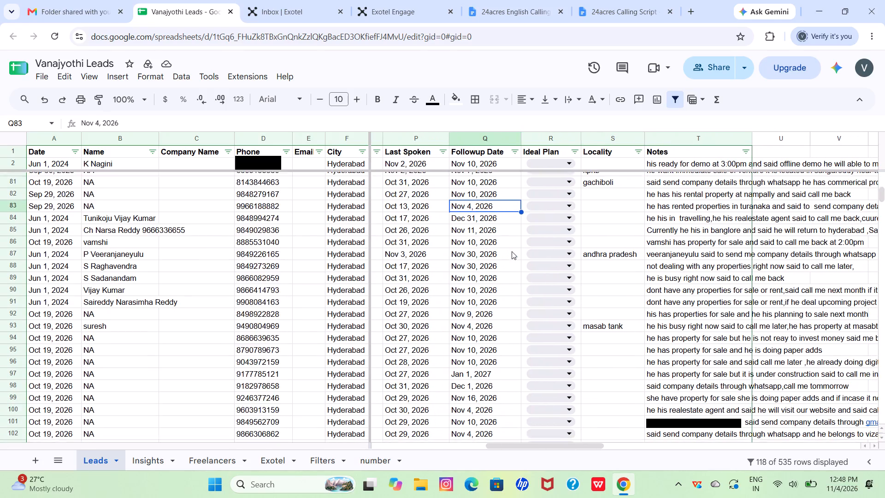
scroll(512, 251, down, 1)
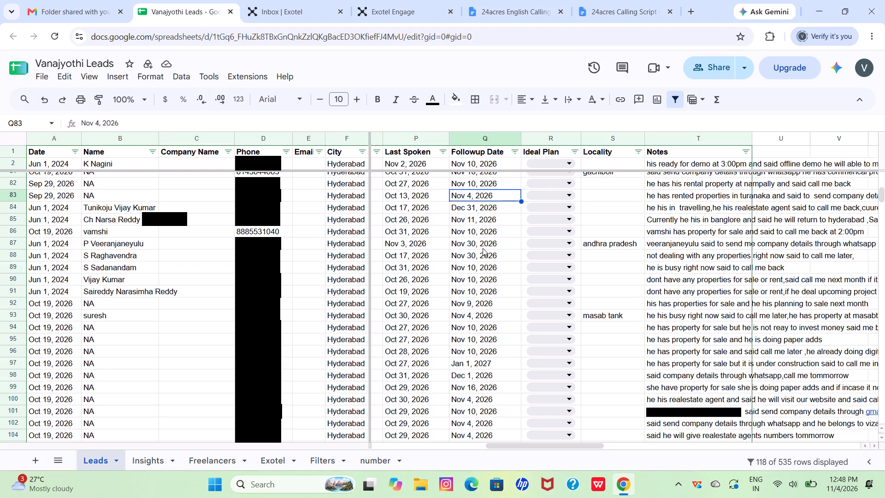
click(481, 304)
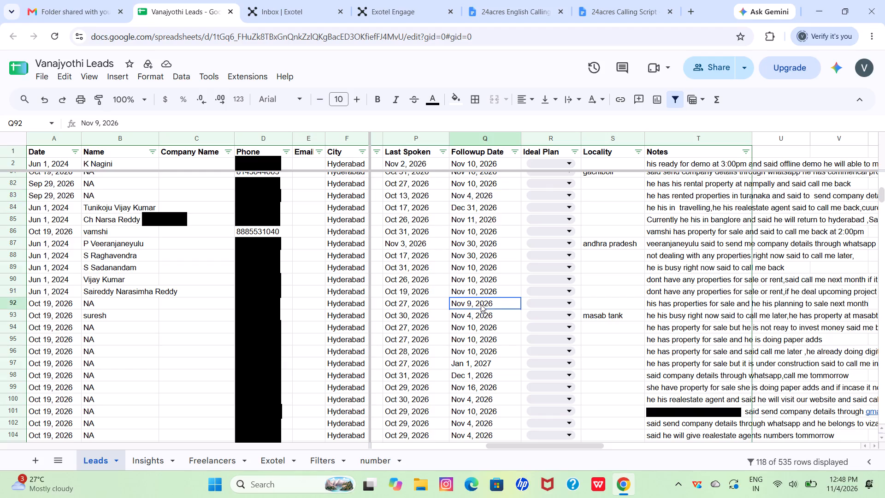
scroll(481, 304, down, 1)
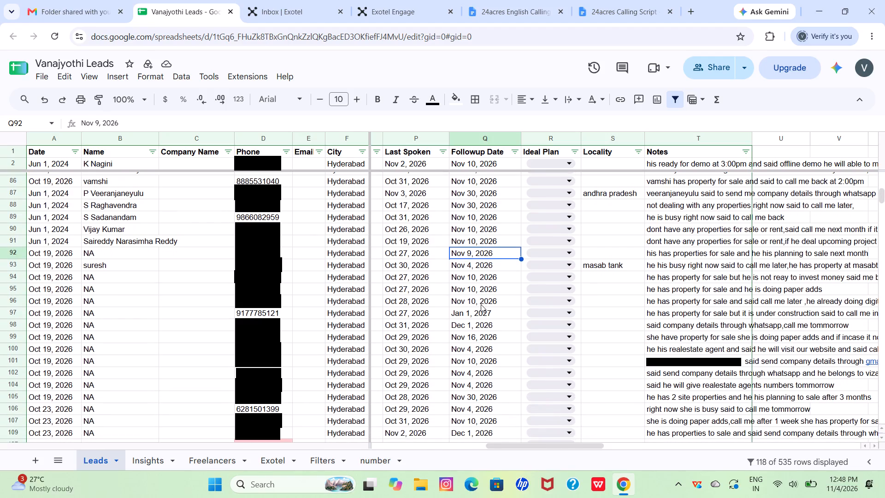
click(473, 352)
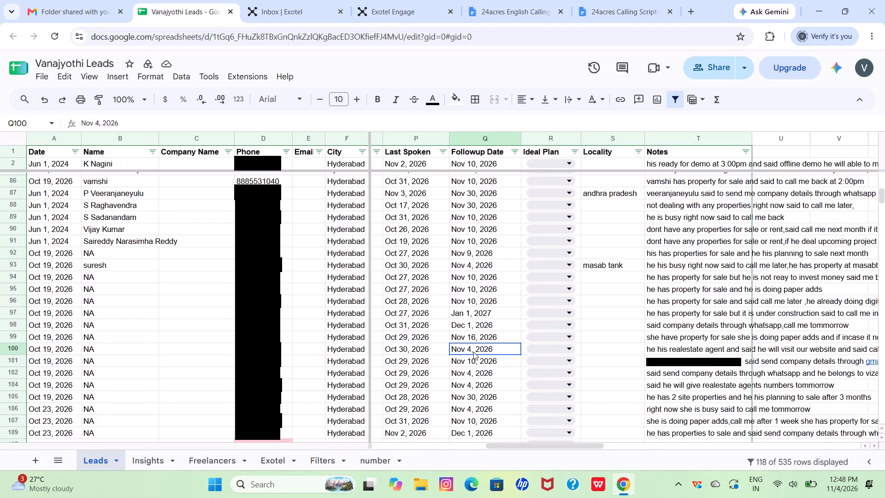
scroll(473, 352, down, 4)
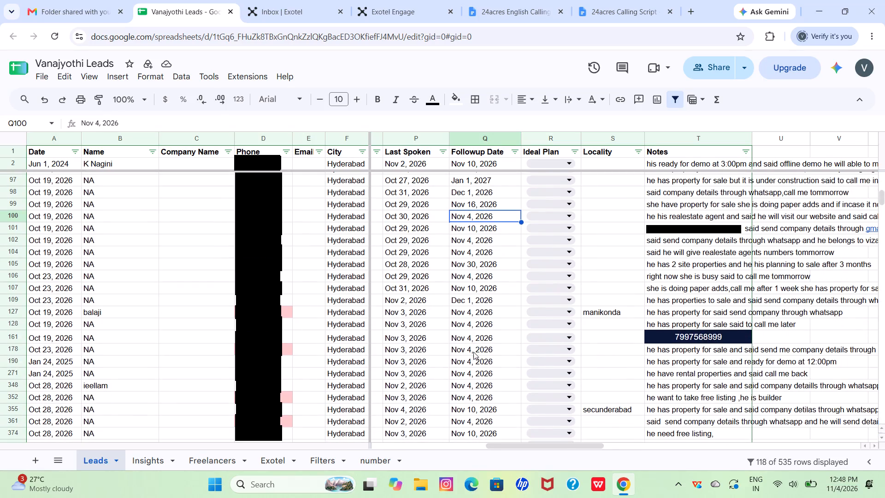
scroll(473, 352, left, 4)
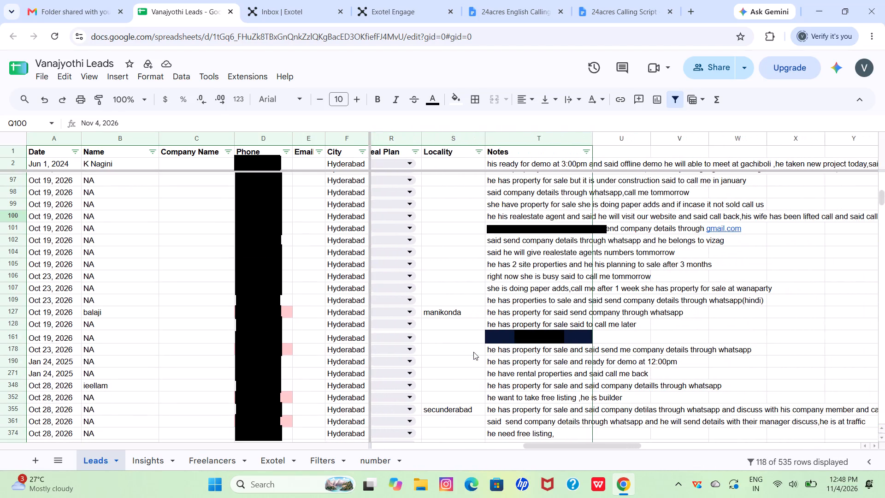
scroll(473, 352, left, 2)
scroll(473, 352, right, 5)
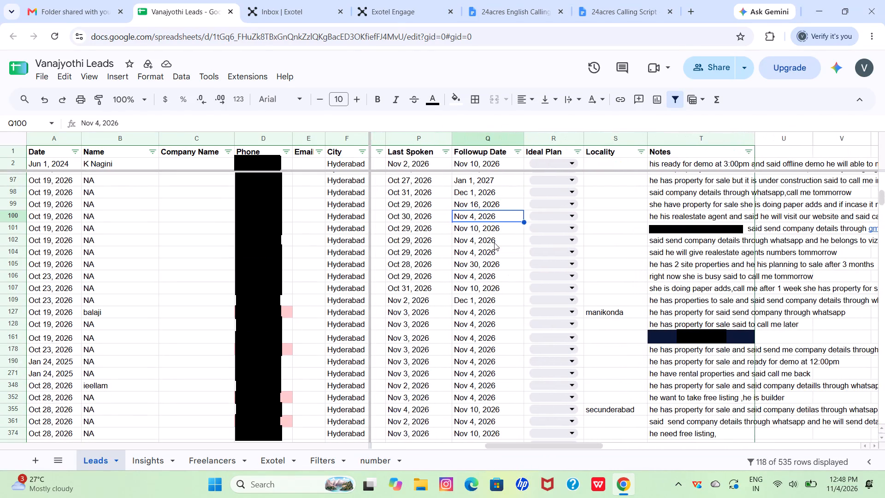
scroll(354, 224, down, 1)
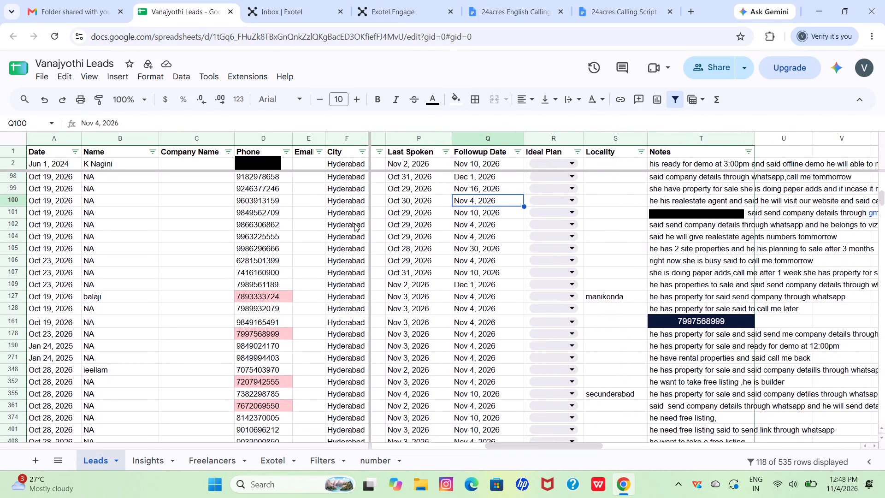
scroll(354, 224, down, 1)
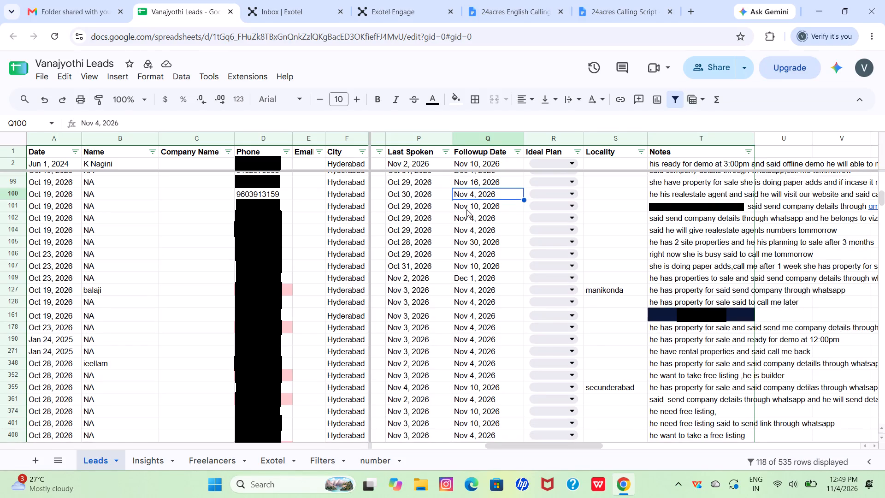
Select the phone number of the row 100 lead and read that lead's full notes.
click(276, 189)
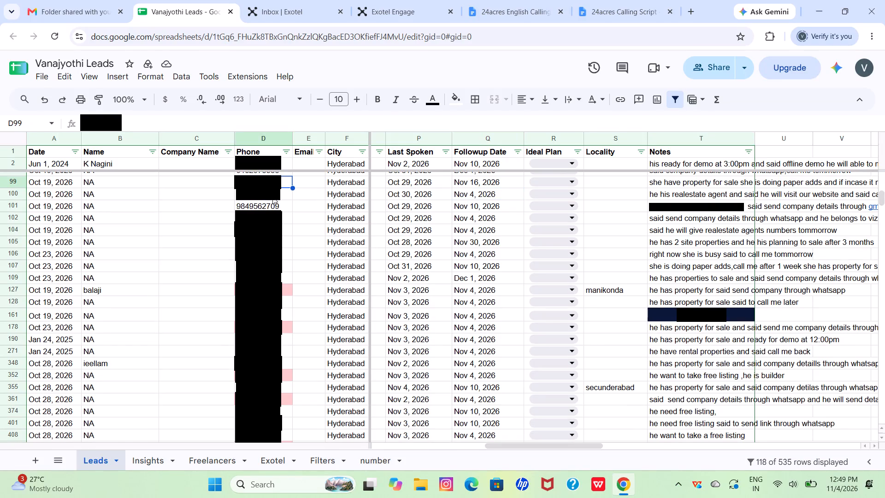
click(272, 196)
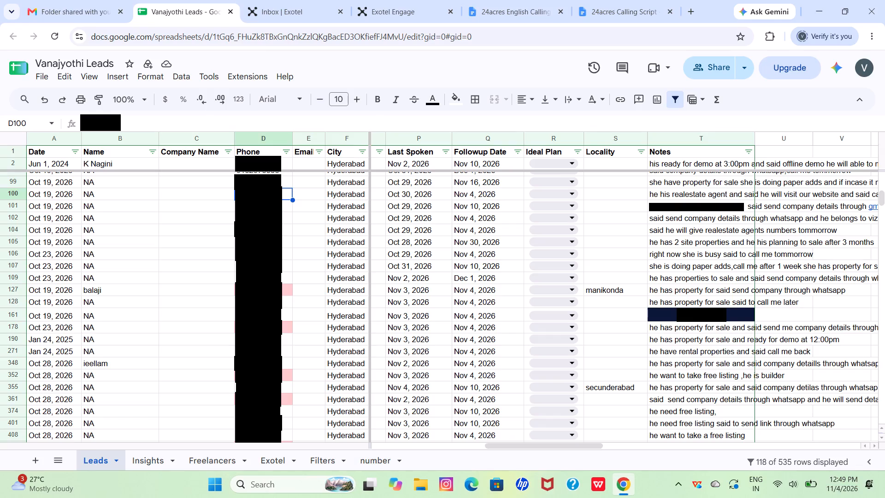
scroll(272, 196, left, 2)
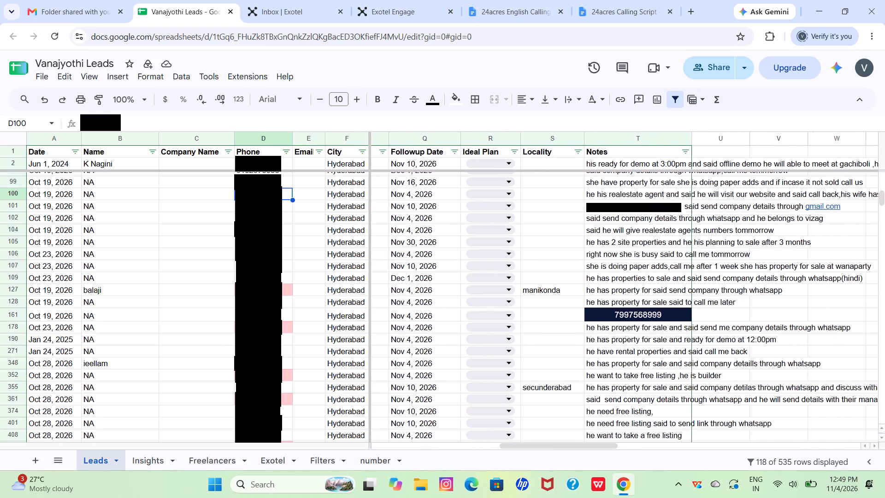
scroll(272, 196, left, 3)
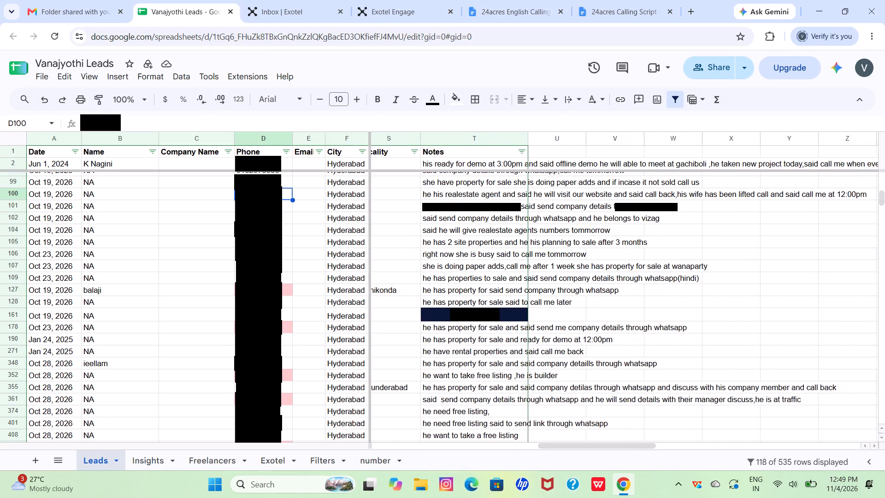
scroll(272, 196, left, 1)
scroll(272, 196, right, 1)
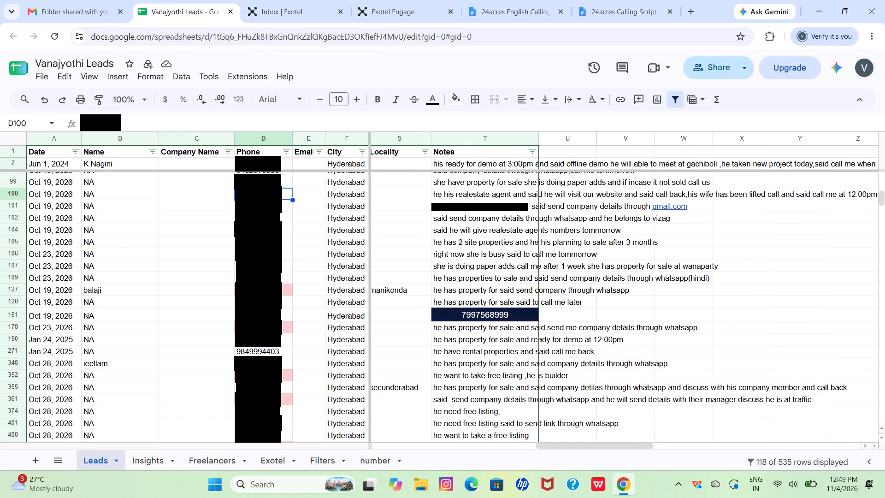
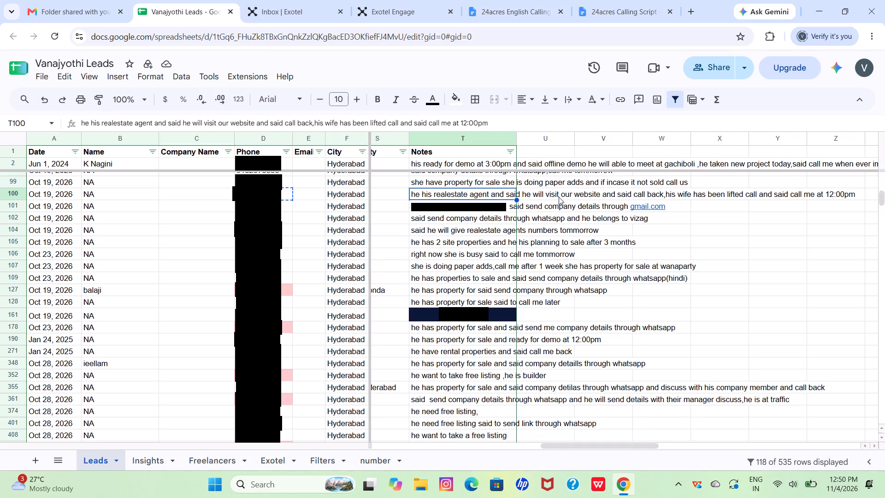
Shorten the row 100 lead's notes to "he his realestate agent and said he will visit our website and said call back,".
double_click(475, 198)
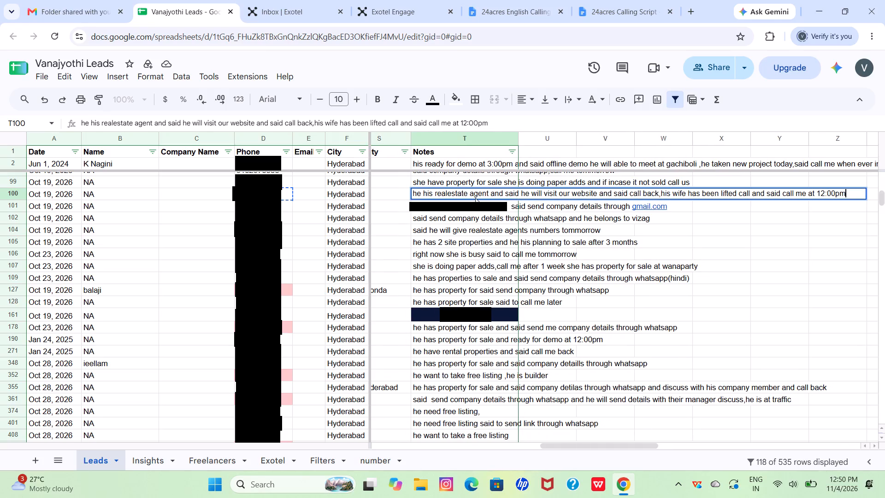
key(BackSpace)
key(BackSpace)
key(BackSpace)
key(BackSpace)
key(BackSpace)
key(BackSpace)
key(BackSpace)
key(BackSpace)
key(BackSpace)
key(BackSpace)
key(BackSpace)
key(BackSpace)
key(BackSpace)
key(BackSpace)
key(BackSpace)
key(BackSpace)
key(BackSpace)
key(BackSpace)
key(BackSpace)
key(BackSpace)
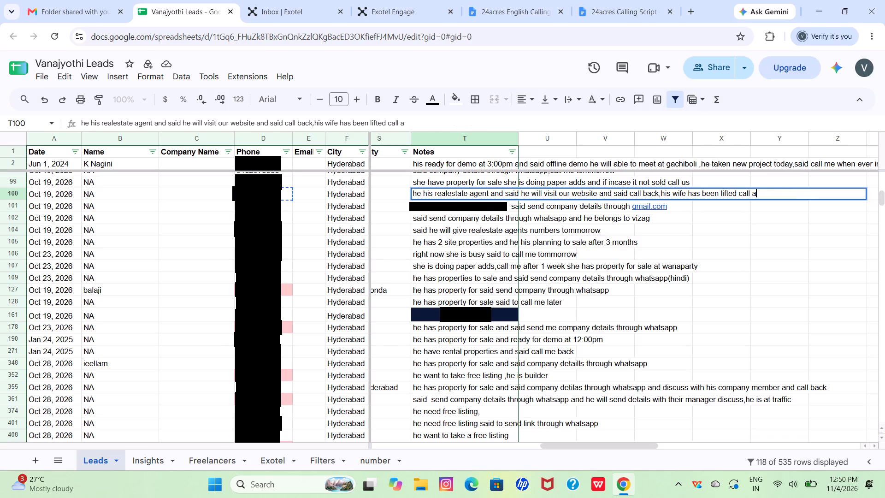
key(BackSpace)
key(BackSpace)
key(BackSpace)
key(BackSpace)
key(BackSpace)
key(BackSpace)
key(BackSpace)
key(BackSpace)
key(BackSpace)
key(BackSpace)
key(BackSpace)
key(BackSpace)
key(BackSpace)
key(BackSpace)
key(BackSpace)
key(BackSpace)
key(BackSpace)
key(BackSpace)
key(BackSpace)
key(BackSpace)
key(BackSpace)
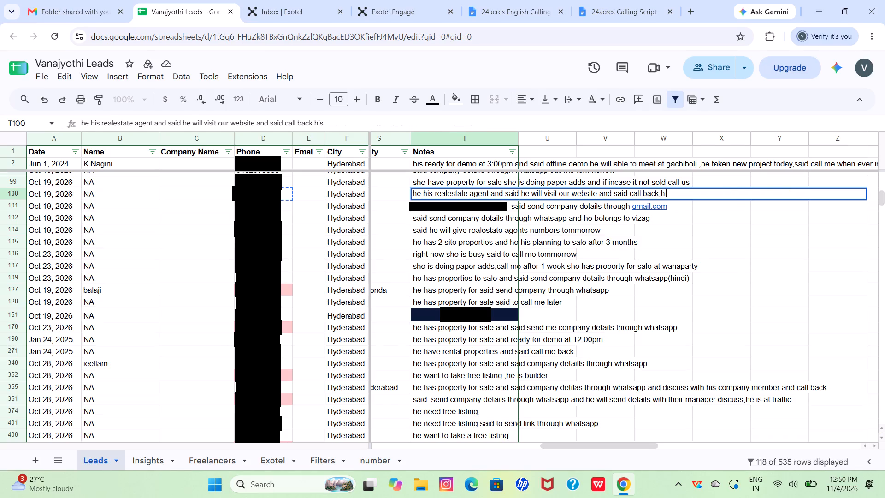
key(BackSpace)
key(BackSpace)
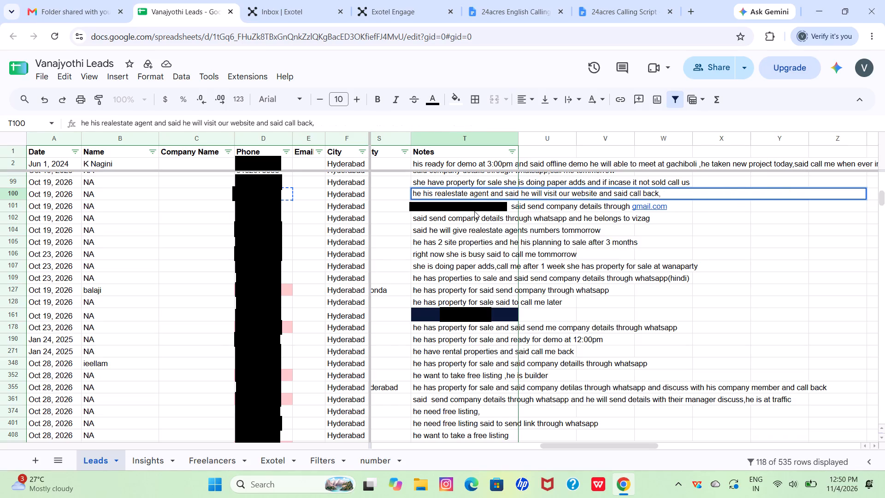
click(468, 209)
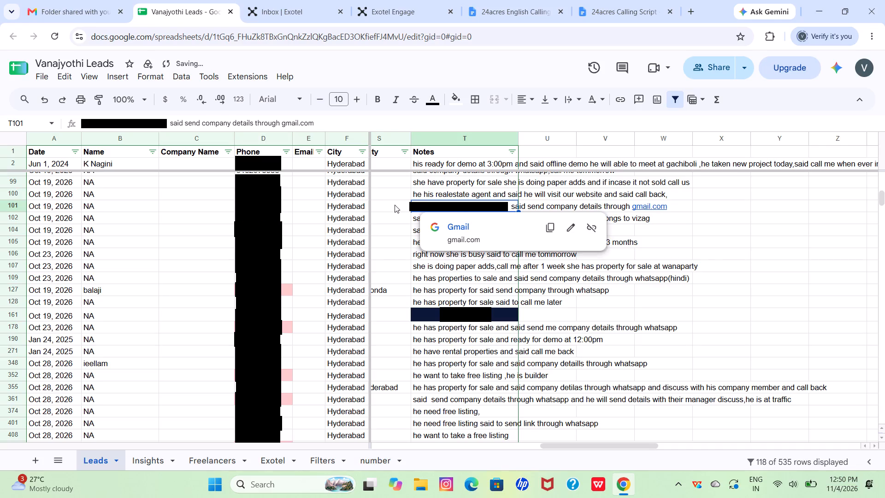
Check the notes of the row 102 lead and of the leads listed below it.
click(395, 205)
click(437, 221)
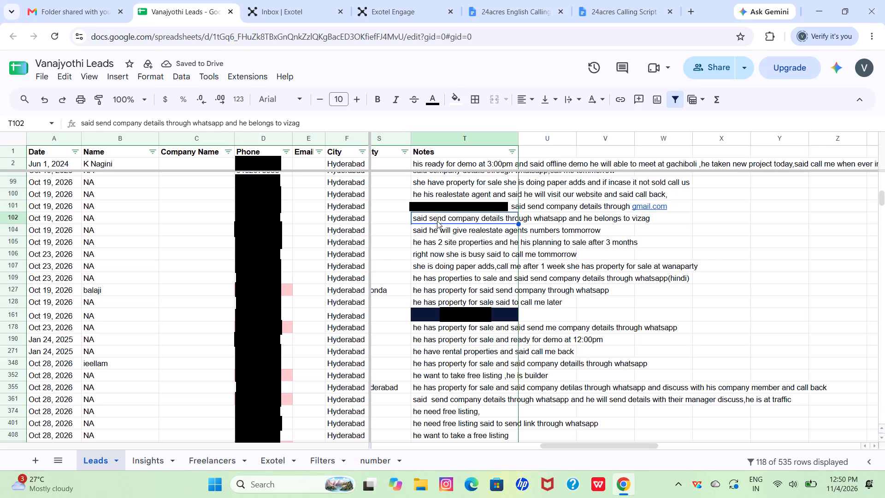
scroll(437, 221, down, 1)
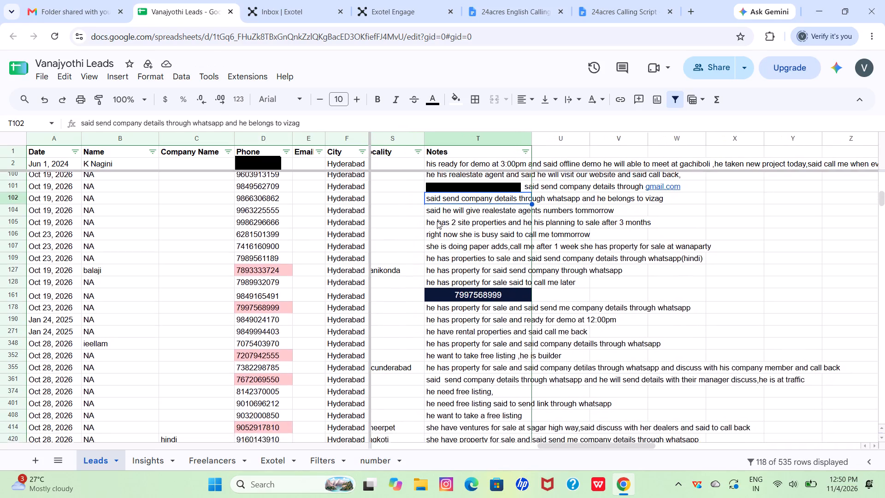
scroll(437, 221, down, 1)
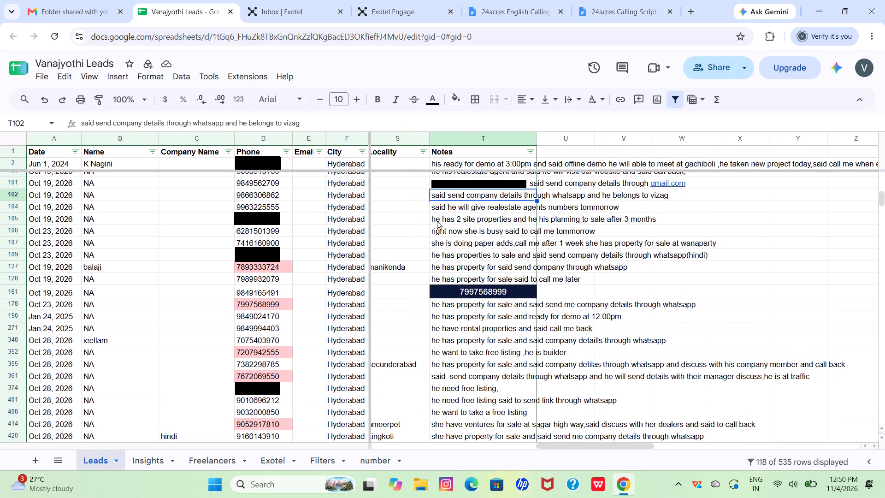
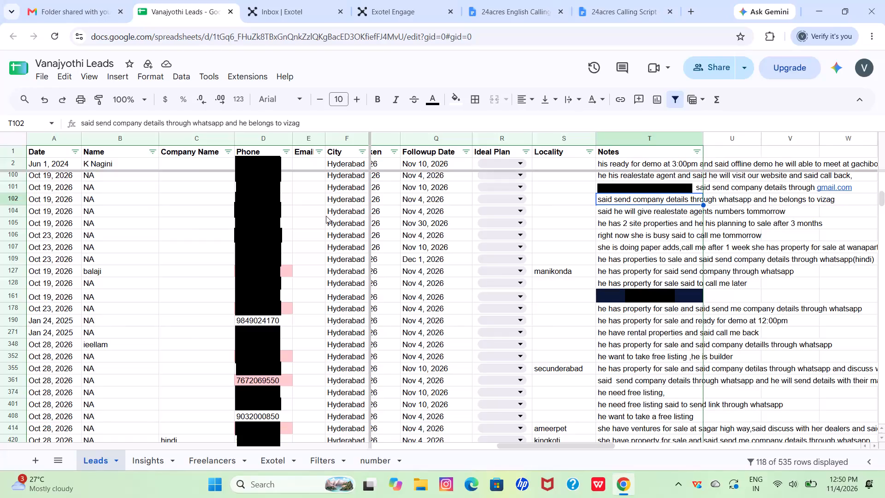
Copy the phone number of the row 102 lead, whose notes request company details through WhatsApp.
click(271, 201)
scroll(271, 201, down, 1)
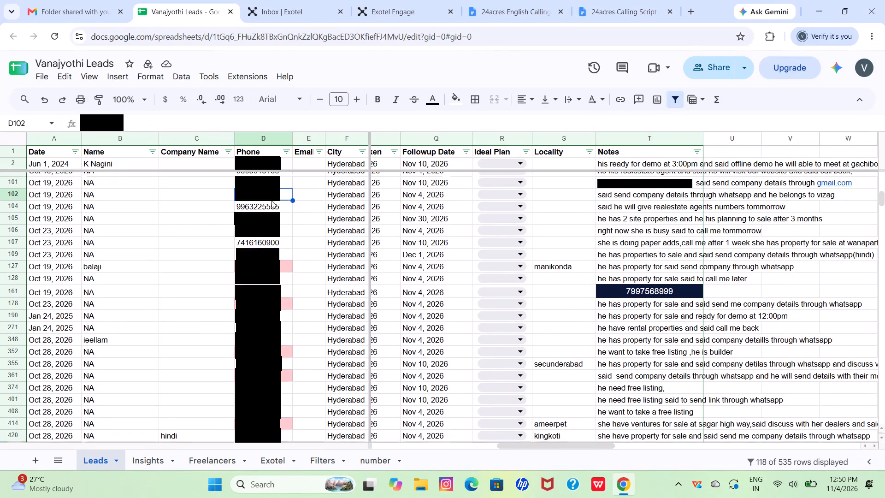
scroll(271, 201, down, 1)
key(ctrl+c)
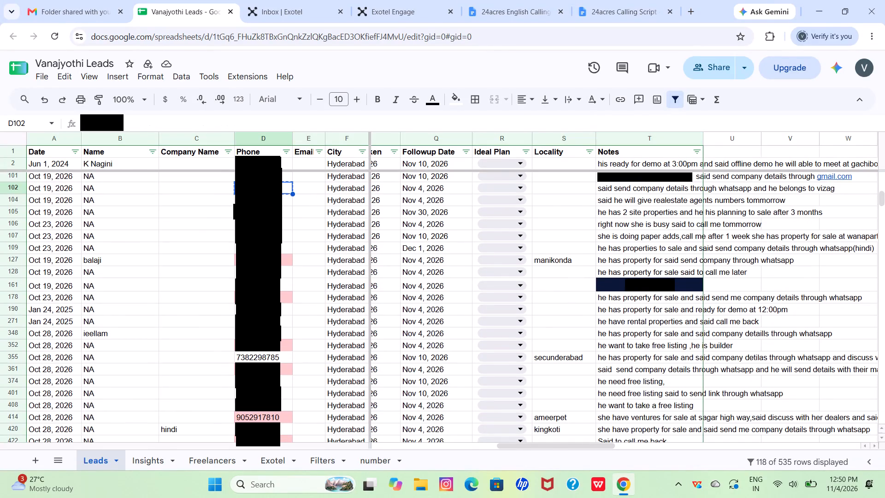
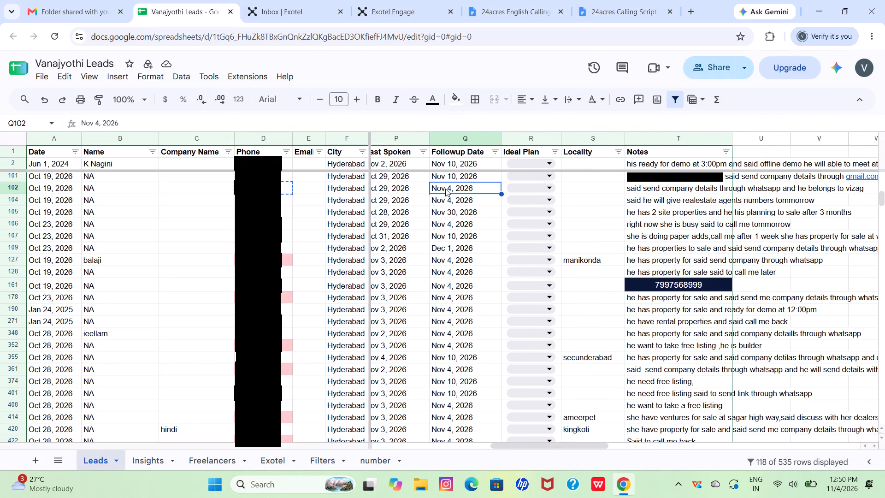
Set the attempts count of the row 102 lead to 6.
scroll(445, 189, right, 4)
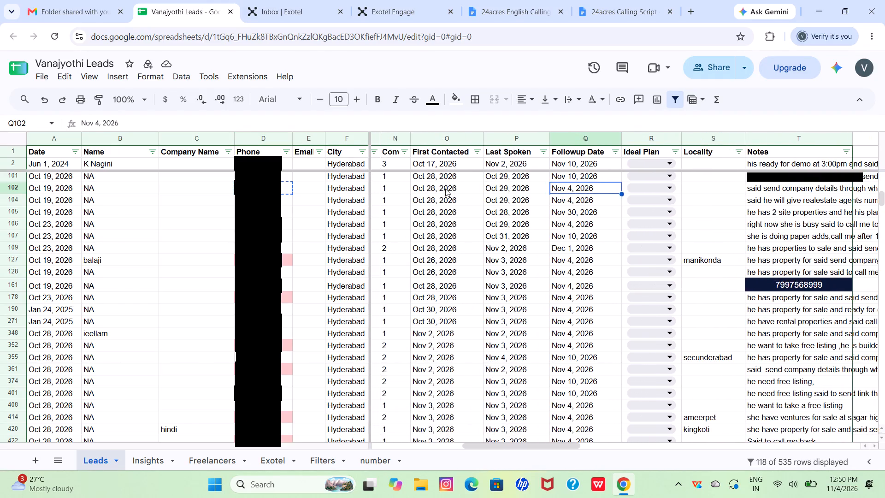
scroll(445, 189, right, 2)
click(499, 187)
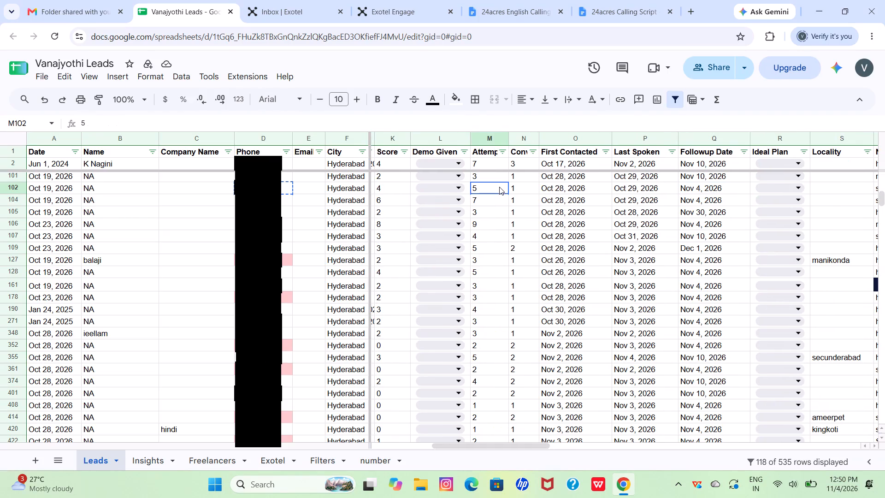
key(6)
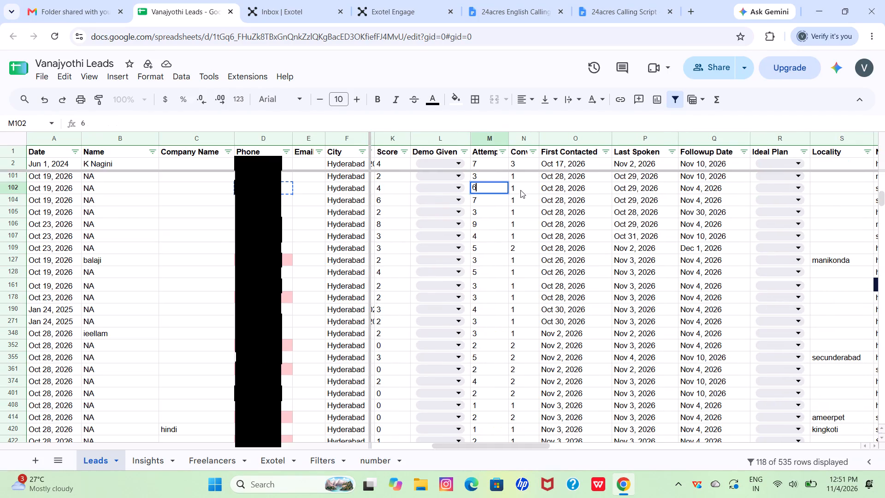
click(520, 190)
Check the attempts count, follow-up date and notes of the row 104 lead.
click(482, 199)
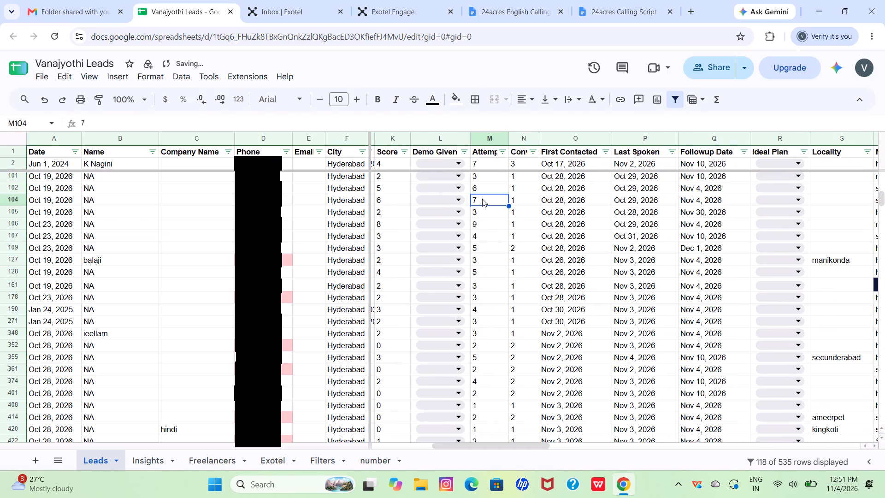
scroll(482, 199, left, 4)
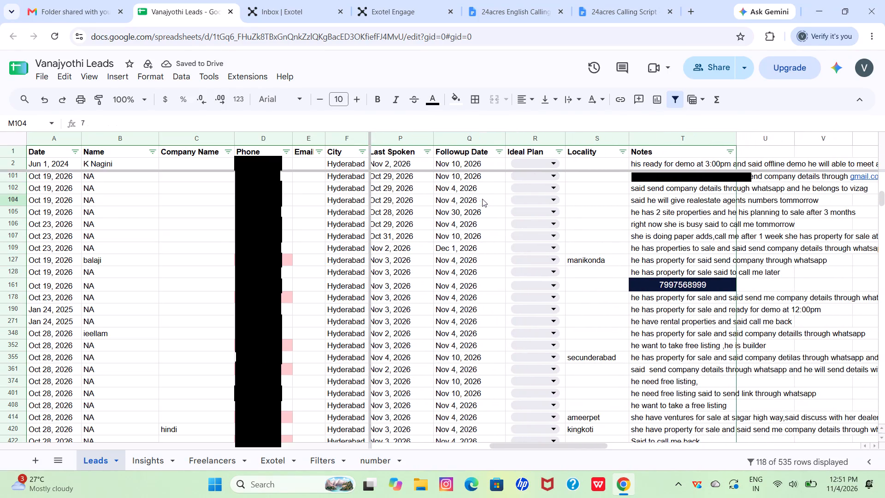
Switch to the Exotel Engage campaigns page.
click(382, 0)
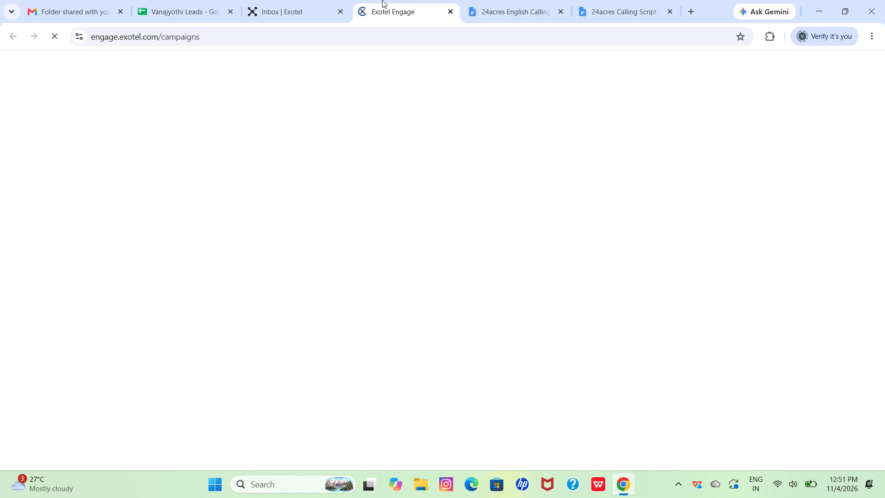
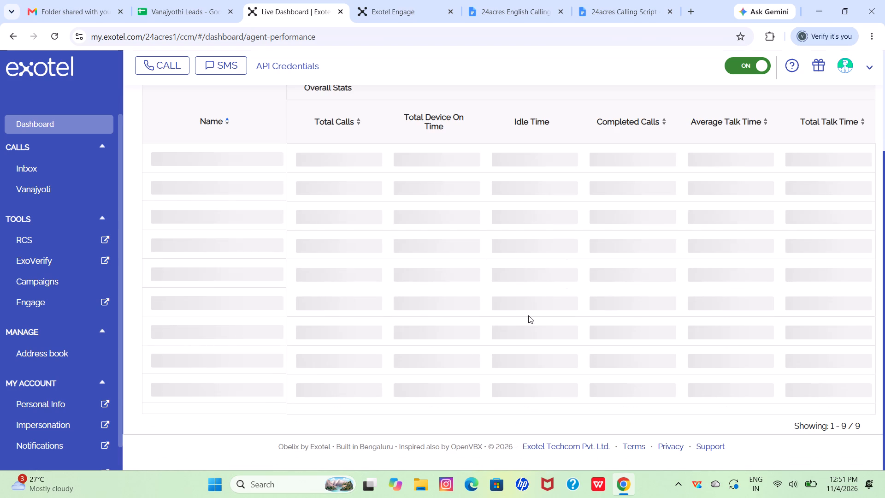
Place an Exotel call to the copied lead number, checking the row 102 phone number in the leads sheet before dialling.
scroll(528, 315, up, 3)
click(188, 0)
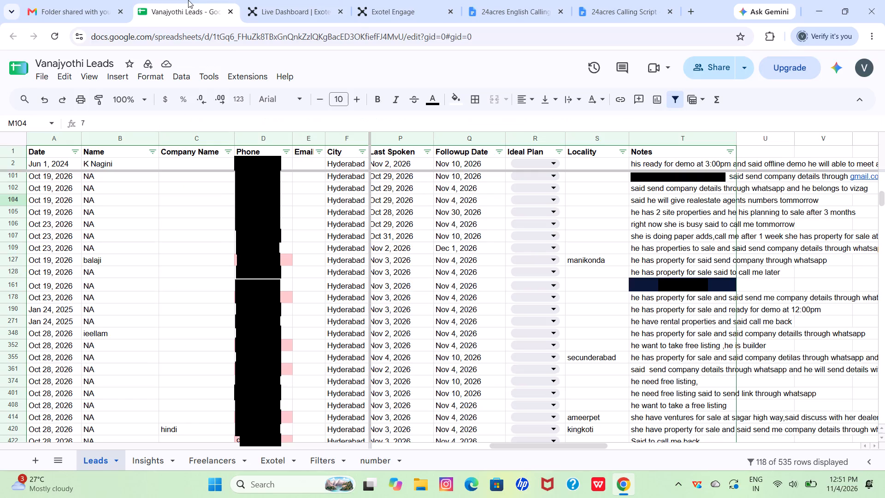
click(318, 11)
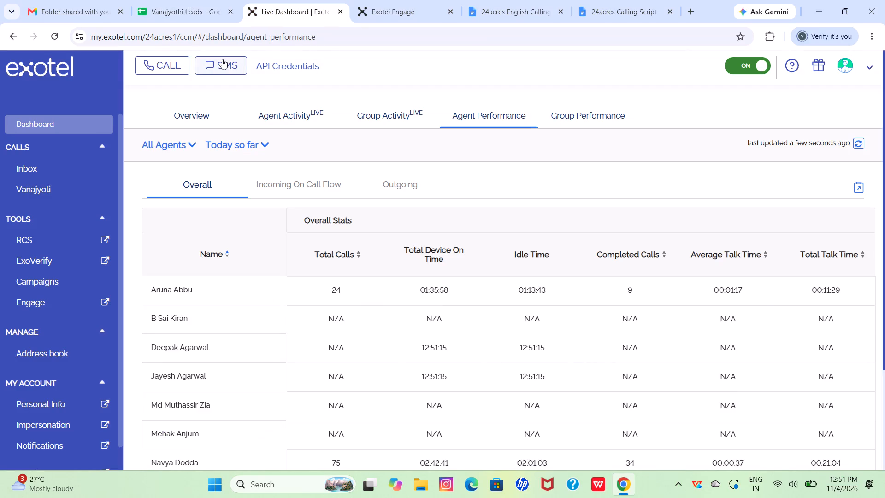
click(186, 65)
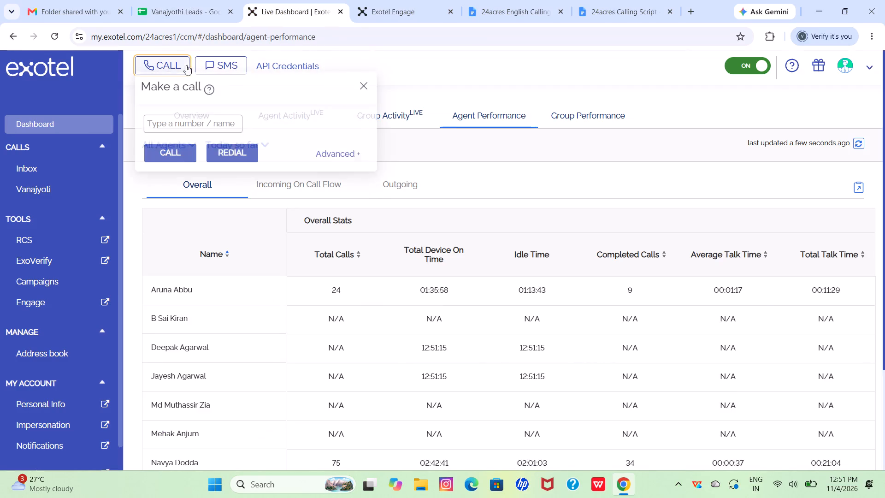
click(195, 131)
key(ctrl+v)
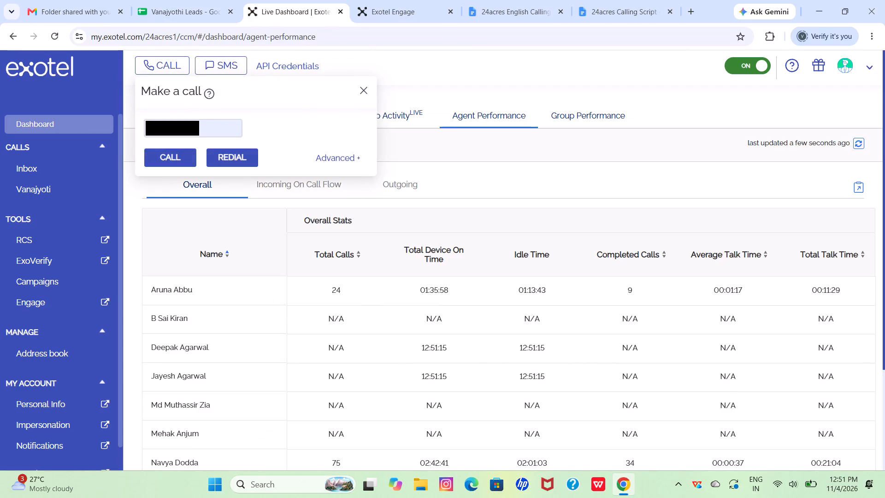
click(188, 0)
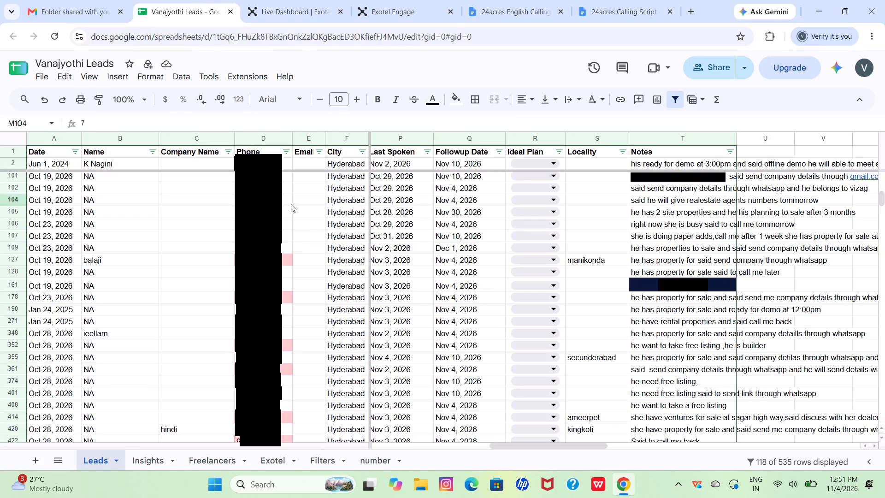
scroll(517, 193, left, 1)
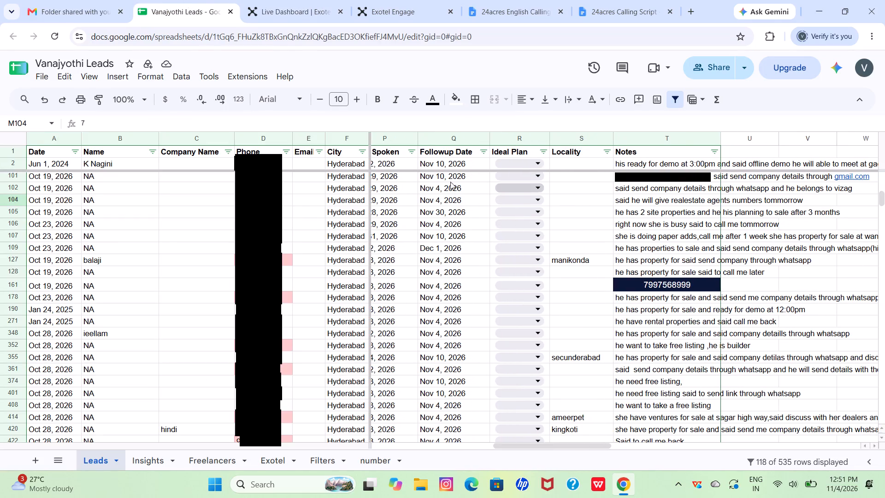
click(269, 192)
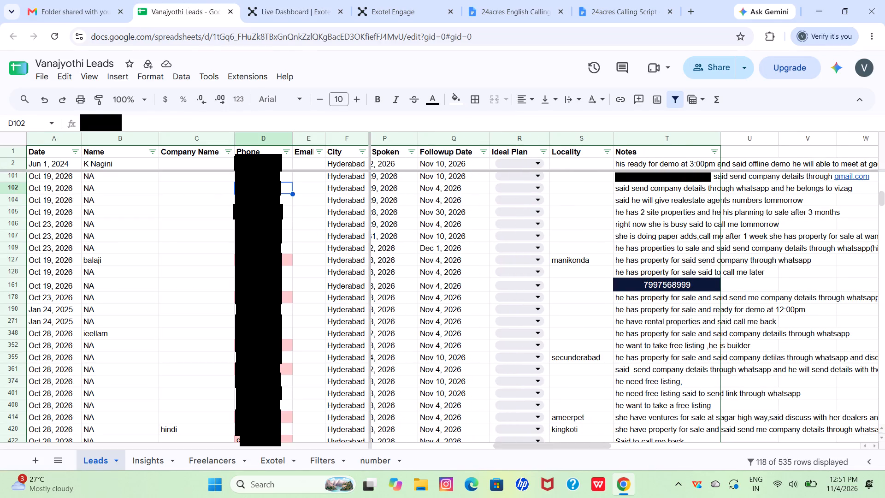
key(ctrl+c)
click(307, 0)
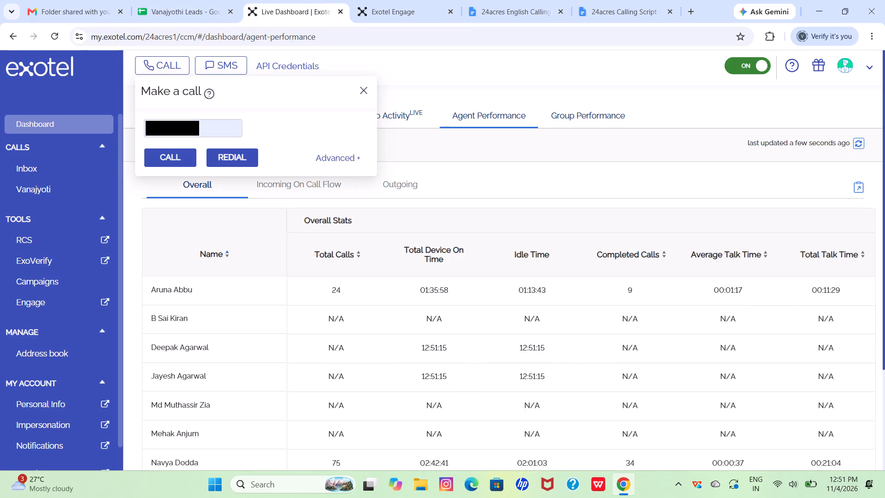
click(181, 155)
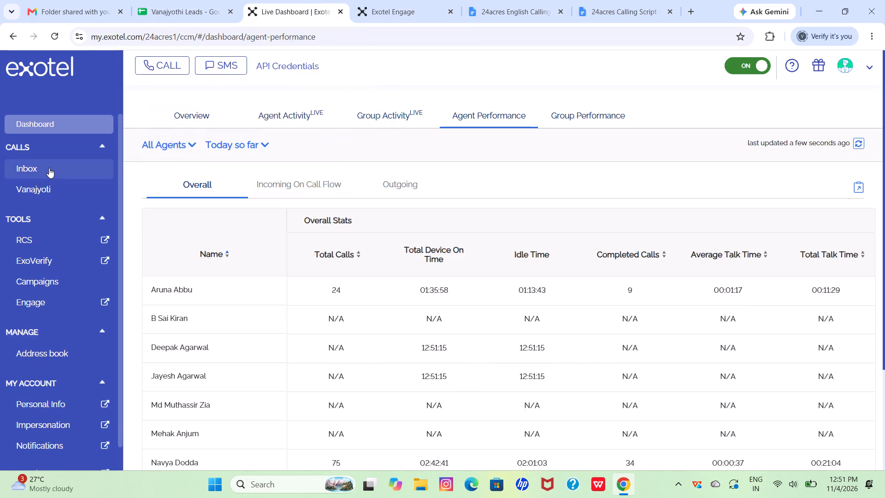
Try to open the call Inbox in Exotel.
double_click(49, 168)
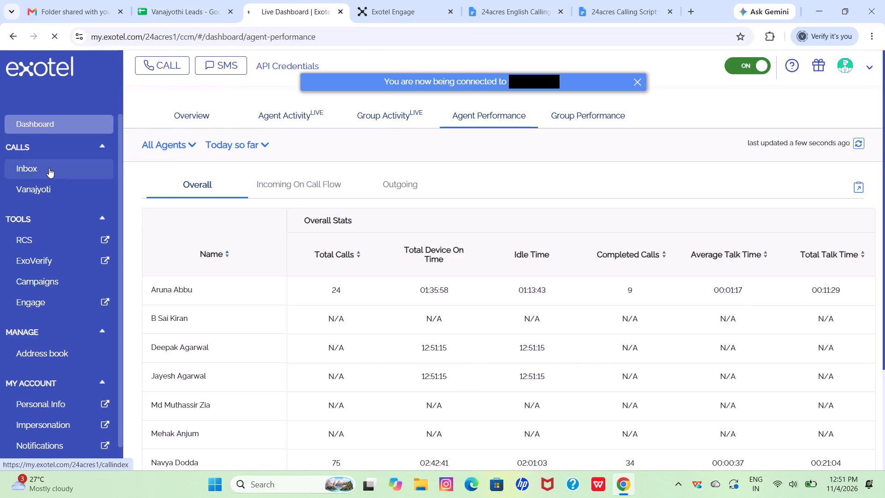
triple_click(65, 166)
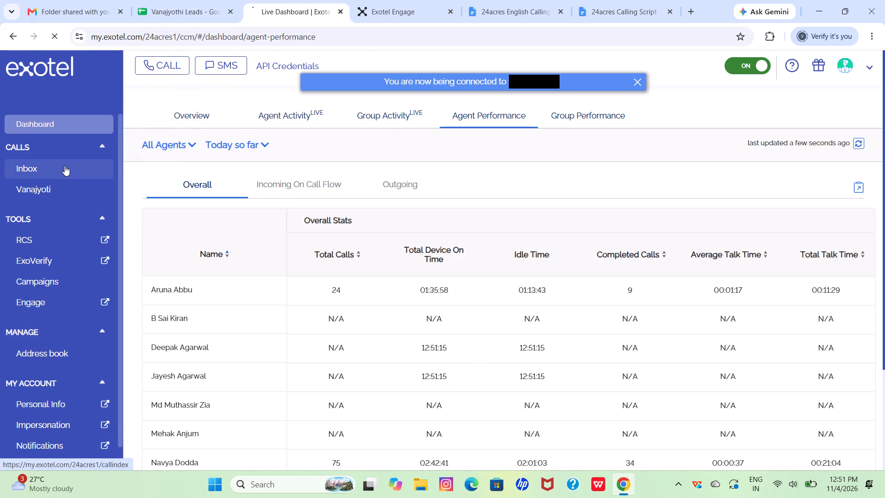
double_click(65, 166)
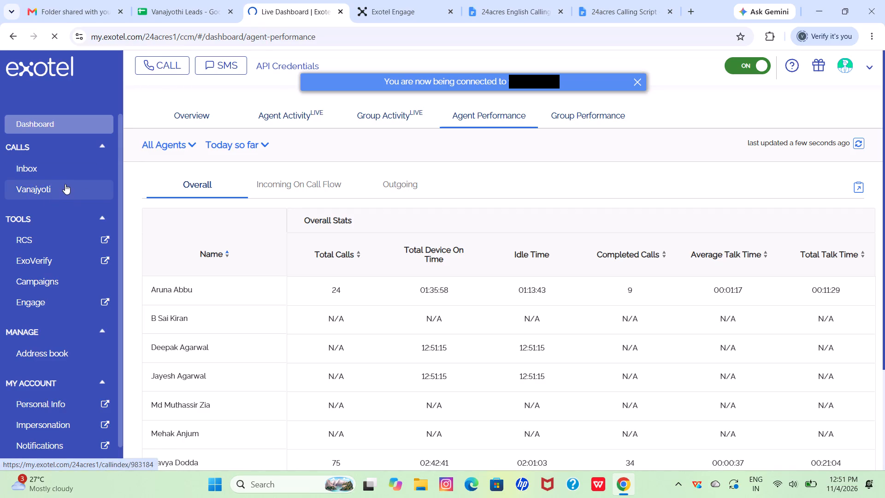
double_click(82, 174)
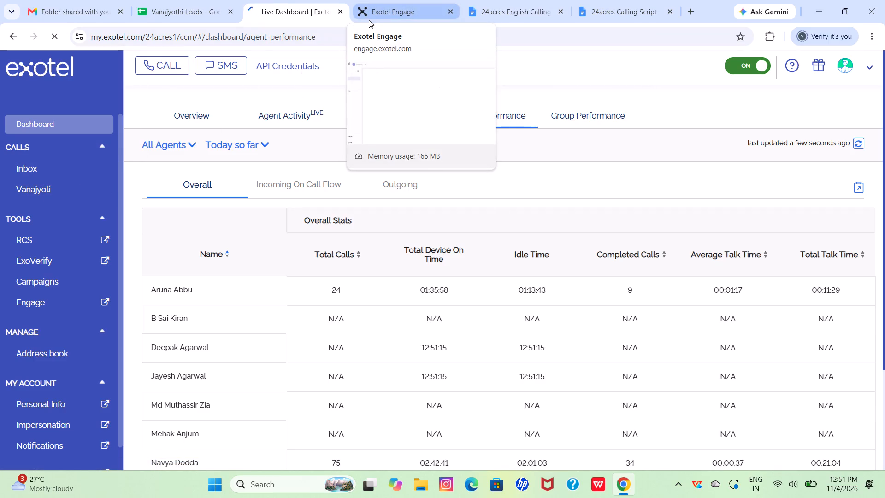
Close the Exotel Engage page, retry the call Inbox, and close the Exotel Live Dashboard page.
click(451, 13)
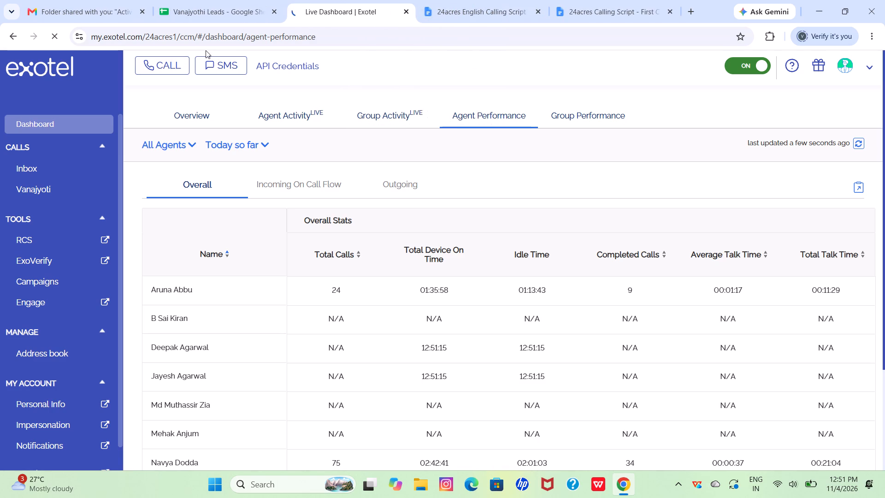
triple_click(59, 175)
click(59, 175)
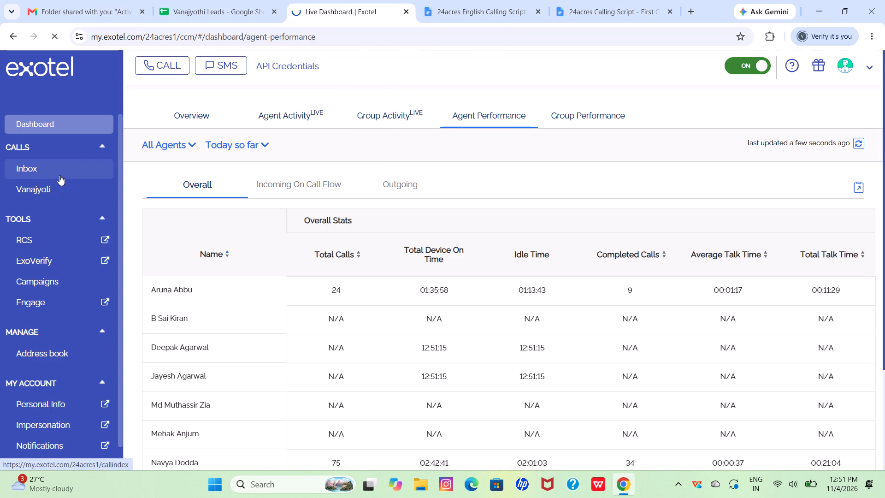
click(404, 10)
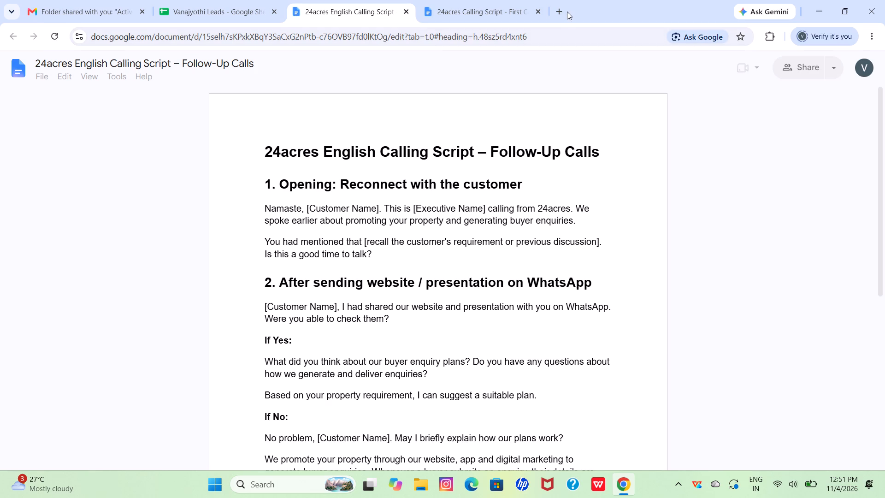
Open a new browser page and start a Google search.
click(564, 11)
click(291, 226)
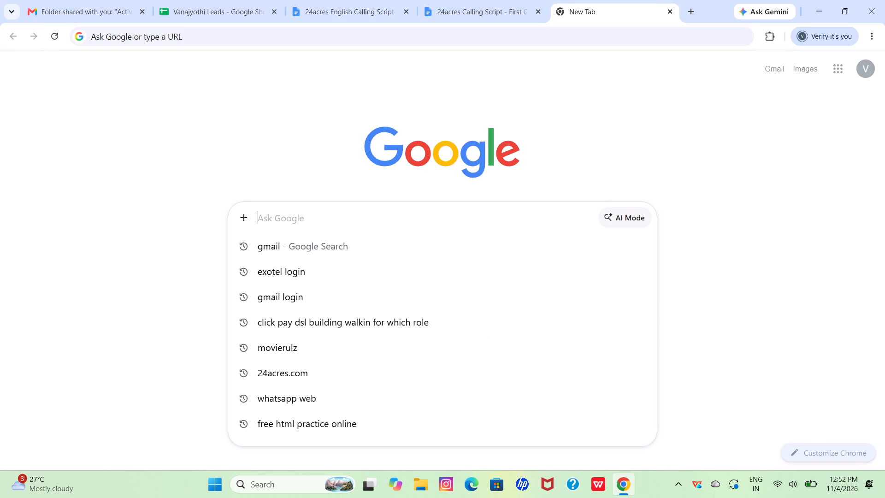
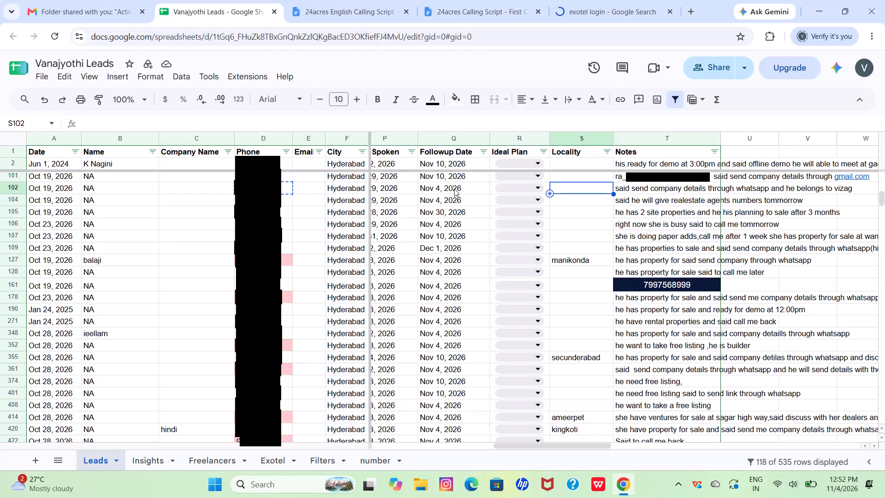
Set the Last Spoken date of the row 102 lead to Nov 4, 2026.
click(454, 189)
scroll(454, 189, right, 2)
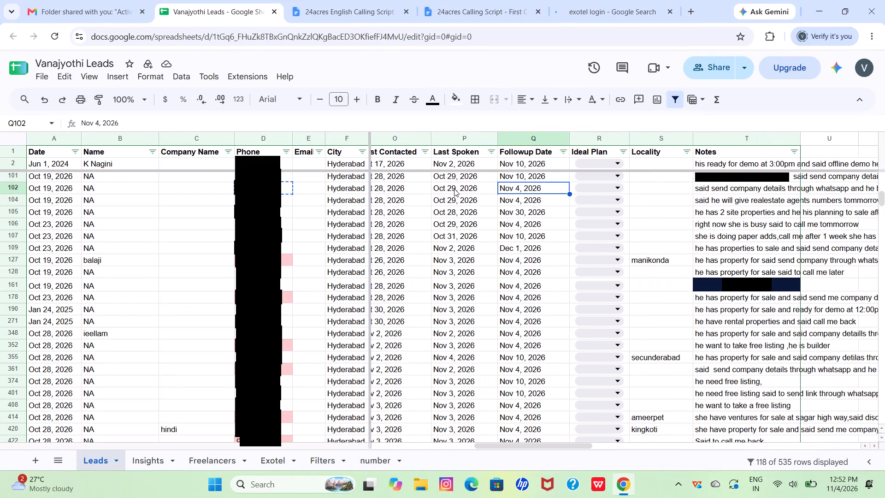
double_click(454, 189)
click(465, 316)
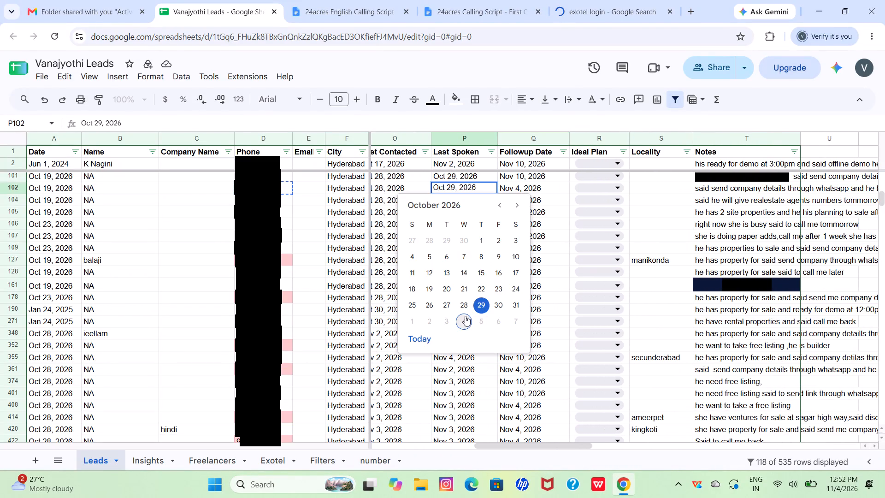
Update the row 102 lead's call counts, setting the attempts to 7 and the Conv column value to 2.
scroll(465, 316, right, 4)
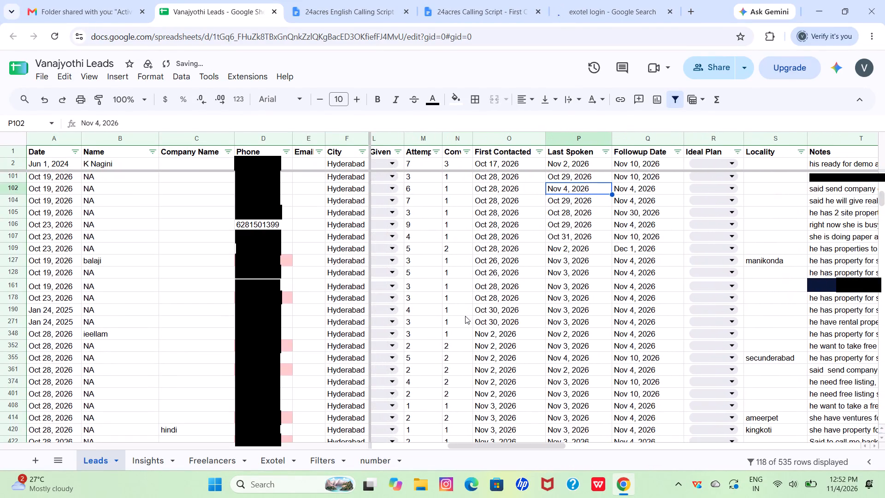
click(413, 190)
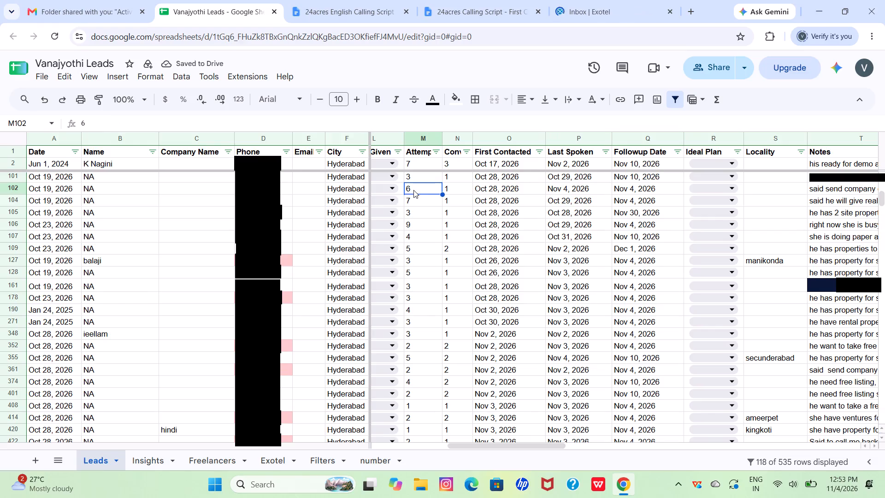
key(7)
click(460, 192)
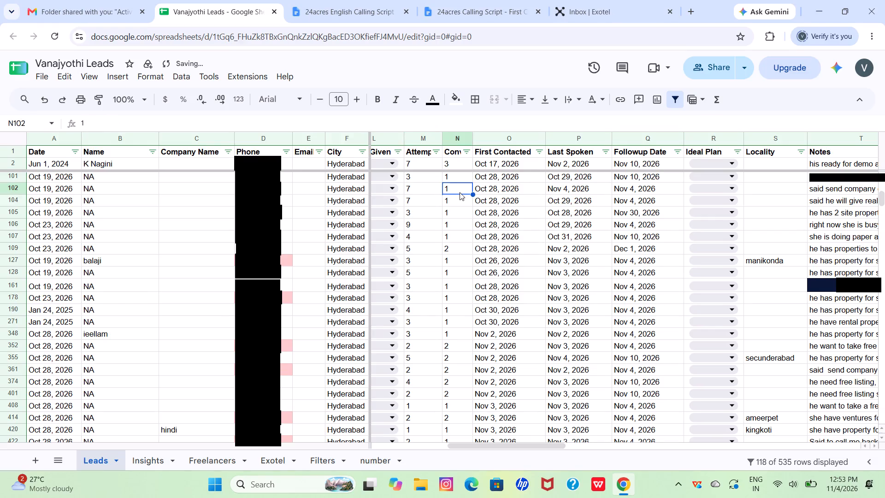
key(2)
click(489, 190)
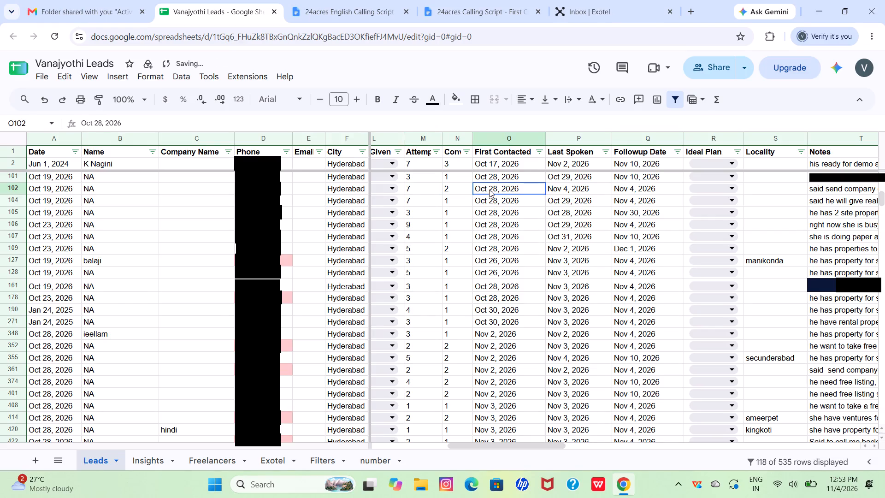
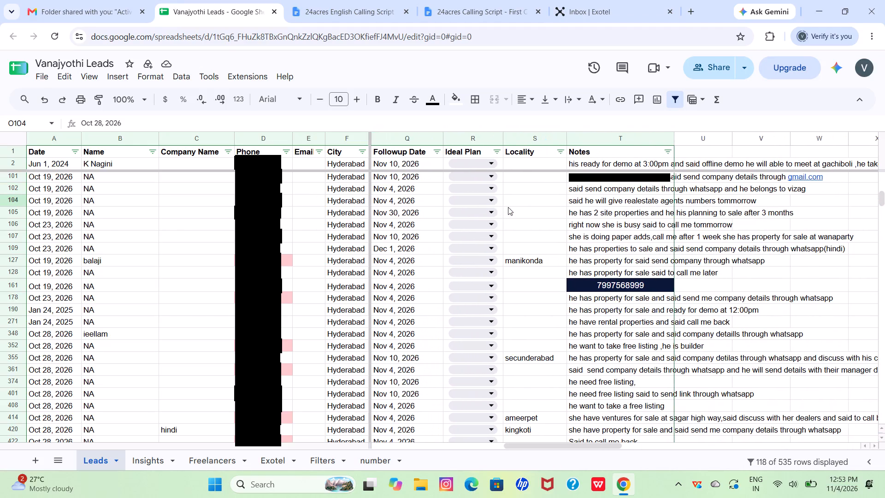
Set the row 104 lead's attempts count to 8.
scroll(508, 207, right, 5)
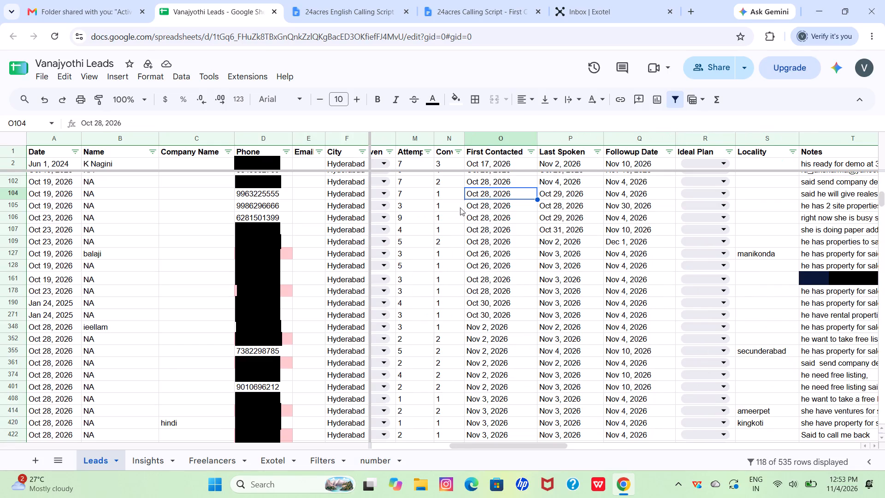
click(404, 192)
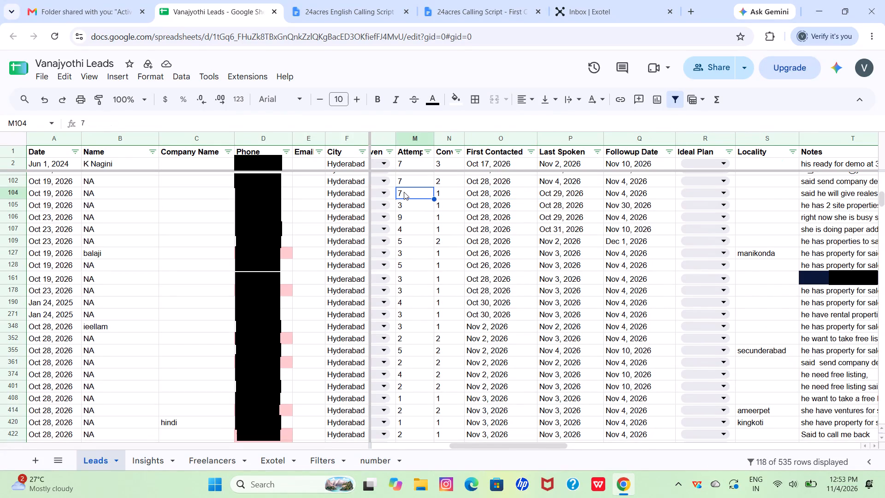
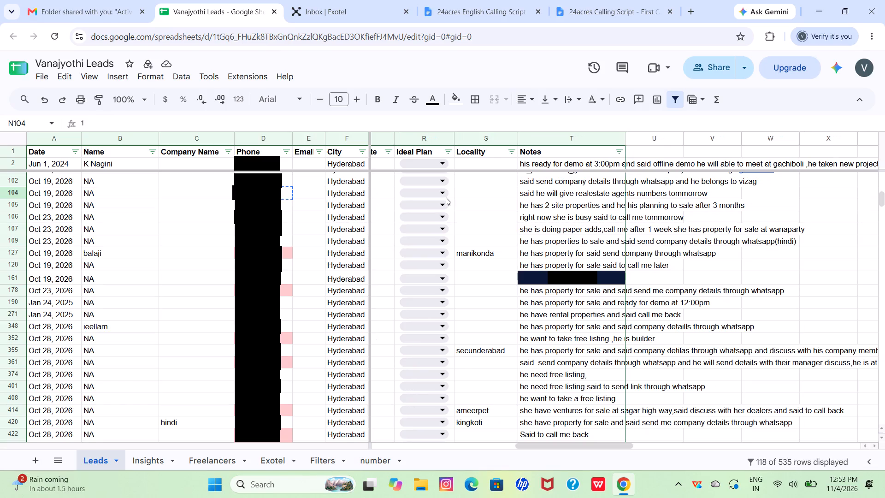
Check the row 106 lead's follow-up date and notes in the Leads sheet, and copy that lead's phone number for calling.
scroll(446, 197, right, 2)
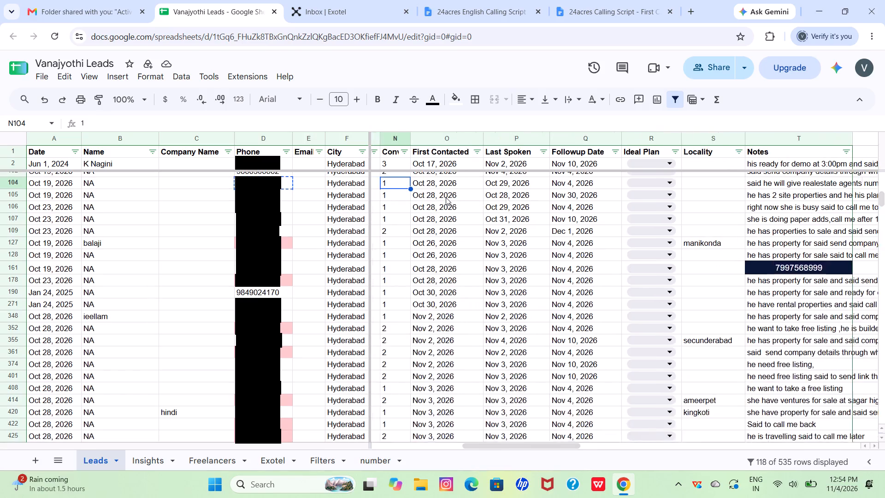
scroll(446, 197, right, 2)
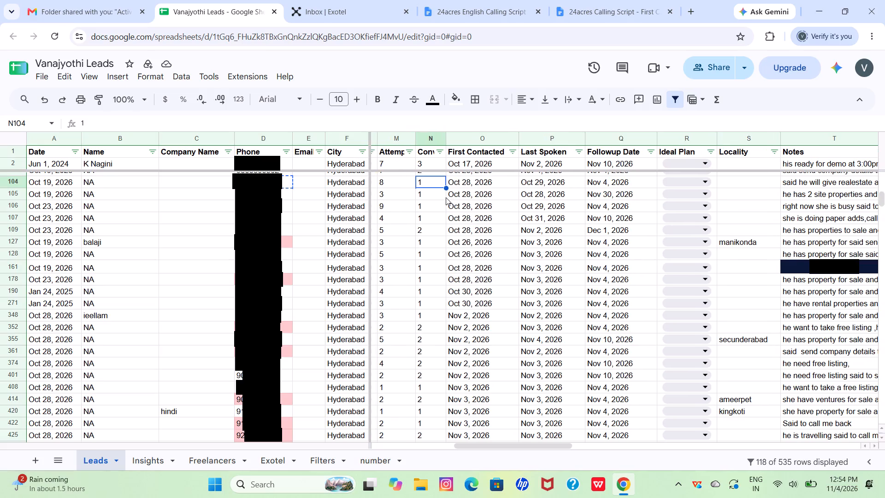
click(426, 211)
scroll(426, 211, left, 2)
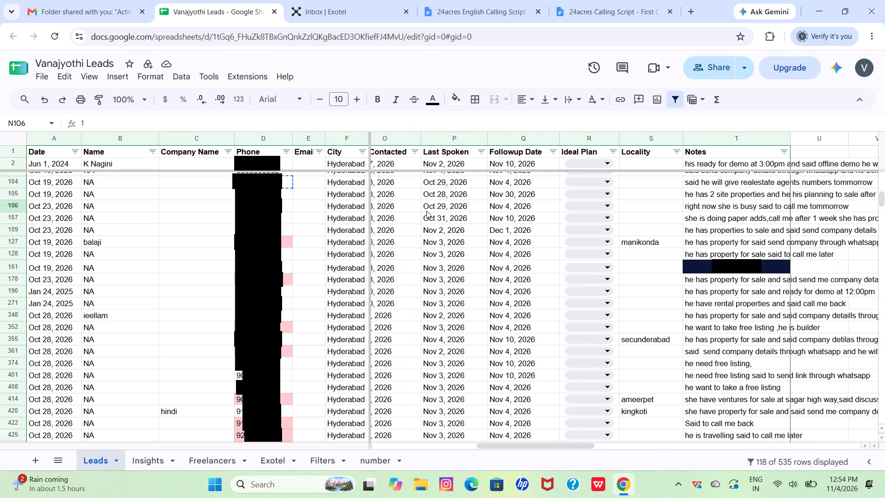
scroll(426, 211, left, 1)
scroll(426, 211, right, 3)
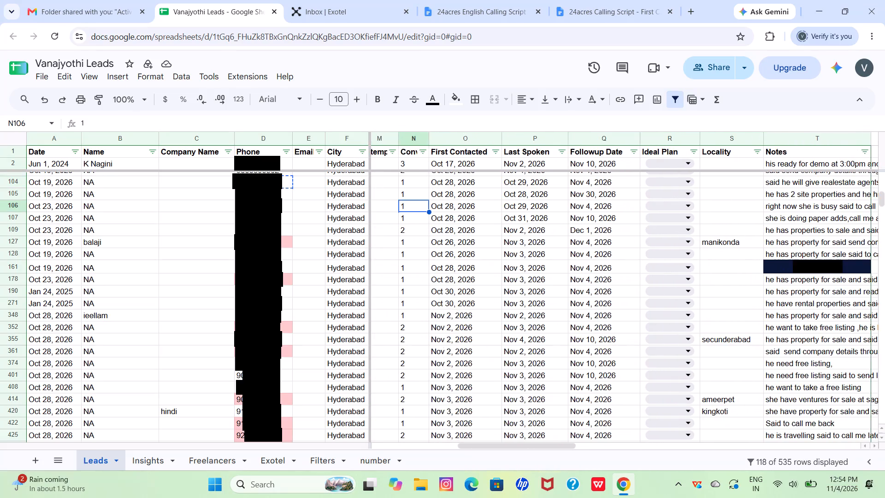
scroll(426, 211, right, 1)
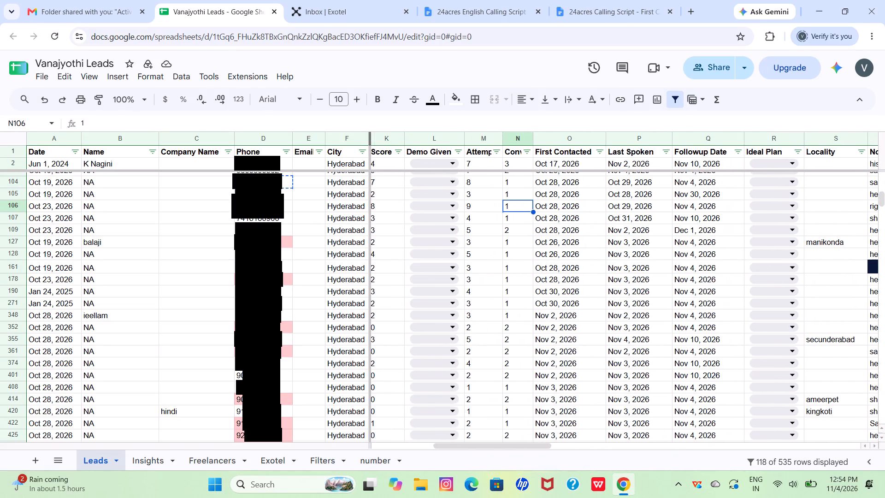
click(278, 205)
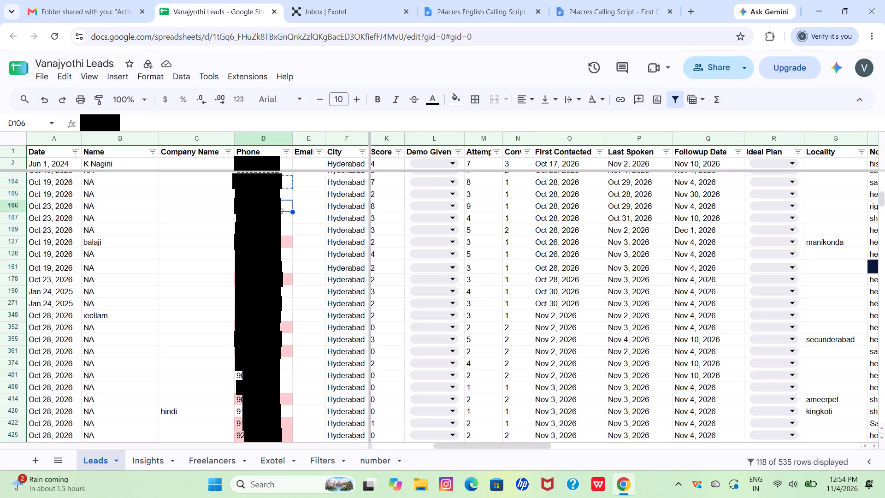
key(ctrl+c)
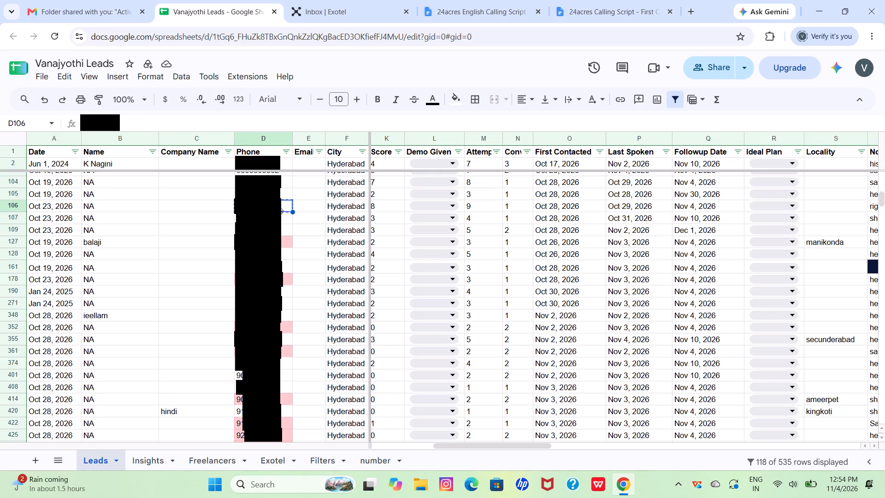
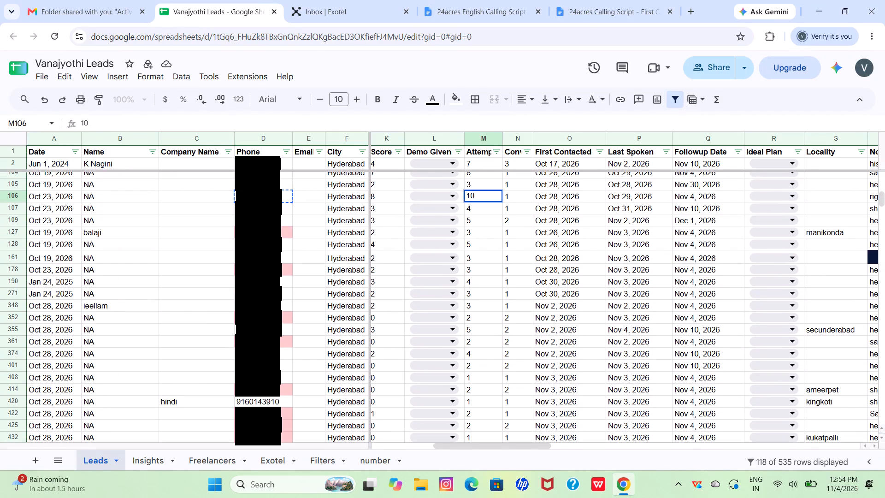
Set the row 106 lead's call attempts to 10 and review that lead's follow-up date and notes.
click(526, 195)
scroll(526, 195, left, 3)
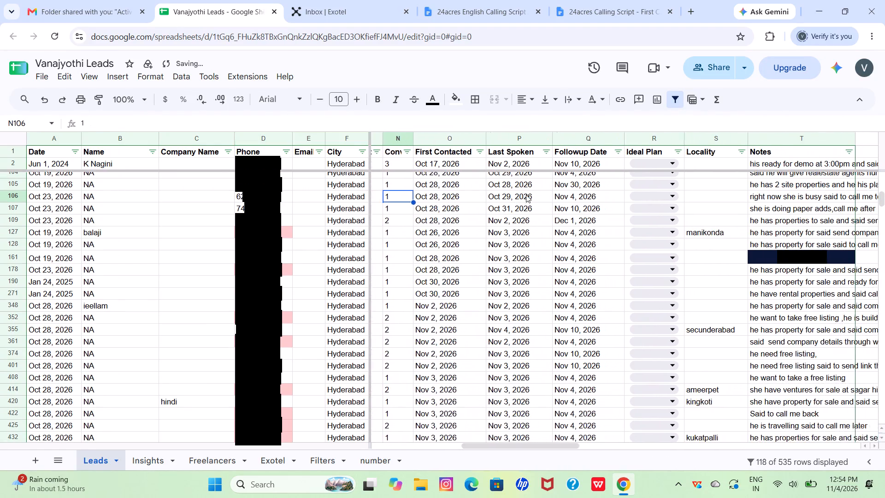
scroll(526, 195, left, 1)
scroll(526, 195, right, 1)
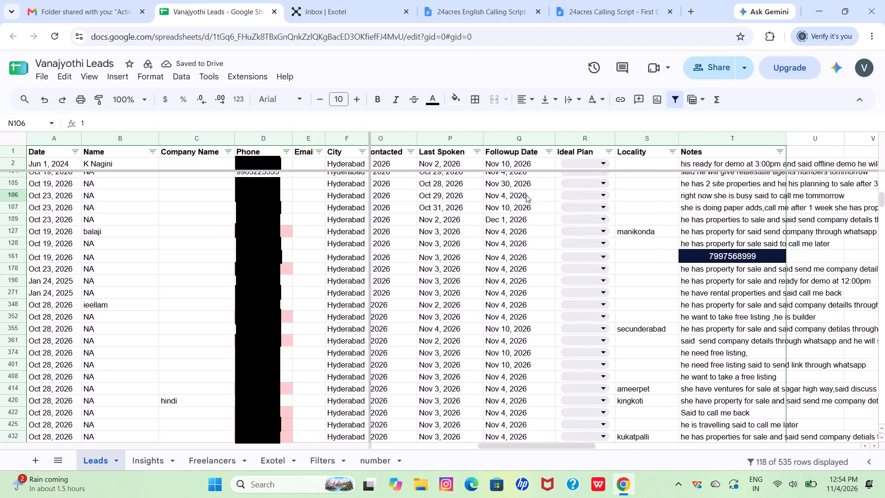
scroll(526, 195, right, 5)
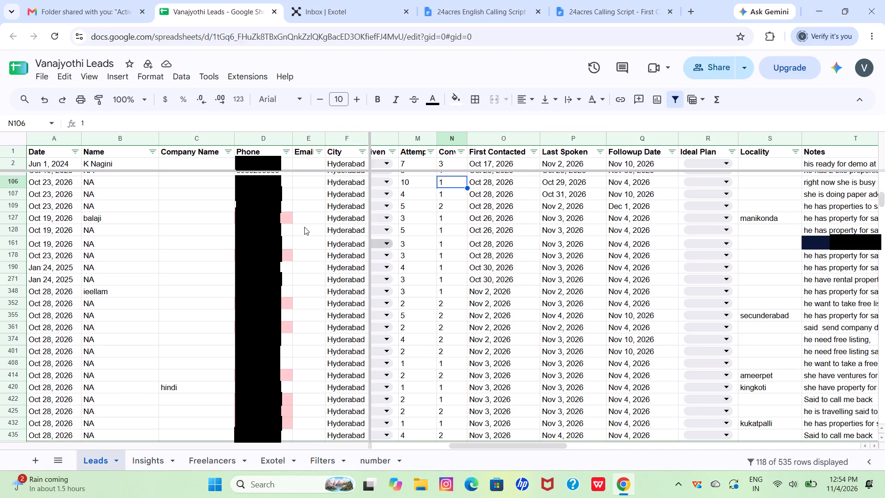
Check the row 127 lead's call attempts, last spoken date, follow-up date and notes, along with those of the remaining Call Back leads below.
click(284, 216)
scroll(284, 216, left, 4)
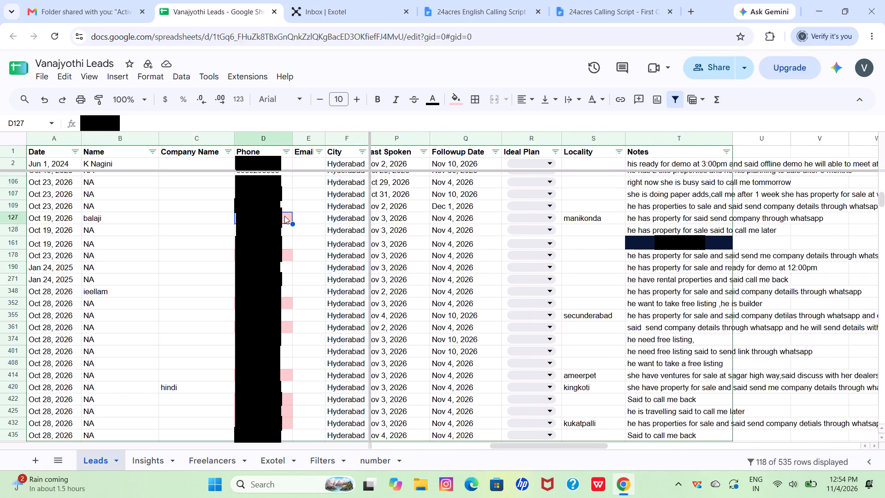
drag(284, 216, 456, 243)
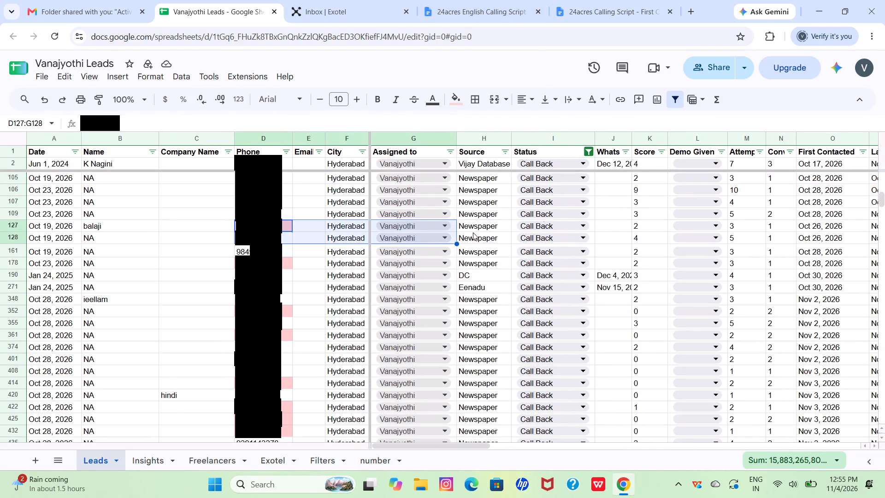
click(402, 228)
scroll(394, 227, left, 2)
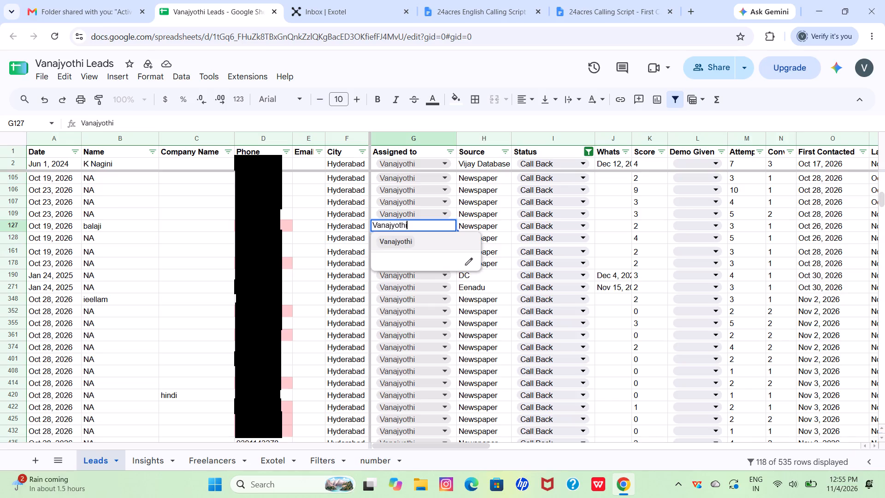
click(625, 222)
scroll(625, 222, left, 1)
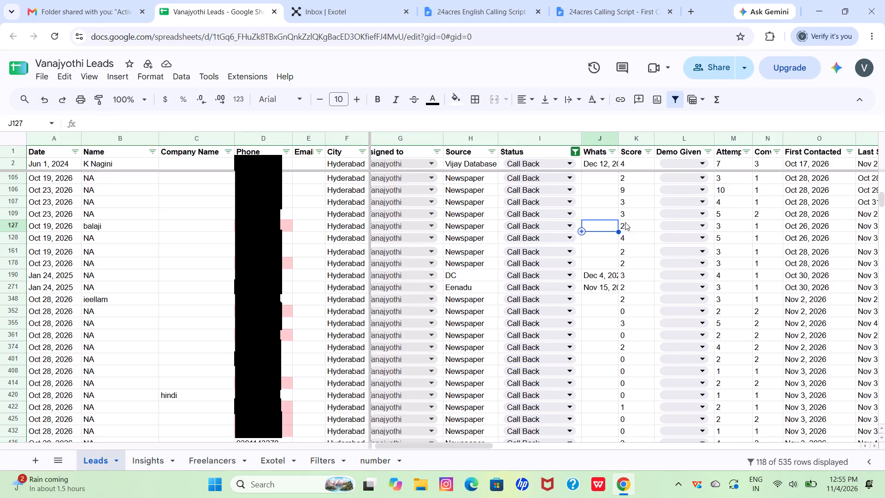
scroll(625, 222, left, 5)
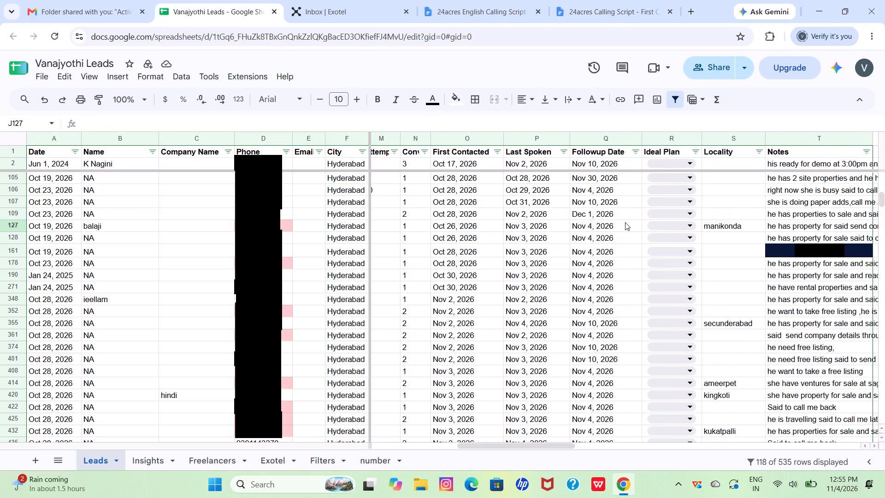
scroll(625, 219, down, 1)
scroll(625, 219, right, 2)
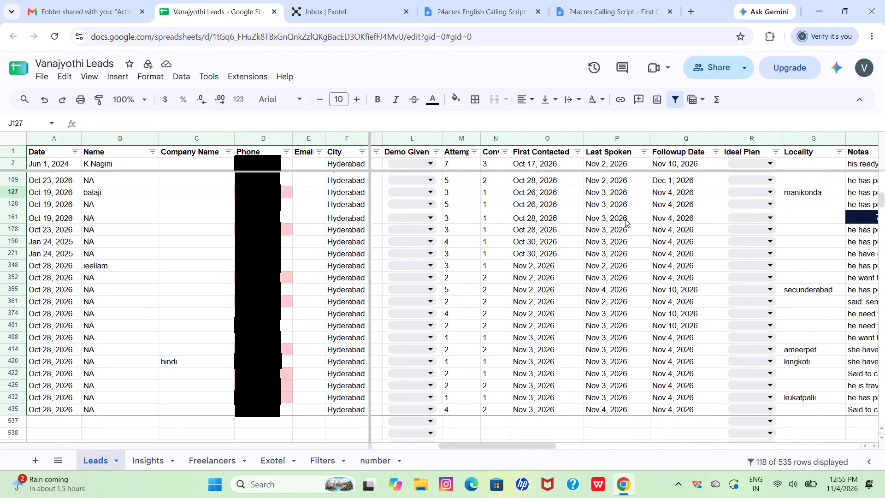
scroll(625, 219, right, 1)
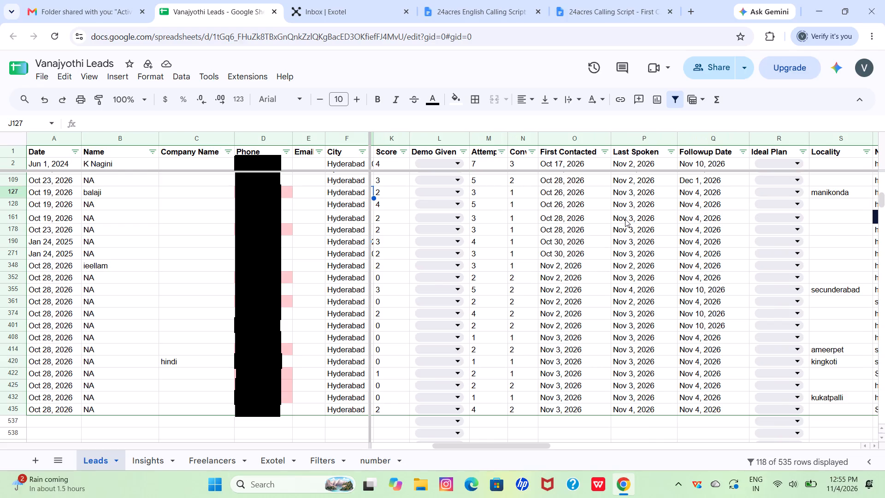
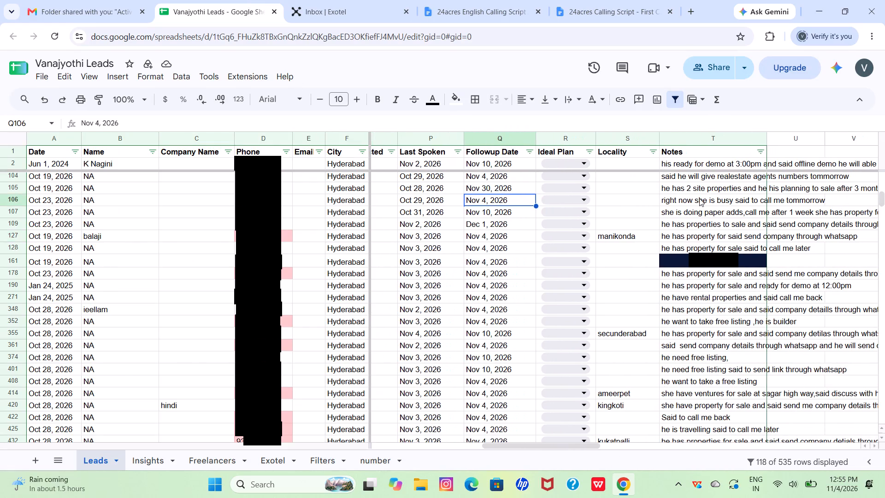
Check the follow-up dates and contact details around the row 127 lead, and set that lead's call attempts to 4.
click(496, 252)
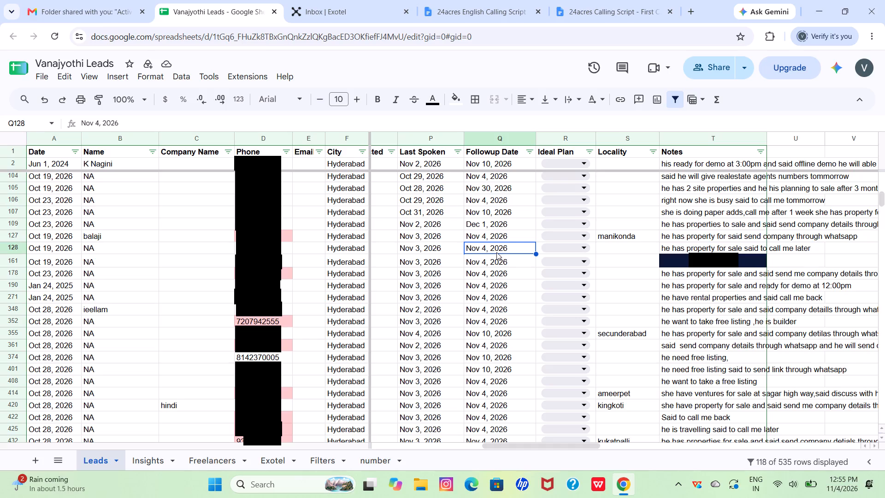
click(497, 242)
click(488, 234)
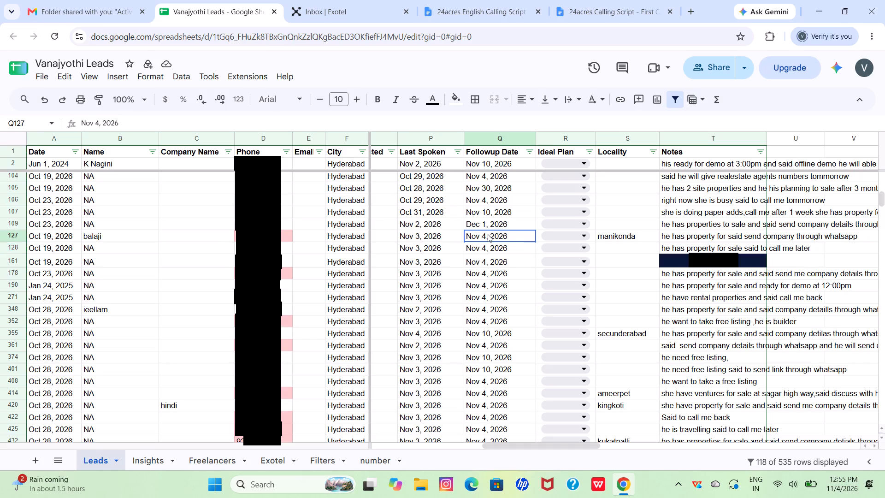
scroll(488, 234, down, 1)
scroll(488, 234, left, 1)
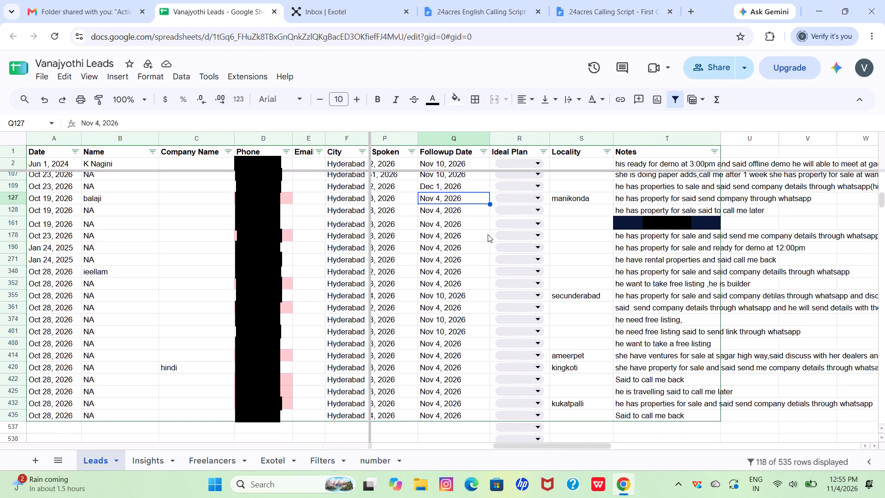
scroll(488, 234, right, 3)
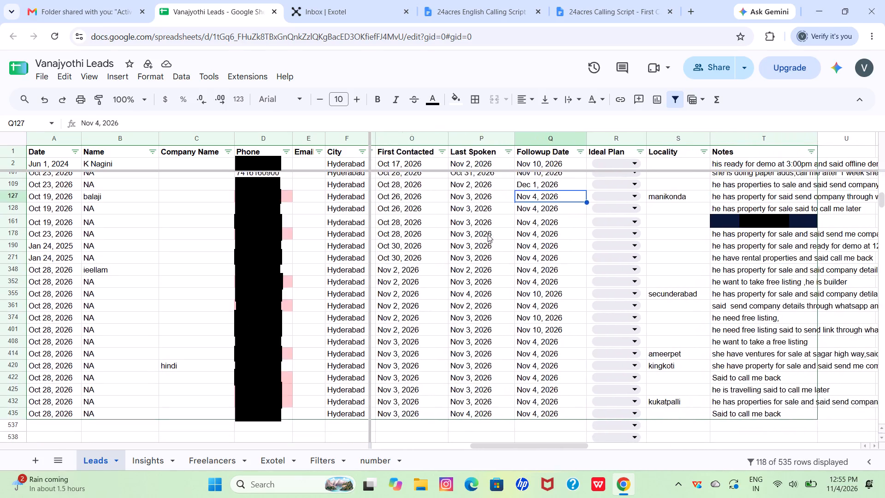
scroll(488, 234, right, 3)
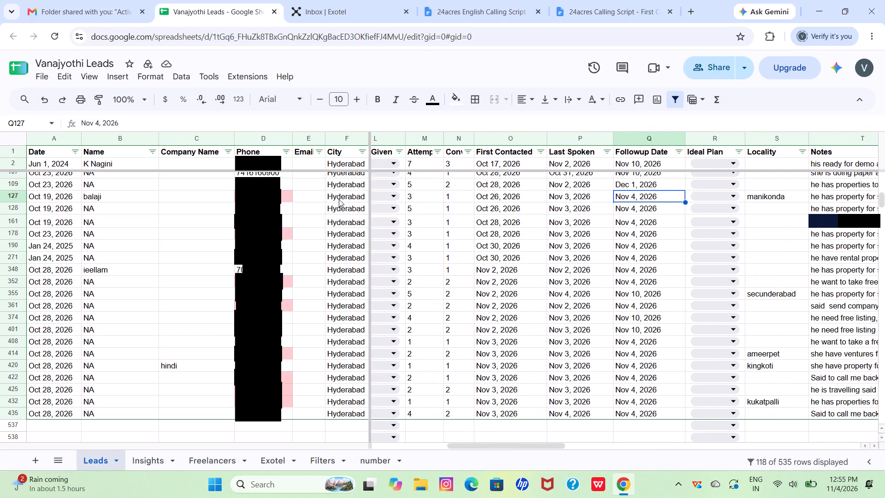
click(282, 201)
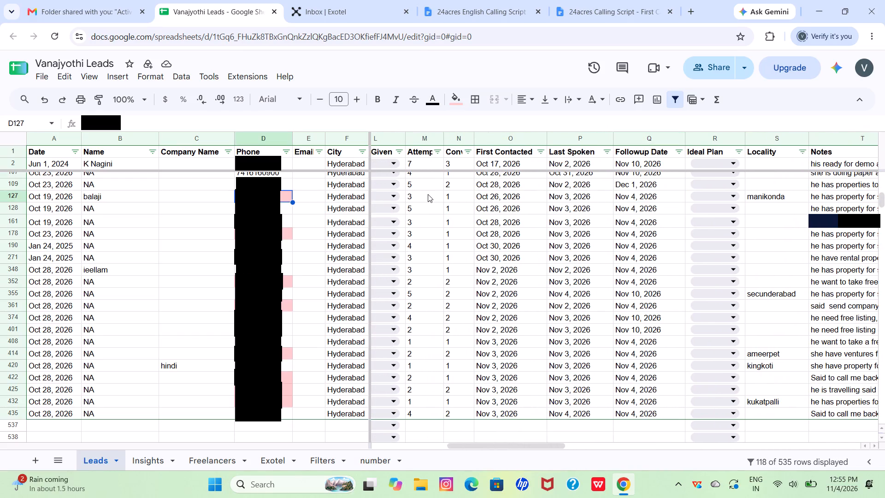
click(428, 194)
click(268, 201)
scroll(268, 201, left, 2)
scroll(268, 201, right, 2)
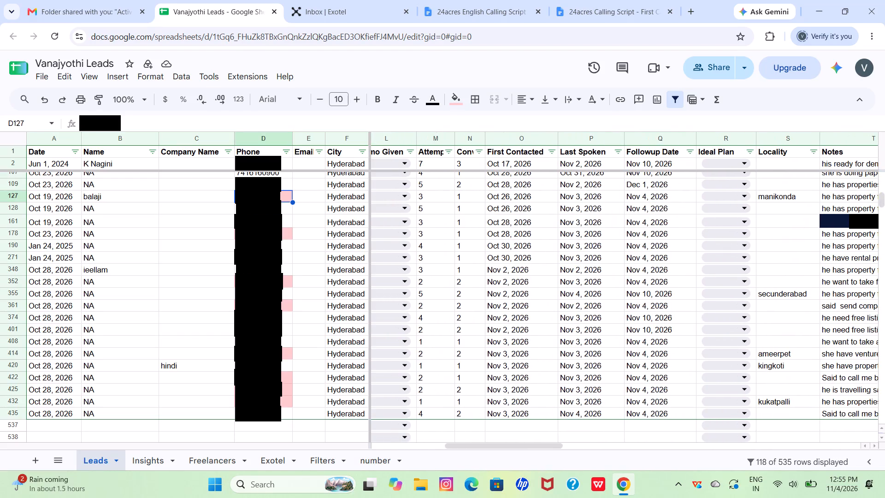
click(436, 202)
key(4)
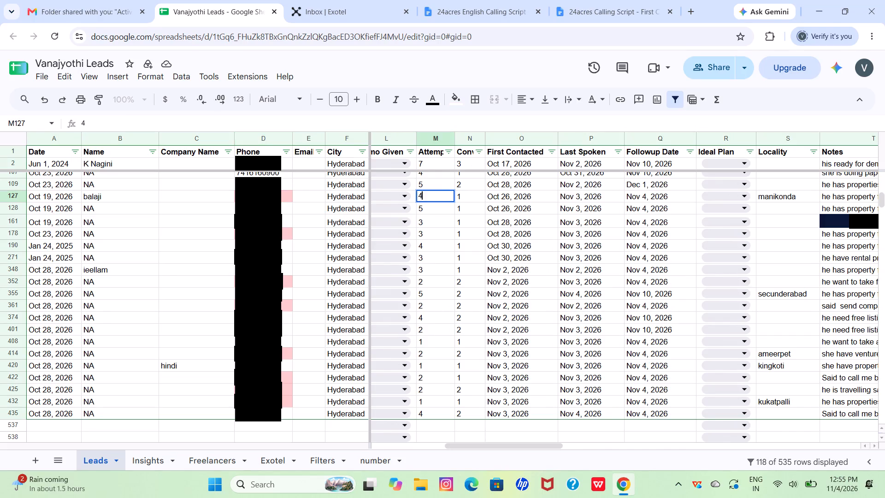
click(472, 201)
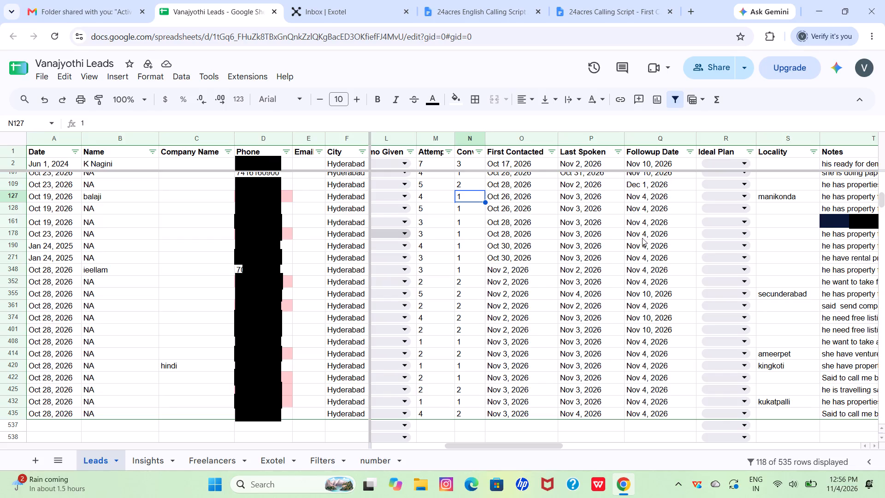
Review the row 127 lead's follow-up date and notes, and select that lead's phone number.
scroll(704, 240, left, 5)
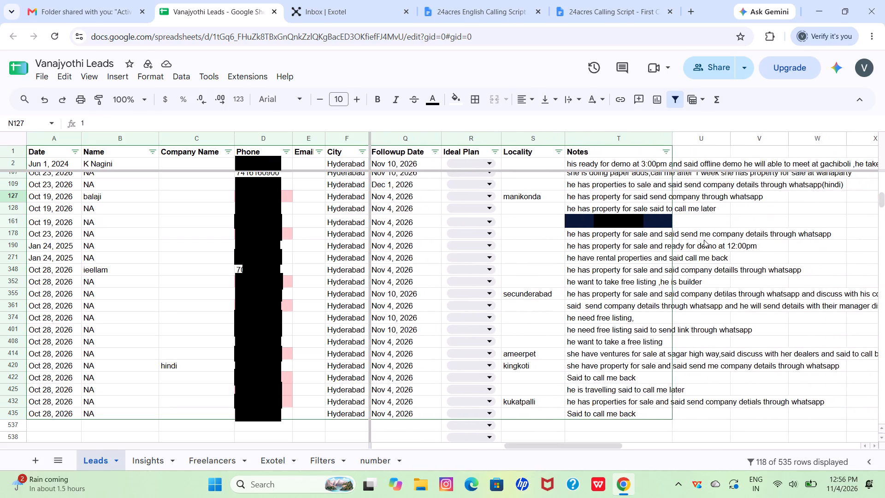
scroll(704, 240, right, 5)
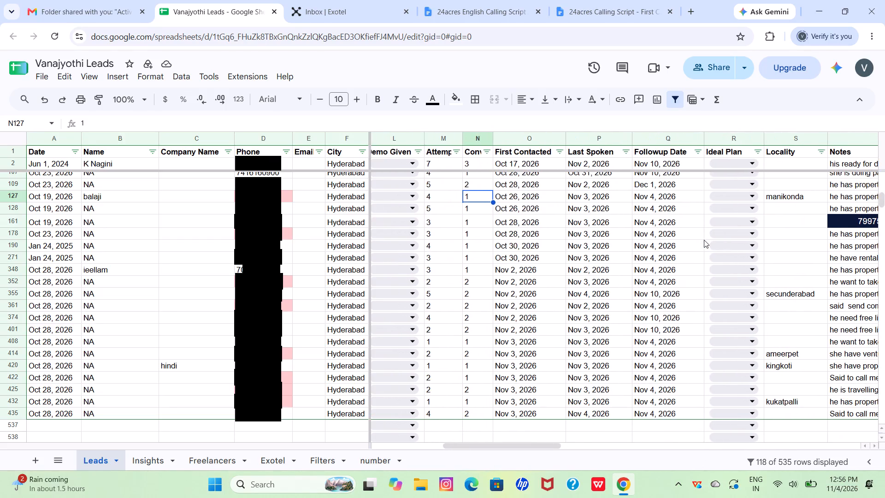
click(273, 194)
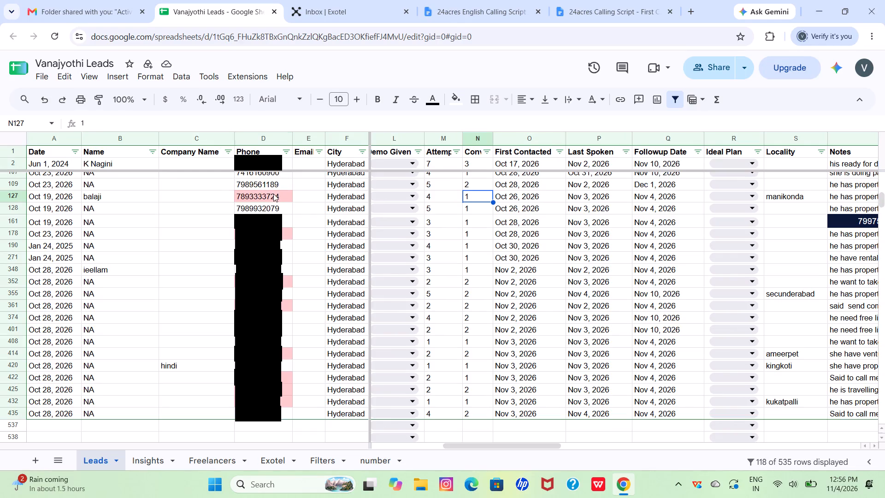
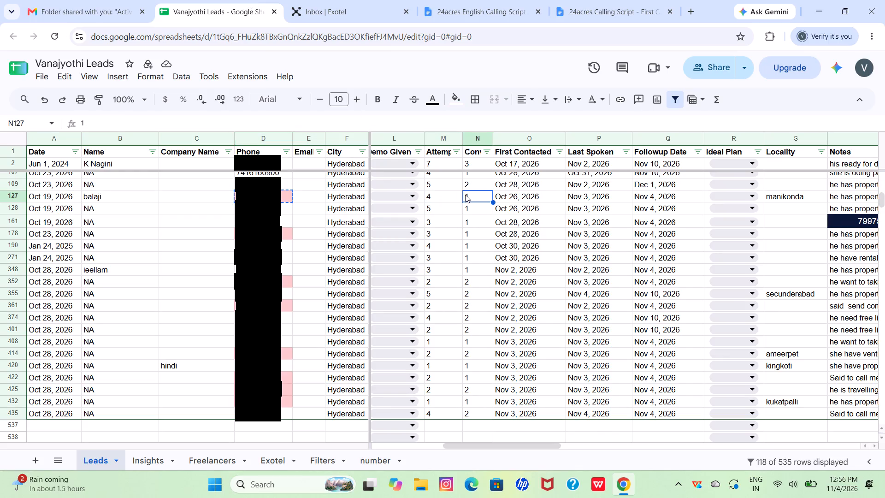
Review the row 128 lead's call attempts, follow-up date and notes, and select that lead's phone number.
click(513, 201)
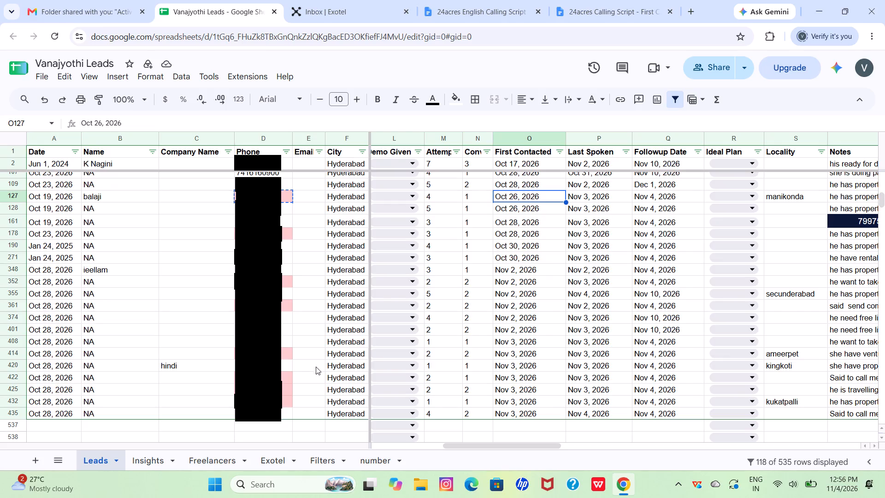
click(433, 211)
scroll(433, 211, left, 3)
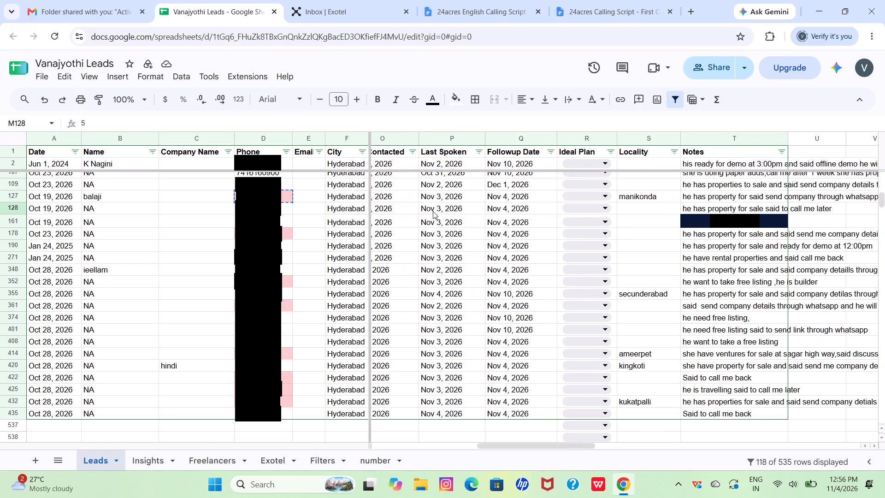
scroll(433, 211, right, 5)
scroll(433, 211, down, 1)
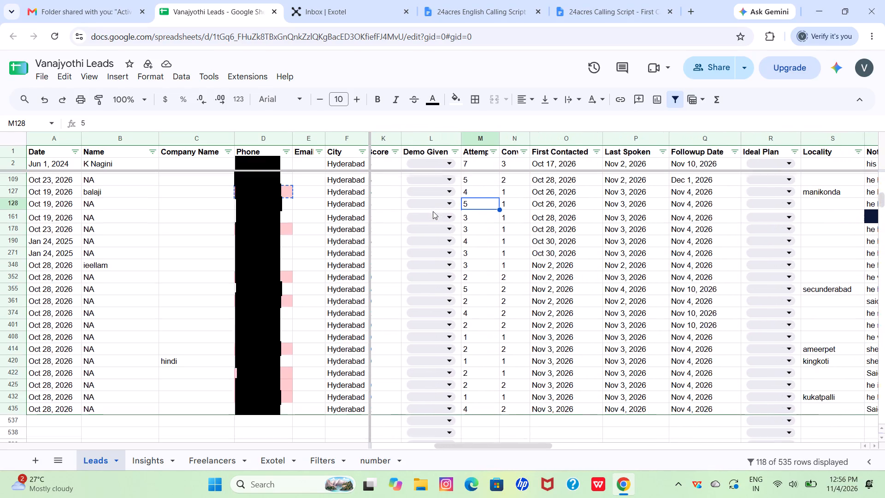
scroll(433, 211, down, 1)
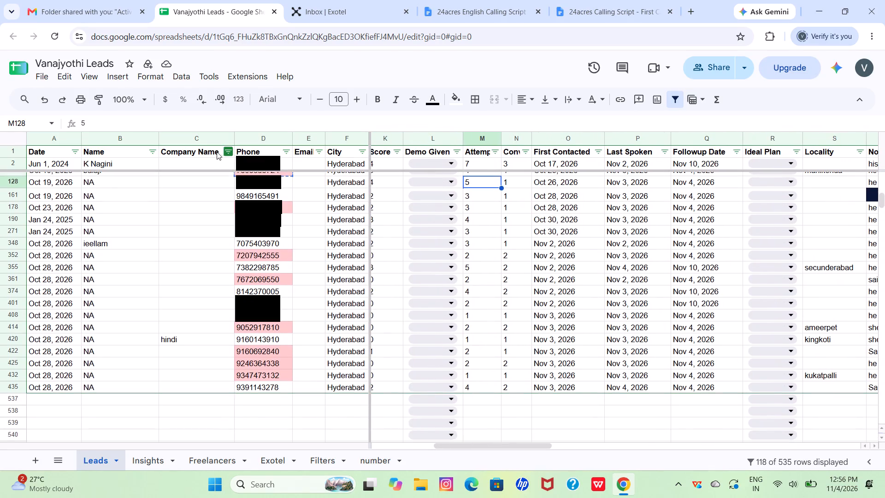
click(255, 186)
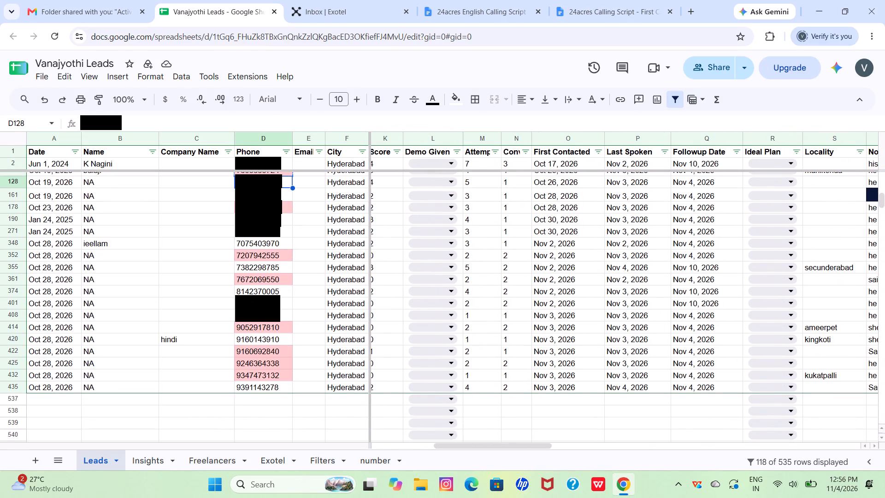
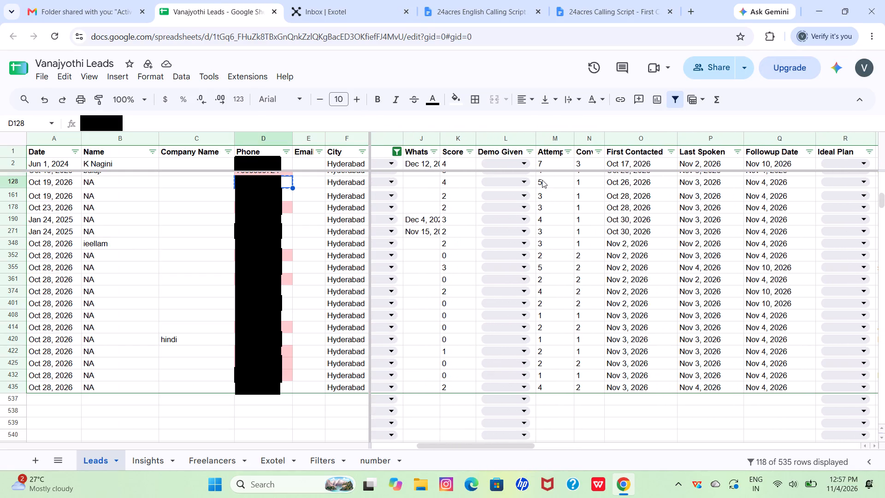
Set the row 128 lead's call attempts to 6.
key(6)
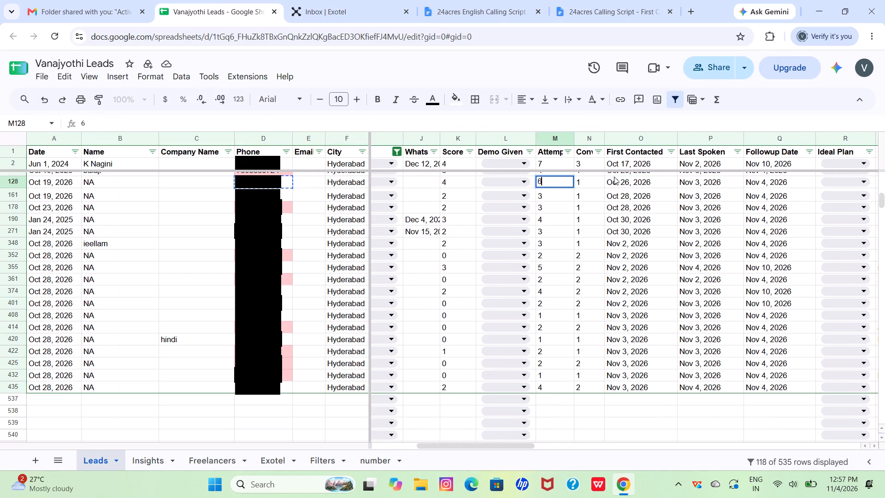
click(585, 188)
Check the follow-up dates and notes of the next due leads and copy the row 178 lead's phone number.
scroll(585, 188, left, 3)
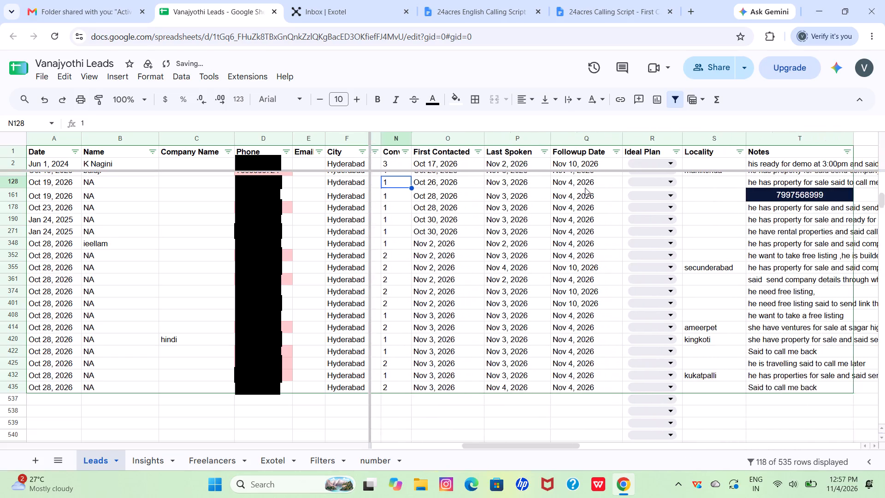
scroll(585, 188, left, 1)
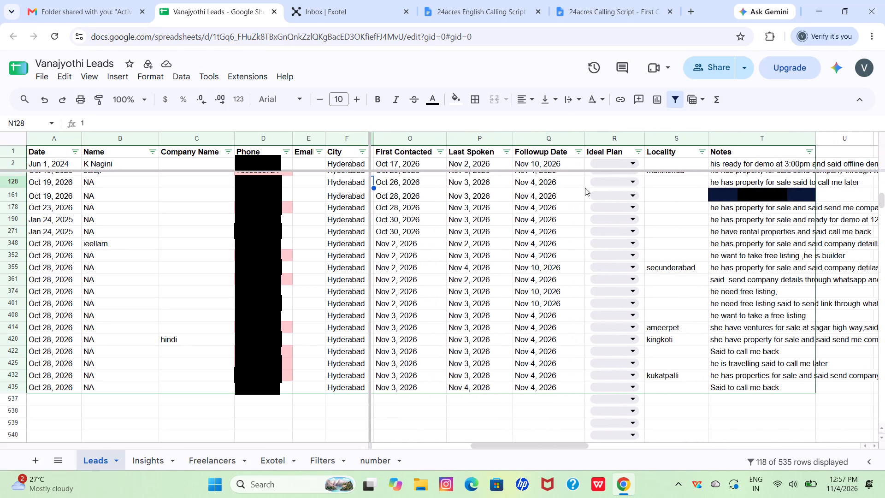
scroll(585, 188, right, 4)
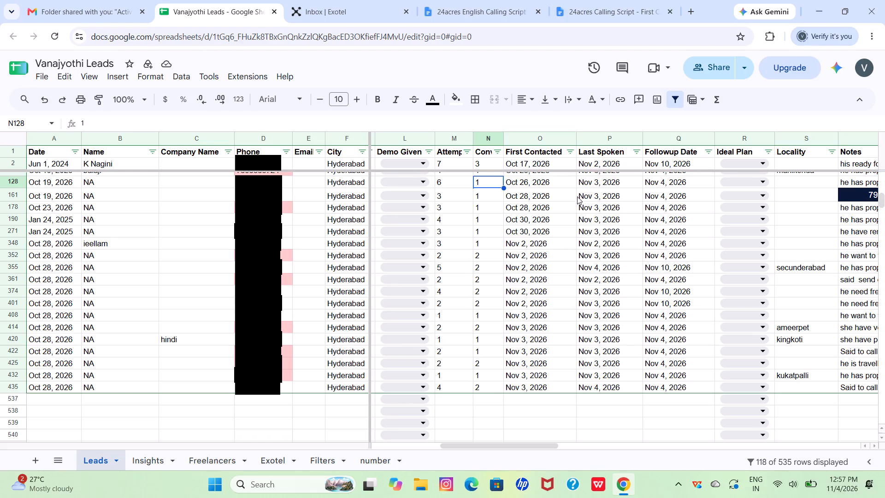
click(489, 197)
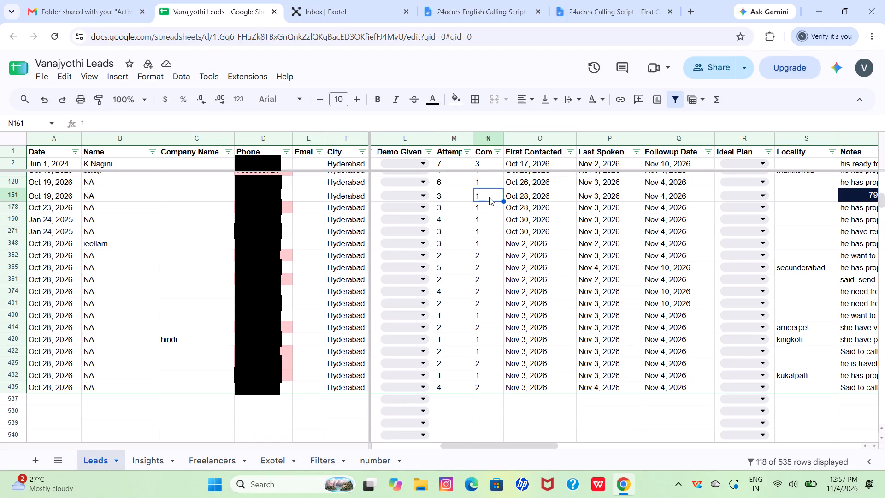
click(273, 207)
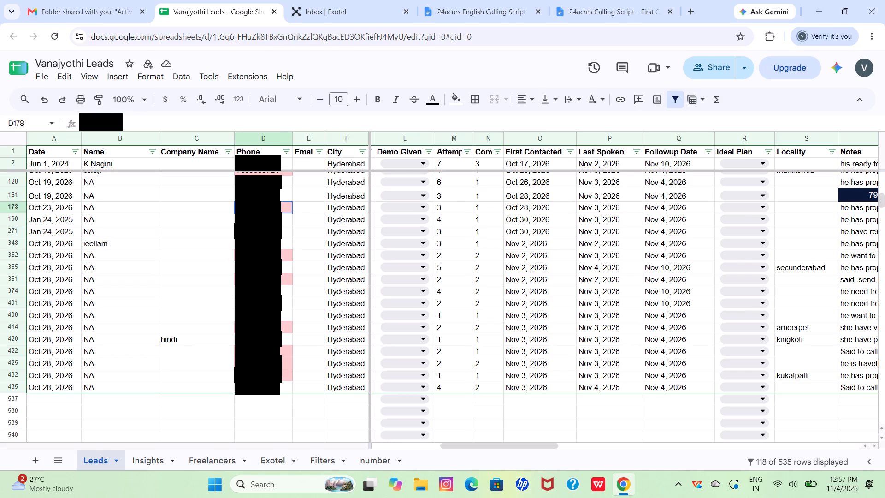
scroll(273, 207, left, 5)
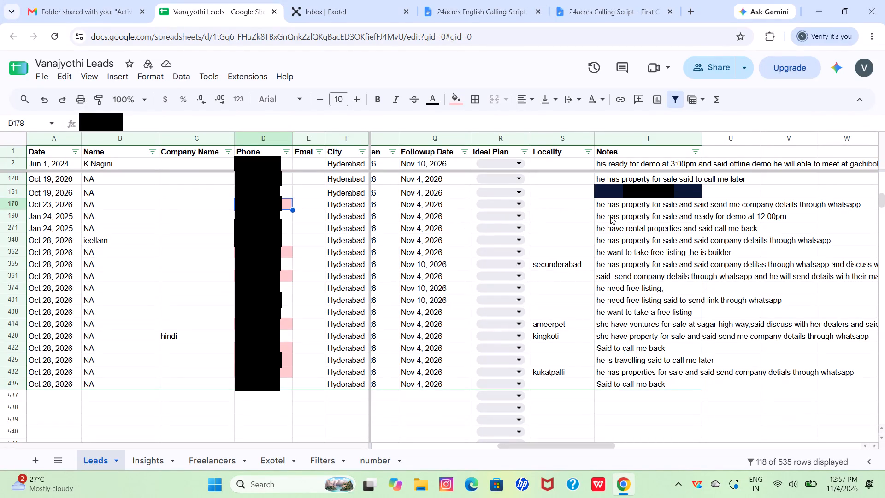
key(ctrl+c)
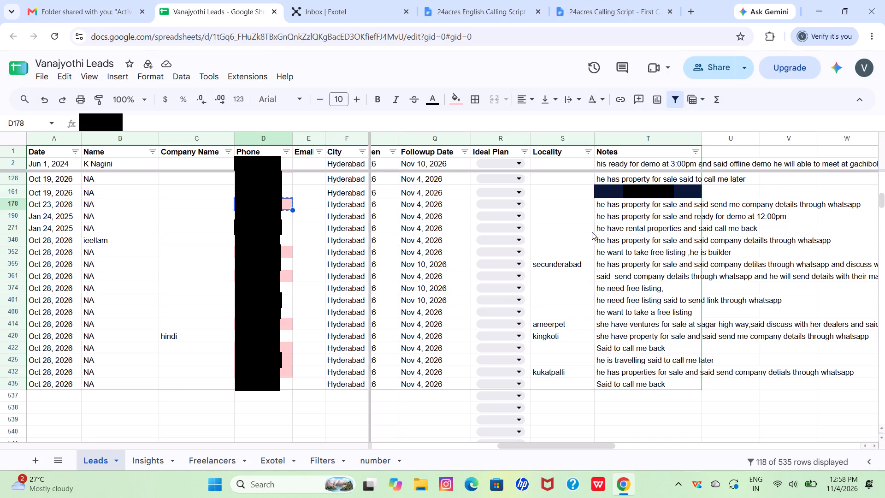
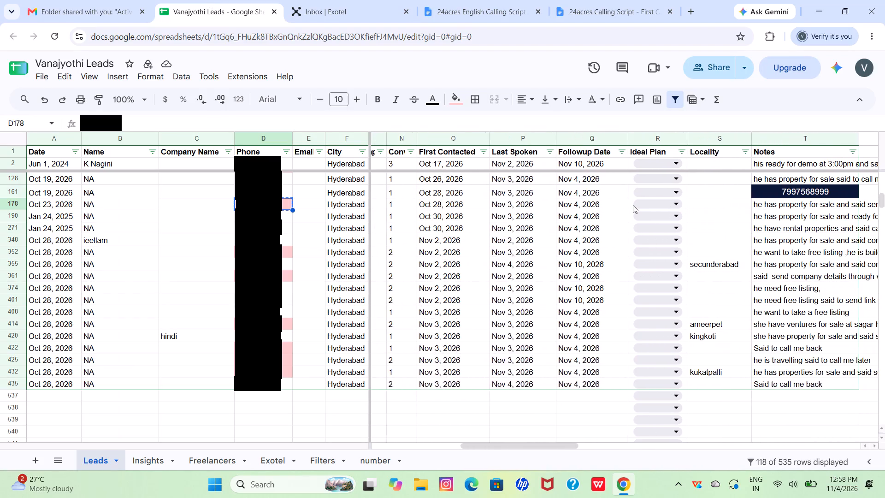
Set the row 178 lead's call attempts to 4.
scroll(633, 205, right, 1)
click(419, 202)
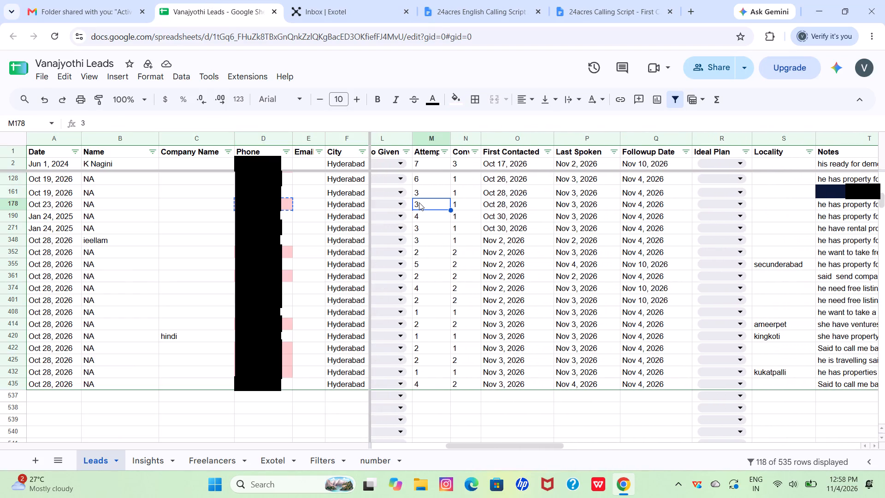
key(4)
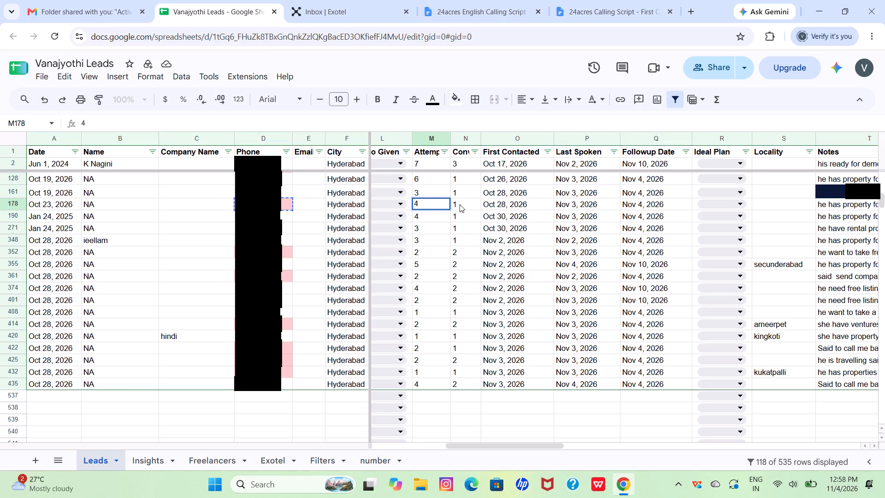
click(461, 204)
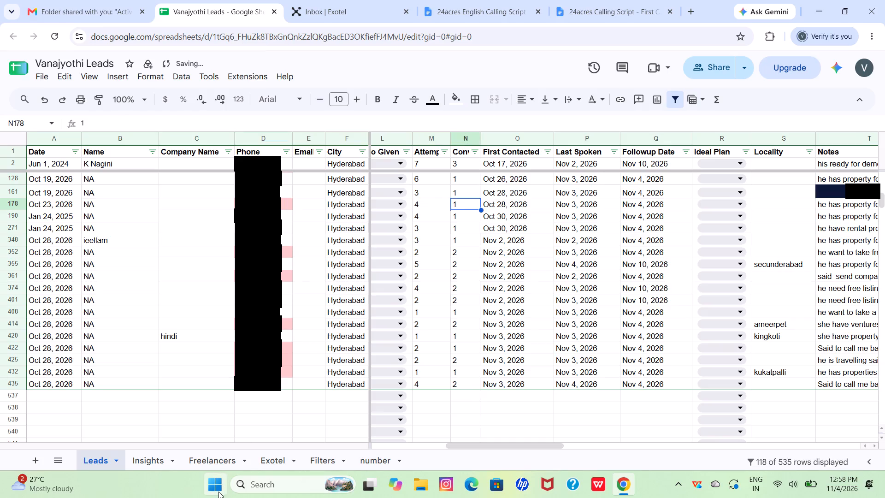
Switch from the leads sheet to WhatsApp.
click(218, 492)
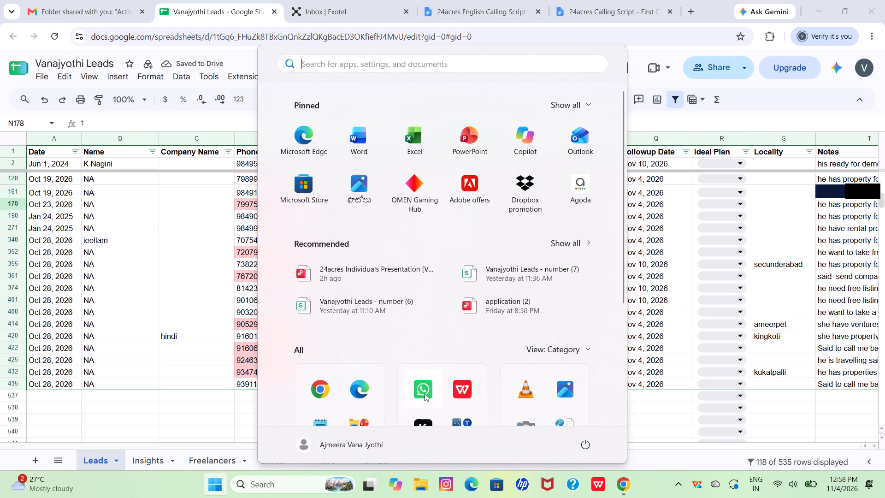
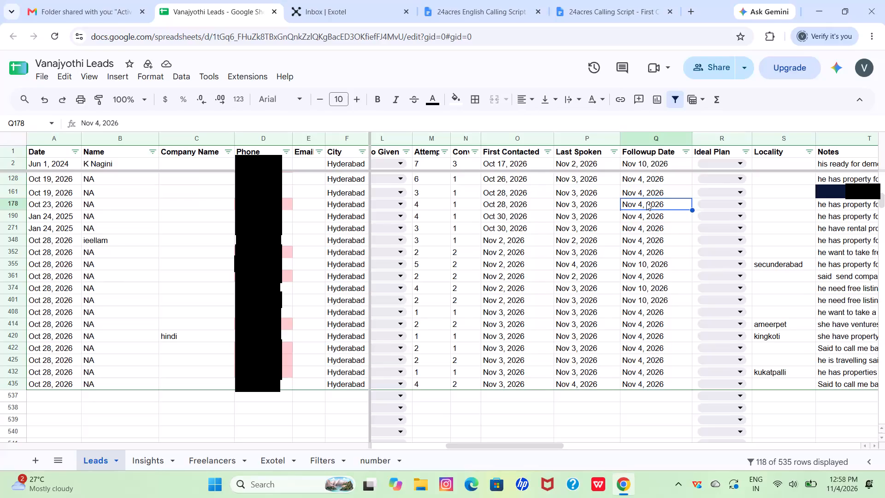
Review the notes, follow-up dates and call attempts of the leads in rows 178 and 190.
scroll(646, 202, left, 3)
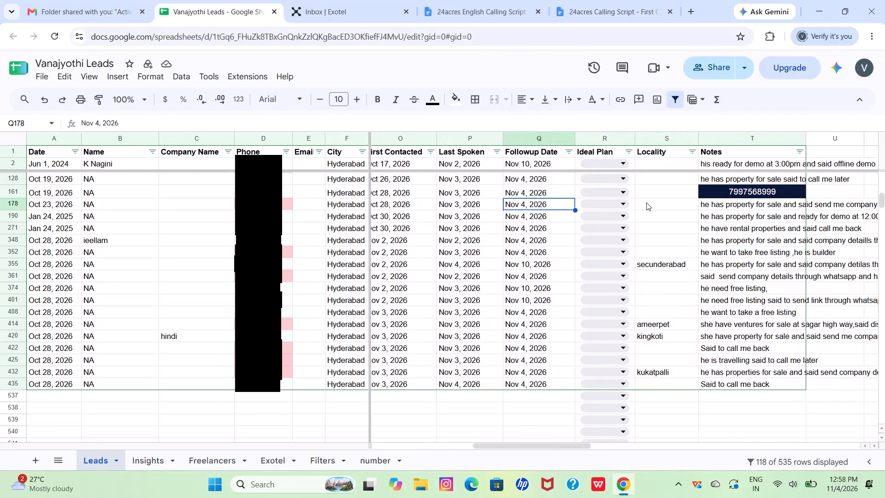
scroll(646, 202, left, 3)
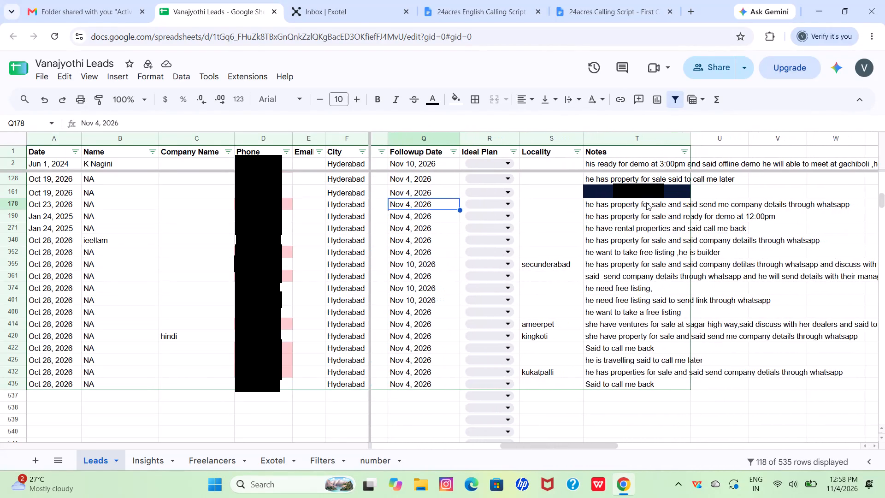
click(557, 208)
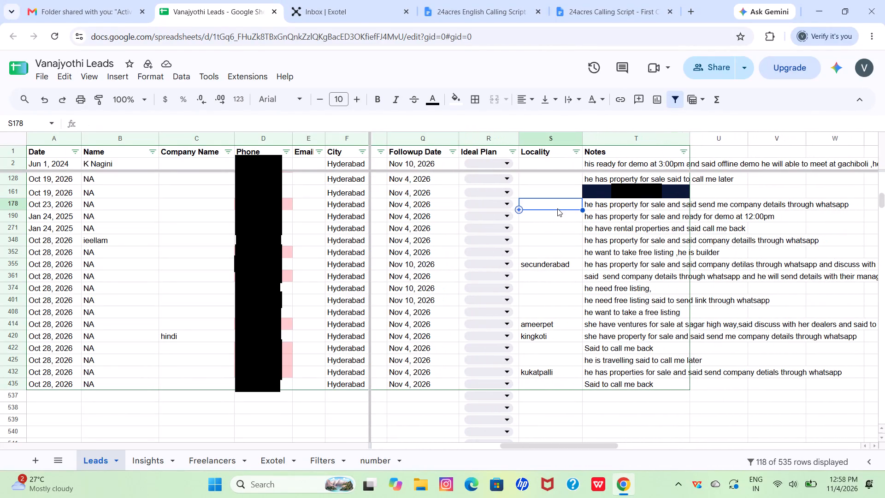
click(559, 218)
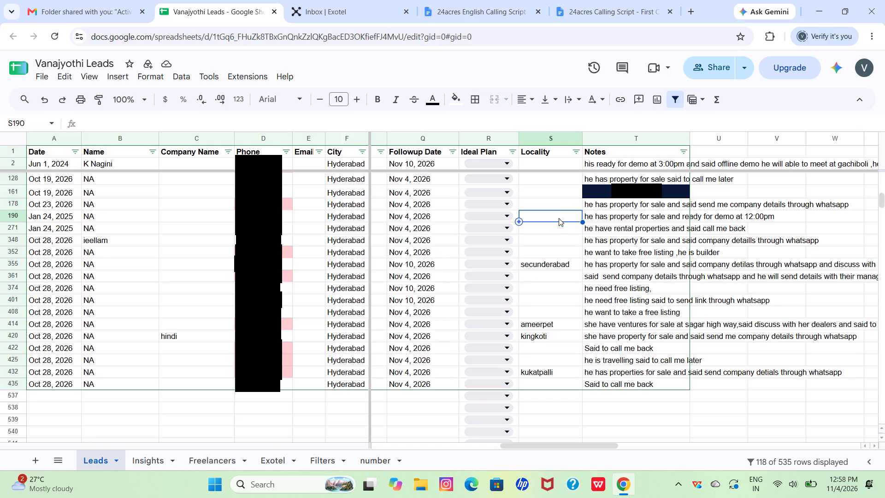
click(419, 219)
scroll(419, 219, right, 1)
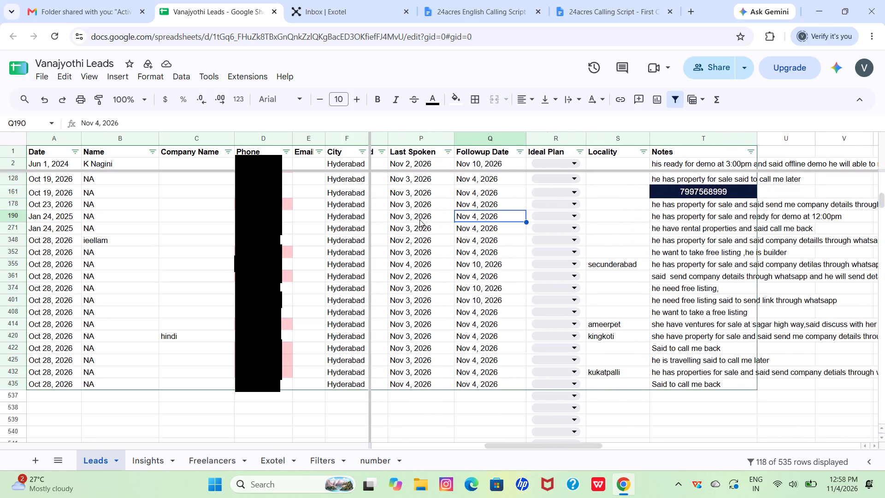
scroll(419, 219, right, 2)
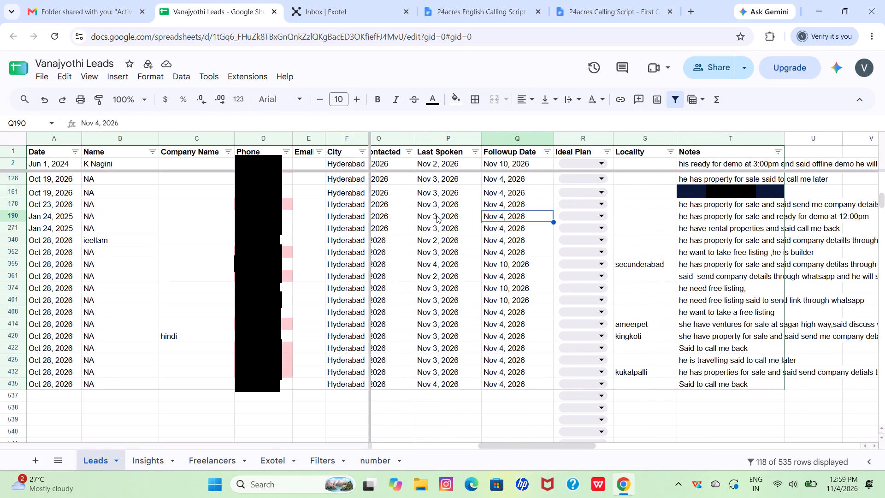
scroll(420, 216, right, 3)
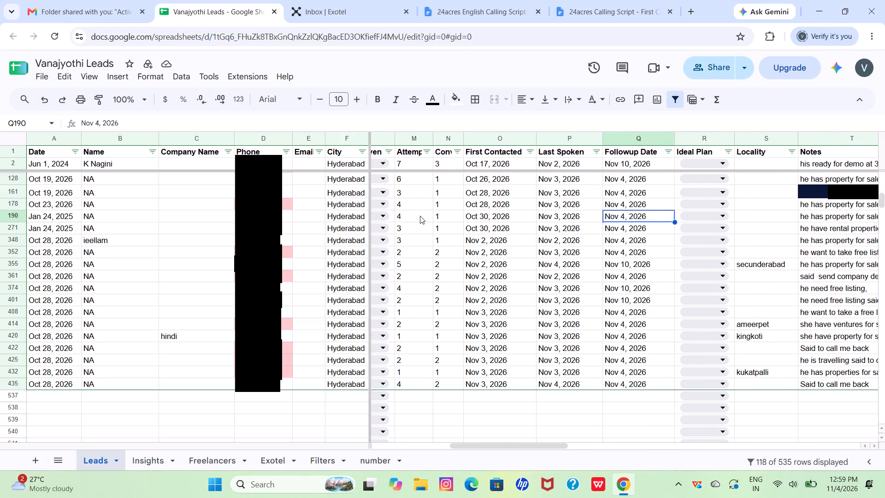
Copy the phone number of the lead in row 190.
click(271, 215)
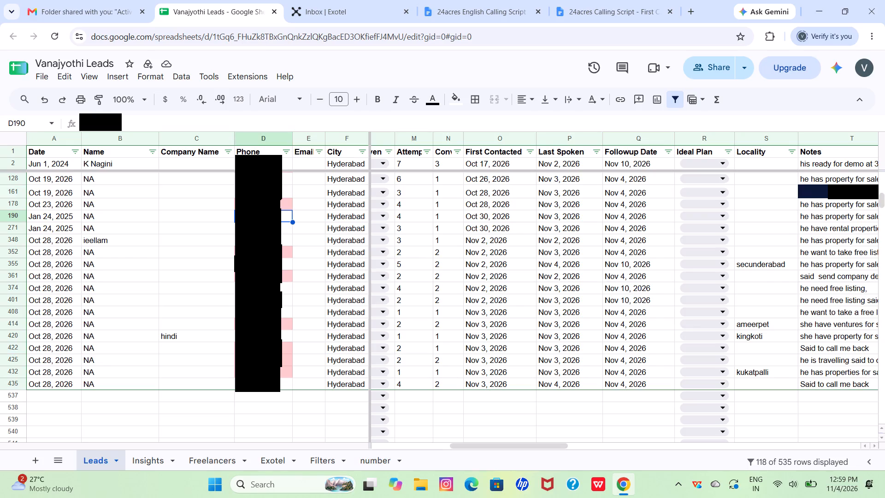
key(ctrl+c)
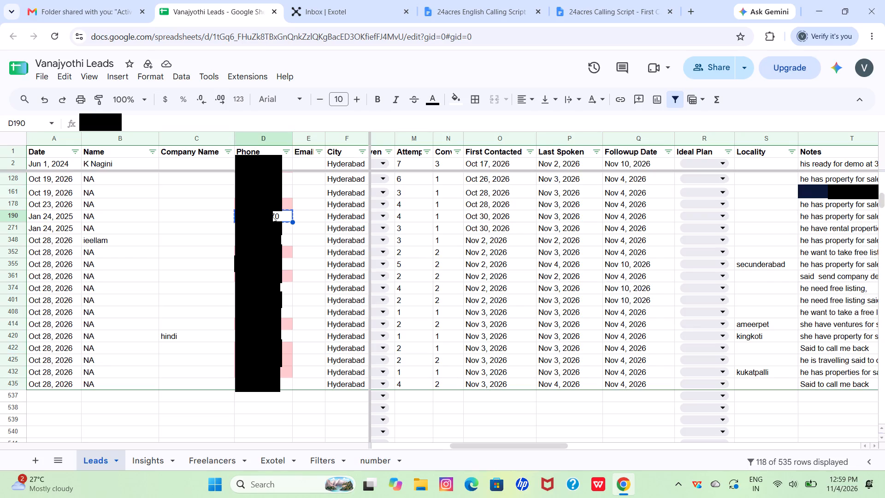
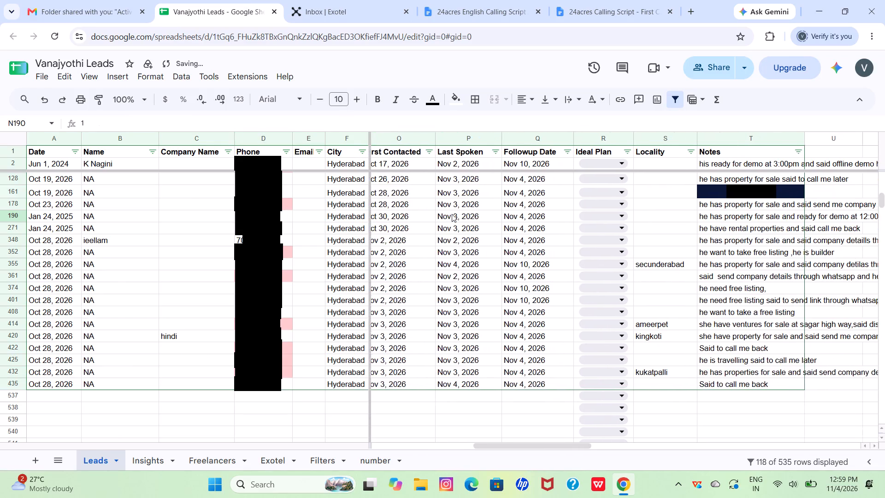
Go to the call attempts count of the lead in row 190.
scroll(452, 214, left, 1)
scroll(452, 214, right, 3)
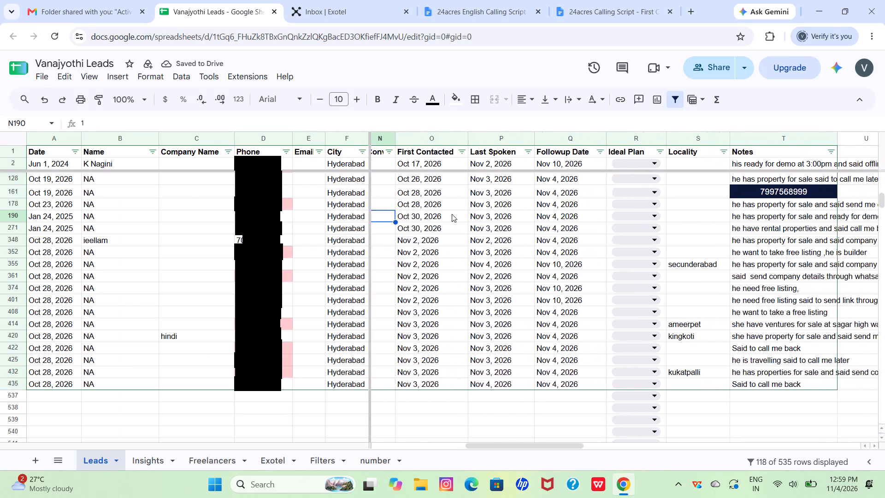
scroll(452, 214, right, 4)
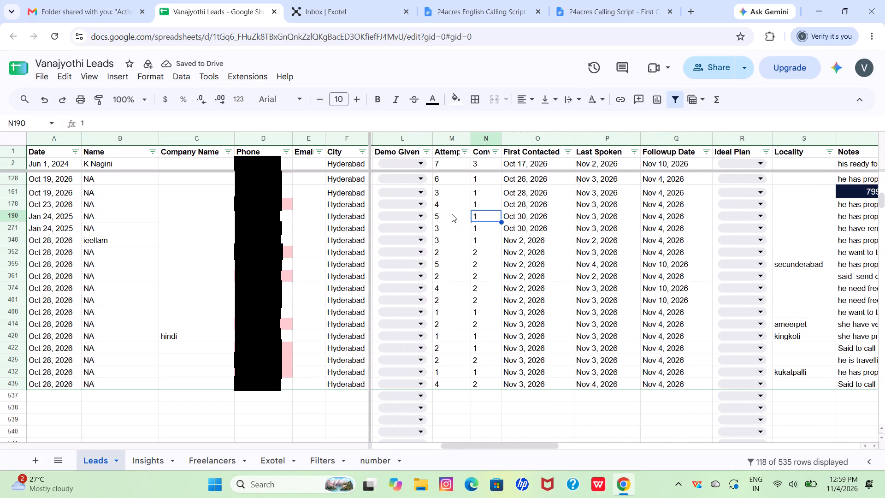
click(452, 214)
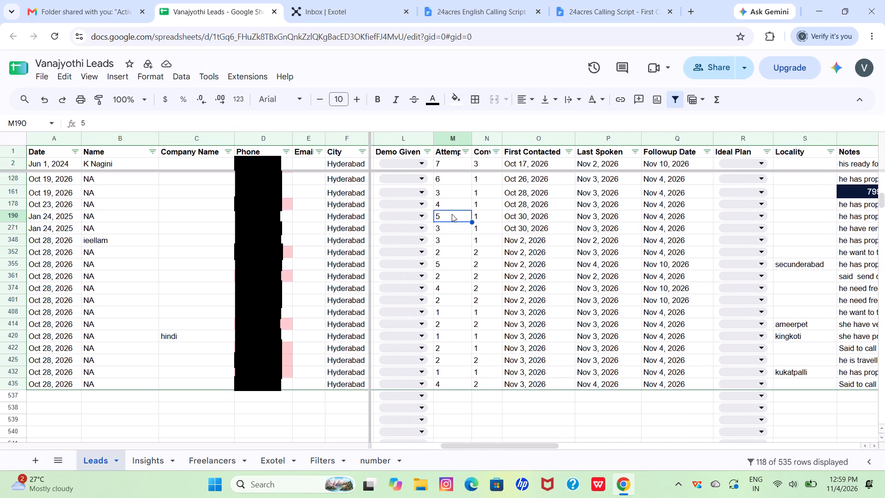
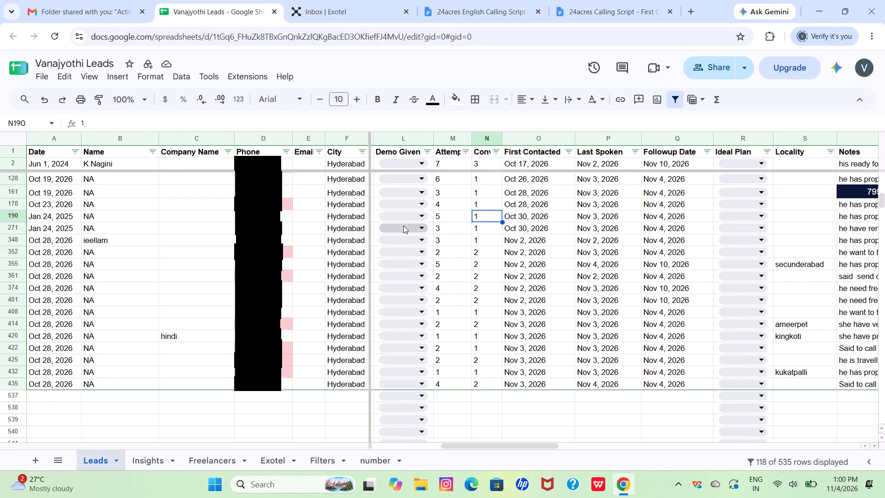
Select the phone number of the lead in row 271 and review that lead's follow-up date and notes.
click(277, 225)
scroll(277, 225, left, 3)
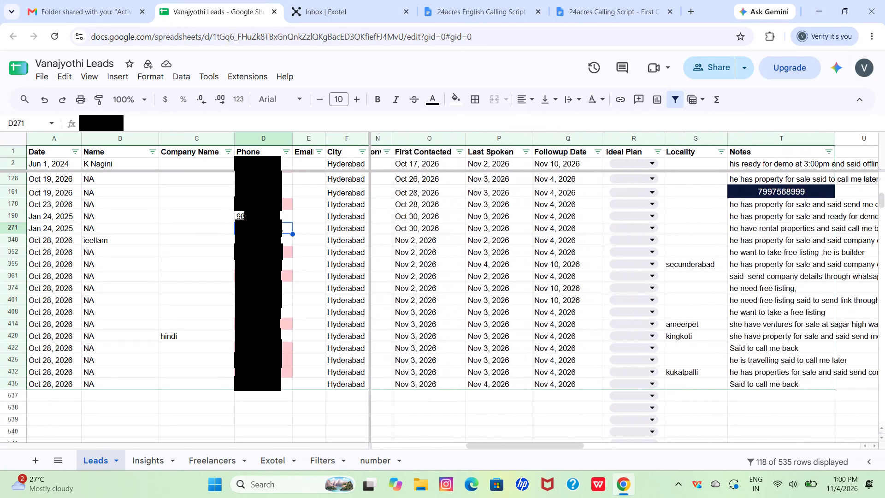
scroll(277, 225, left, 1)
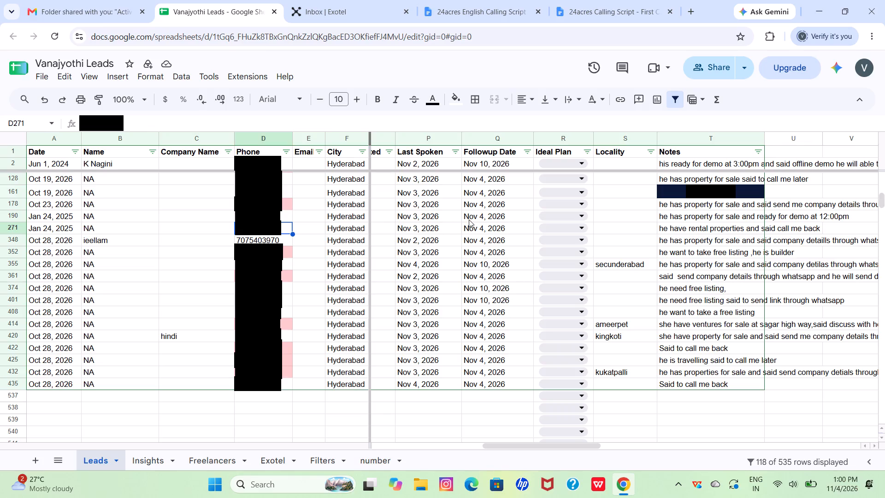
Review the follow-up date and call details of the lead in row 348, and select its phone number.
click(494, 240)
scroll(494, 240, left, 2)
scroll(494, 240, right, 2)
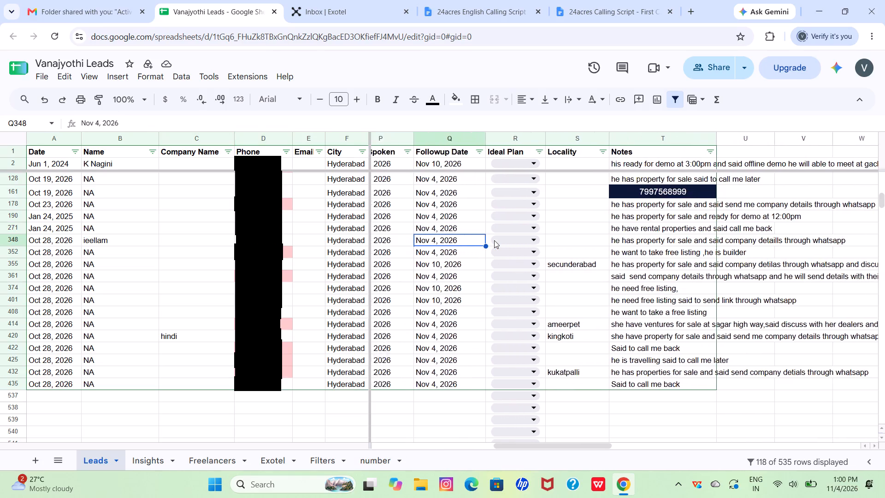
scroll(494, 240, right, 4)
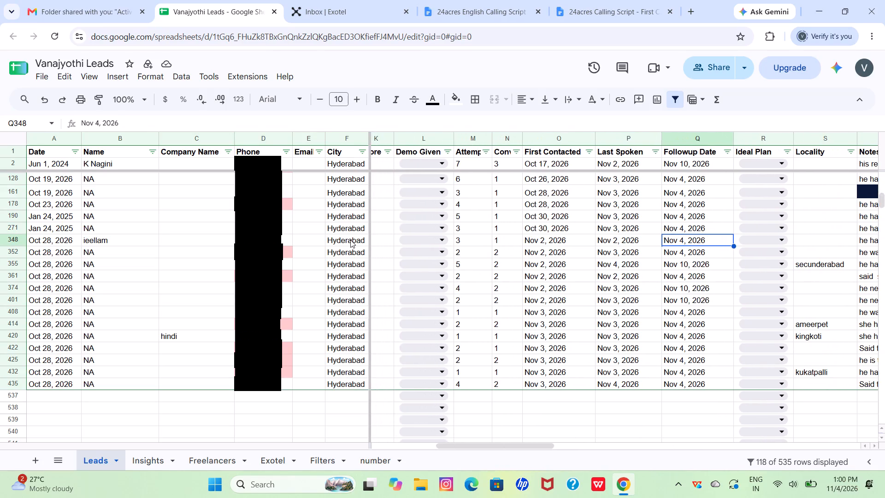
click(271, 245)
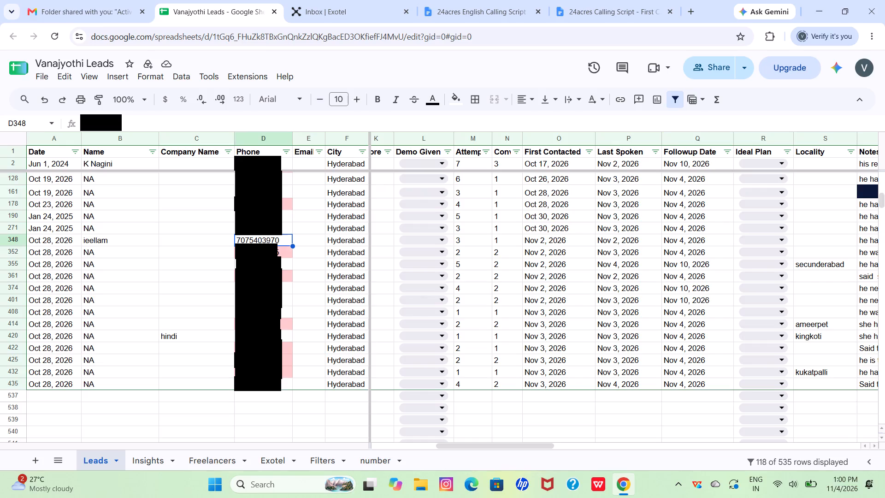
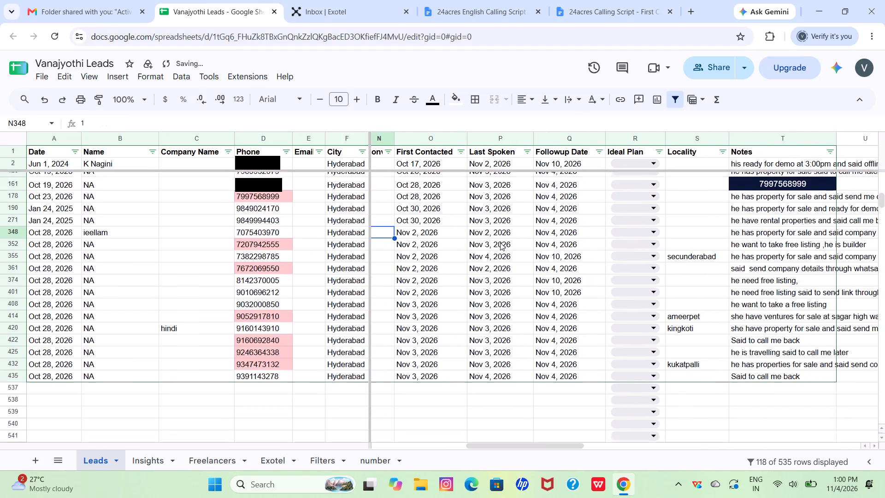
Review the last-spoken dates, follow-up dates and notes of the filtered leads from row 348 down to row 435.
scroll(500, 243, down, 2)
scroll(500, 243, left, 1)
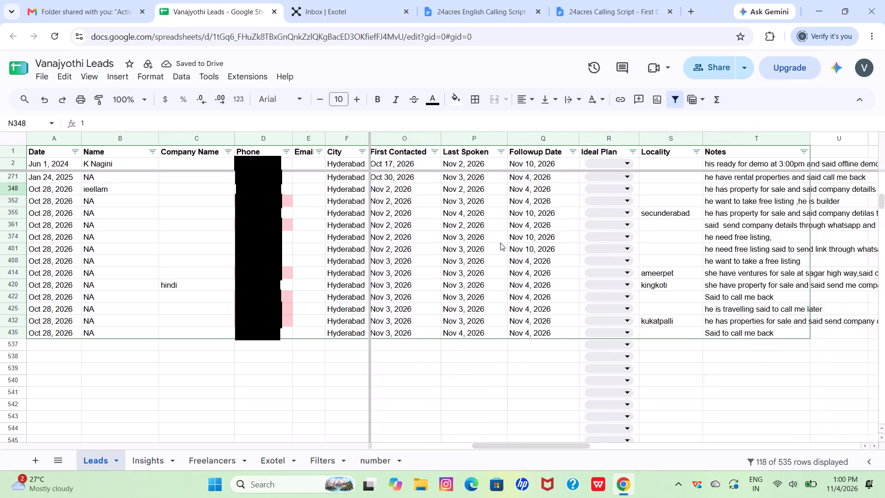
scroll(500, 243, left, 1)
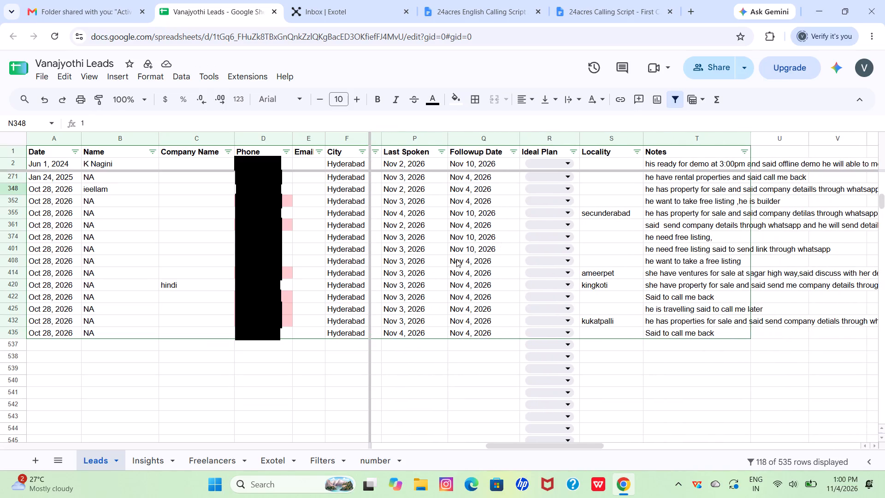
scroll(456, 259, right, 1)
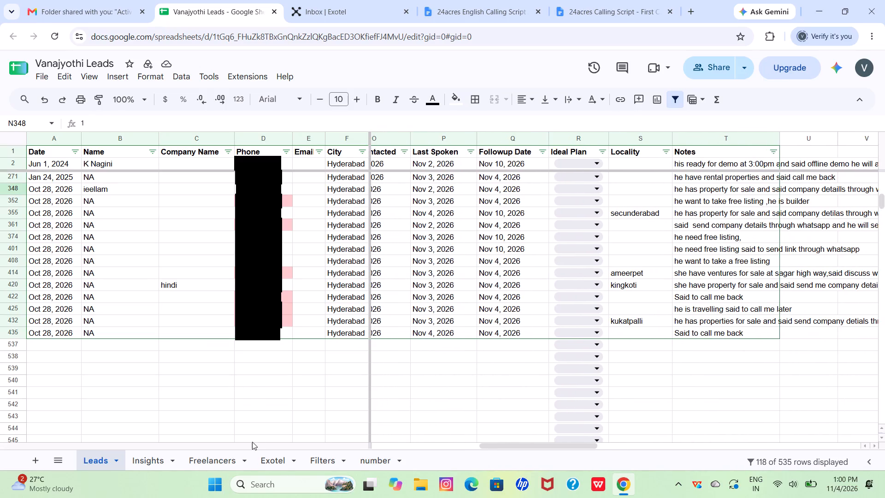
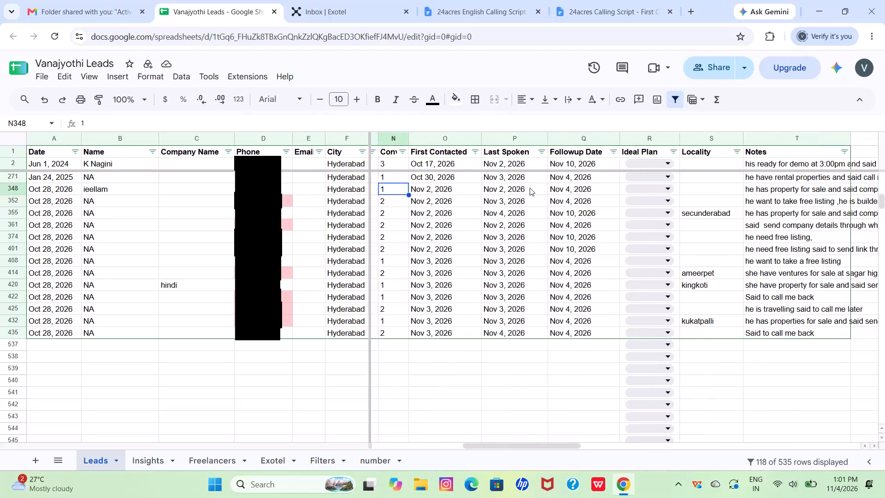
For the row 348 lead, set Last Spoken to Nov 4, 2026 and the Conv count to 2.
triple_click(549, 195)
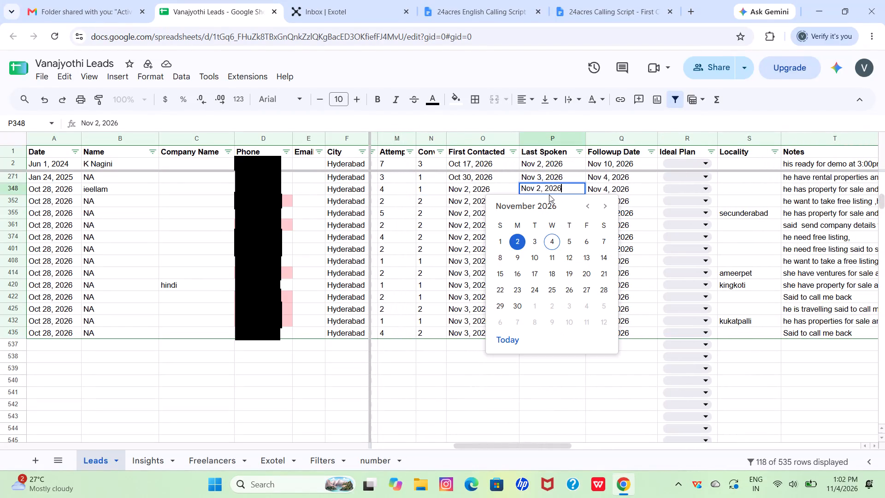
click(552, 247)
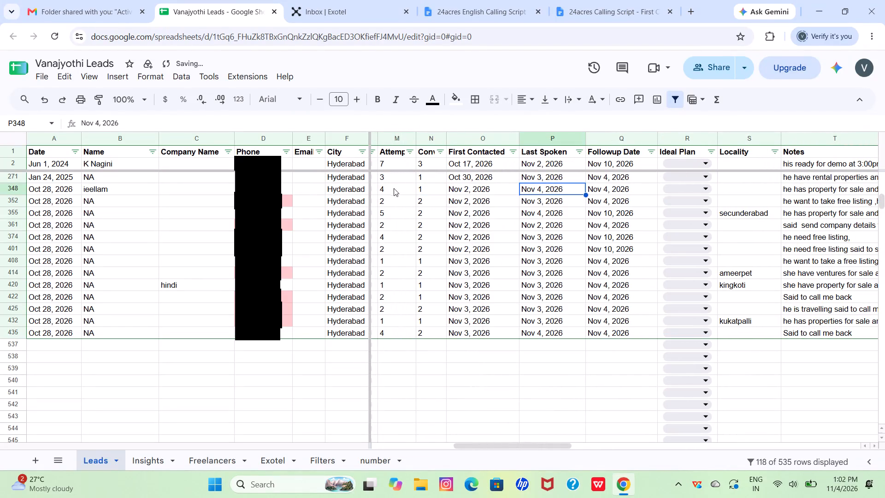
click(436, 190)
key(2)
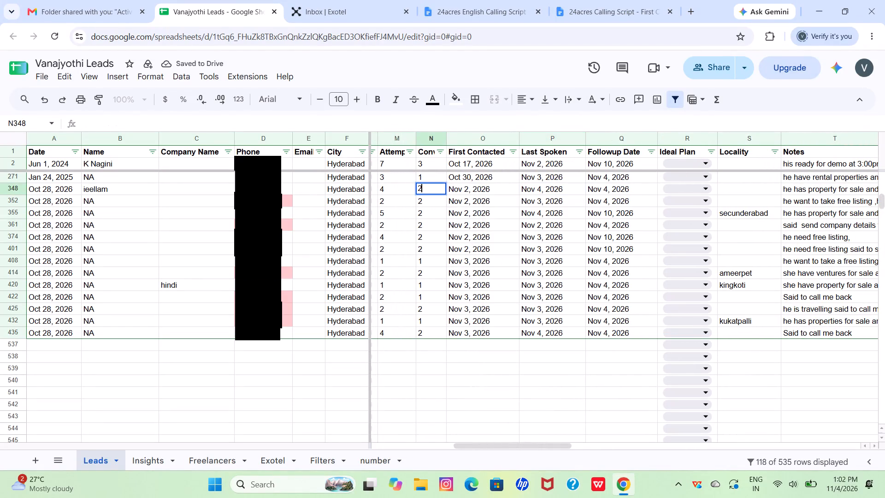
click(436, 202)
Review the notes, call counts and follow-up dates of the filtered leads from row 352 to row 435.
scroll(436, 202, left, 1)
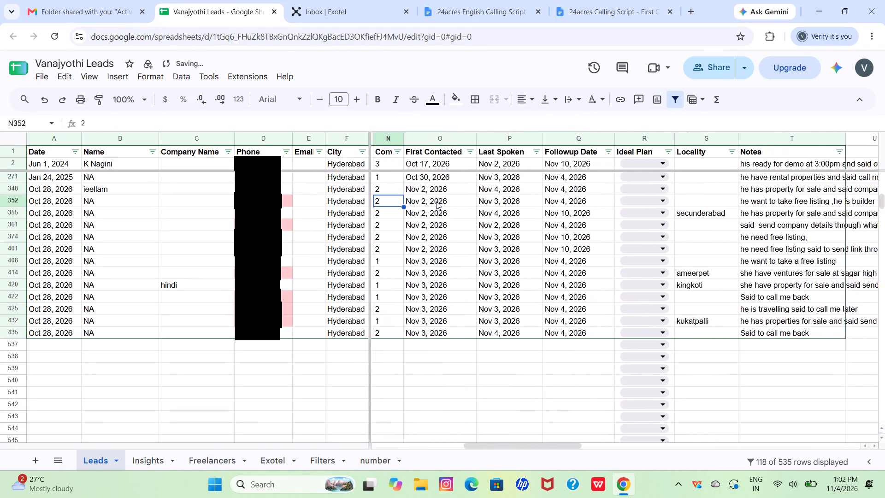
scroll(436, 202, left, 2)
scroll(436, 202, down, 1)
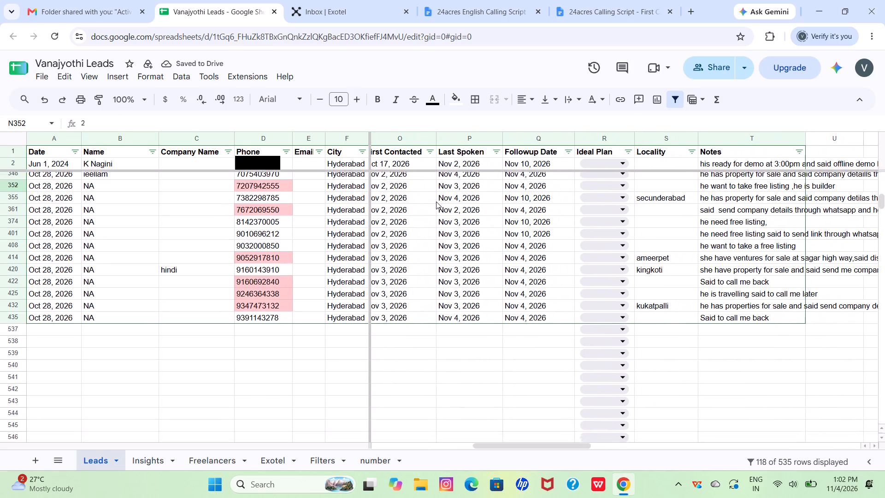
scroll(436, 202, down, 2)
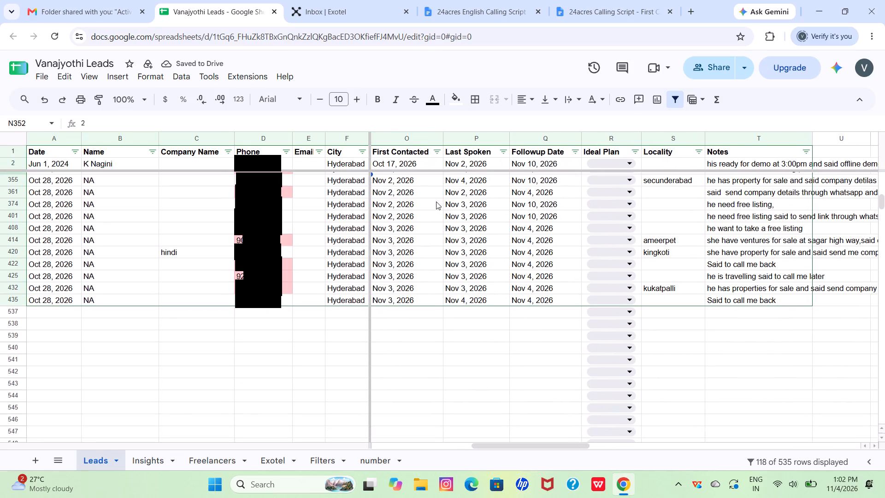
scroll(436, 202, down, 1)
scroll(436, 202, left, 3)
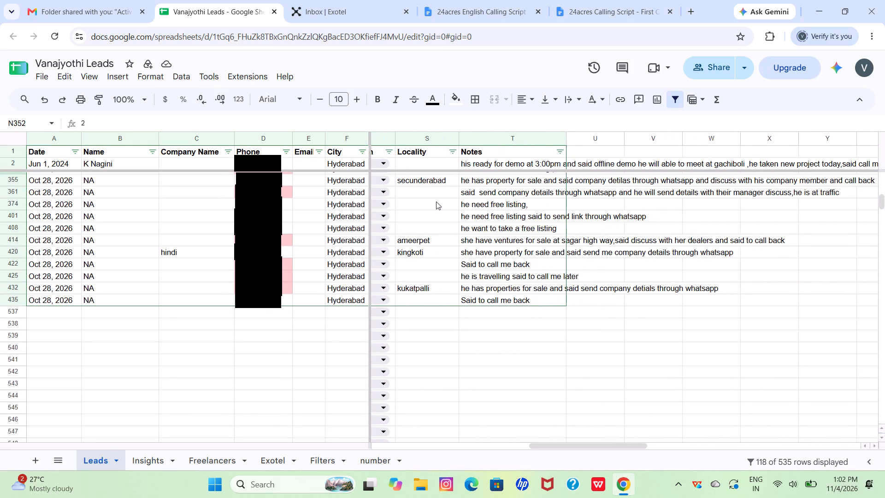
scroll(436, 202, right, 3)
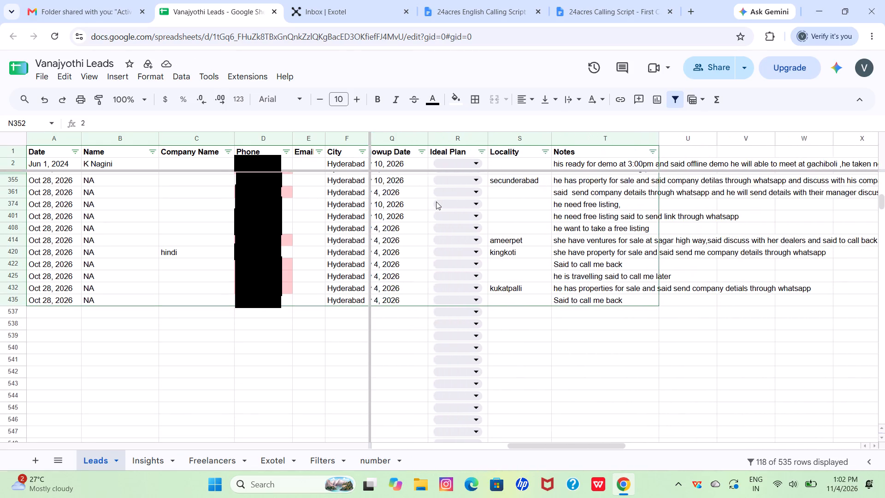
scroll(436, 202, right, 4)
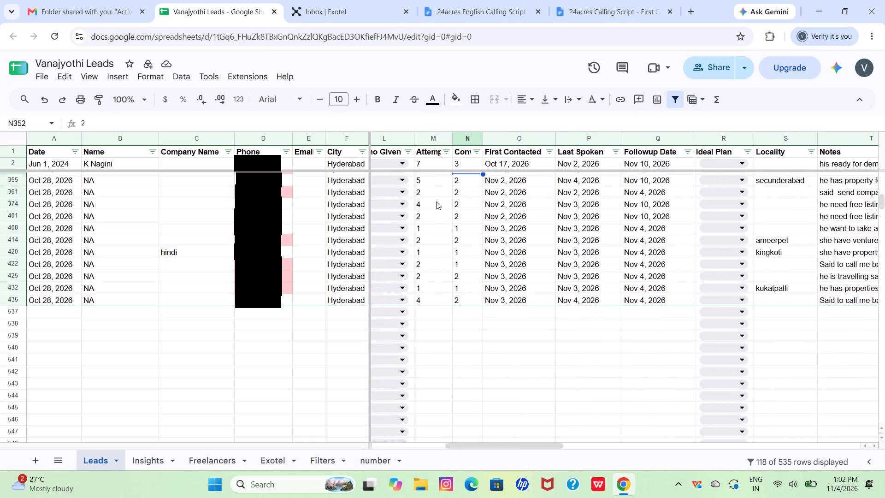
scroll(436, 202, right, 1)
Copy the phone number of the row 361 lead and switch to WhatsApp to contact them.
click(270, 195)
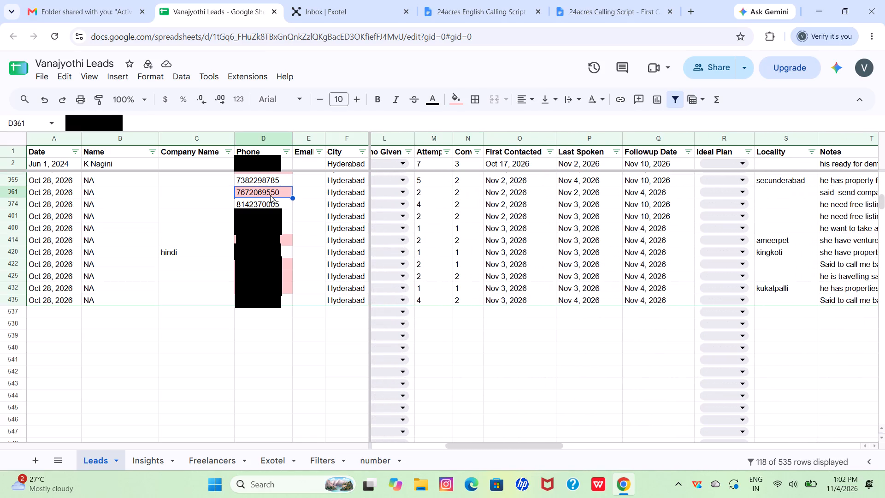
key(ctrl+c)
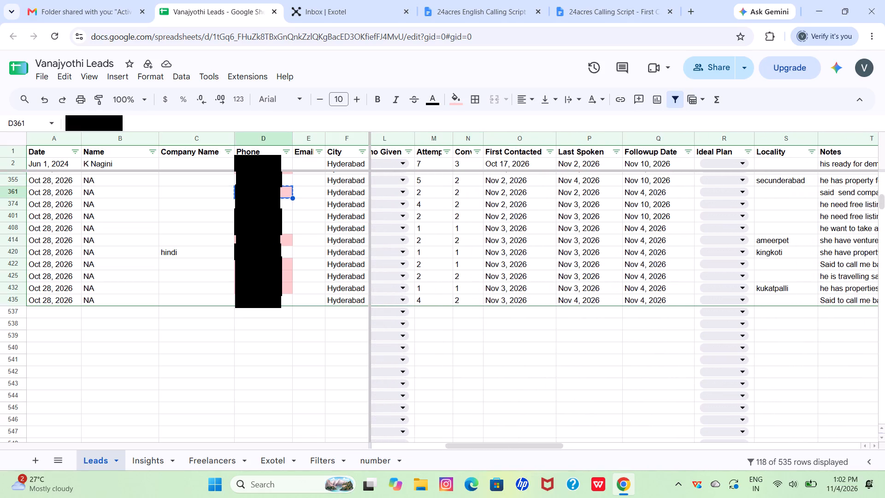
click(219, 488)
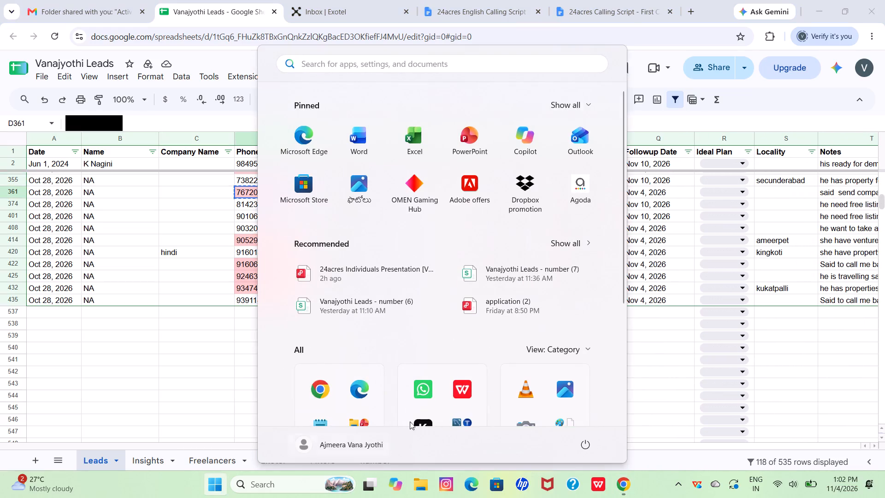
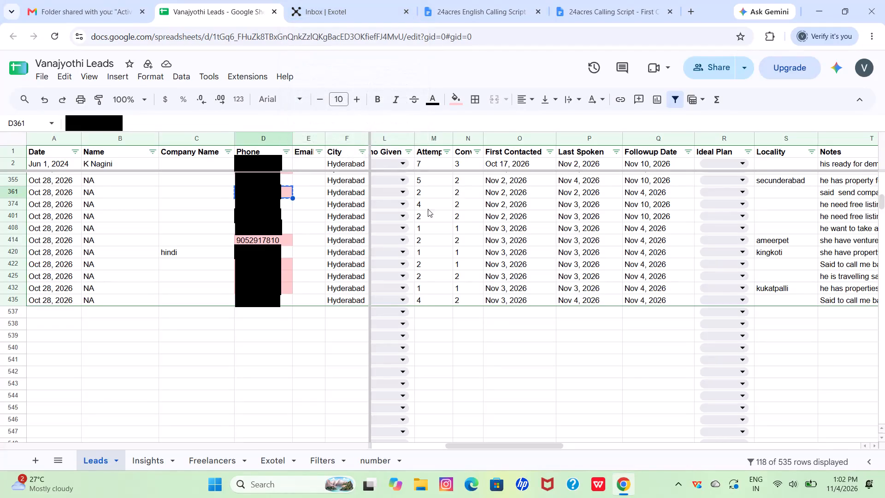
Set the attempt count of the row 361 lead to 3.
click(442, 194)
key(3)
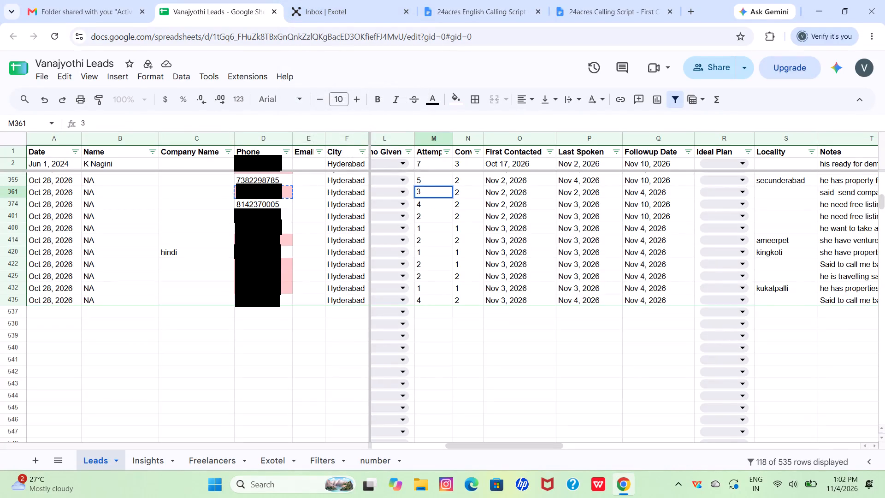
click(481, 196)
Check the notes of the row 361 lead and select its phone number.
scroll(481, 196, left, 2)
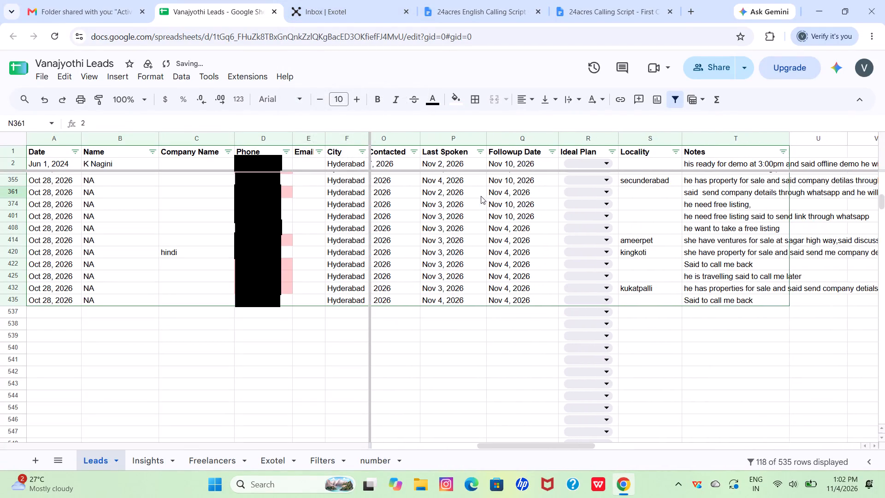
scroll(481, 196, left, 4)
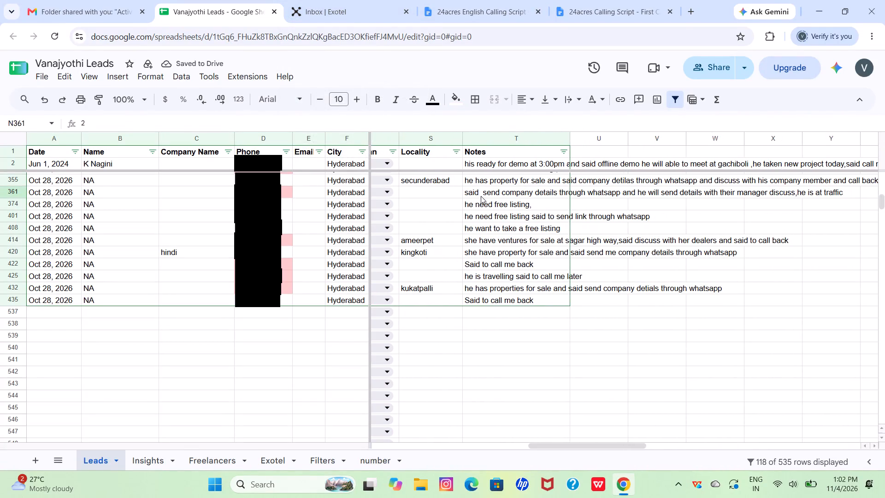
click(284, 199)
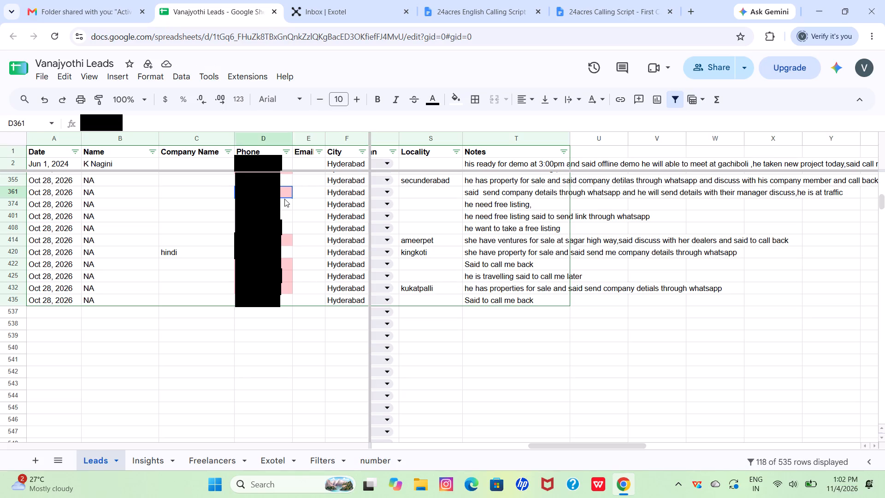
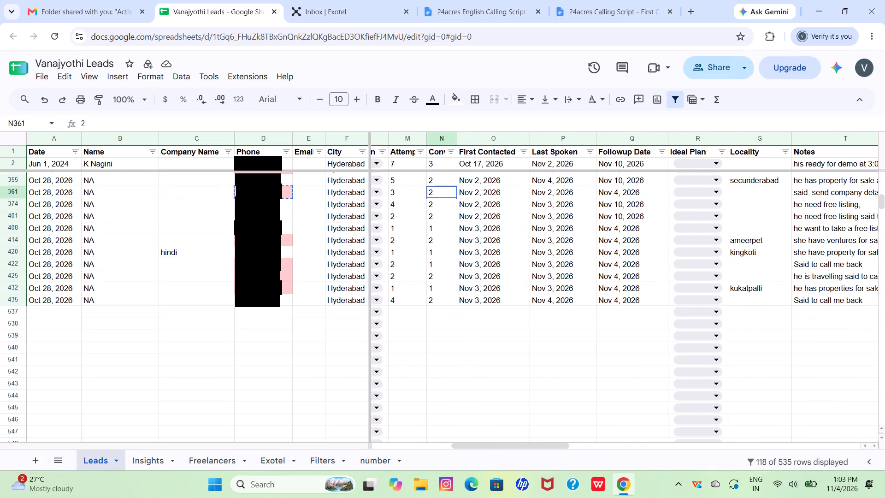
Check the call counts, contact dates, follow-up date and notes of the row 361 lead.
click(484, 197)
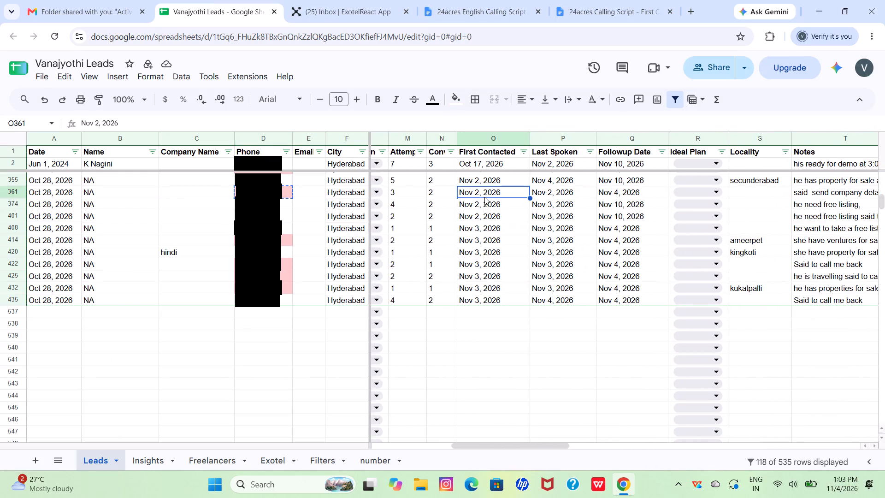
click(439, 190)
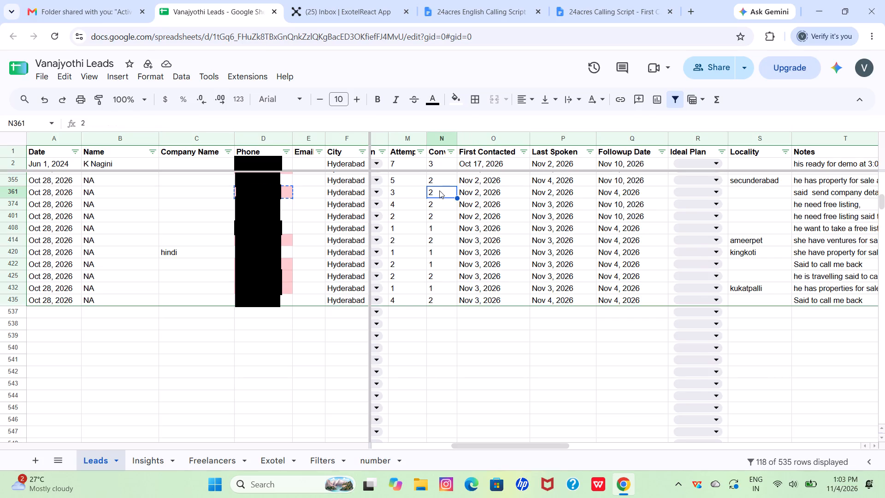
scroll(439, 190, left, 2)
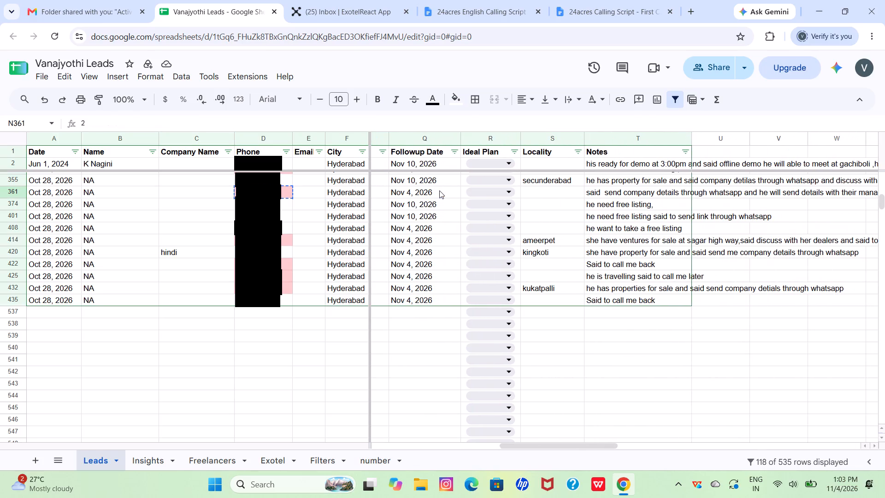
Select the Followup Date cell of the row 361 lead for updating.
click(439, 190)
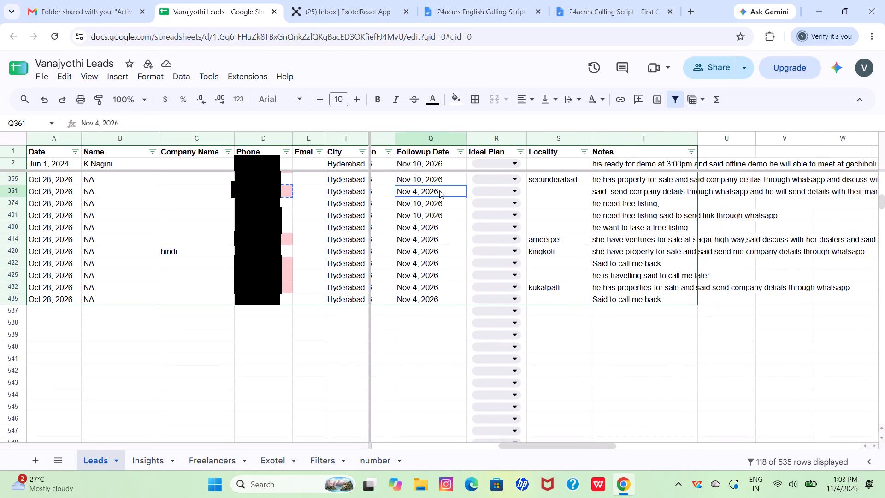
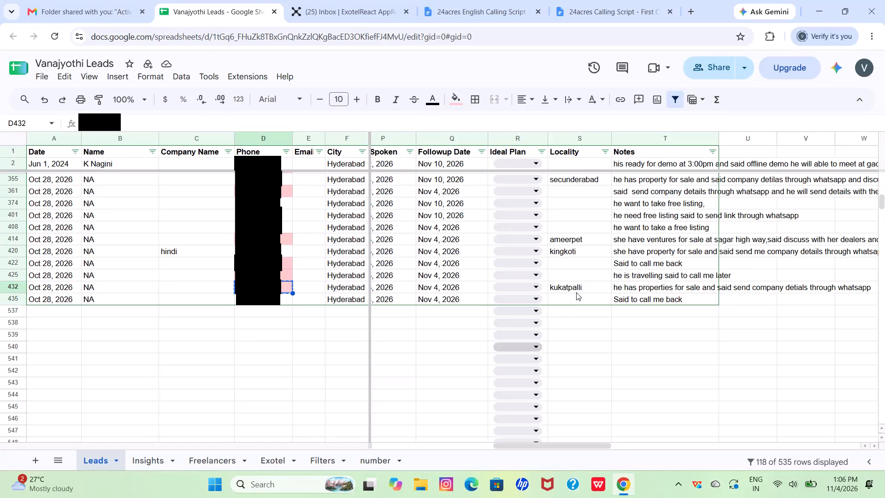
Remove the Call Back filter from the Leads sheet so every lead row is listed.
click(576, 289)
scroll(576, 289, left, 4)
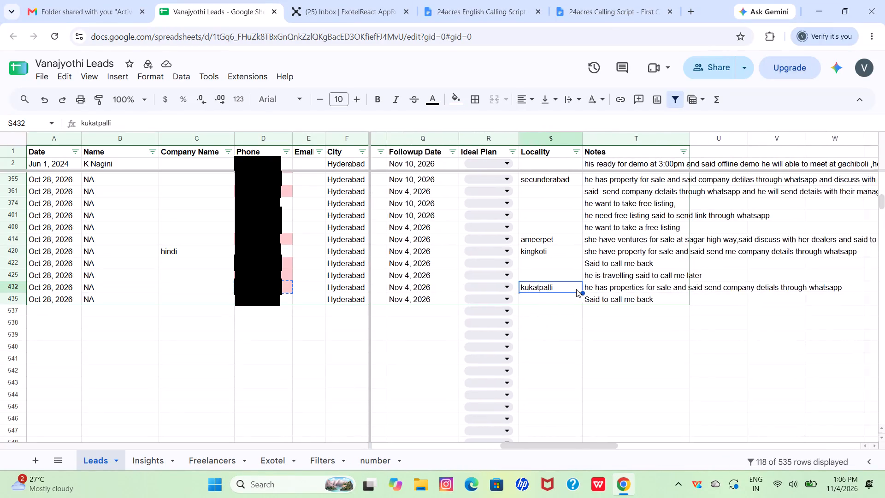
scroll(576, 289, left, 1)
scroll(576, 289, right, 1)
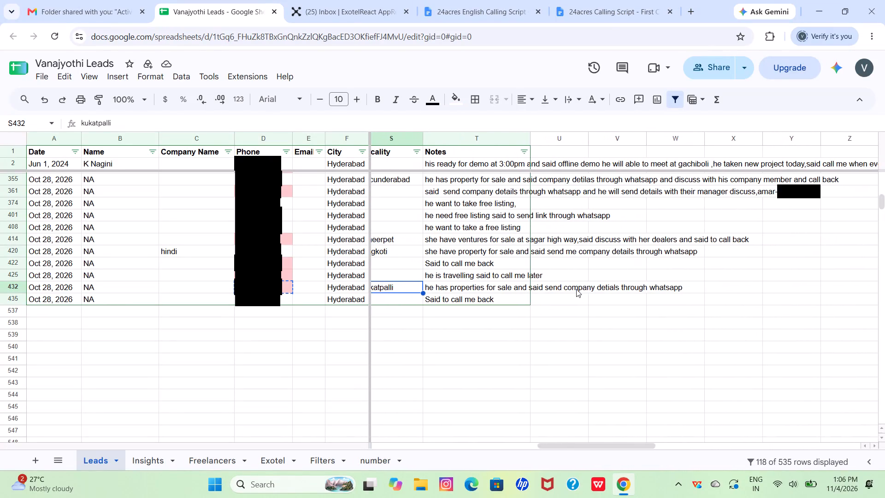
scroll(576, 289, right, 6)
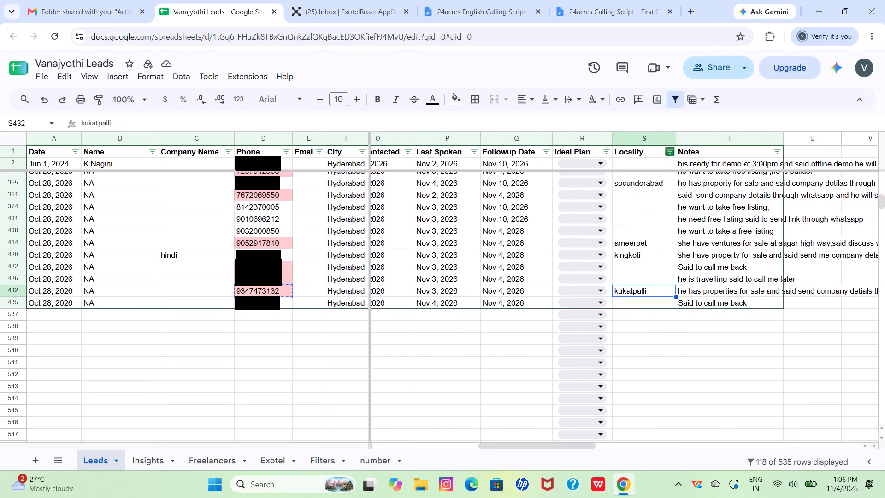
click(676, 97)
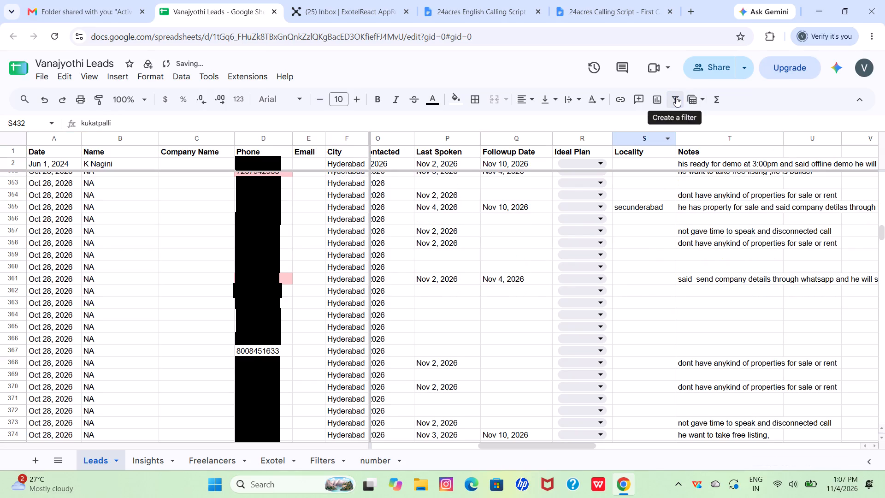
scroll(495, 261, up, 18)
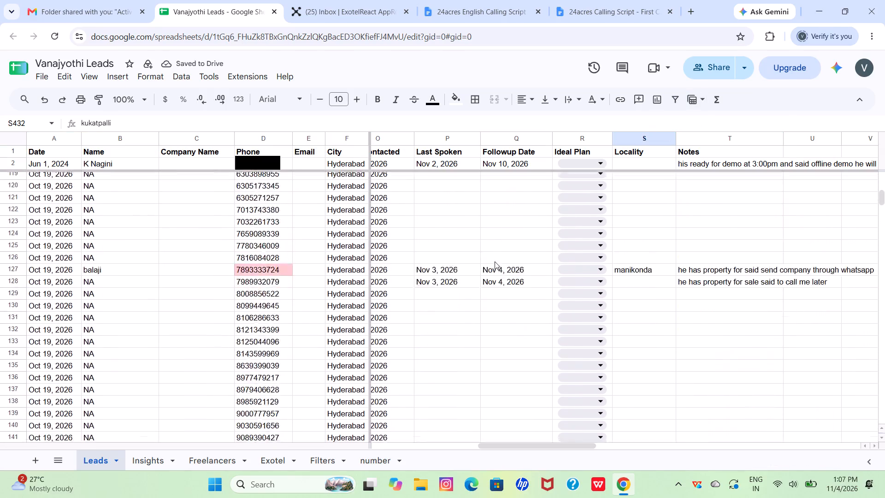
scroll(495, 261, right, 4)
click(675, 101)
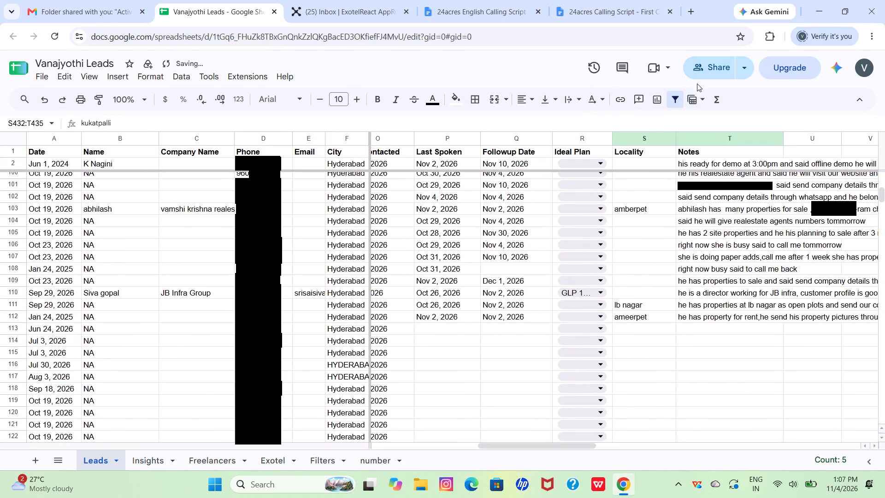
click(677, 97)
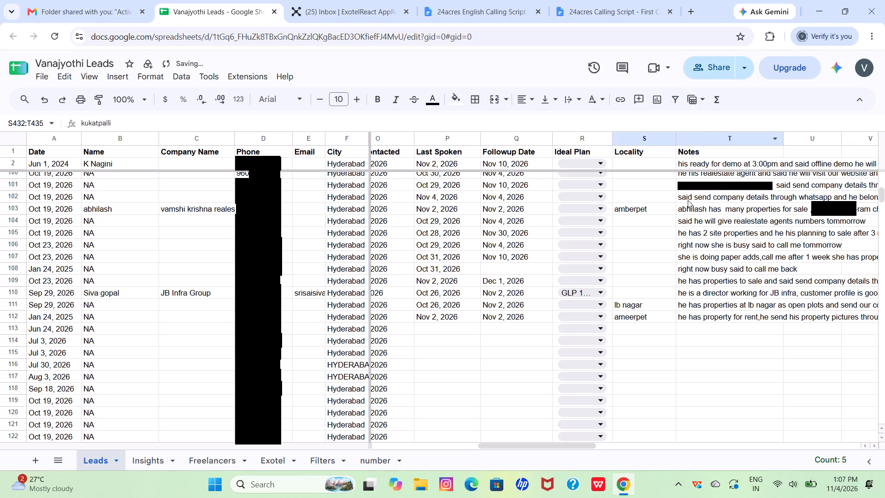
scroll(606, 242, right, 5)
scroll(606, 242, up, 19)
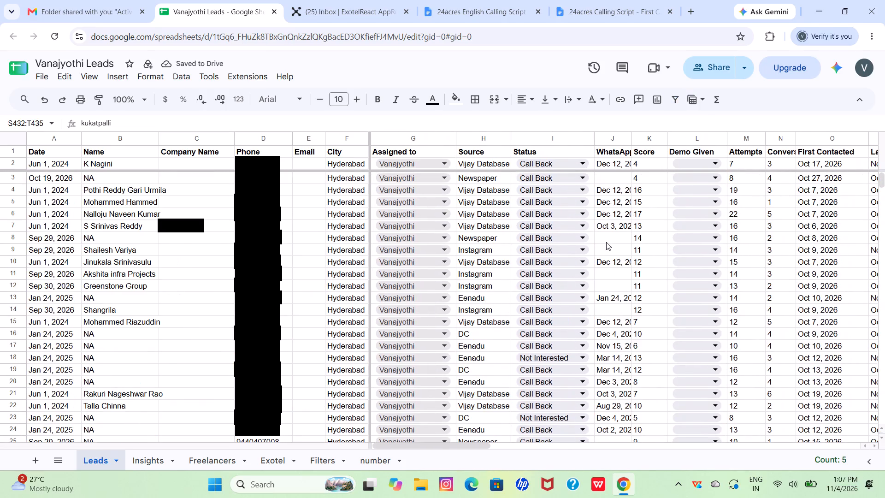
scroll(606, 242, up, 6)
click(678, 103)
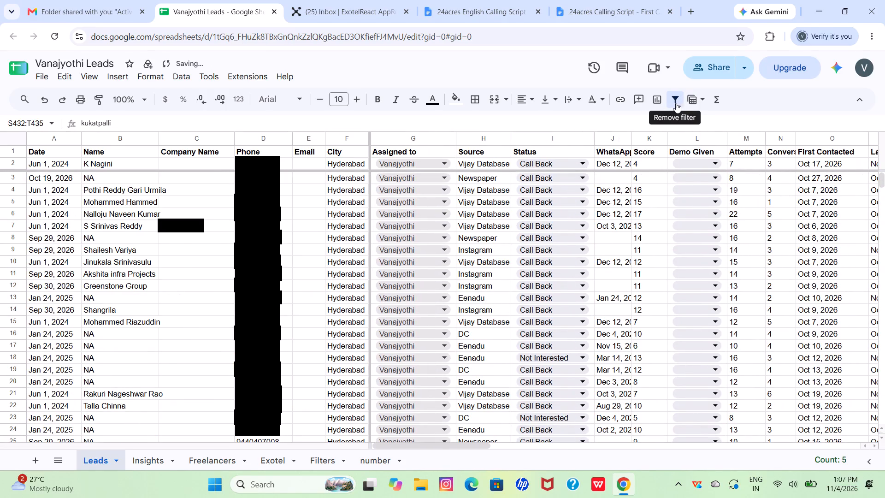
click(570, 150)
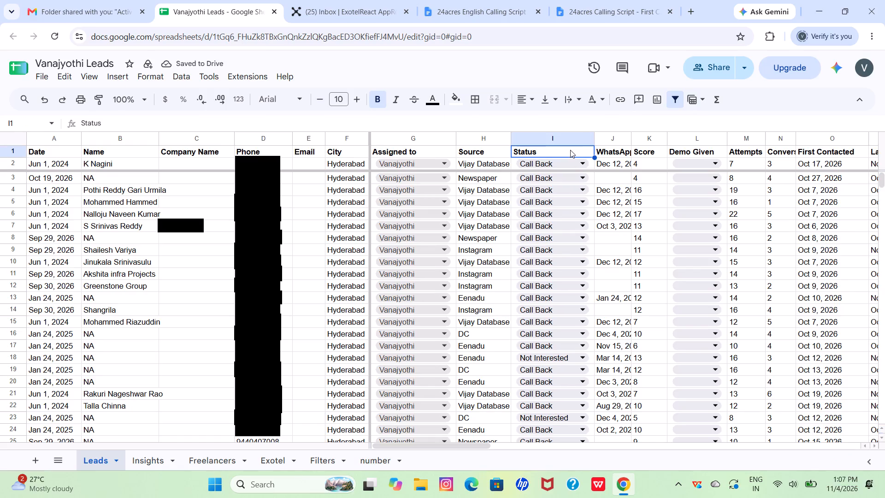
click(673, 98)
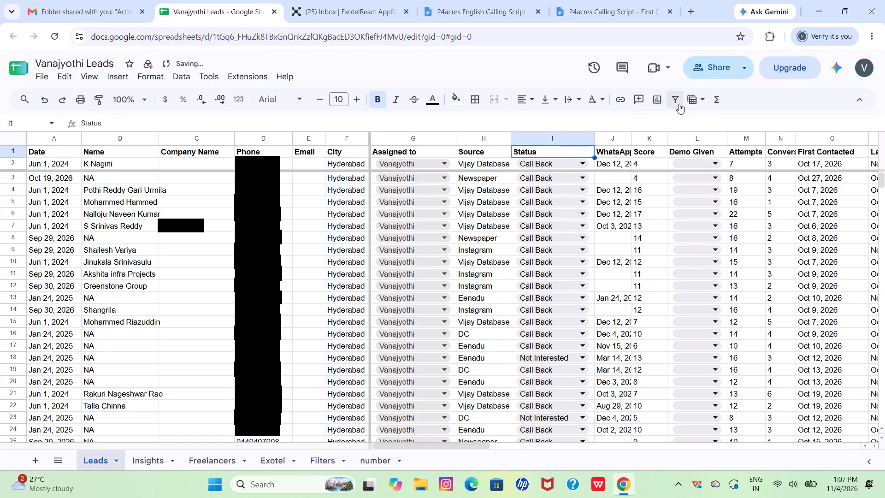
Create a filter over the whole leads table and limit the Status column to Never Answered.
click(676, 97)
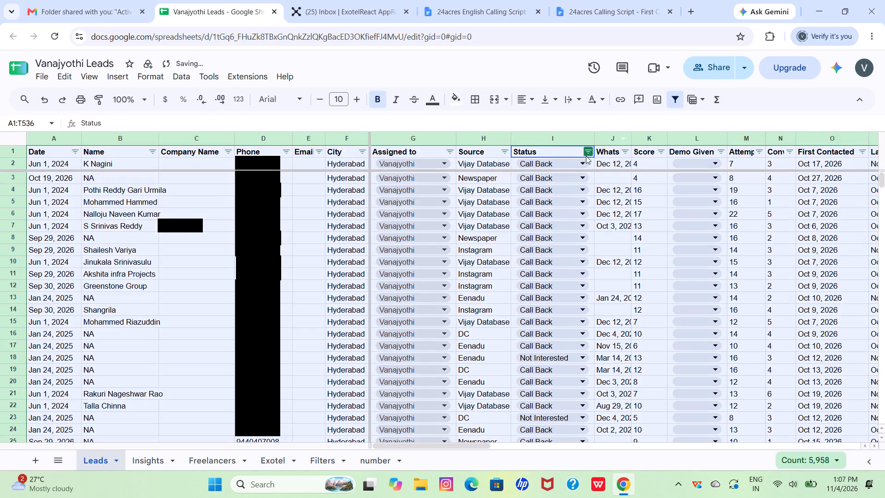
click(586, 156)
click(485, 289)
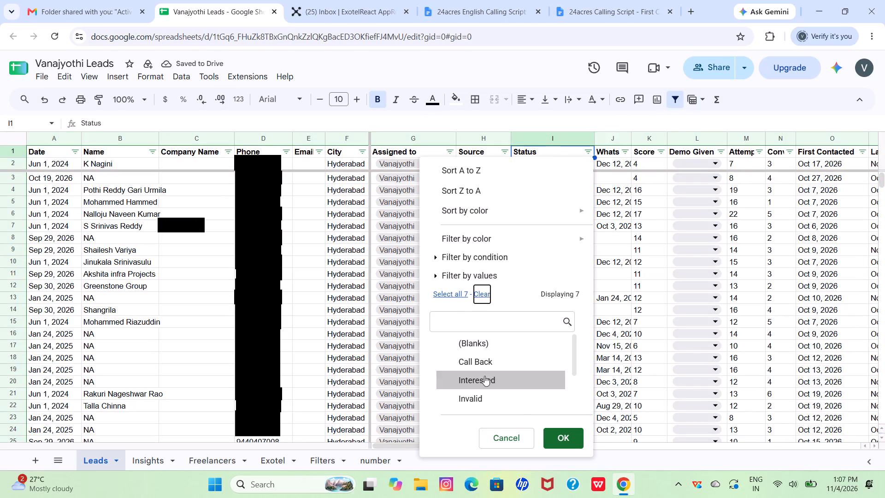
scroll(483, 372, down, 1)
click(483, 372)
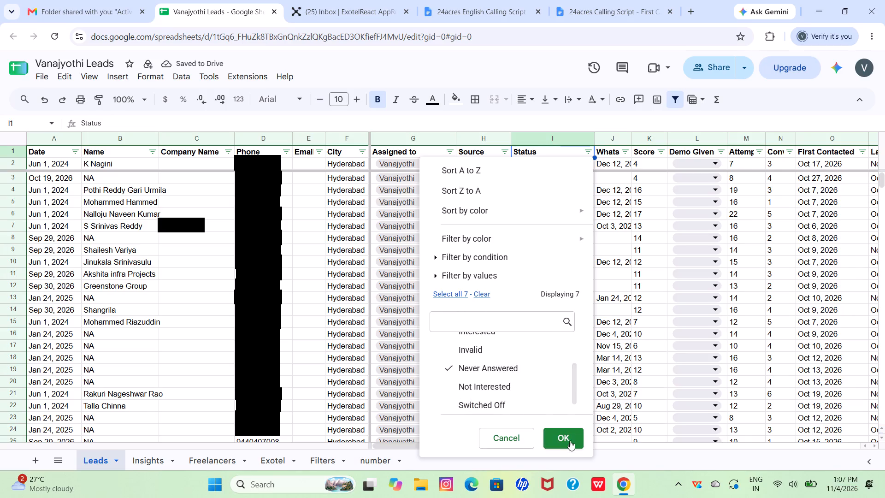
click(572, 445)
Look through the Never Answered leads, checking their attempts and first contacted dates.
scroll(572, 445, down, 5)
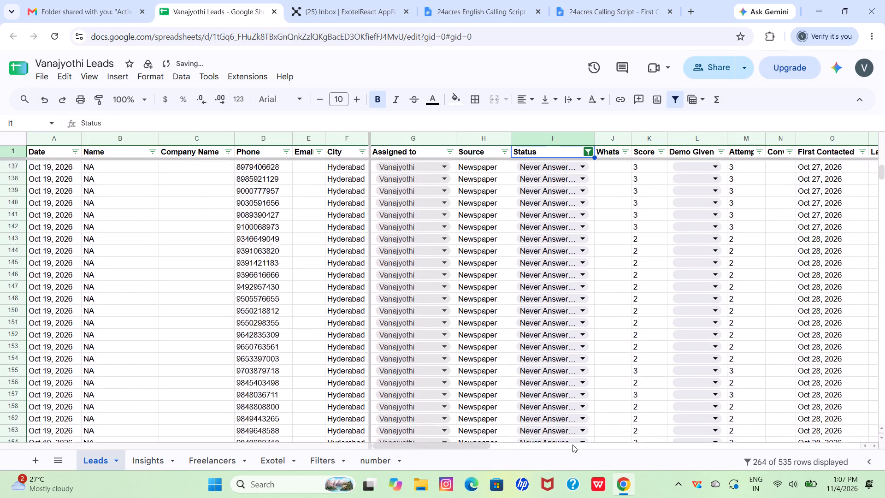
scroll(572, 445, down, 16)
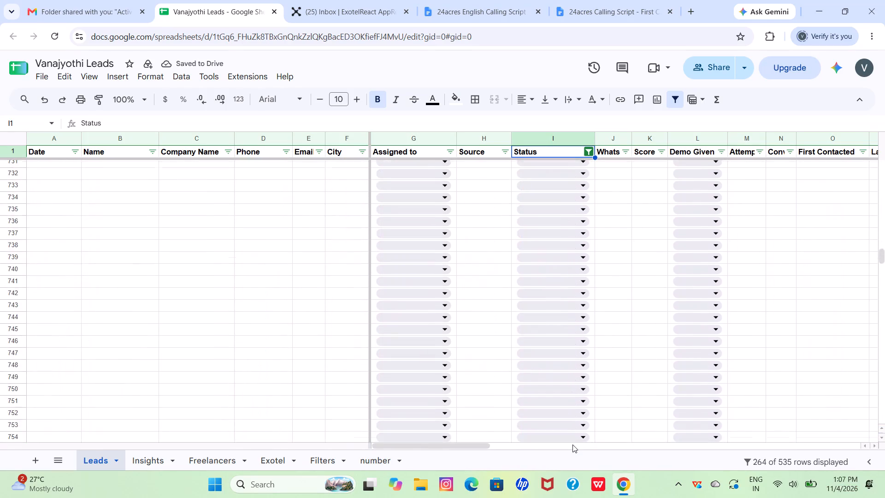
scroll(572, 445, up, 12)
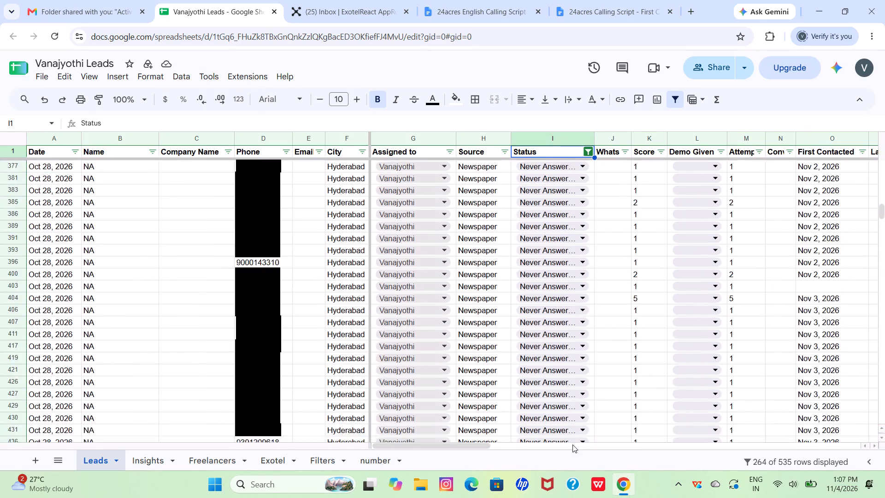
scroll(572, 445, up, 1)
scroll(572, 445, down, 6)
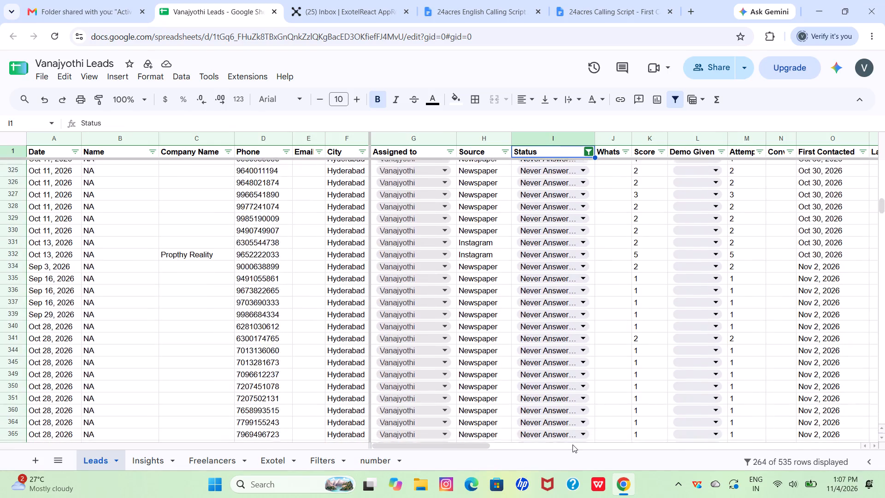
scroll(572, 445, down, 5)
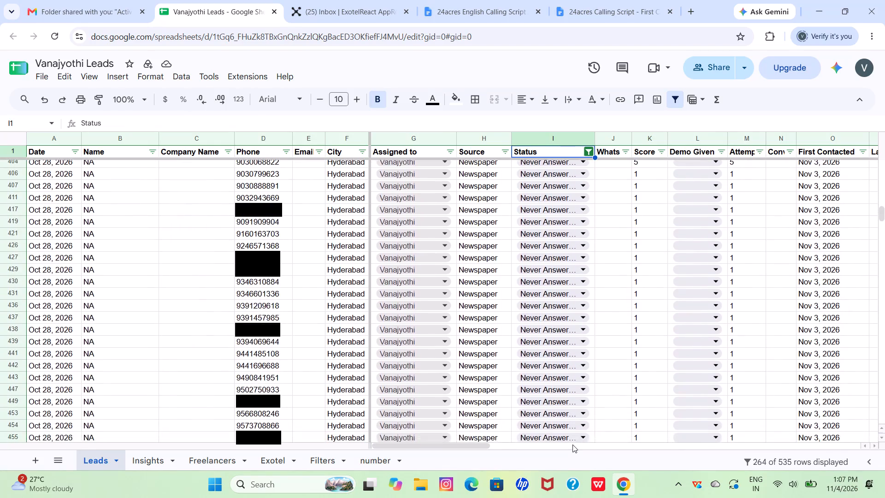
scroll(572, 445, down, 3)
scroll(572, 445, up, 17)
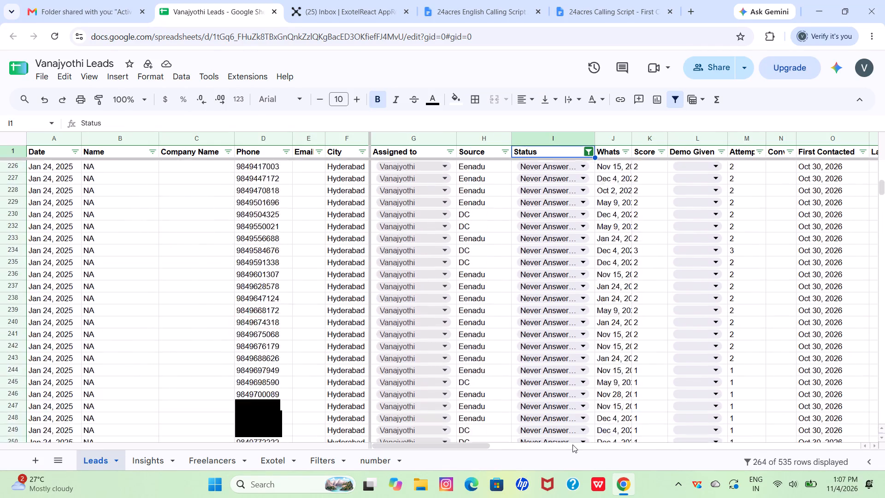
scroll(572, 445, up, 10)
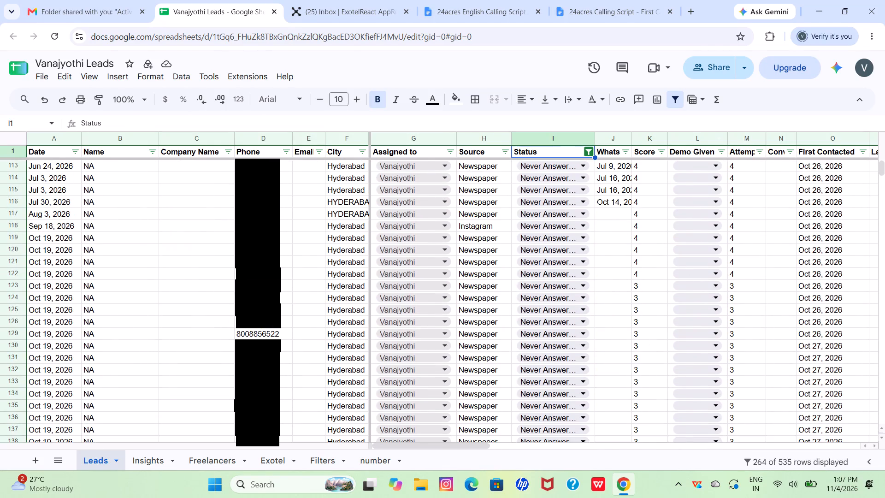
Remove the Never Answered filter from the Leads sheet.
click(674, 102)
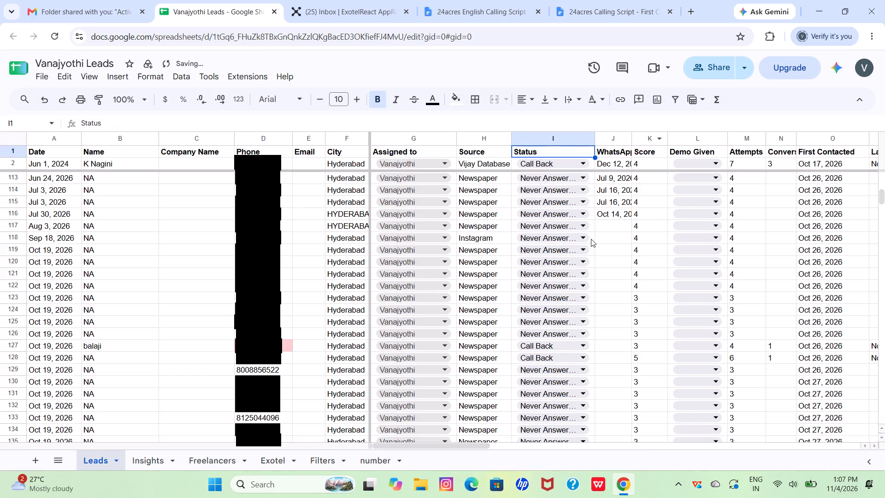
Look through the unfiltered leads' Status and Attempts columns for the point where uncalled leads begin.
scroll(556, 269, up, 16)
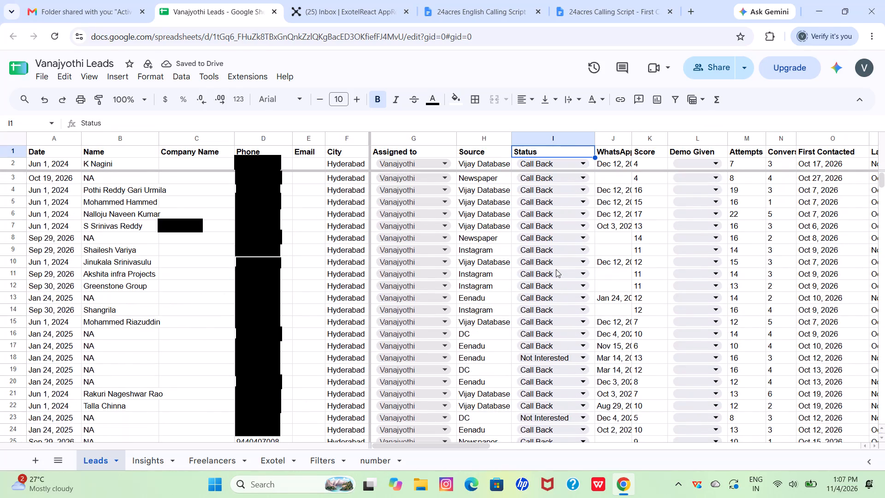
scroll(573, 263, down, 15)
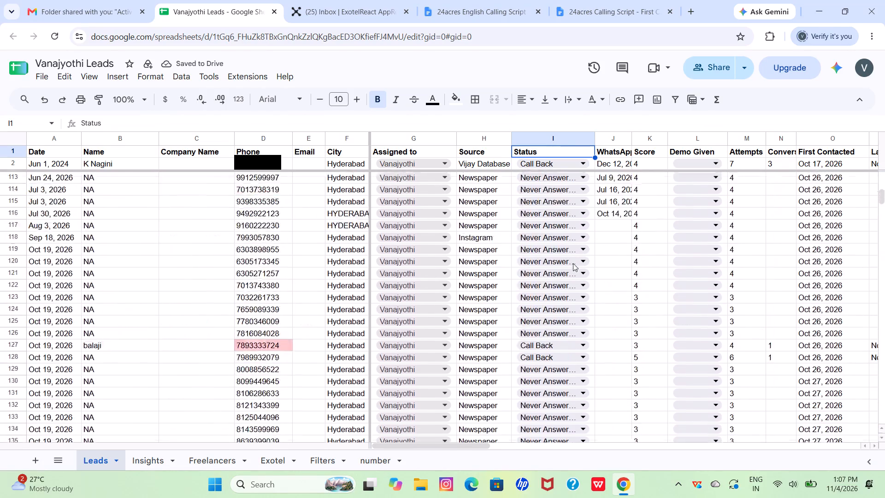
scroll(573, 263, down, 13)
scroll(573, 263, up, 4)
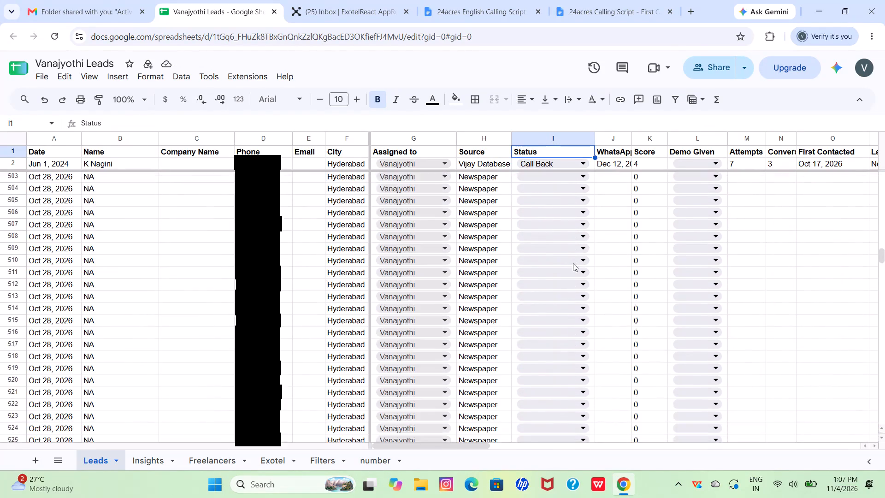
scroll(573, 263, up, 1)
scroll(573, 263, down, 5)
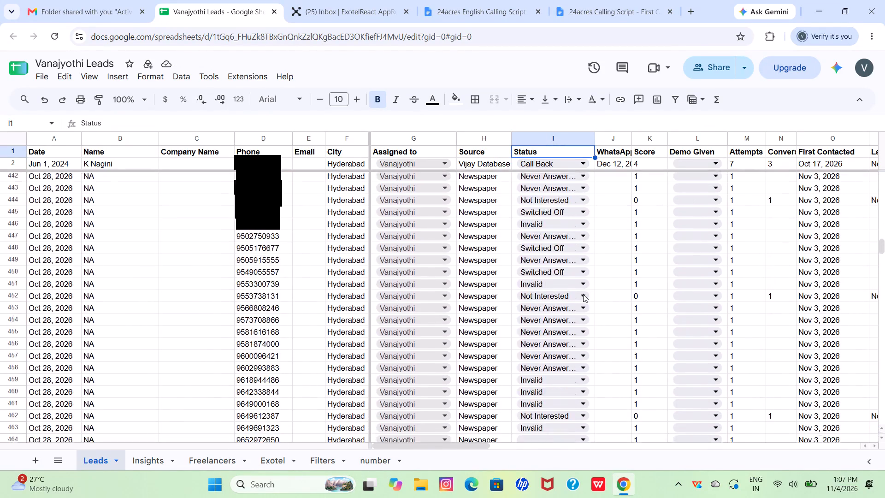
scroll(583, 294, down, 3)
scroll(583, 294, up, 3)
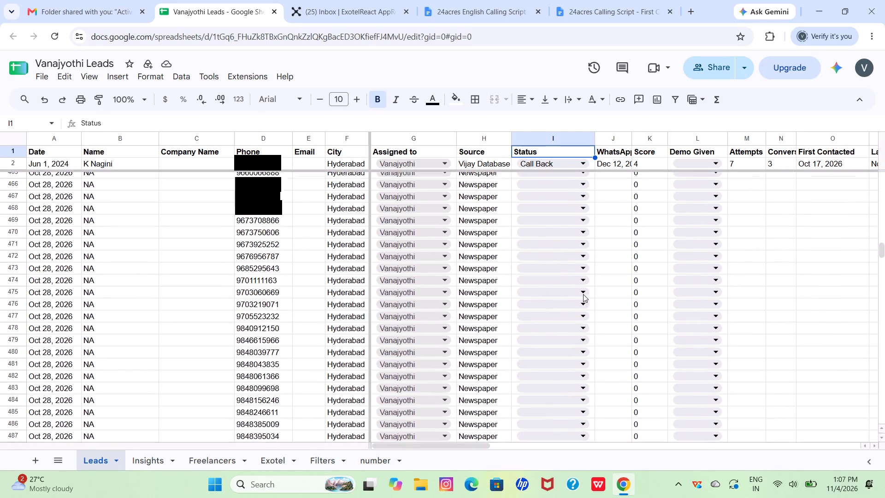
scroll(583, 294, up, 1)
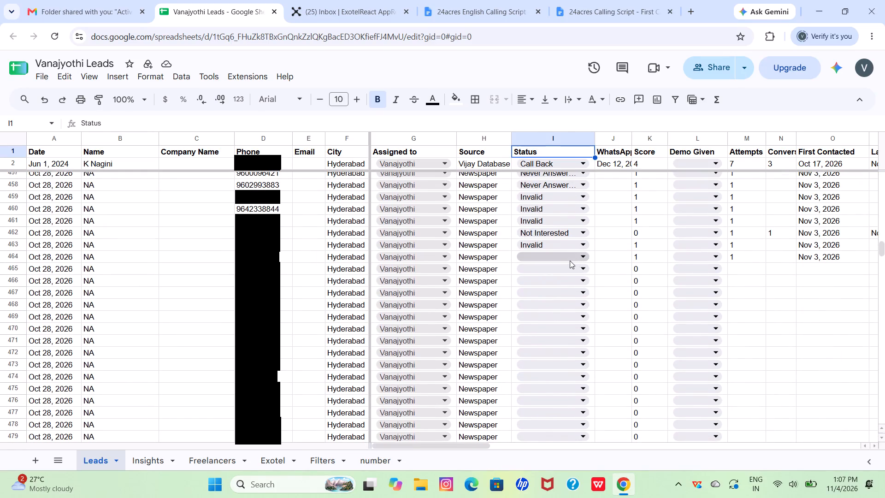
scroll(558, 314, down, 3)
scroll(558, 314, right, 3)
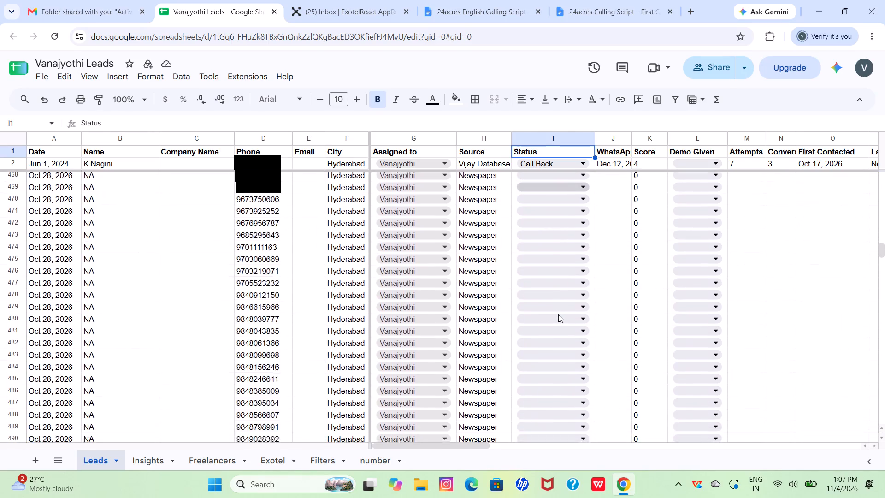
scroll(558, 314, right, 2)
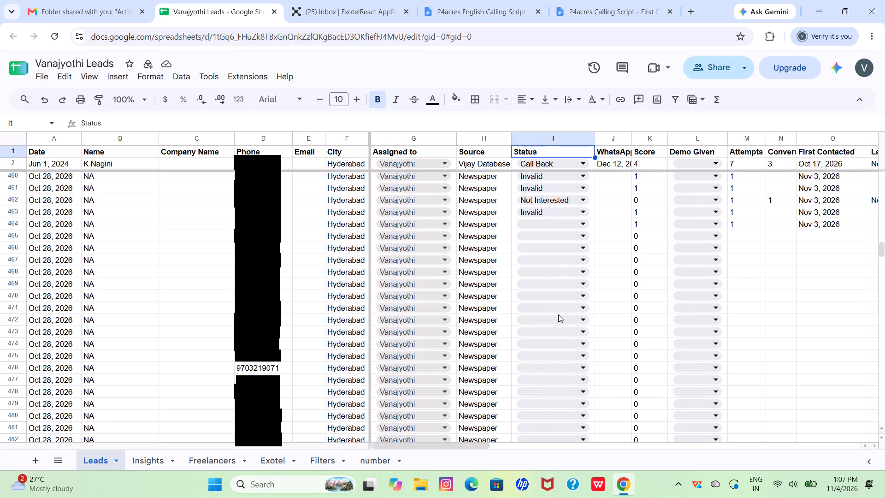
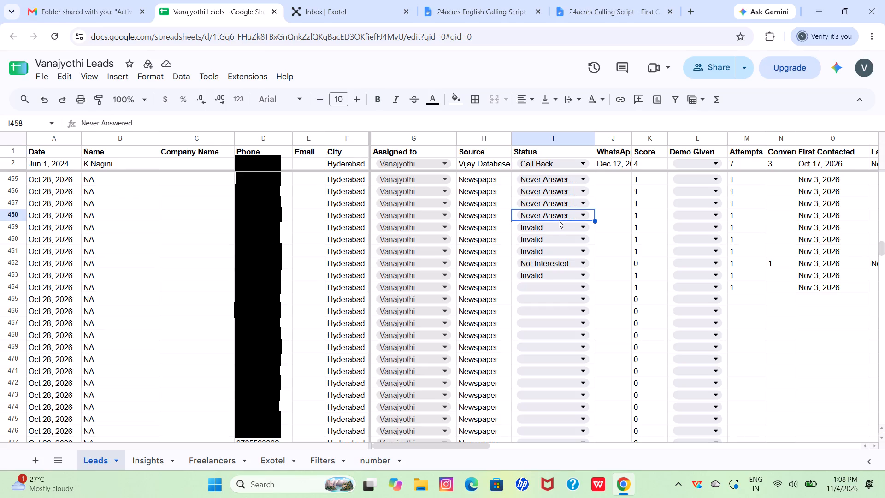
Copy the Never Answered status from row 458 into the blank Status cell of row 464.
key(ctrl+c)
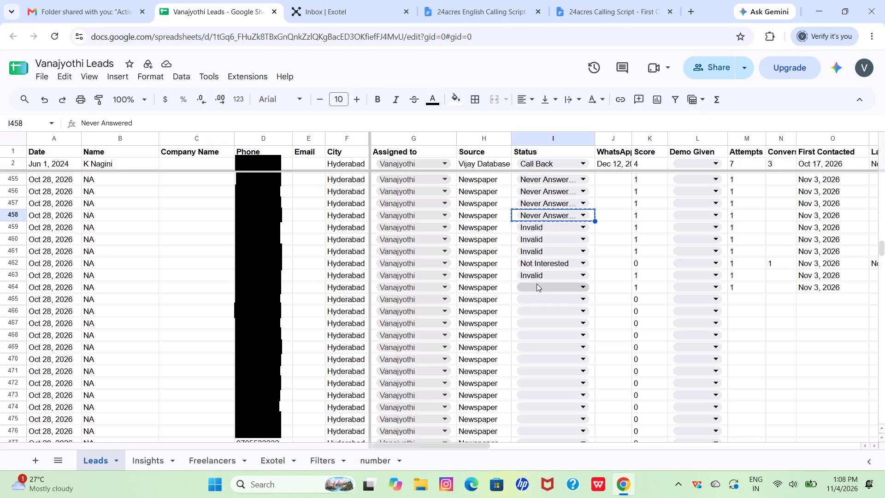
drag(537, 284, 562, 299)
click(562, 299)
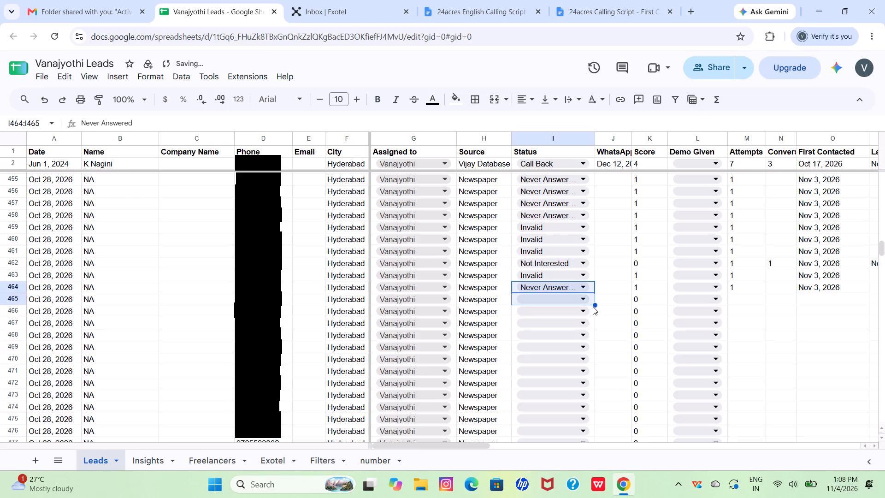
Fill the Status cells I464:I465 down the column to row 535, the last Newspaper lead.
drag(594, 306, 582, 447)
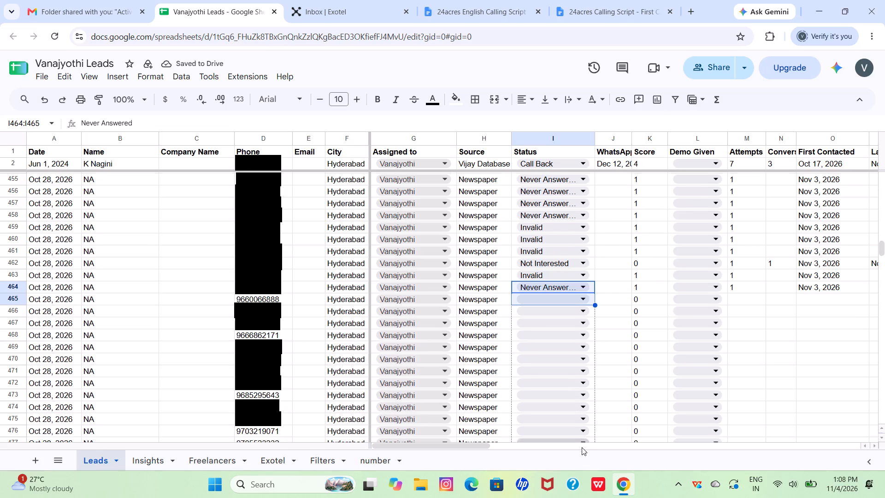
drag(582, 447, 584, 437)
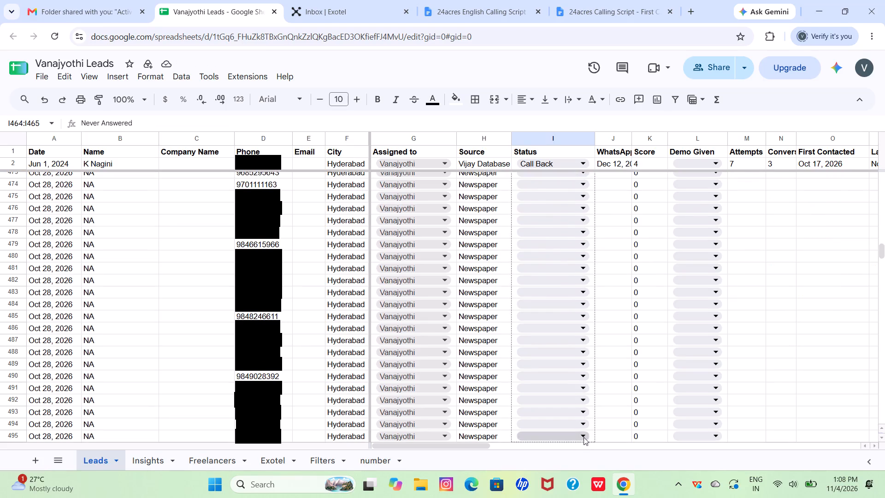
drag(584, 437, 577, 467)
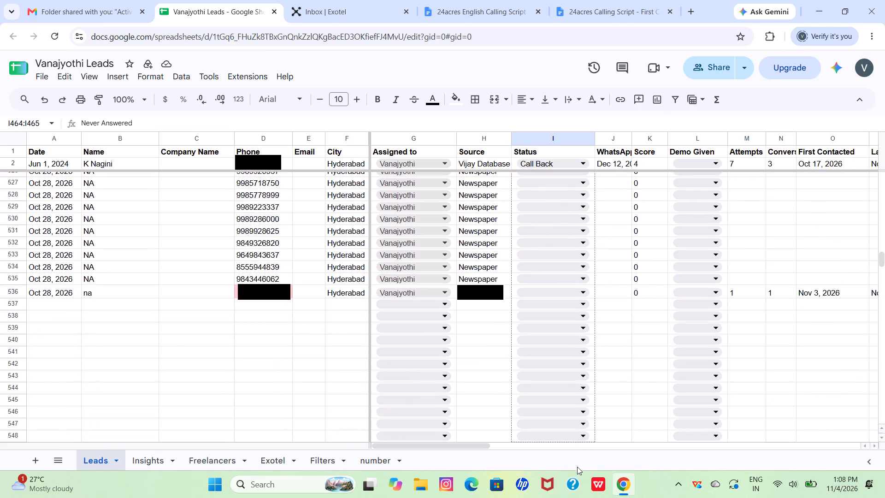
drag(577, 467, 580, 236)
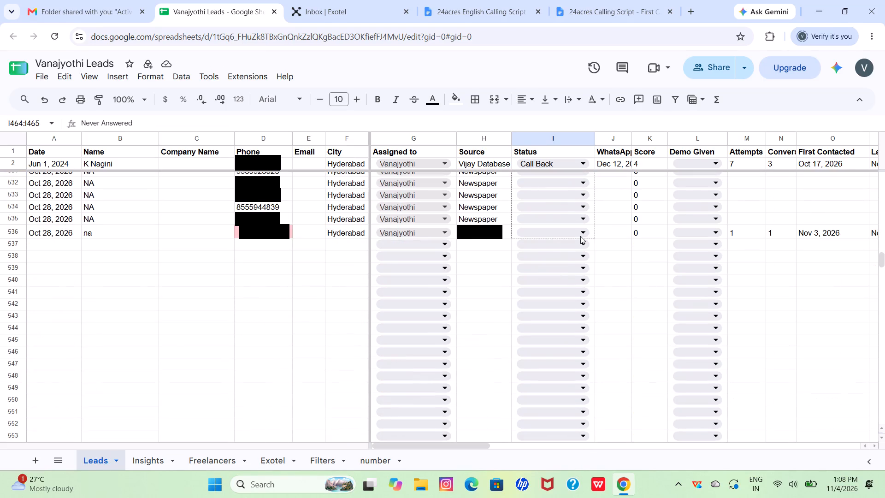
drag(580, 236, 580, 219)
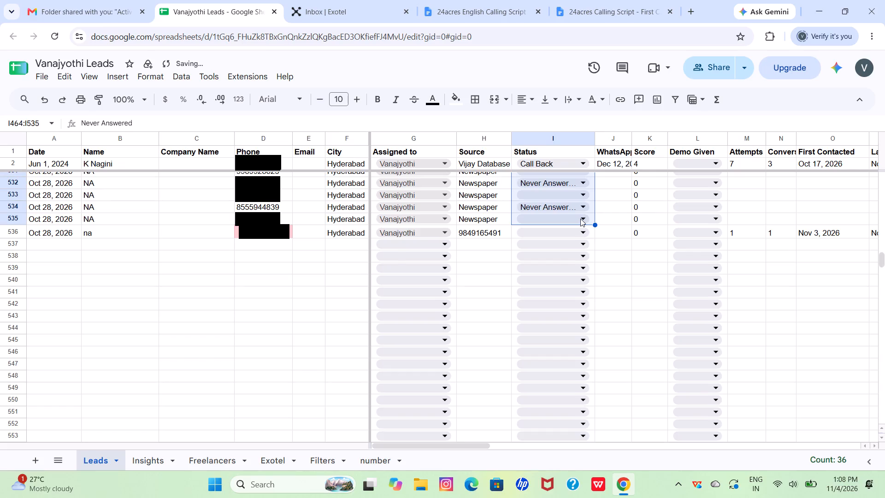
Set the blank Status cells in rows 465, 467, 469 and 471 to Never Answered.
scroll(580, 219, up, 6)
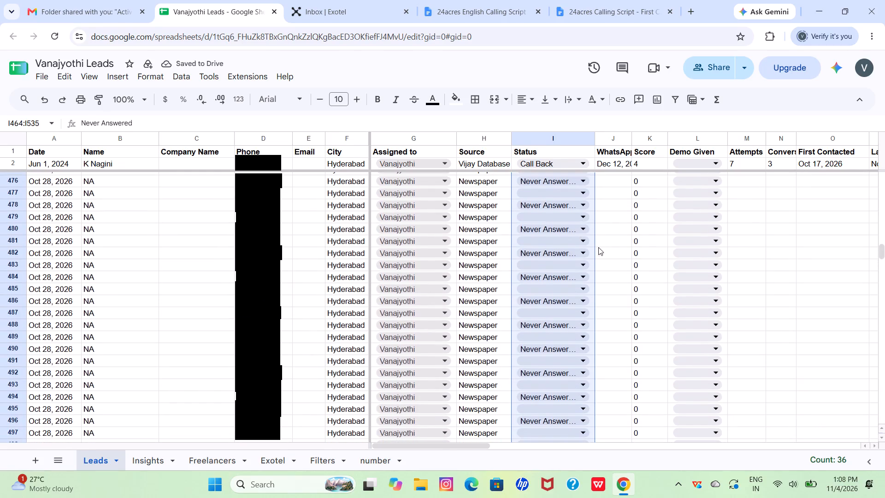
click(602, 252)
scroll(602, 252, up, 3)
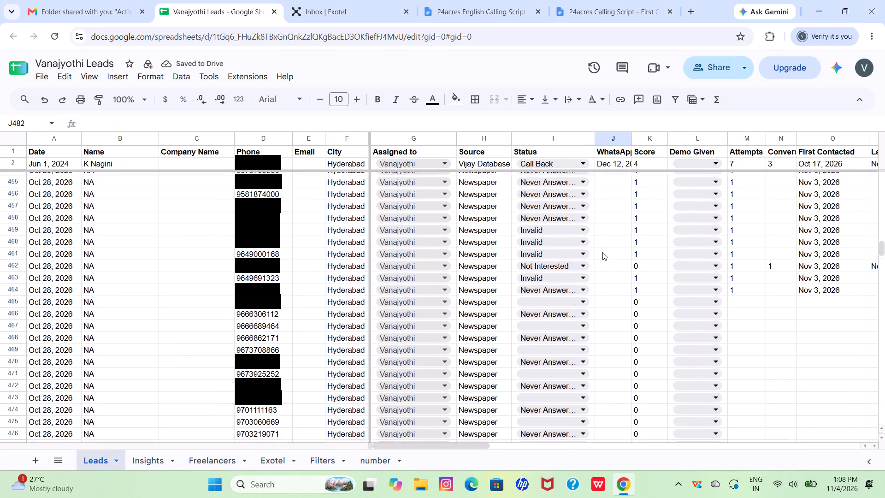
double_click(555, 308)
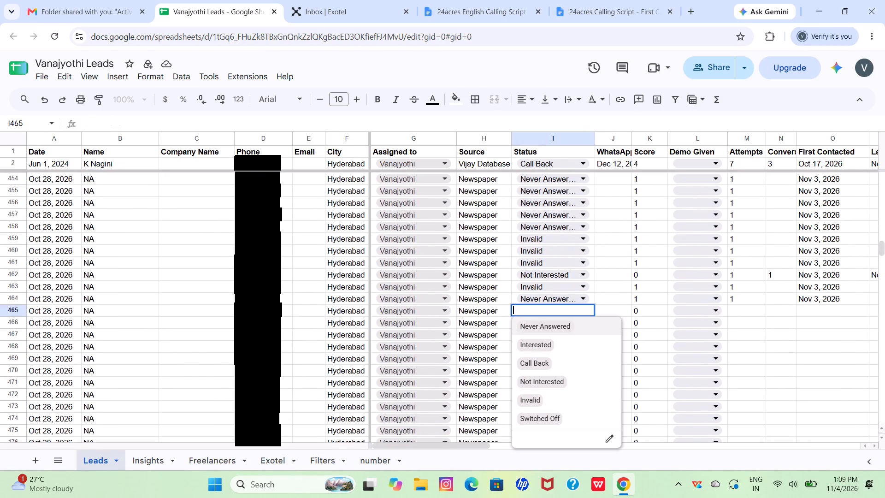
click(550, 329)
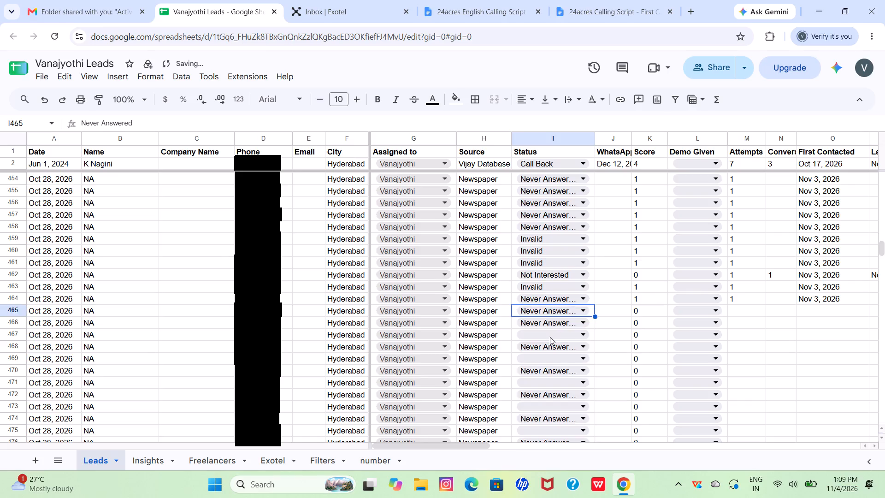
click(550, 337)
click(548, 352)
click(548, 356)
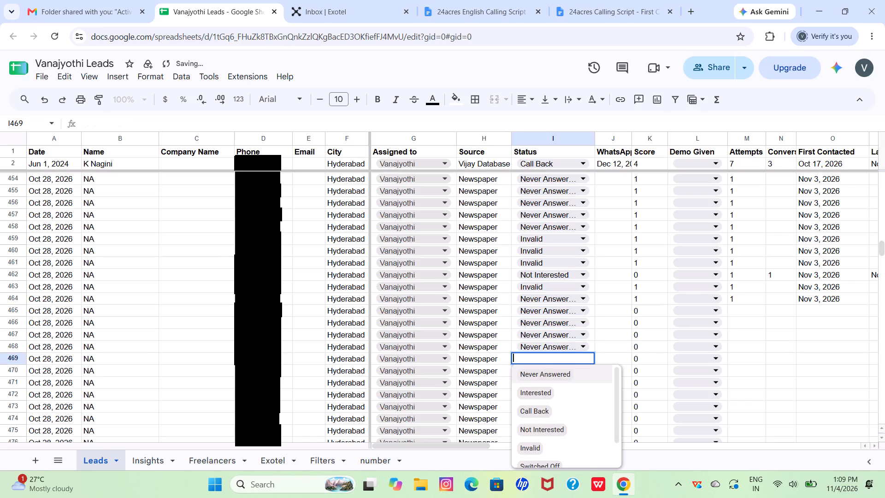
click(547, 371)
click(548, 383)
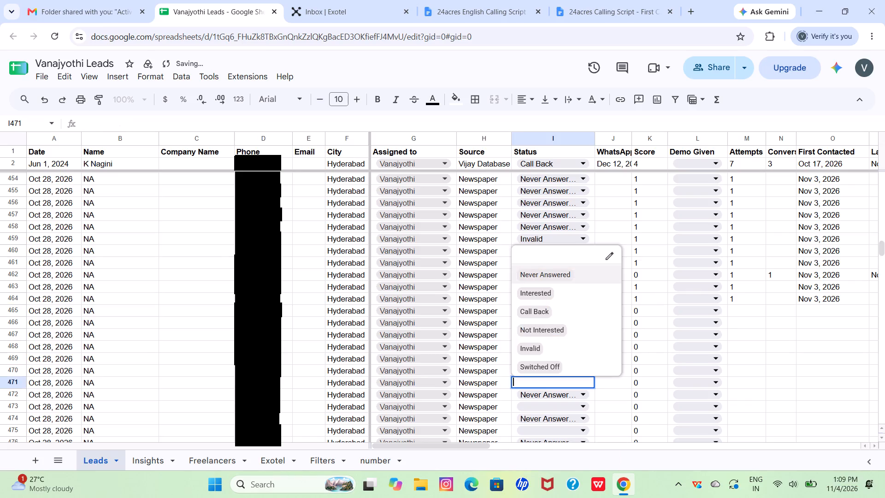
click(554, 274)
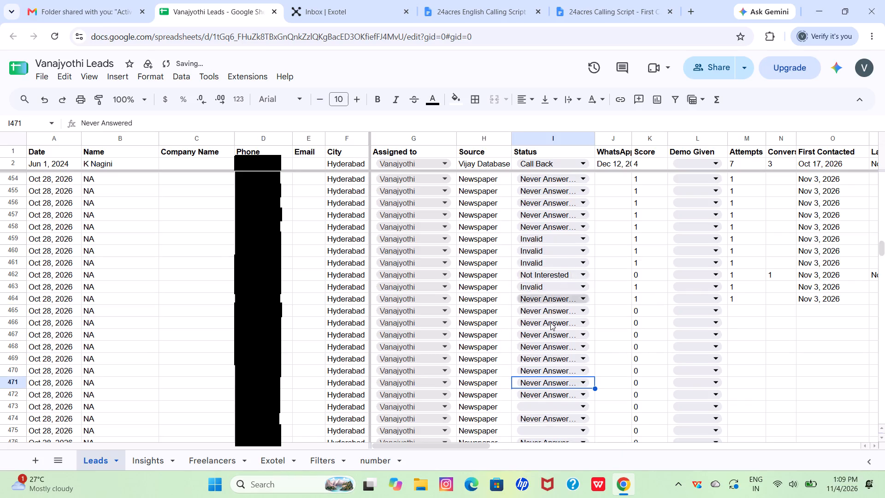
Set the blank Status cells in rows 473, 475, 477 and 479 to Never Answered.
scroll(537, 369, down, 3)
click(570, 329)
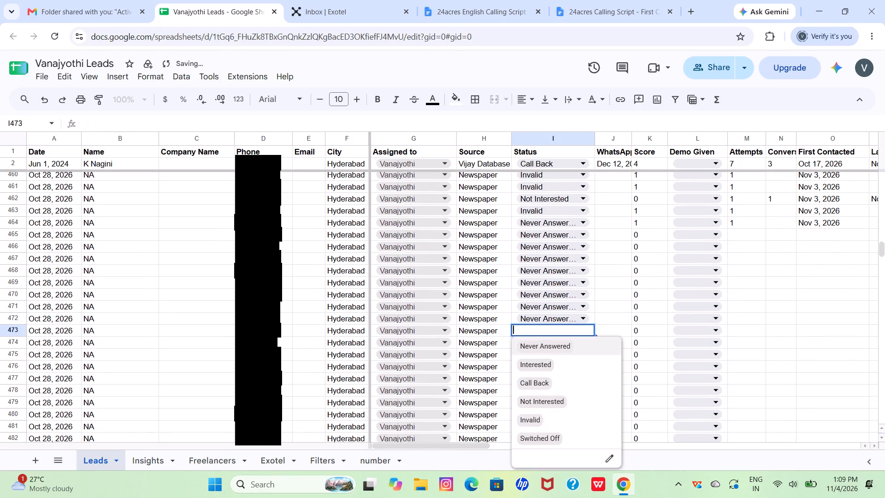
click(553, 348)
click(548, 355)
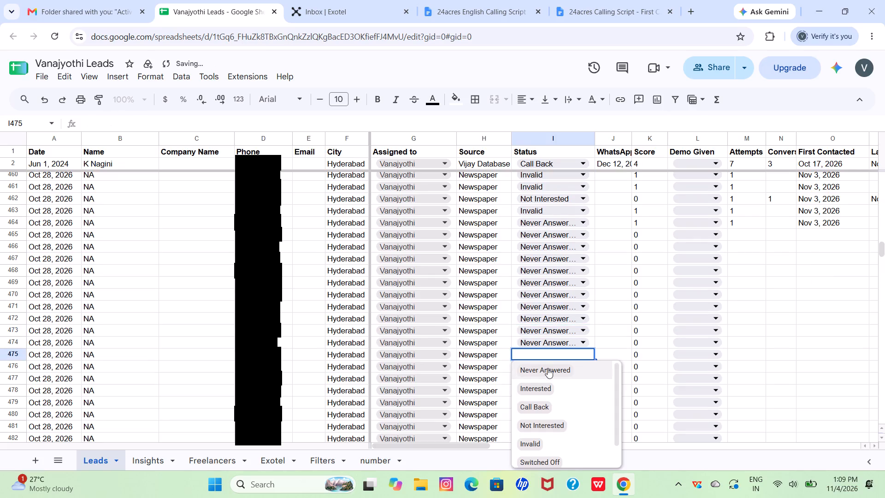
click(548, 368)
scroll(548, 368, down, 4)
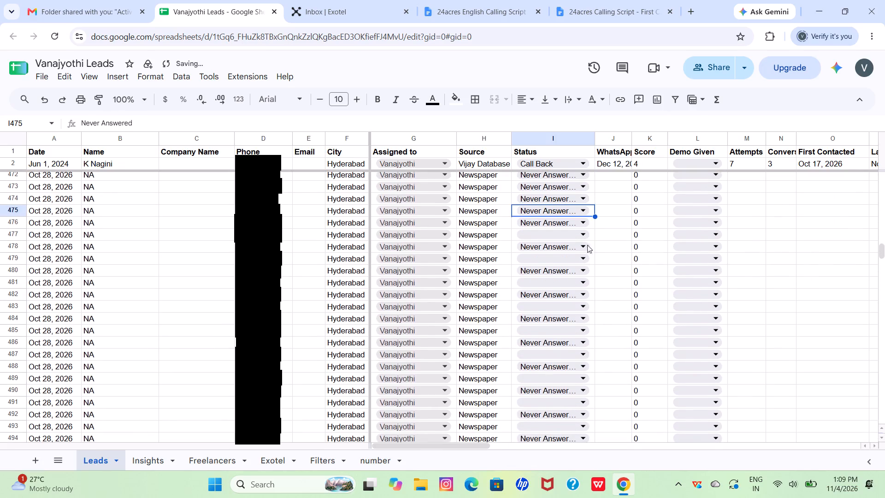
drag(574, 237, 560, 249)
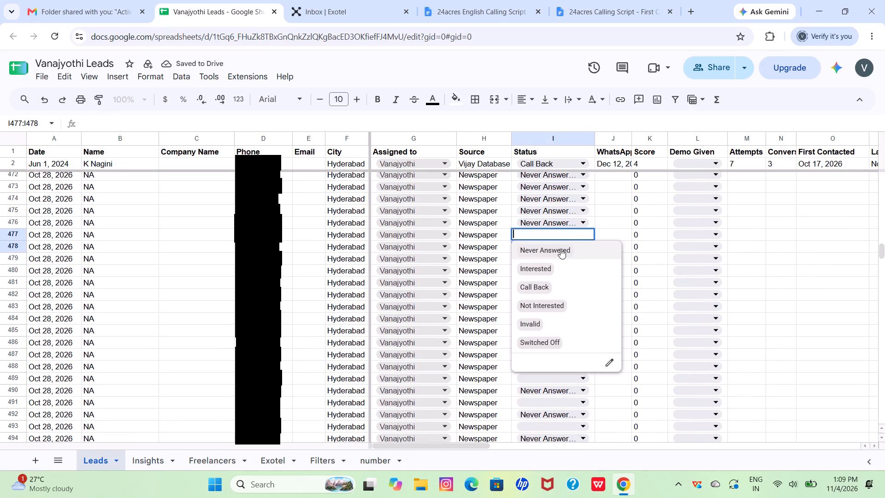
click(560, 249)
click(557, 258)
click(553, 274)
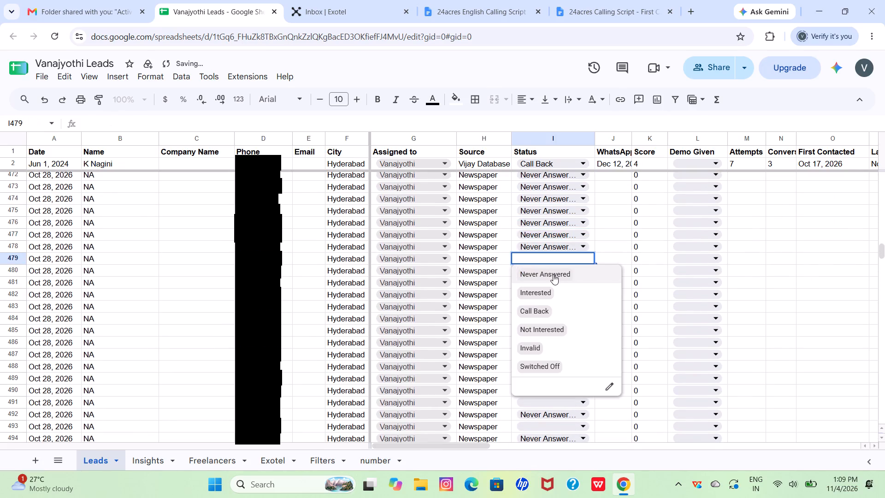
click(553, 275)
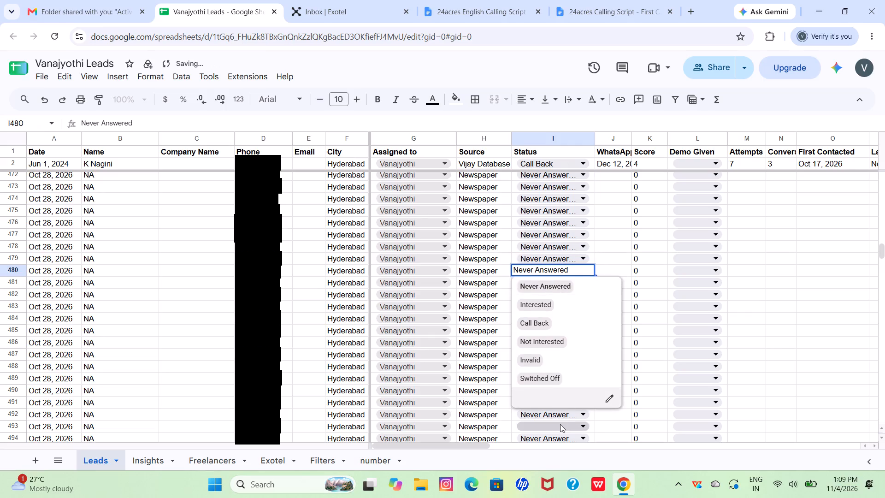
Set the blank Status cells in rows 493, 481, 483 and 485 to Never Answered.
click(560, 424)
click(555, 320)
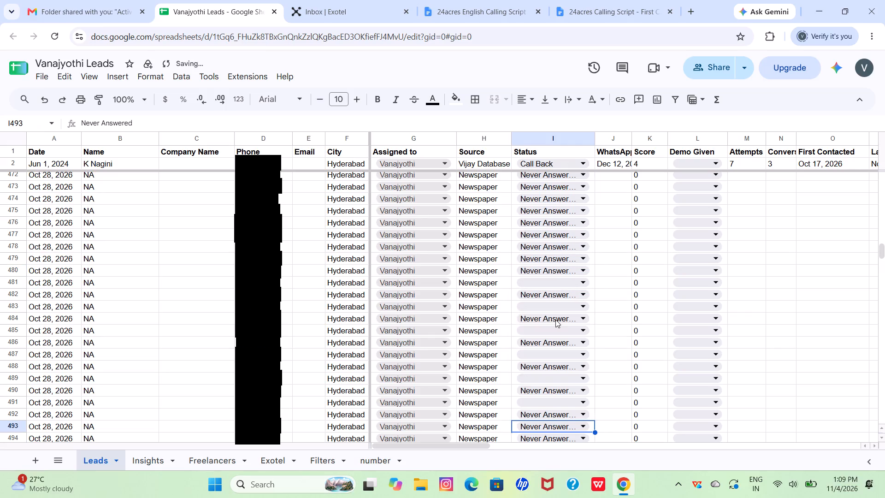
click(564, 284)
click(554, 296)
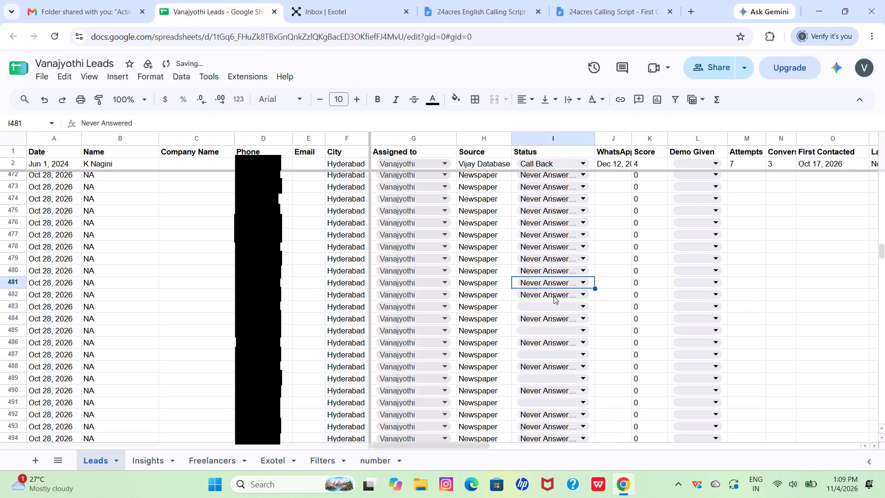
scroll(538, 332, down, 3)
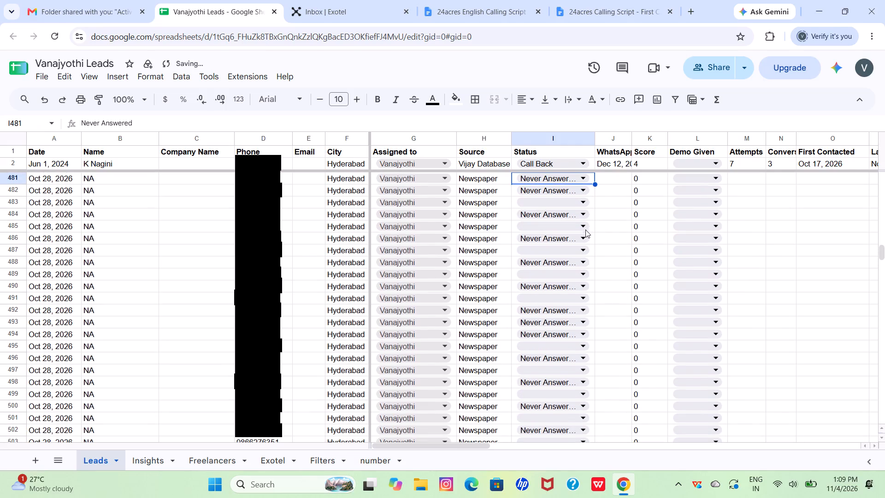
click(578, 196)
click(571, 202)
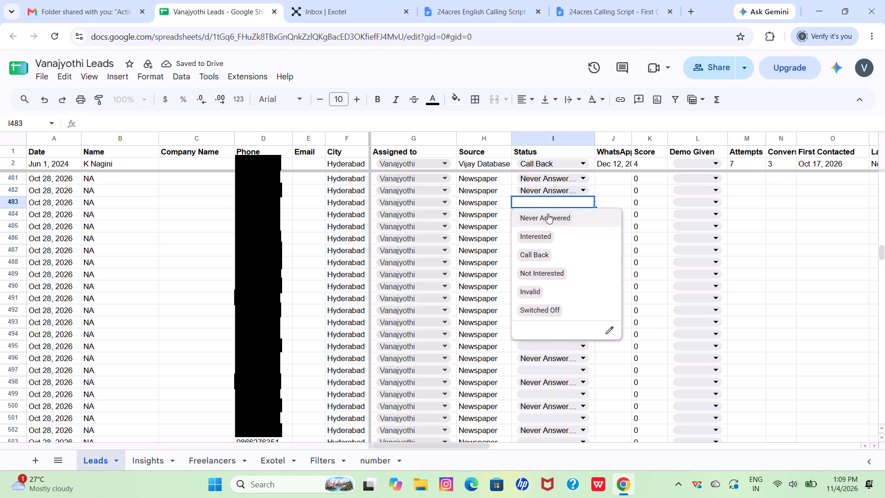
click(547, 214)
click(549, 224)
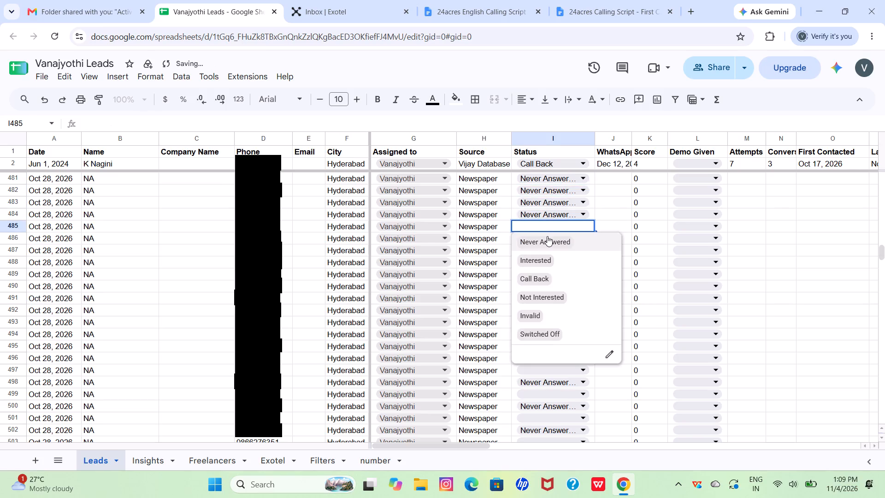
click(547, 236)
Set the blank Status cells in rows 487, 489 and 491 to Never Answered.
click(549, 255)
click(554, 252)
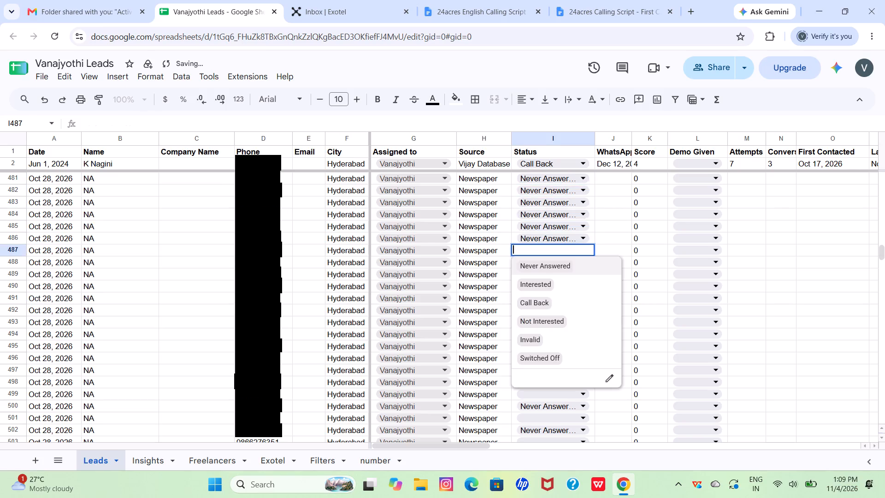
click(547, 263)
click(550, 274)
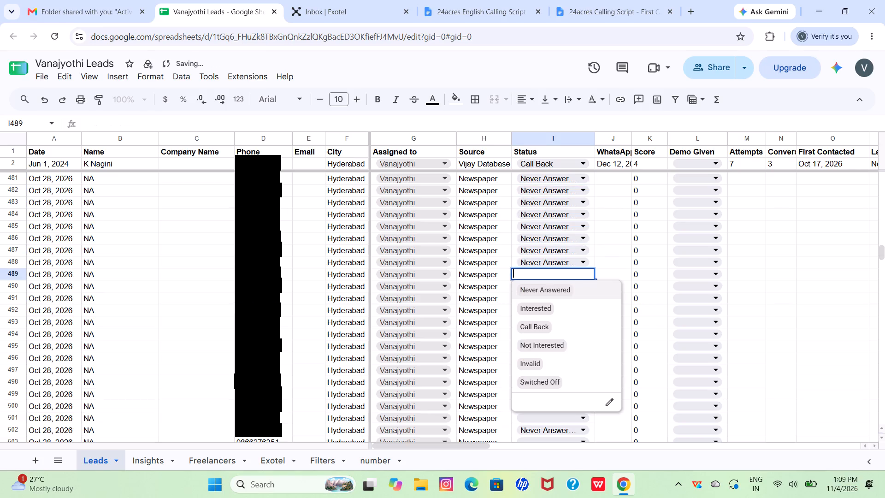
click(550, 289)
click(554, 304)
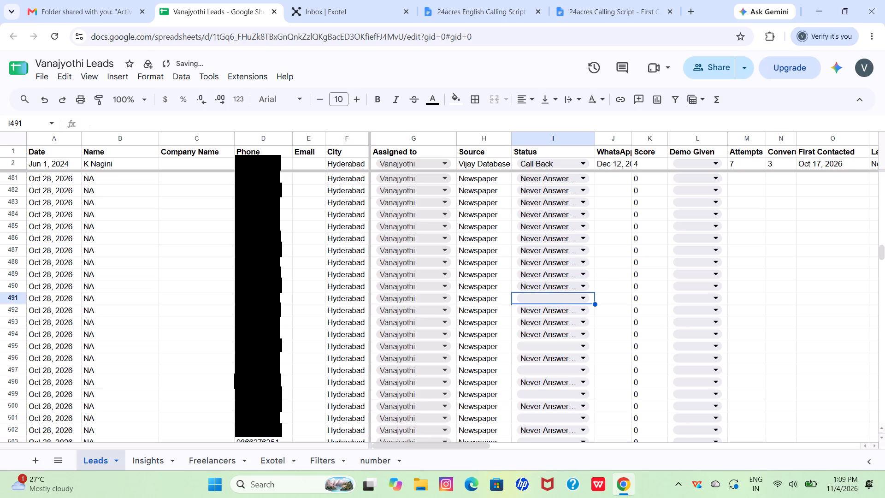
click(563, 301)
click(550, 312)
click(550, 312)
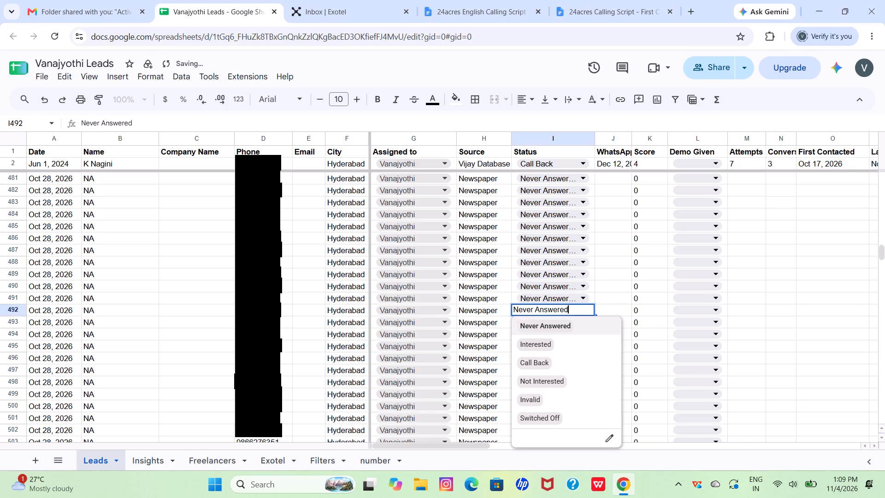
click(573, 263)
scroll(573, 263, down, 3)
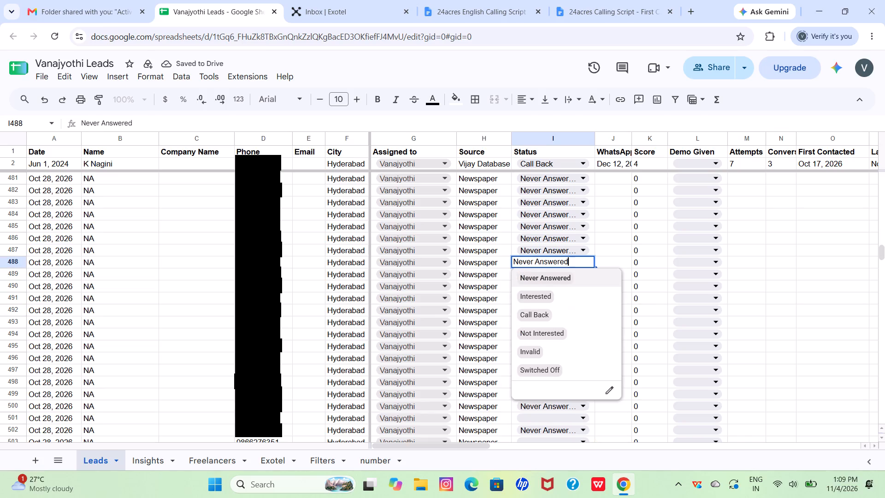
click(654, 319)
Set the blank Status cells in rows 495, 497, 499 and 501 to Never Answered.
scroll(654, 319, down, 3)
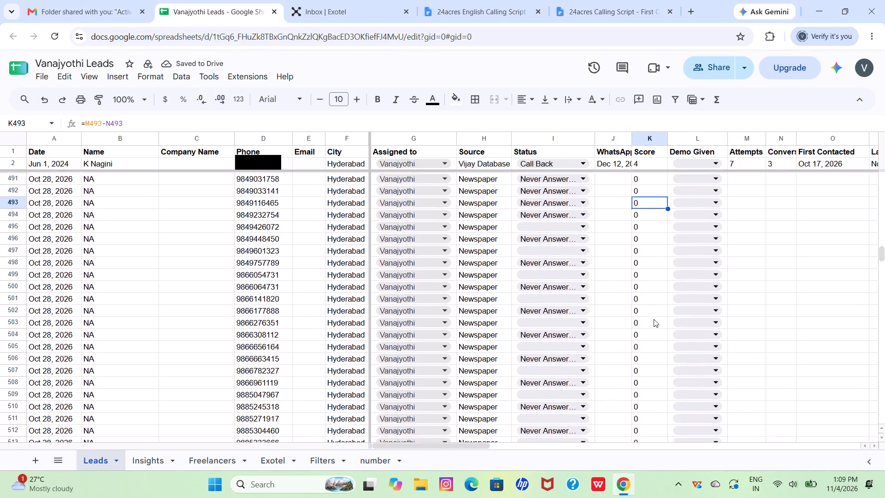
scroll(654, 319, down, 2)
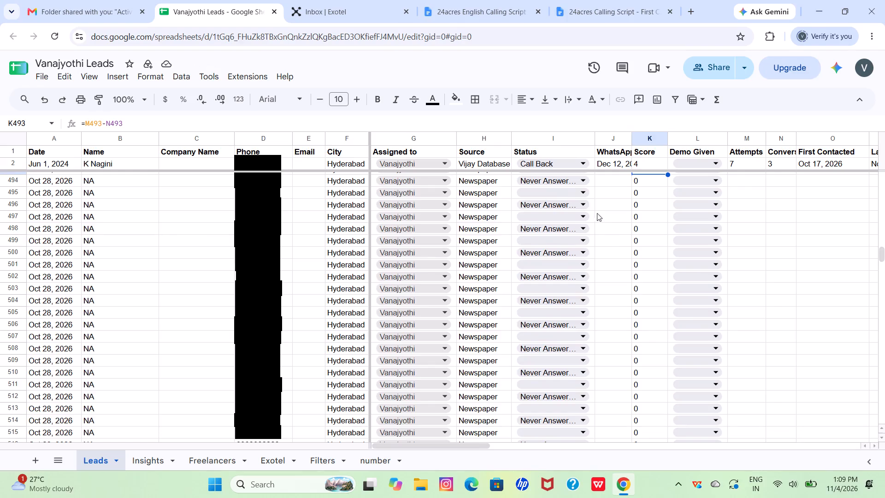
click(584, 200)
click(578, 193)
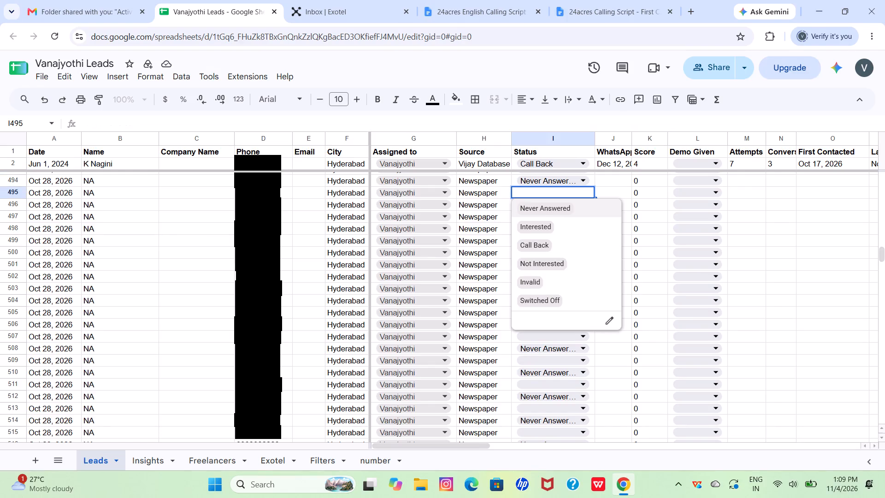
click(560, 211)
click(560, 218)
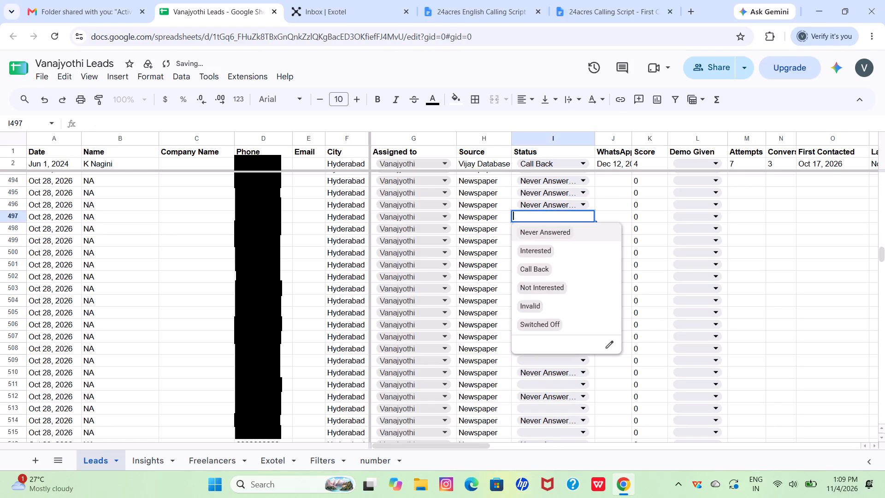
click(553, 232)
click(560, 239)
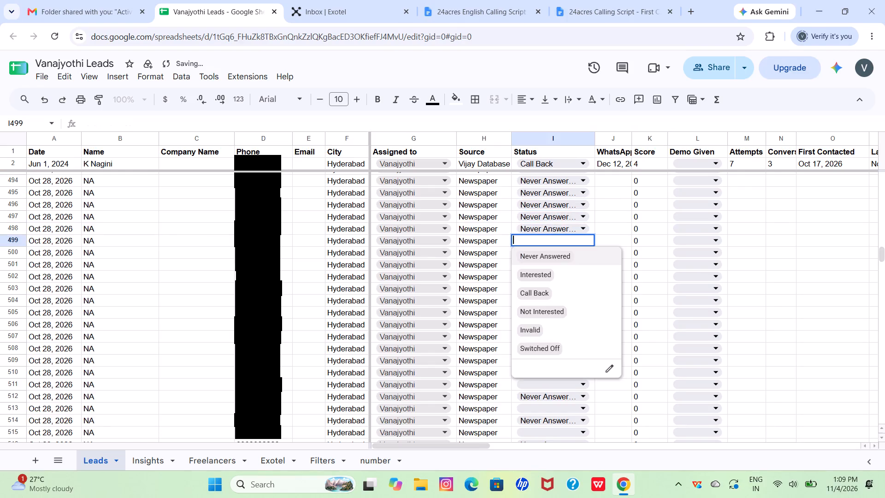
click(549, 257)
click(550, 268)
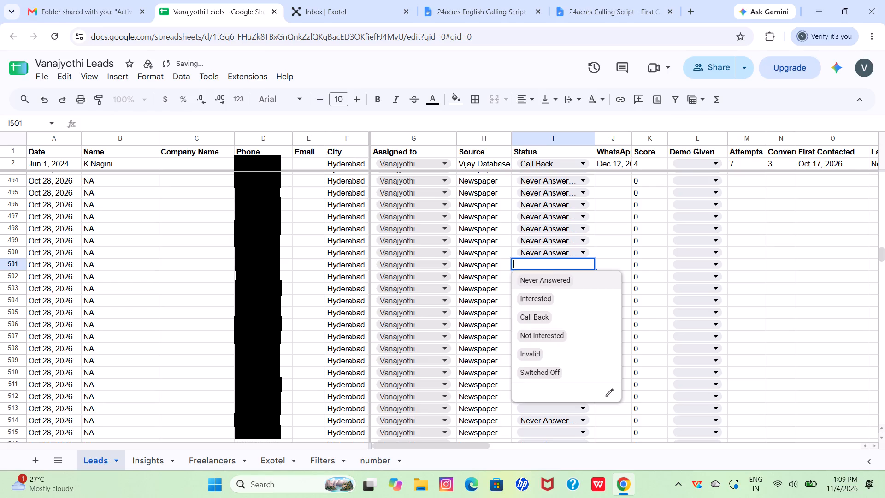
click(550, 275)
Set the blank Status cells in rows 503, 505, 507 and 509 to Never Answered.
click(550, 285)
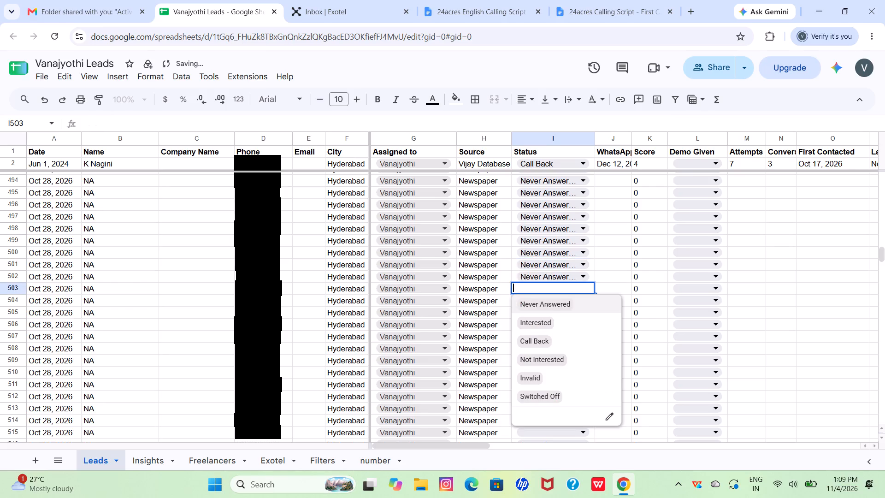
click(549, 300)
click(549, 309)
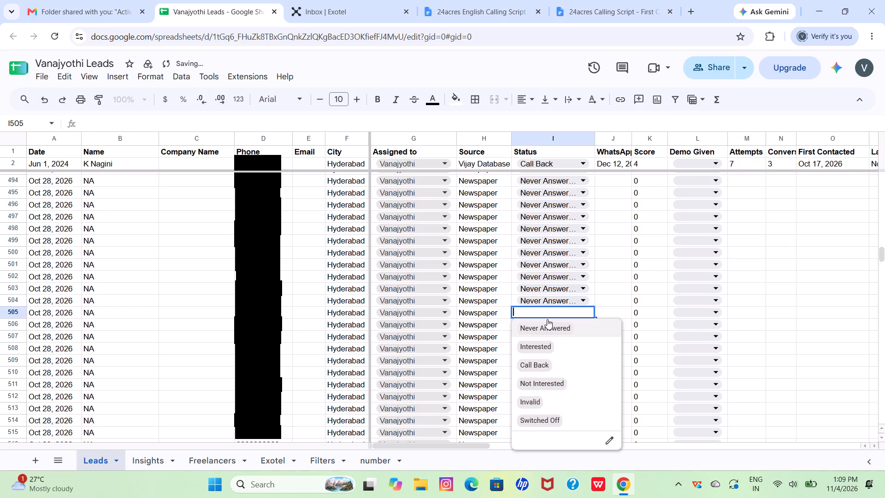
click(546, 324)
click(546, 336)
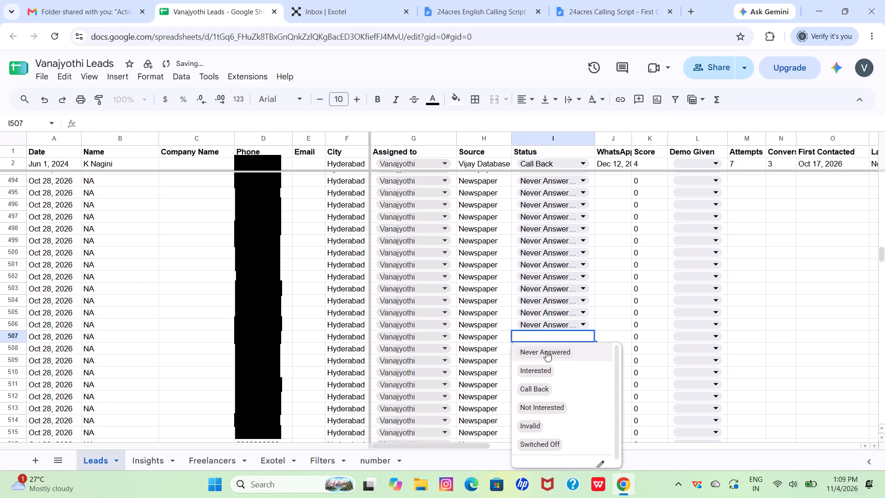
click(547, 360)
double_click(547, 360)
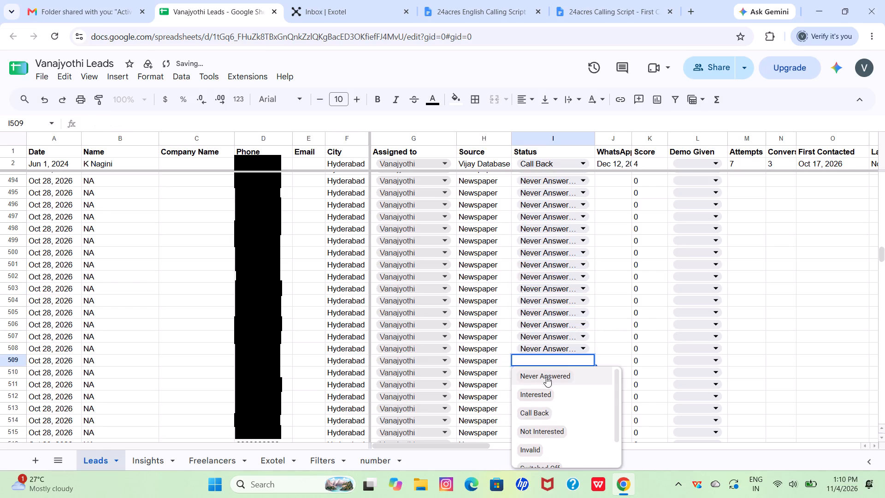
click(546, 378)
Set the blank Status cell of the Newspaper lead in row 511 to Never Answered.
scroll(560, 331, down, 3)
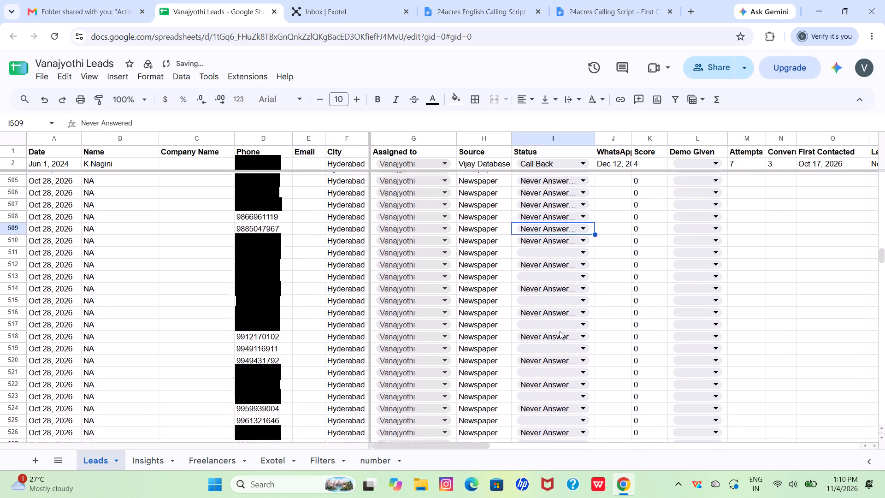
scroll(560, 331, down, 2)
scroll(560, 331, up, 2)
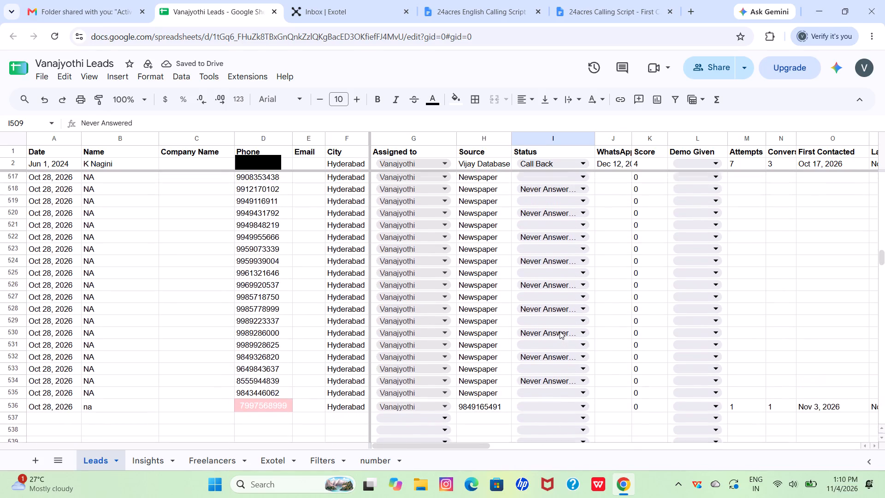
scroll(560, 331, up, 3)
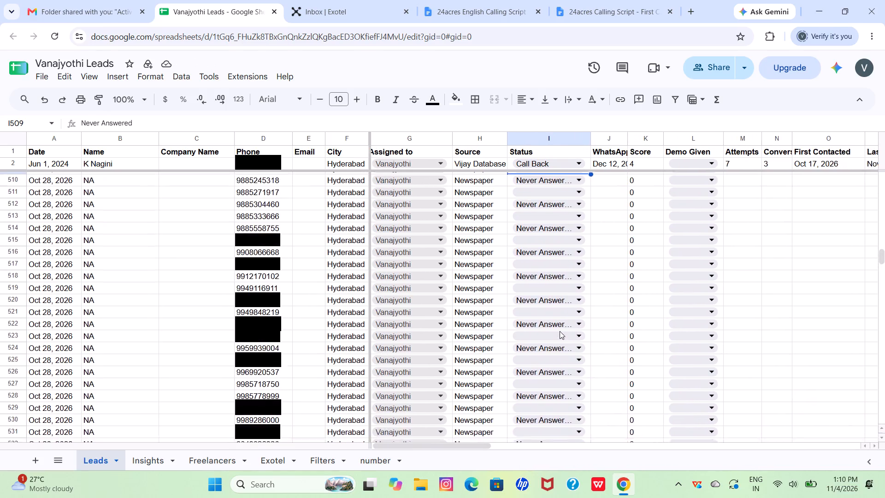
scroll(560, 331, up, 1)
scroll(560, 331, down, 2)
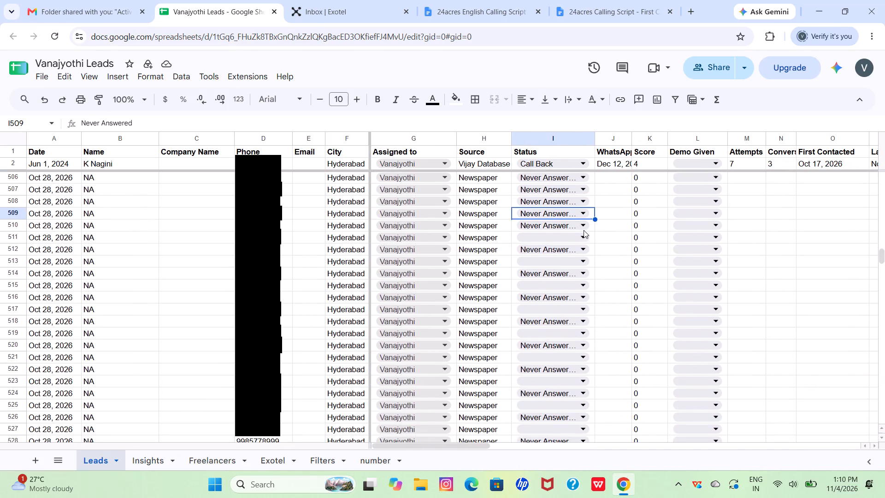
drag(583, 230, 566, 238)
click(566, 238)
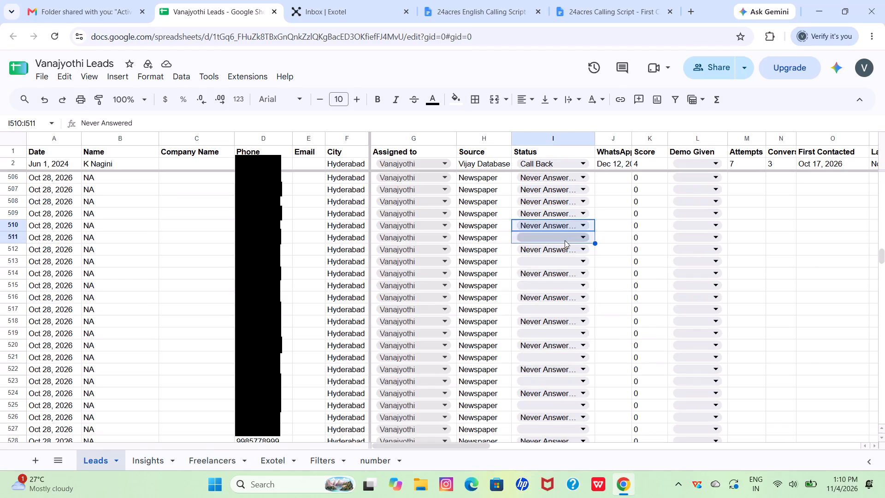
click(565, 240)
click(556, 255)
Set the blank Status cells in rows 513, 515 and 517 to Never Answered.
scroll(556, 255, down, 1)
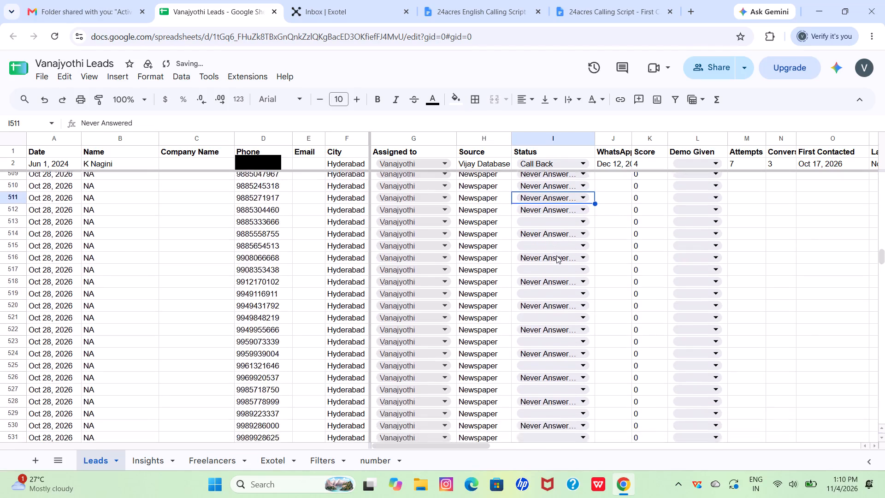
scroll(556, 255, down, 1)
click(573, 186)
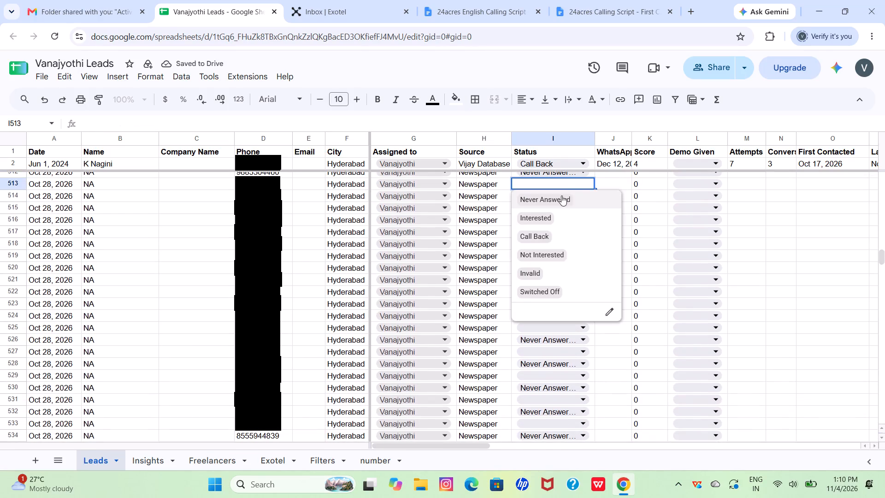
click(555, 199)
click(555, 207)
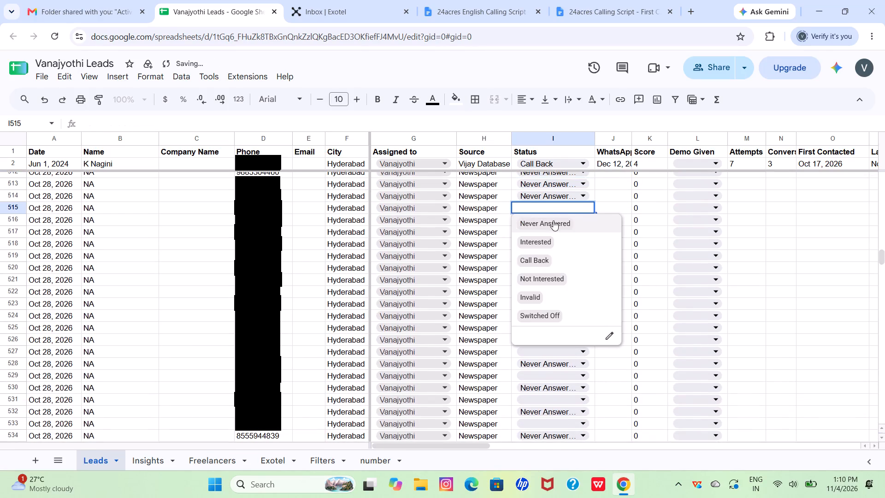
click(553, 220)
click(554, 230)
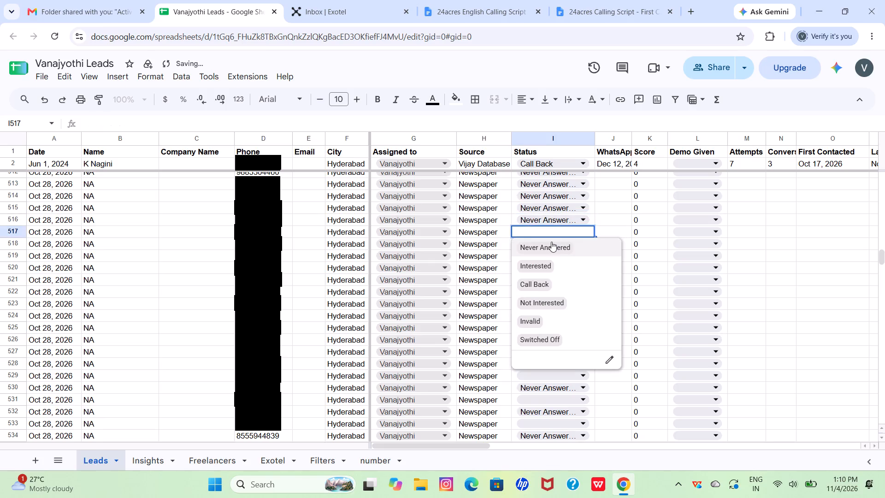
click(551, 242)
Set the blank Status cells in rows 519, 521, 523 and 525 to Never Answered.
click(555, 260)
click(553, 271)
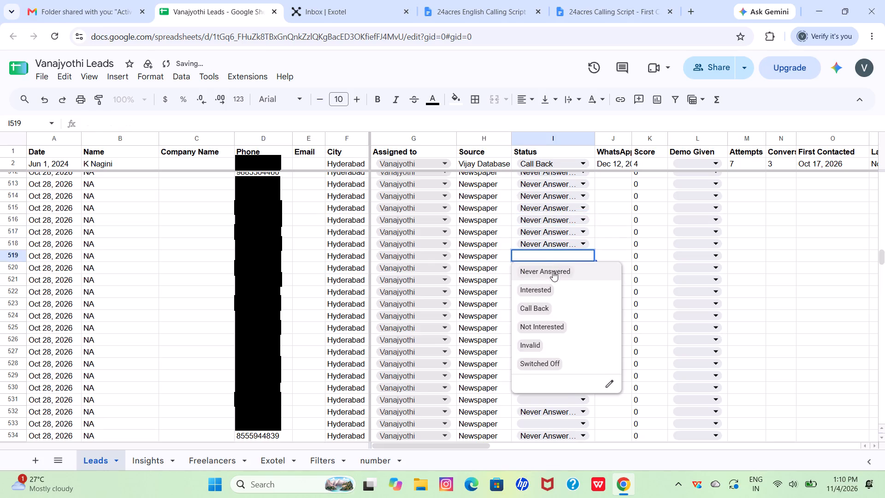
click(553, 283)
click(552, 296)
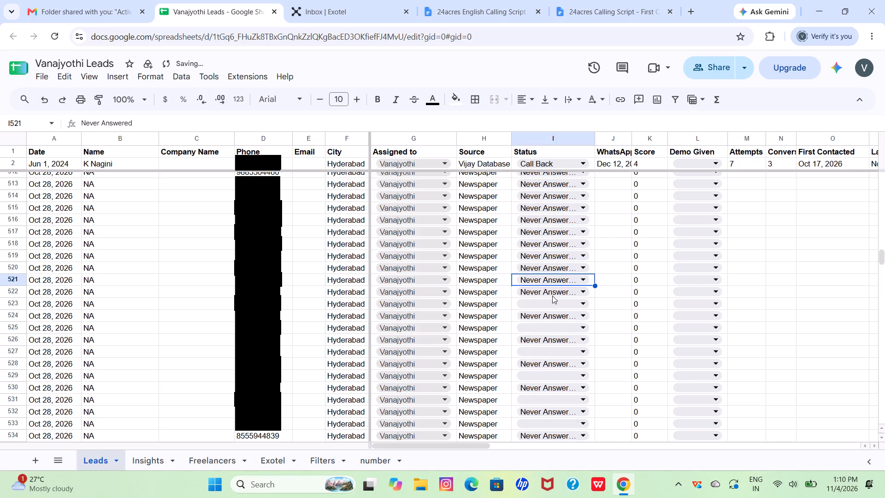
click(552, 303)
click(550, 315)
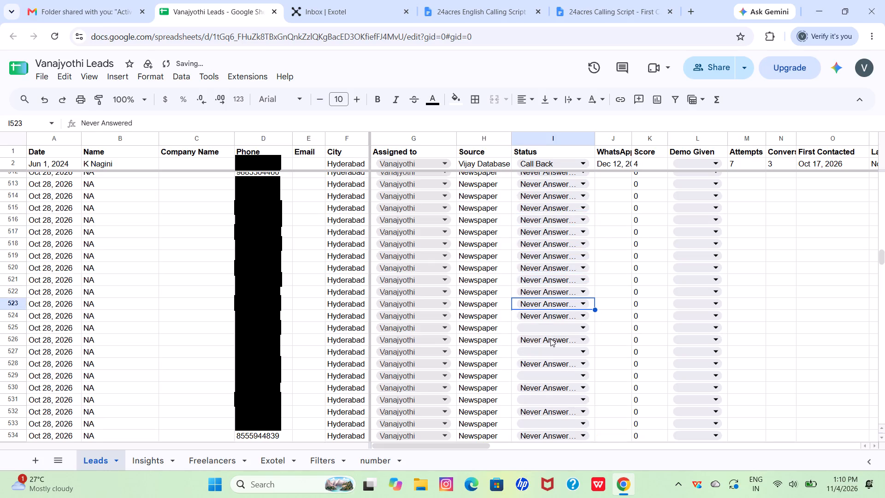
click(550, 338)
click(554, 332)
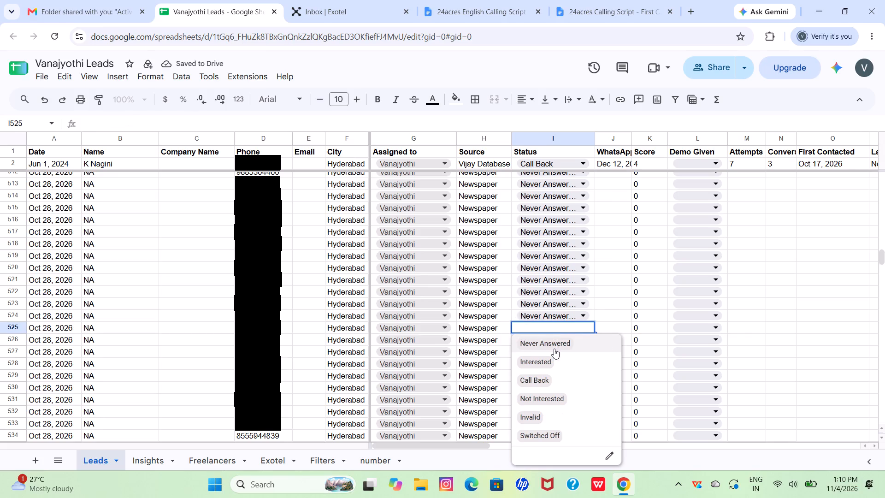
click(554, 349)
Set the blank Status cells in rows 527, 529, 531, 533 and 535 to Never Answered.
click(554, 352)
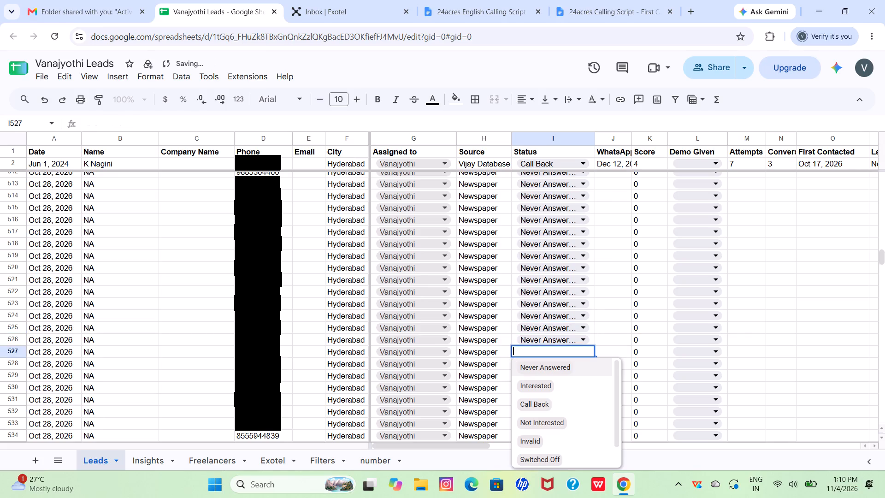
click(551, 367)
click(551, 373)
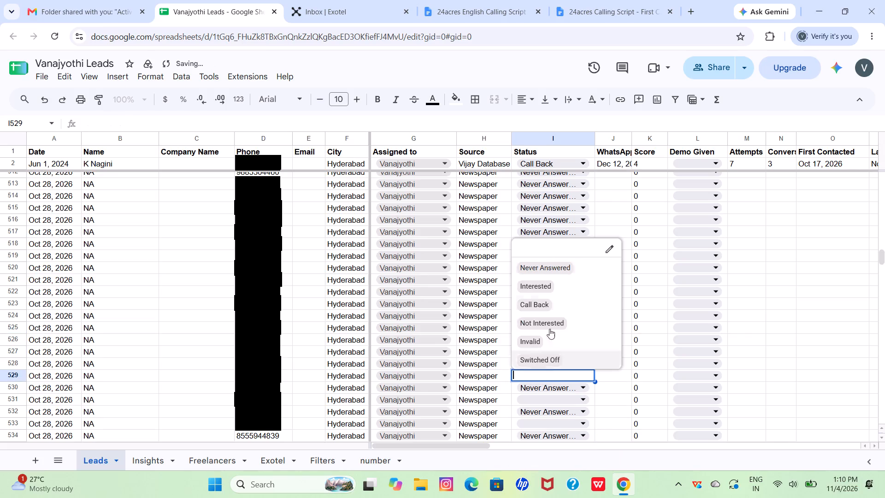
click(546, 264)
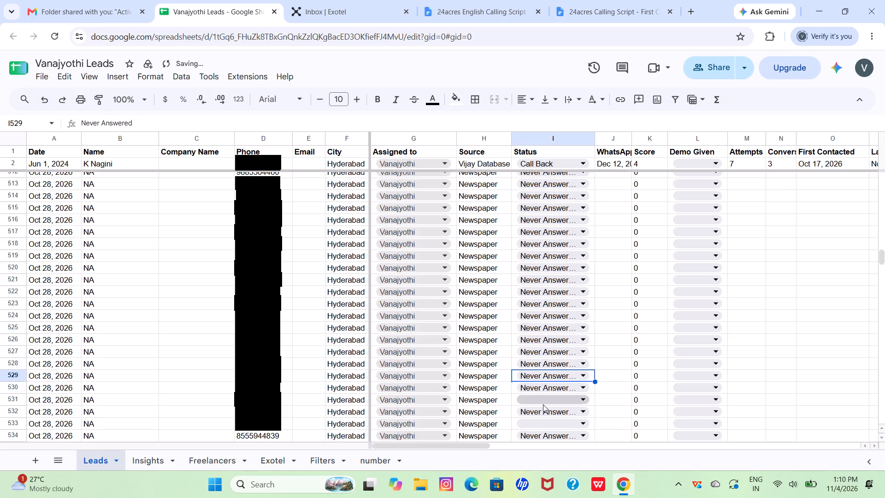
click(543, 404)
click(551, 296)
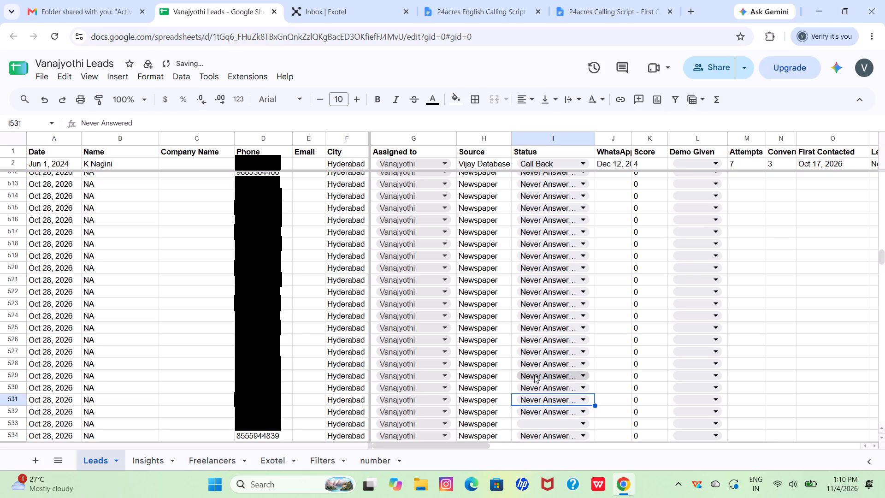
scroll(534, 375, down, 5)
click(575, 269)
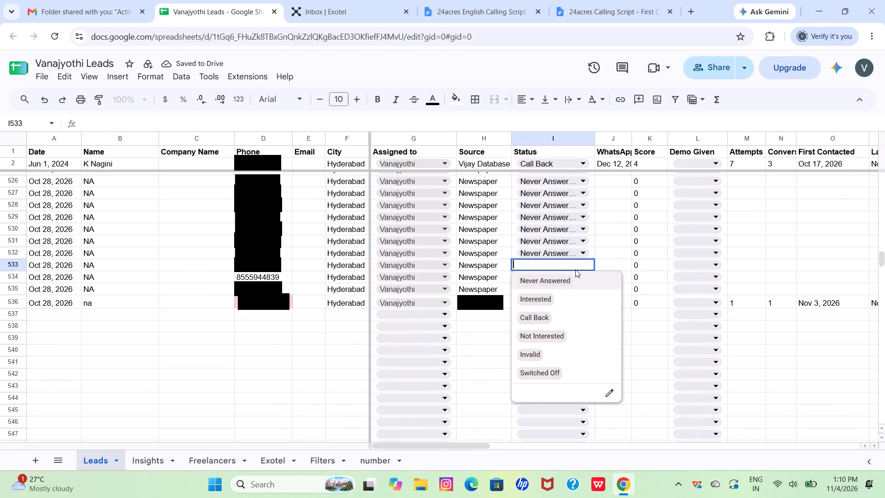
click(553, 277)
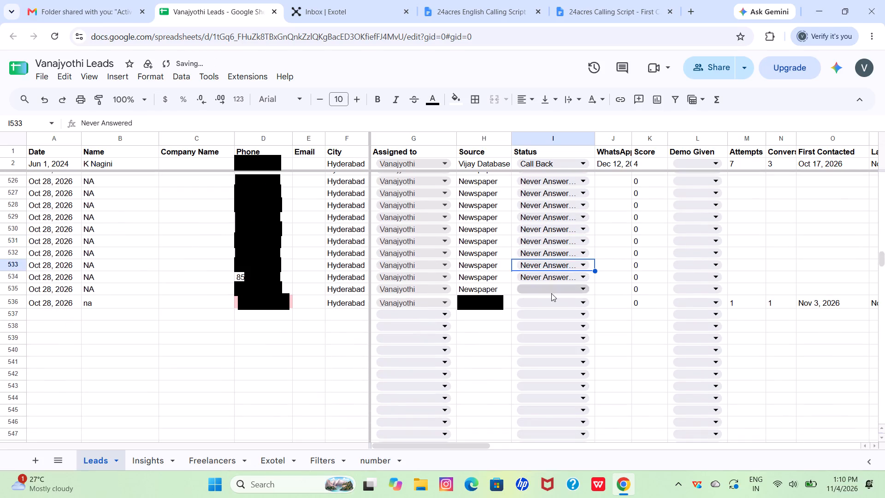
click(551, 293)
click(547, 299)
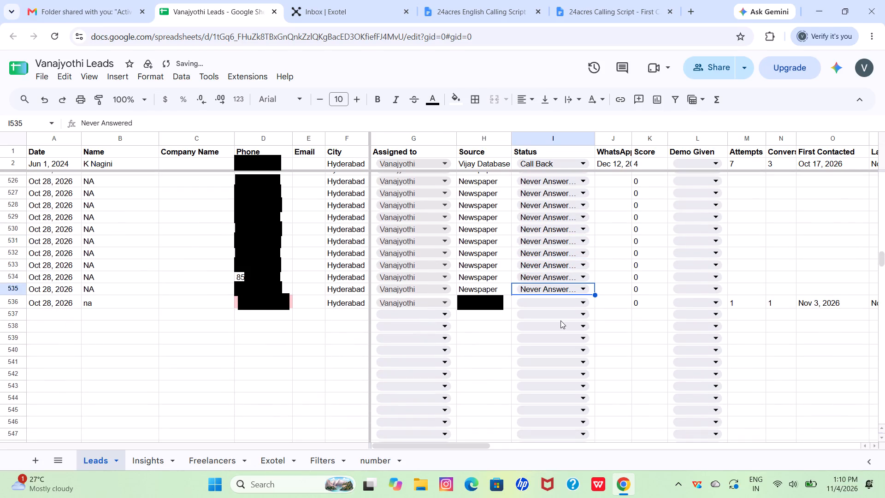
Check the notes of the last lead in row 536 and set its blank Status cell to Call Back.
scroll(560, 320, left, 5)
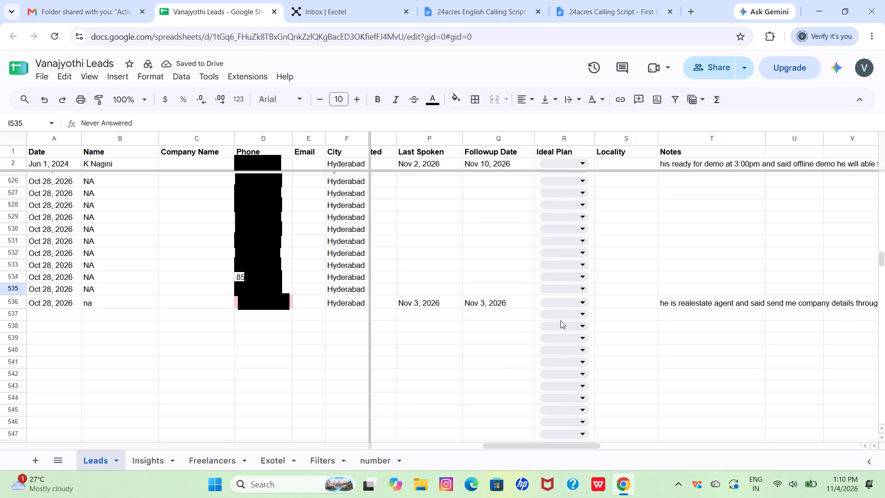
scroll(560, 320, left, 3)
scroll(560, 320, right, 9)
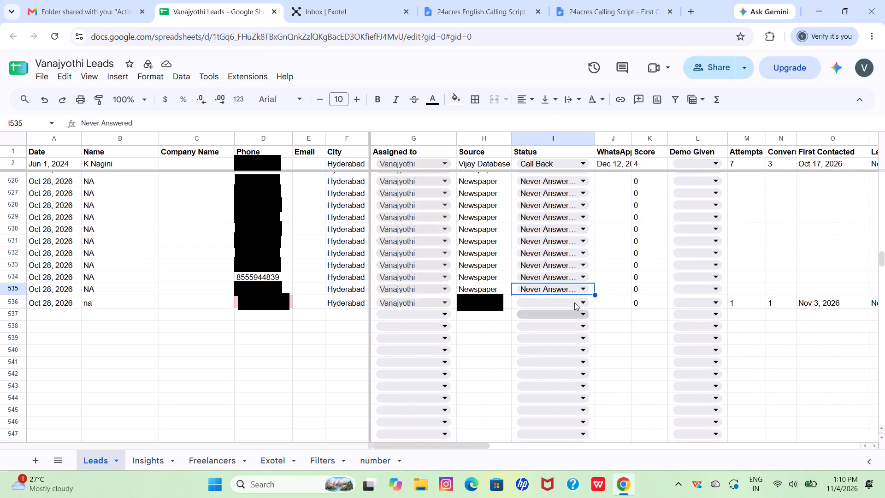
click(570, 304)
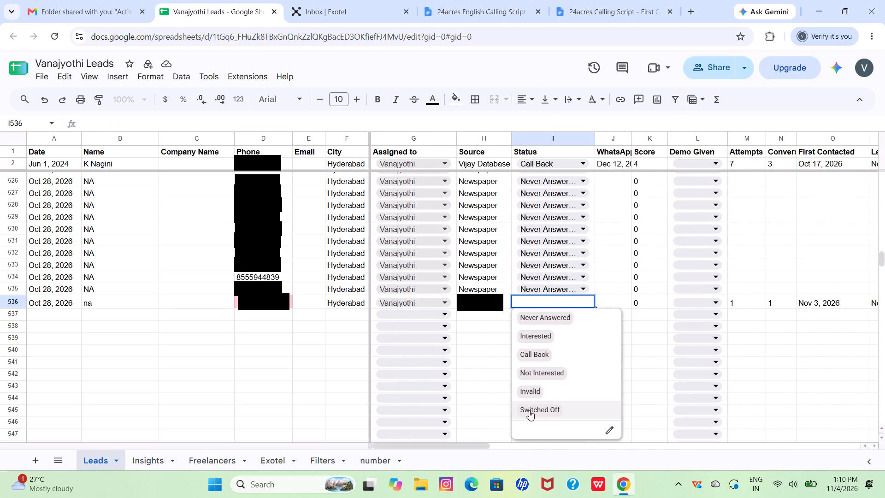
click(543, 356)
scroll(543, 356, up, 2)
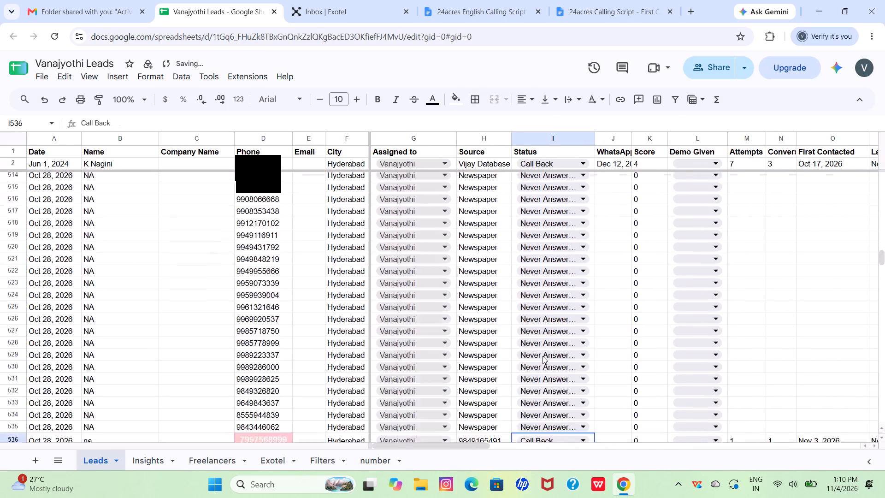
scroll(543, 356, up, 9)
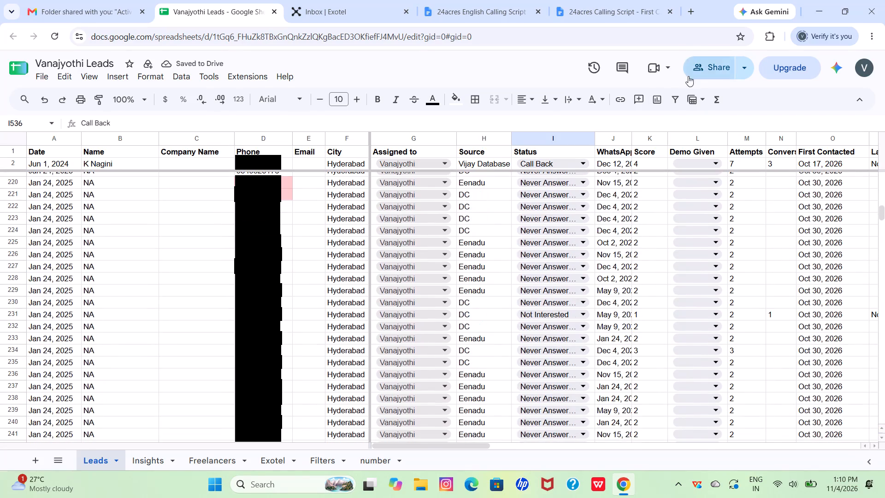
Add a filter to the Leads sheet and show only the rows whose Status is Never Answered.
click(675, 100)
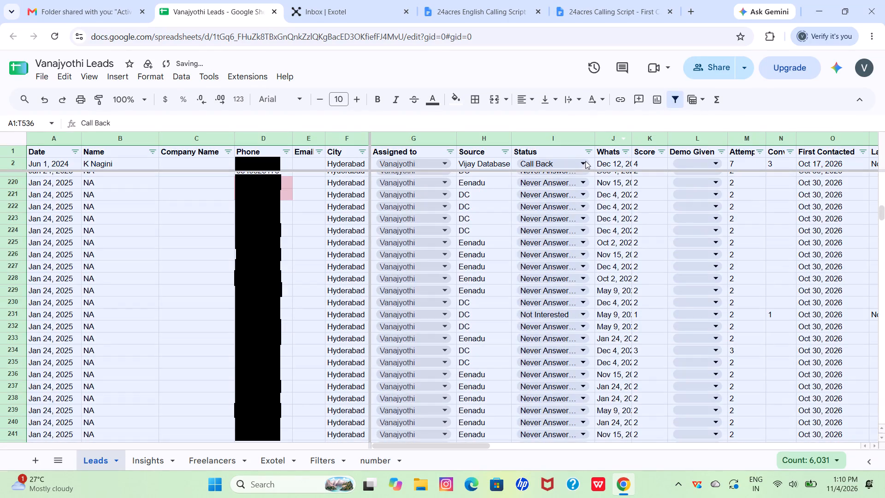
click(588, 152)
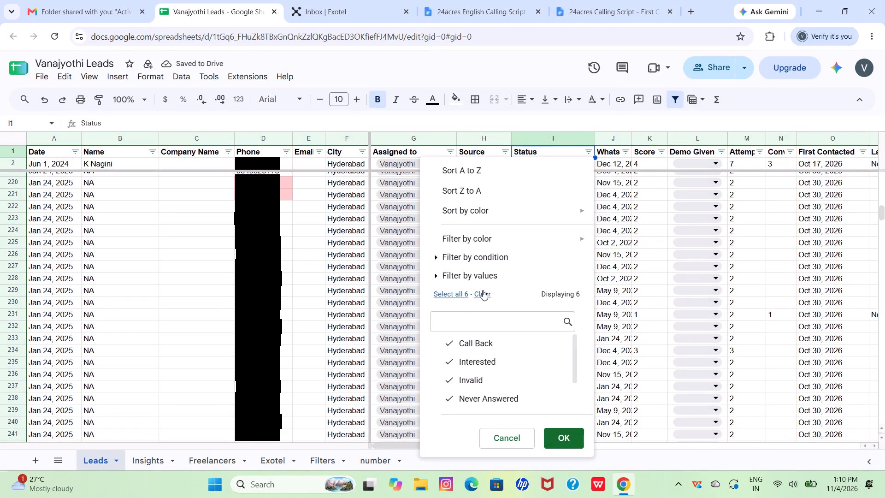
click(485, 290)
click(481, 389)
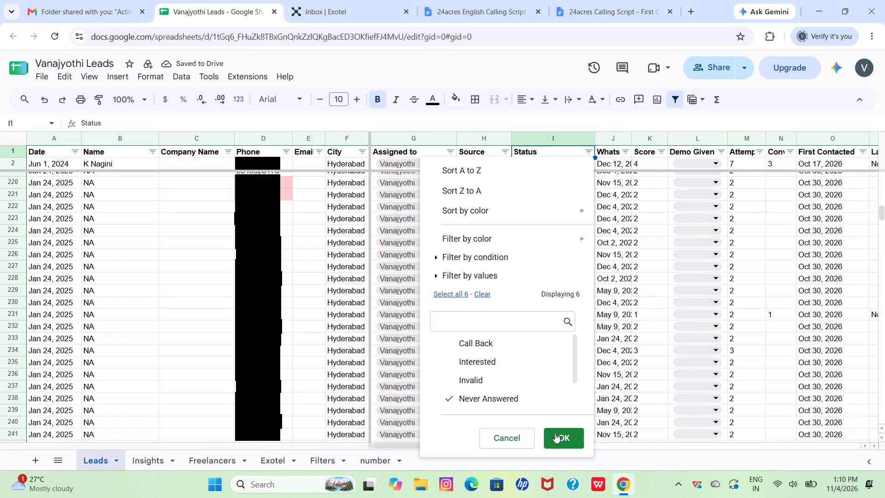
click(558, 437)
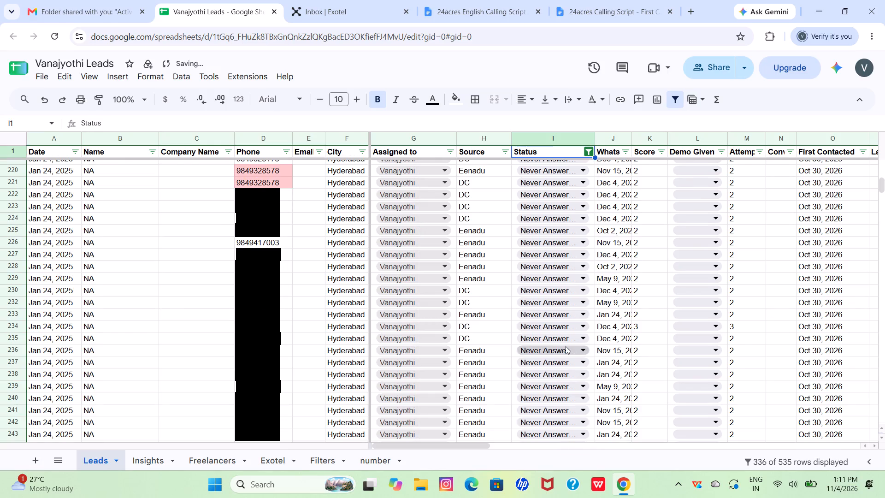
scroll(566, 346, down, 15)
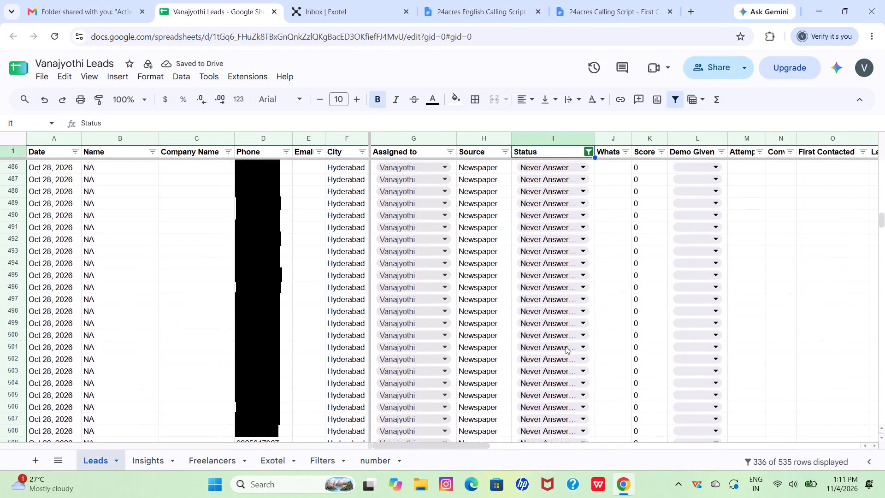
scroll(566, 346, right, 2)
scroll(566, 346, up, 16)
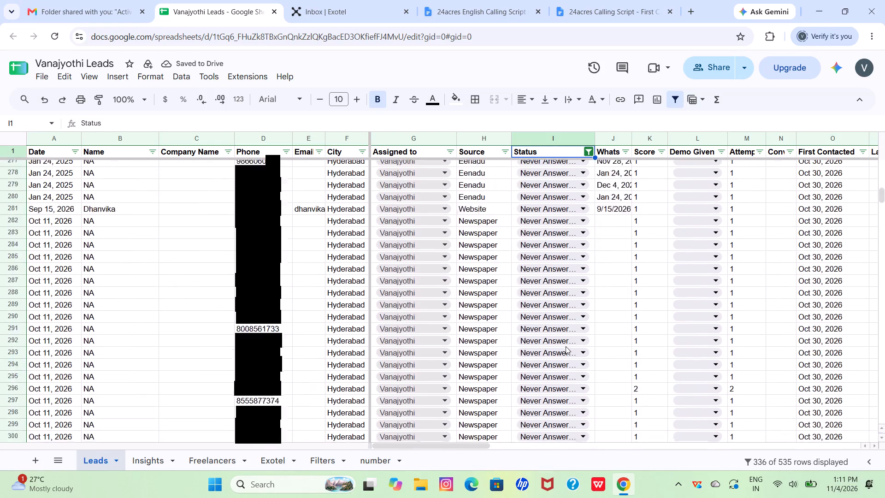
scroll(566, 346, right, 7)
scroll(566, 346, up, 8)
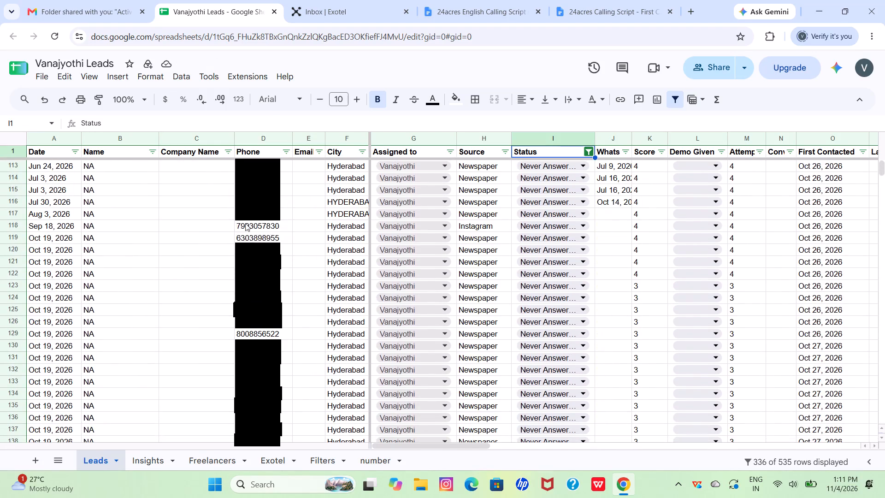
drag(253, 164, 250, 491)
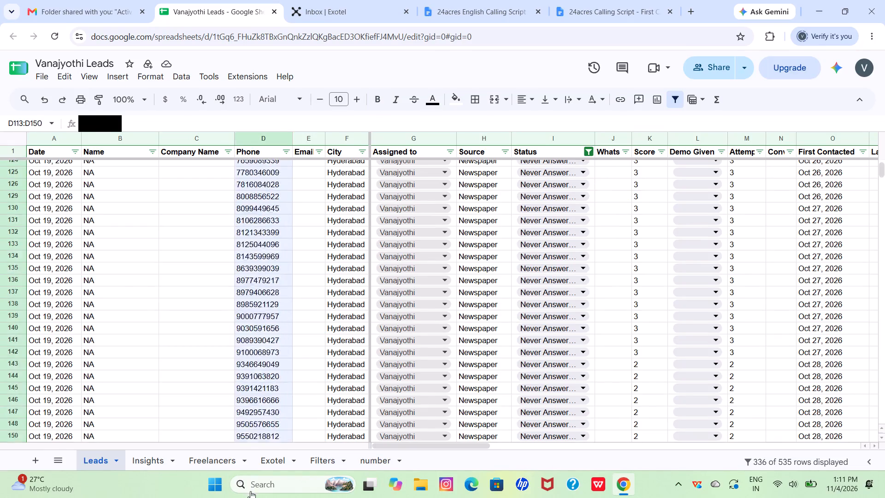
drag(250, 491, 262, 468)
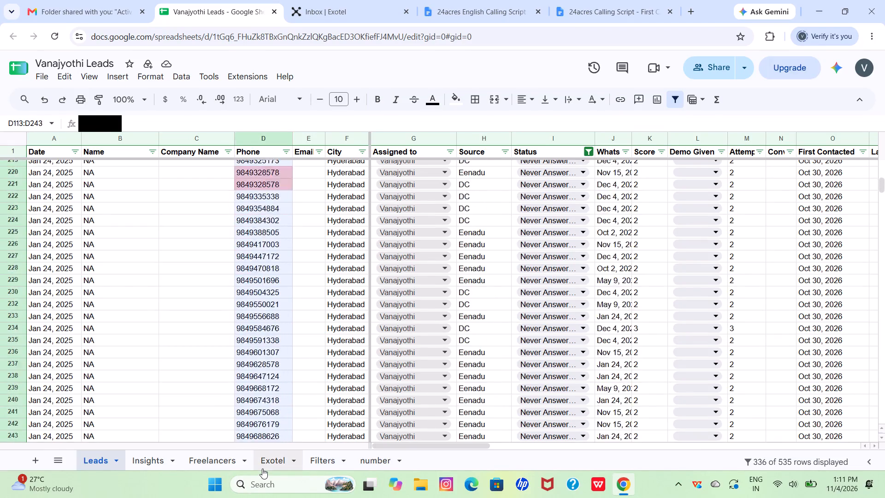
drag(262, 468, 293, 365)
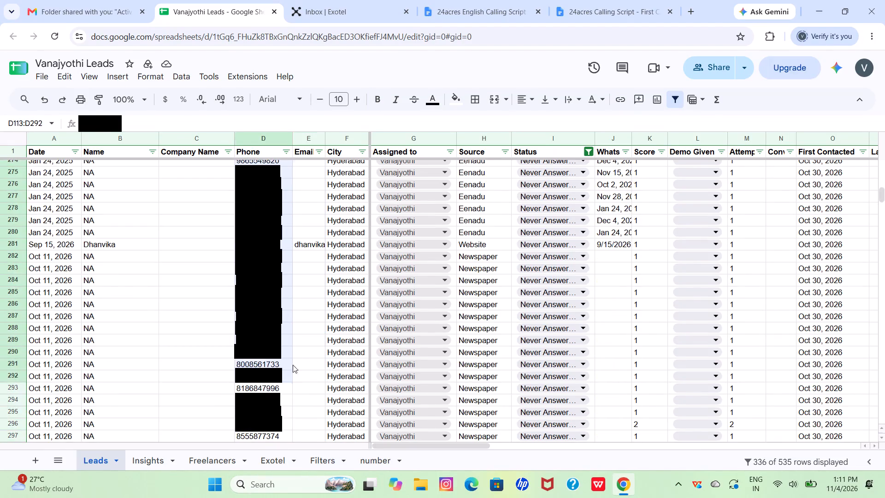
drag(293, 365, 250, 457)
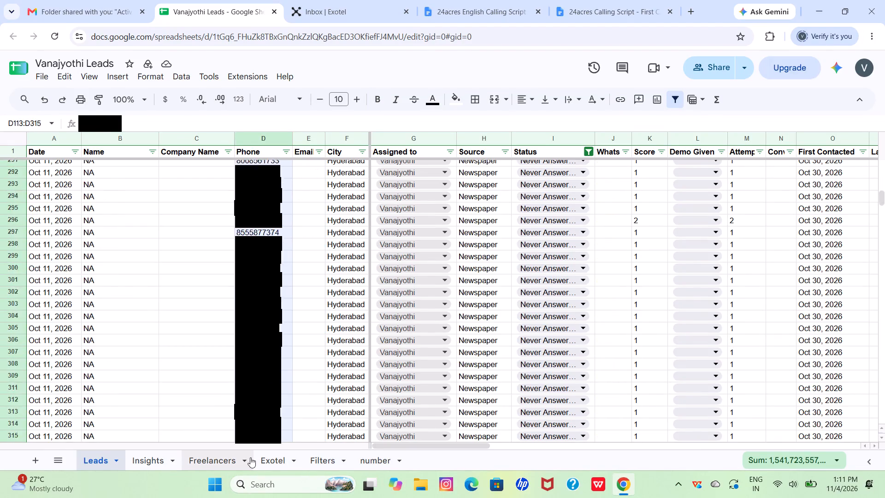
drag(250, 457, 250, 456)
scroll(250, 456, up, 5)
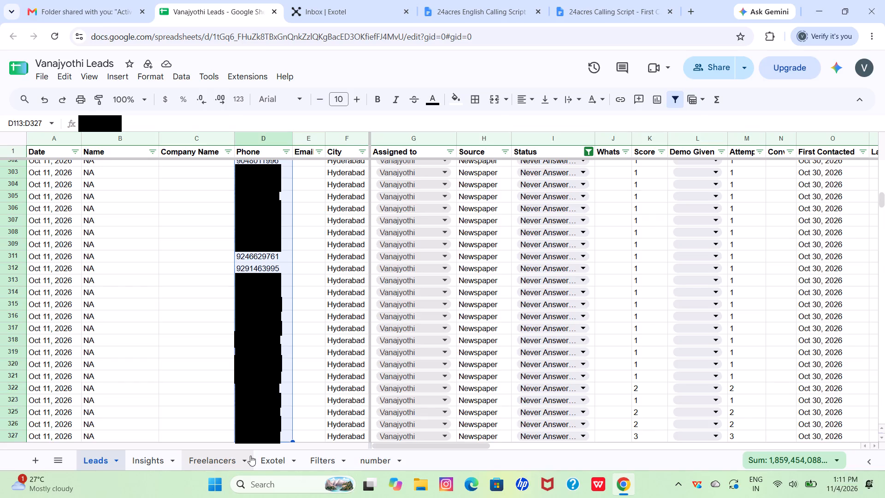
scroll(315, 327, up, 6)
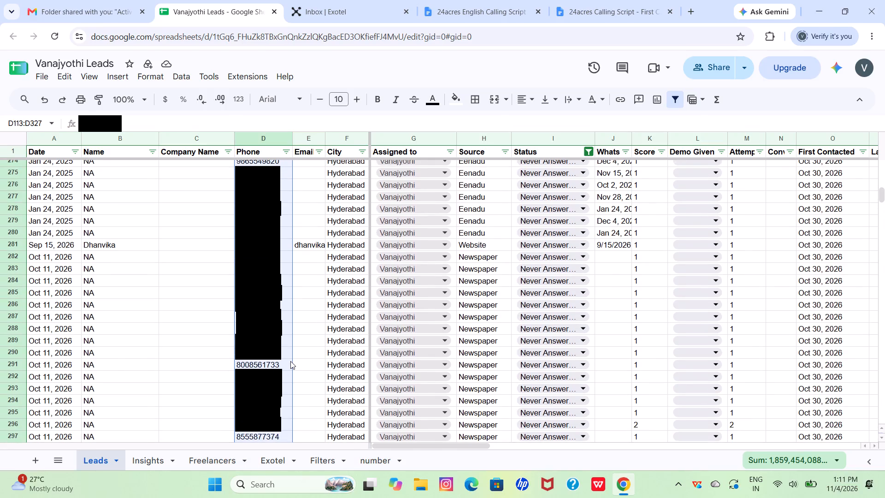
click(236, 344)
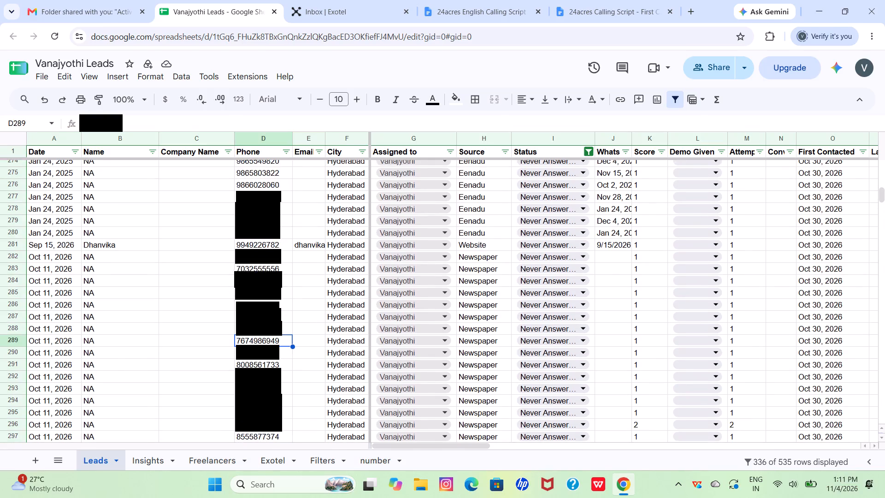
Select the Phone cells of the filtered Never Answered leads from row 113 downward.
scroll(237, 271, down, 16)
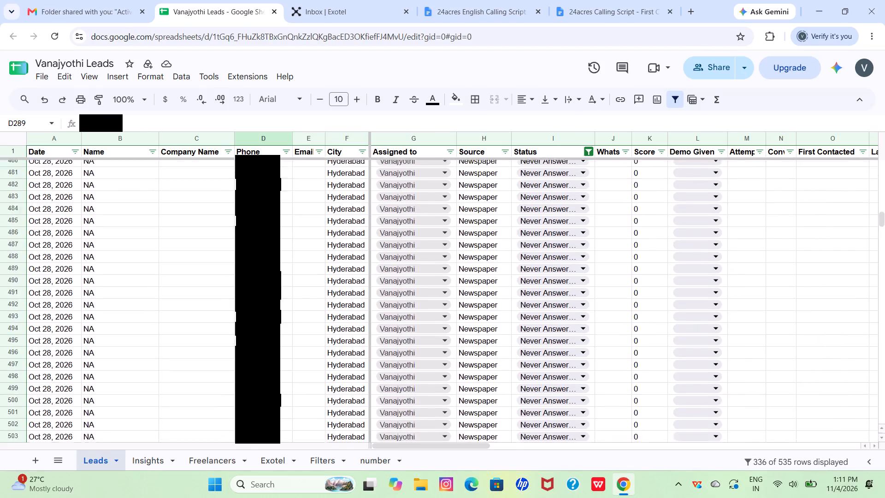
scroll(237, 271, down, 2)
scroll(237, 271, up, 9)
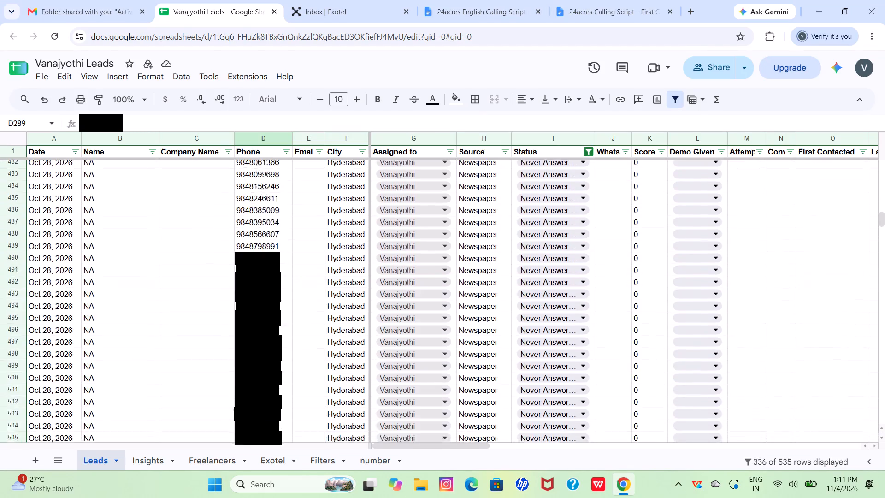
scroll(237, 271, up, 19)
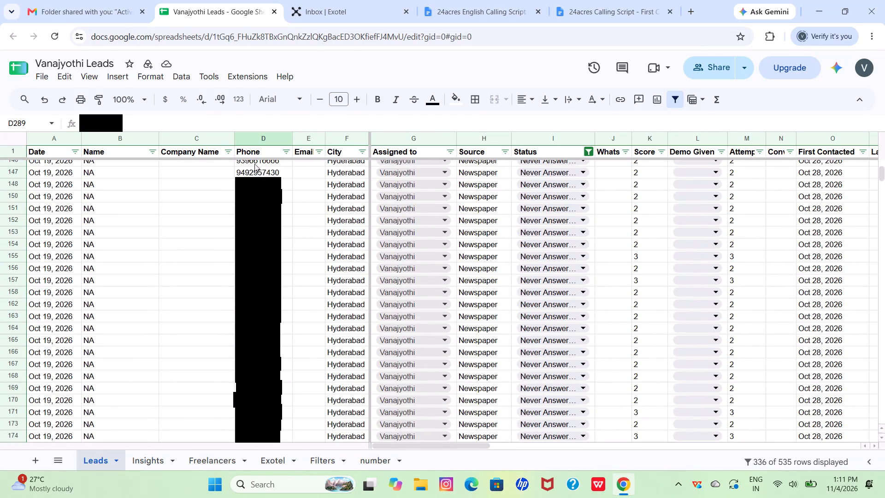
click(254, 162)
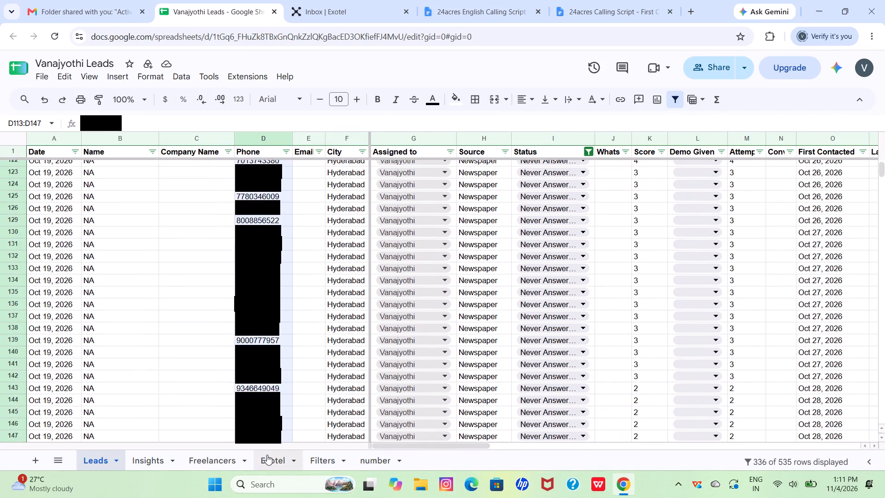